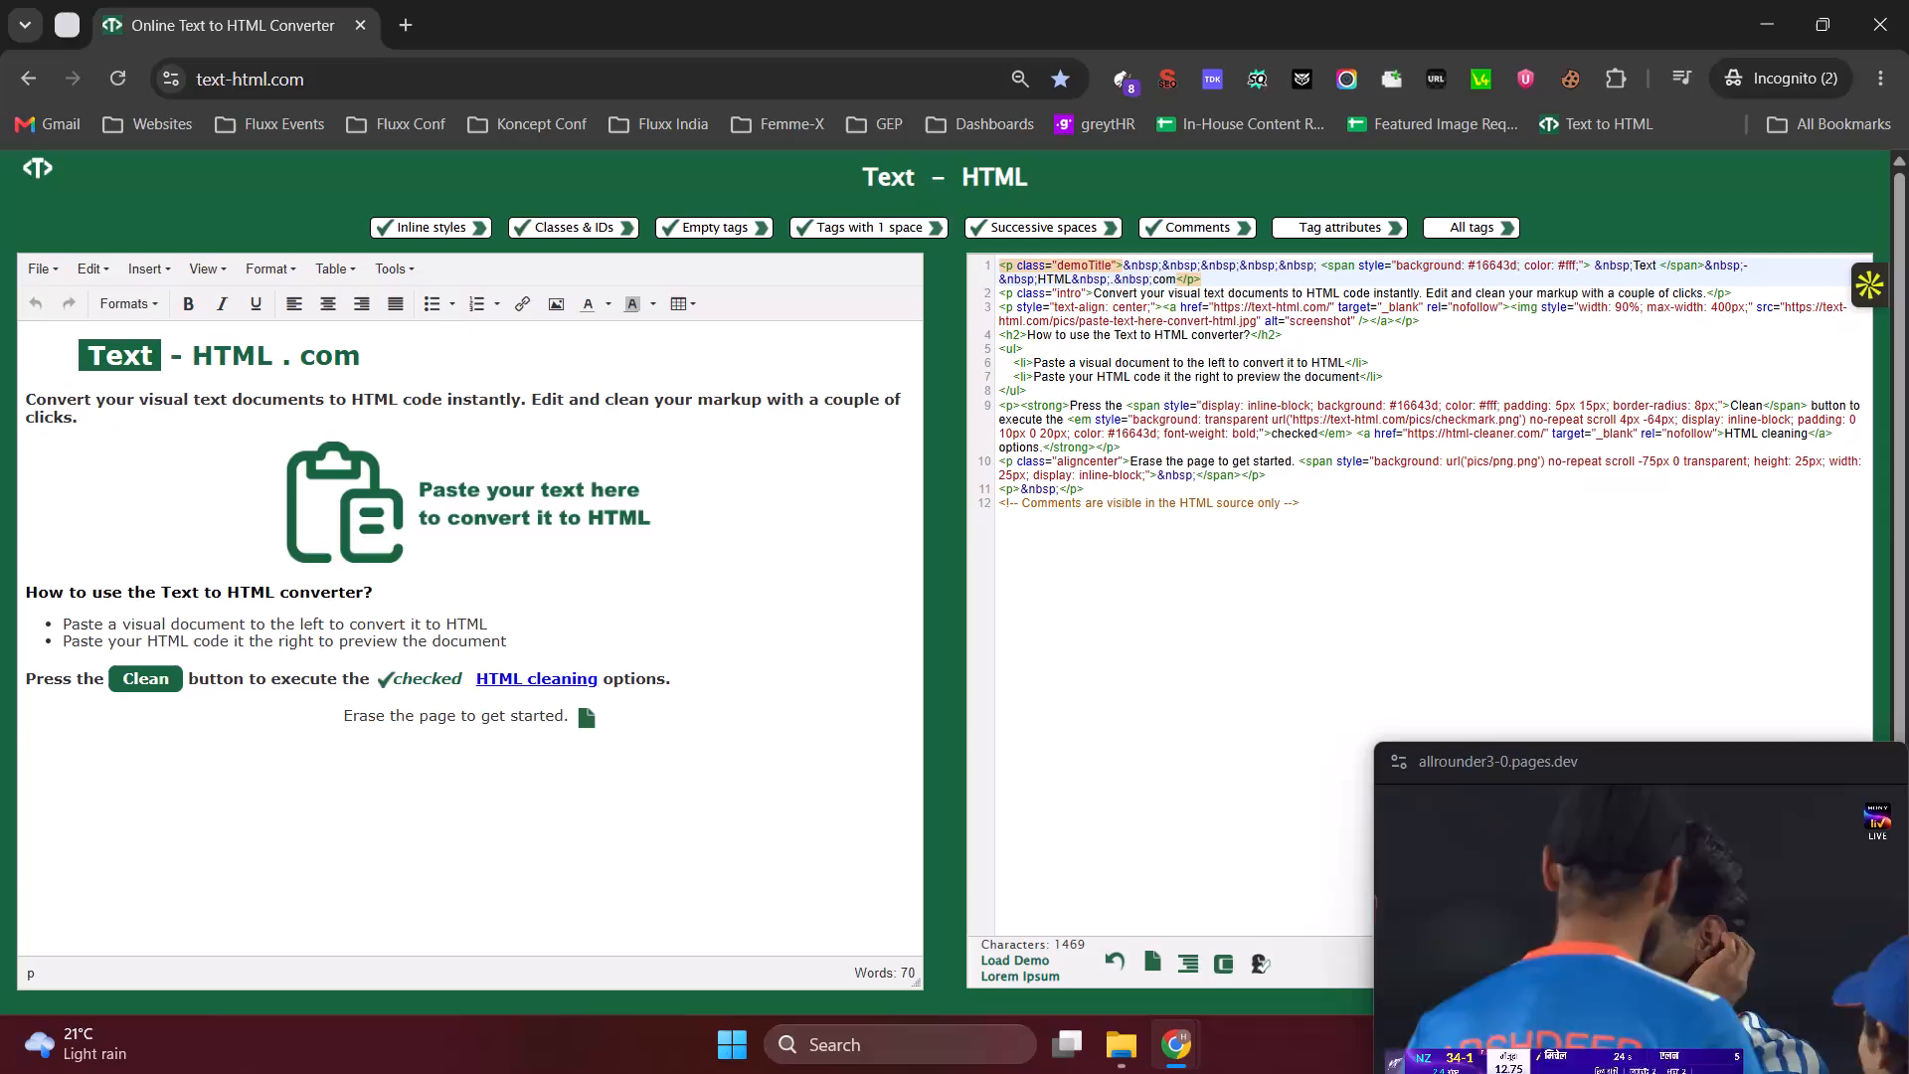
# Clear all the demo markup from the HTML source editor.
pyautogui.click(1208, 534)
pyautogui.hotkey('ctrl', 'a')
pyautogui.press('BackSpace')
pyautogui.press('BackSpace')
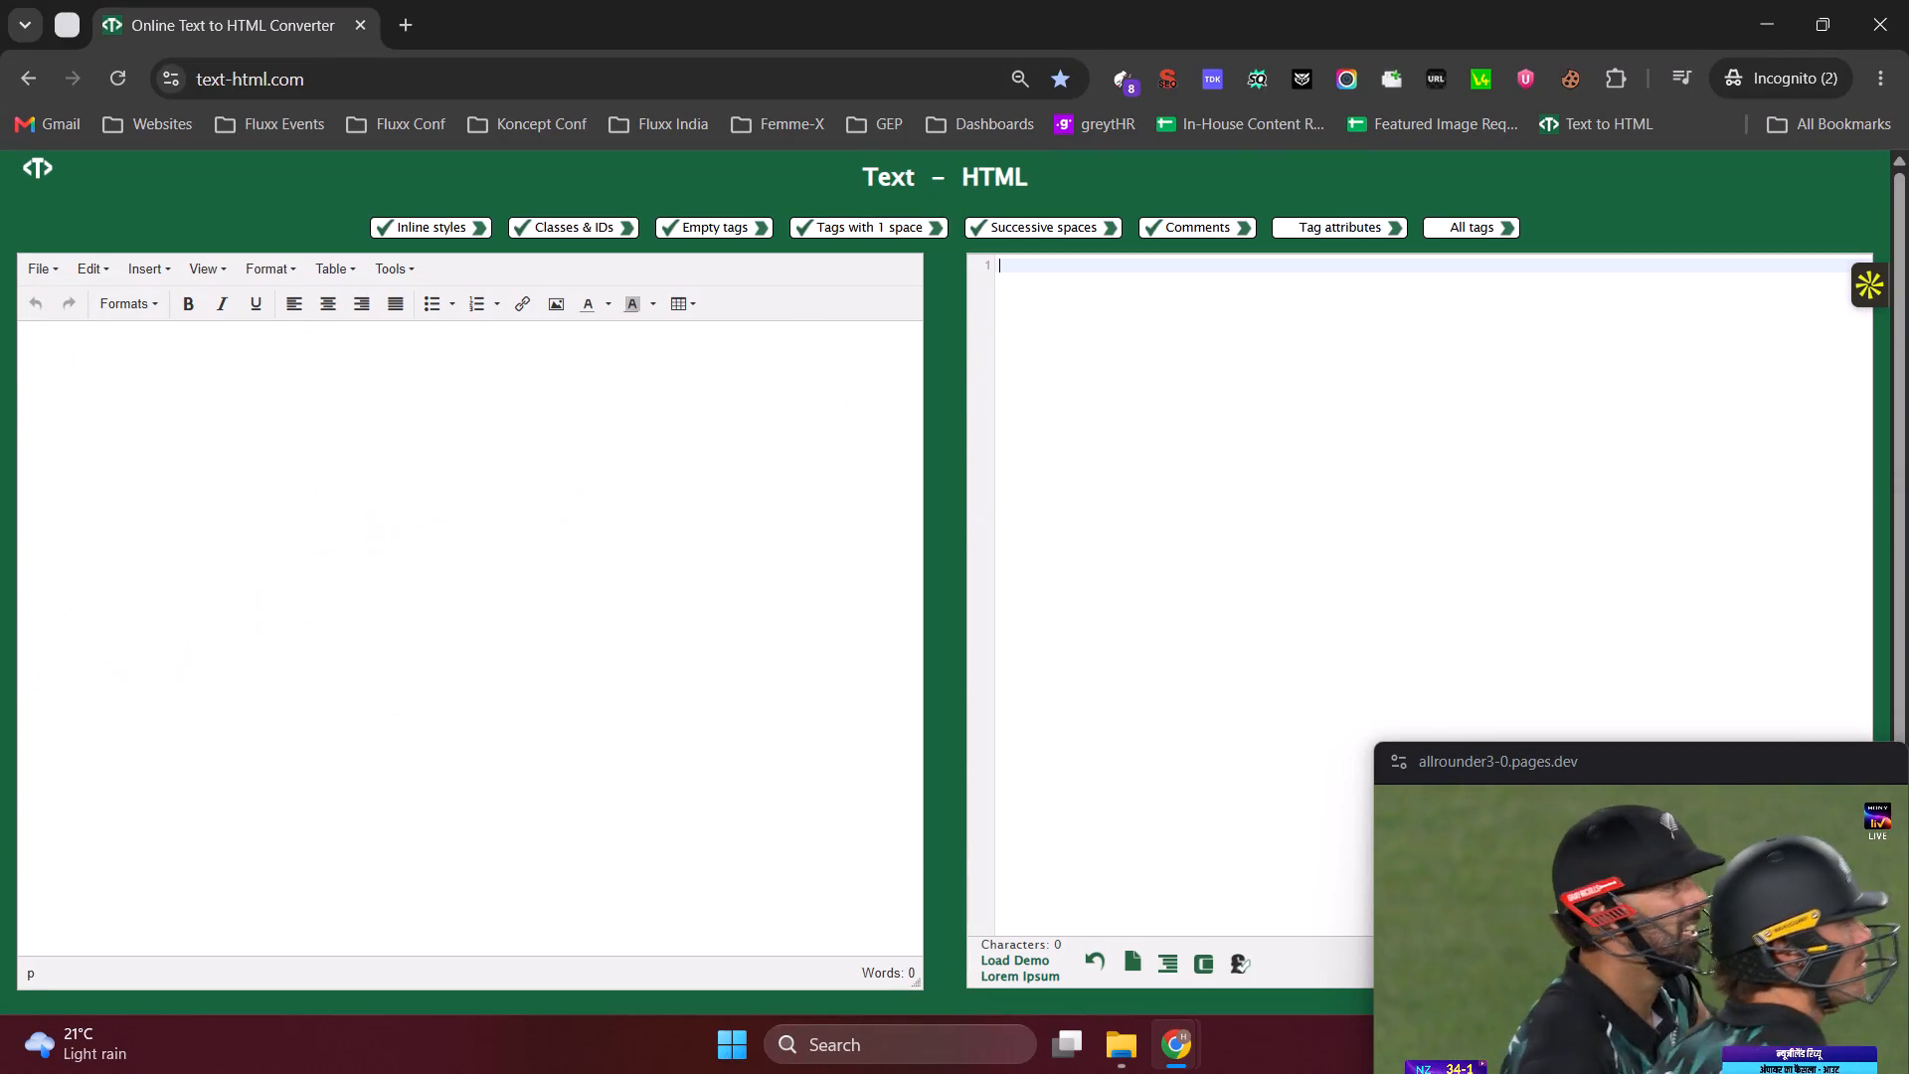
# Enable the Tag attributes and All tags cleaning options, and place the cursor in the empty visual editor.
pyautogui.click(1344, 220)
pyautogui.click(1432, 227)
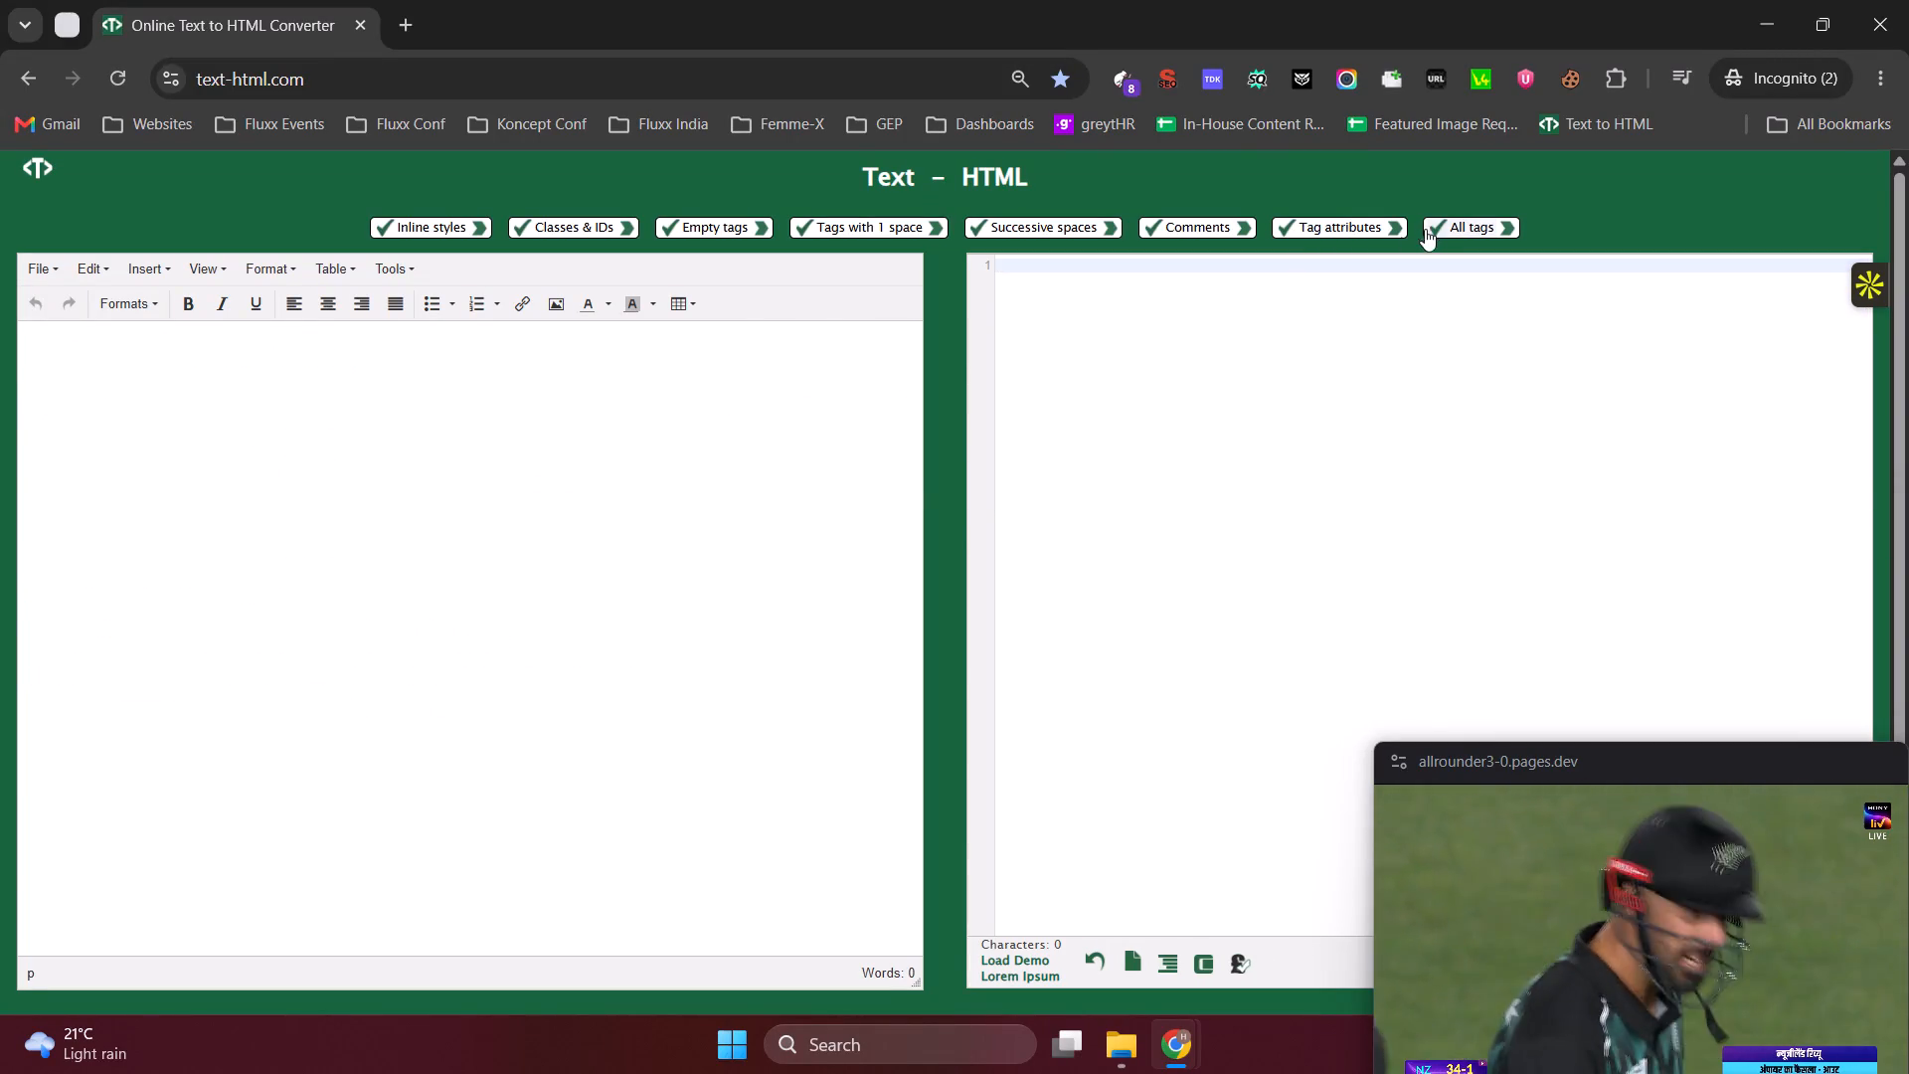
pyautogui.click(694, 316)
pyautogui.click(464, 409)
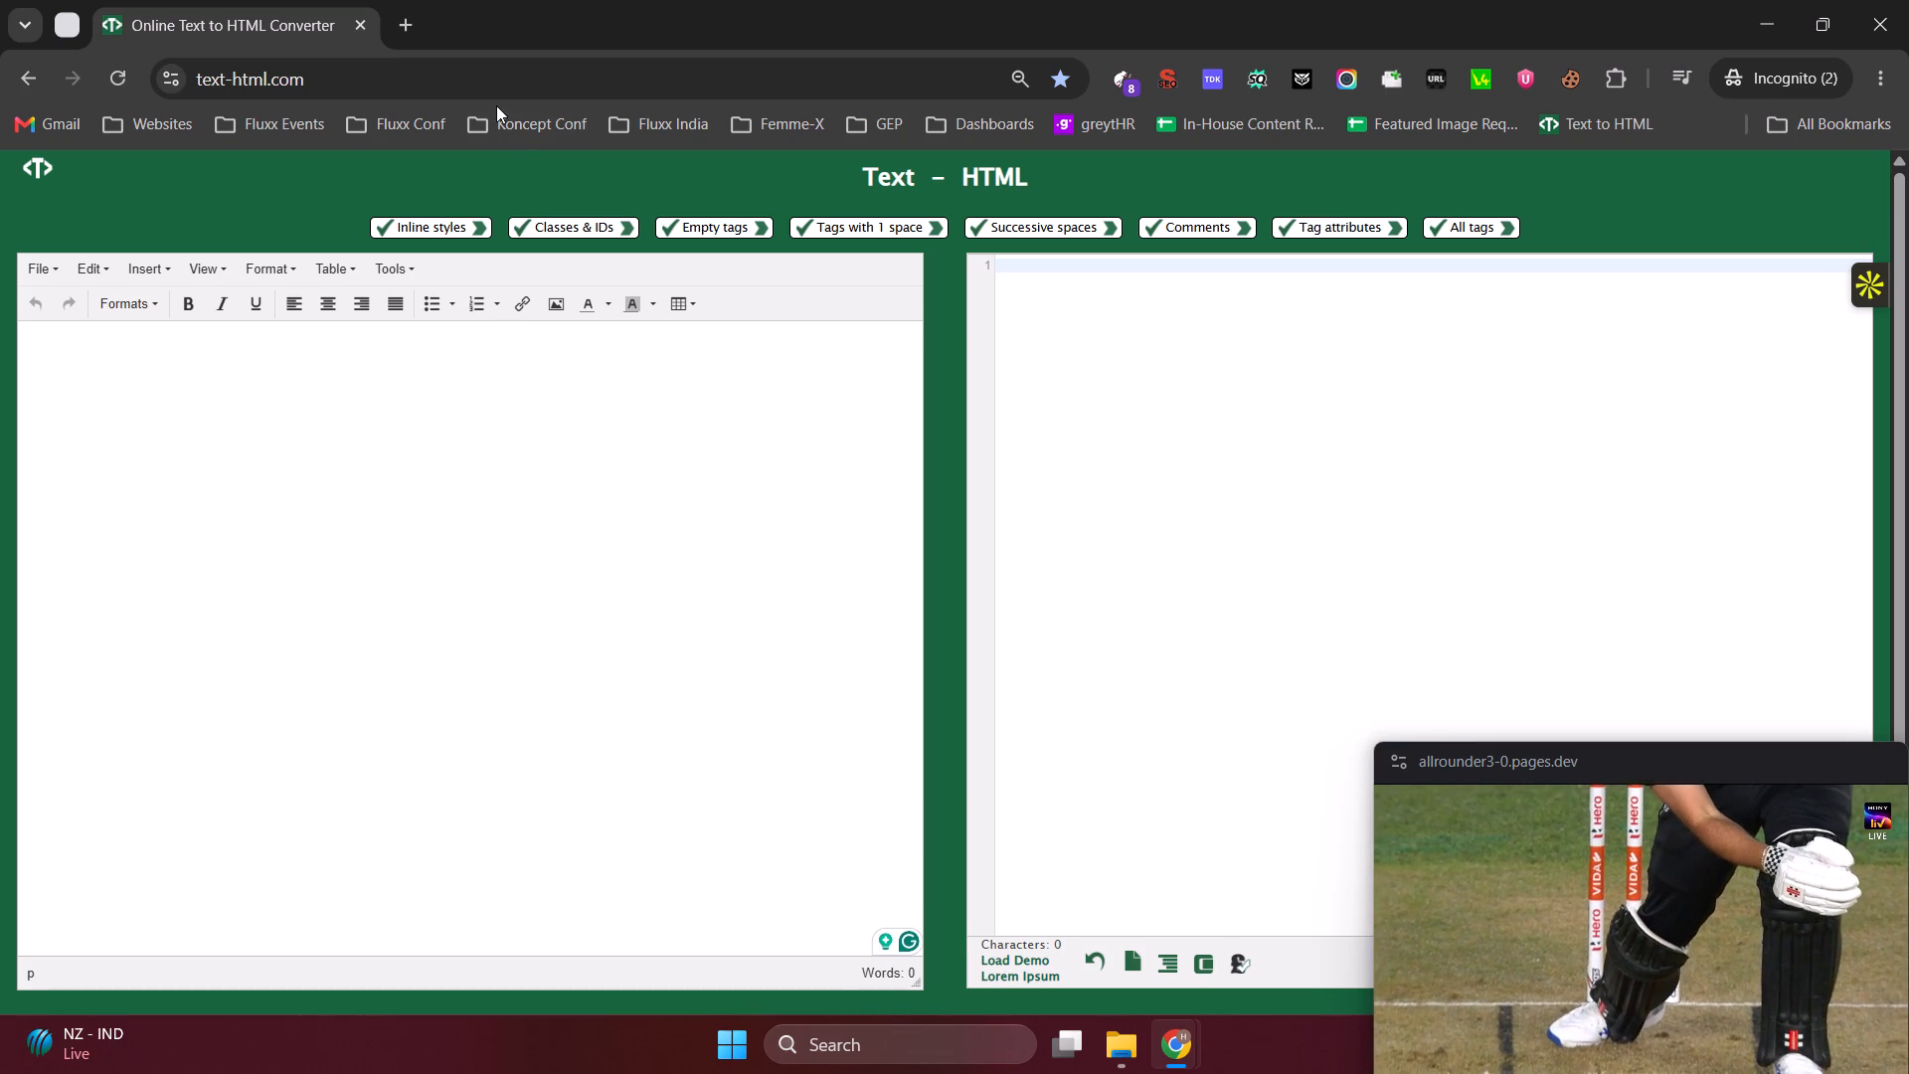
# Switch to File Explorer and open Oct1 - FemmeX - OSB.docx from the Femme-X folder in Word.
pyautogui.hotkey('alt', 'Tab')
pyautogui.hotkey('alt', 'Tab')
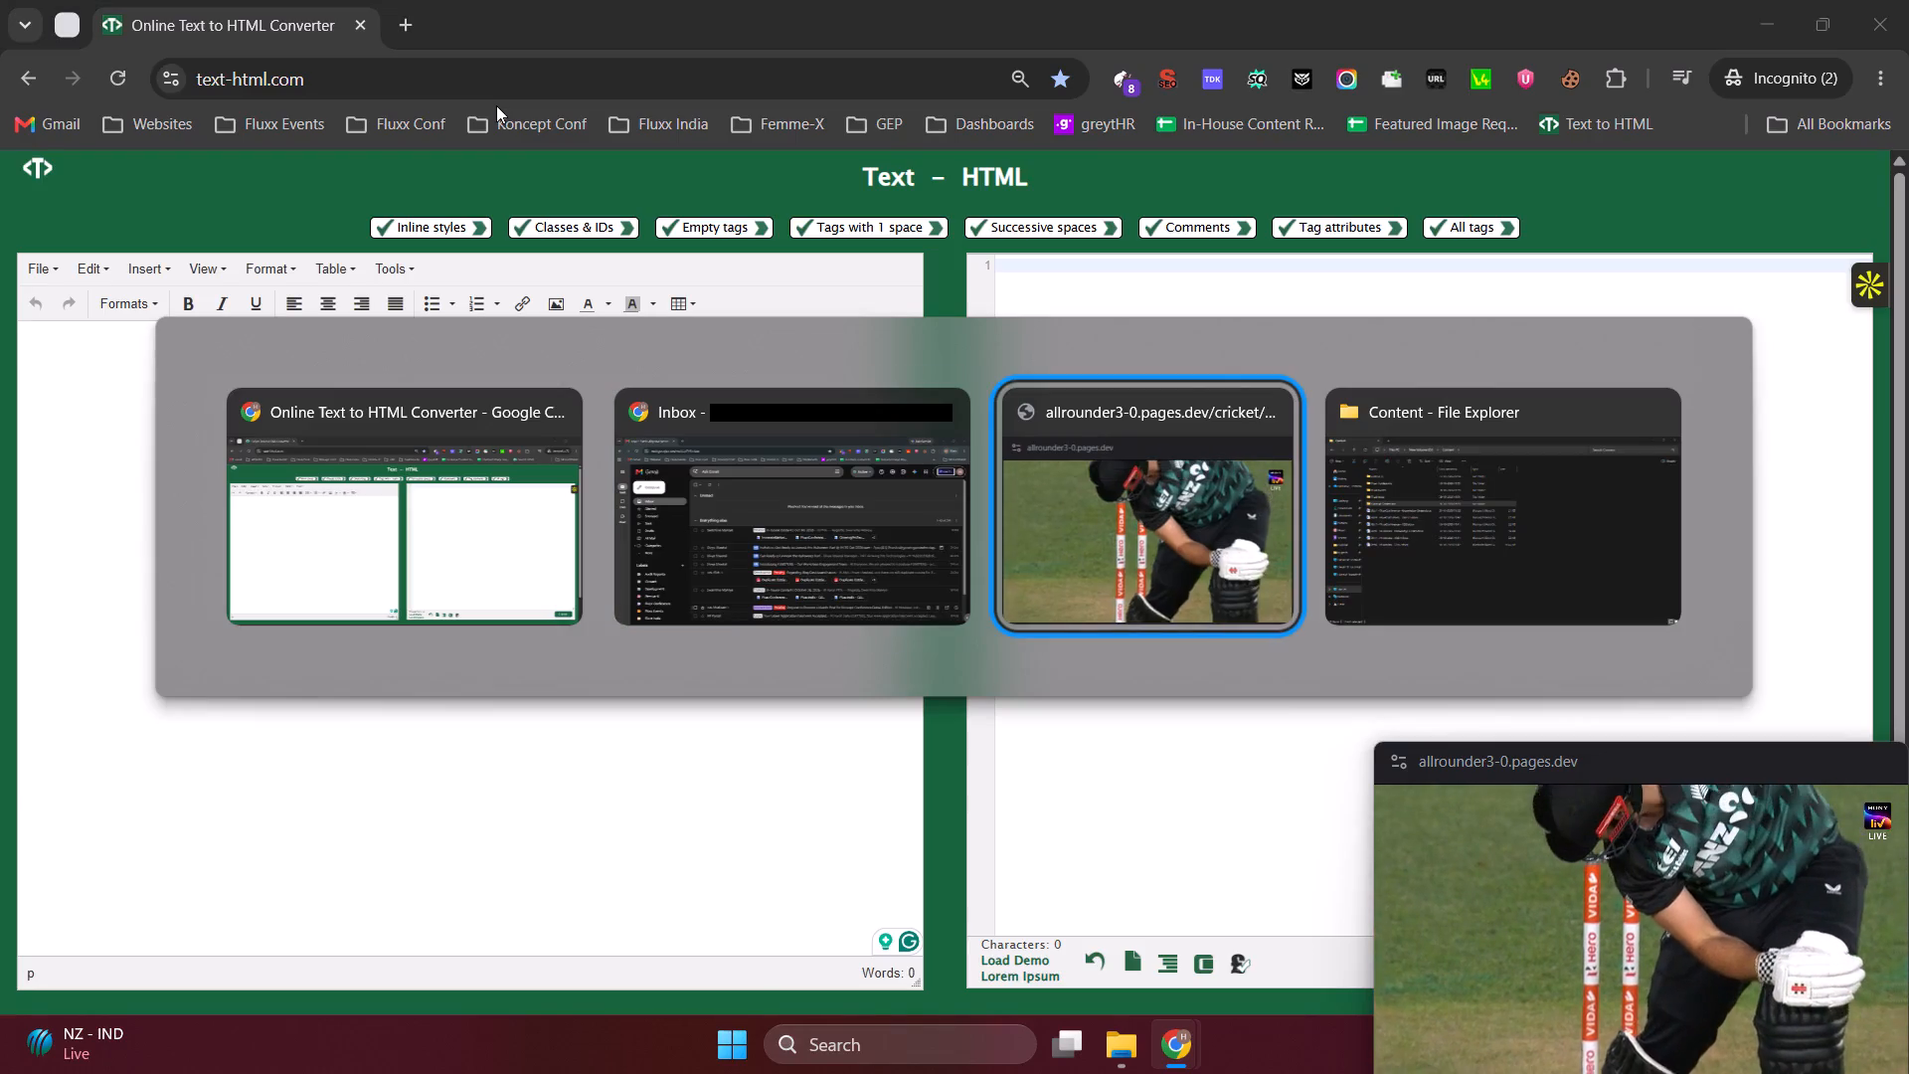
pyautogui.hotkey('alt', 'Tab')
pyautogui.hotkey('alt', 'Tab')
pyautogui.hotkey('alt', 'Tab')
pyautogui.hotkey('alt', 'Tab')
pyautogui.hotkey('alt', 'Tab')
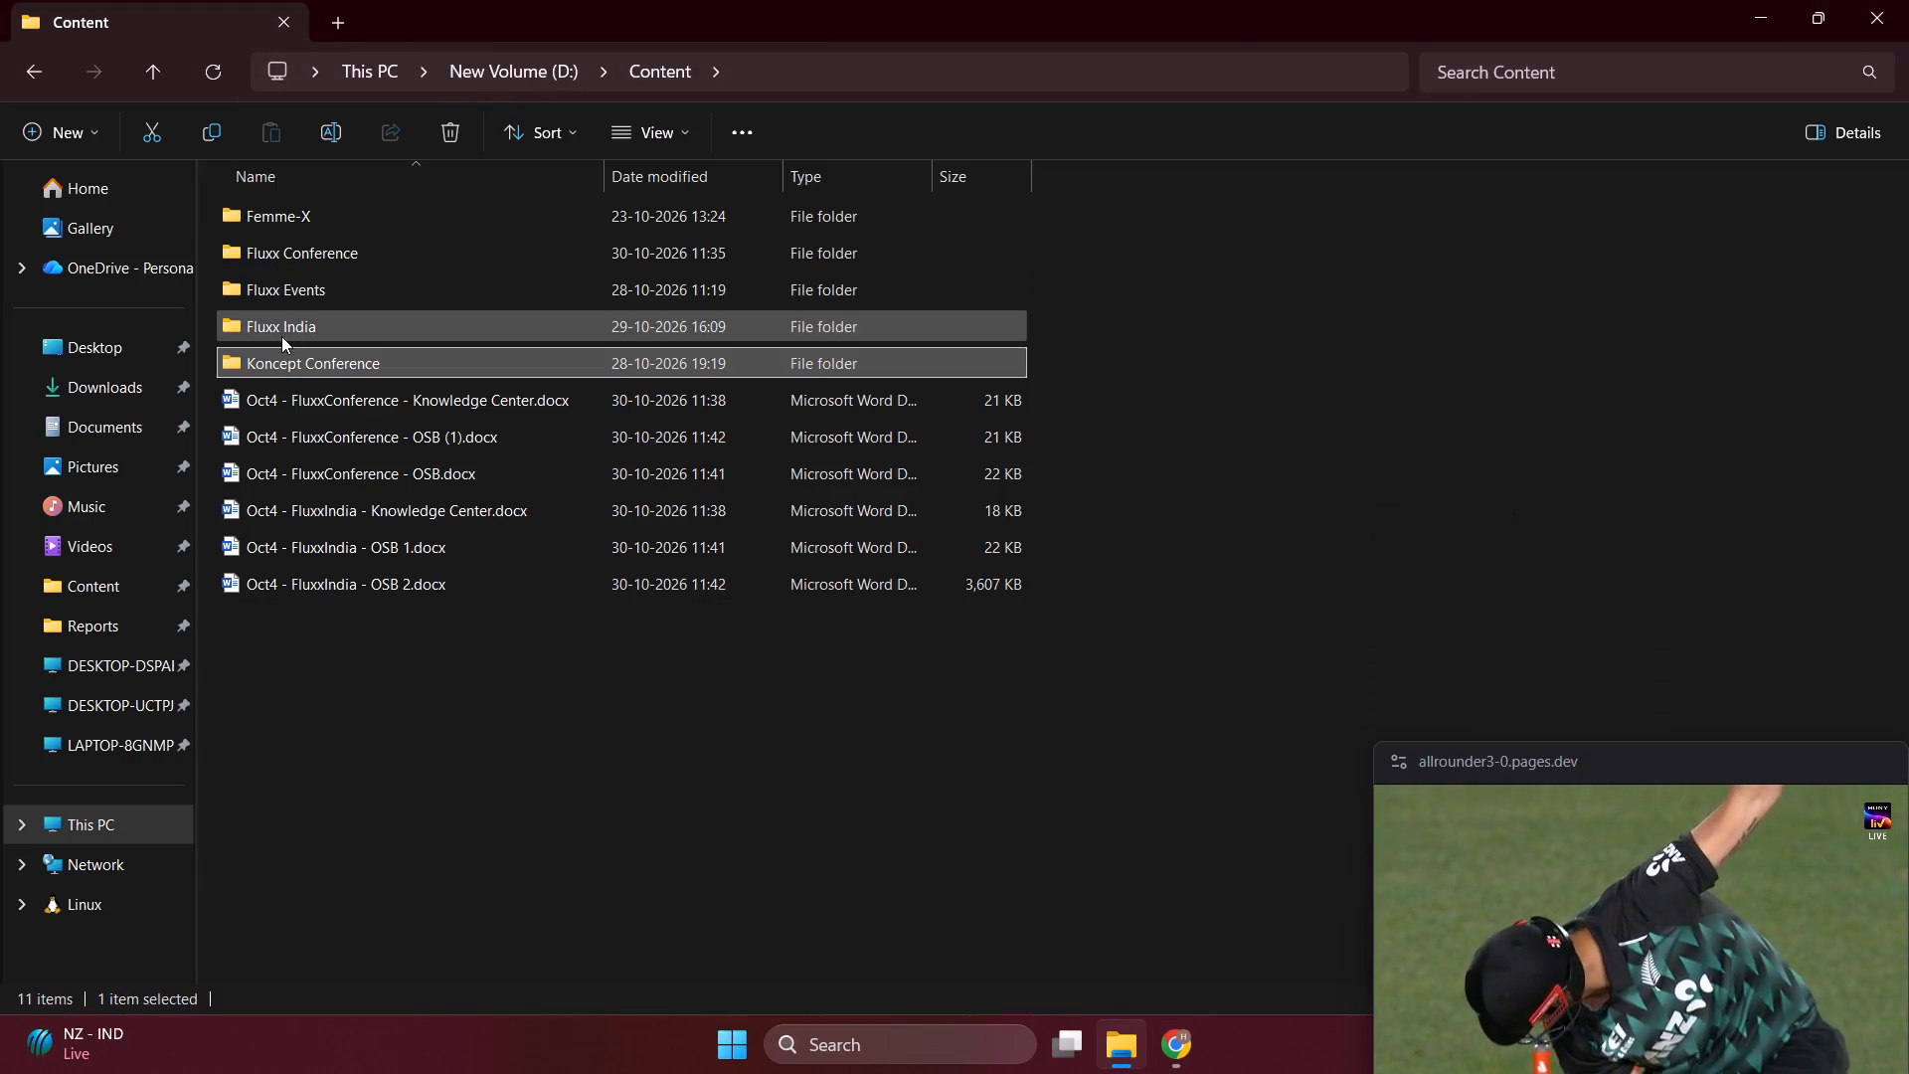
pyautogui.doubleClick(348, 224)
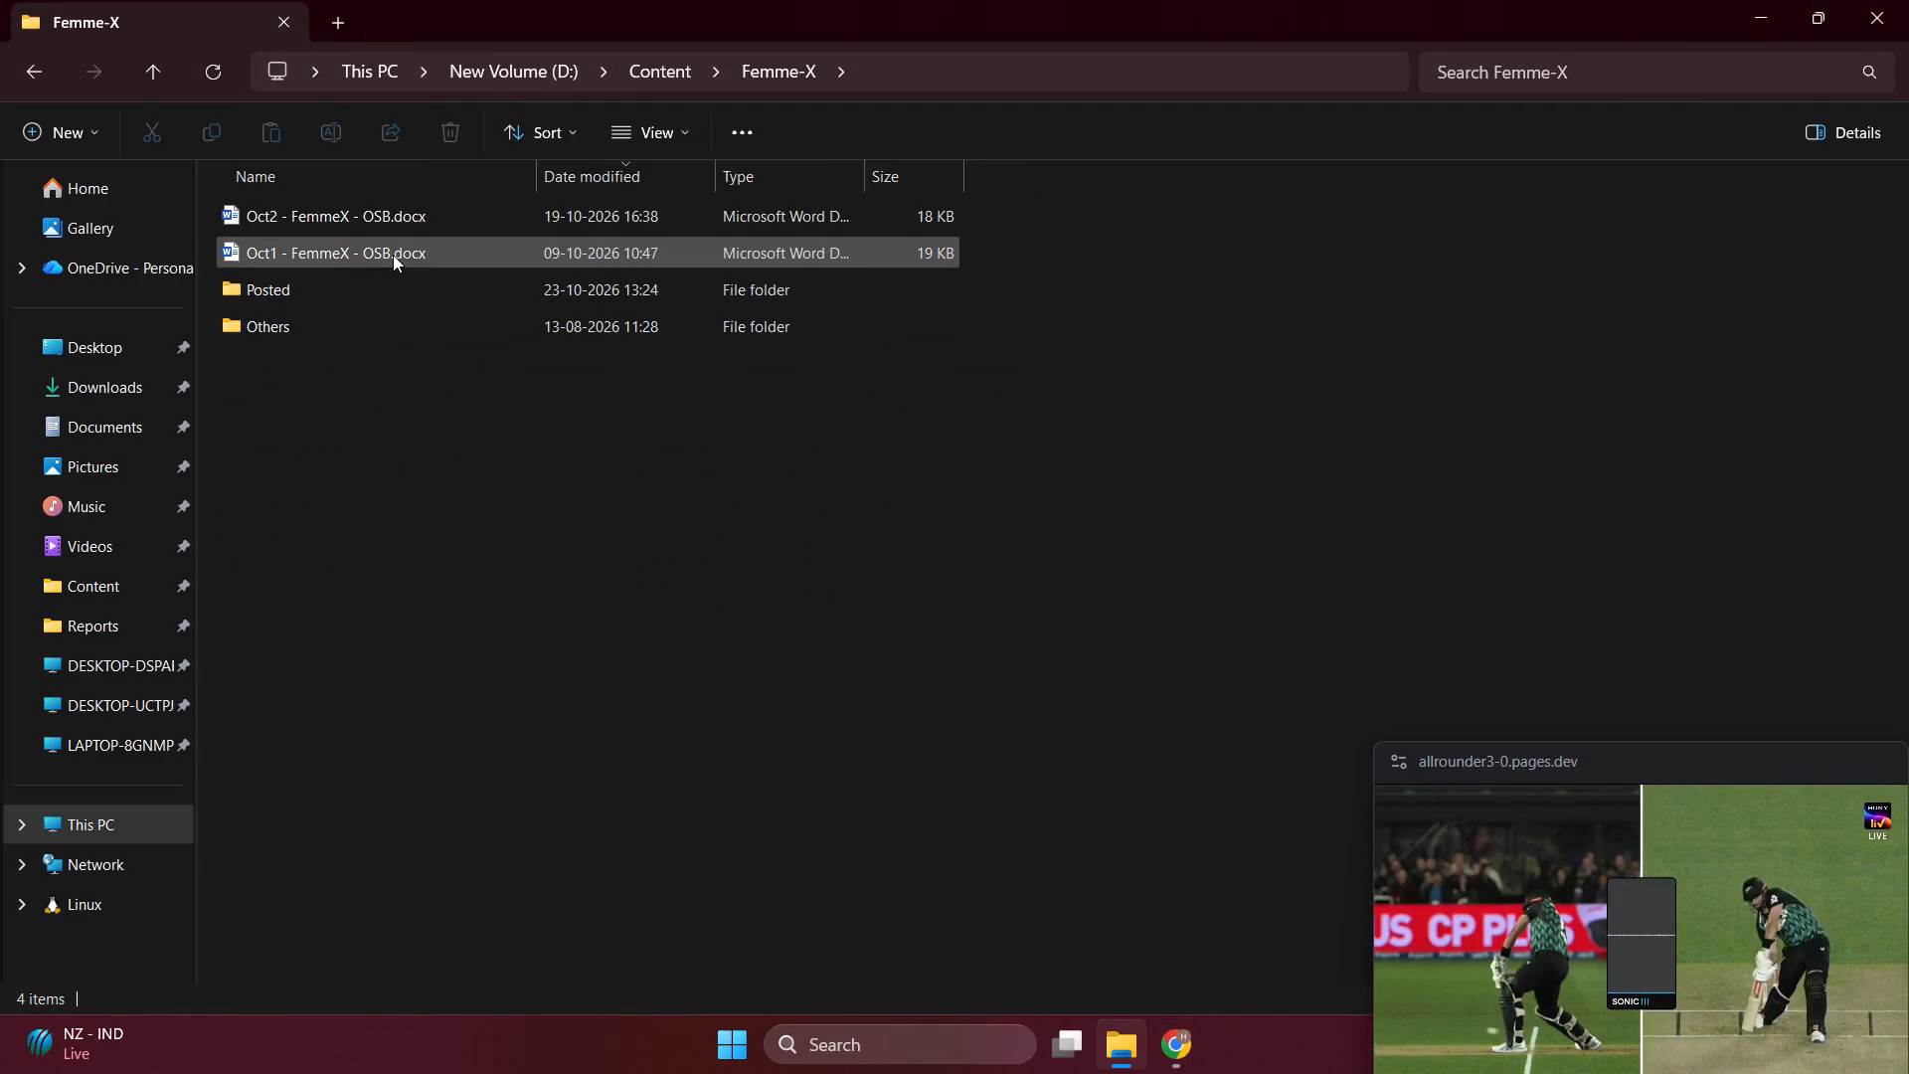
pyautogui.doubleClick(393, 255)
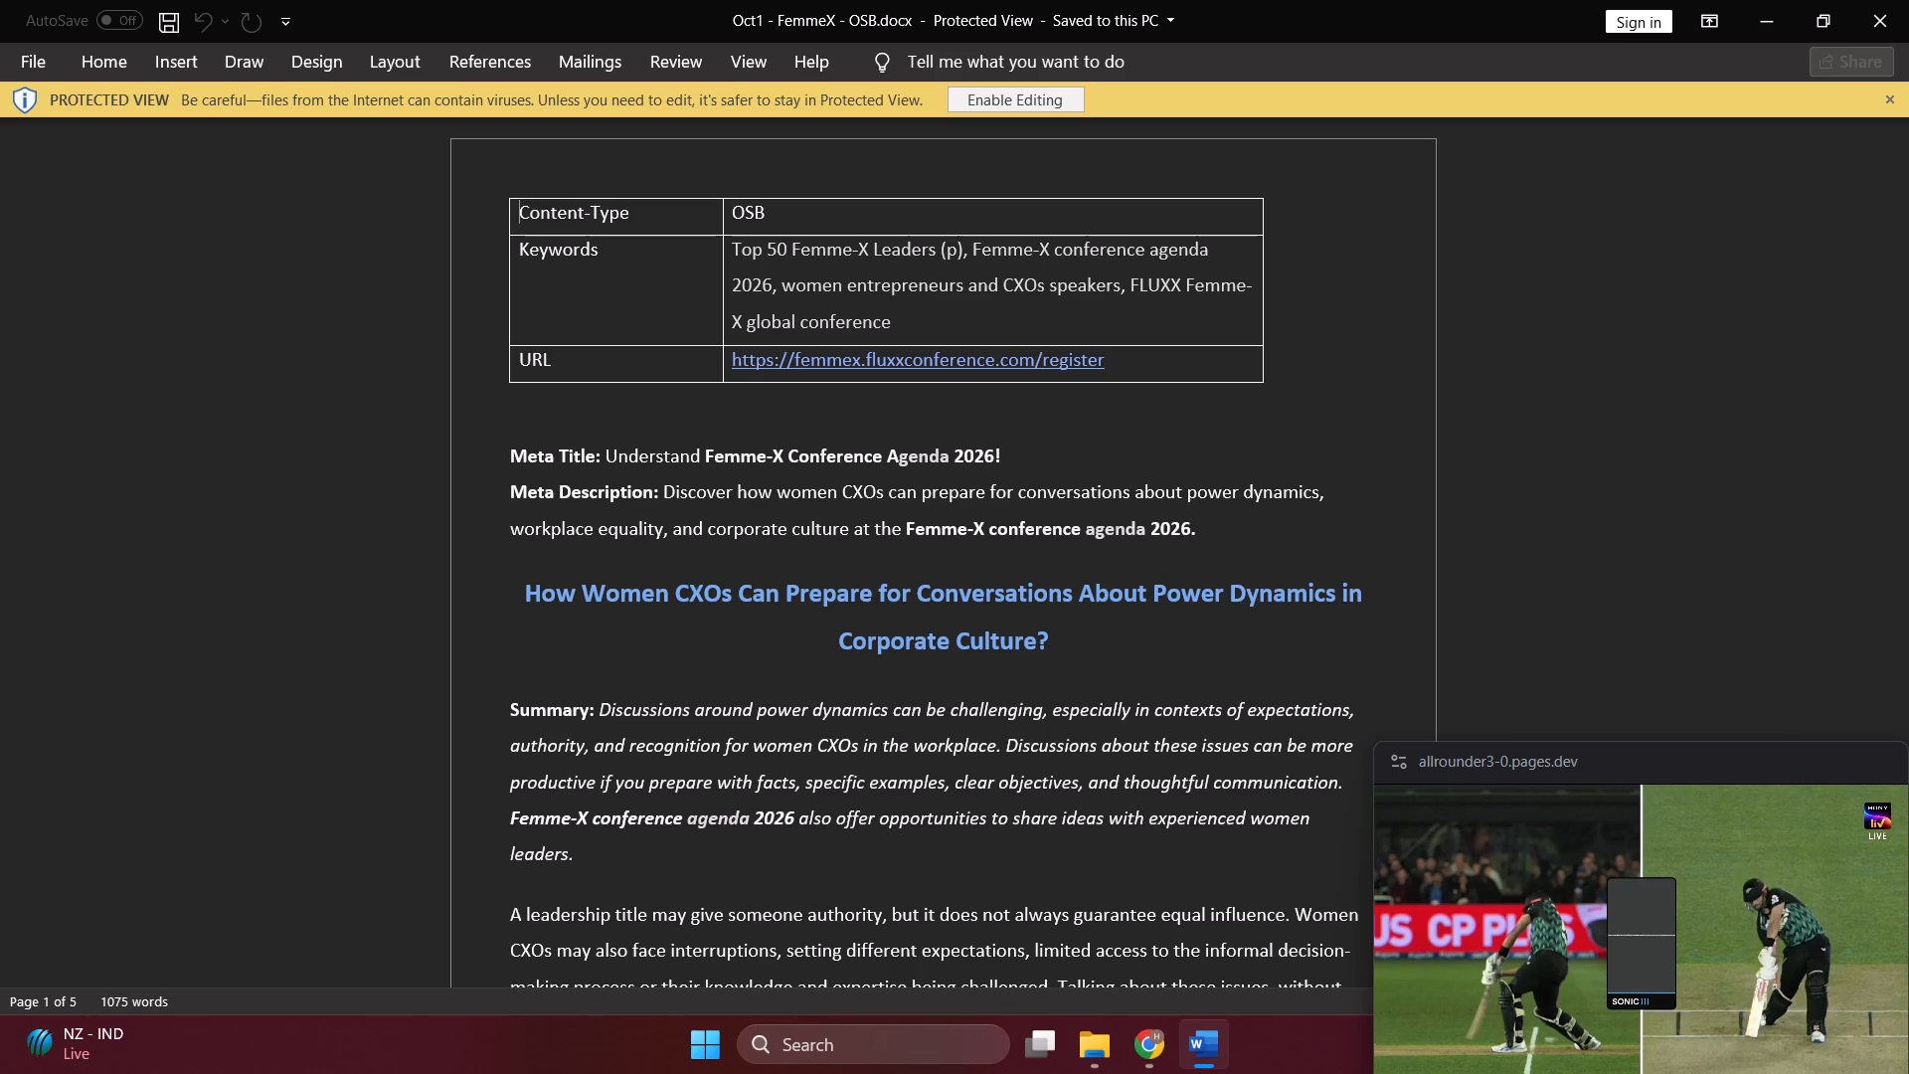
# Switch the document page from the dark to the light background.
pyautogui.click(747, 53)
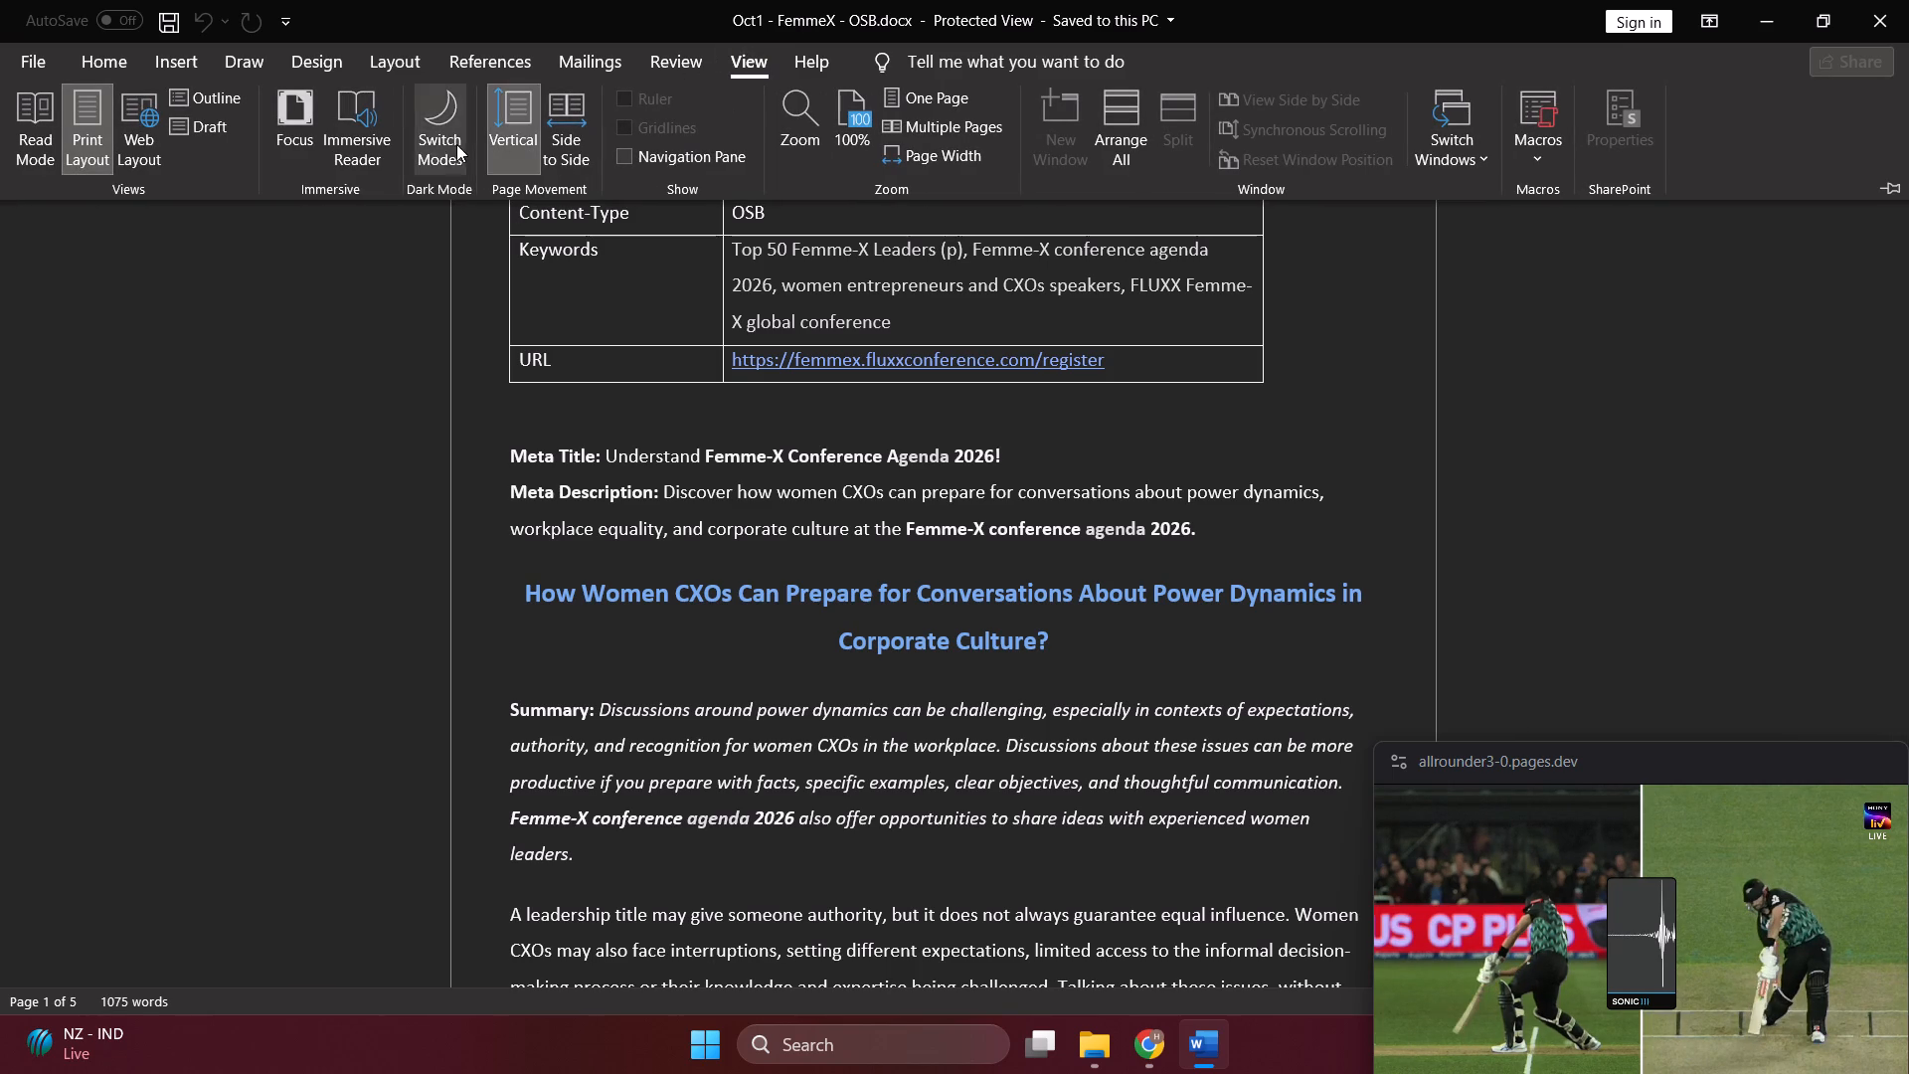
pyautogui.click(441, 144)
pyautogui.click(982, 576)
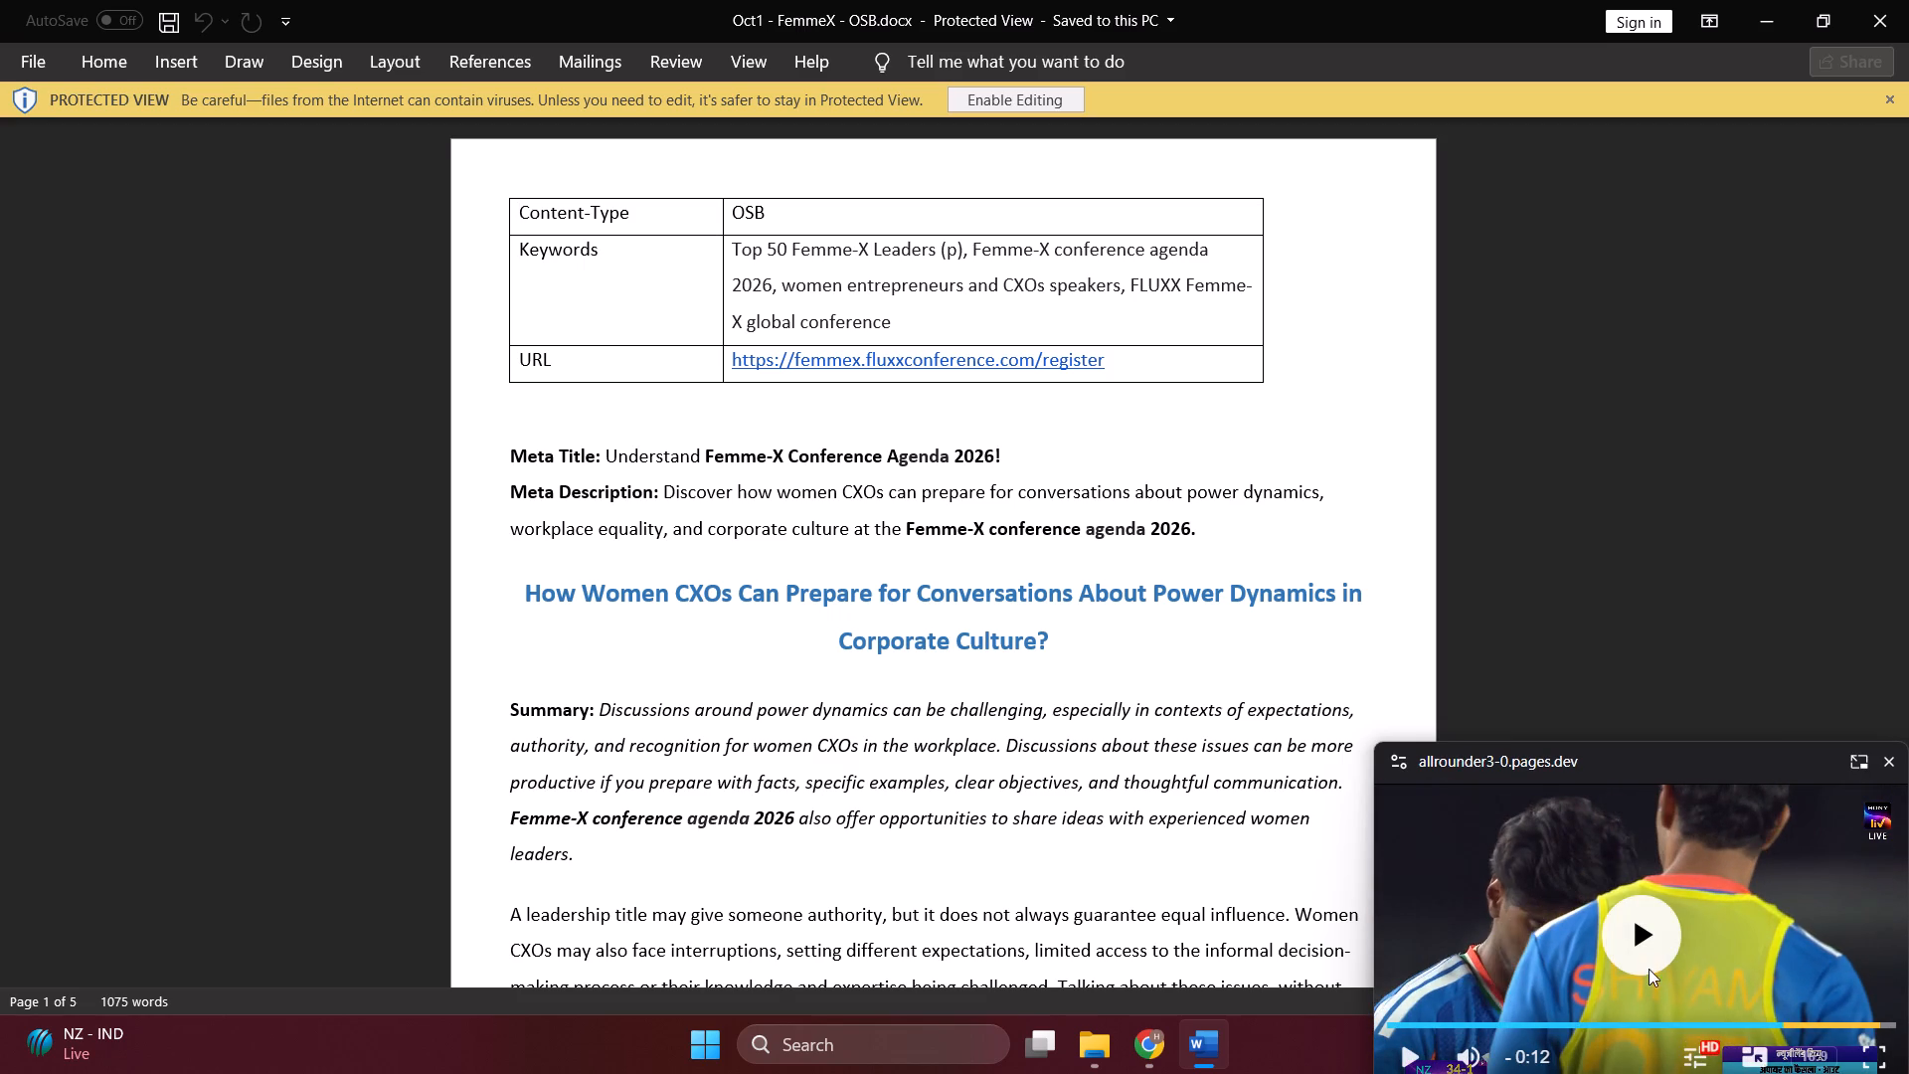
# Resume the paused cricket stream in the floating video window.
pyautogui.click(1649, 957)
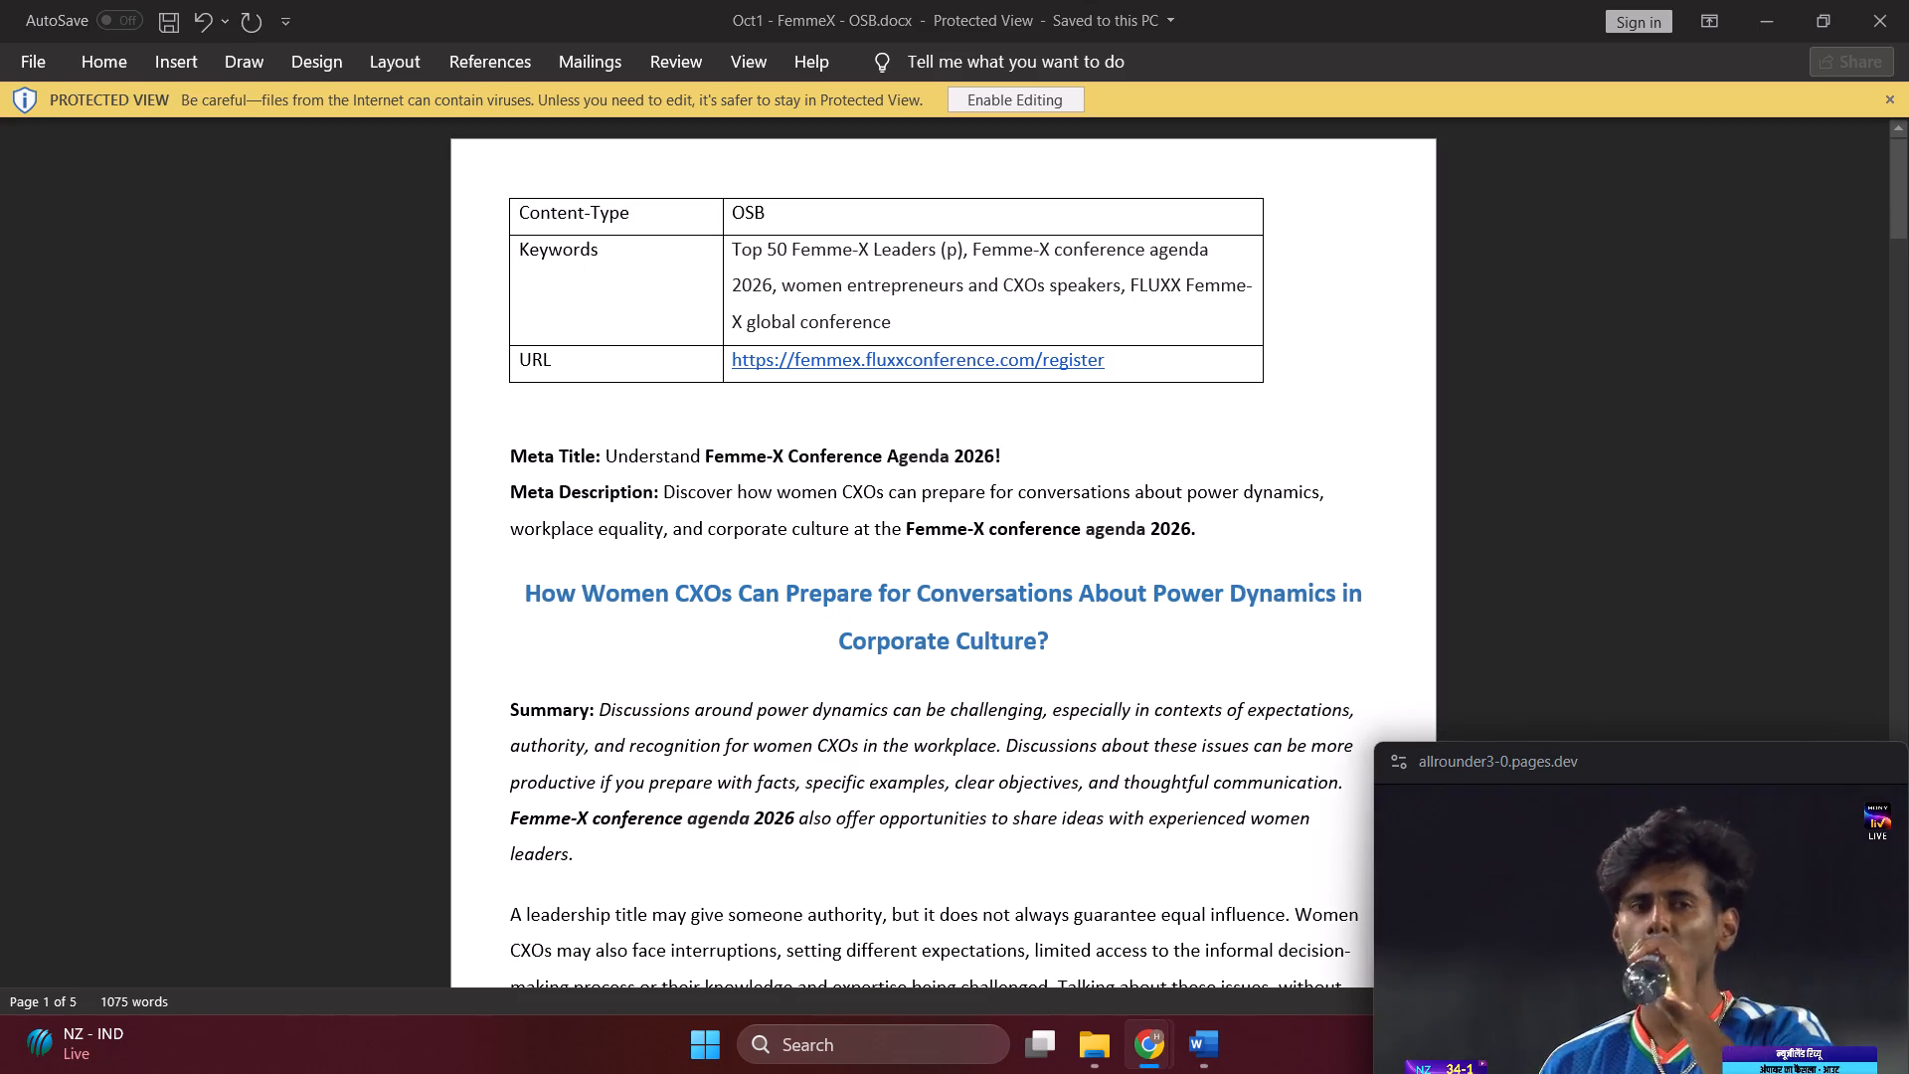
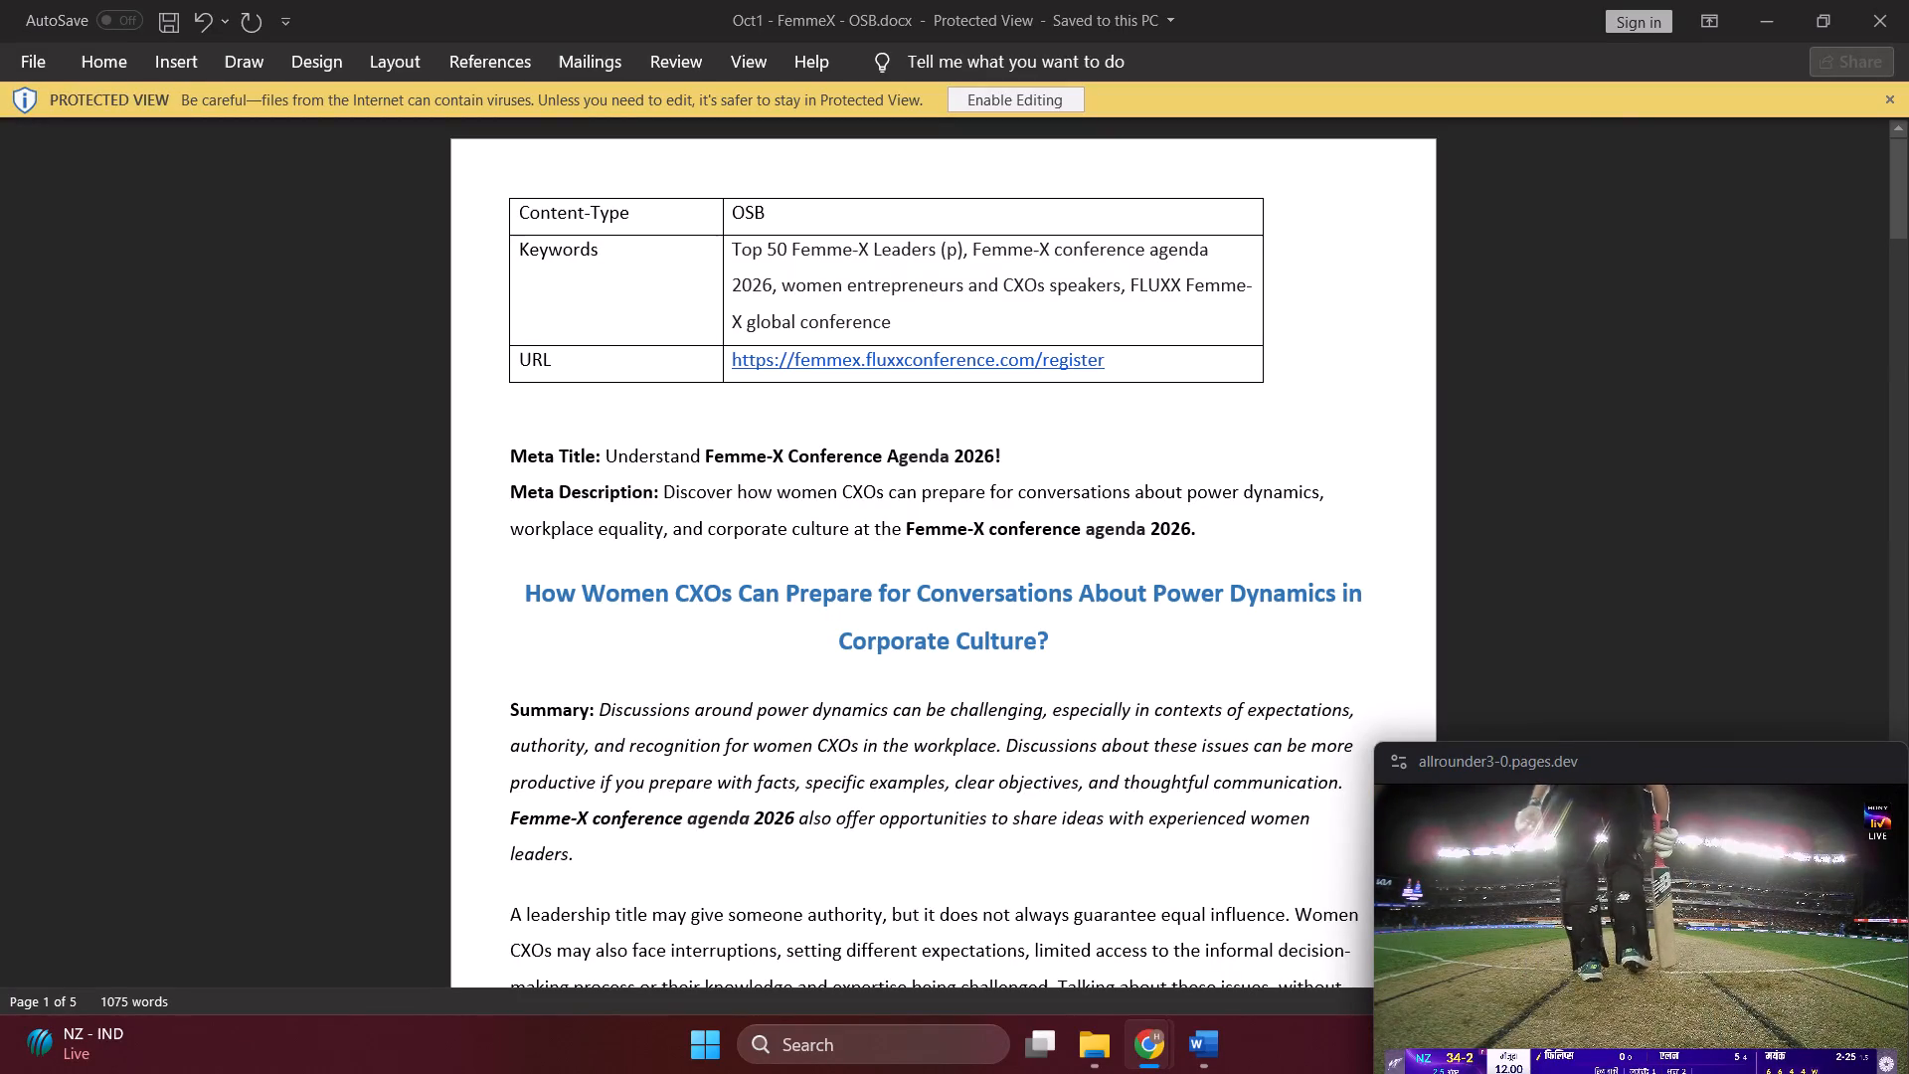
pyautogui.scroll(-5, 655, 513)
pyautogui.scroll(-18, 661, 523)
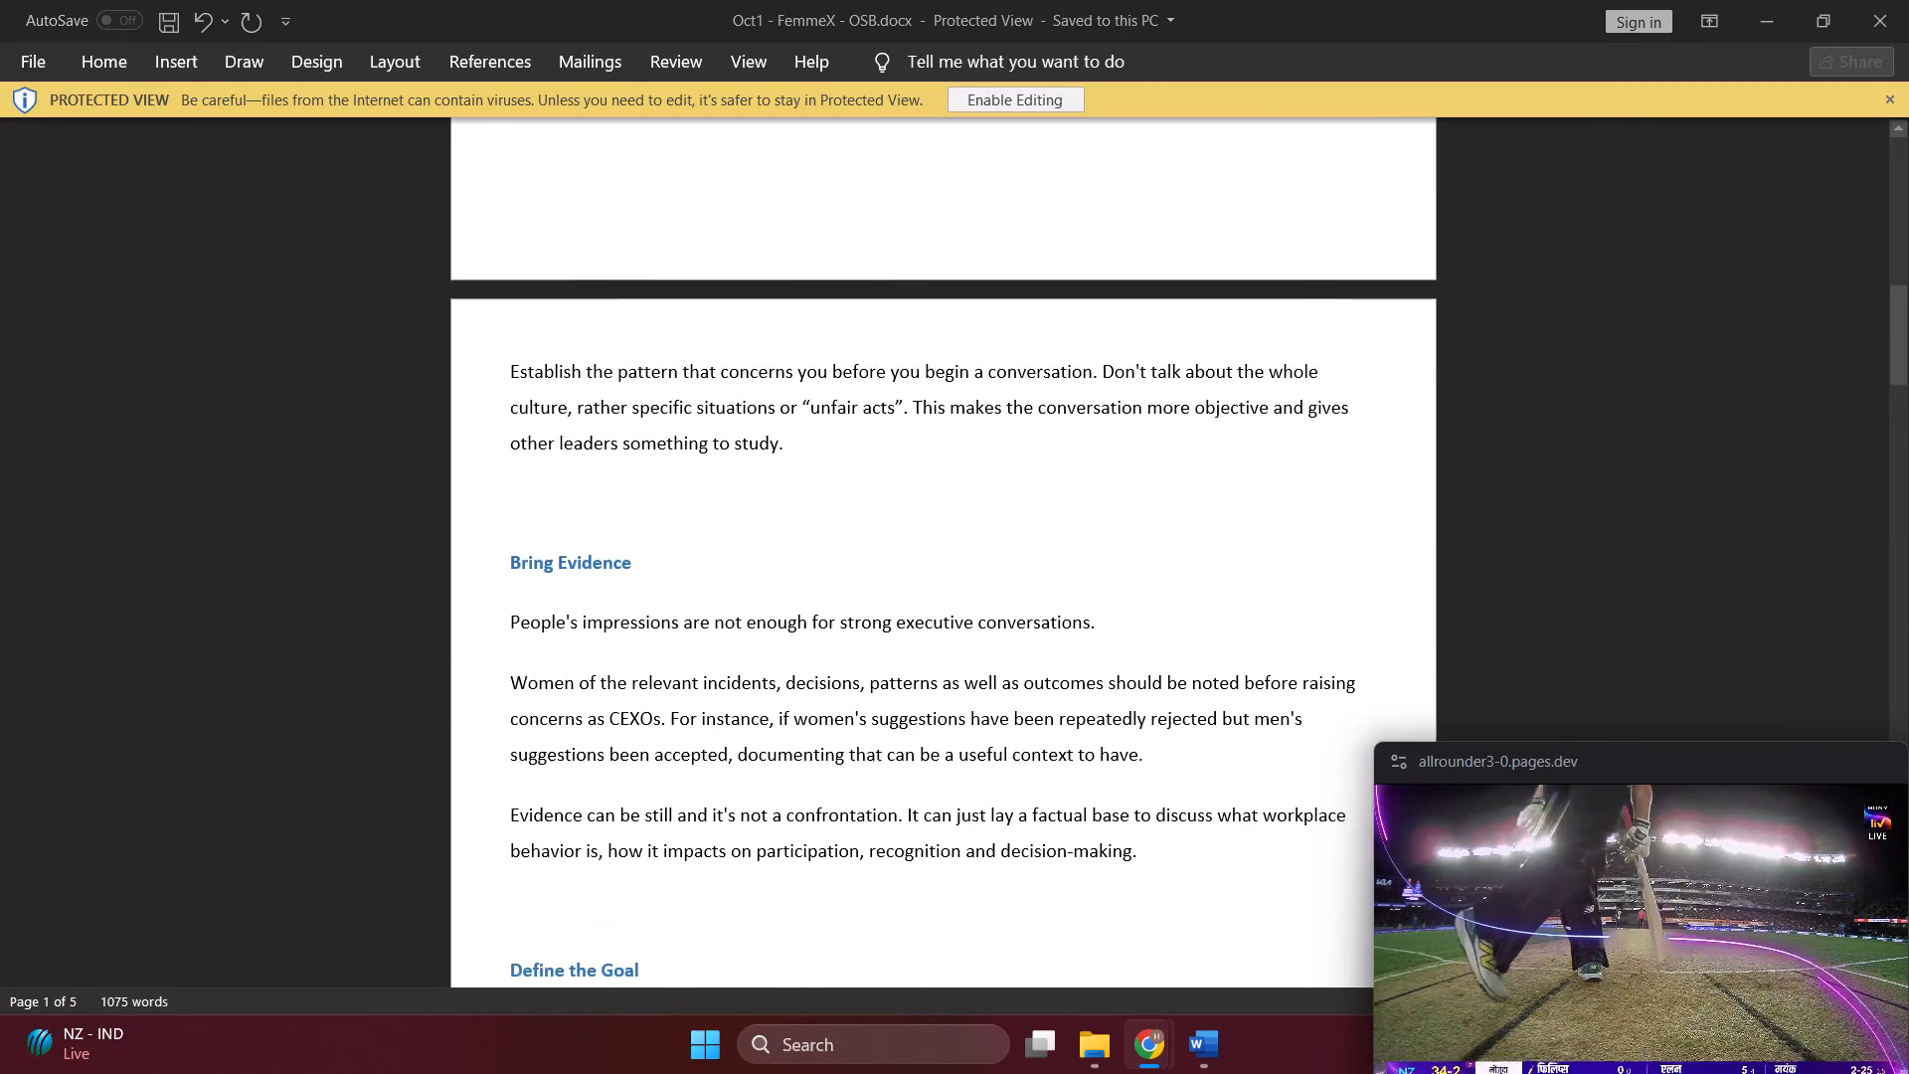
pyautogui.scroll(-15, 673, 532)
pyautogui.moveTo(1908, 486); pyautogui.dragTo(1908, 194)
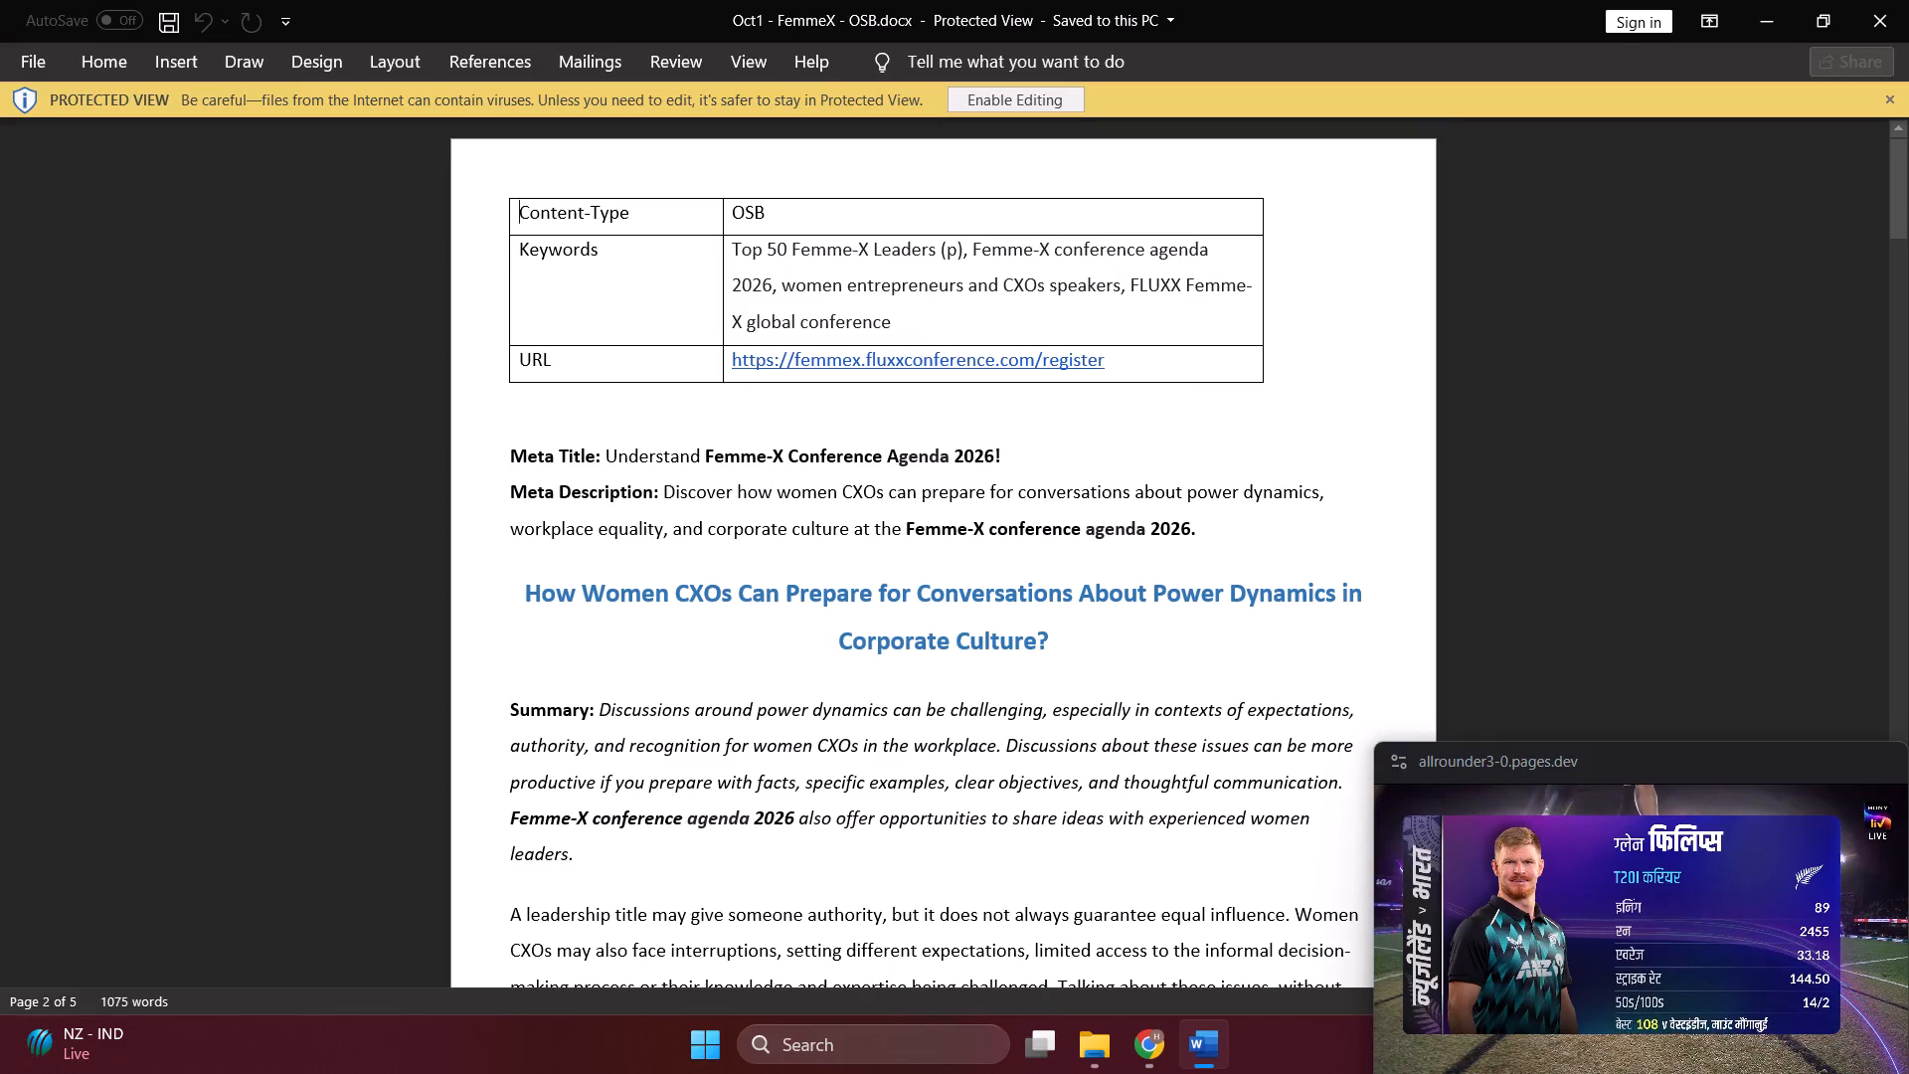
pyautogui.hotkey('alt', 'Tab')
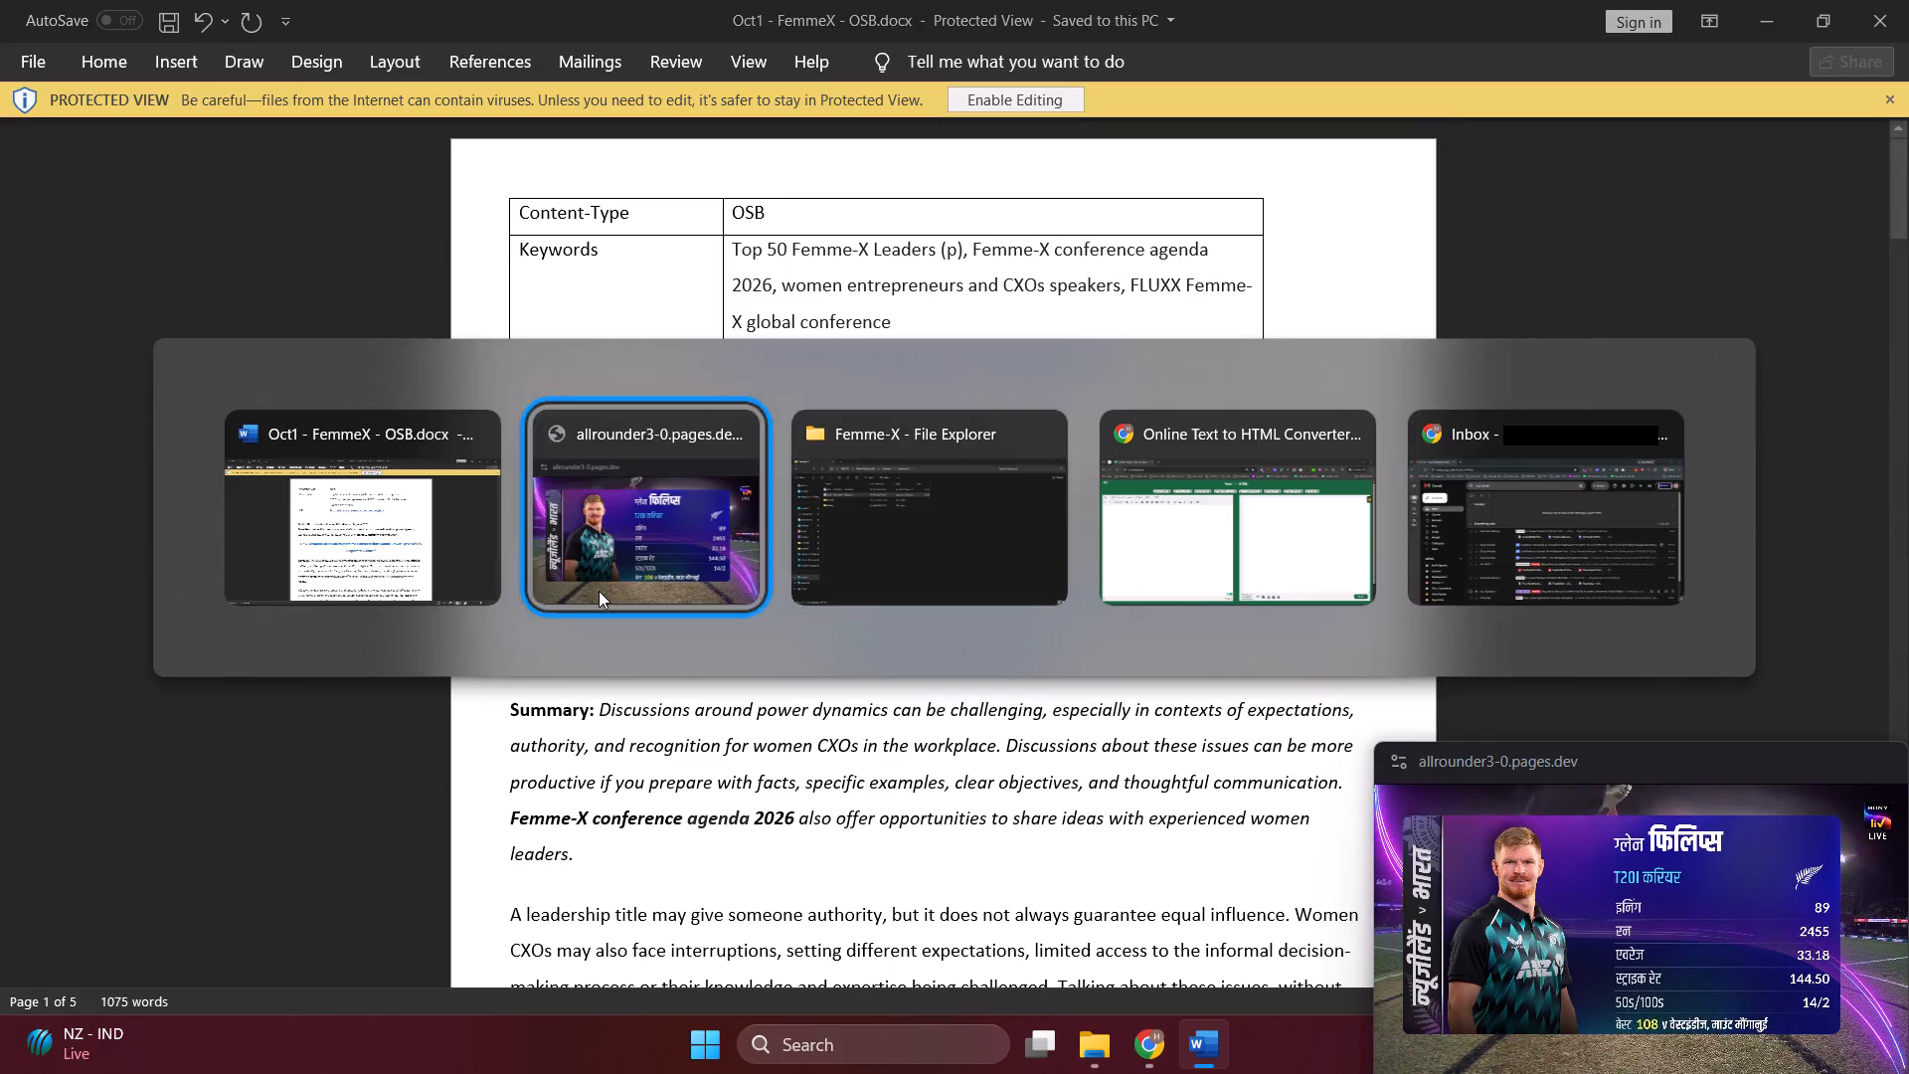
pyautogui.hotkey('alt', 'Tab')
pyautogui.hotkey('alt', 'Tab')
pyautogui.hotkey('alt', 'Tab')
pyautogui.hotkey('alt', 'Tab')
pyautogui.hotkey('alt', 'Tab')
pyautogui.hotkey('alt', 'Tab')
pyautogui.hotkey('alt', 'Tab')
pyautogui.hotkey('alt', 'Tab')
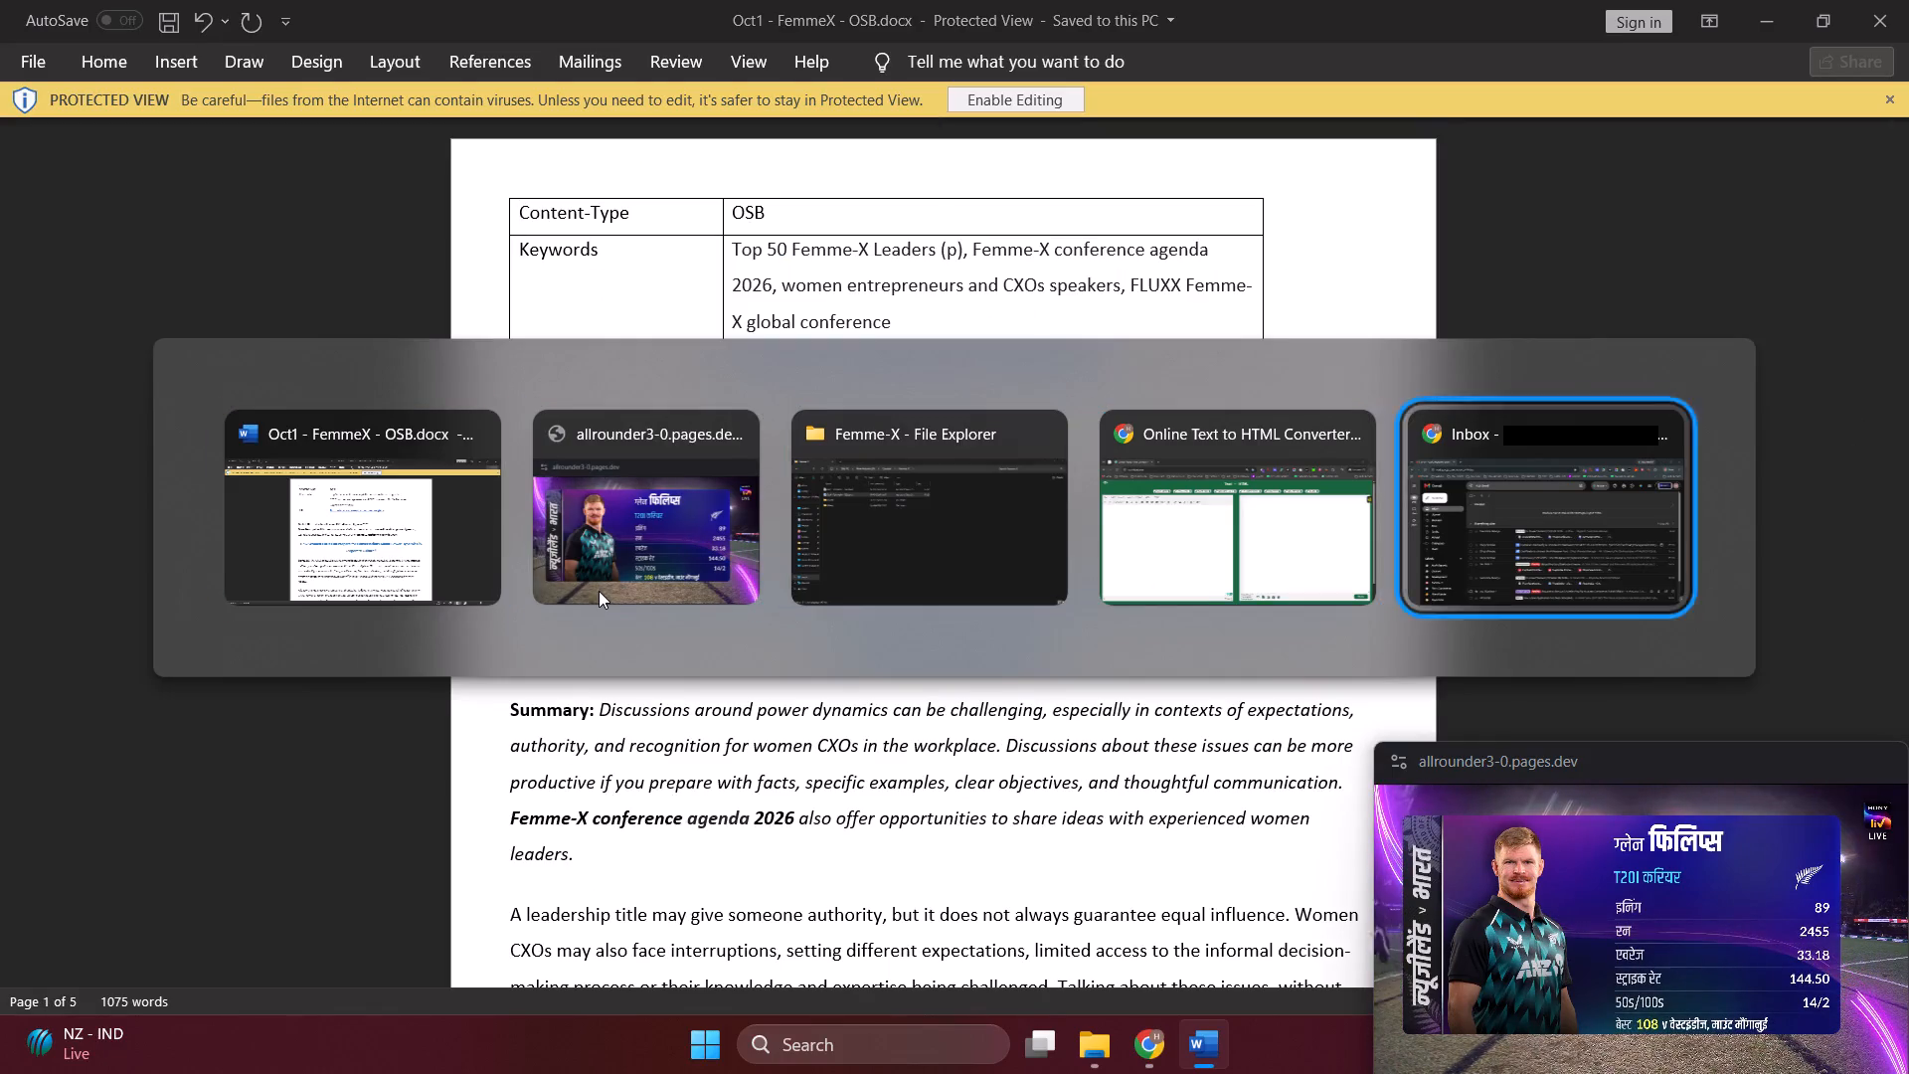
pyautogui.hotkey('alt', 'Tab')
# Copy the article body in the Word document, from the Summary paragraph through the answer to FAQ 5.
pyautogui.moveTo(504, 713); pyautogui.dragTo(941, 1073)
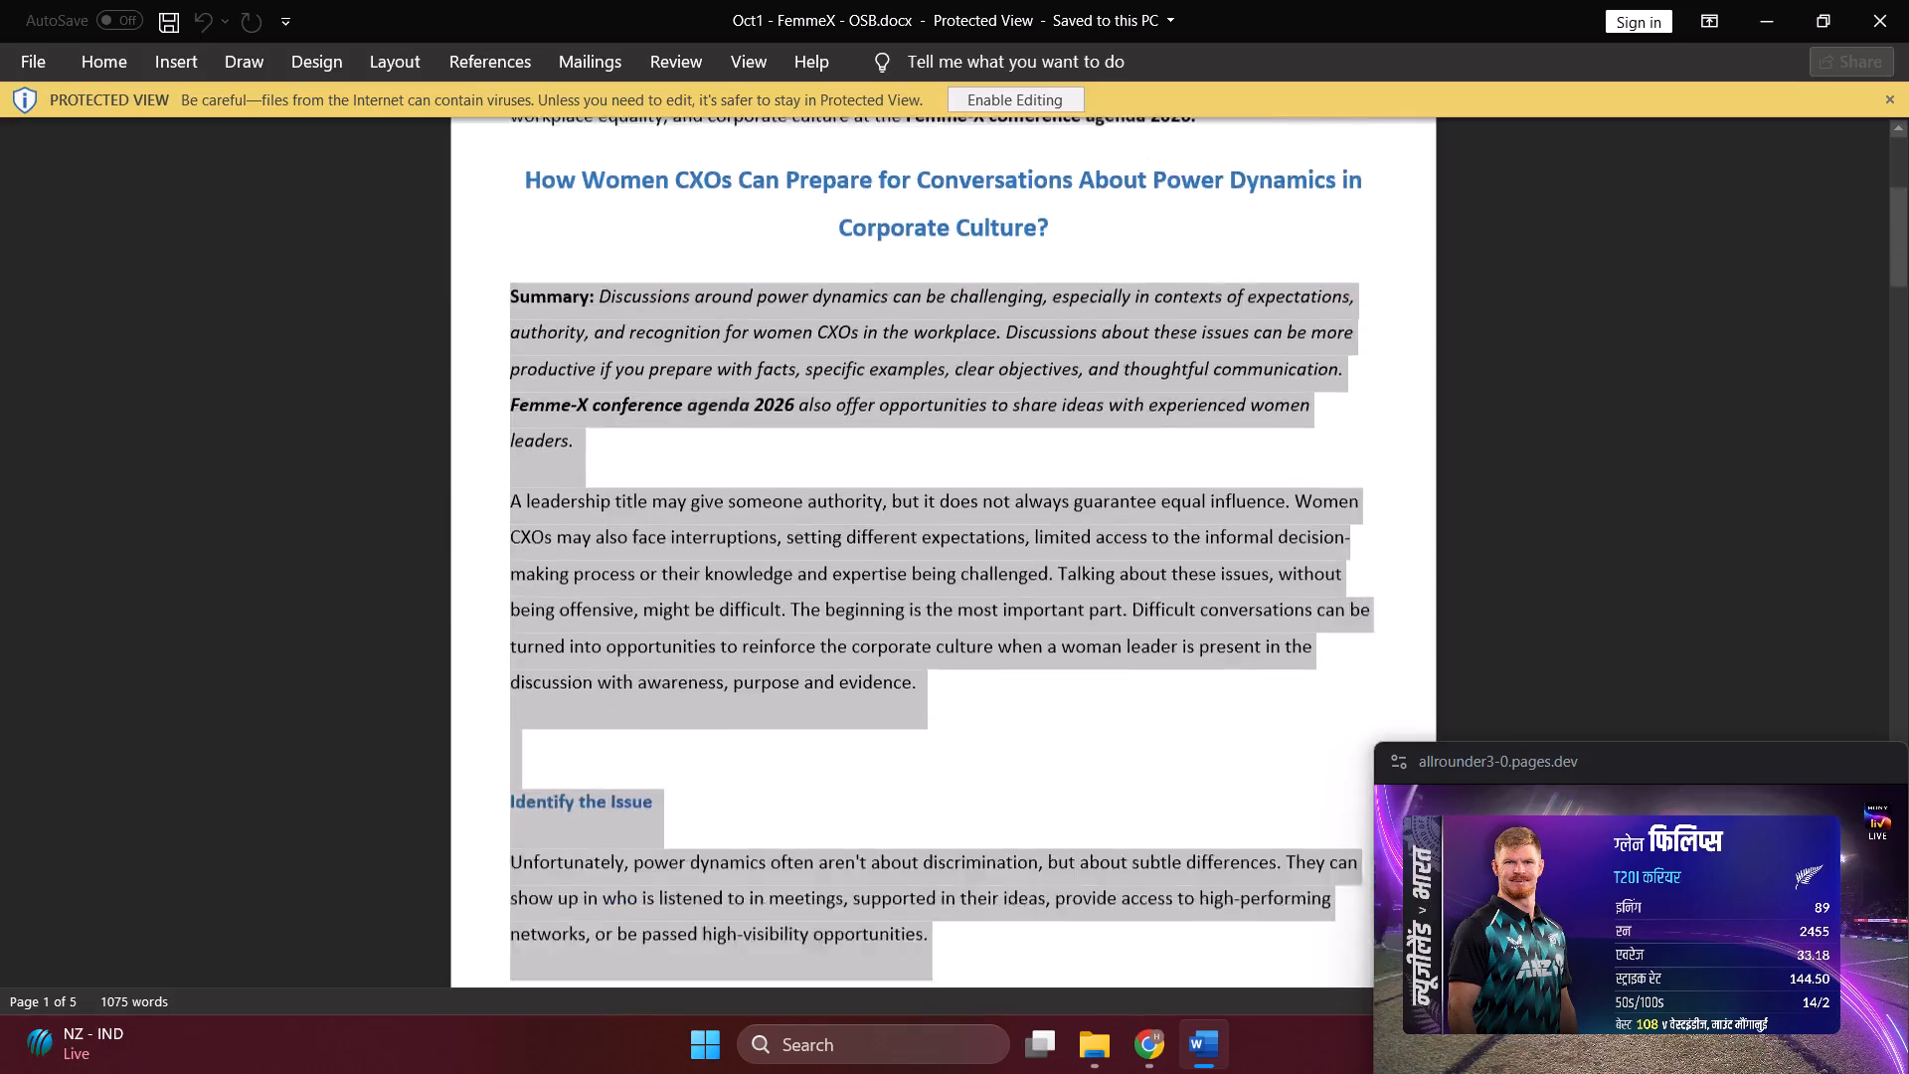
pyautogui.moveTo(941, 1073); pyautogui.dragTo(1108, 1073)
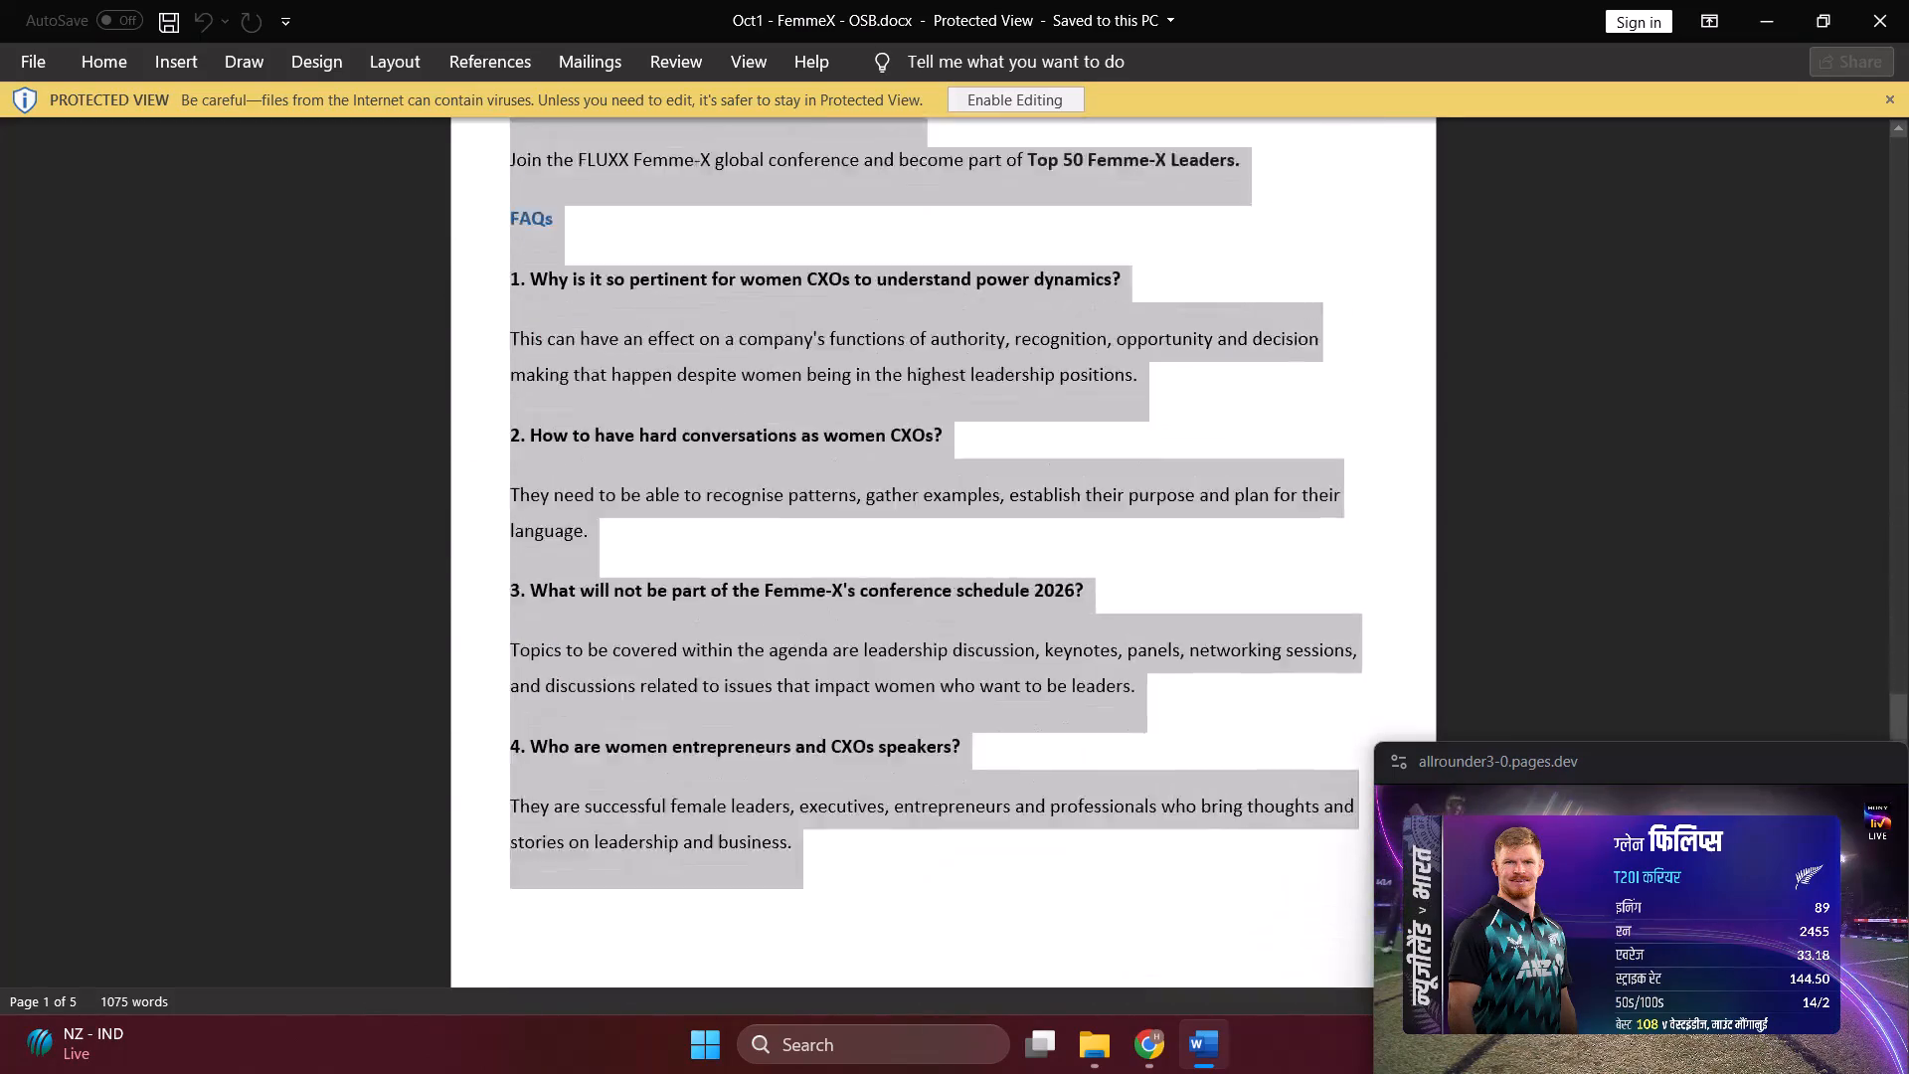
pyautogui.moveTo(1108, 1073); pyautogui.dragTo(1017, 696)
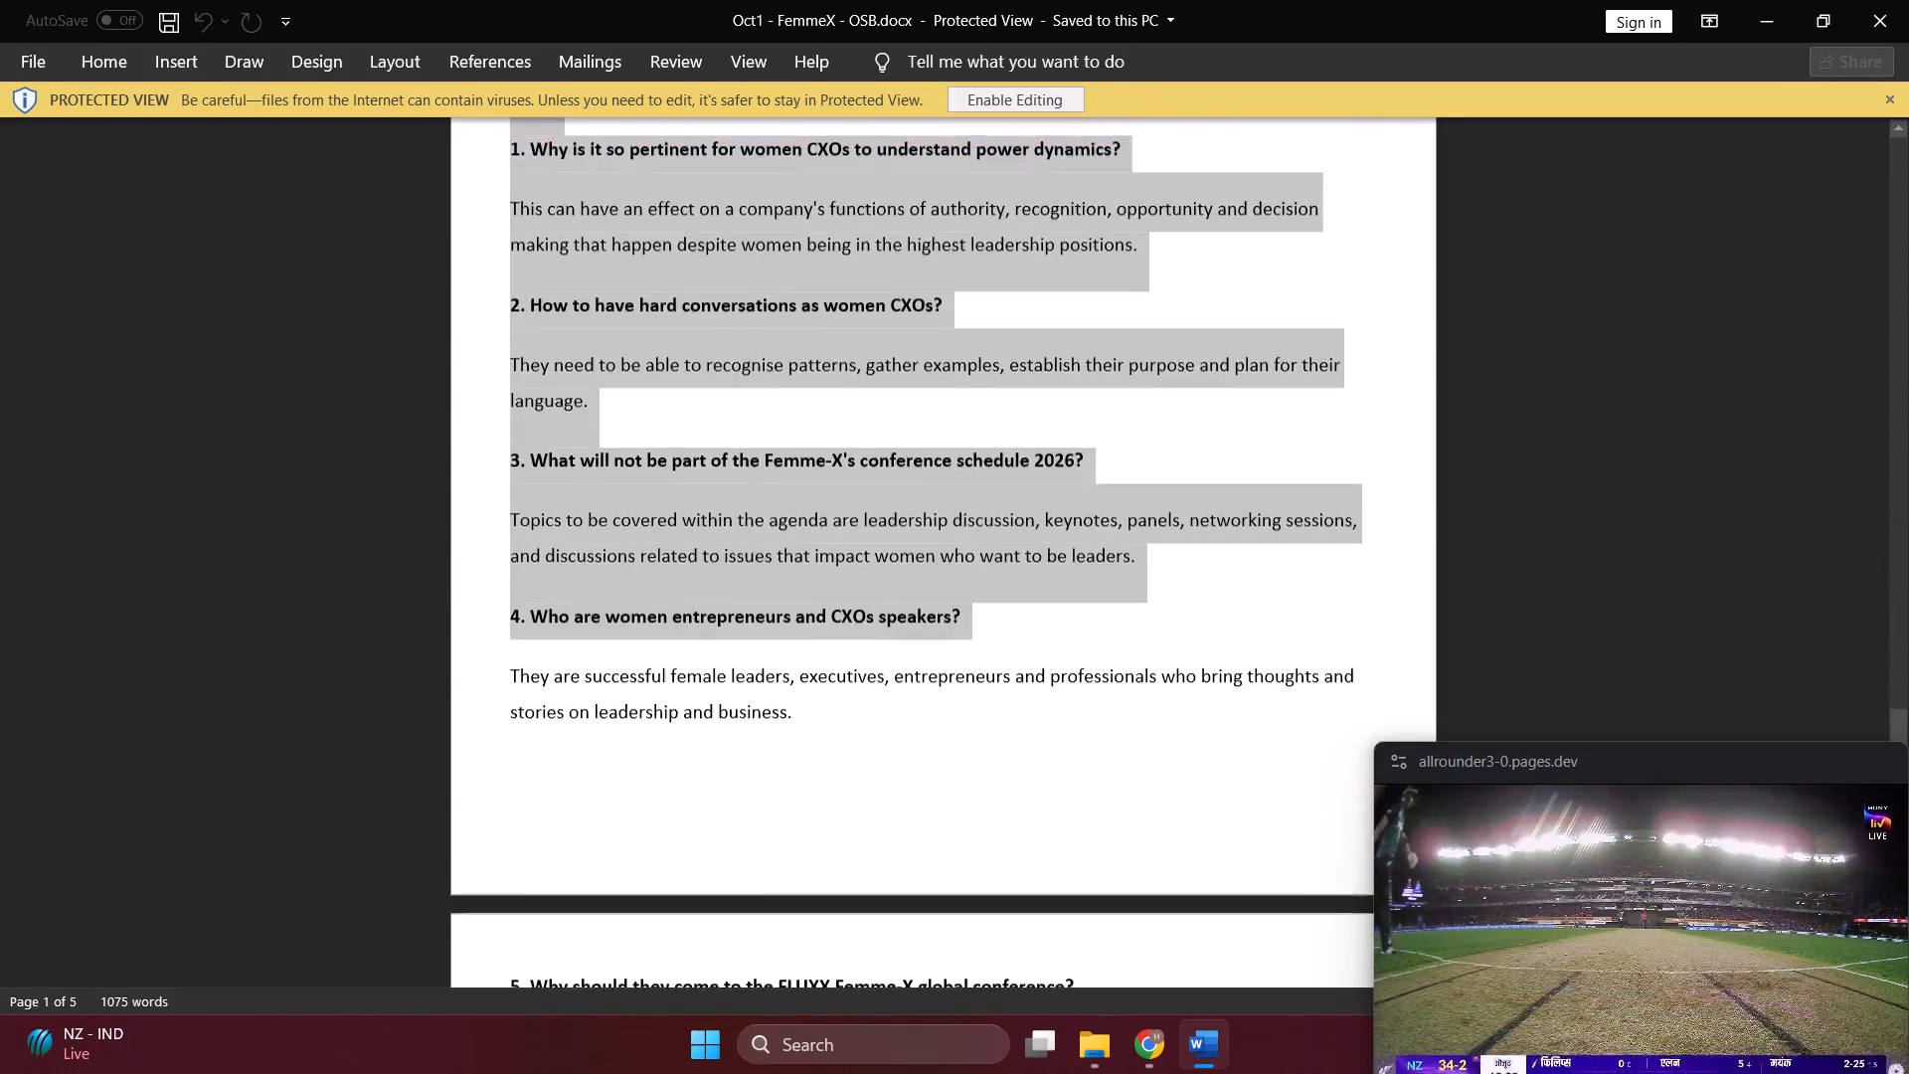
pyautogui.moveTo(1017, 696); pyautogui.dragTo(1097, 824)
pyautogui.hotkey('ctrl', 'c')
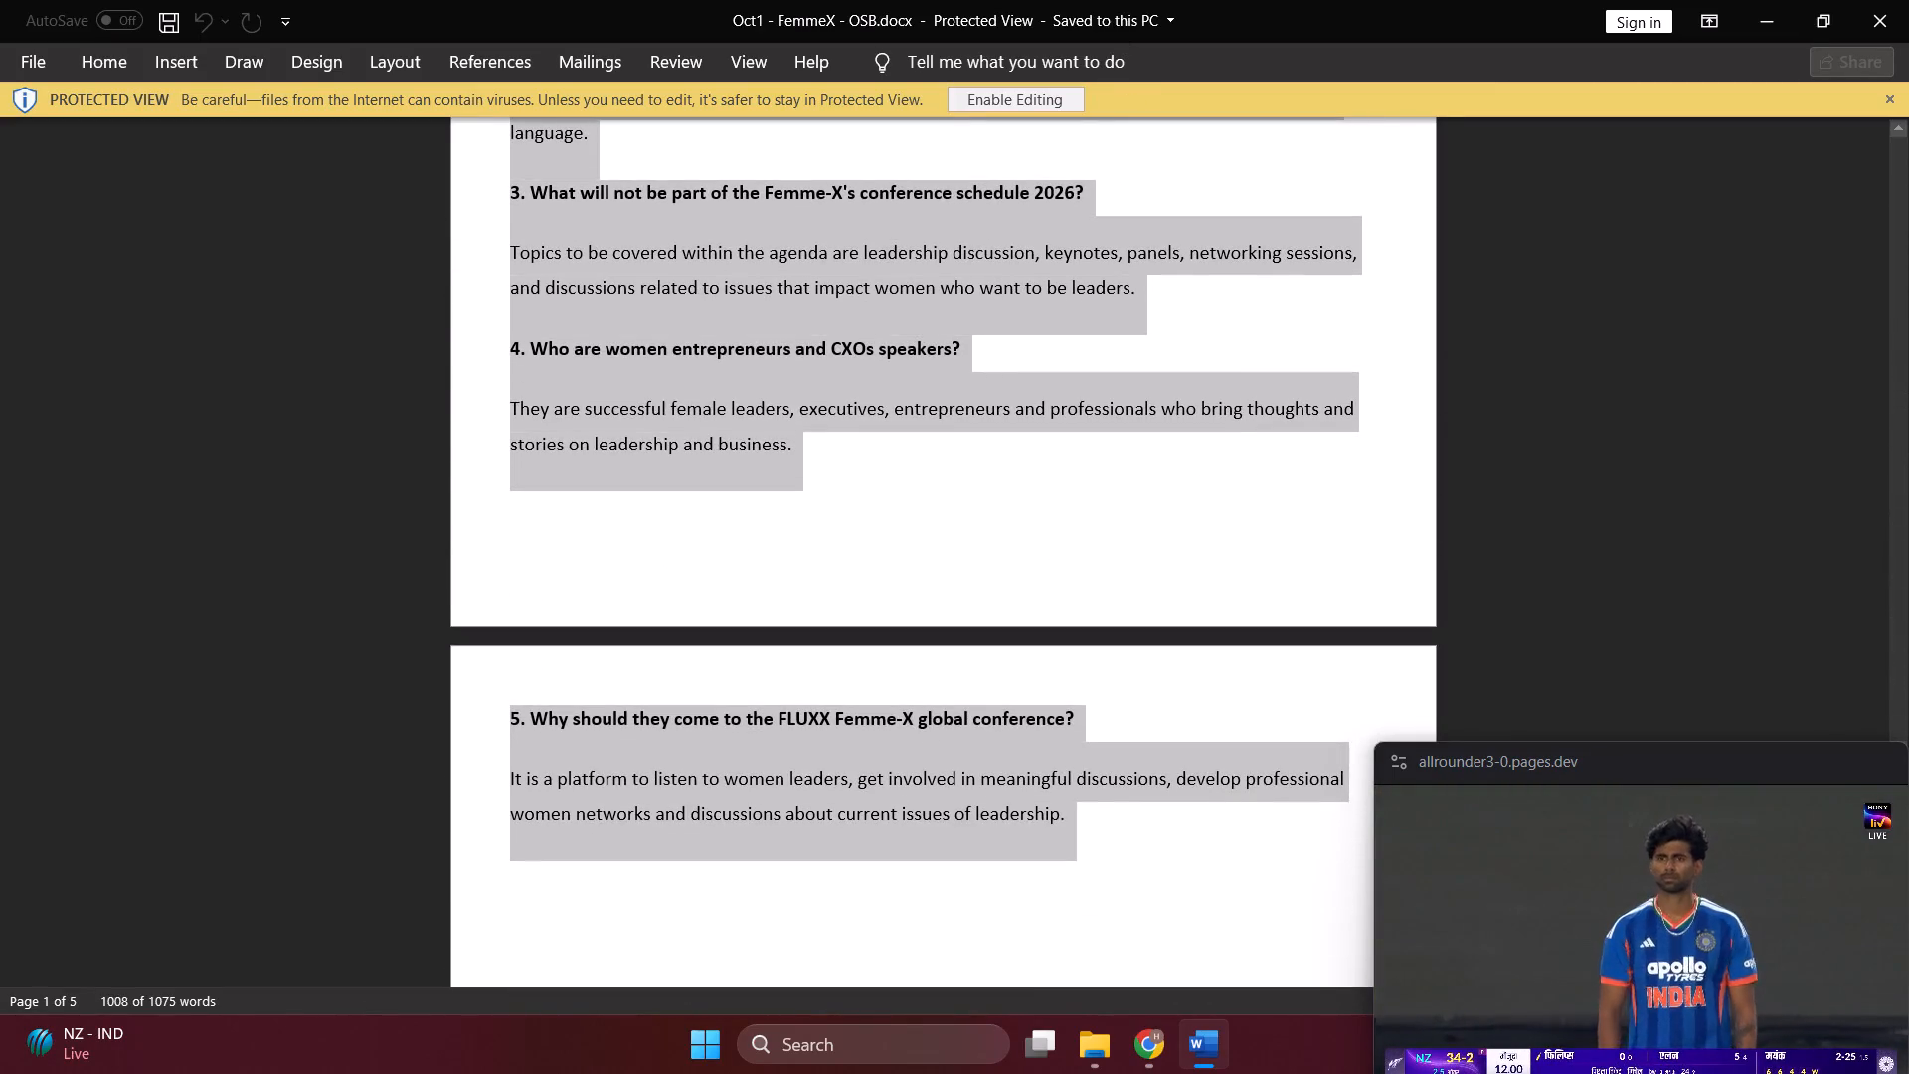
pyautogui.hotkey('ctrl', 'c')
pyautogui.hotkey('ctrl', 'c')
pyautogui.hotkey('ctrl', 'c')
# Switch to the Online Text to HTML Converter and paste the copied article into the empty visual editor.
pyautogui.hotkey('alt', 'Tab')
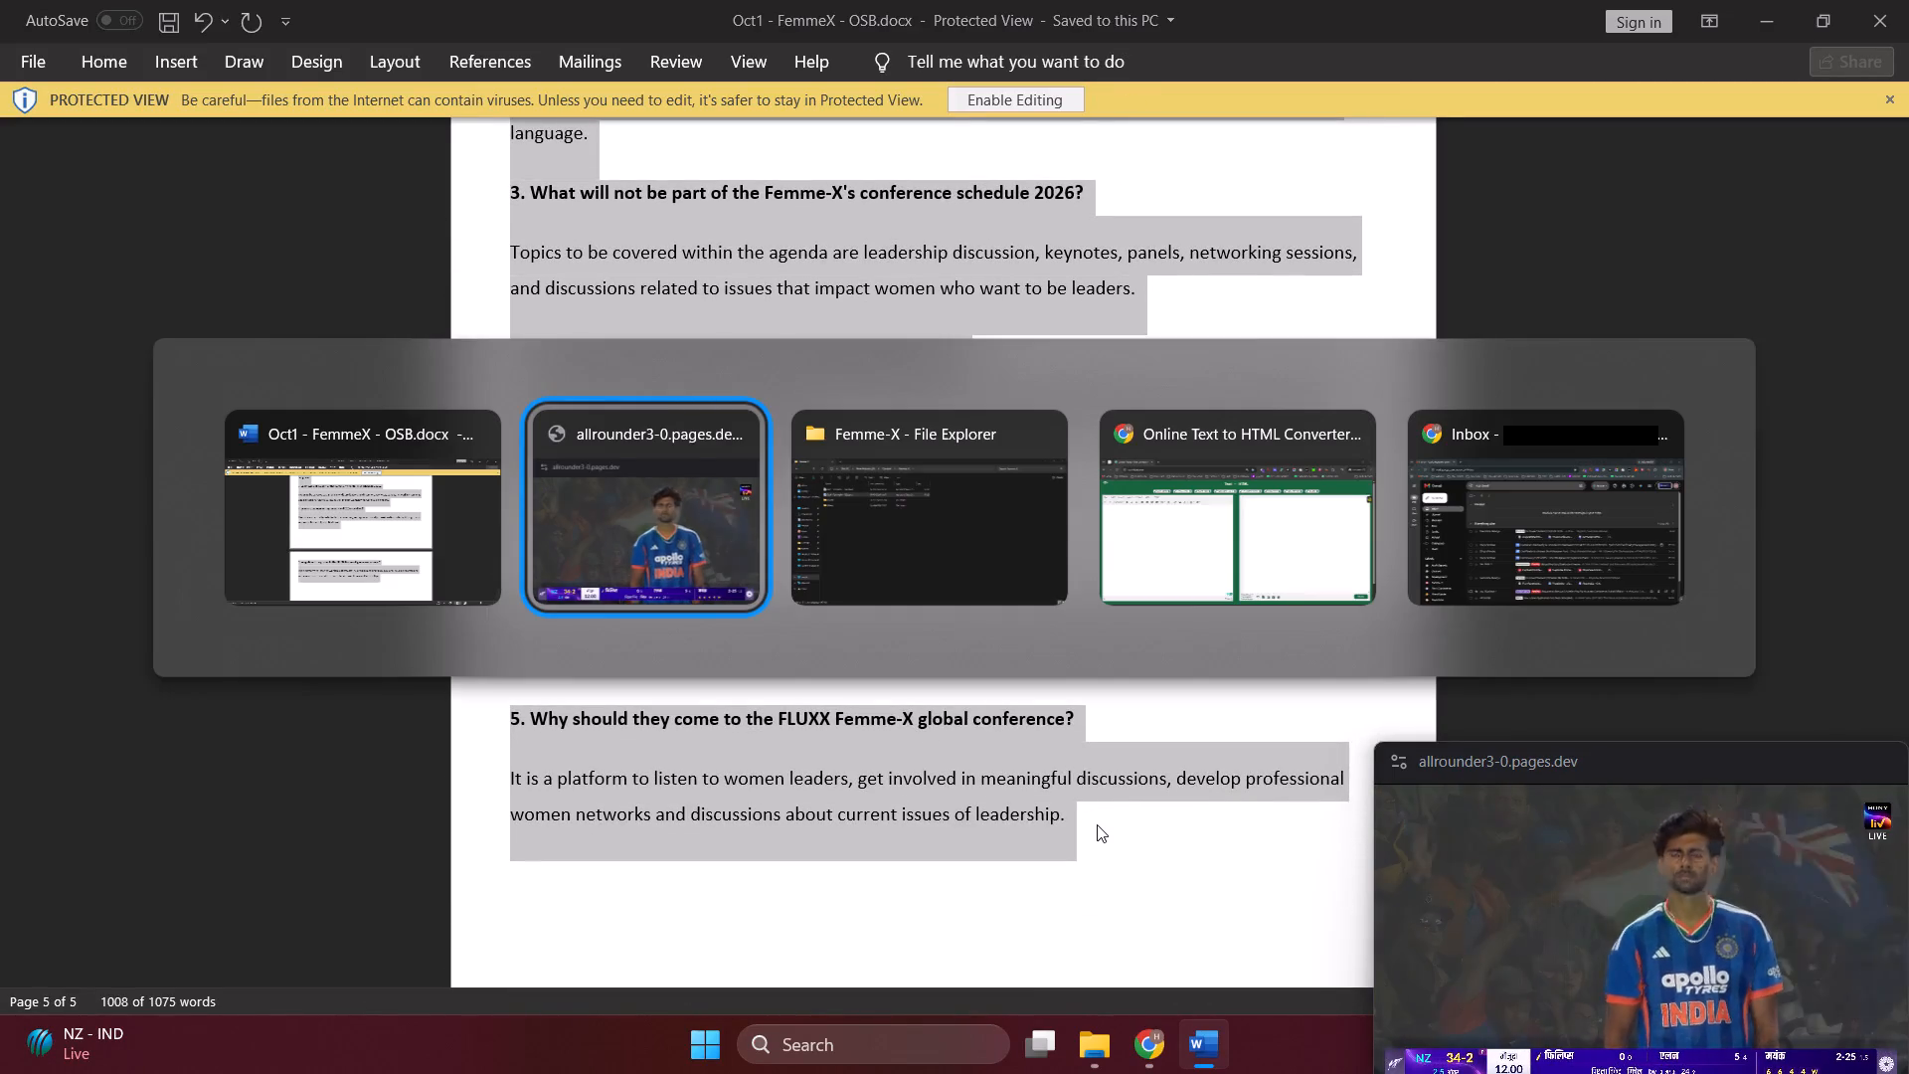
pyautogui.hotkey('alt', 'Tab')
pyautogui.hotkey('alt', 'Tab')
pyautogui.click(353, 391)
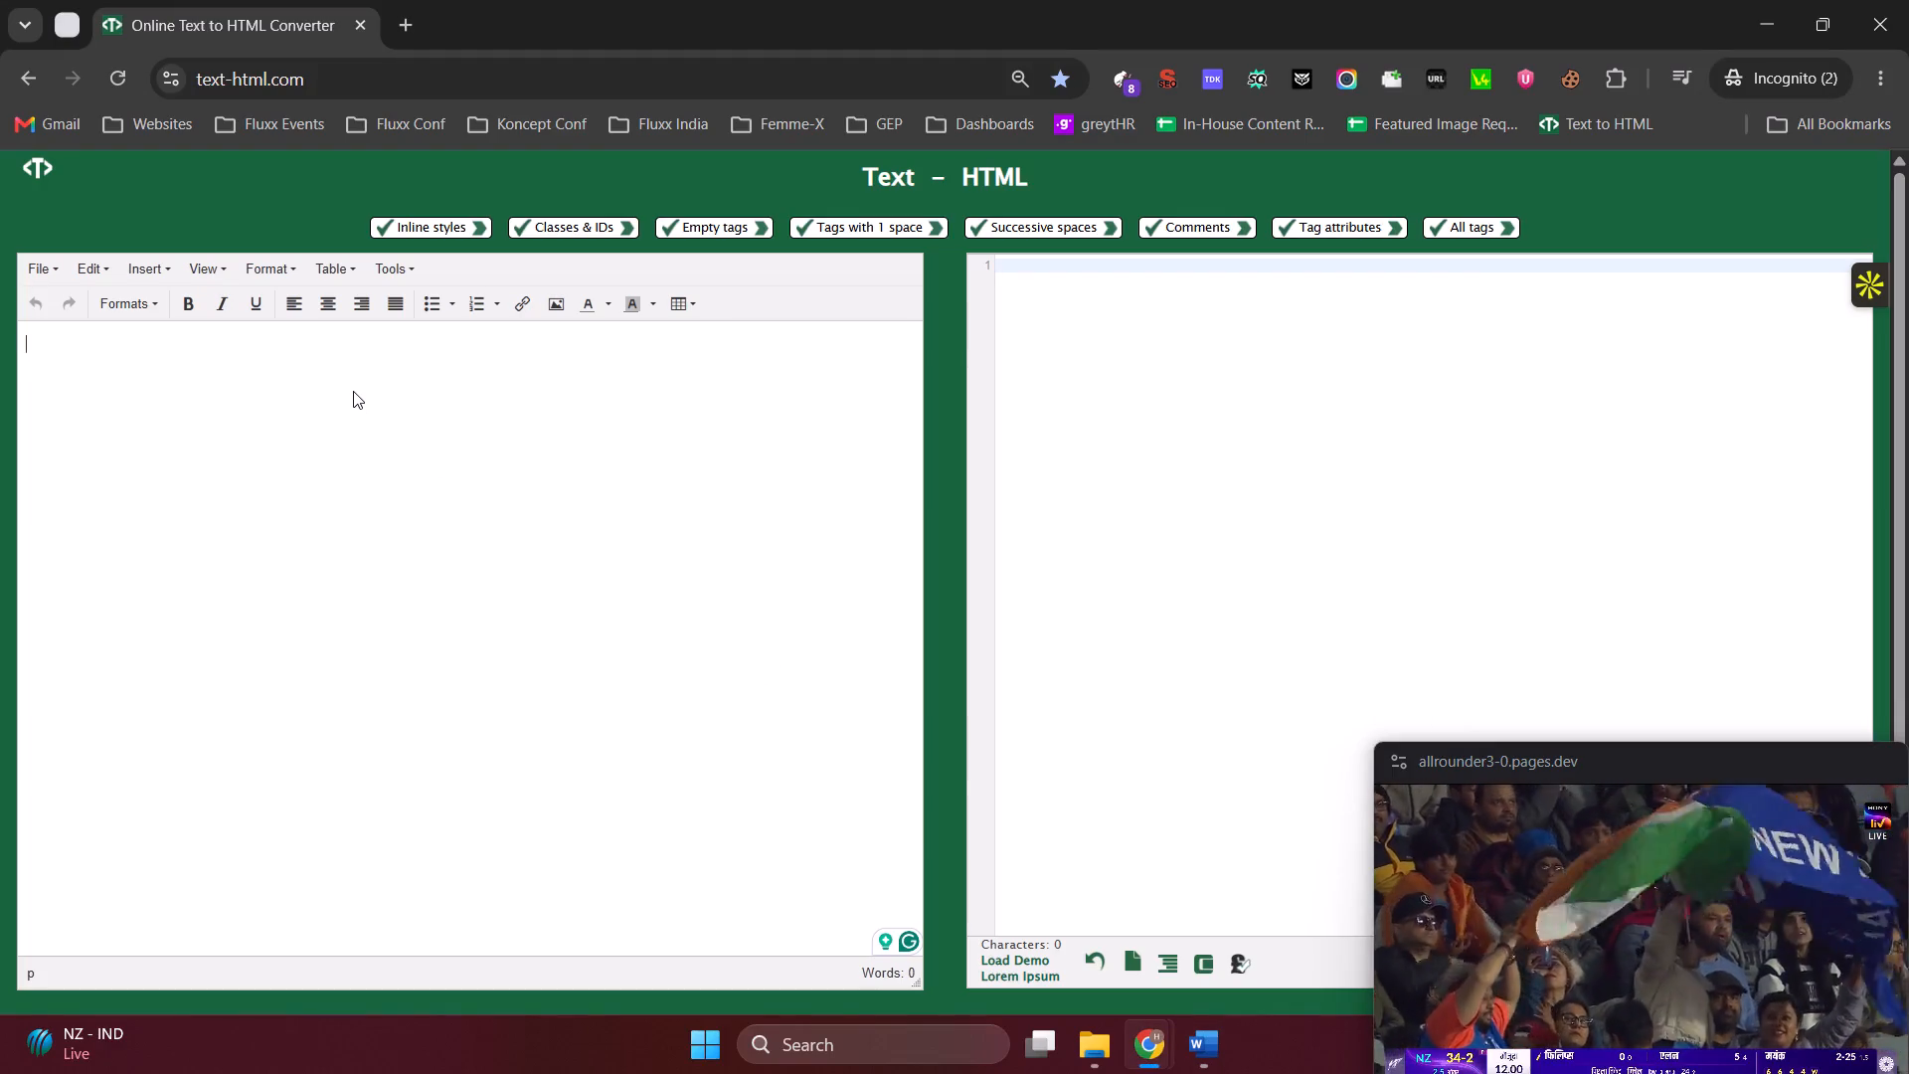
pyautogui.hotkey('ctrl', 'v')
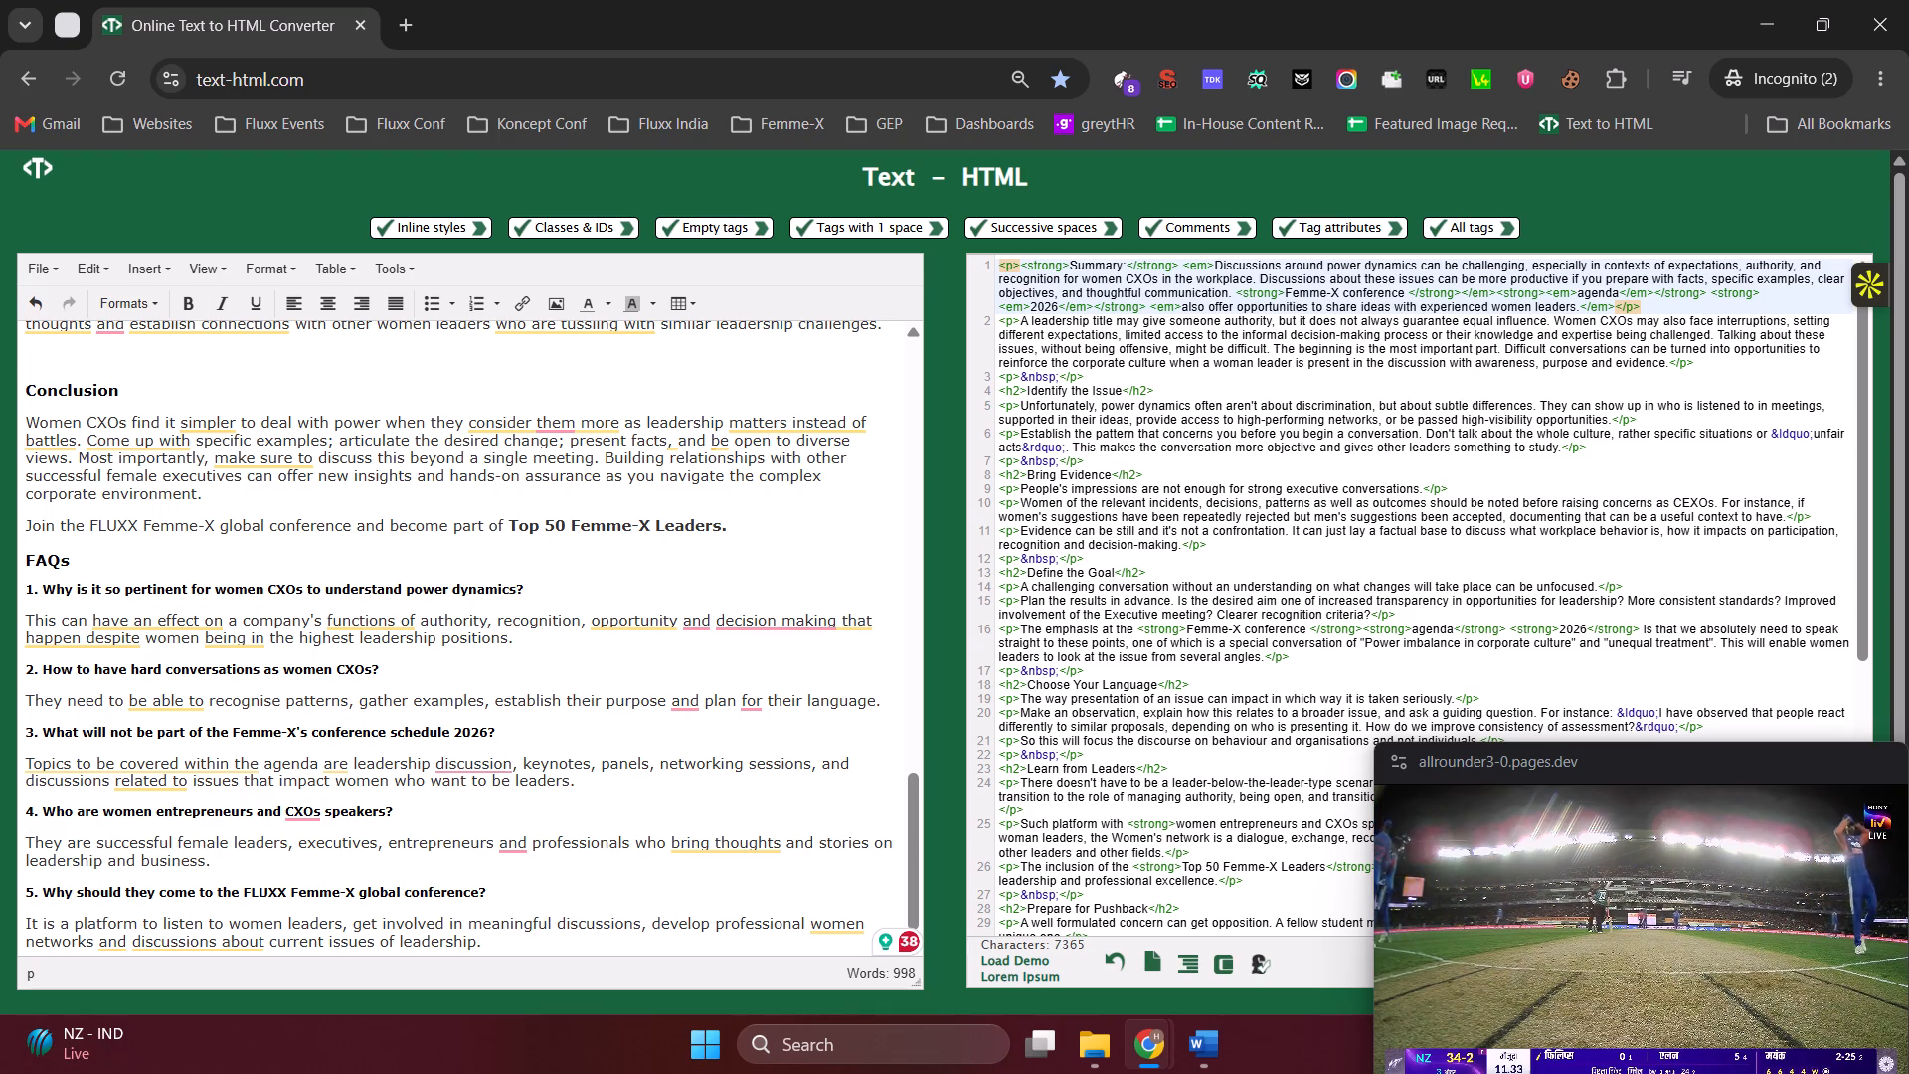
# Justify the whole pasted article in the visual editor.
pyautogui.hotkey('ctrl', 'a')
pyautogui.click(394, 297)
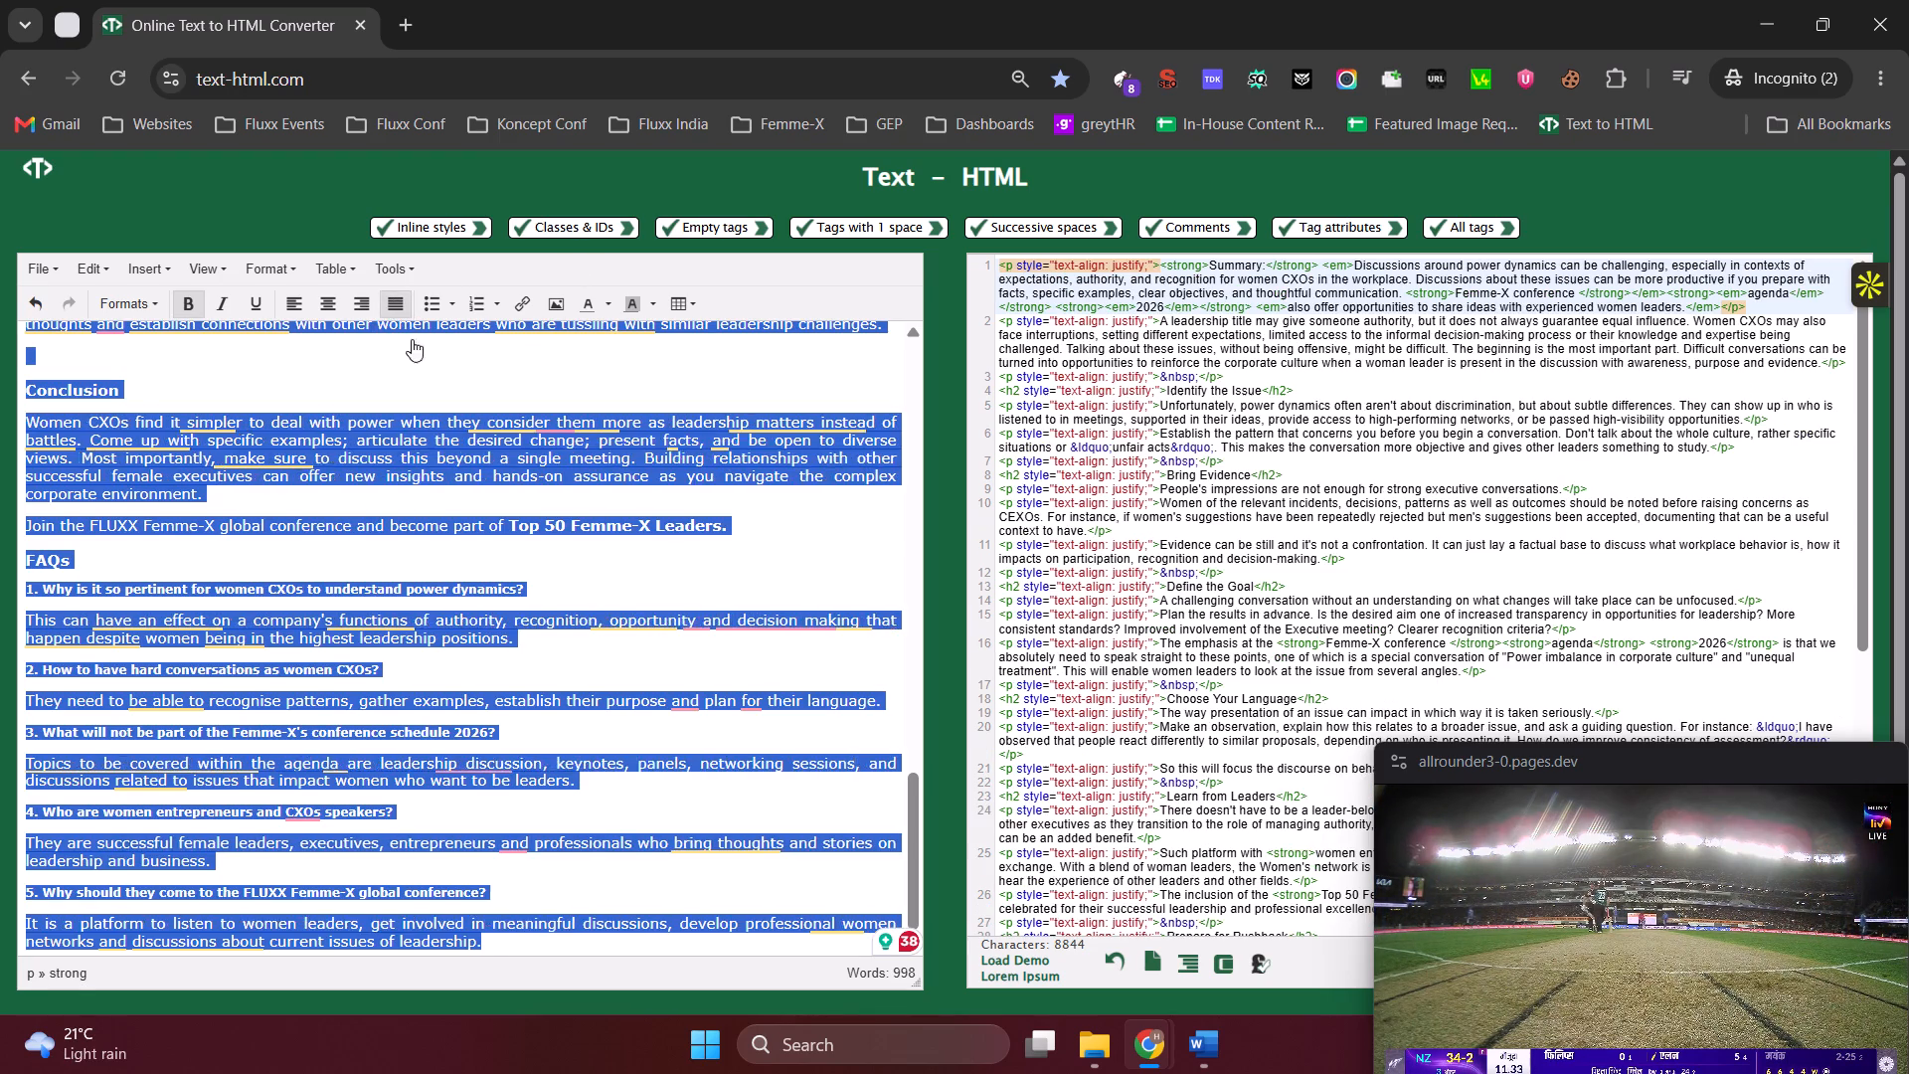
# Accept the Grammarly corrections in the Summary and introduction: "offers", "set", "process, or have", "expertise challenged" and "purpose, and evidence".
pyautogui.scroll(20, 478, 564)
pyautogui.scroll(1, 478, 564)
pyautogui.click(441, 401)
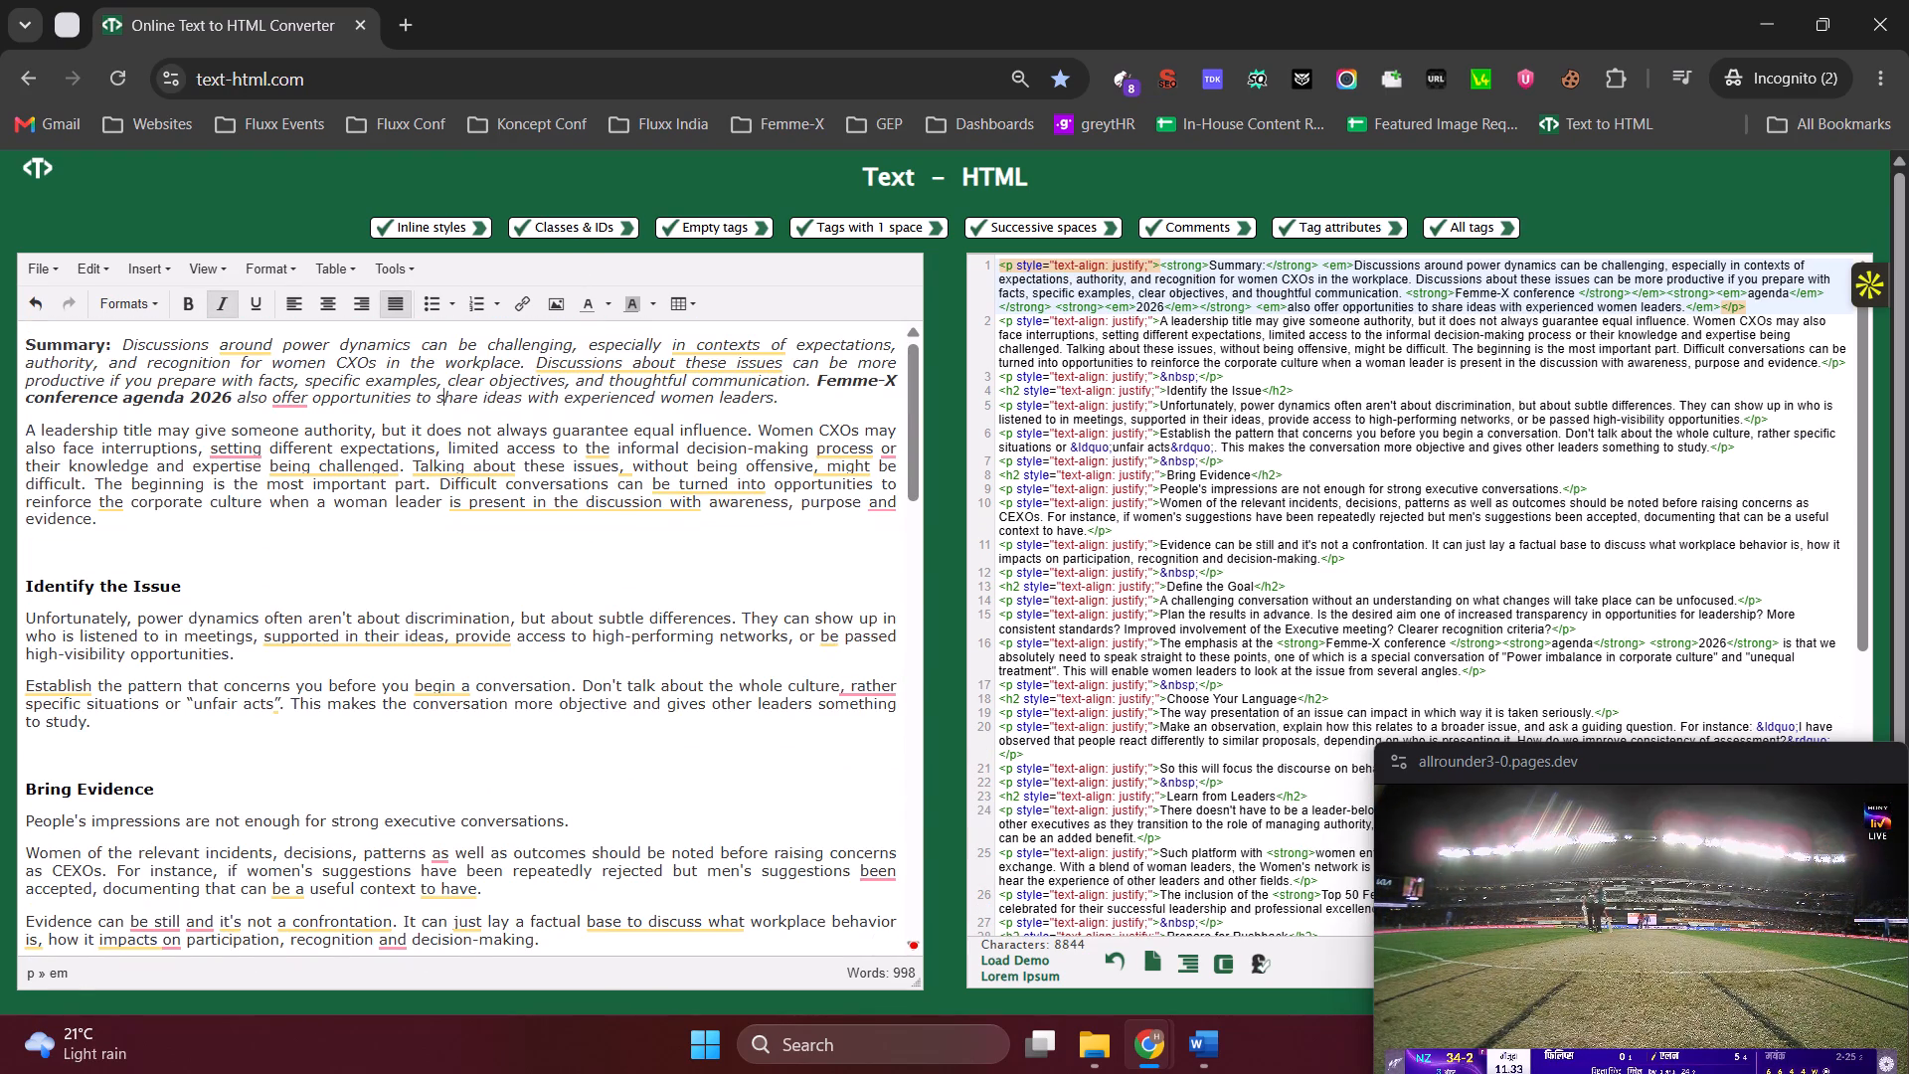
pyautogui.click(912, 624)
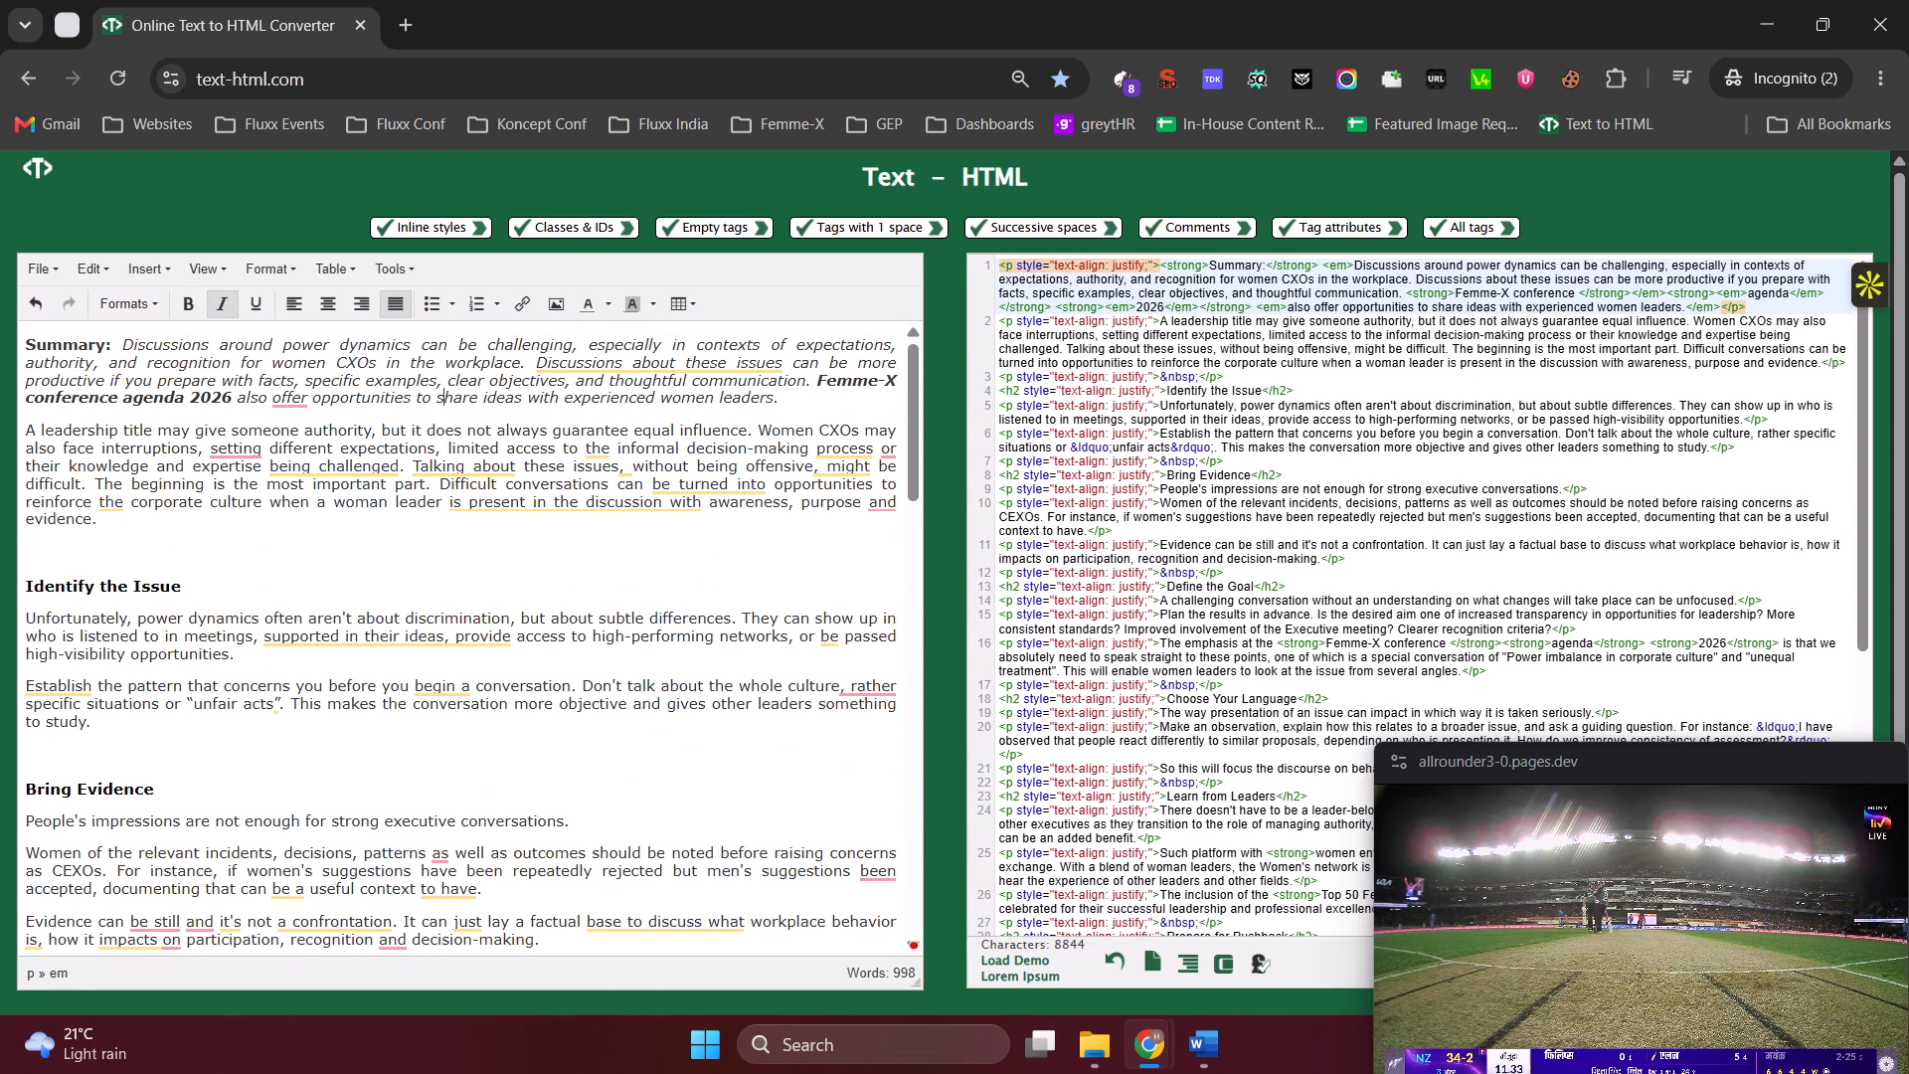
pyautogui.click(342, 438)
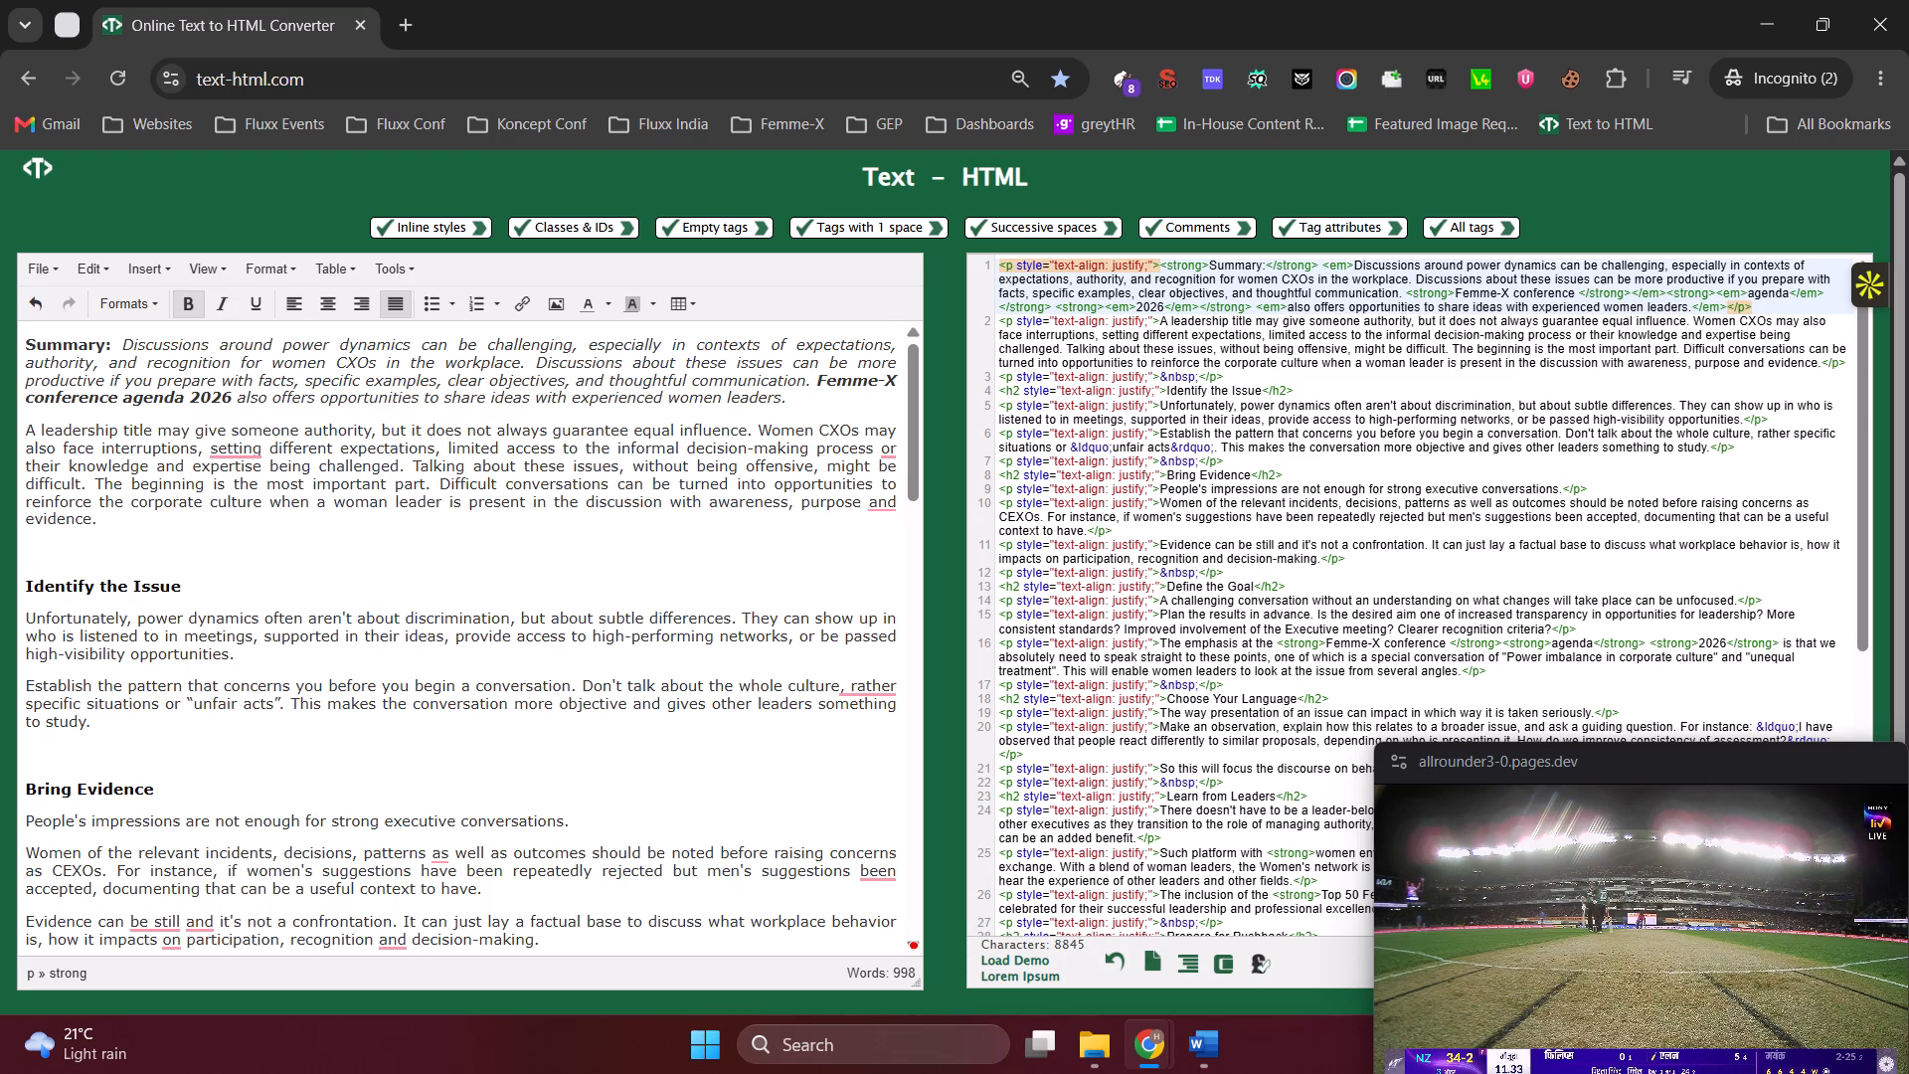
pyautogui.click(263, 466)
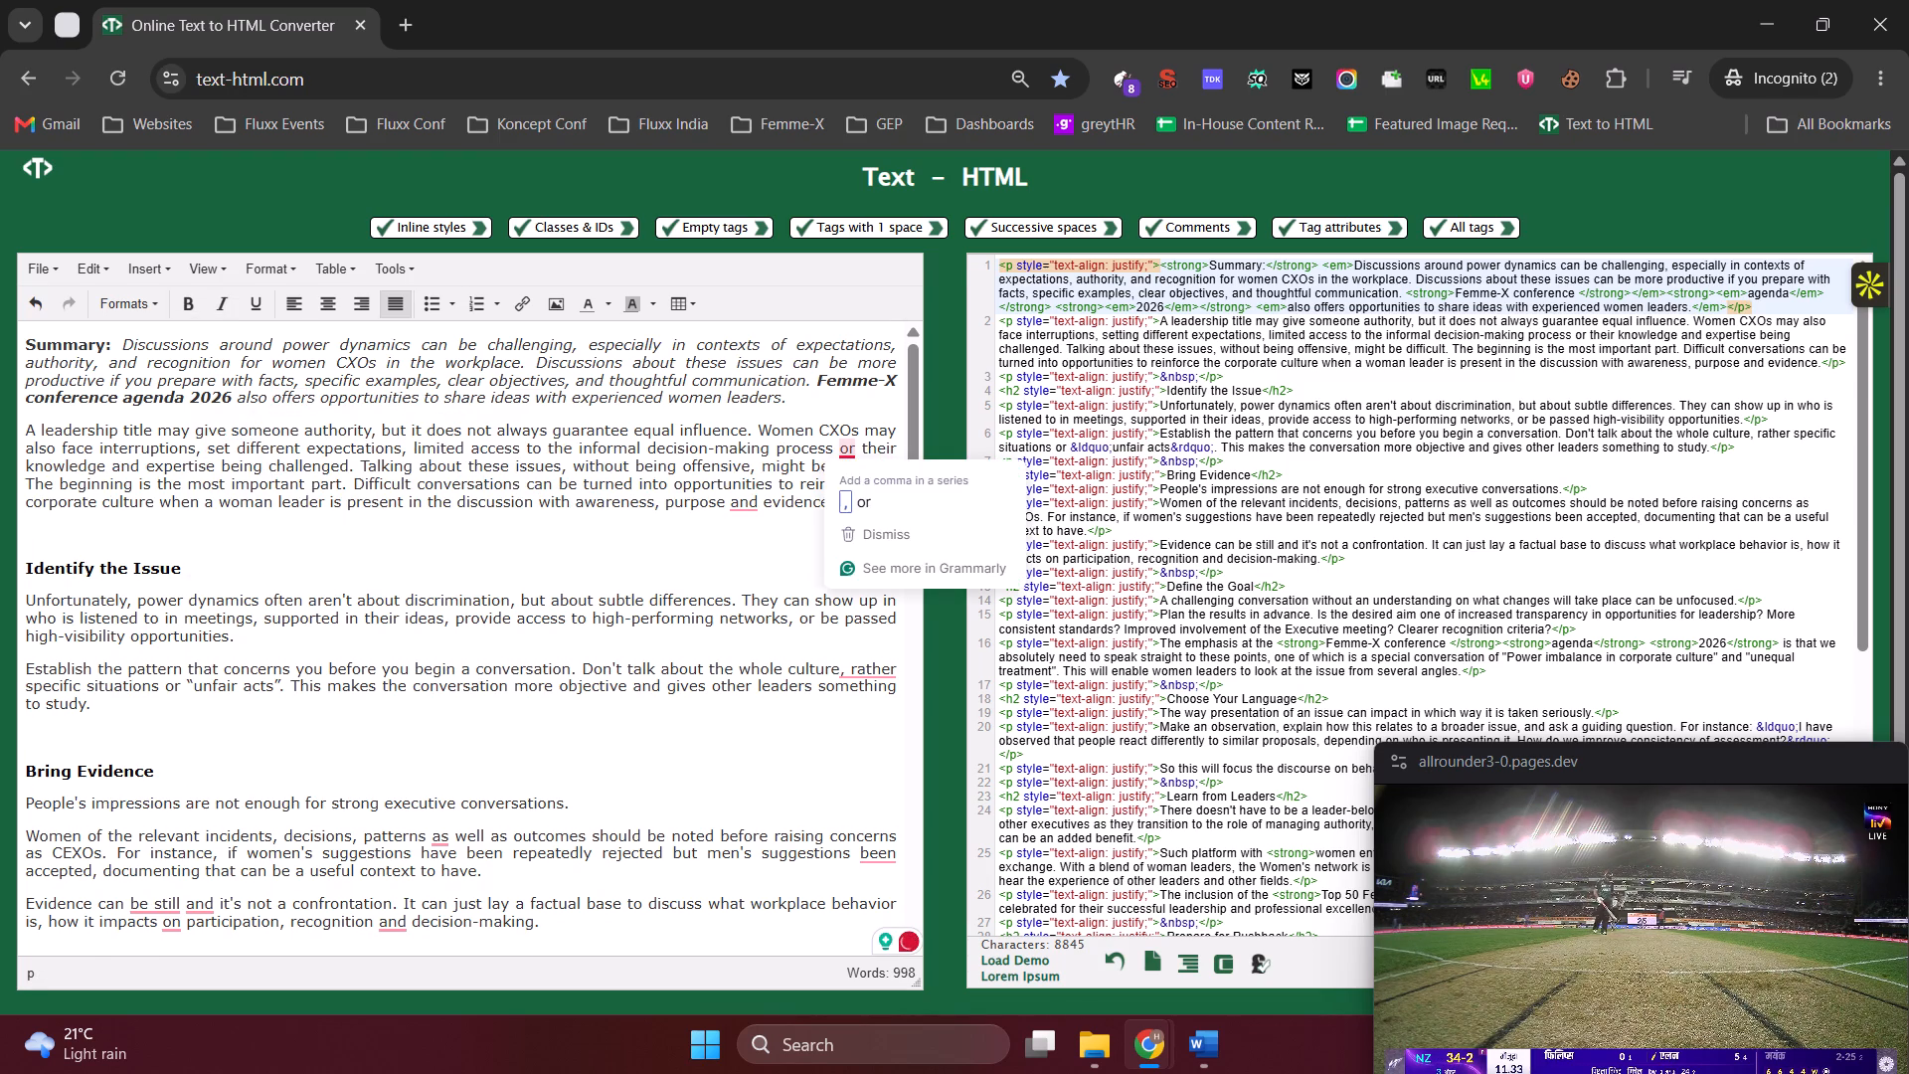
pyautogui.click(870, 489)
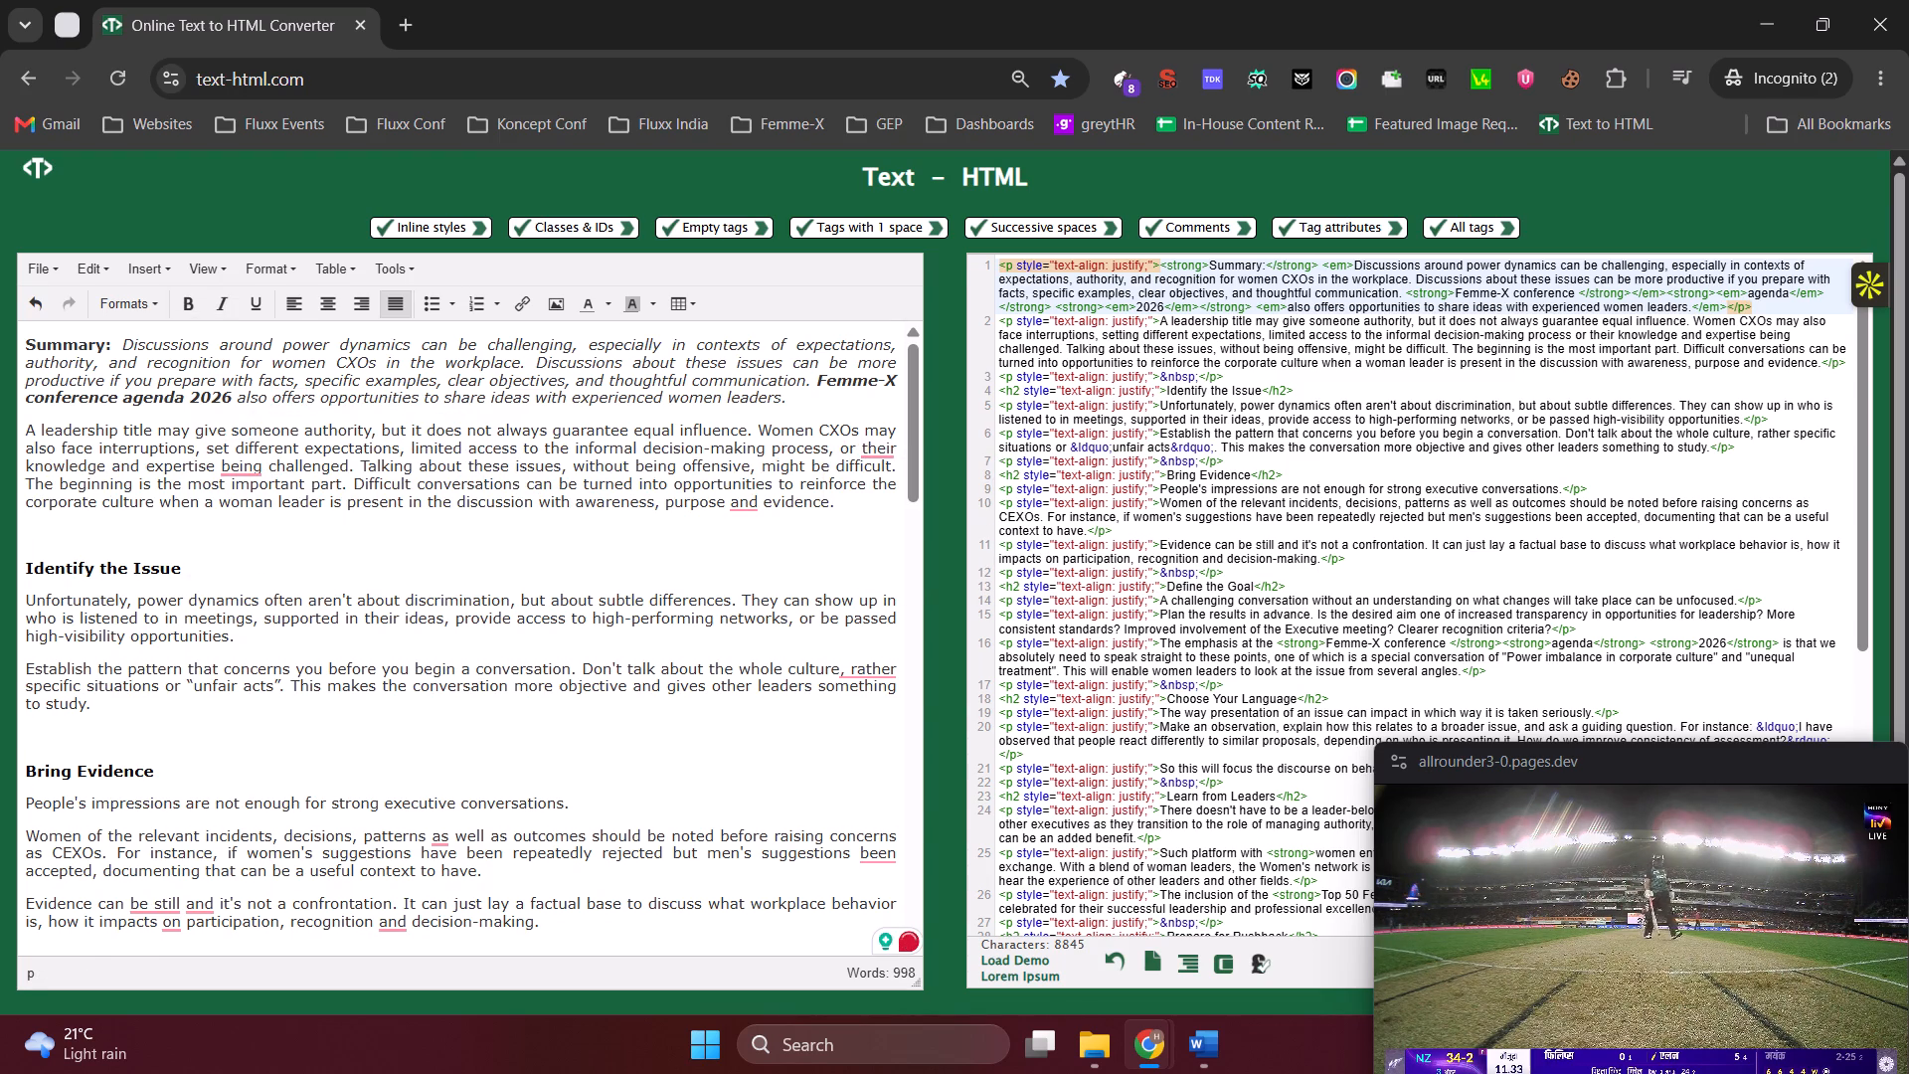
pyautogui.click(896, 482)
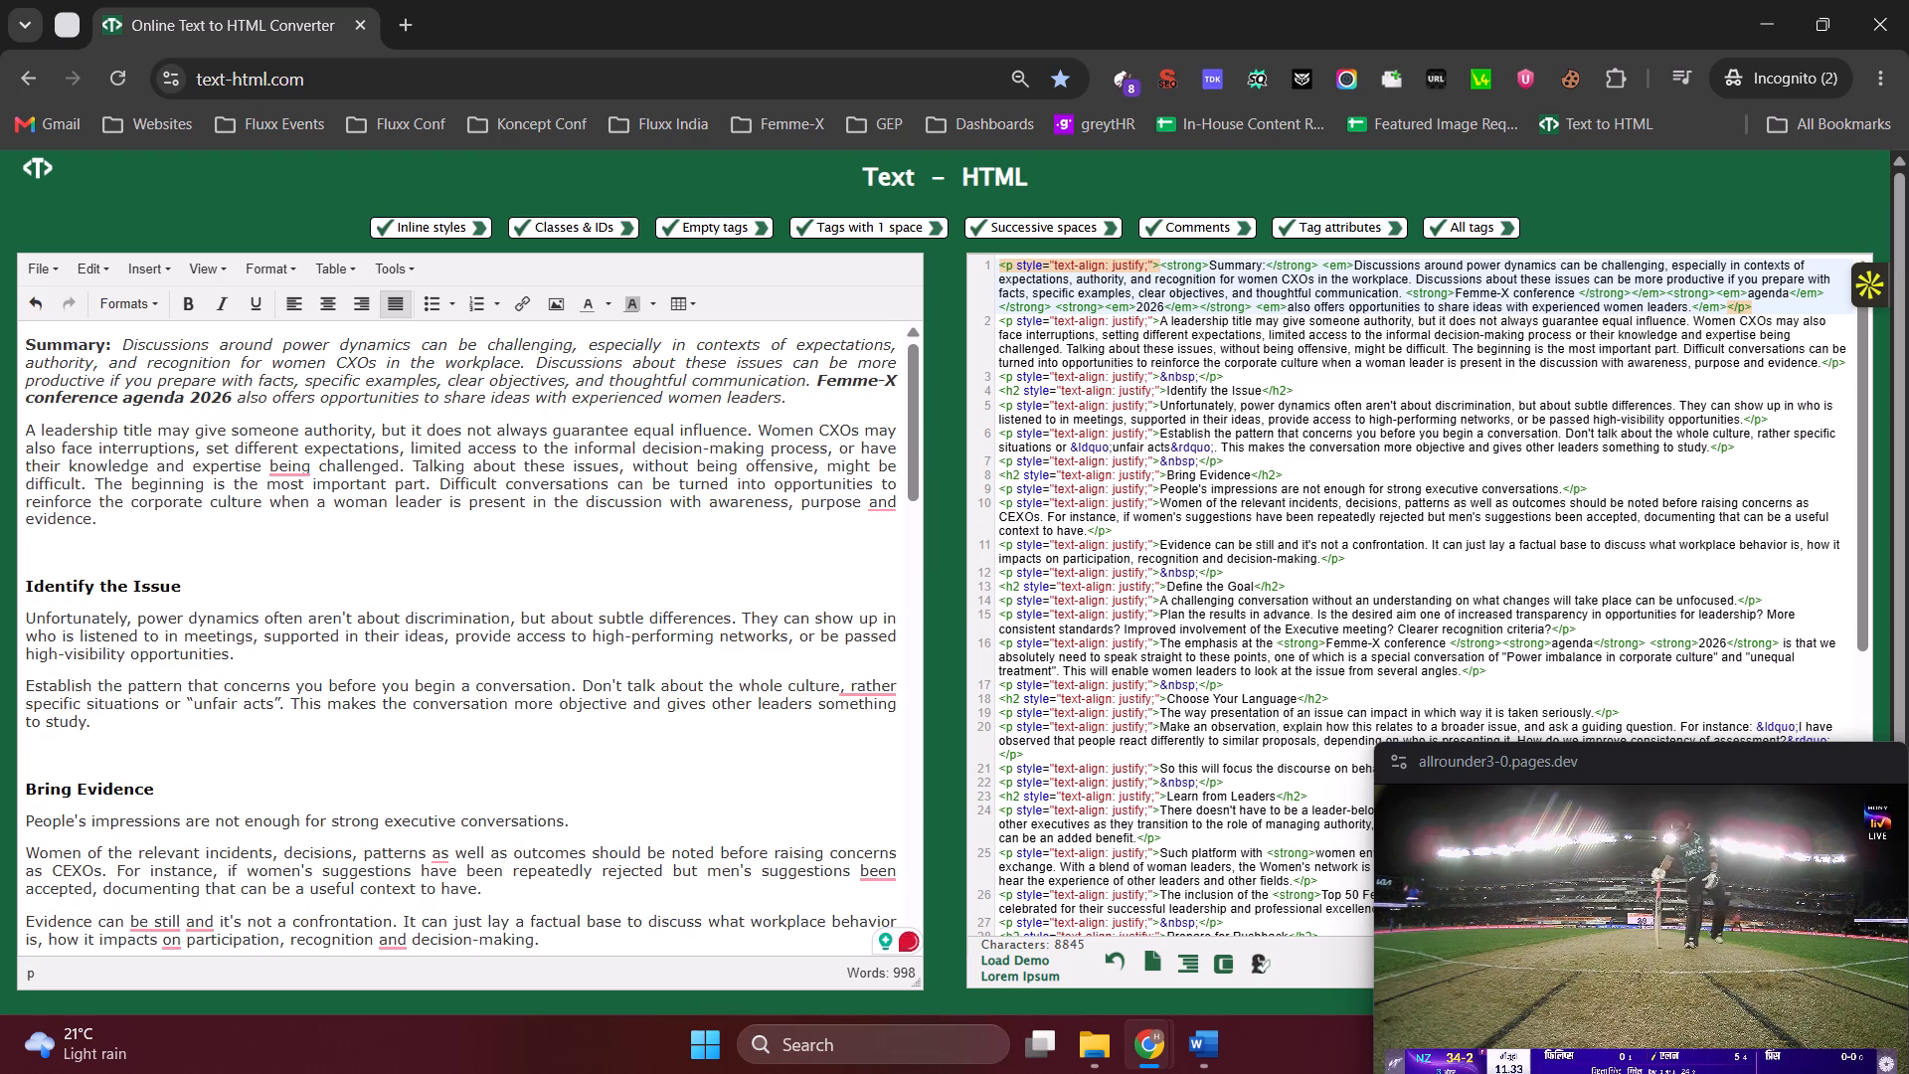
pyautogui.click(331, 498)
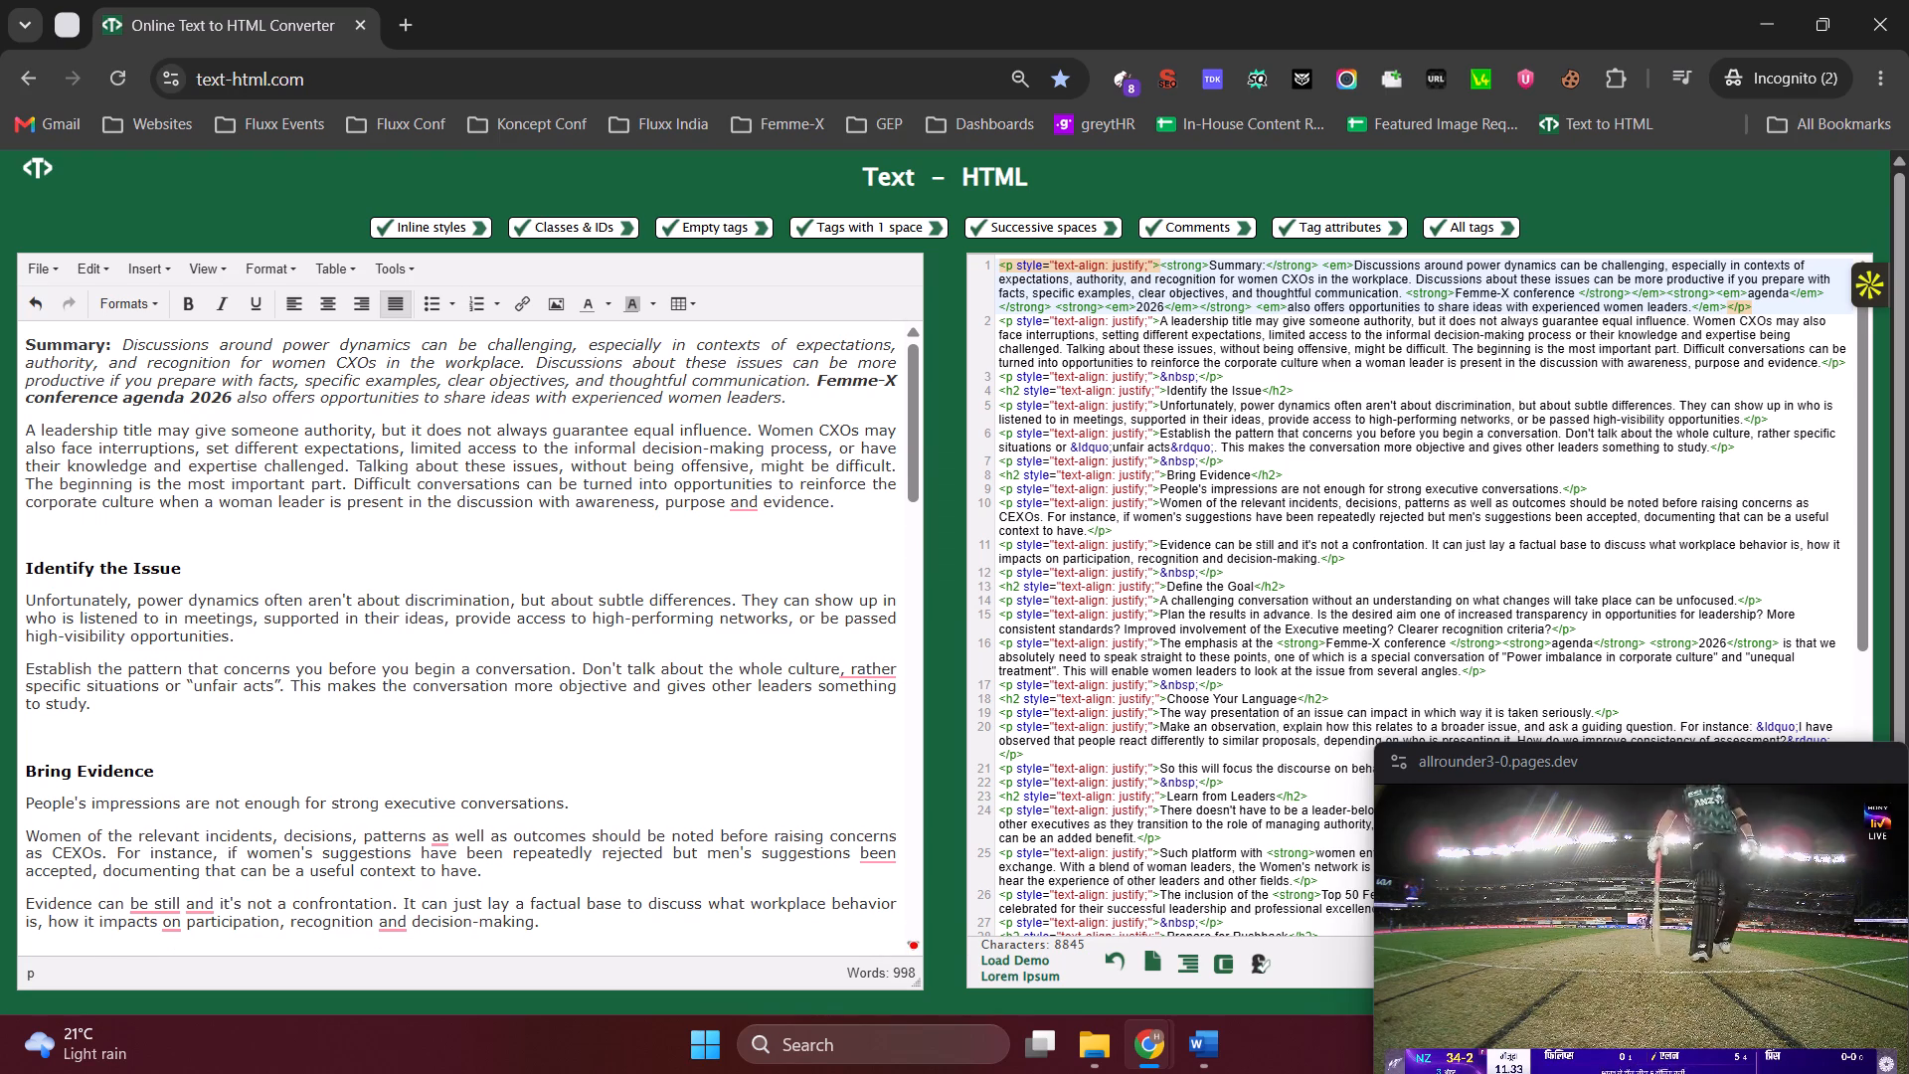
pyautogui.click(767, 532)
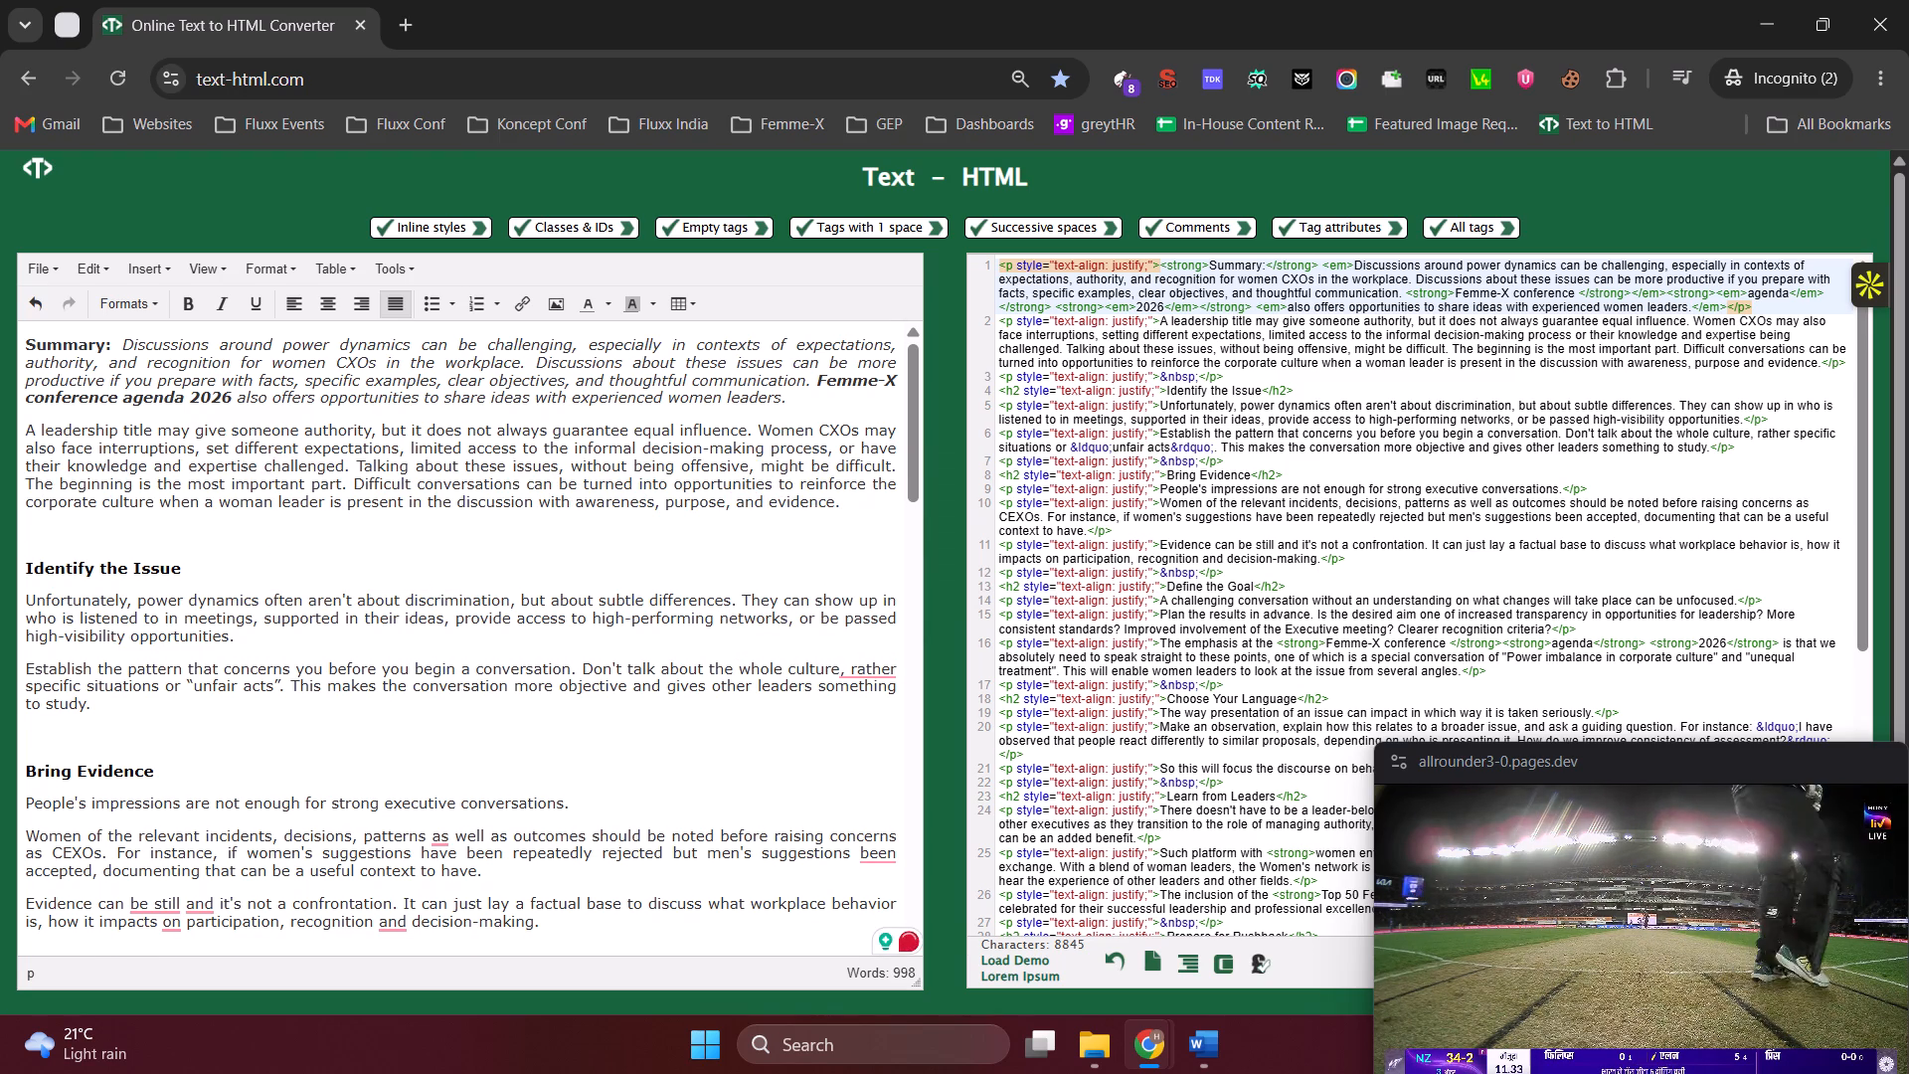
# Delete the blank line above the "Identify the Issue" heading and make the heading bold.
pyautogui.click(275, 533)
pyautogui.press('BackSpace')
pyautogui.press('BackSpace')
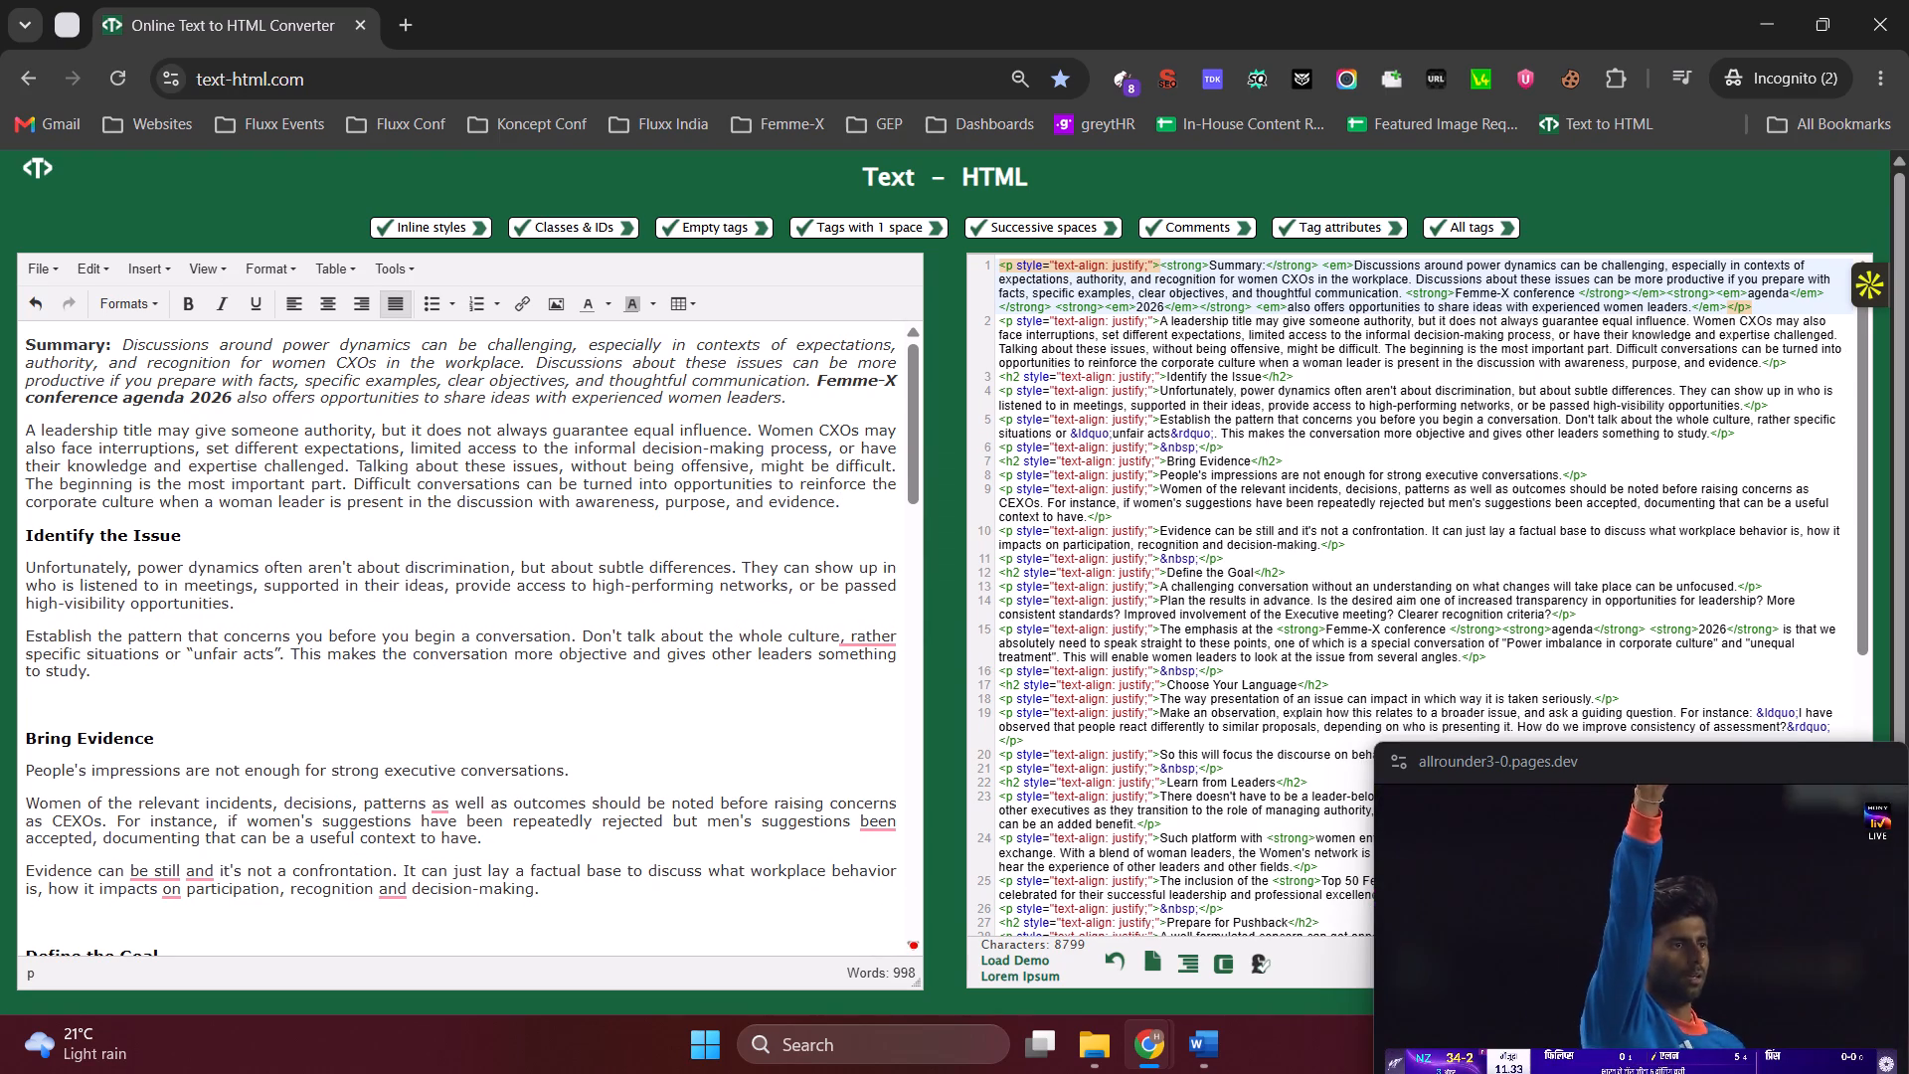
pyautogui.click(154, 532)
pyautogui.tripleClick(154, 532)
pyautogui.hotkey('ctrl', 'b')
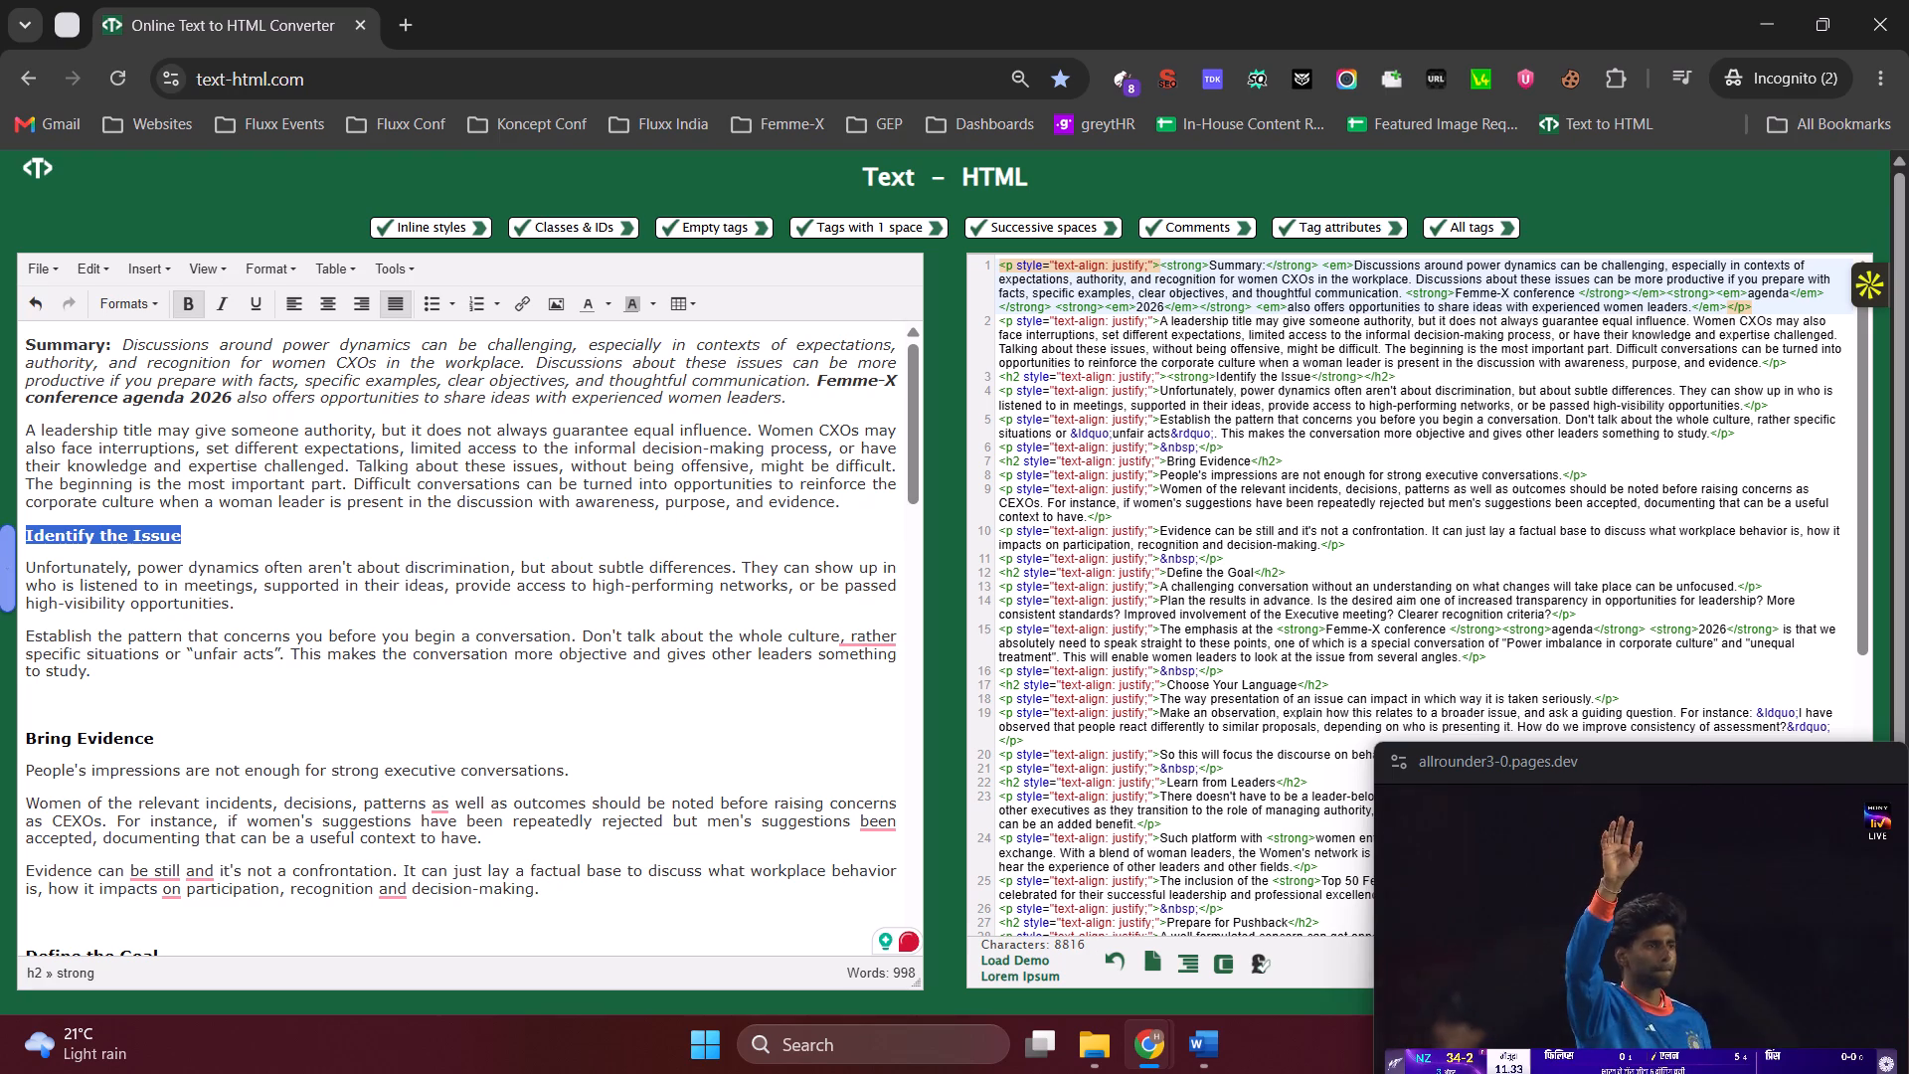
# Delete the blank line above the "Bring Evidence" heading.
pyautogui.click(123, 681)
pyautogui.press('BackSpace')
pyautogui.press('BackSpace')
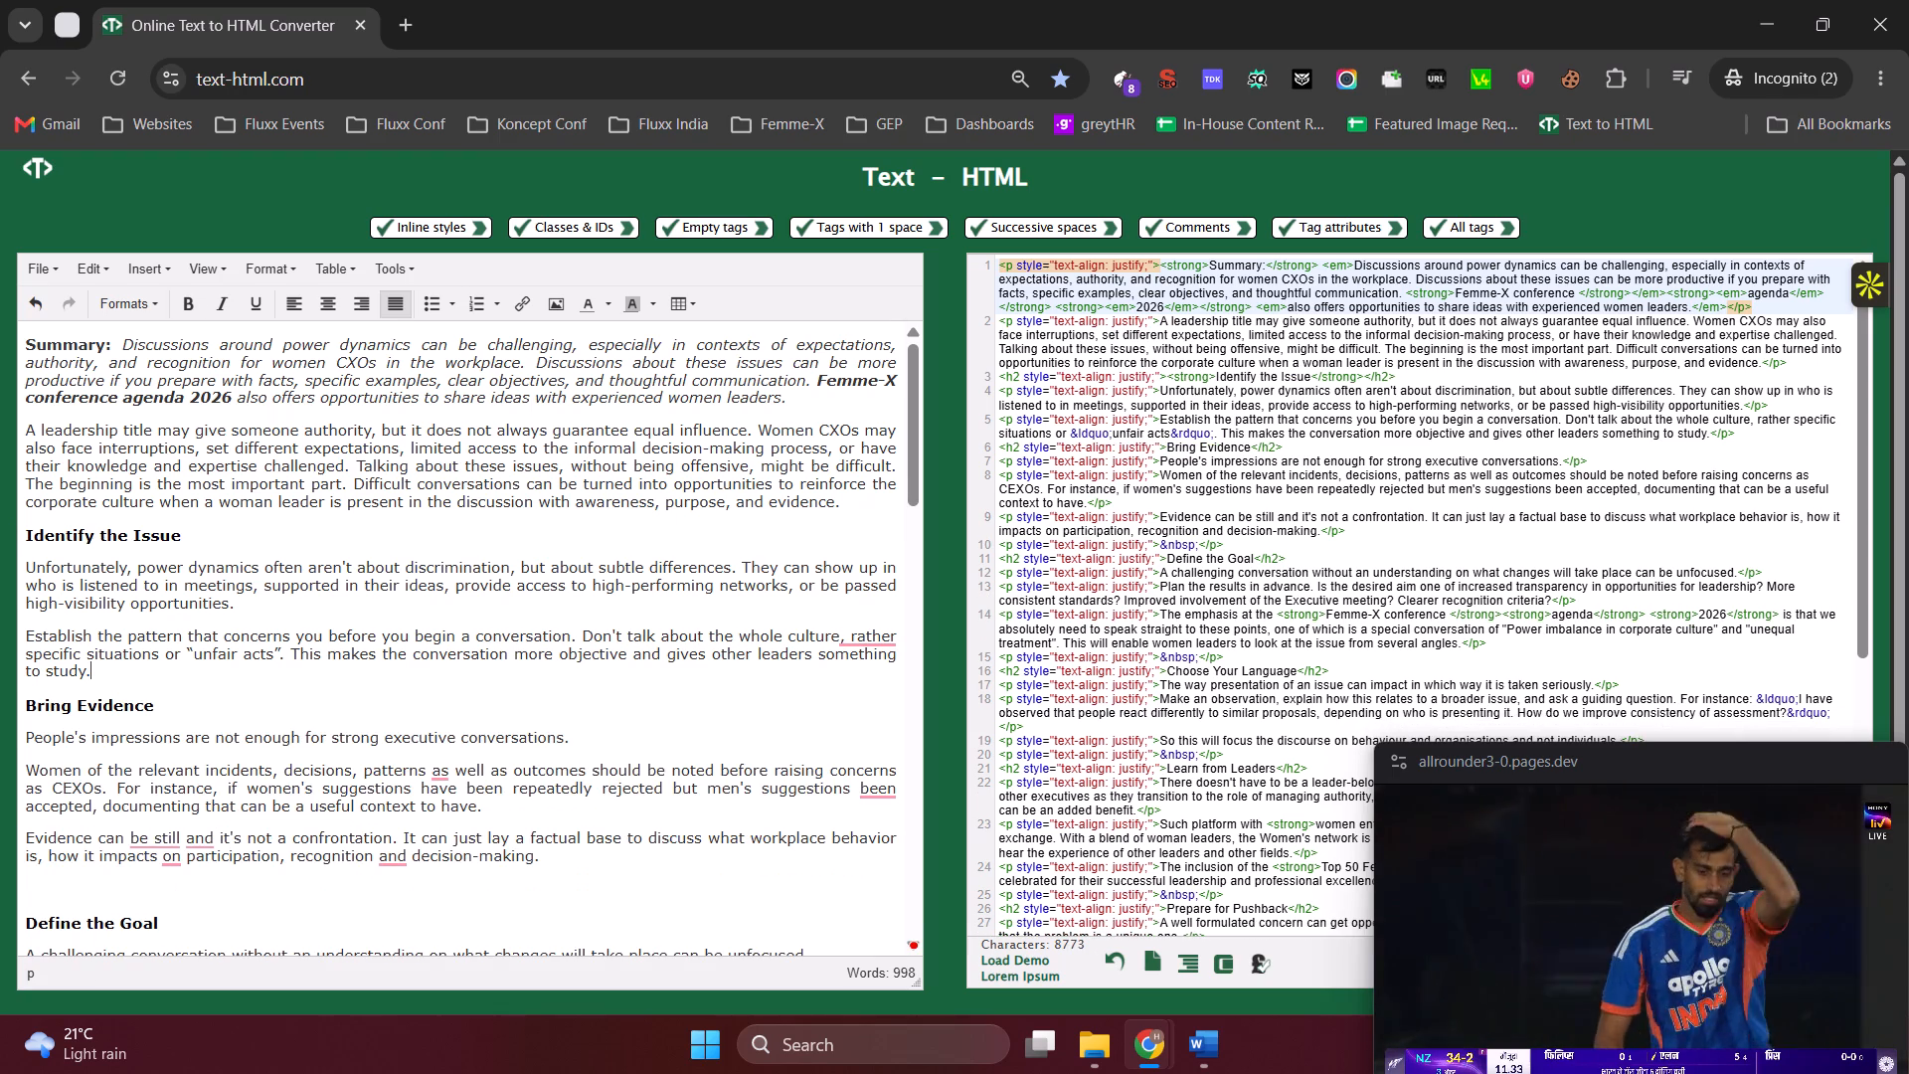
# Accept the Grammarly rephrasing "; rather, focus on" in the paragraph starting "Establish the pattern".
pyautogui.scroll(-1, 326, 619)
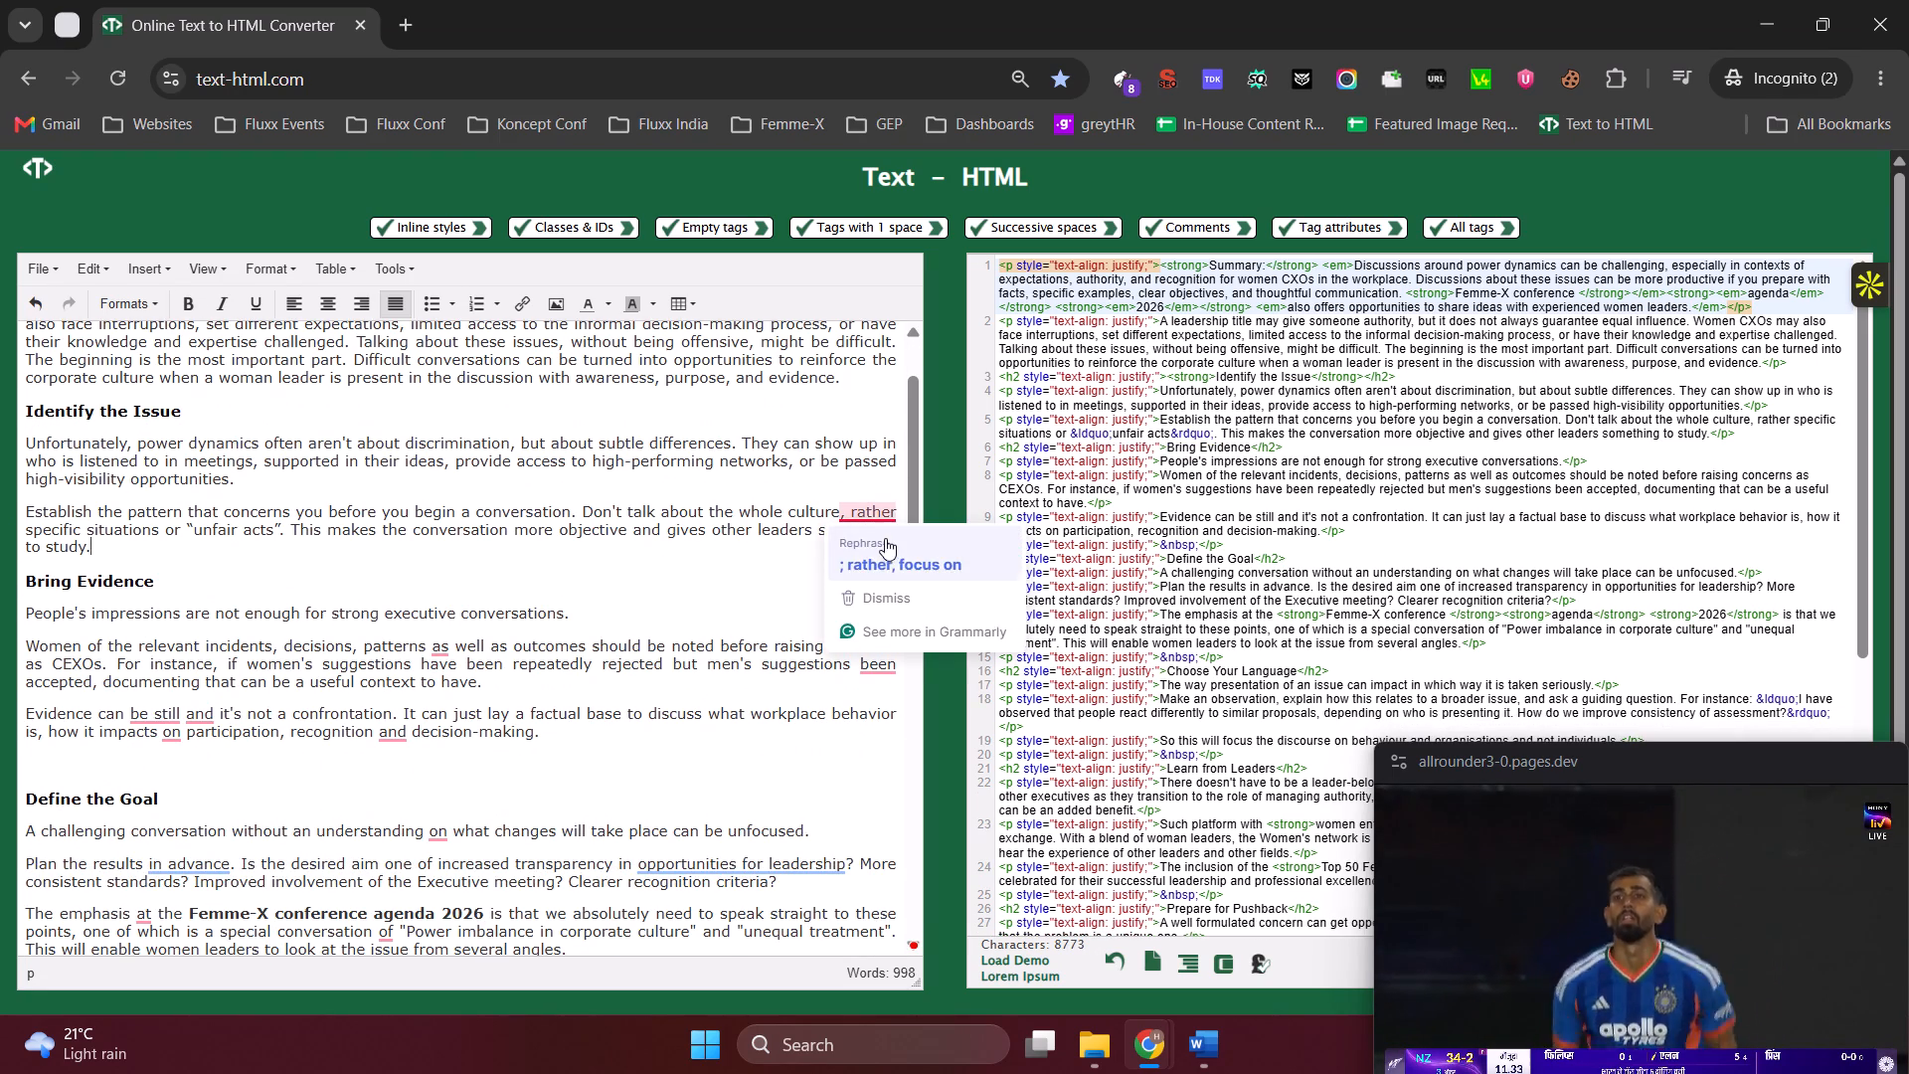
pyautogui.click(886, 542)
# Make the "Bring Evidence" heading bold.
pyautogui.click(128, 574)
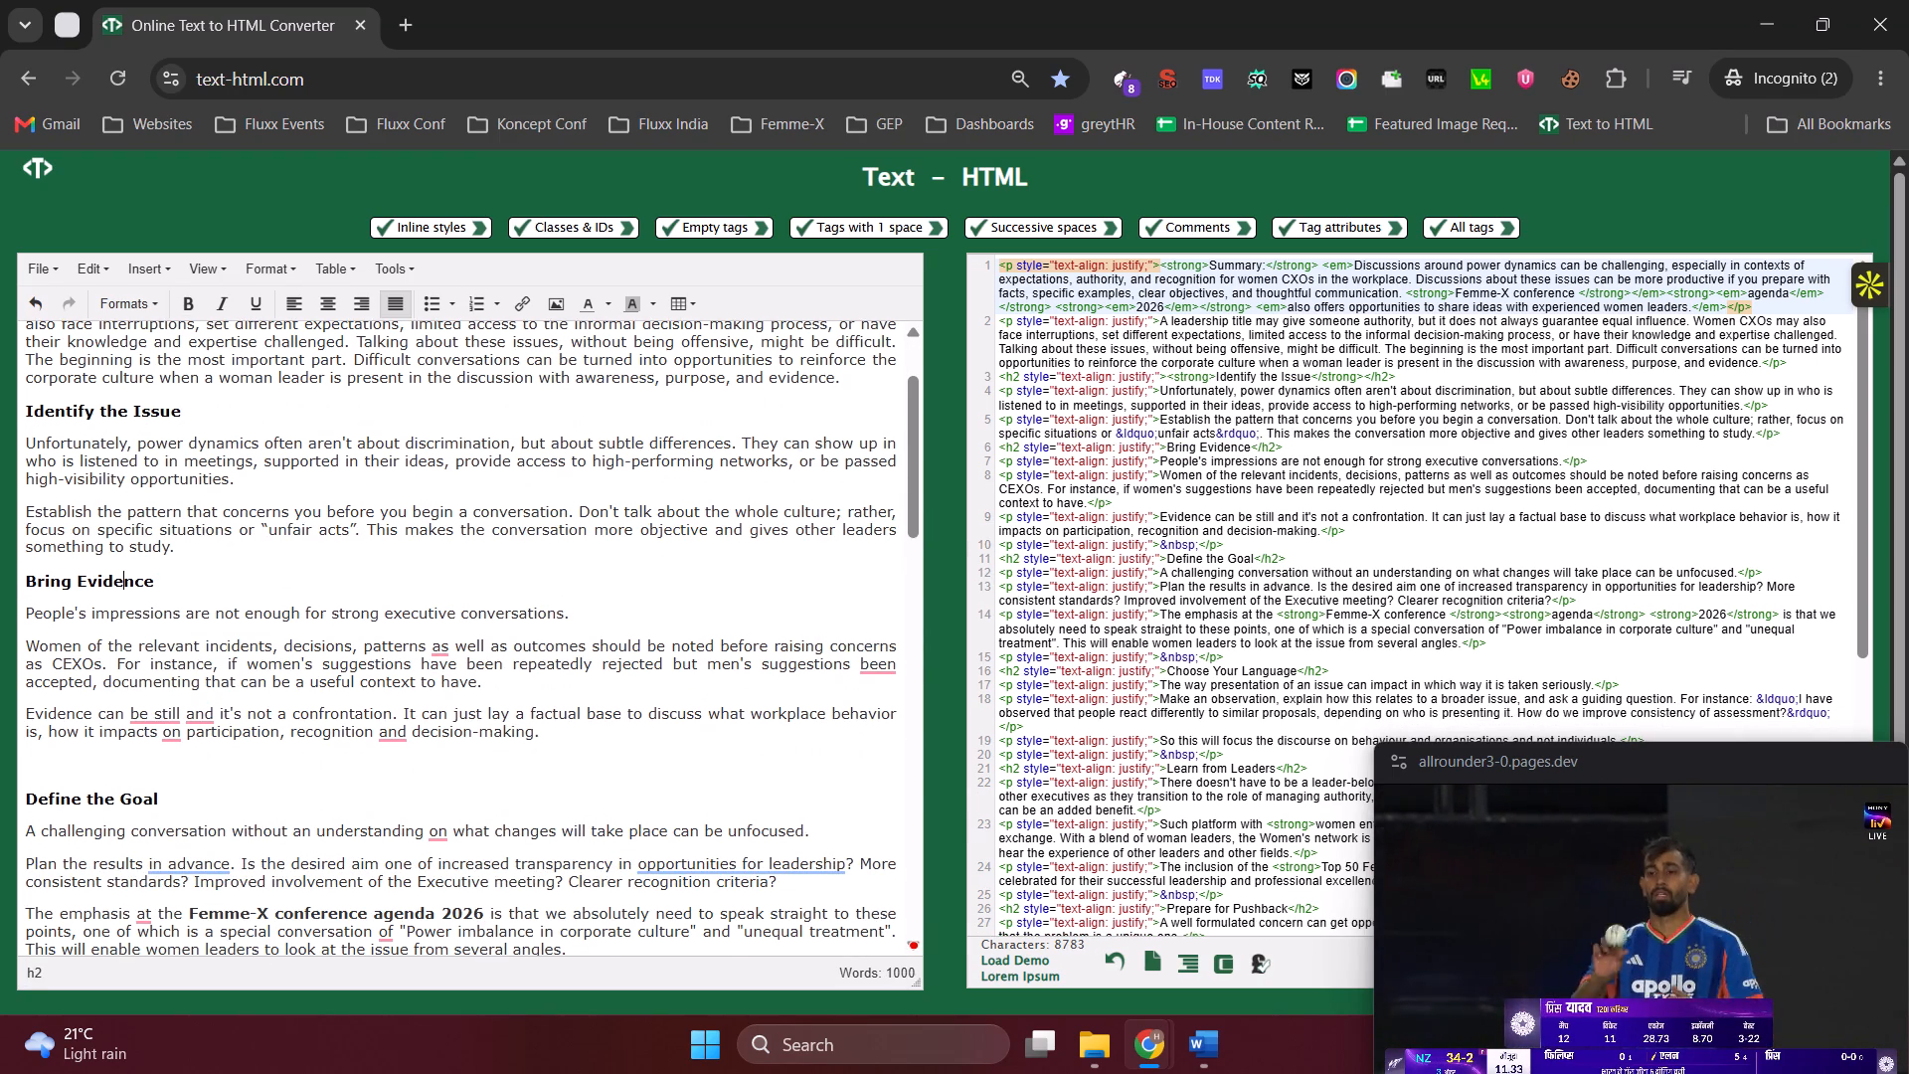
pyautogui.tripleClick(129, 585)
pyautogui.hotkey('ctrl', 'b')
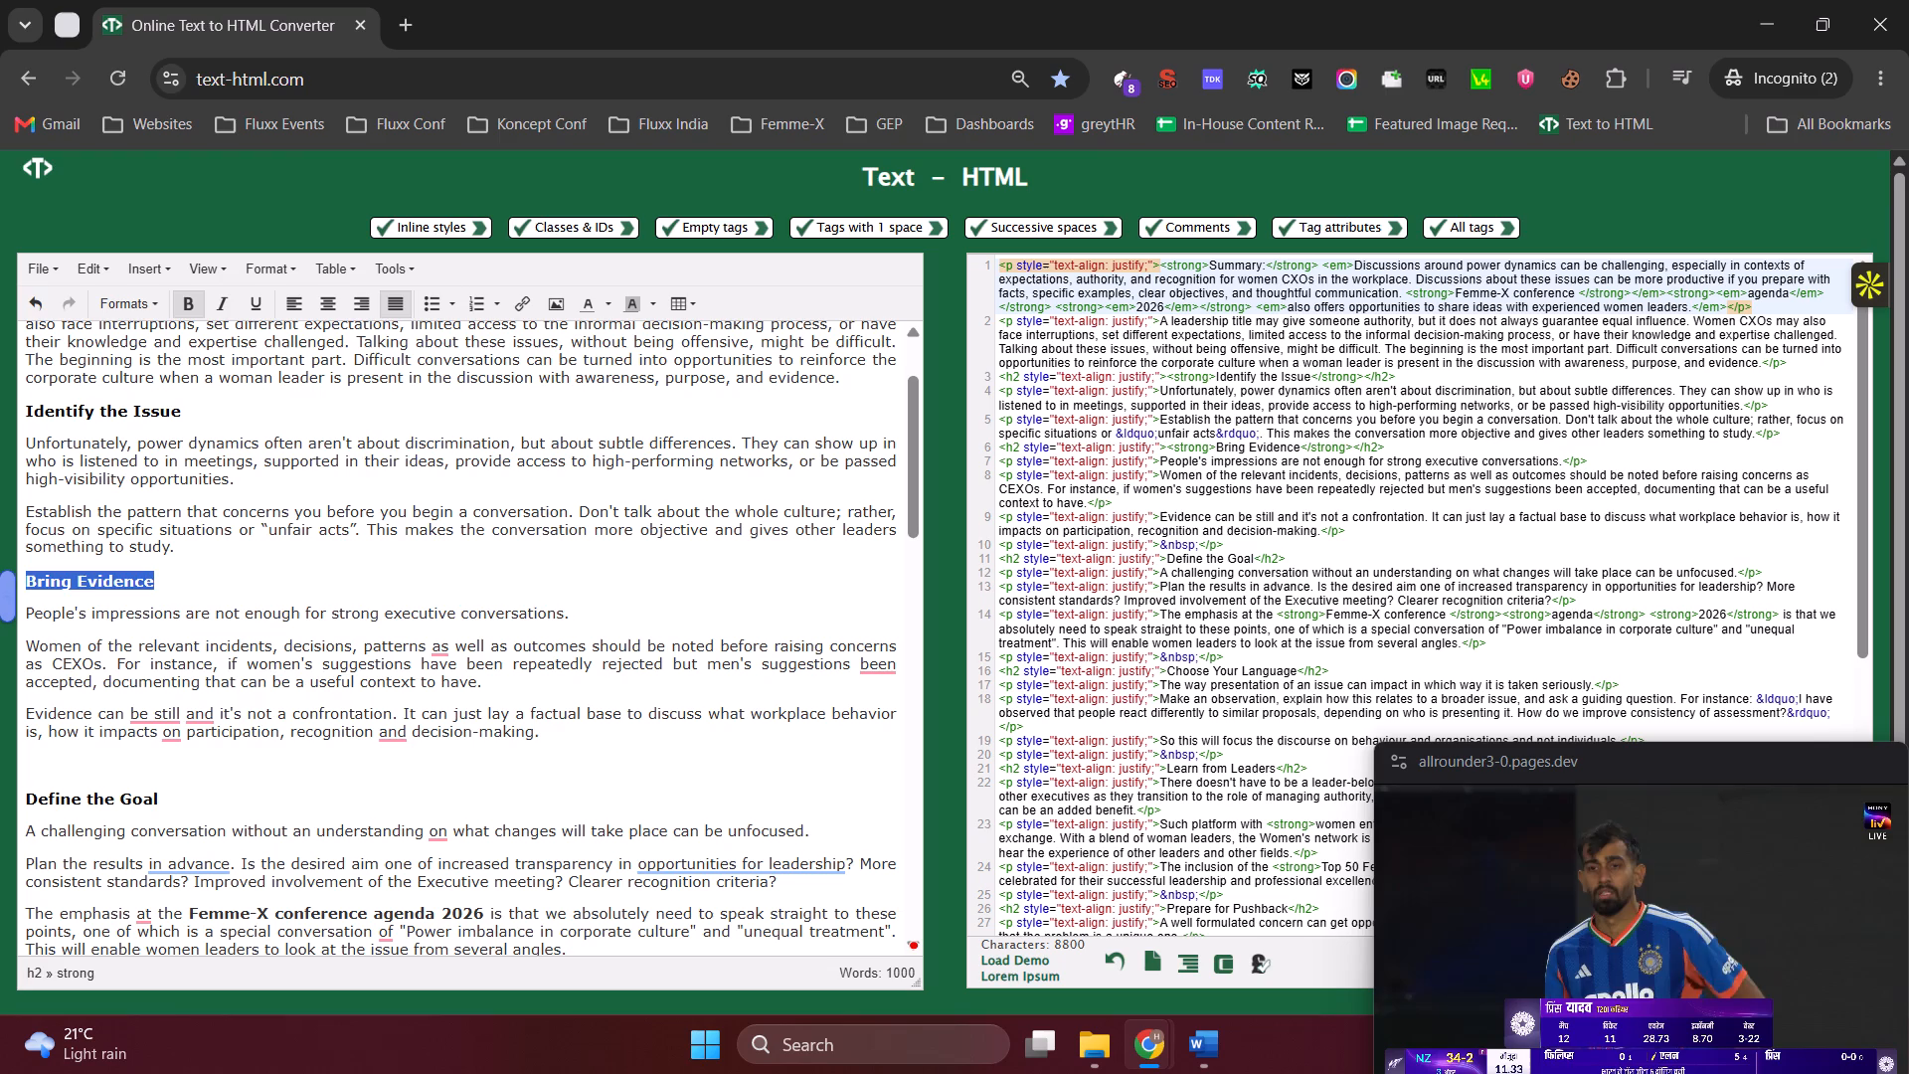
# Accept the Grammarly corrections under "Bring Evidence": "patterns, as well", "have been accepted", "can still be gathered, and", "impacts participation" and "recognition, and".
pyautogui.click(317, 638)
pyautogui.click(462, 689)
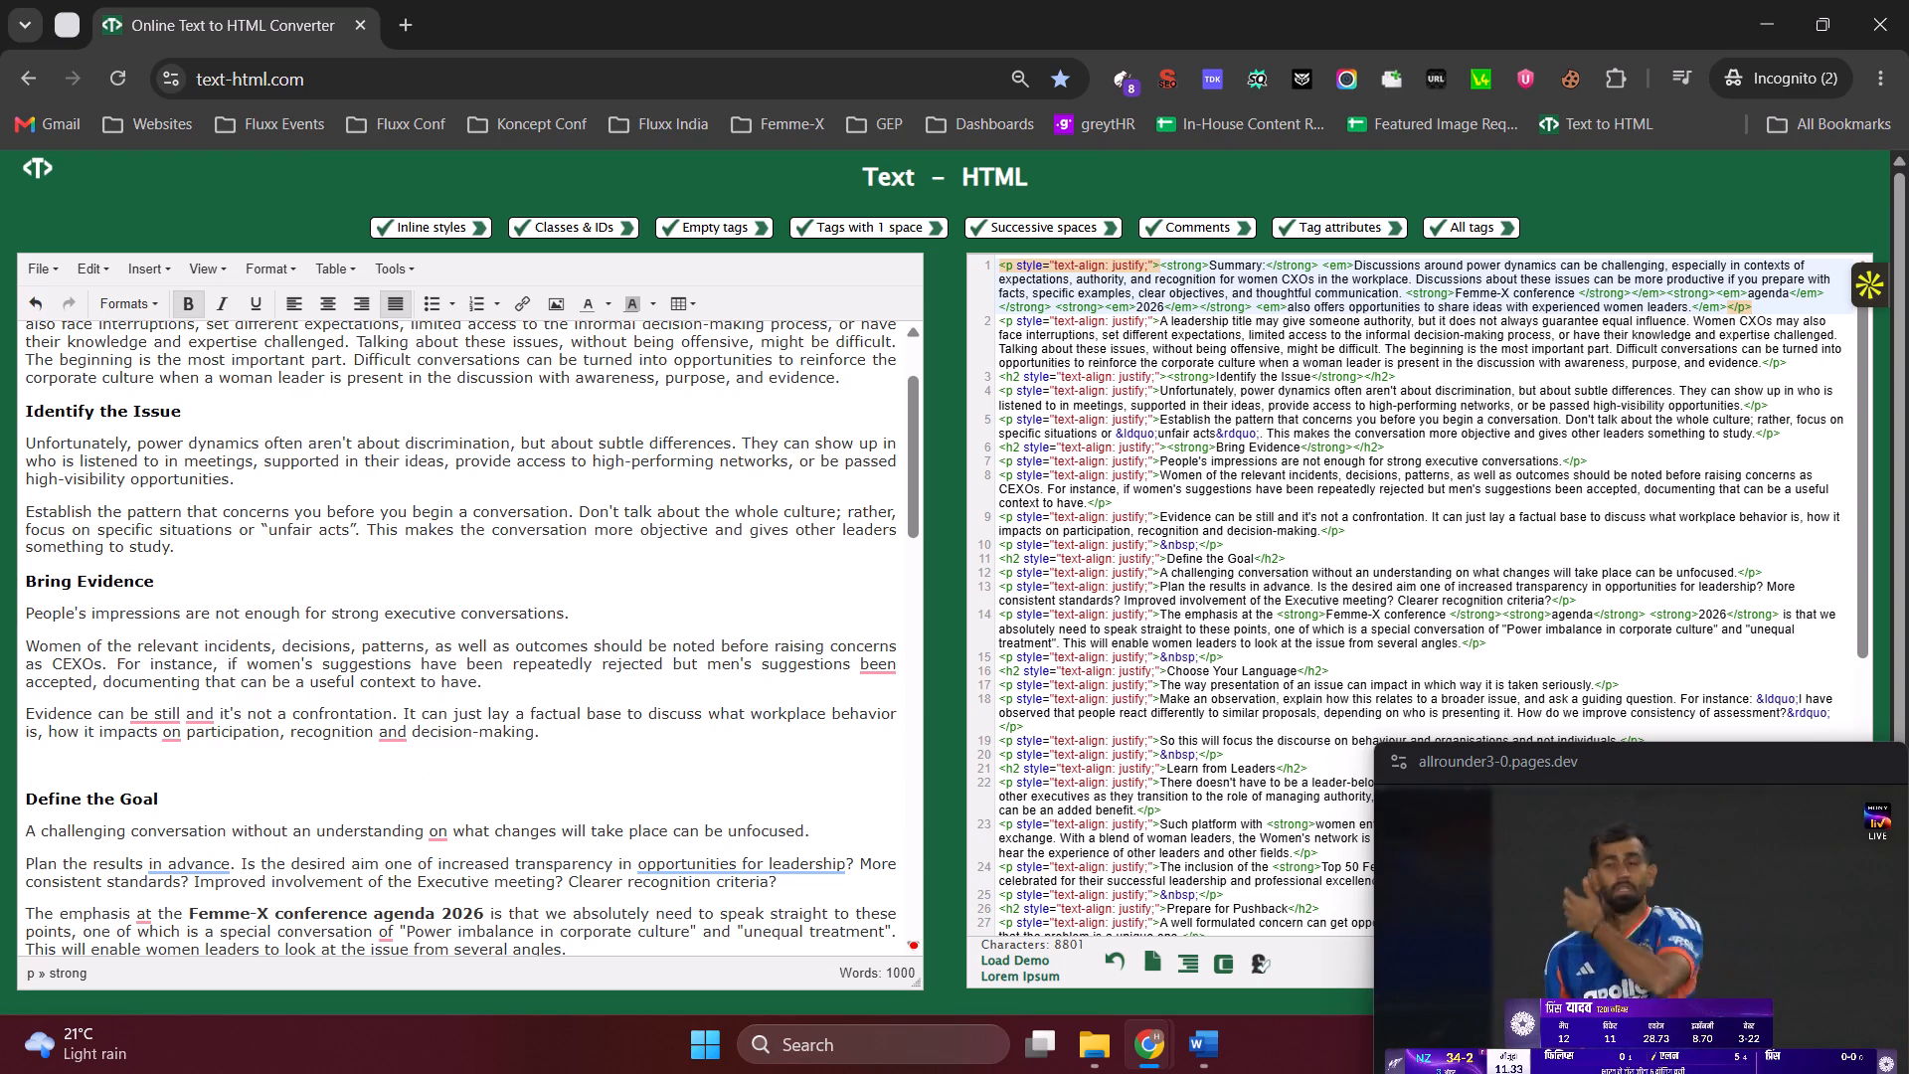
pyautogui.click(903, 707)
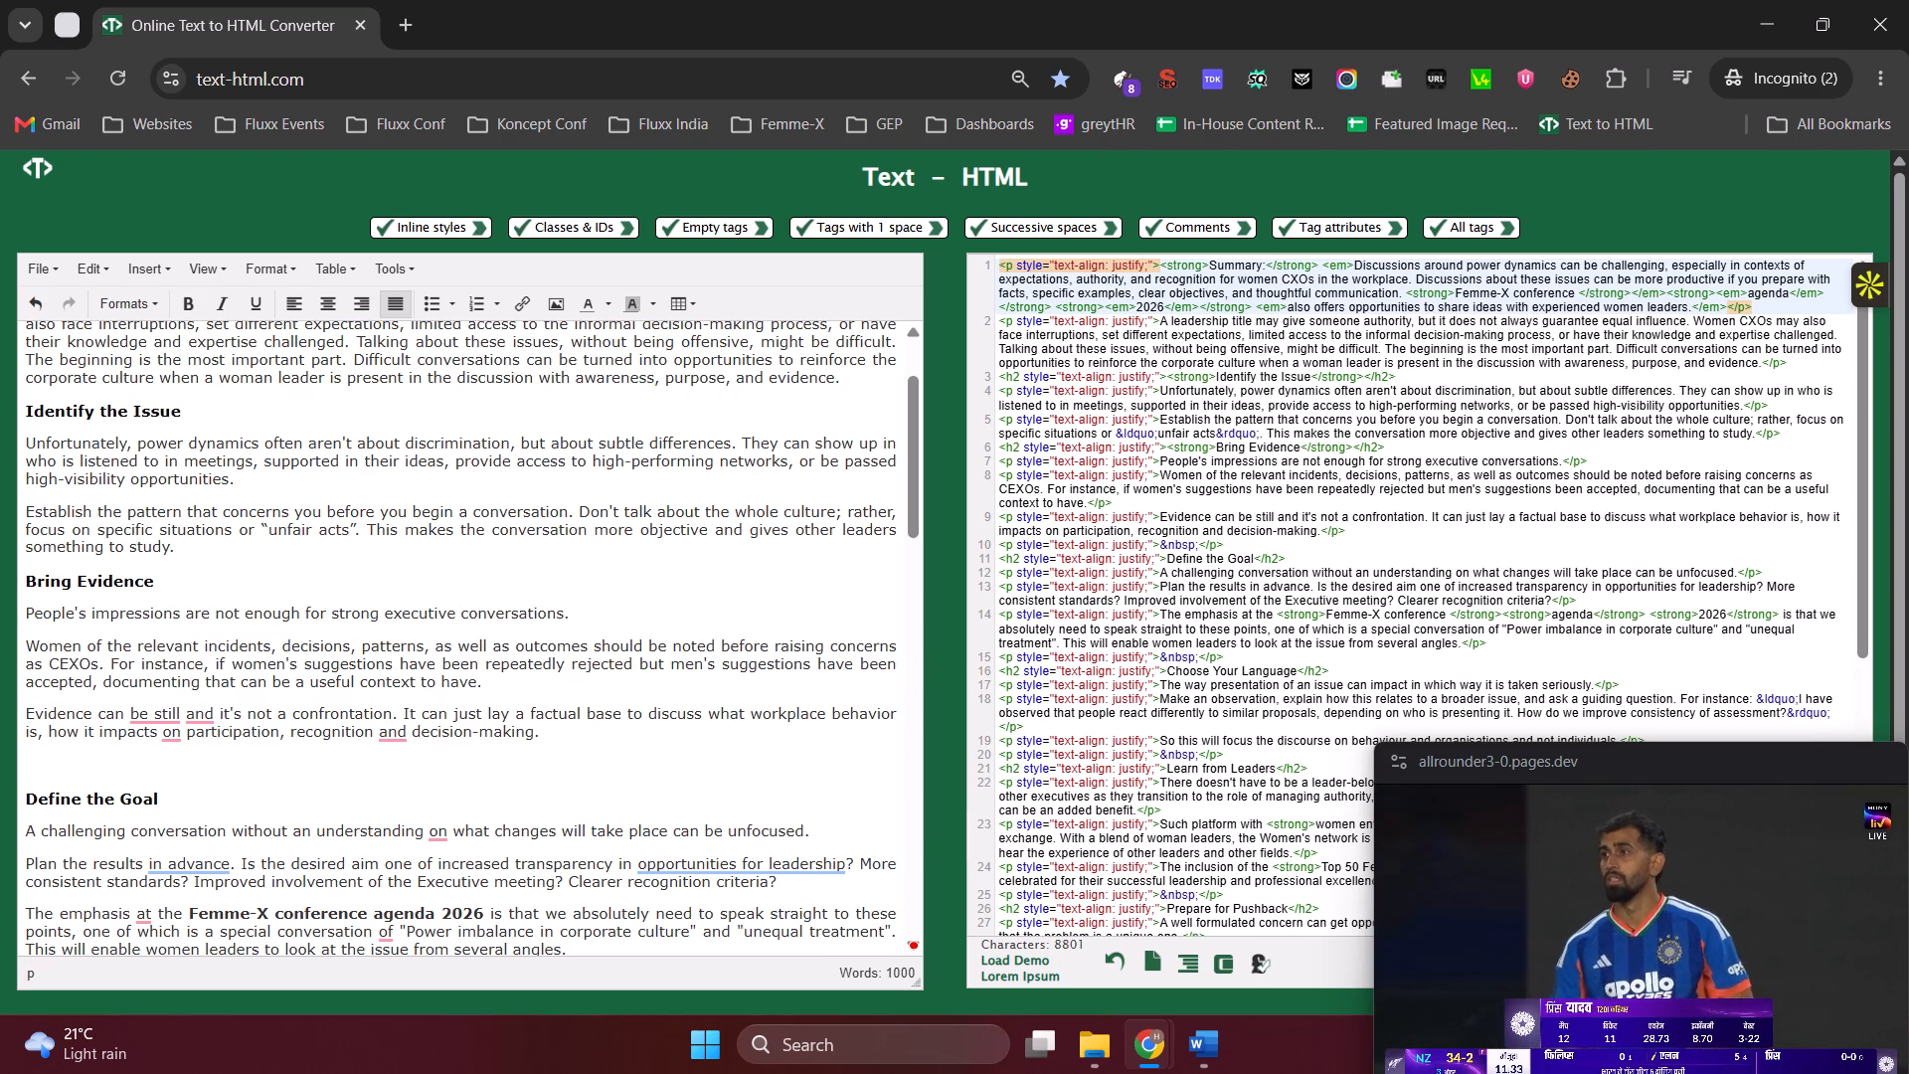
pyautogui.click(190, 732)
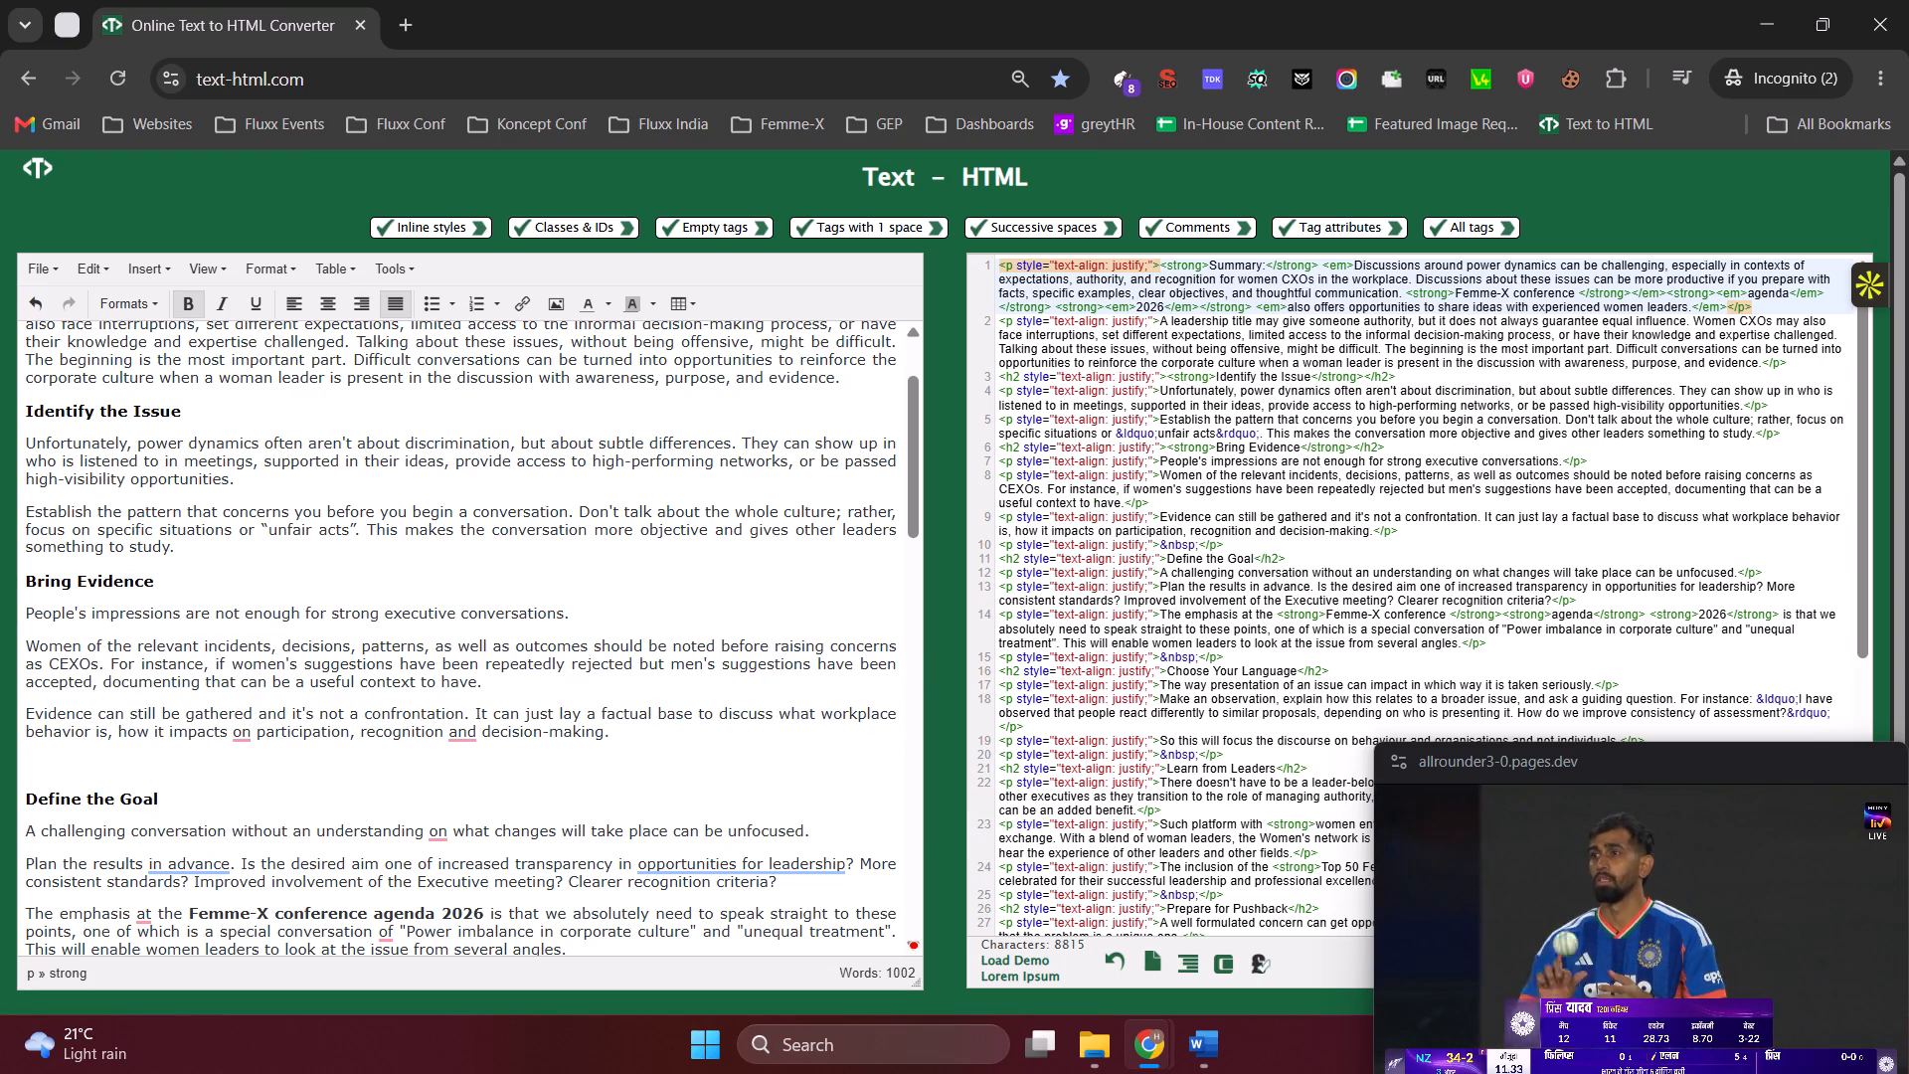
pyautogui.click(301, 736)
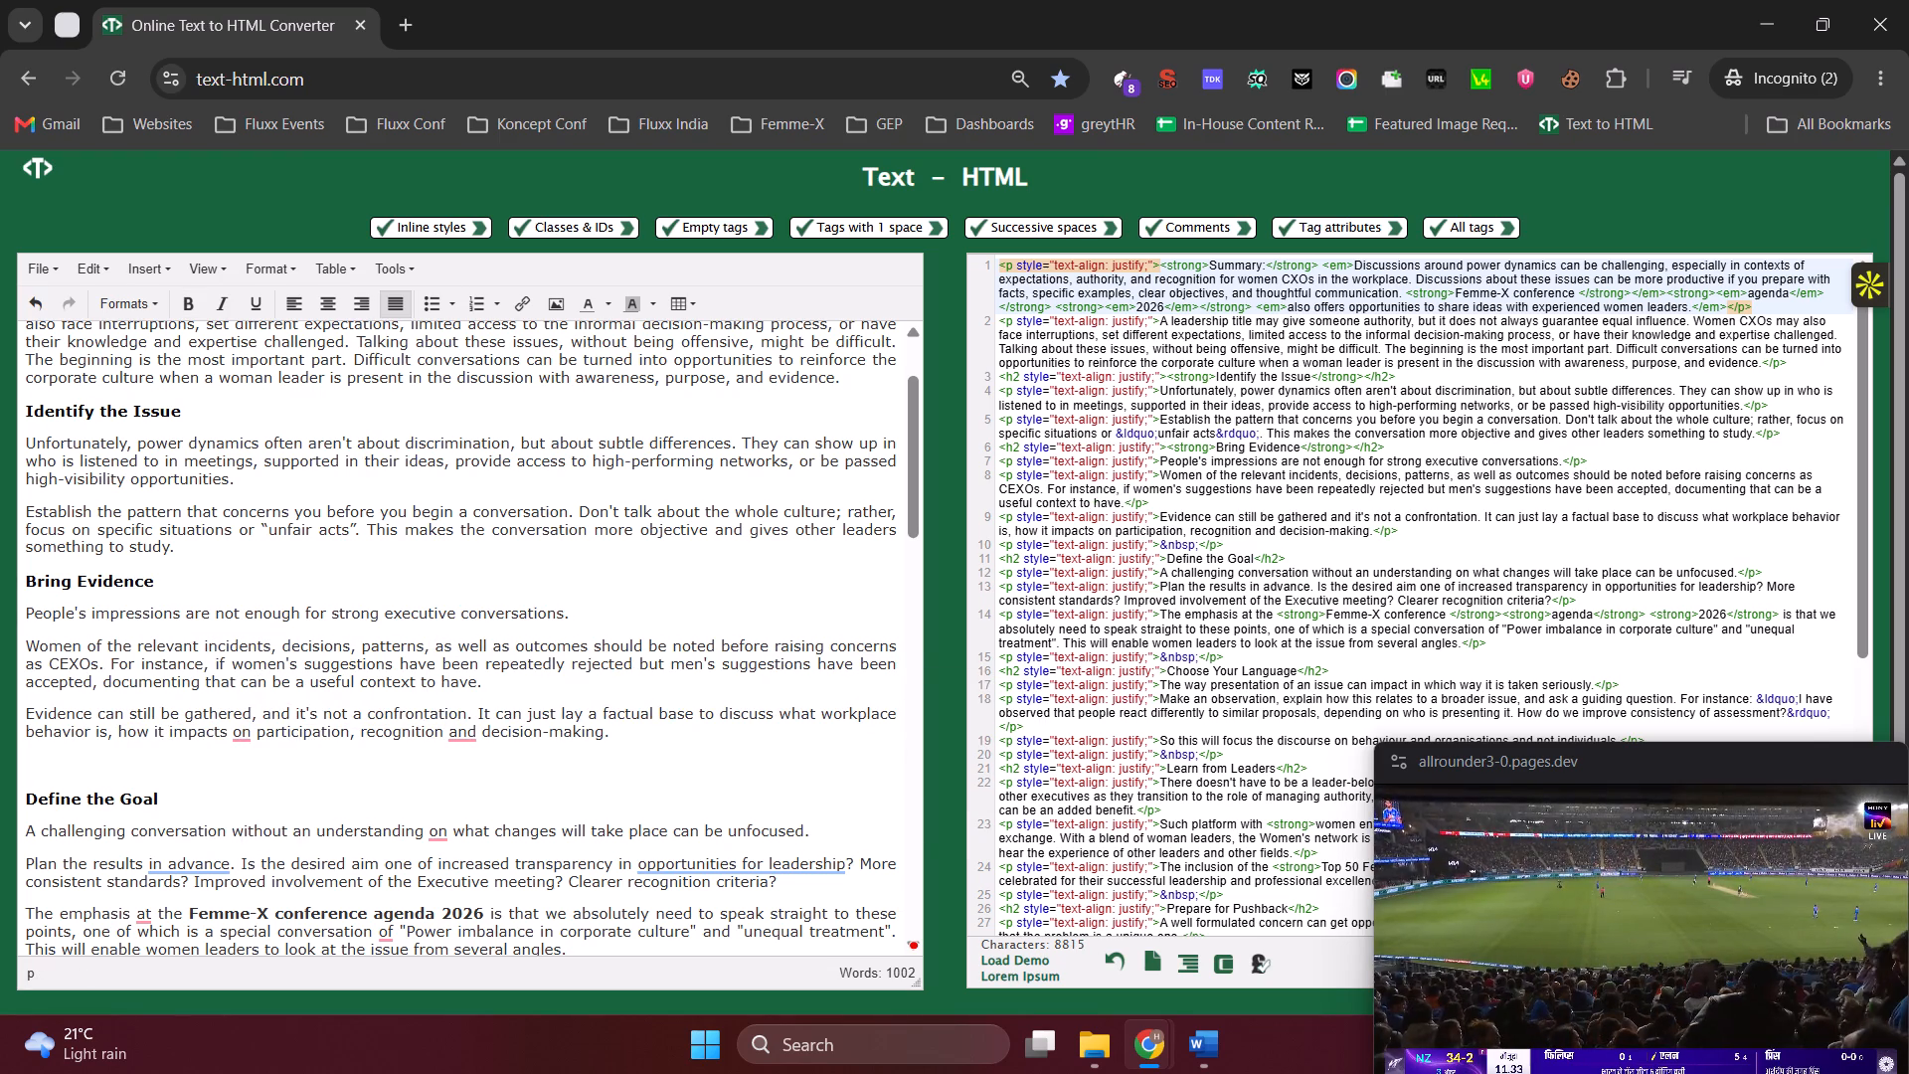
pyautogui.click(272, 763)
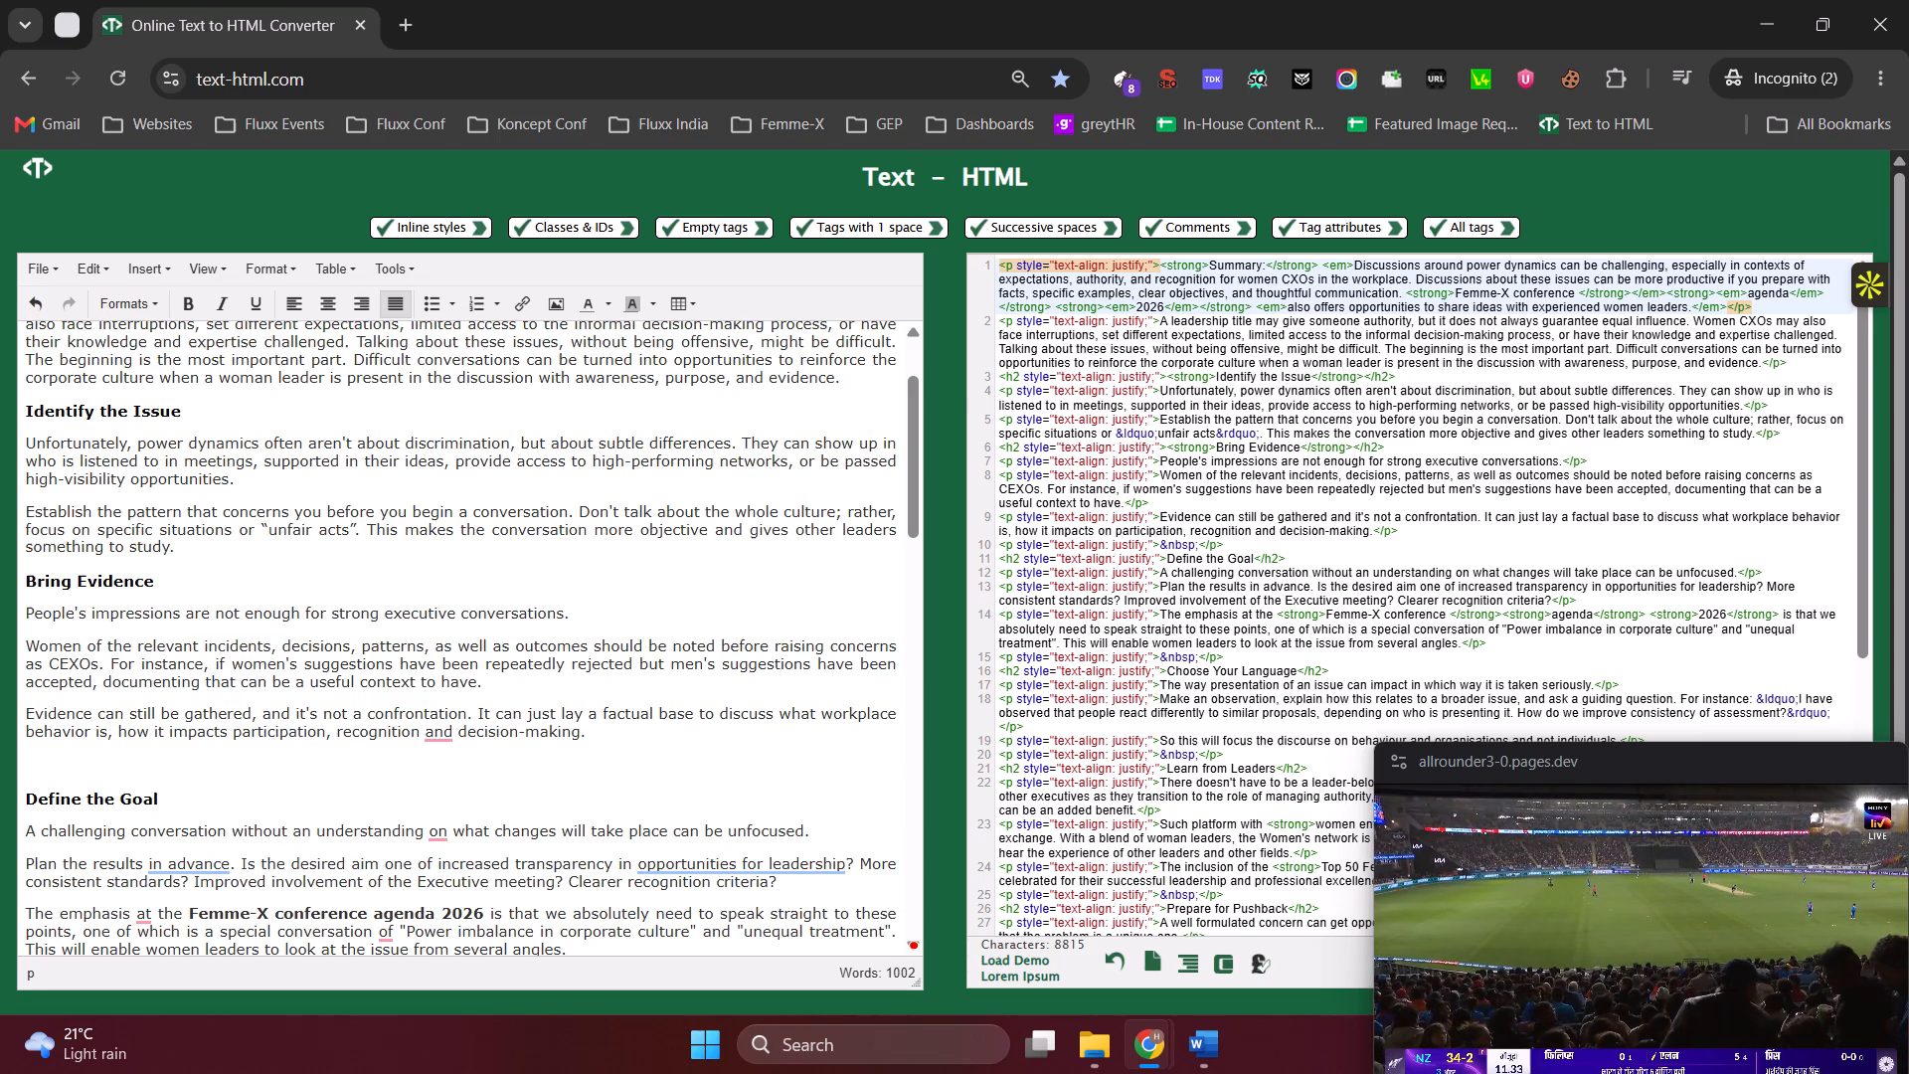
pyautogui.click(466, 759)
# Delete the blank line above the "Define the Goal" heading and make the heading bold.
pyautogui.click(186, 751)
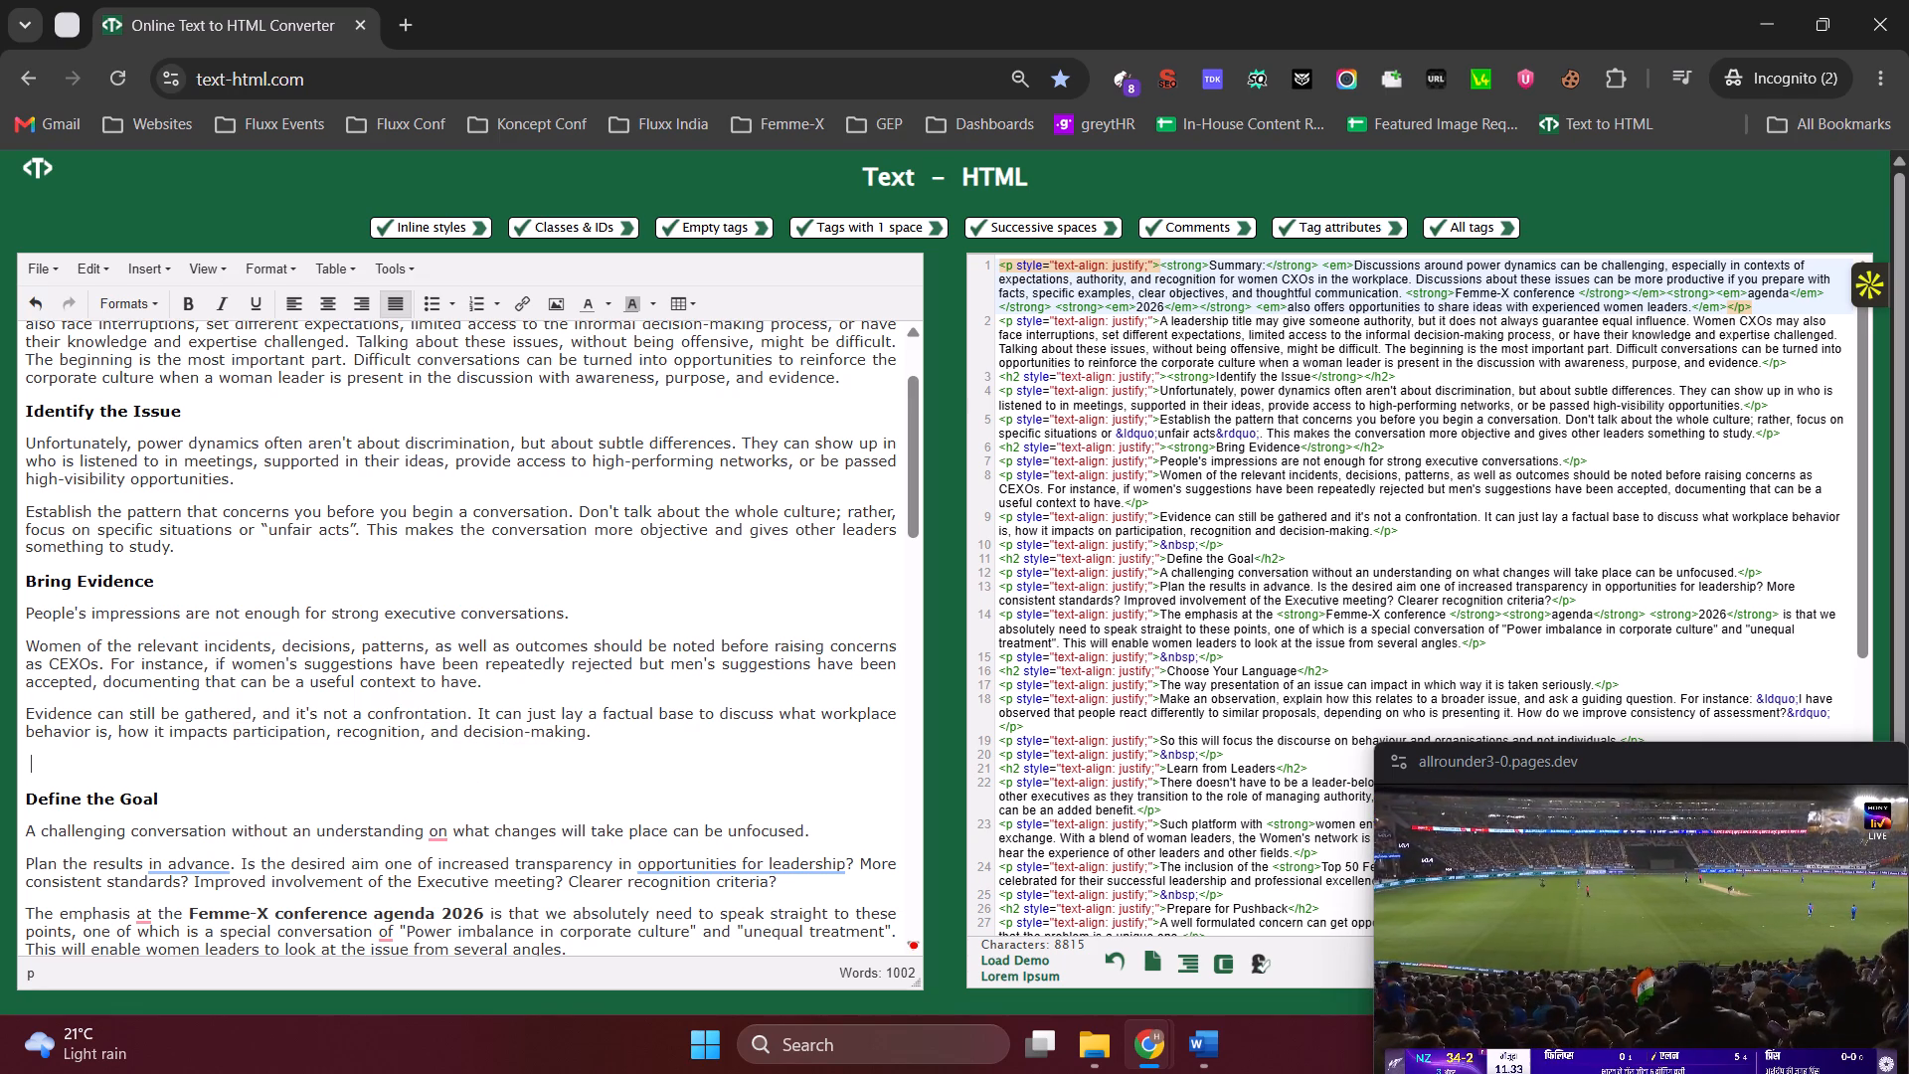
pyautogui.press('BackSpace')
pyautogui.press('BackSpace')
pyautogui.scroll(-1, 217, 705)
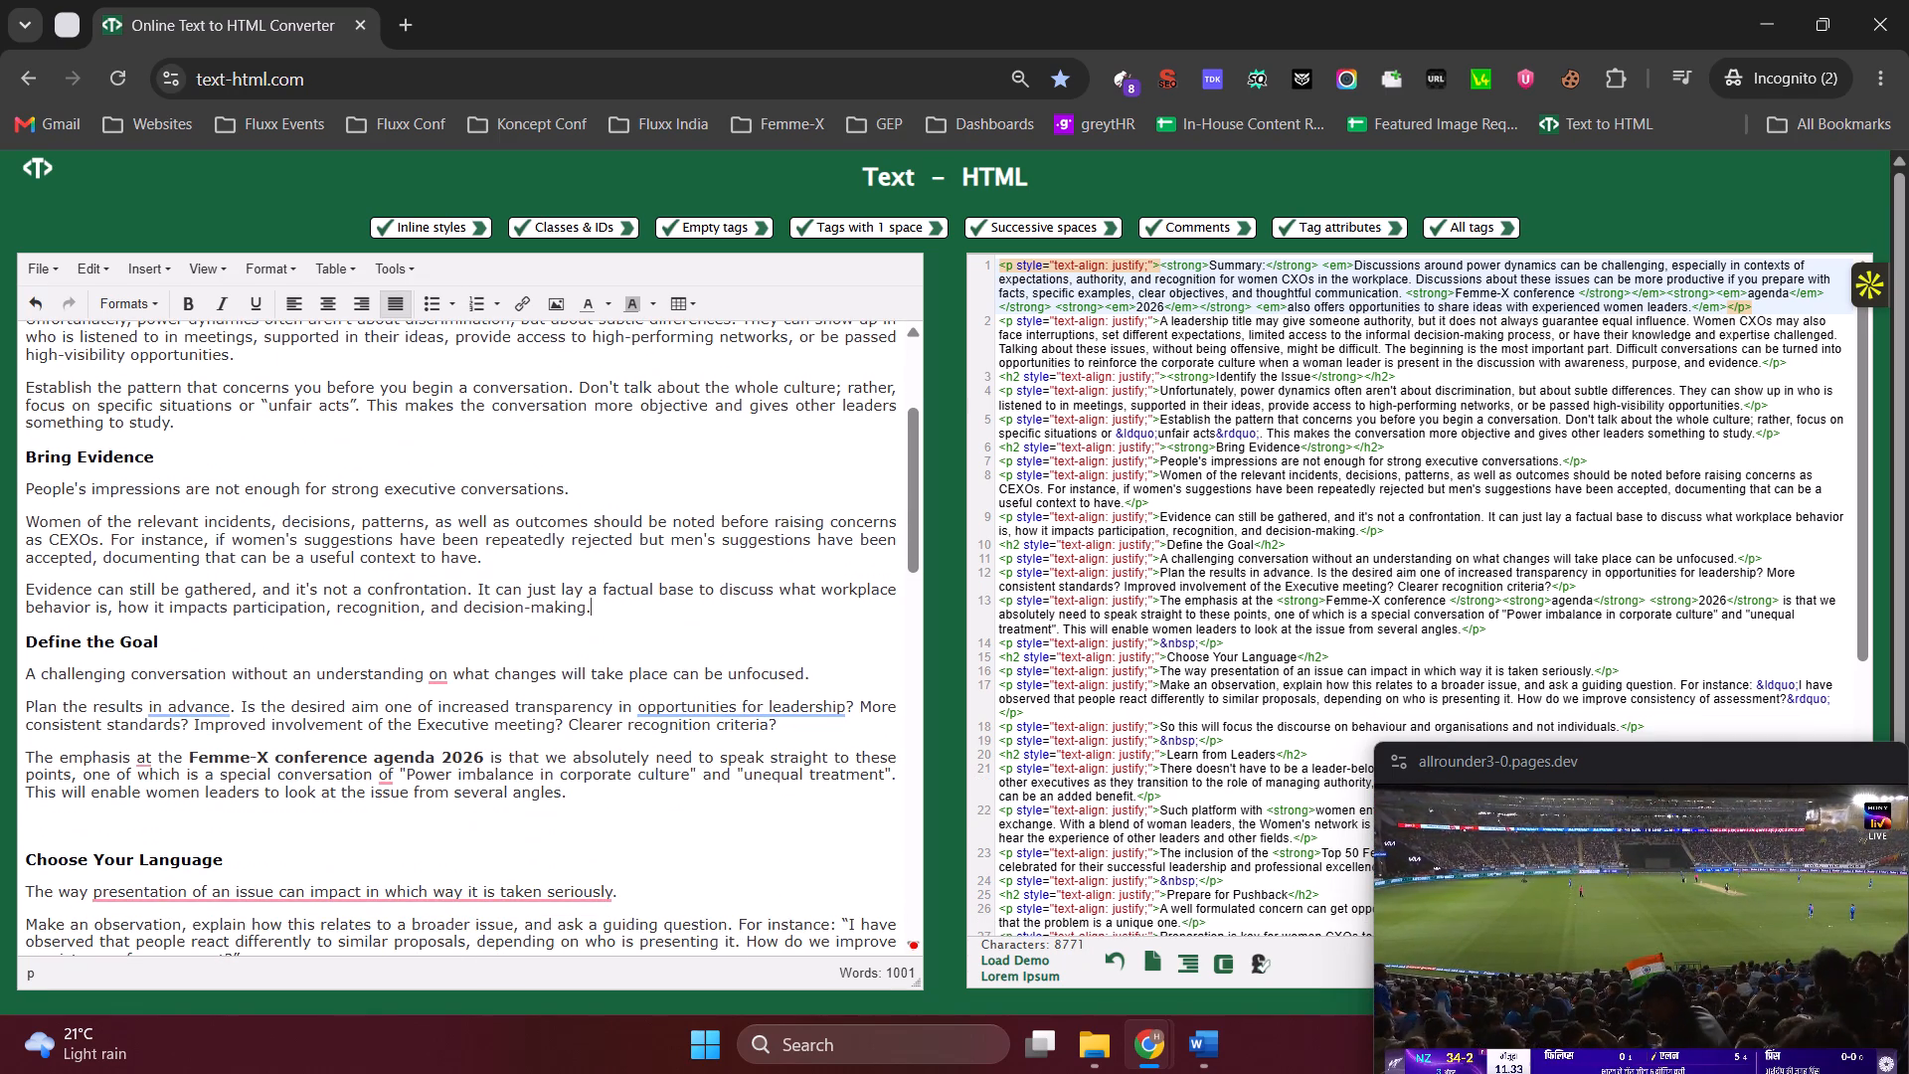
pyautogui.click(105, 652)
pyautogui.click(110, 642)
pyautogui.tripleClick(110, 642)
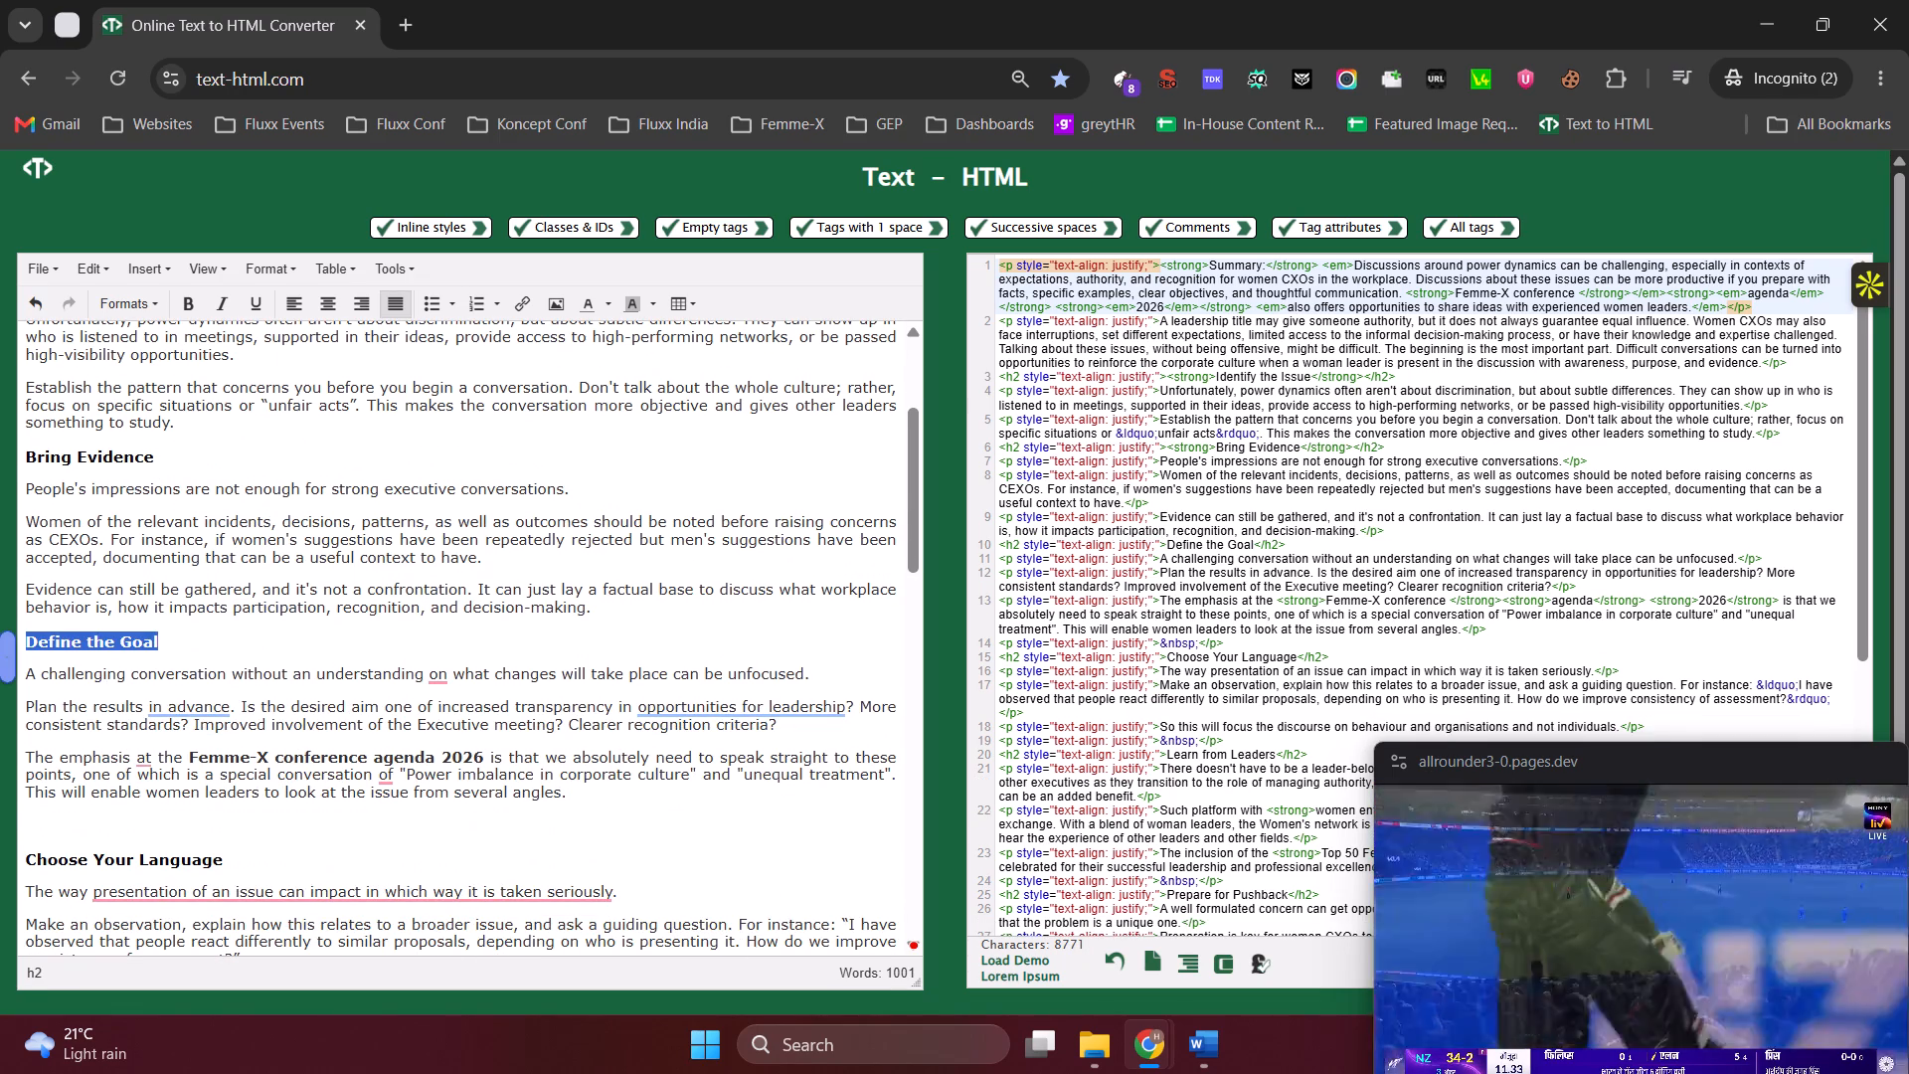
pyautogui.hotkey('ctrl', 'b')
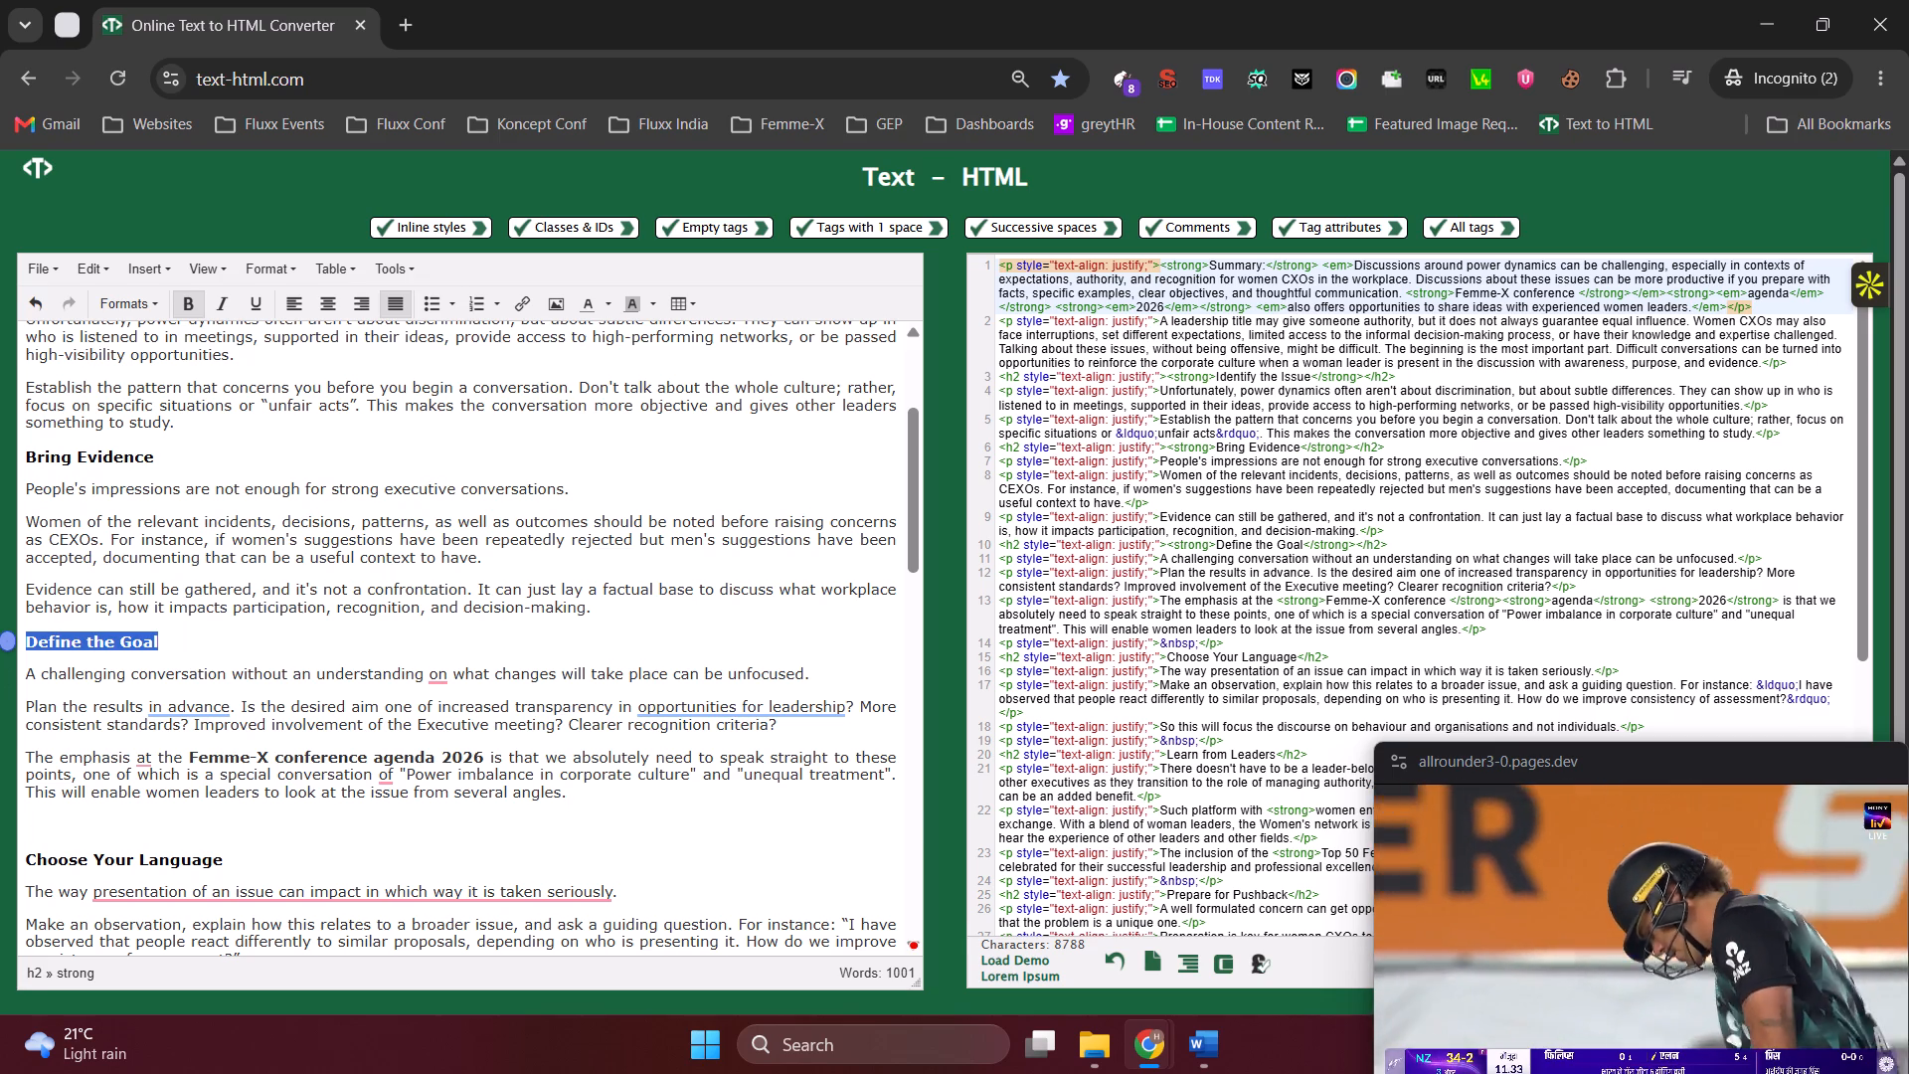
# Under "Define the Goal", accept "understanding of" and dismiss the Grammarly suggestions for "in advance" and "opportunities for leadership".
pyautogui.click(127, 457)
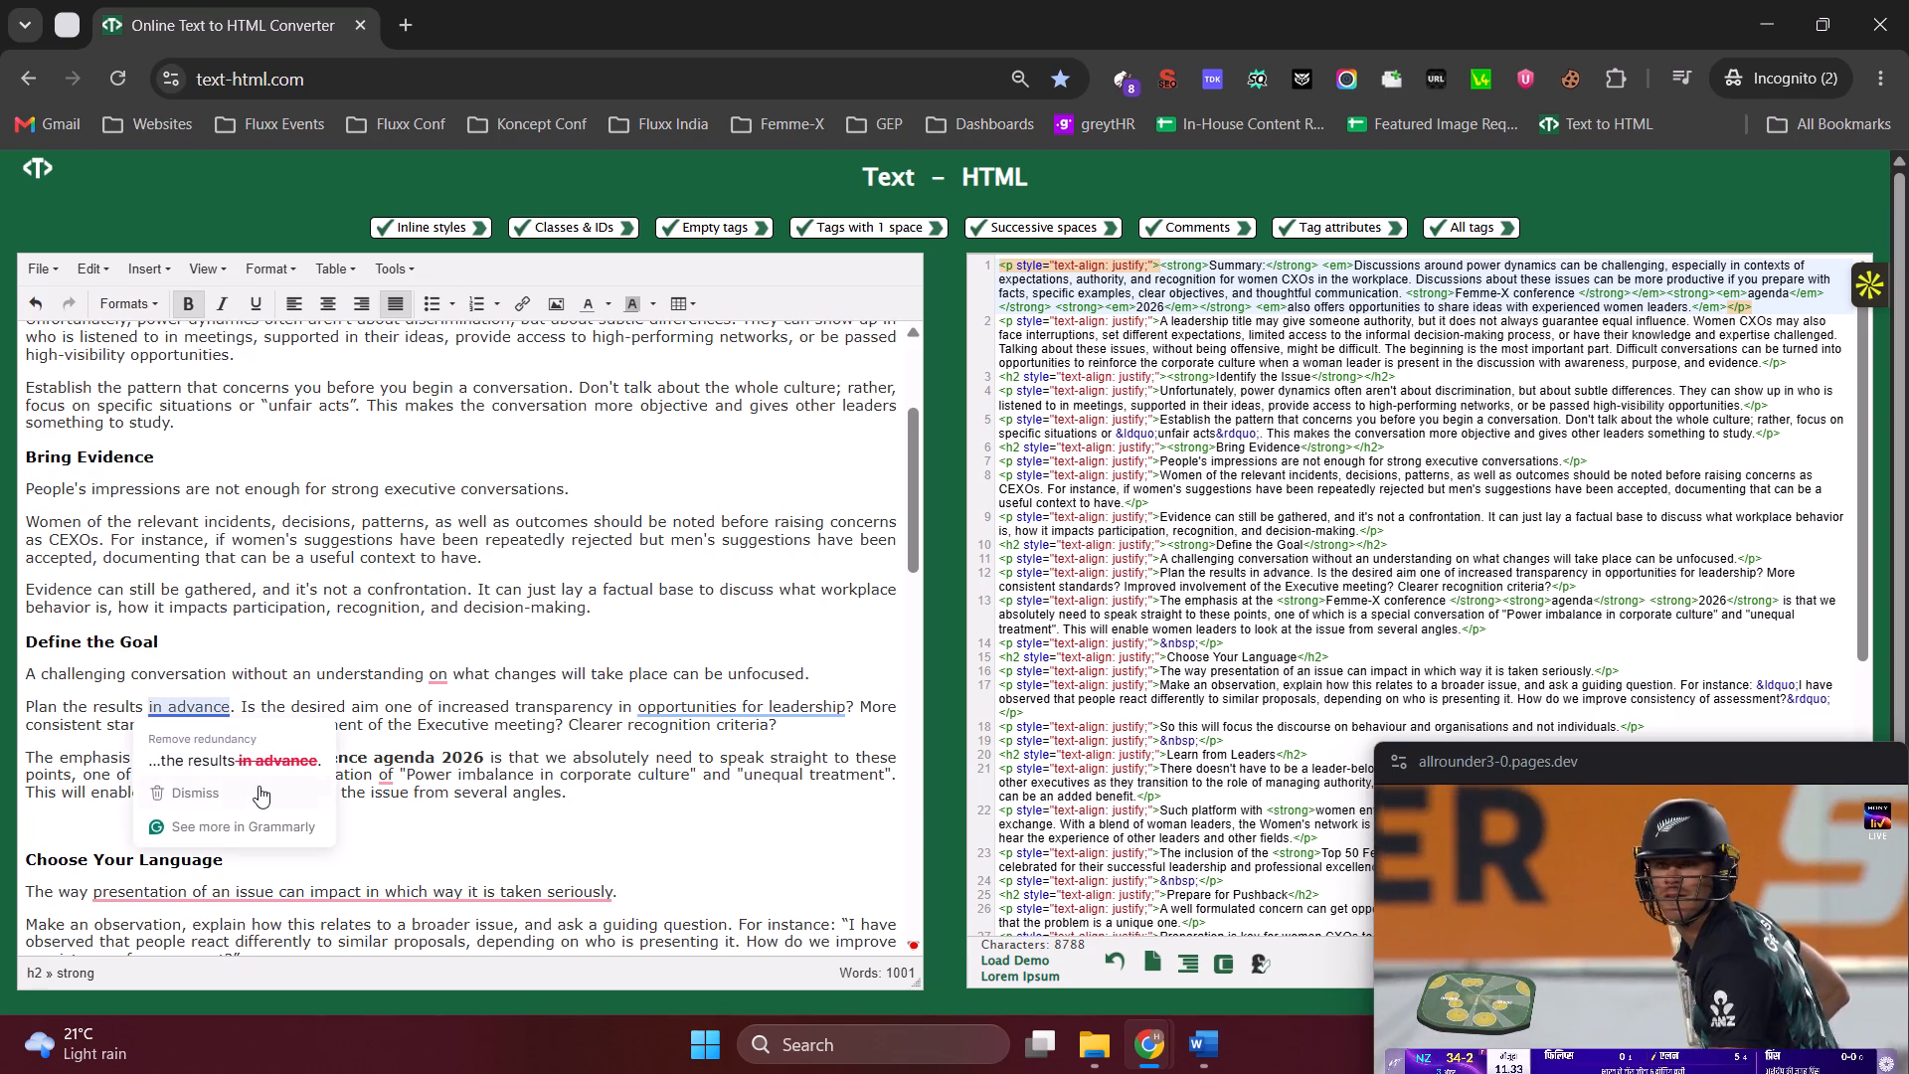
pyautogui.click(260, 795)
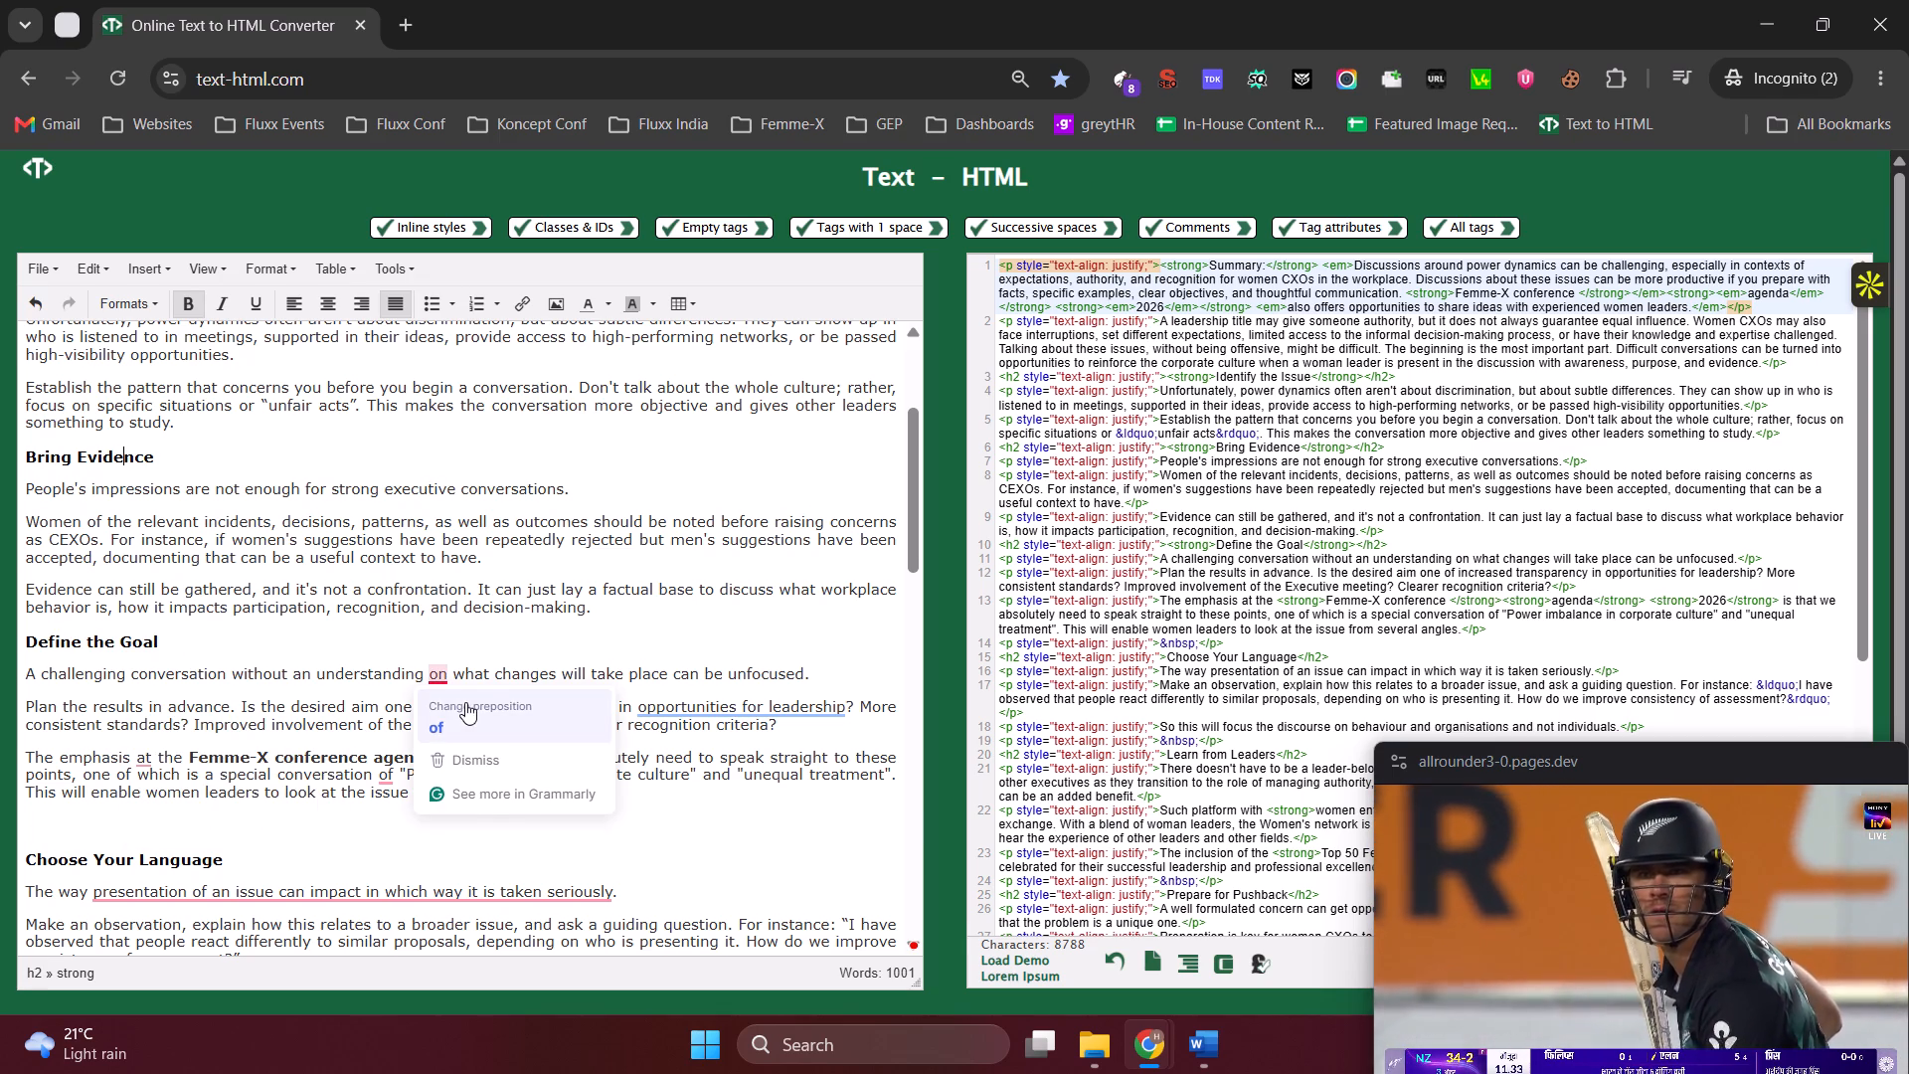
pyautogui.click(465, 702)
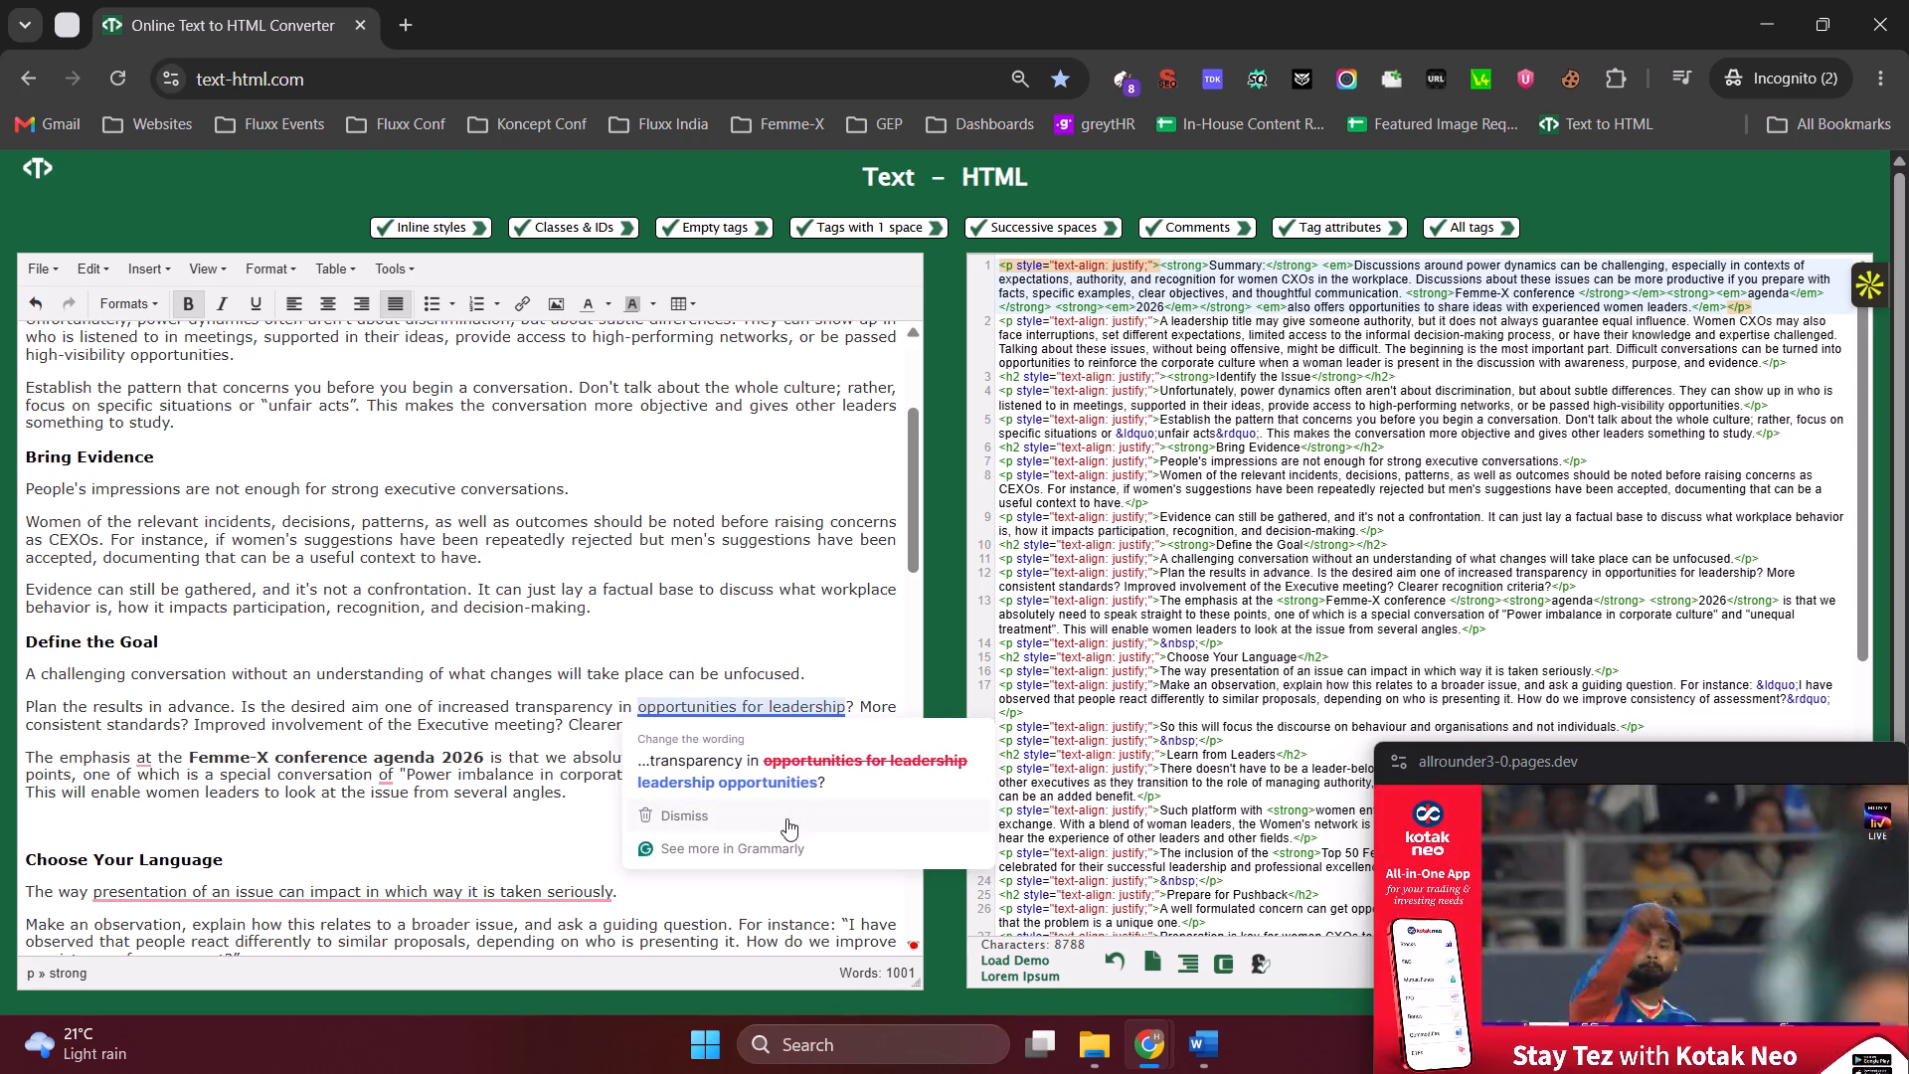
pyautogui.click(783, 818)
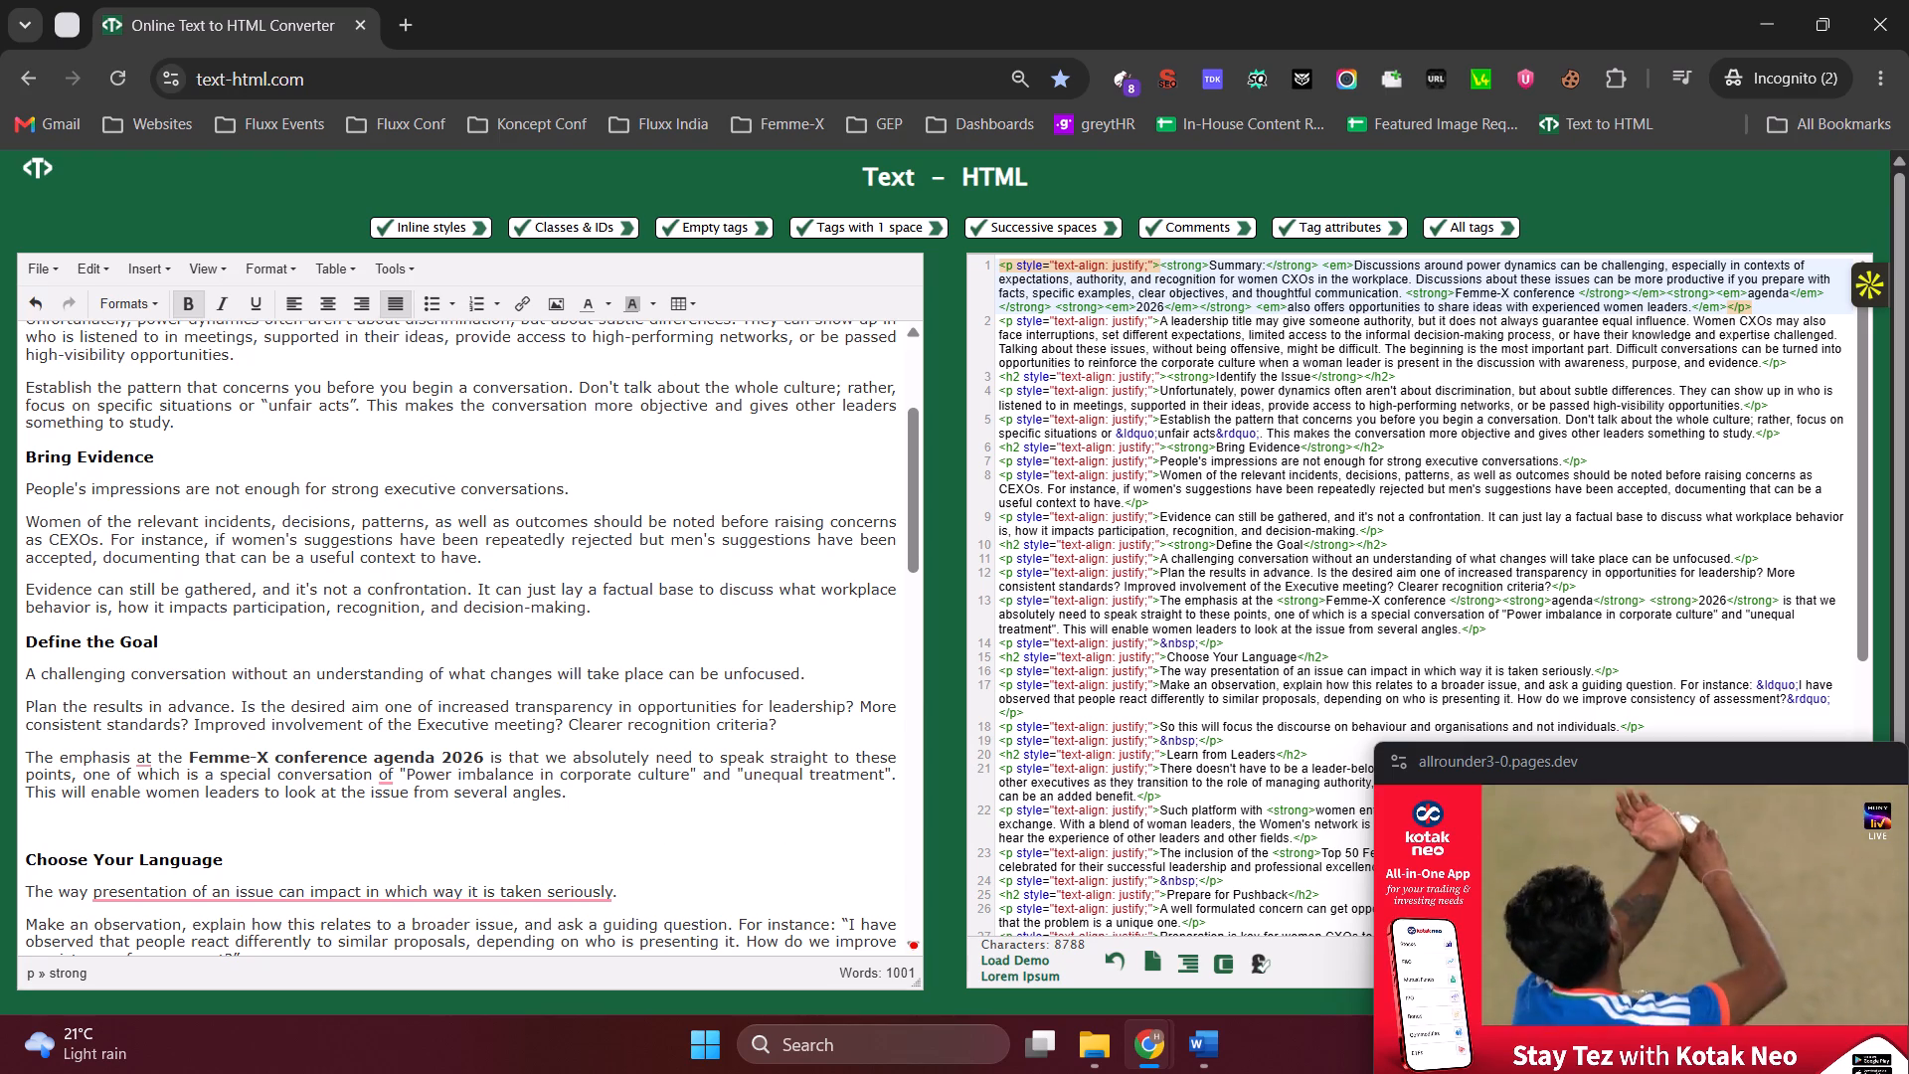
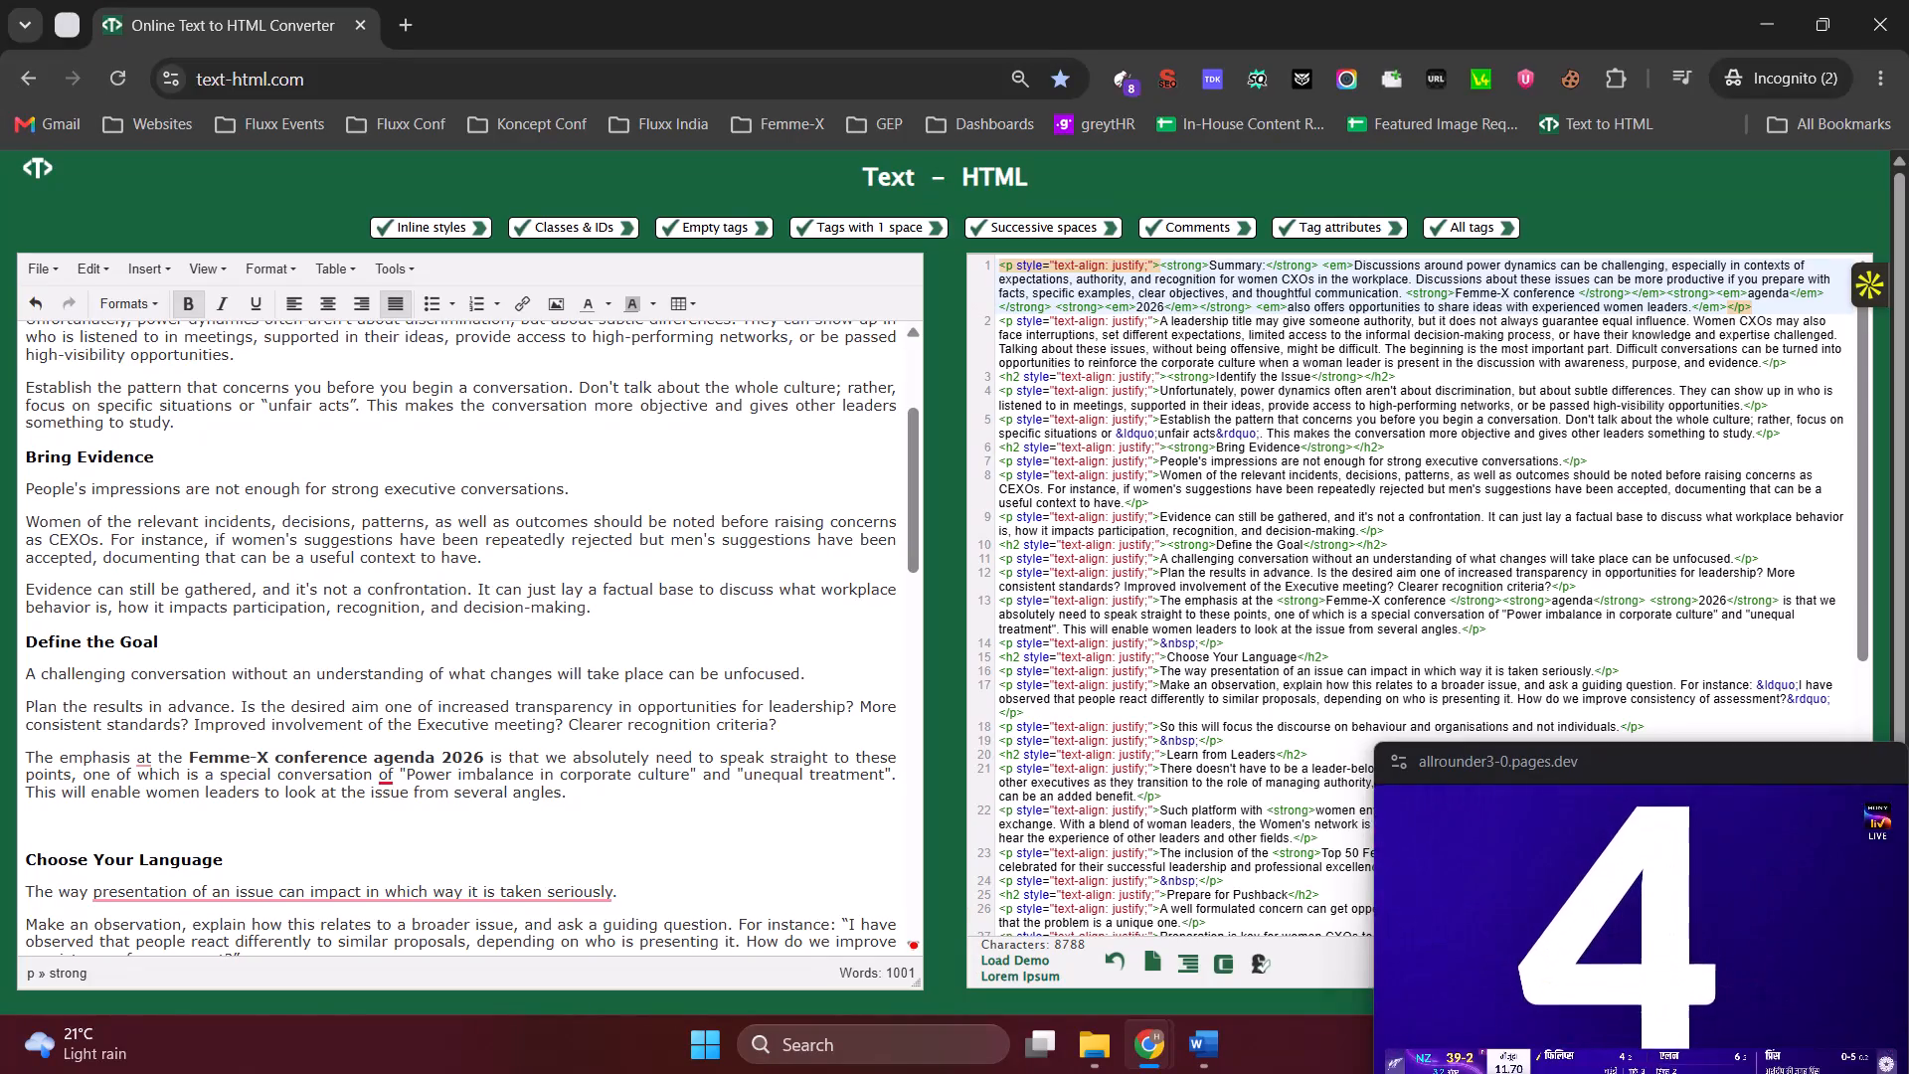
# Accept the Grammarly corrections "on" for "conversation of" and "an issue is presented can impact how seriously it is taken" under "Choose Your Language".
pyautogui.click(425, 819)
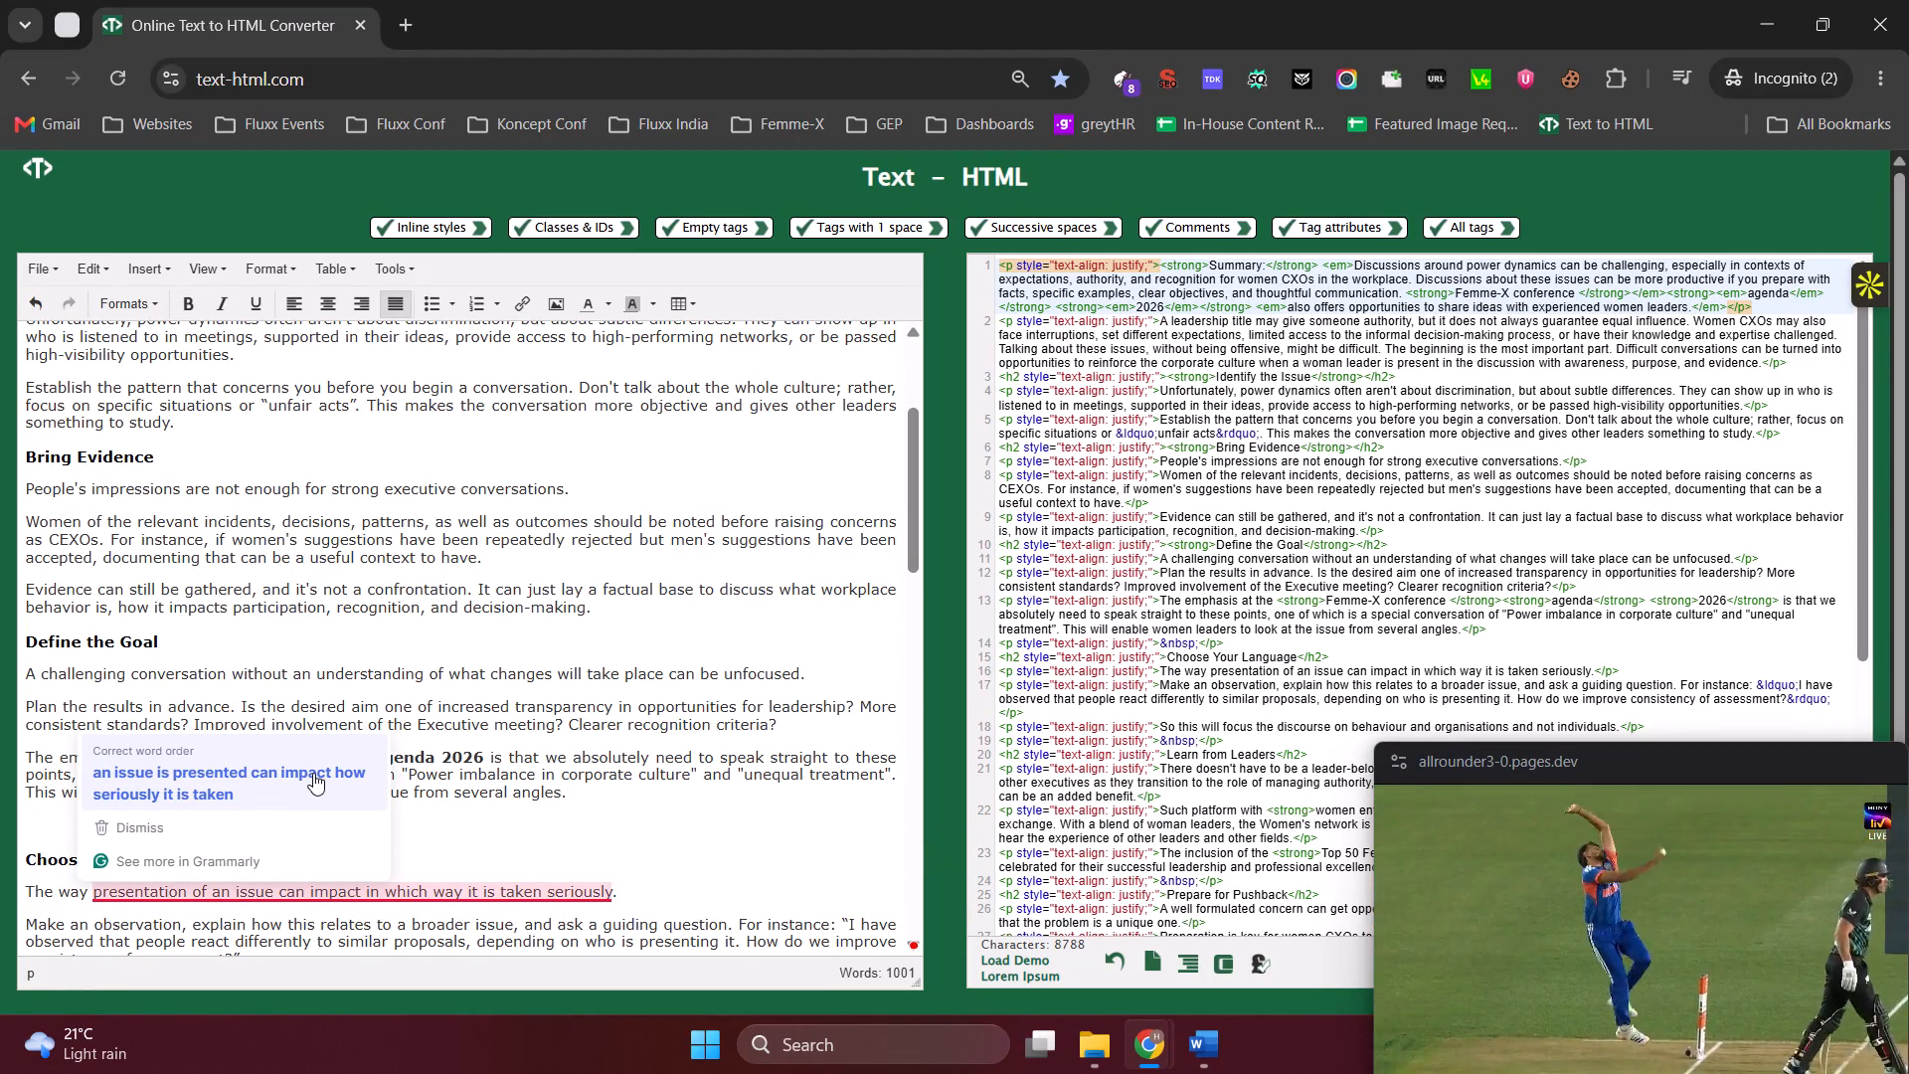
pyautogui.click(313, 773)
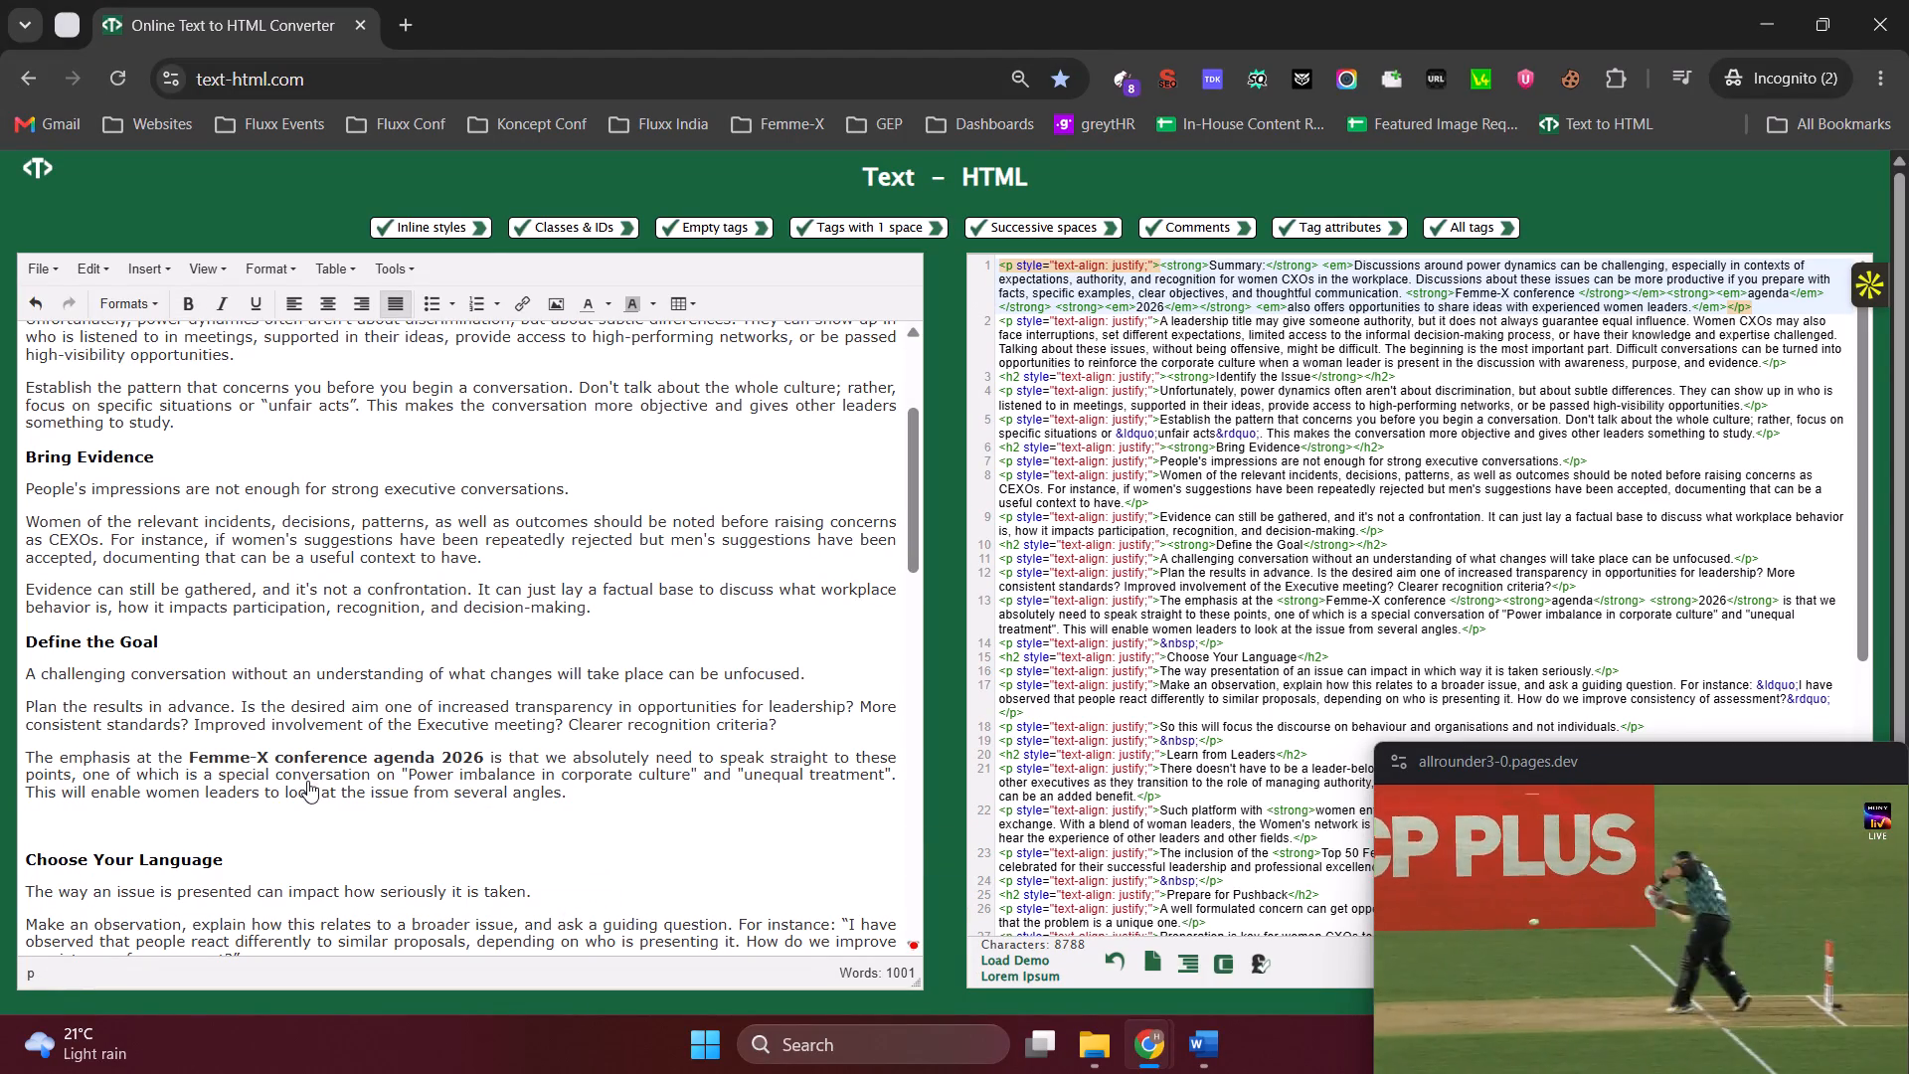
# Delete the blank line above the "Choose Your Language" heading and make the heading bold.
pyautogui.click(204, 818)
pyautogui.press('BackSpace')
pyautogui.press('BackSpace')
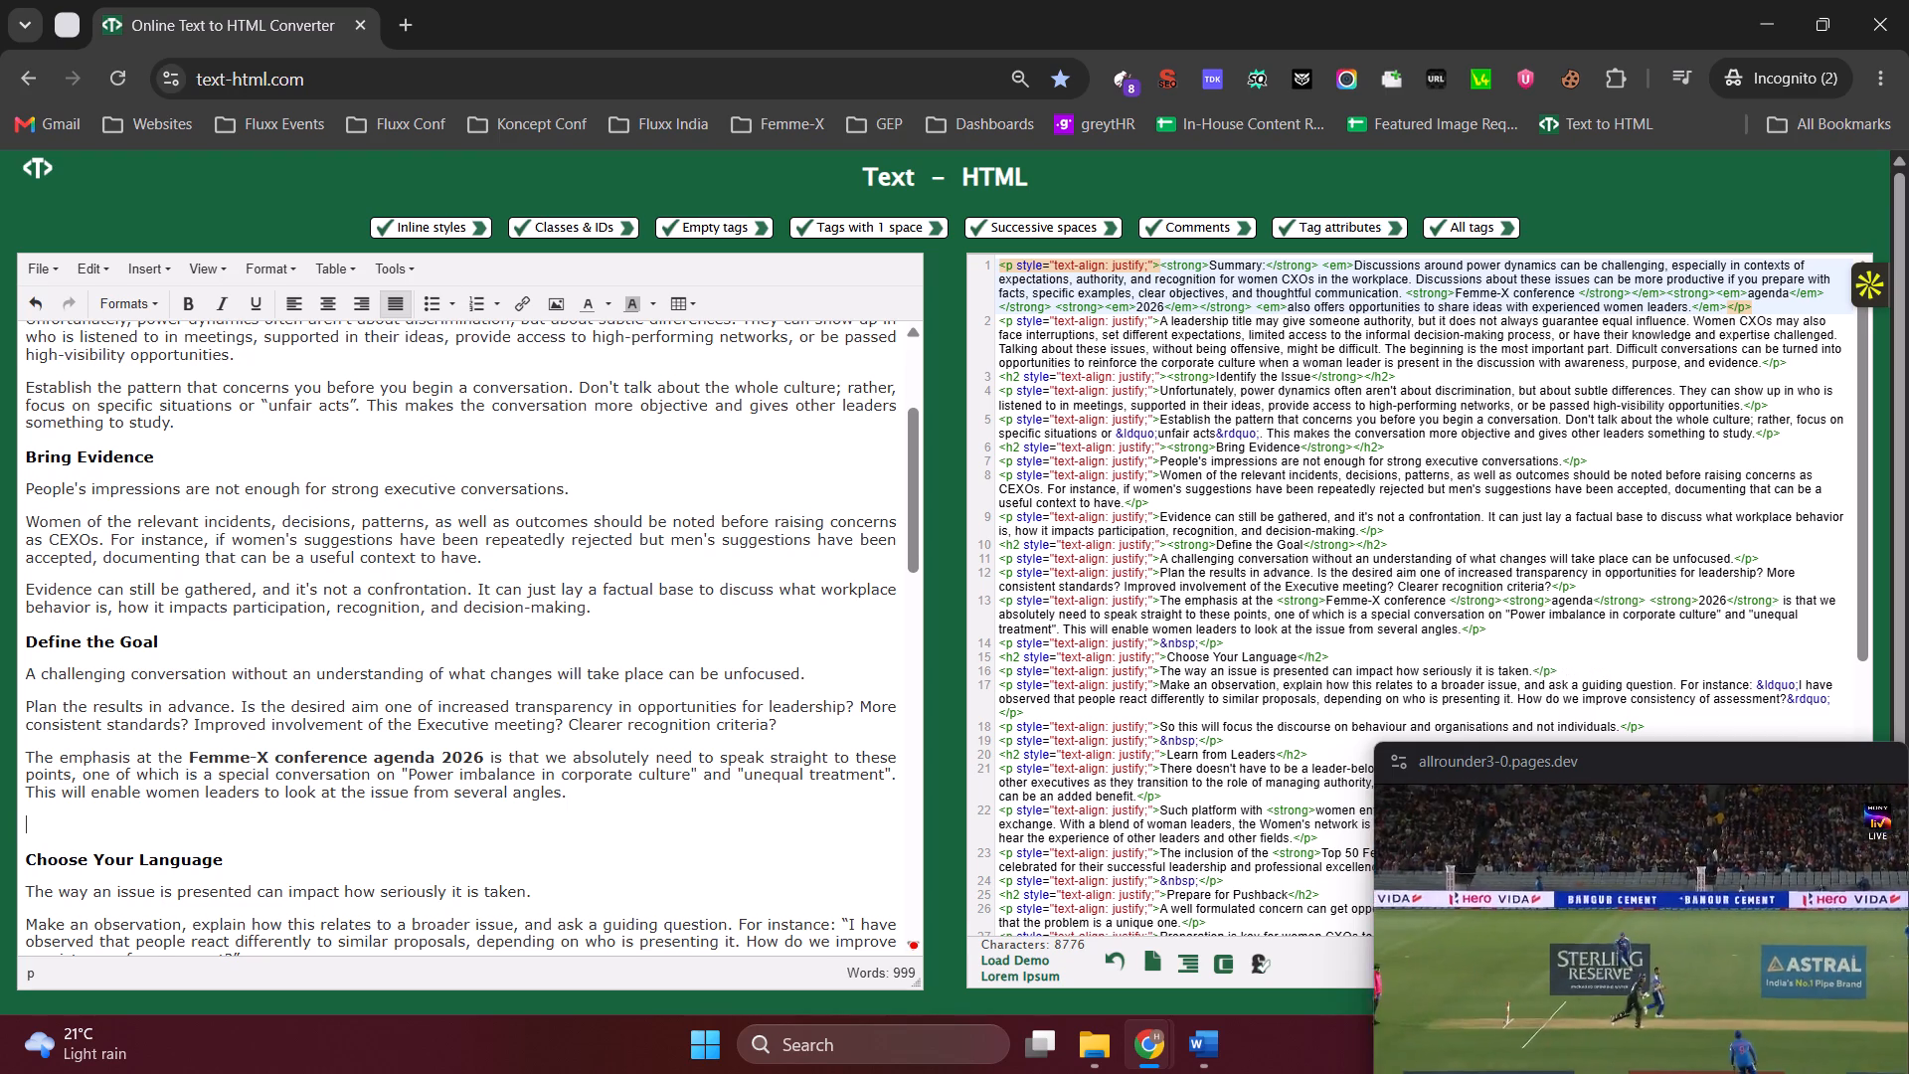
pyautogui.click(184, 821)
pyautogui.doubleClick(183, 821)
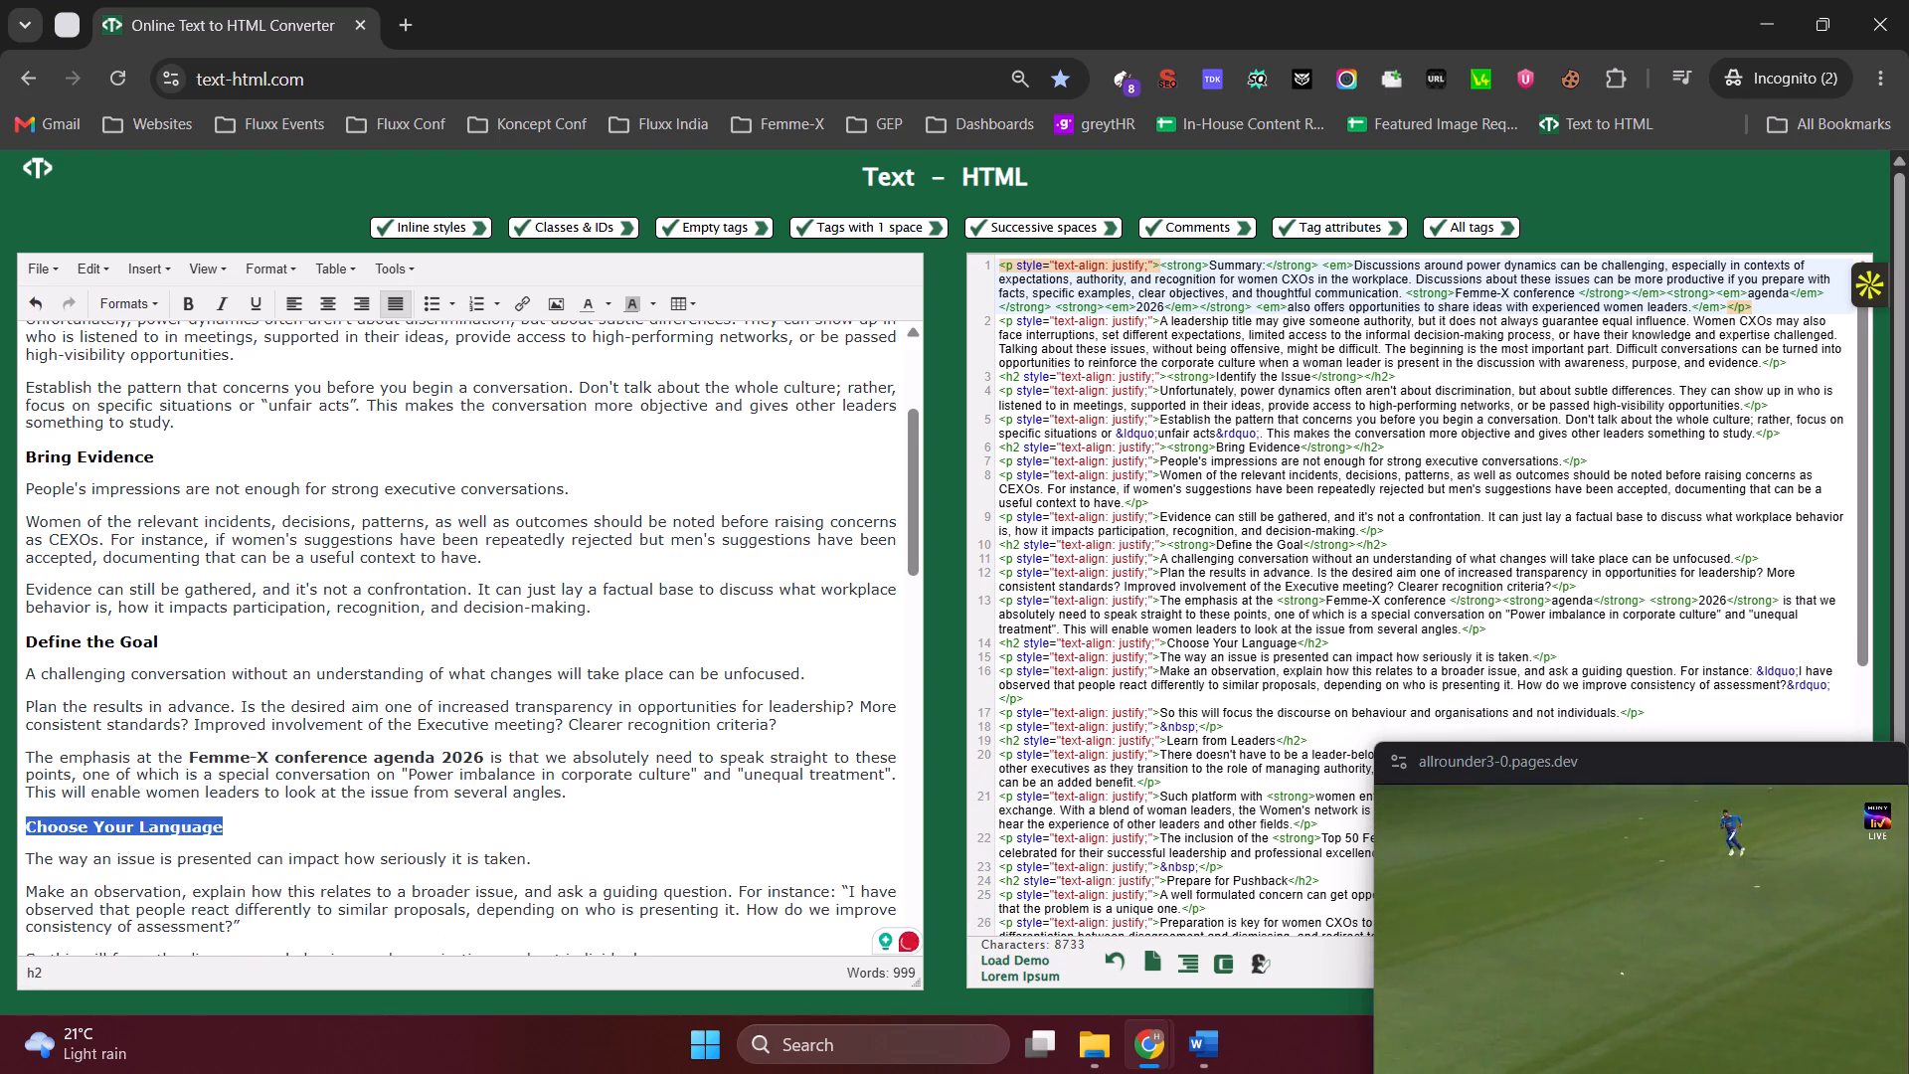
pyautogui.hotkey('ctrl', 'b')
pyautogui.click(141, 633)
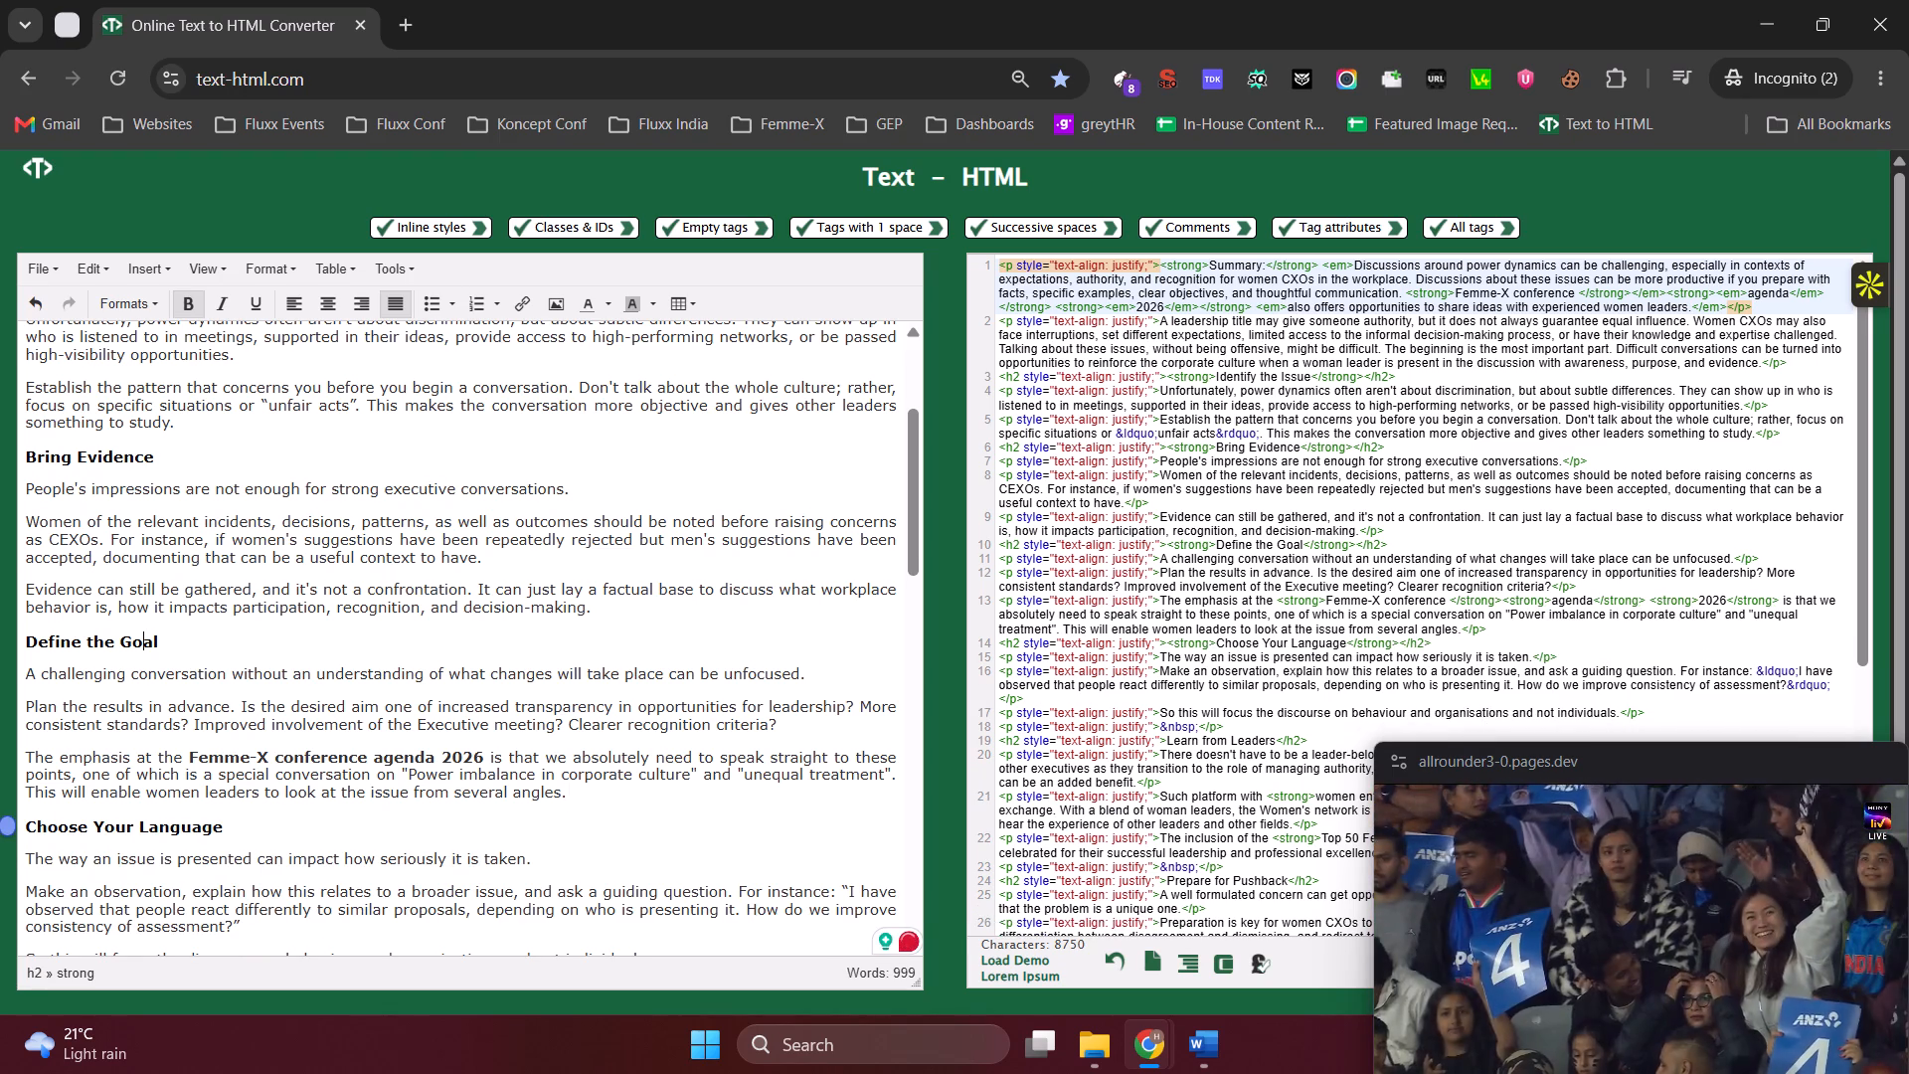
# Delete the blank line above the "Learn from Leaders" heading and make the heading bold.
pyautogui.scroll(-2, 151, 641)
pyautogui.click(113, 741)
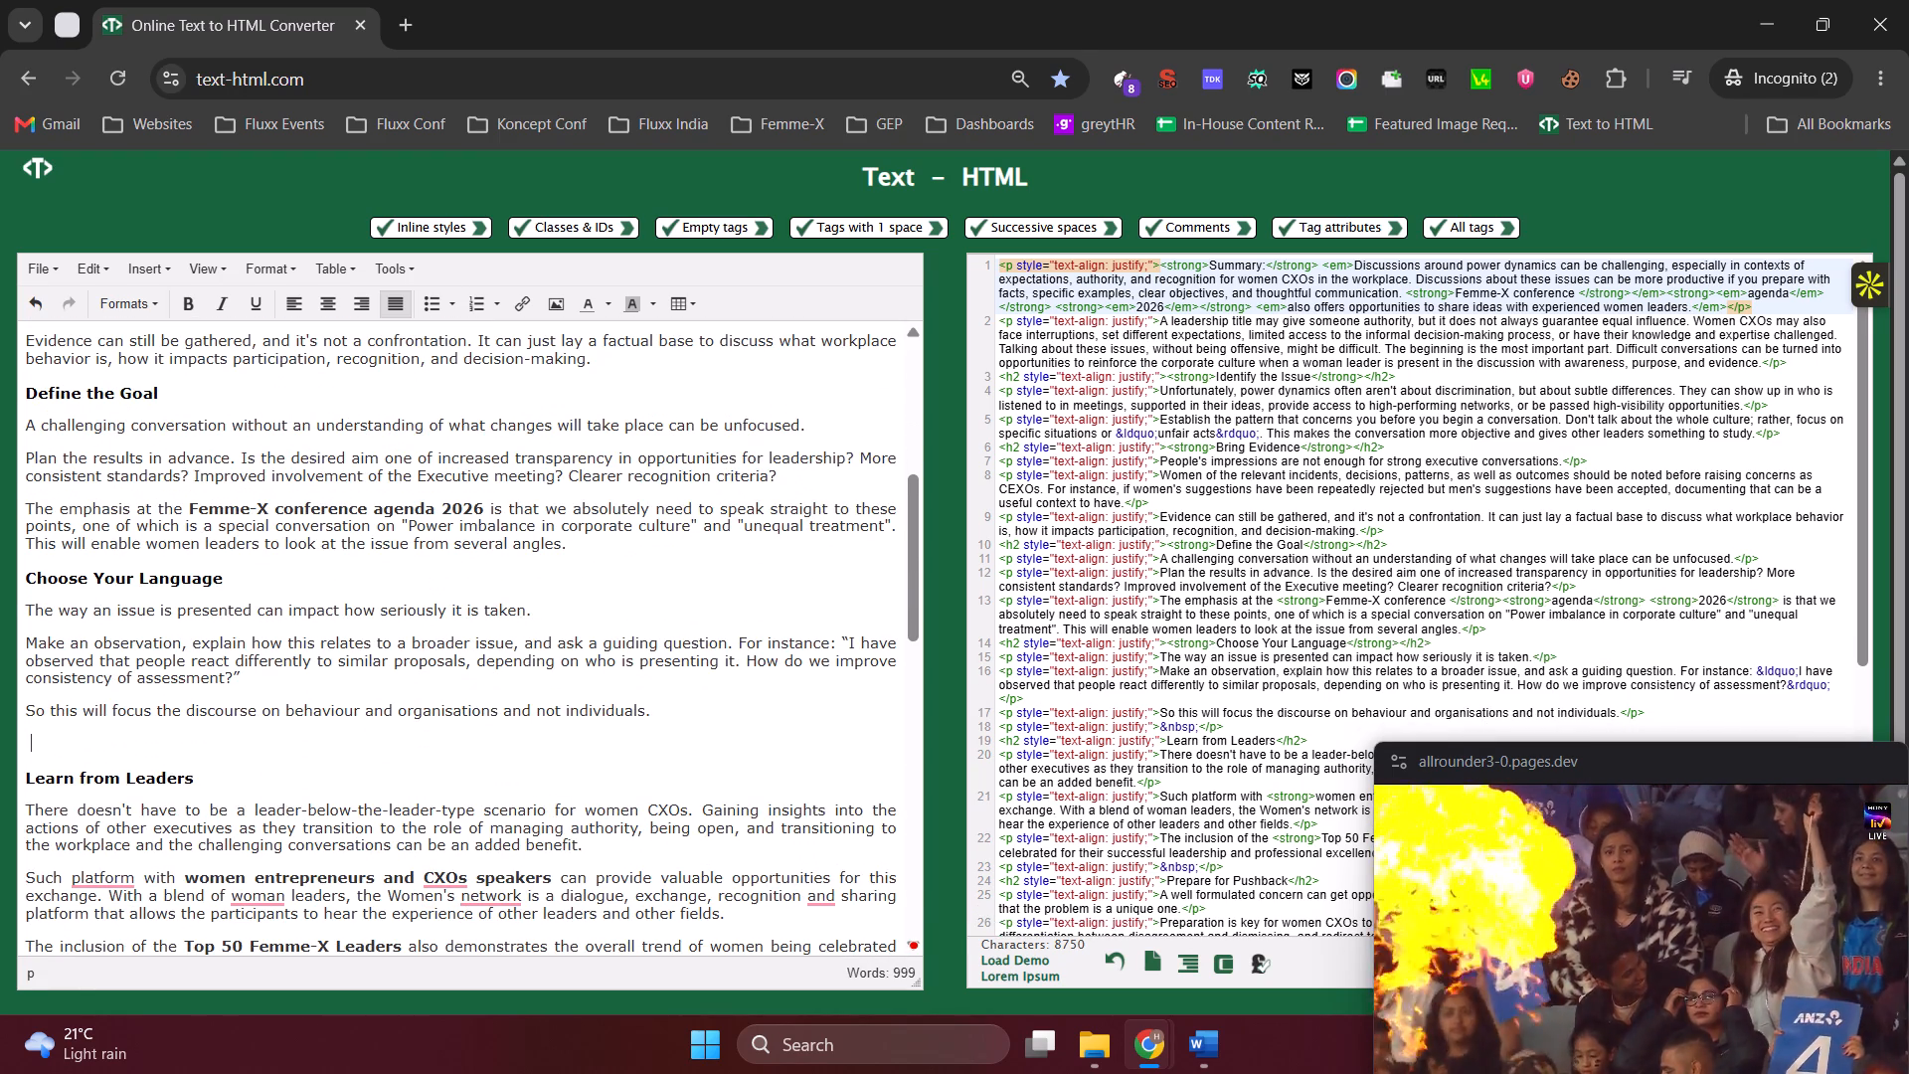
pyautogui.press('BackSpace')
pyautogui.press('BackSpace')
pyautogui.click(170, 746)
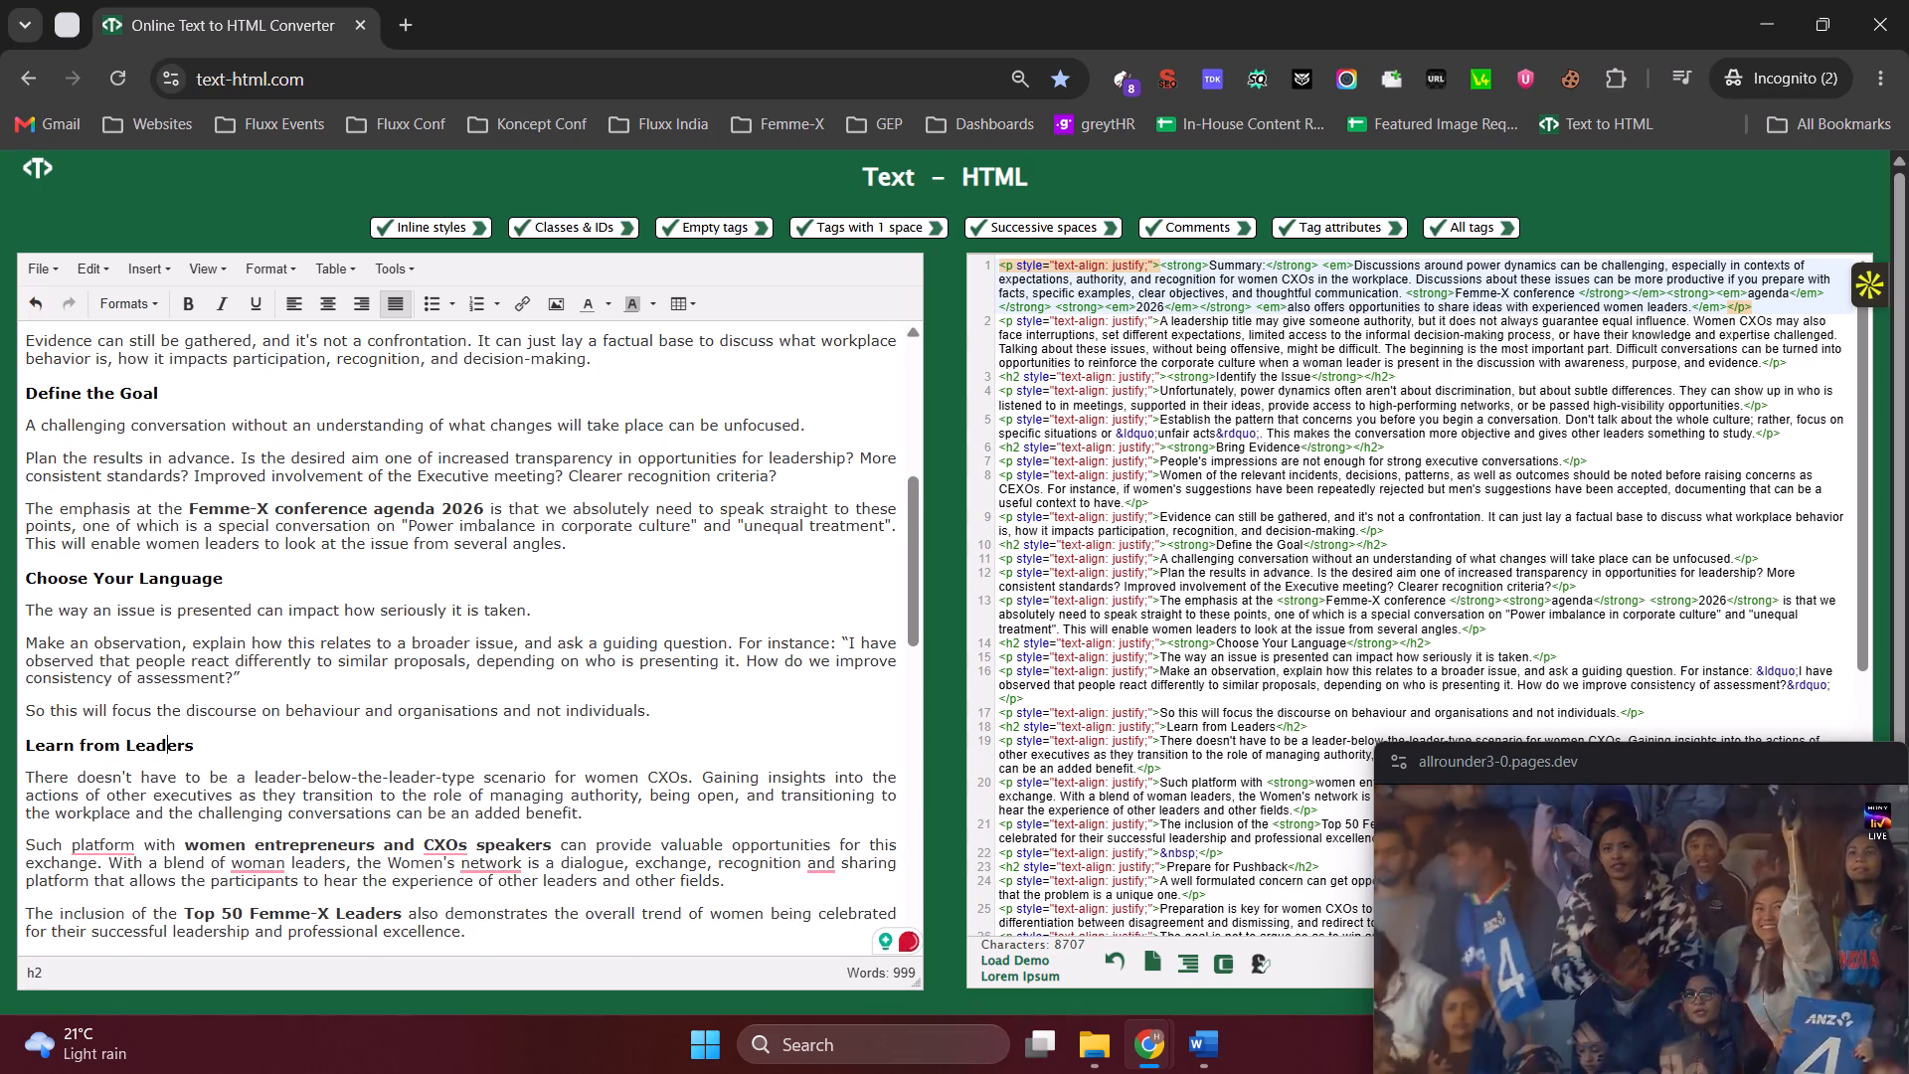
pyautogui.doubleClick(170, 746)
pyautogui.doubleClick(170, 746)
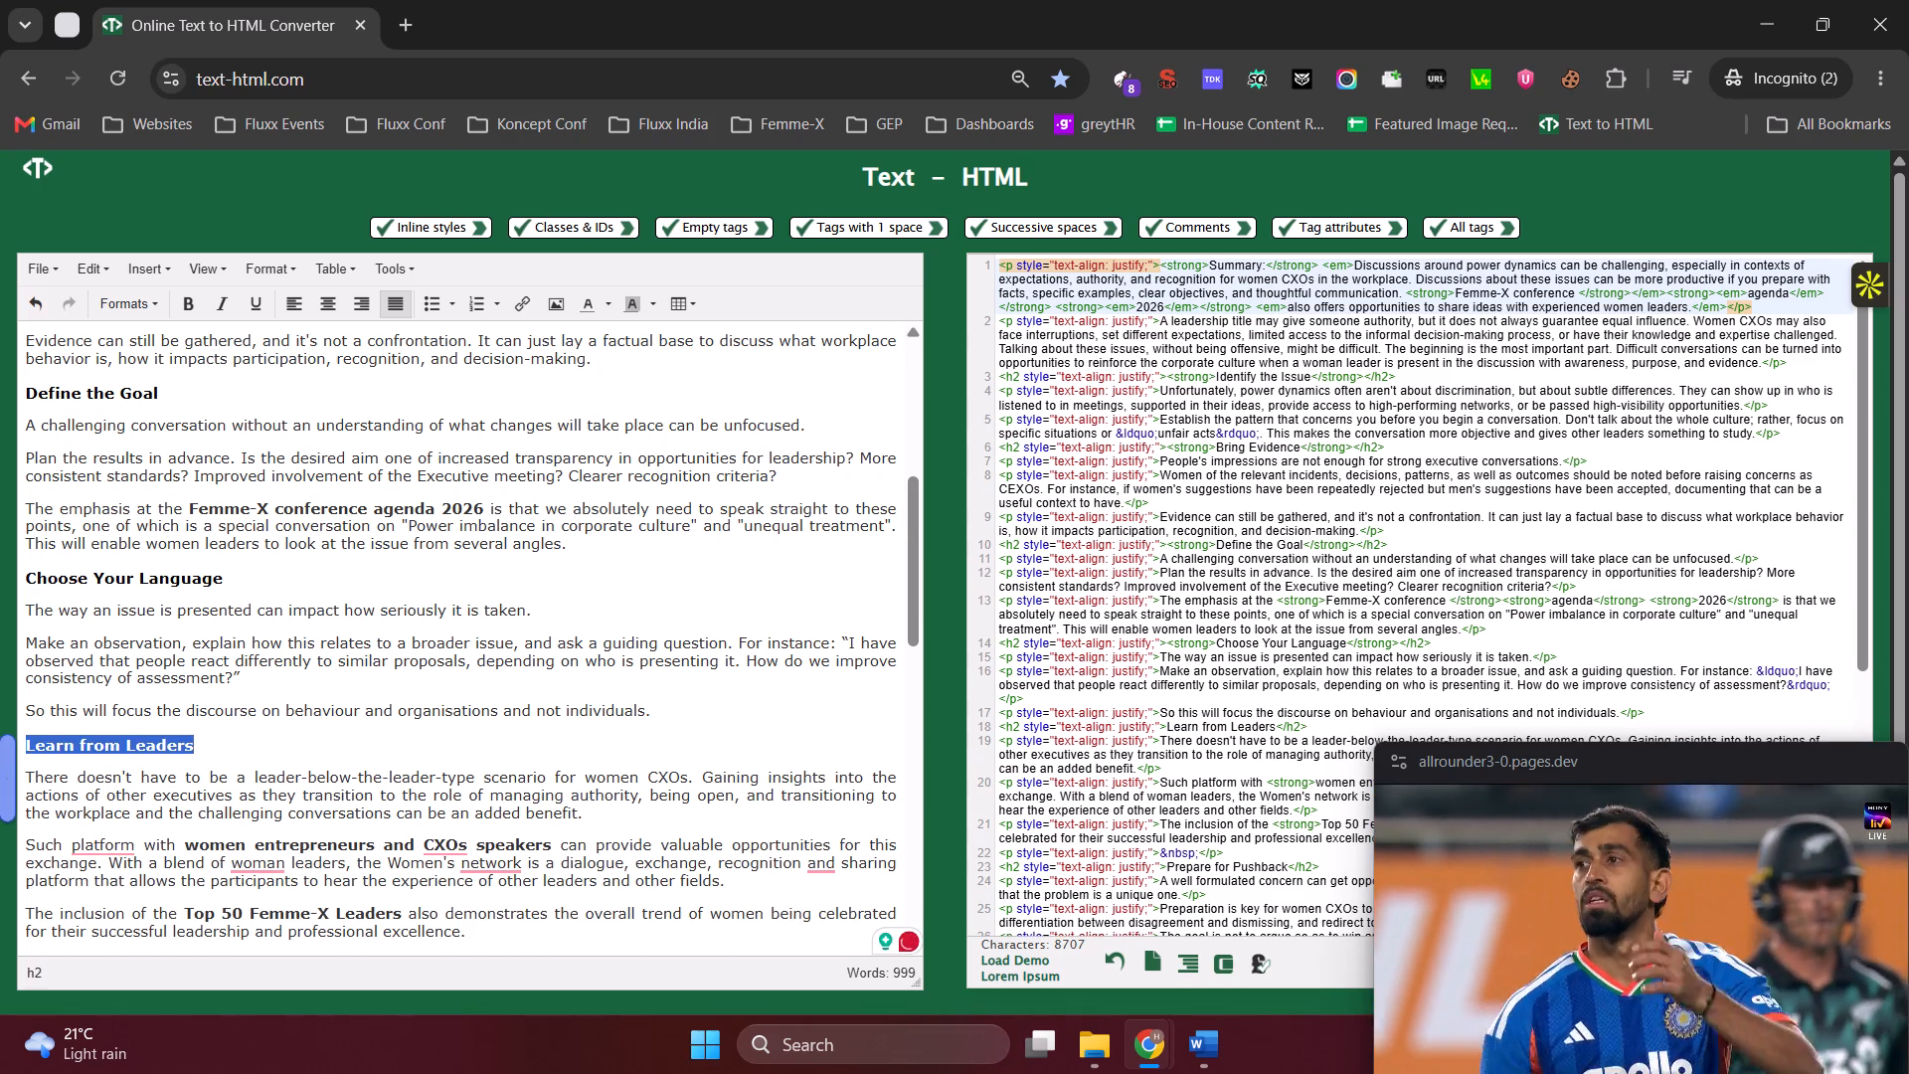
pyautogui.hotkey('ctrl', 'b')
pyautogui.click(293, 691)
# Under "Learn from Leaders", accept "Such a platform", "women", "Network", "recognition, and" and "experiences", and dismiss the Grammarly suggestion for "CXOs".
pyautogui.scroll(-2, 292, 698)
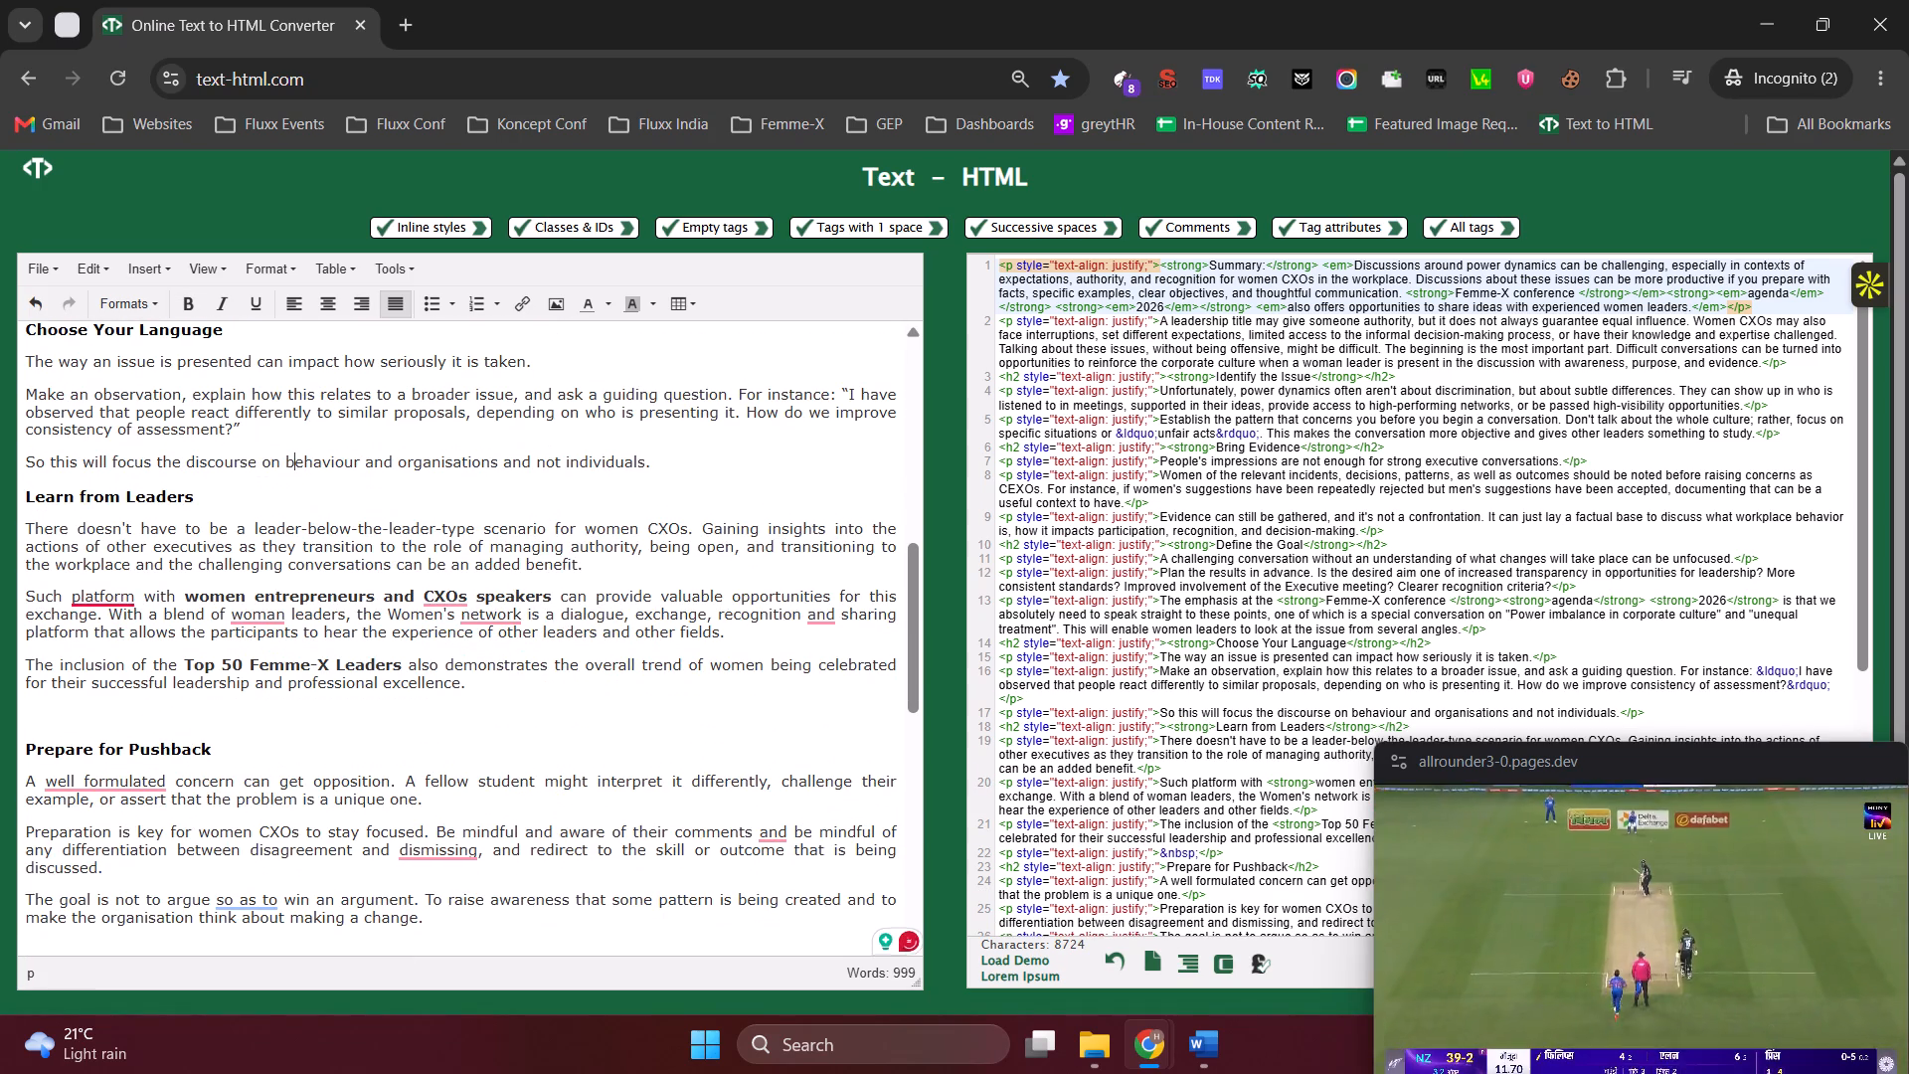
pyautogui.click(133, 638)
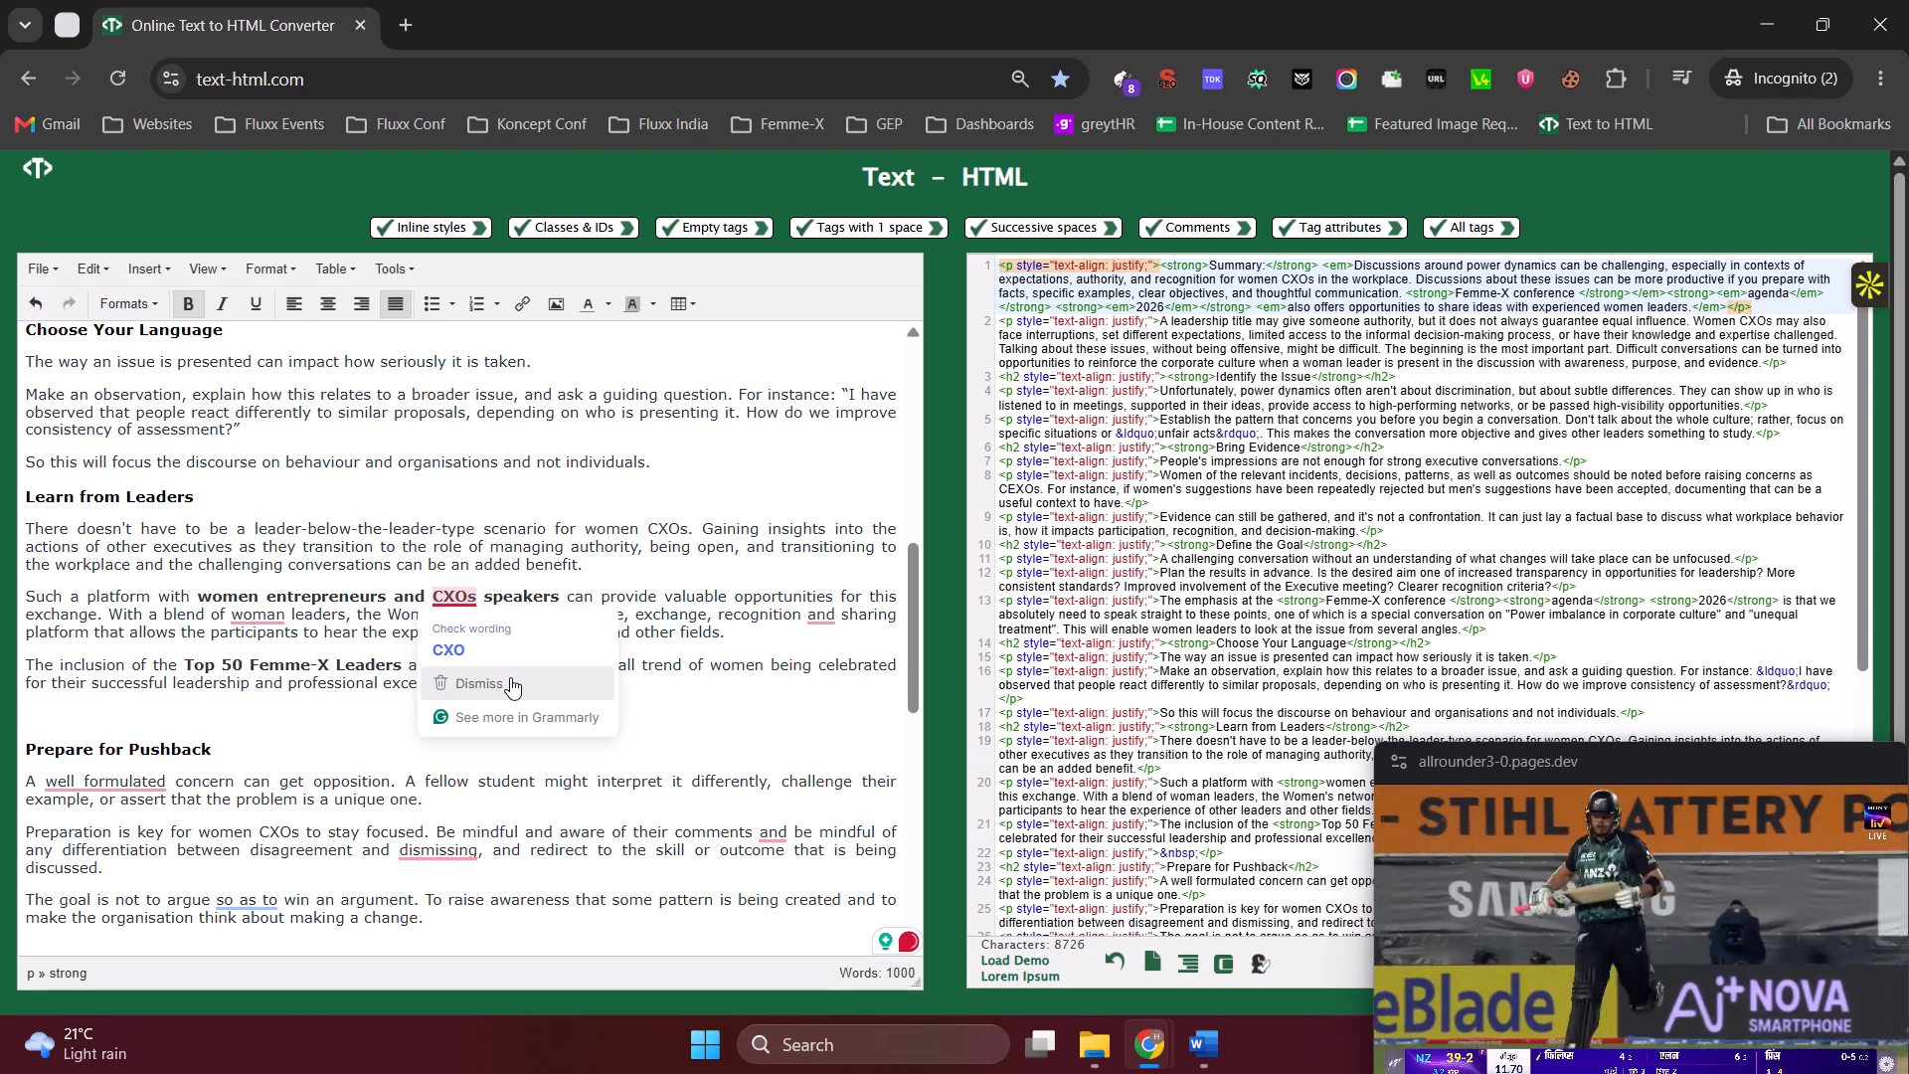
pyautogui.click(510, 677)
pyautogui.click(466, 595)
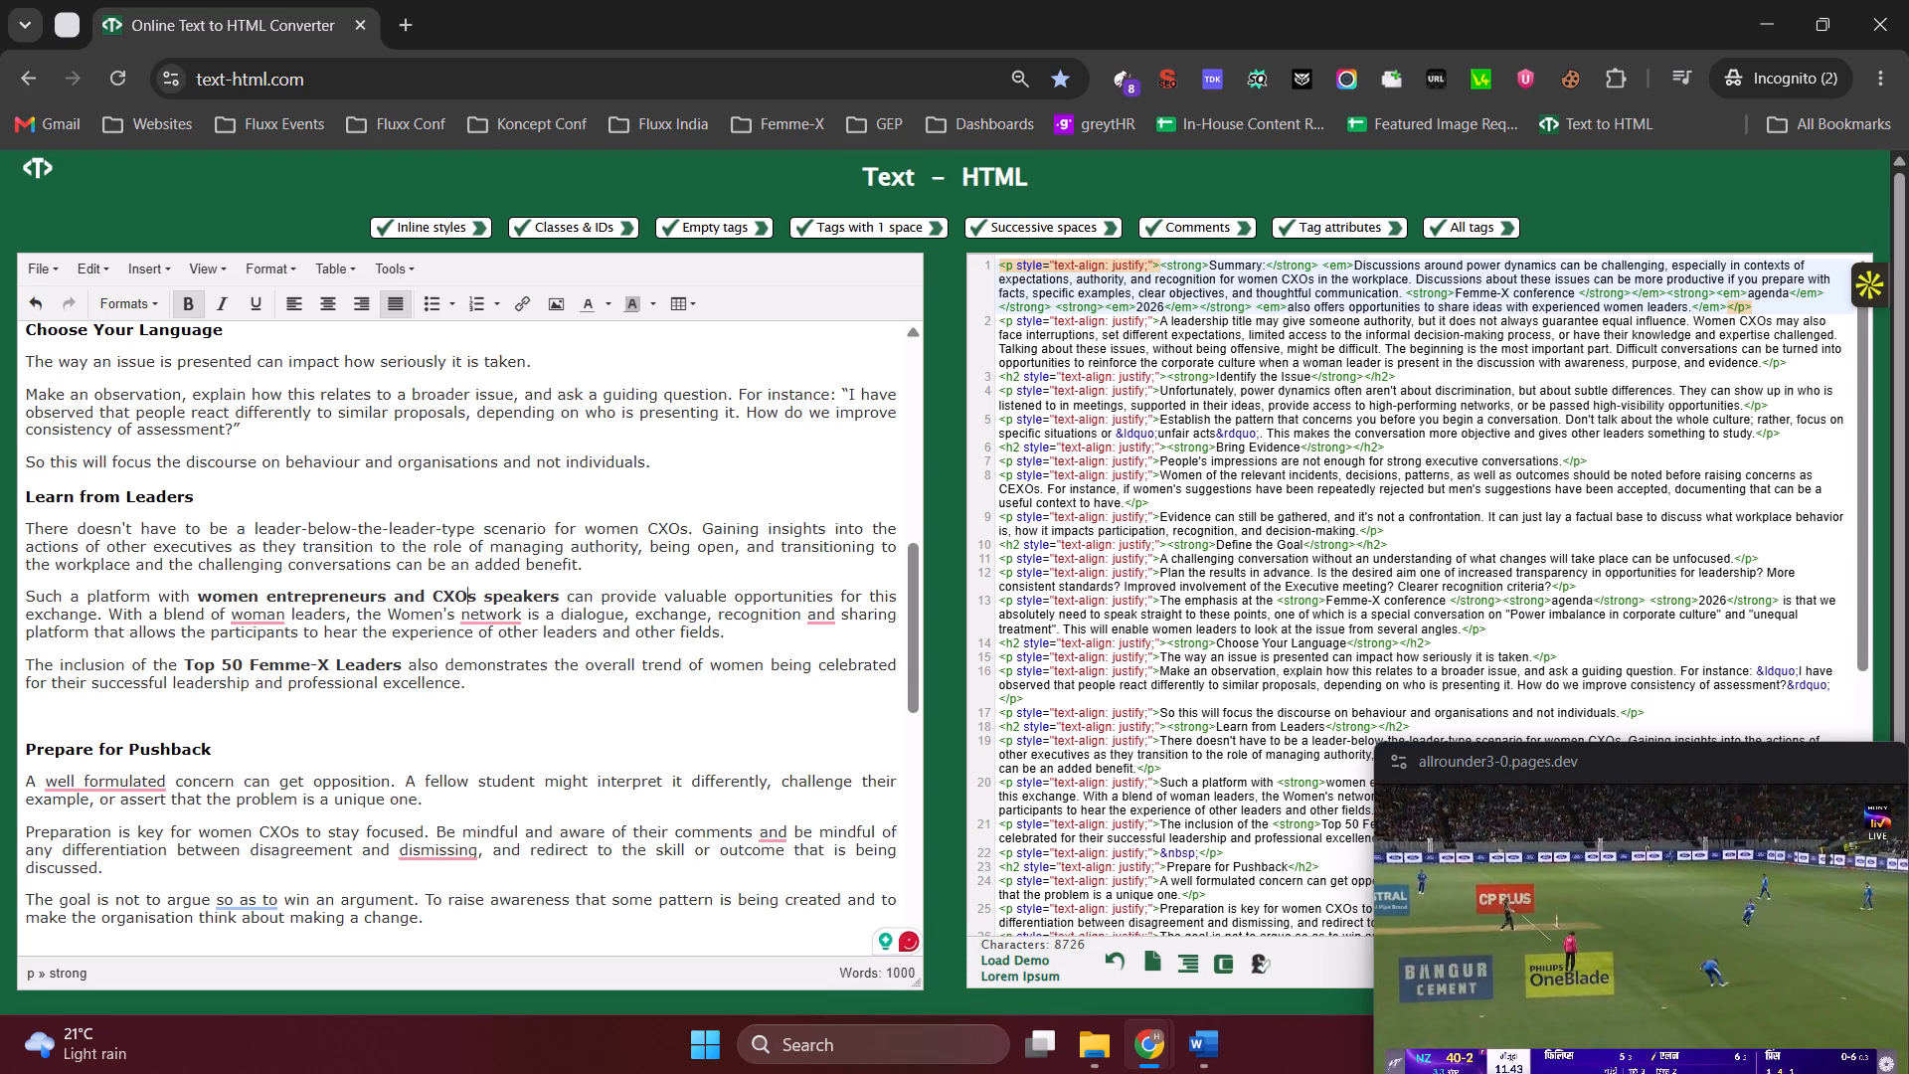
pyautogui.click(304, 655)
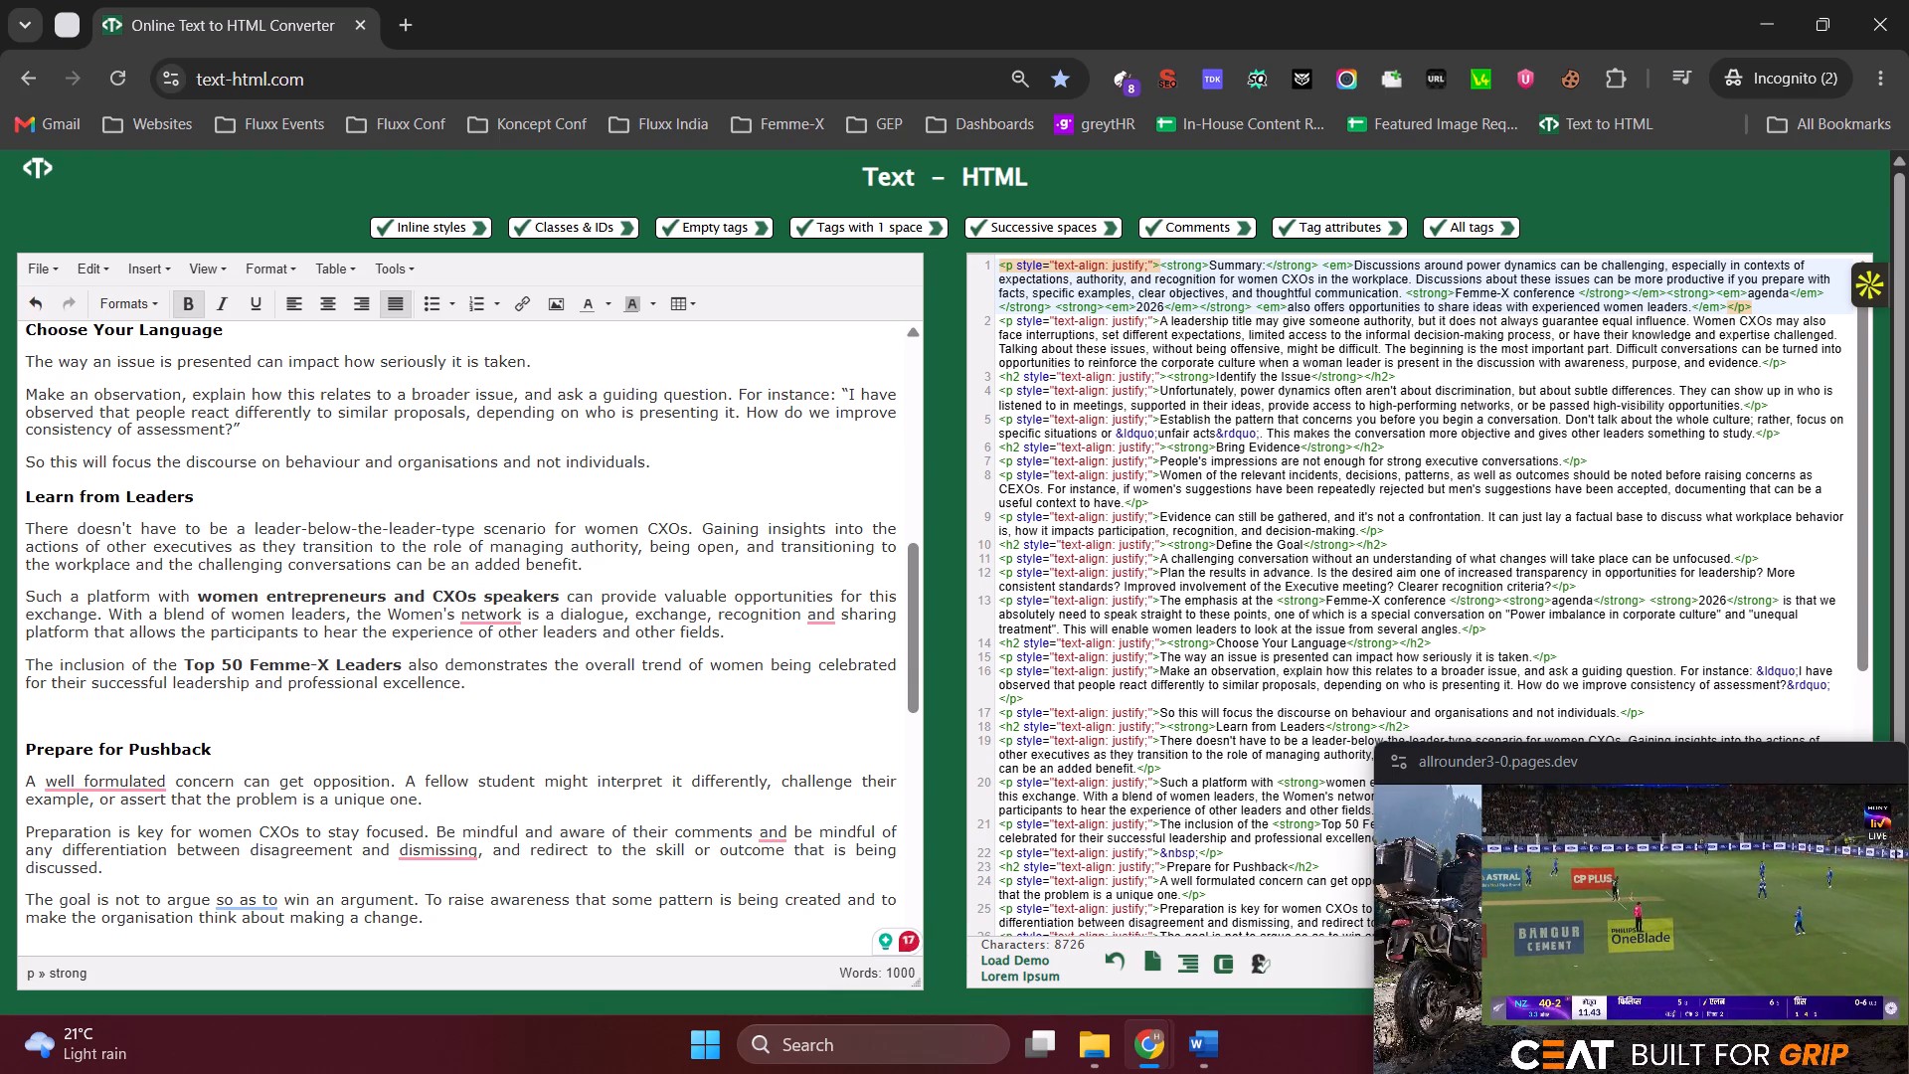
pyautogui.click(519, 649)
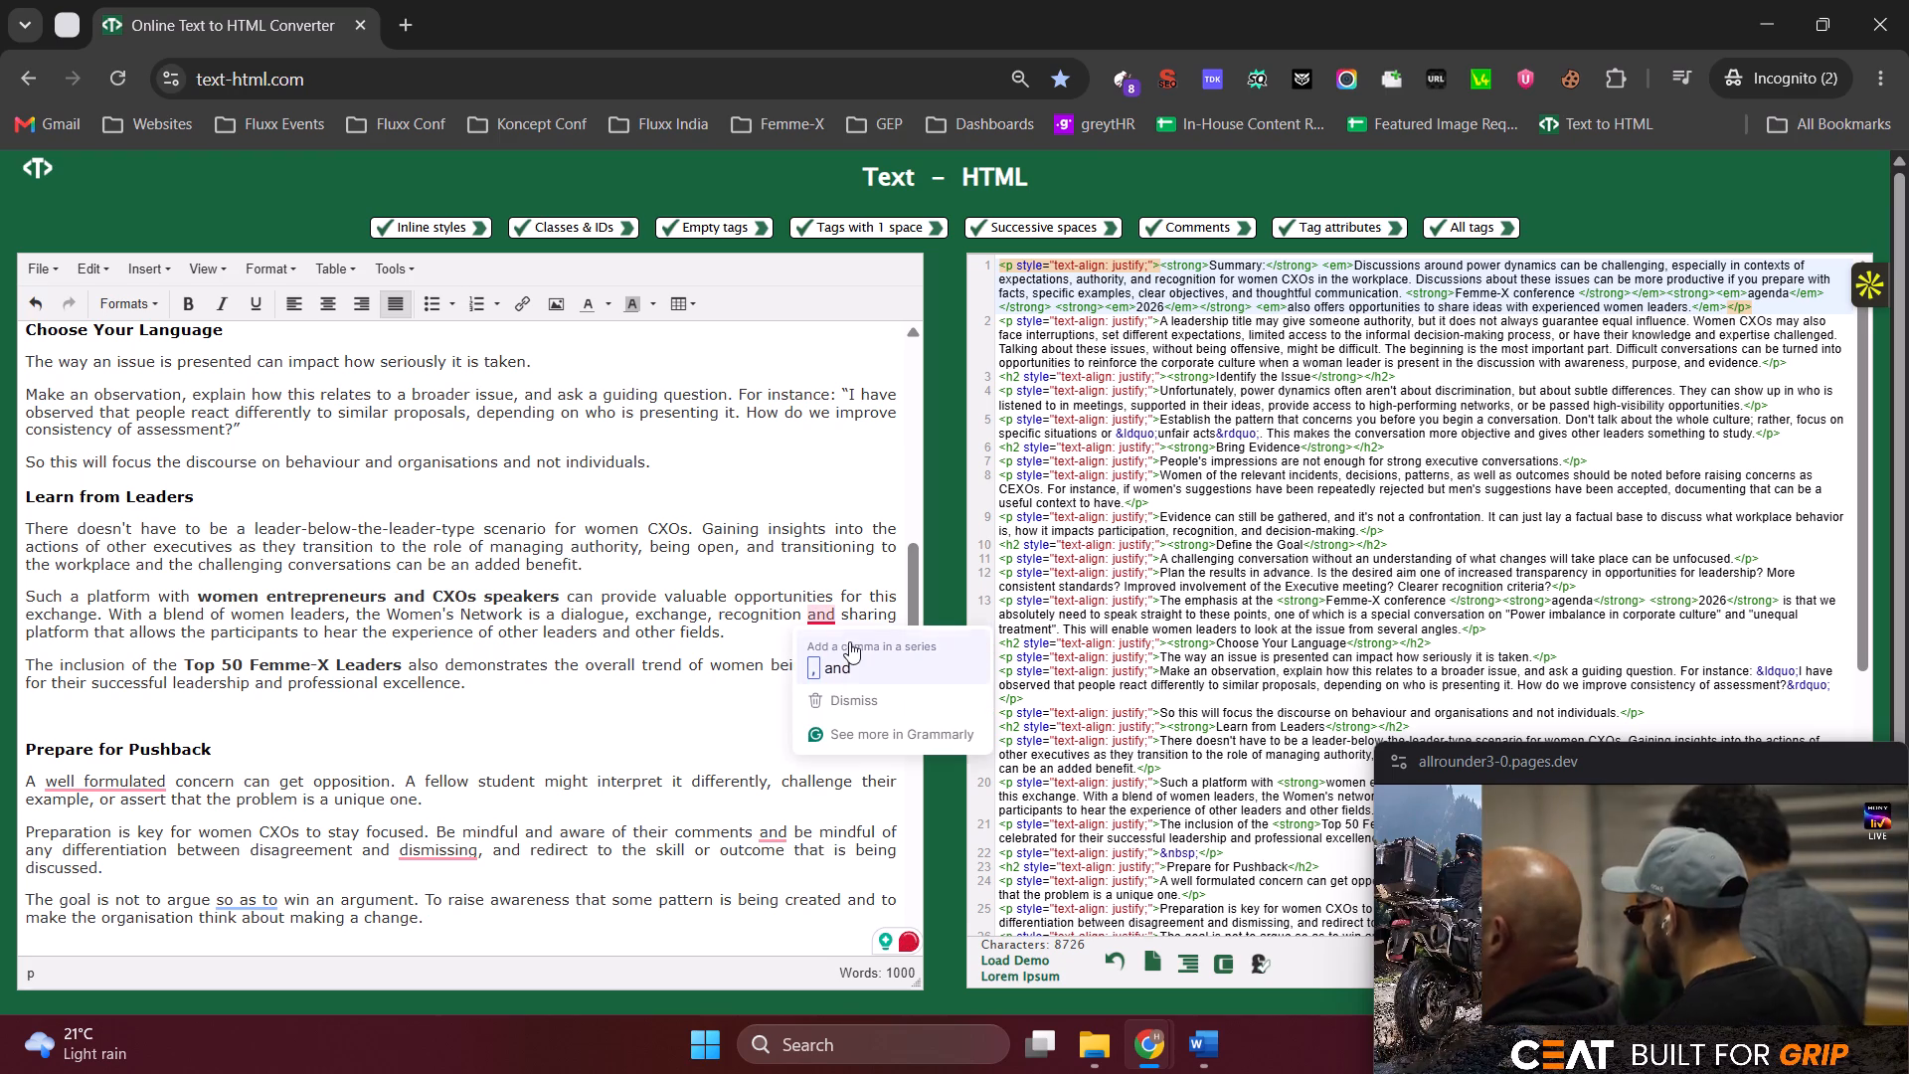
pyautogui.click(850, 646)
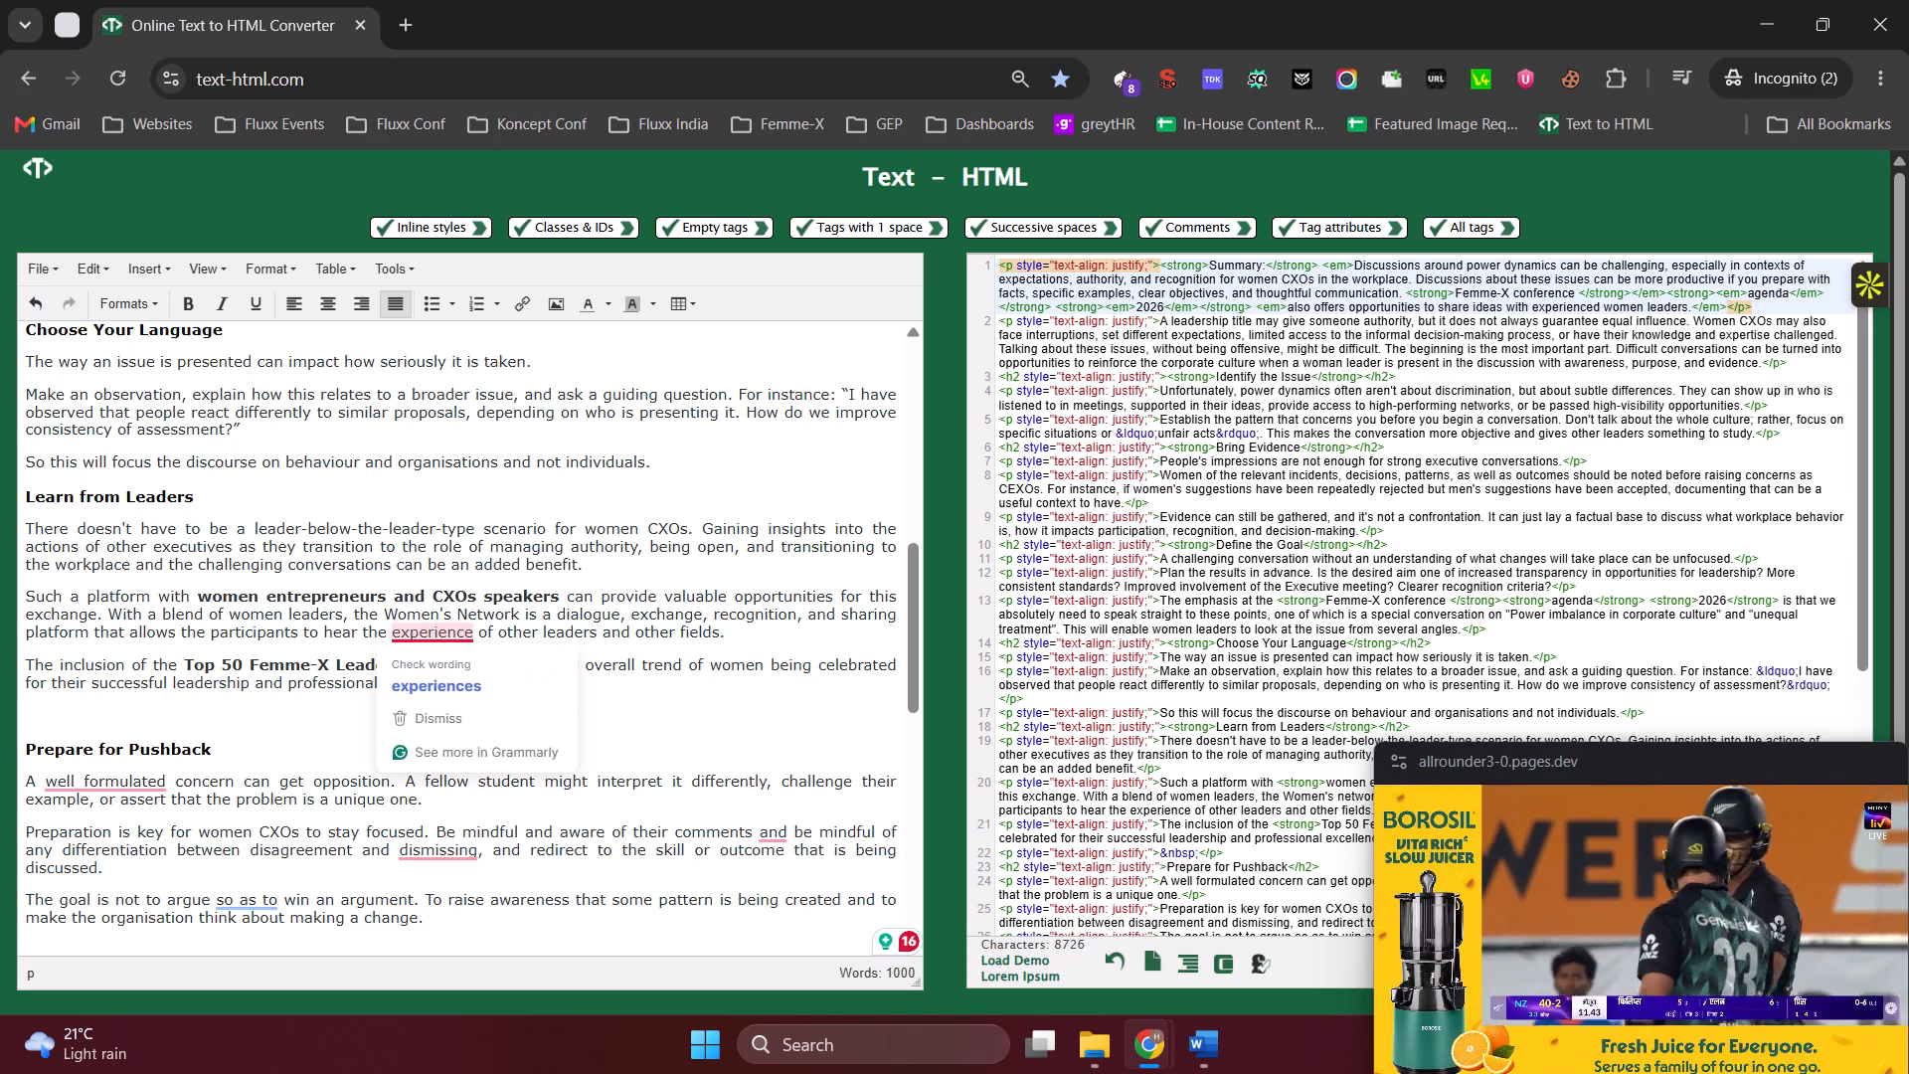
pyautogui.click(438, 668)
# Delete the blank line above the "Prepare for Pushback" heading and make the heading bold.
pyautogui.click(226, 707)
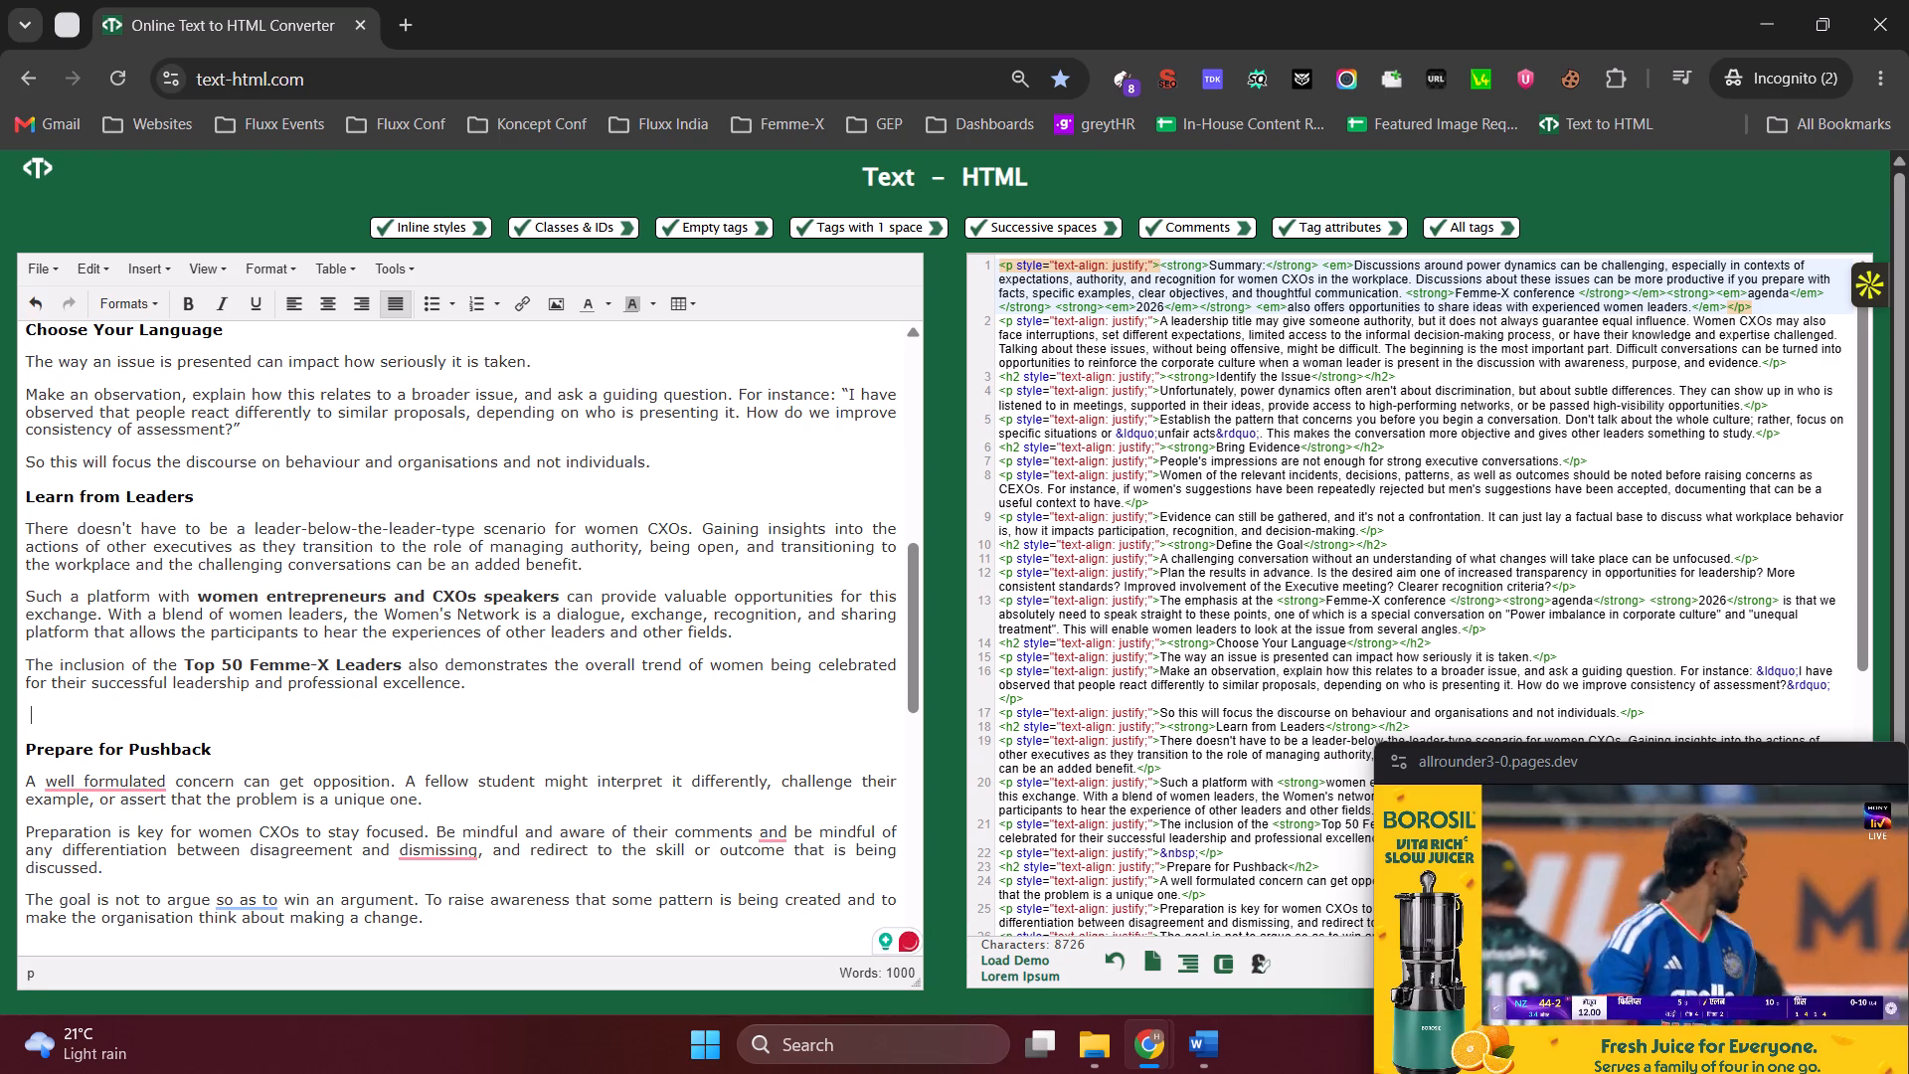
pyautogui.press('BackSpace')
pyautogui.press('BackSpace')
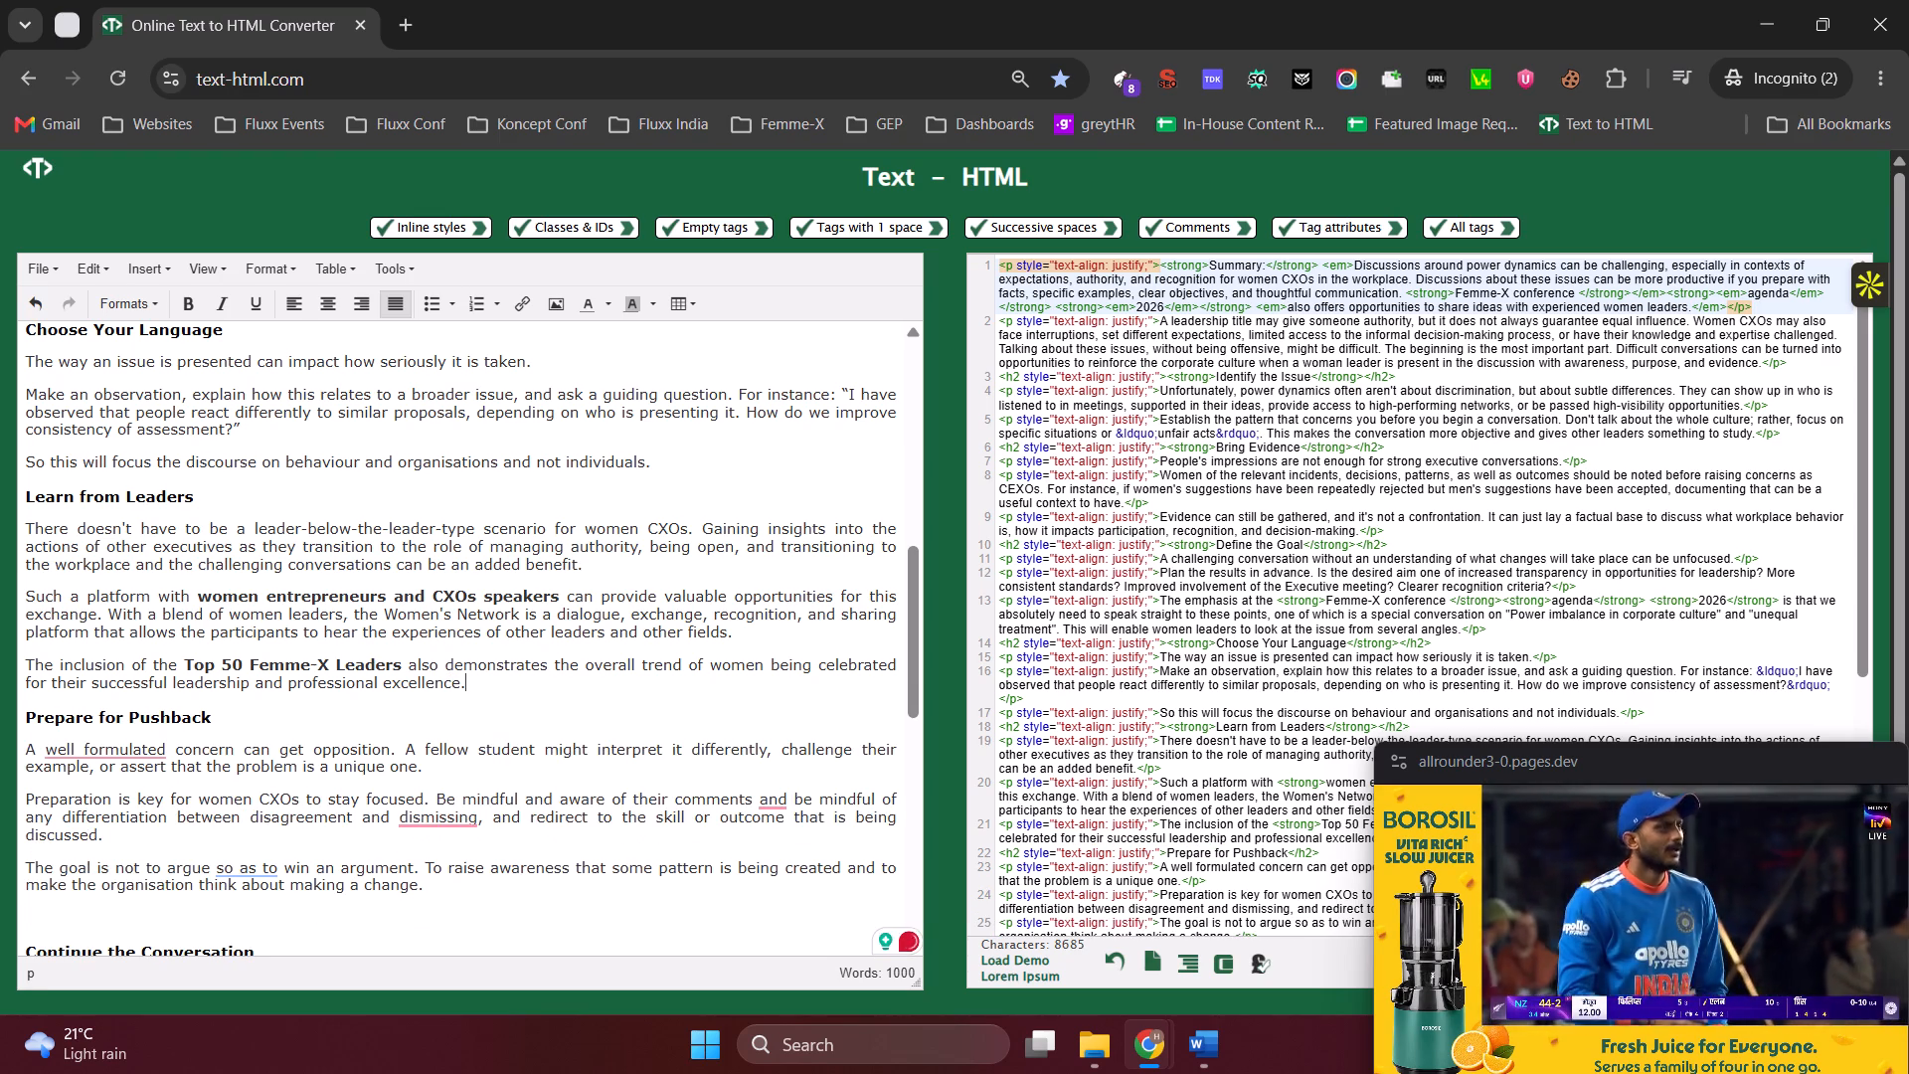
pyautogui.click(171, 498)
pyautogui.click(179, 726)
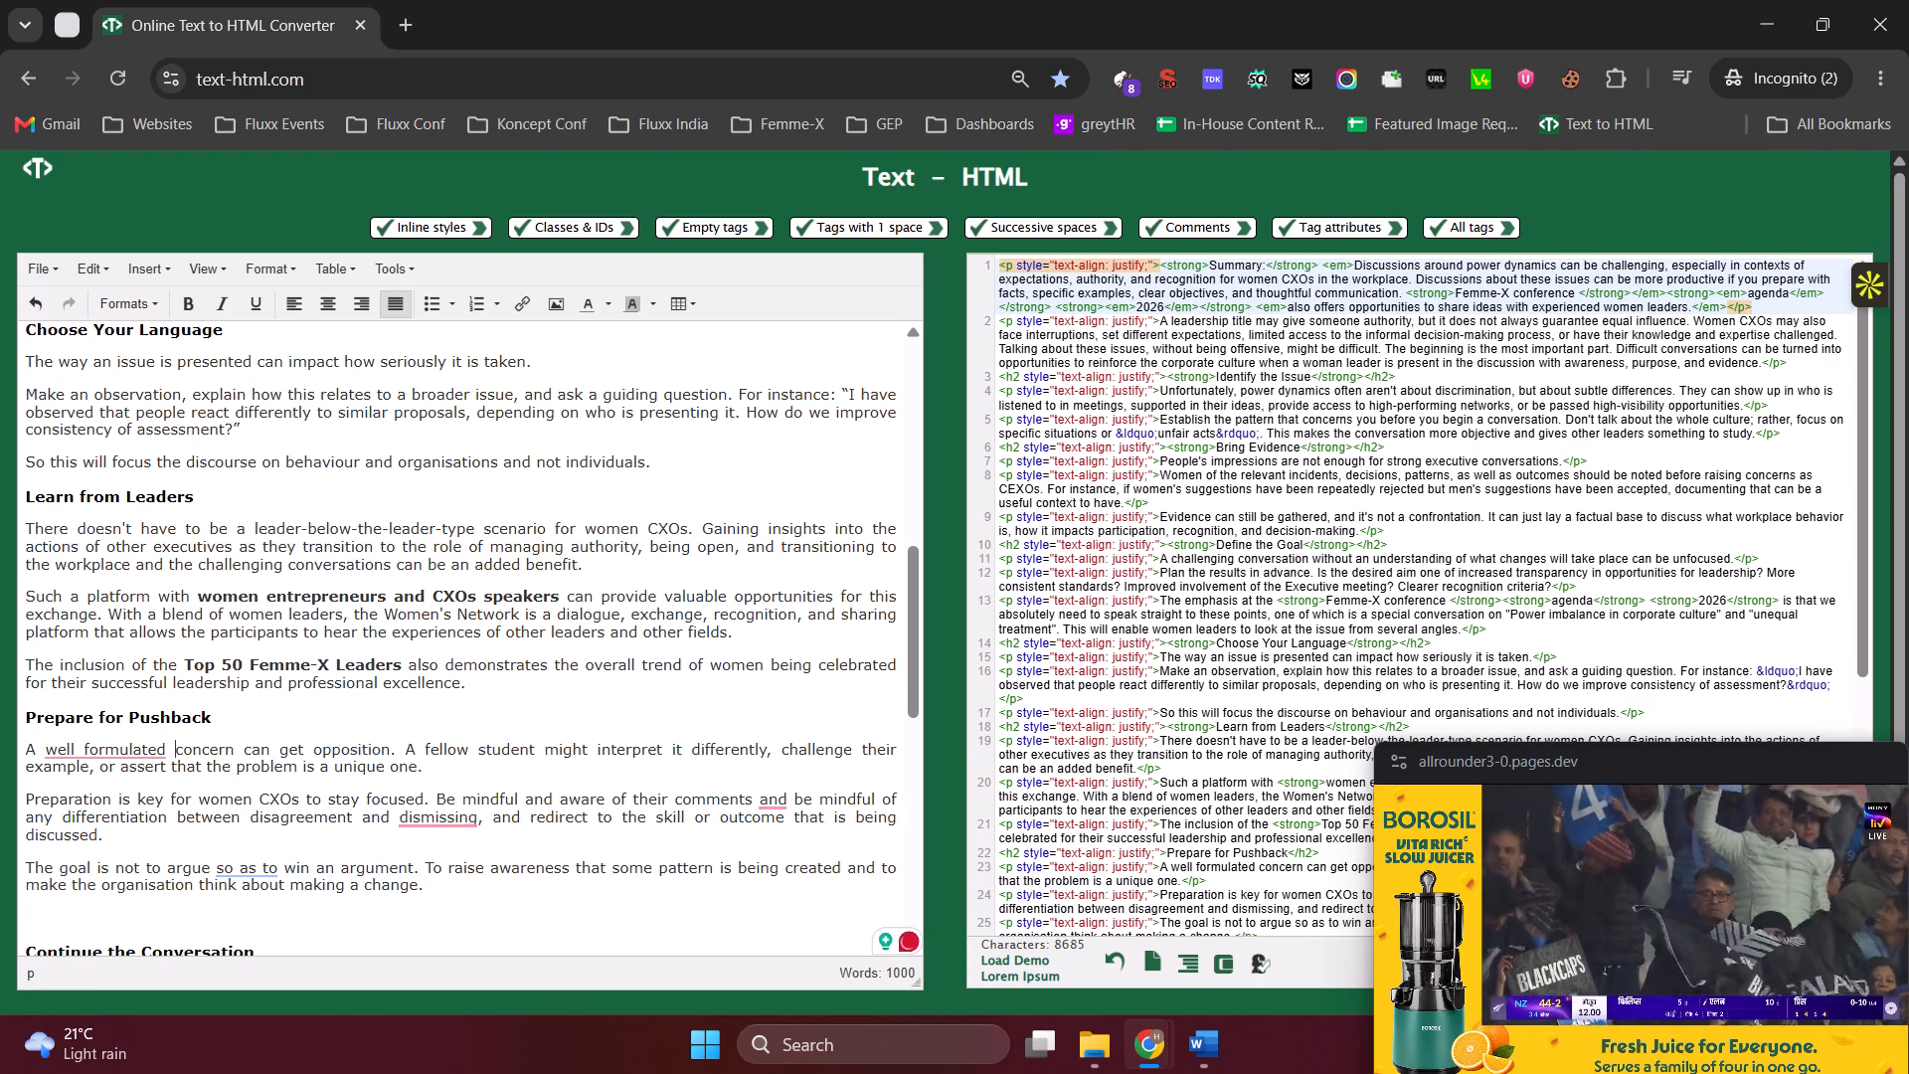
pyautogui.click(179, 726)
pyautogui.tripleClick(186, 716)
pyautogui.hotkey('ctrl', 'b')
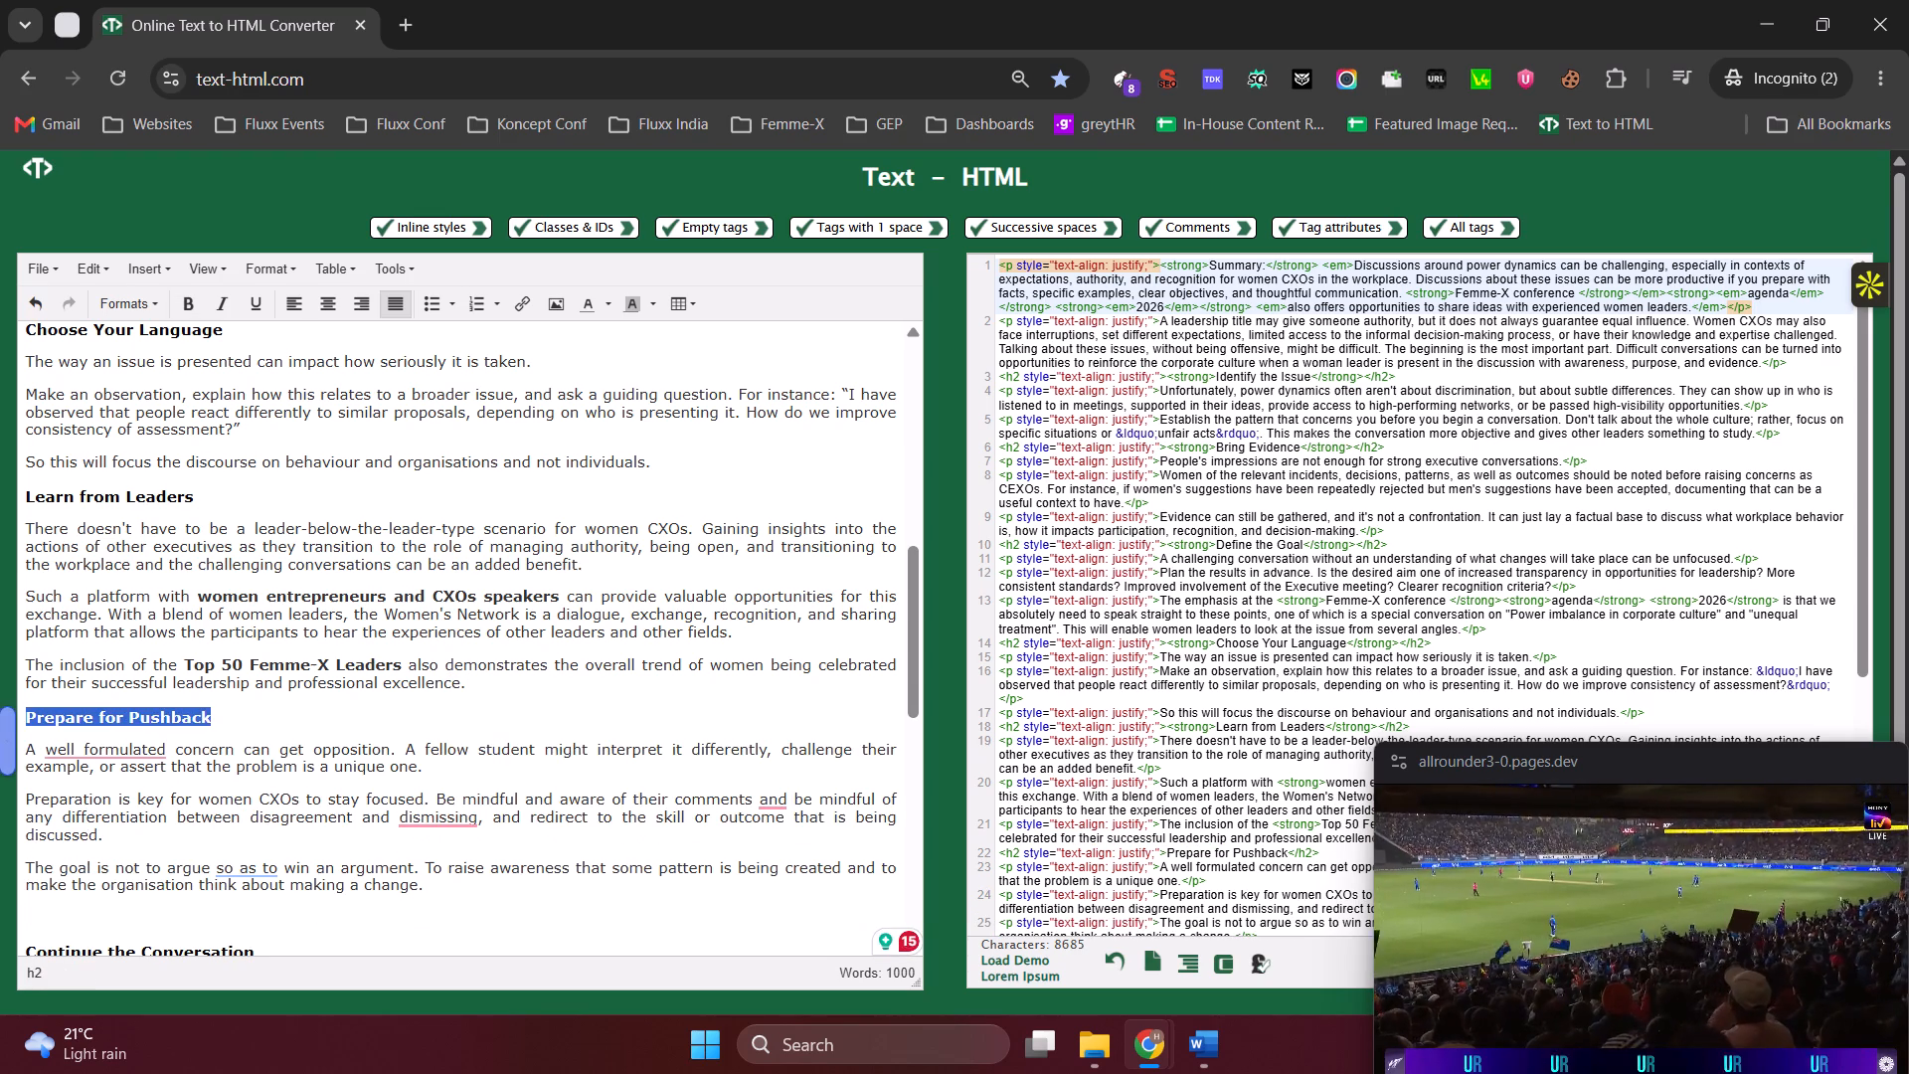
# Under "Prepare for Pushback", accept "well-formulated", "comments, and" and "dismissal", and dismiss the Grammarly suggestion for "so as to".
pyautogui.click(169, 790)
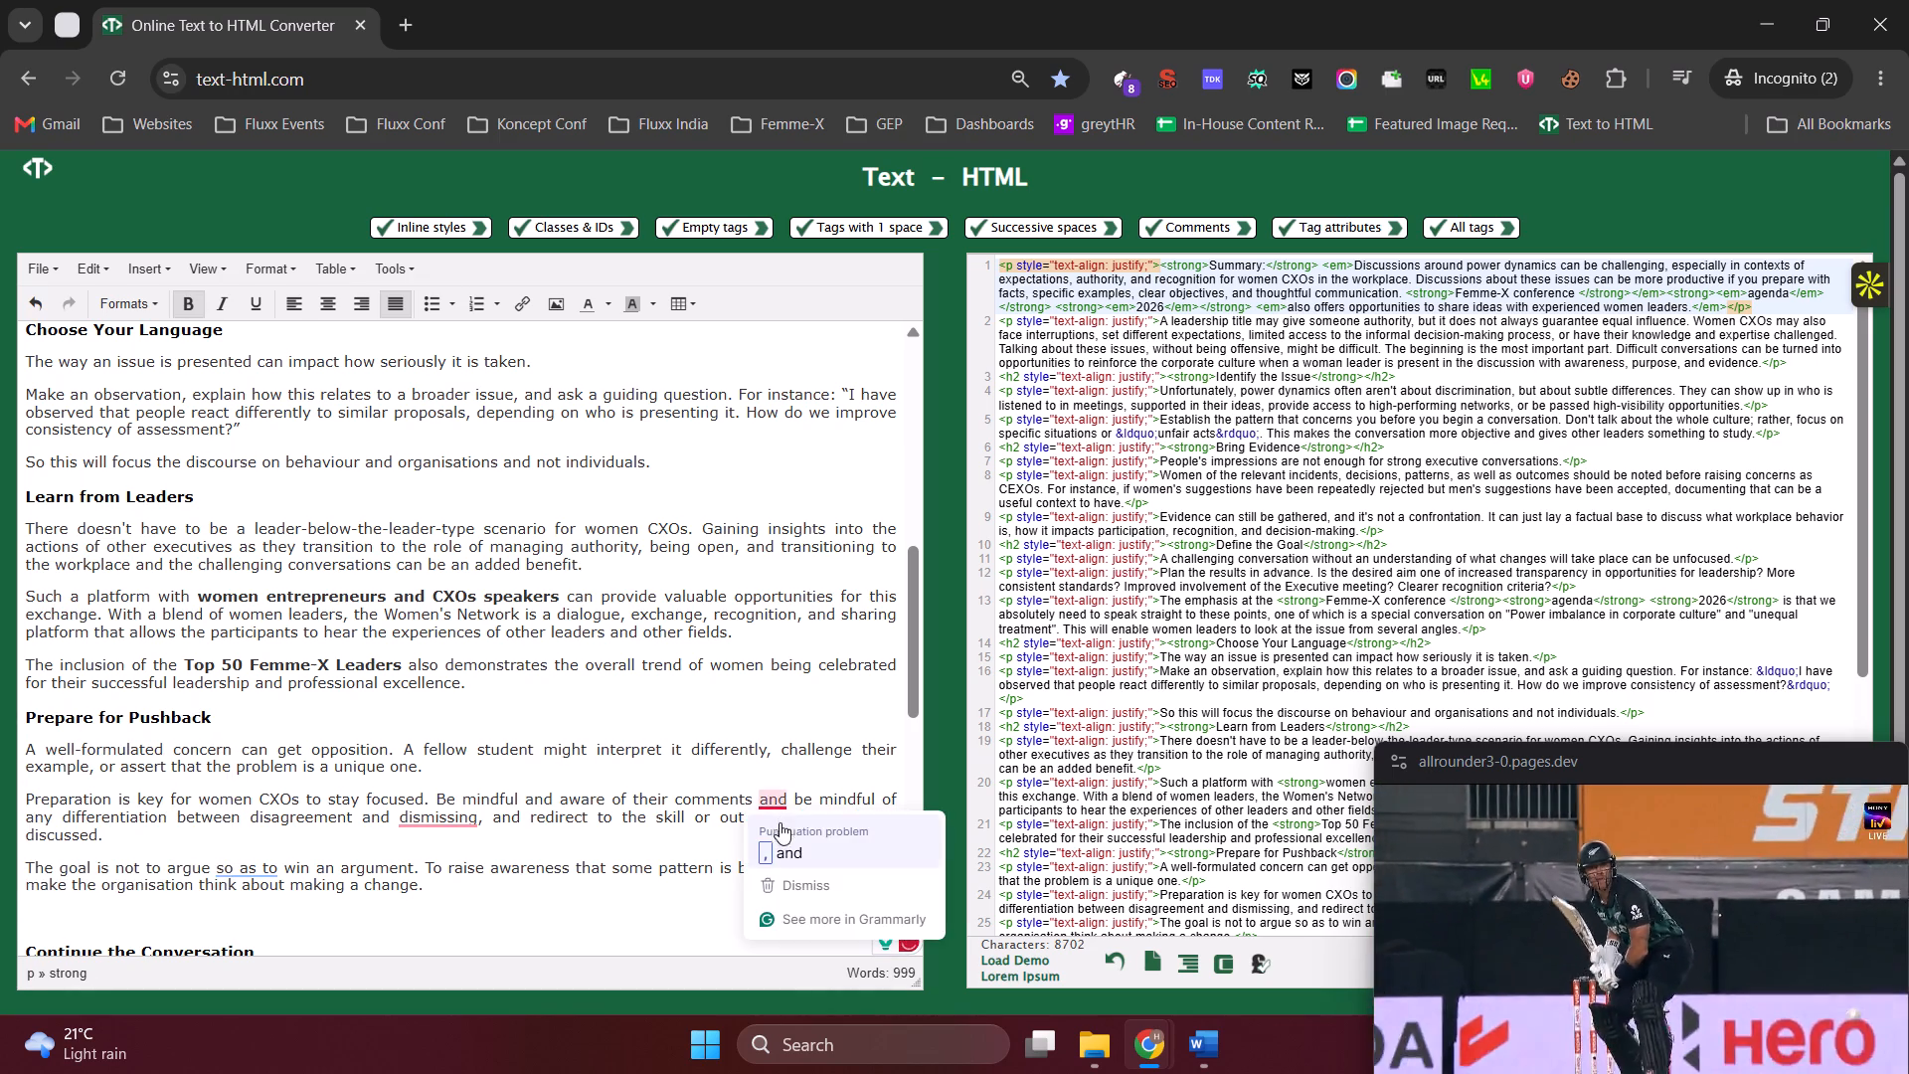
pyautogui.click(781, 829)
pyautogui.click(457, 843)
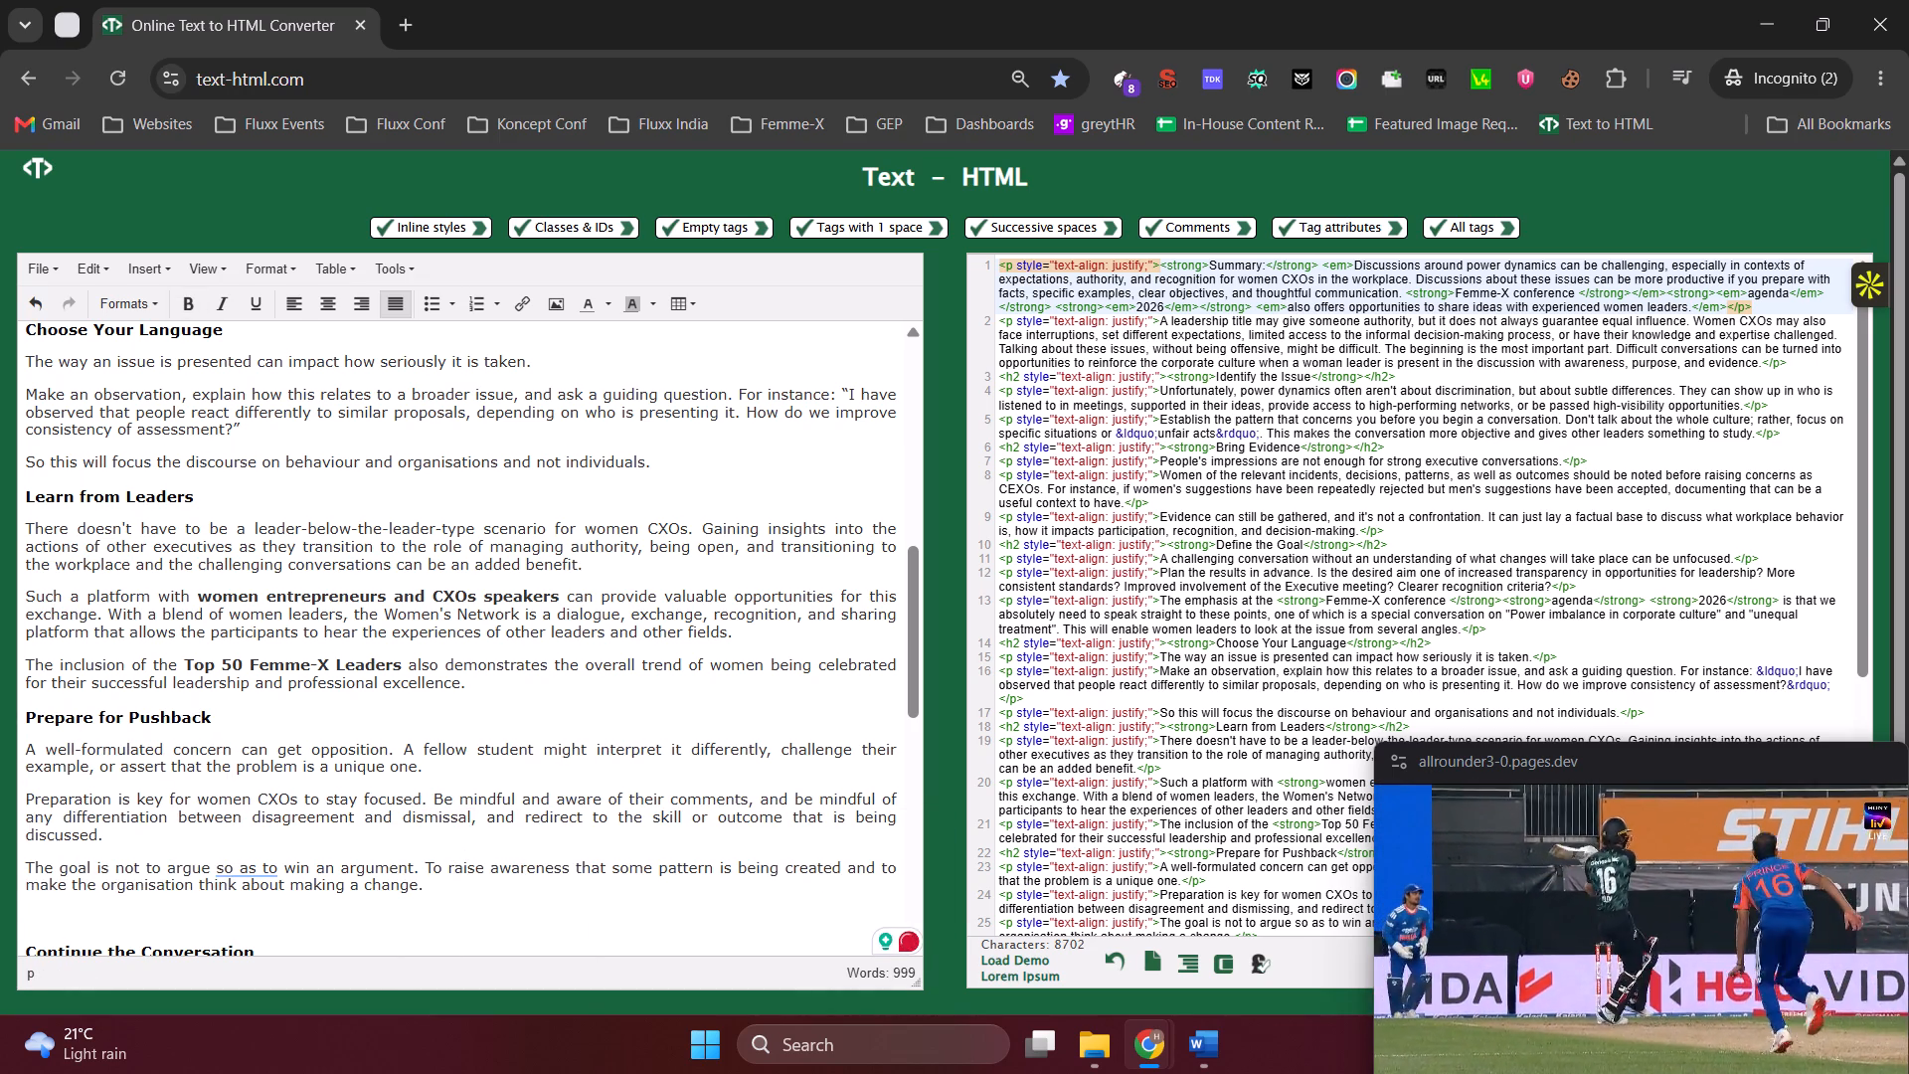
pyautogui.click(286, 805)
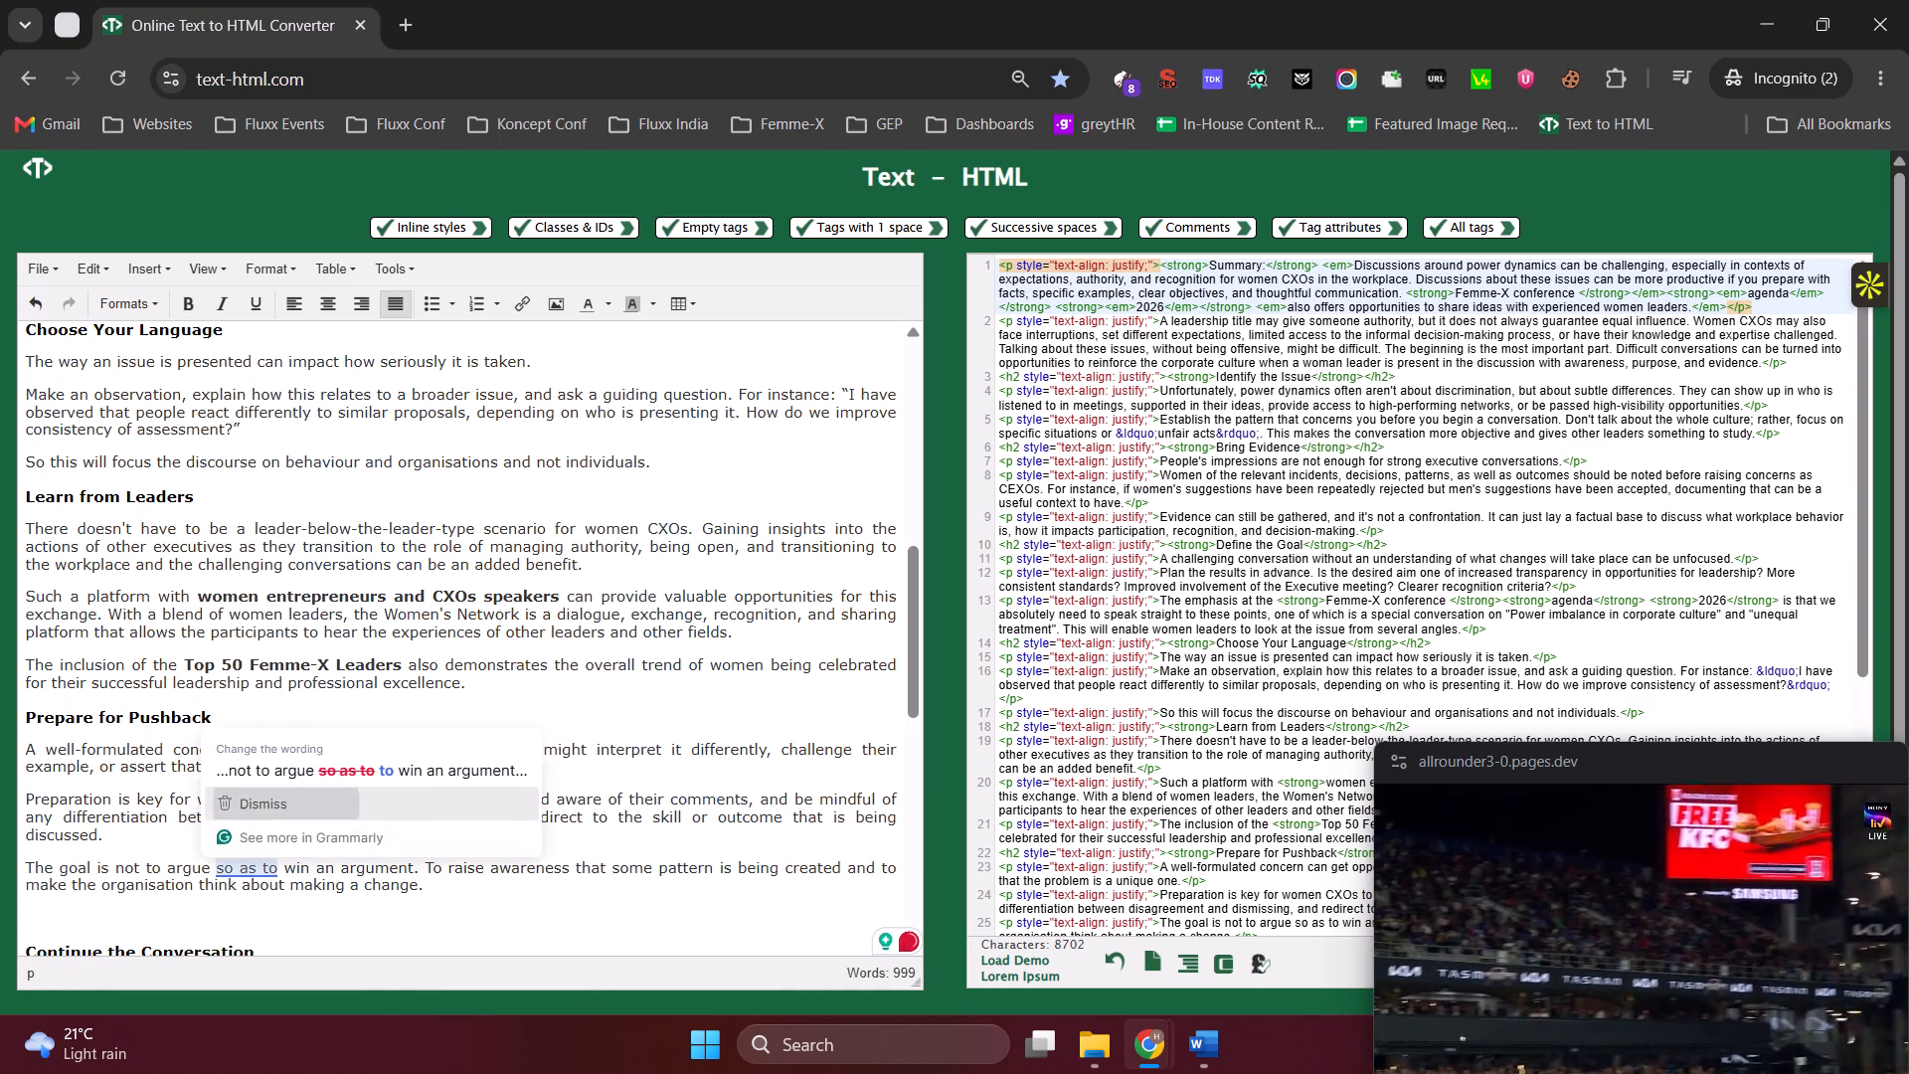
# Delete the blank line above the "Continue the Conversation" heading and make the heading bold.
pyautogui.scroll(-1, 282, 804)
pyautogui.click(157, 787)
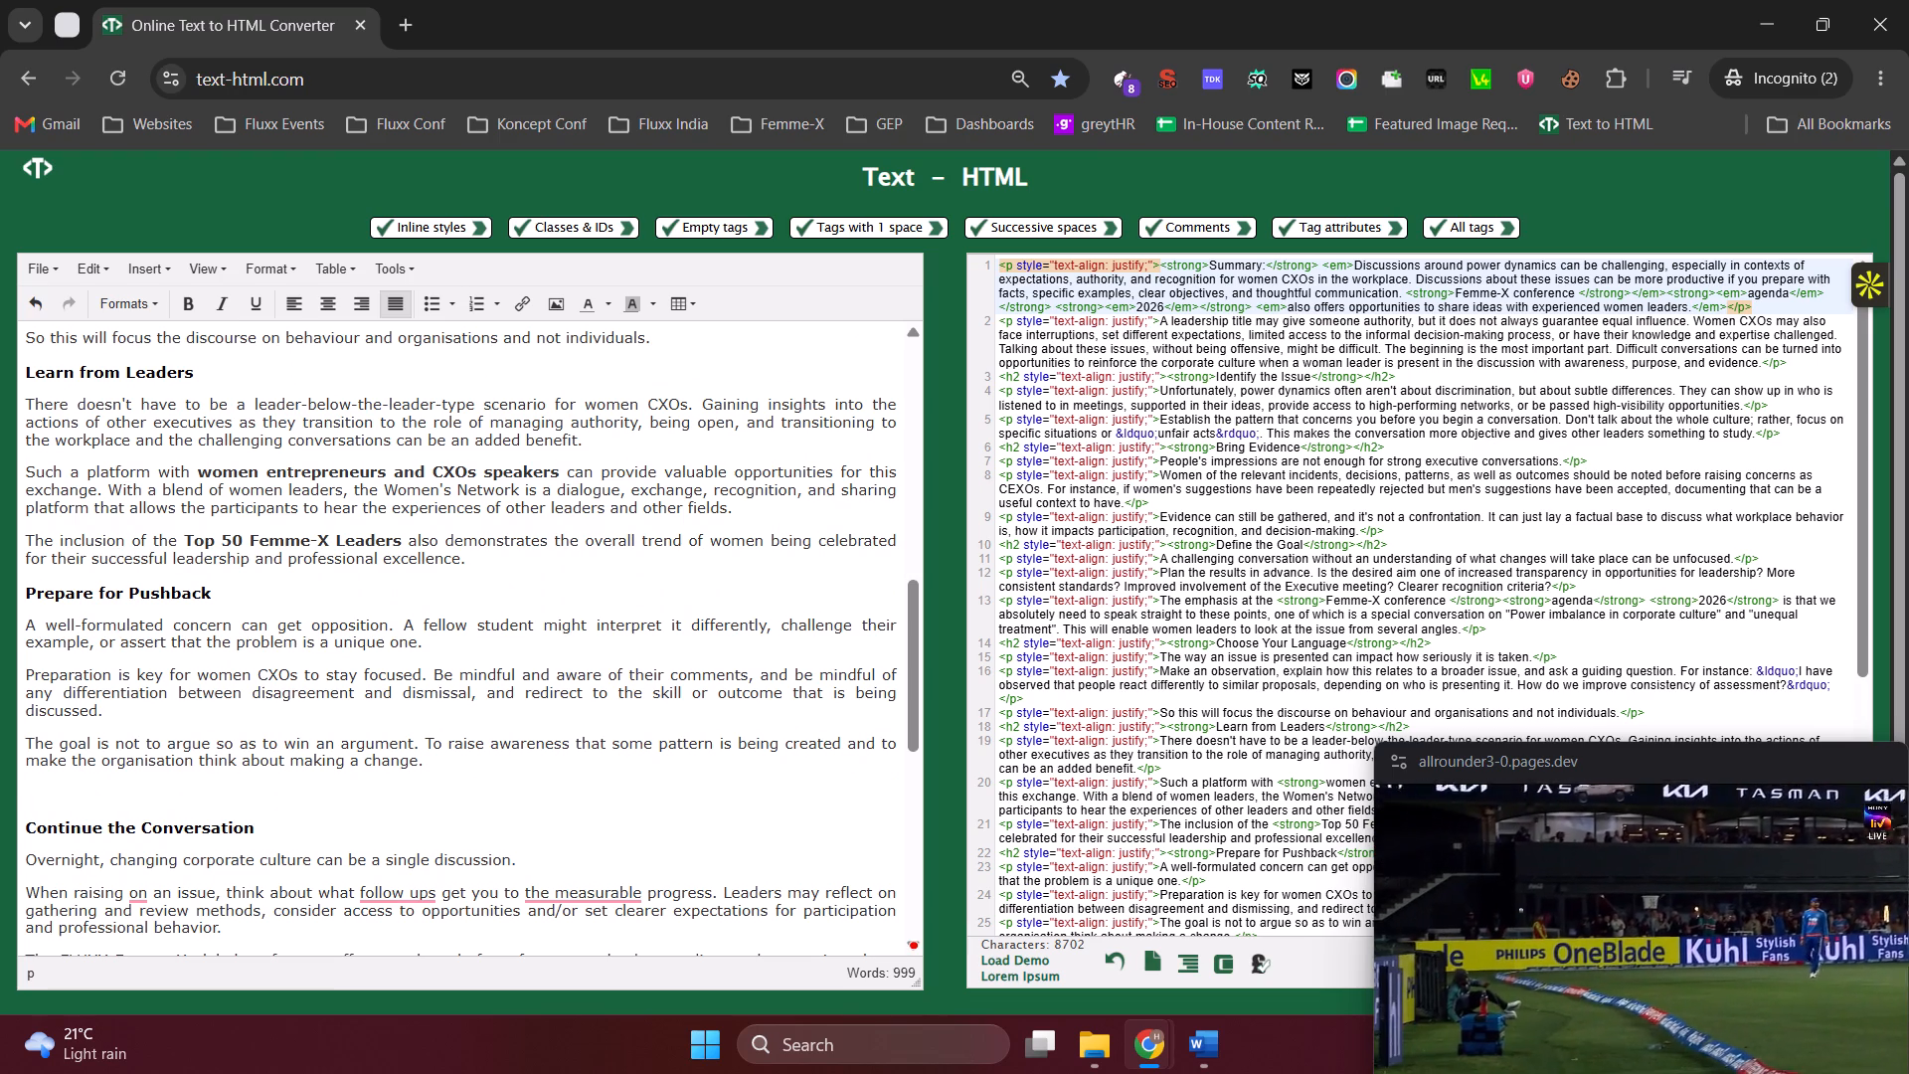
pyautogui.press('BackSpace')
pyautogui.press('BackSpace')
pyautogui.tripleClick(189, 795)
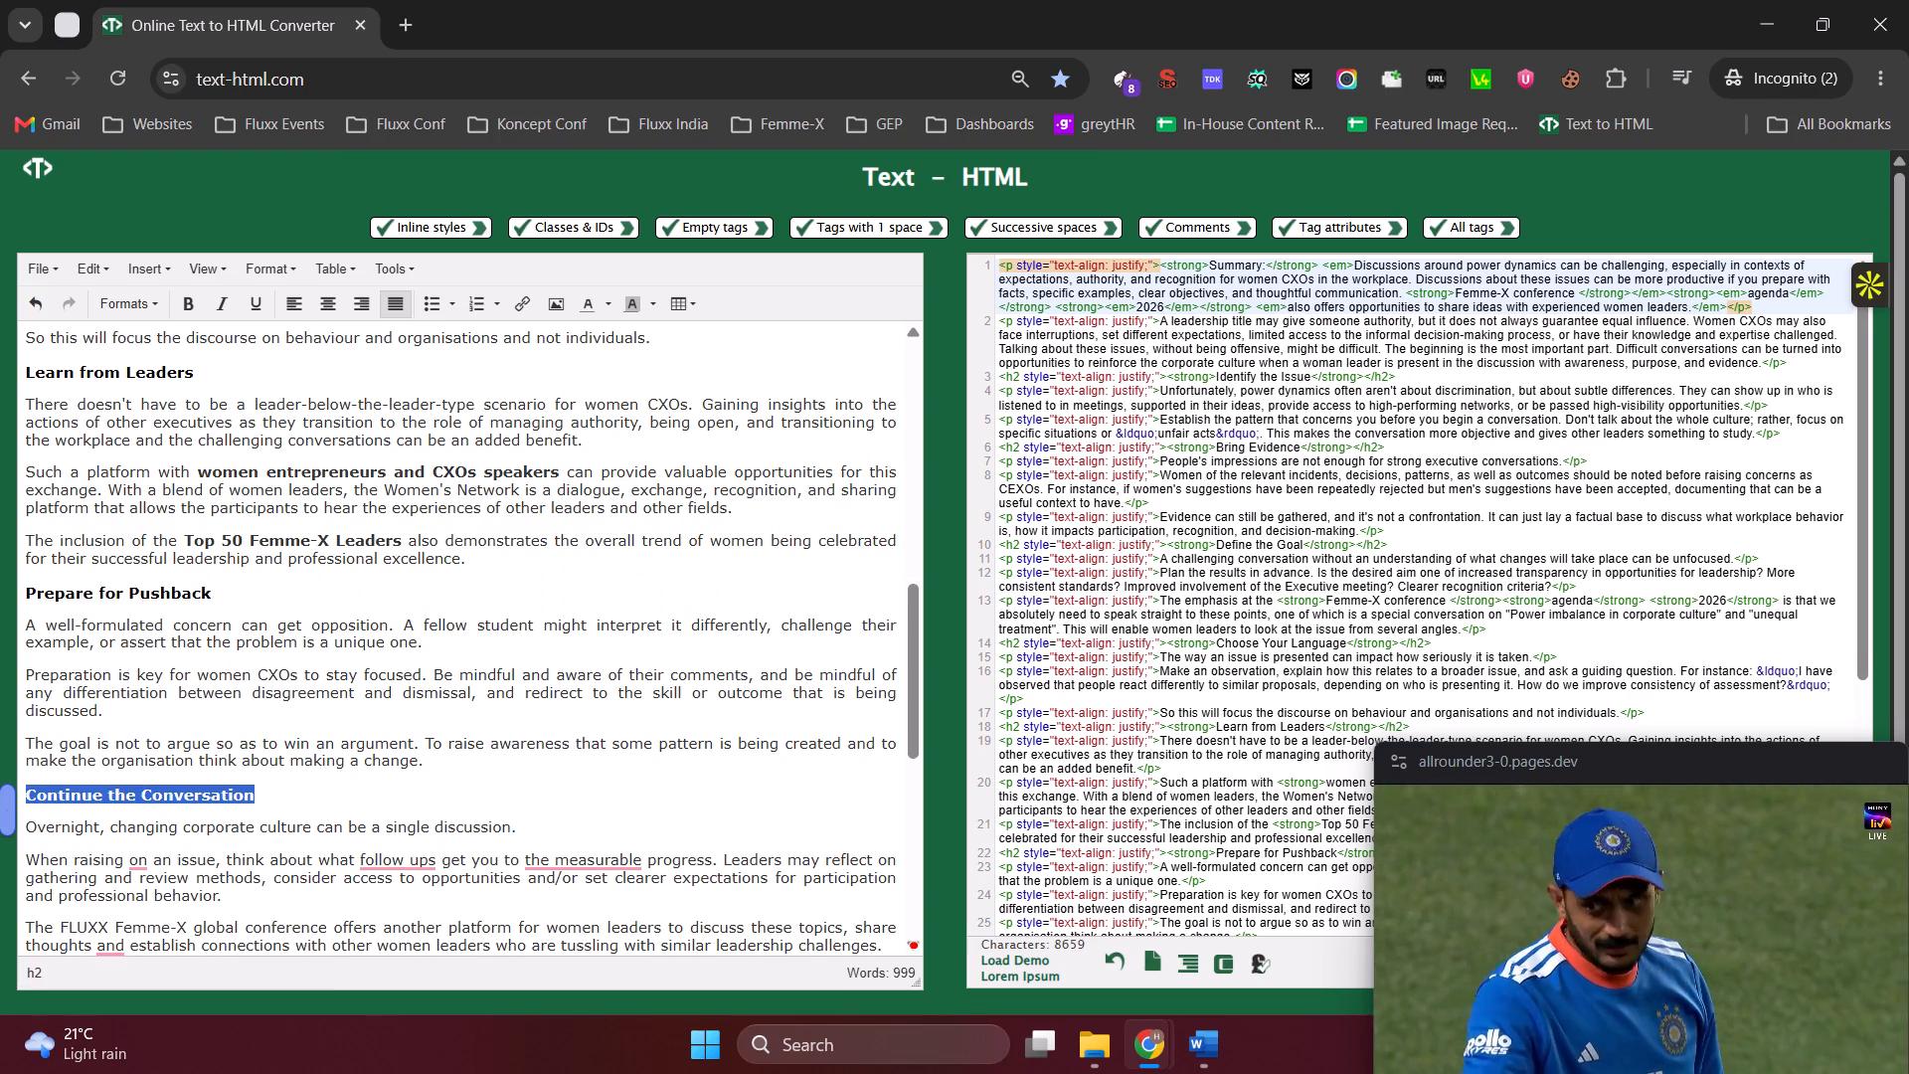
pyautogui.hotkey('ctrl', 'b')
pyautogui.click(558, 765)
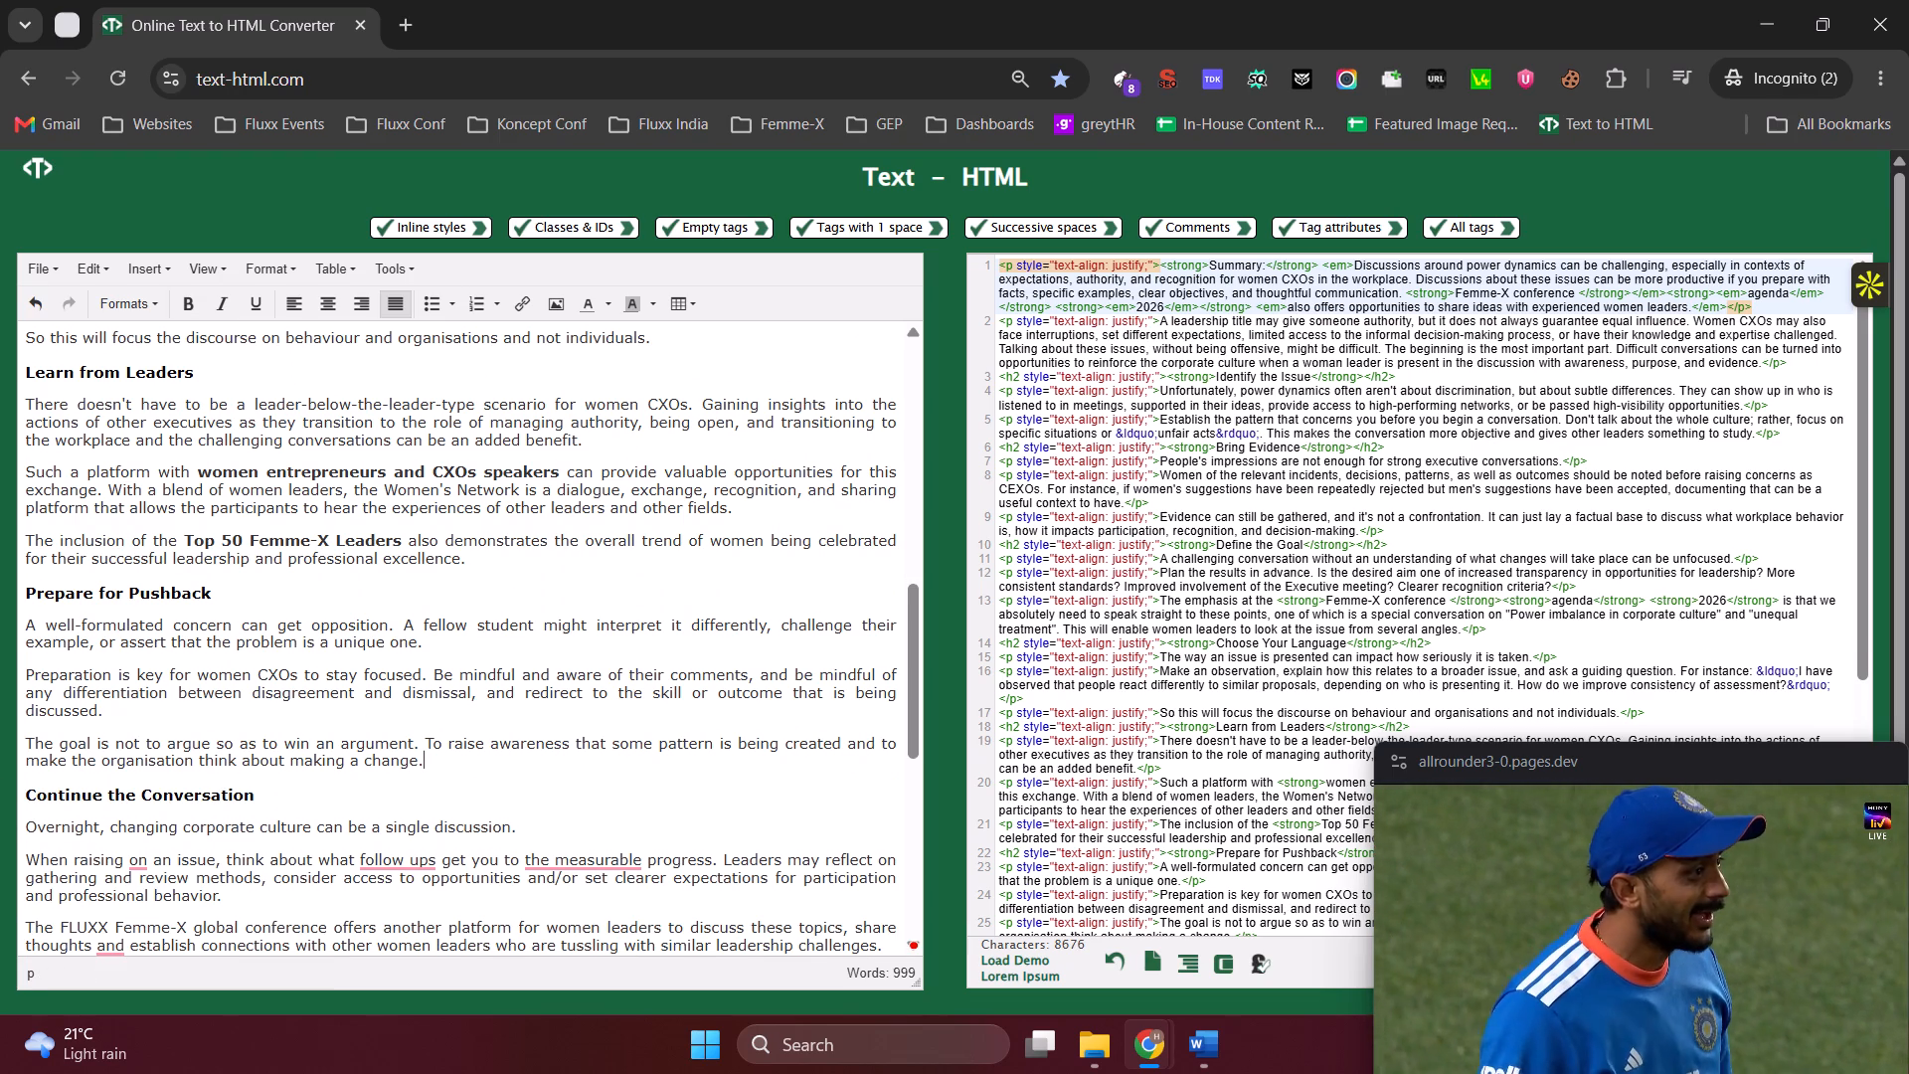
# Accept the Grammarly corrections under "Continue the Conversation": "follow-ups", "measurable progress", "raising an issue" and "thoughts, and".
pyautogui.click(427, 744)
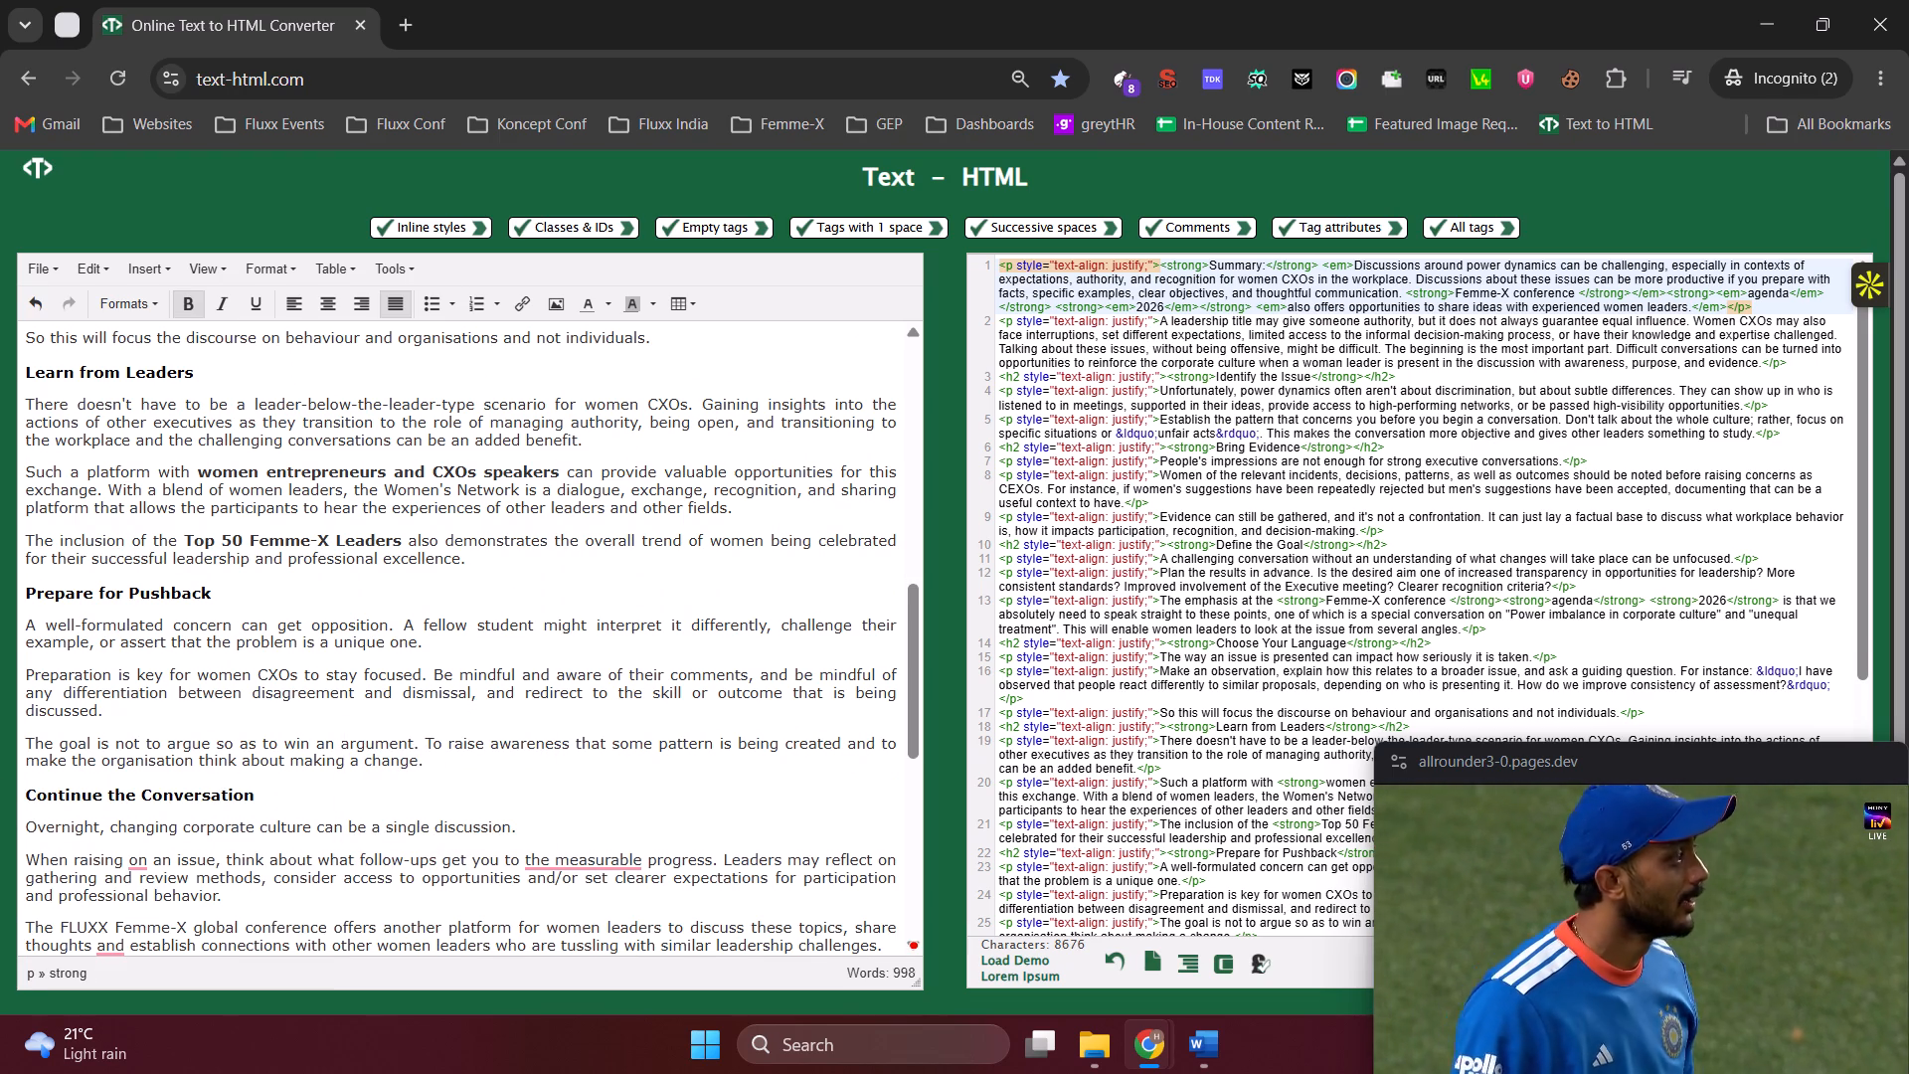
pyautogui.click(637, 765)
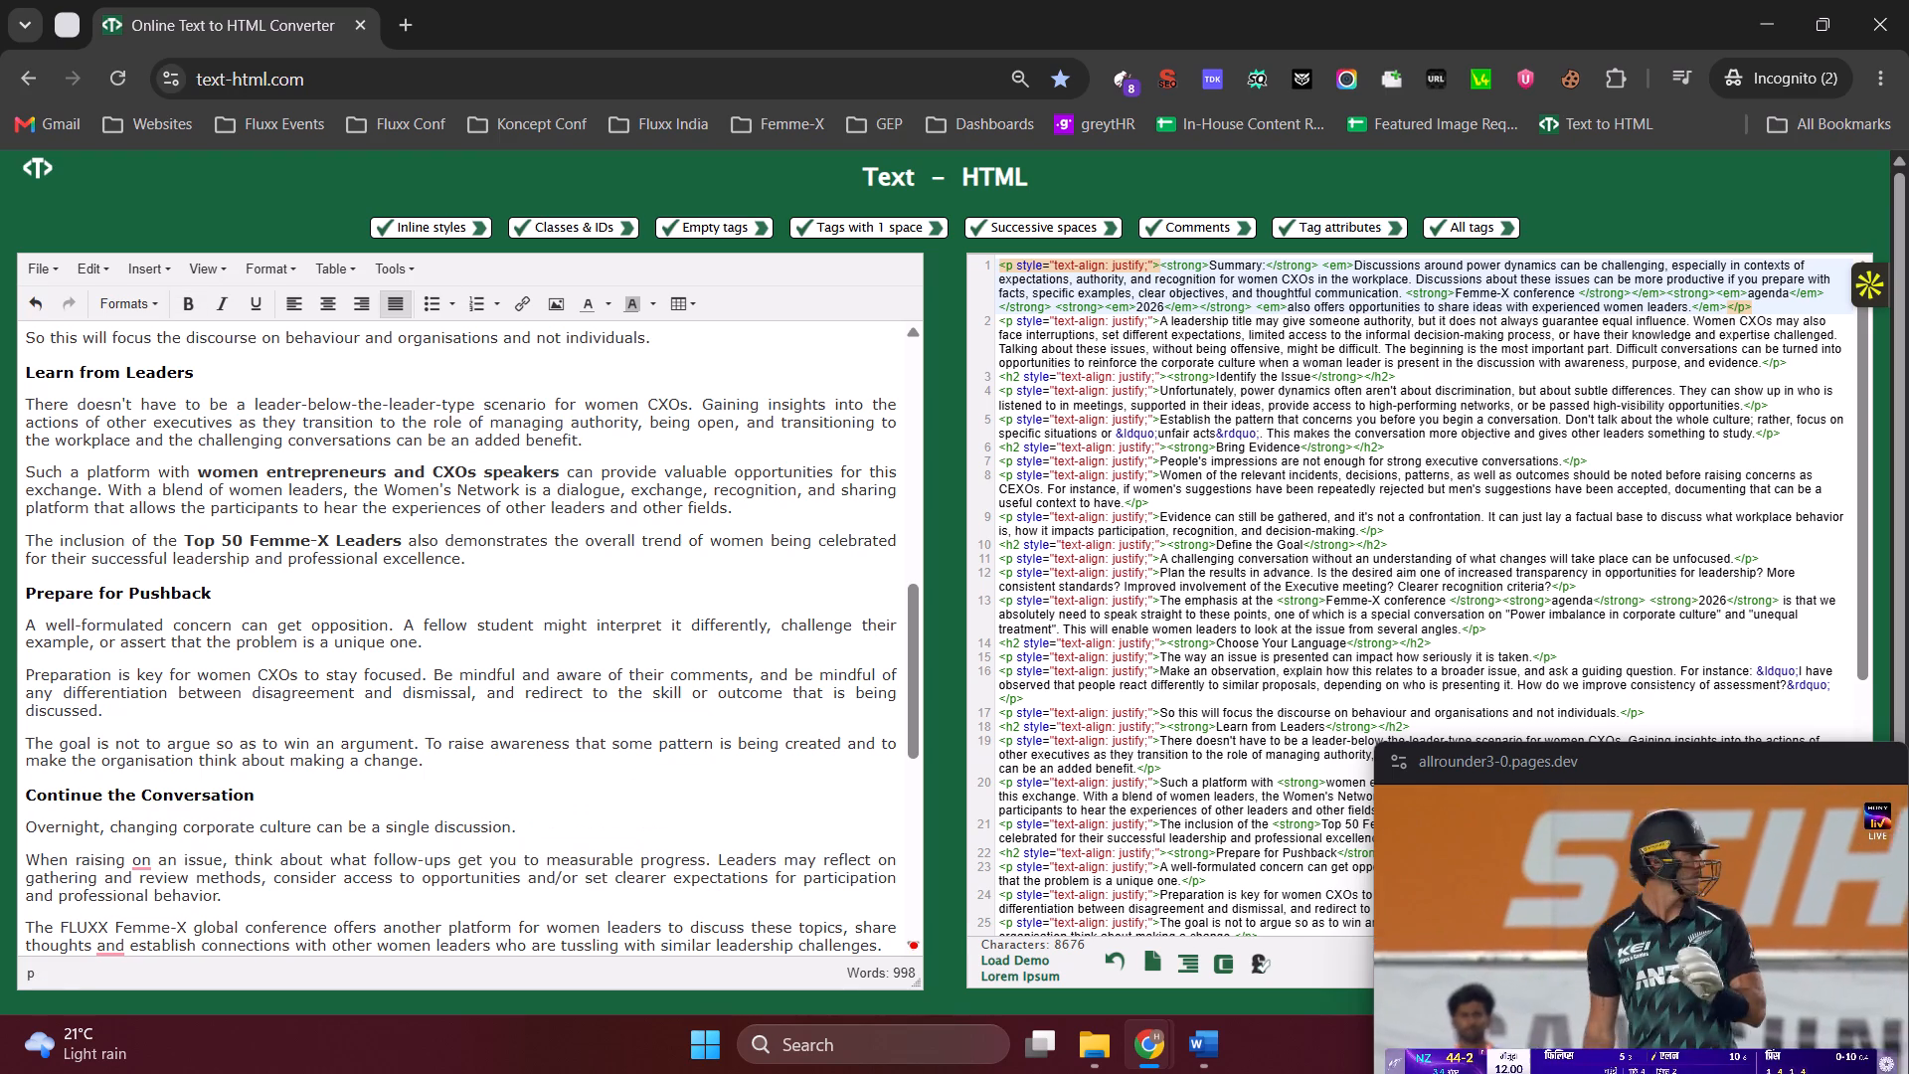
pyautogui.scroll(-1, 261, 771)
pyautogui.click(169, 765)
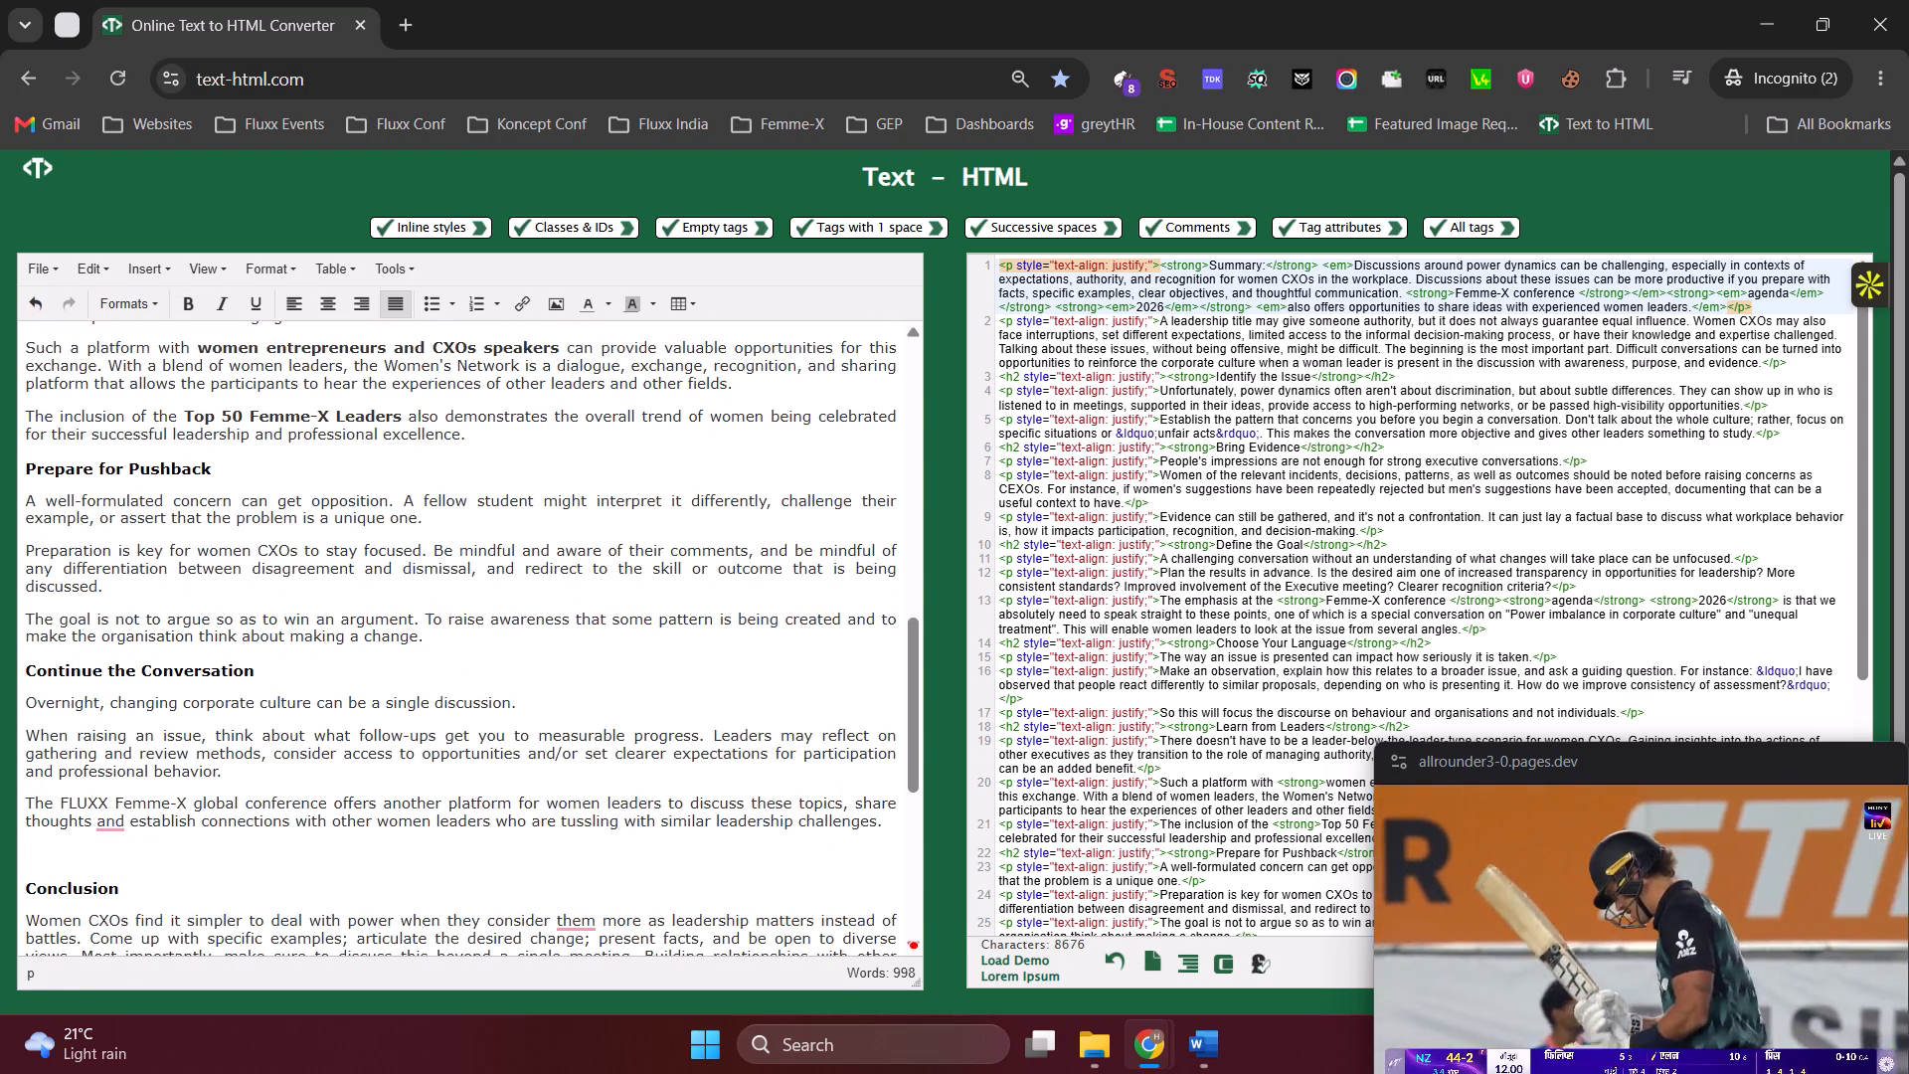
pyautogui.click(147, 850)
# Delete the blank line above the "Conclusion" heading and make the heading bold.
pyautogui.click(98, 854)
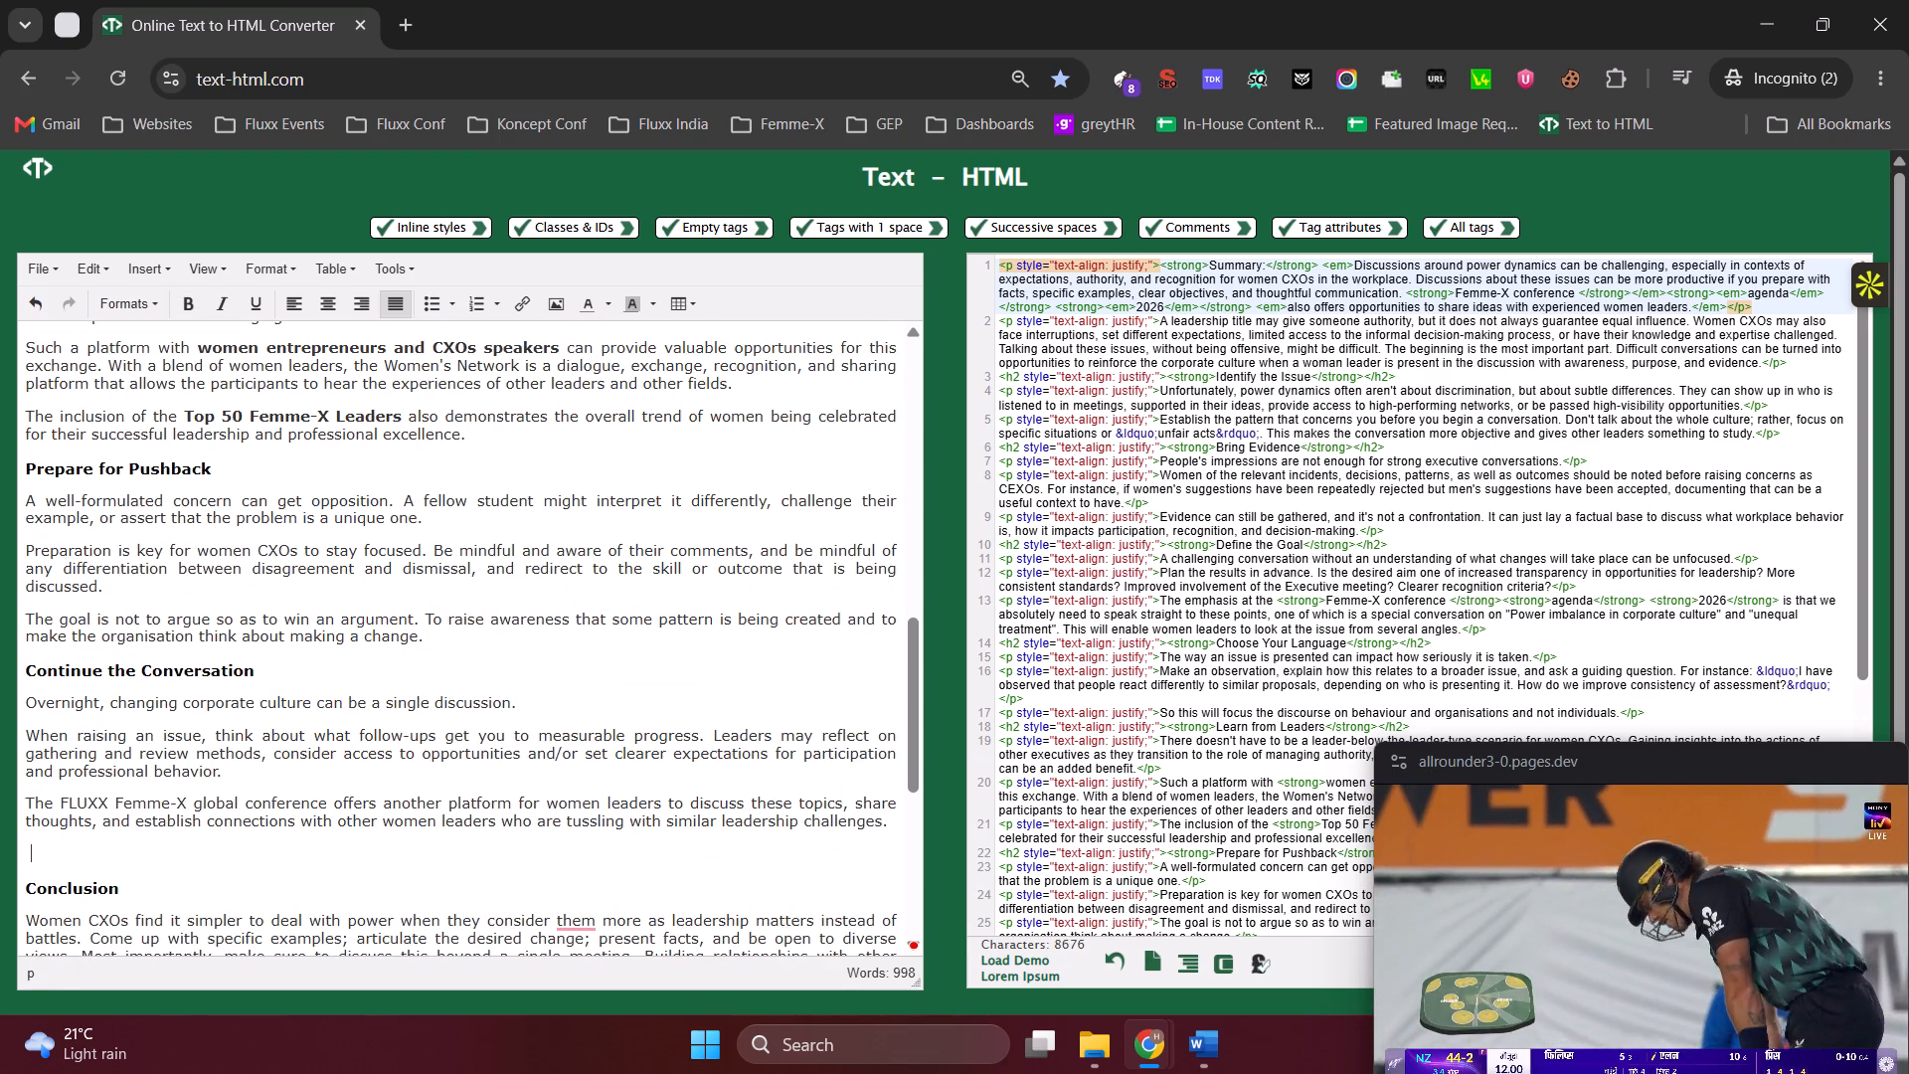
pyautogui.press('BackSpace')
pyautogui.press('BackSpace')
pyautogui.click(166, 677)
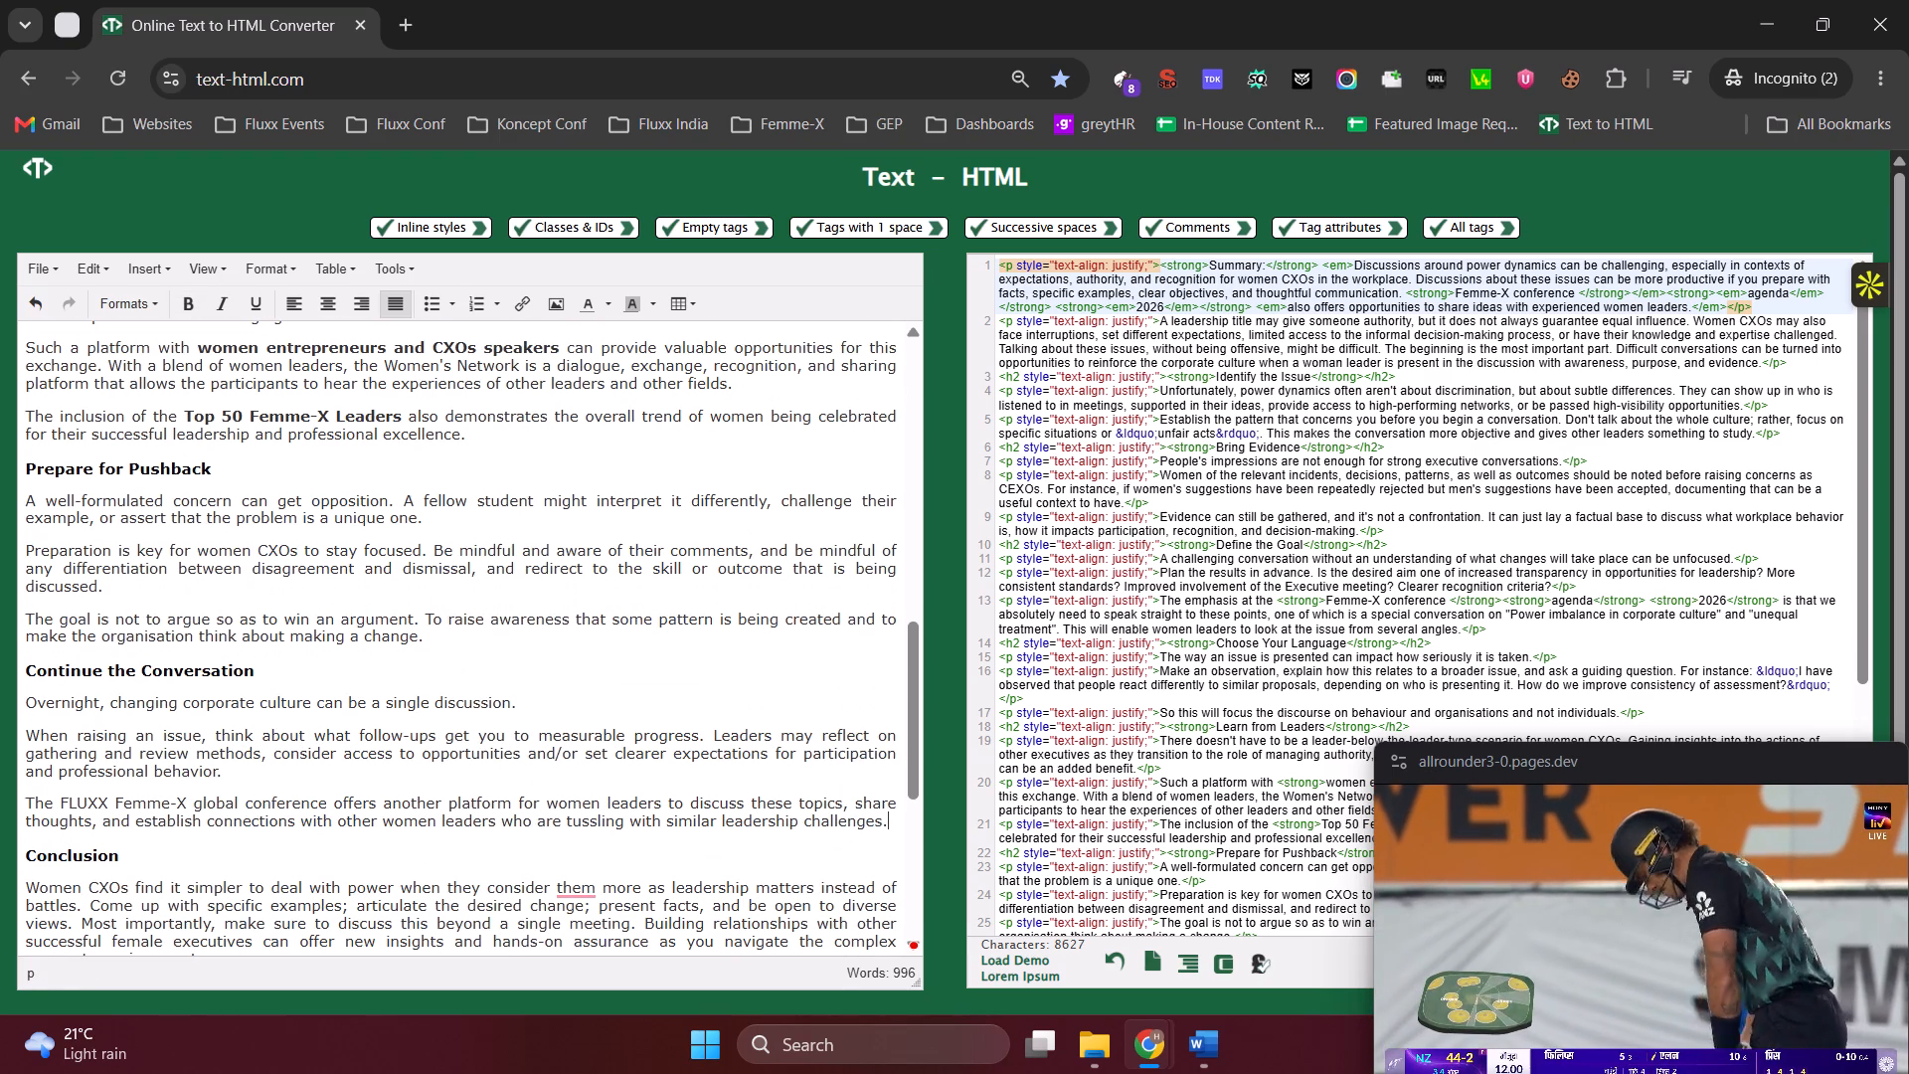
pyautogui.tripleClick(82, 860)
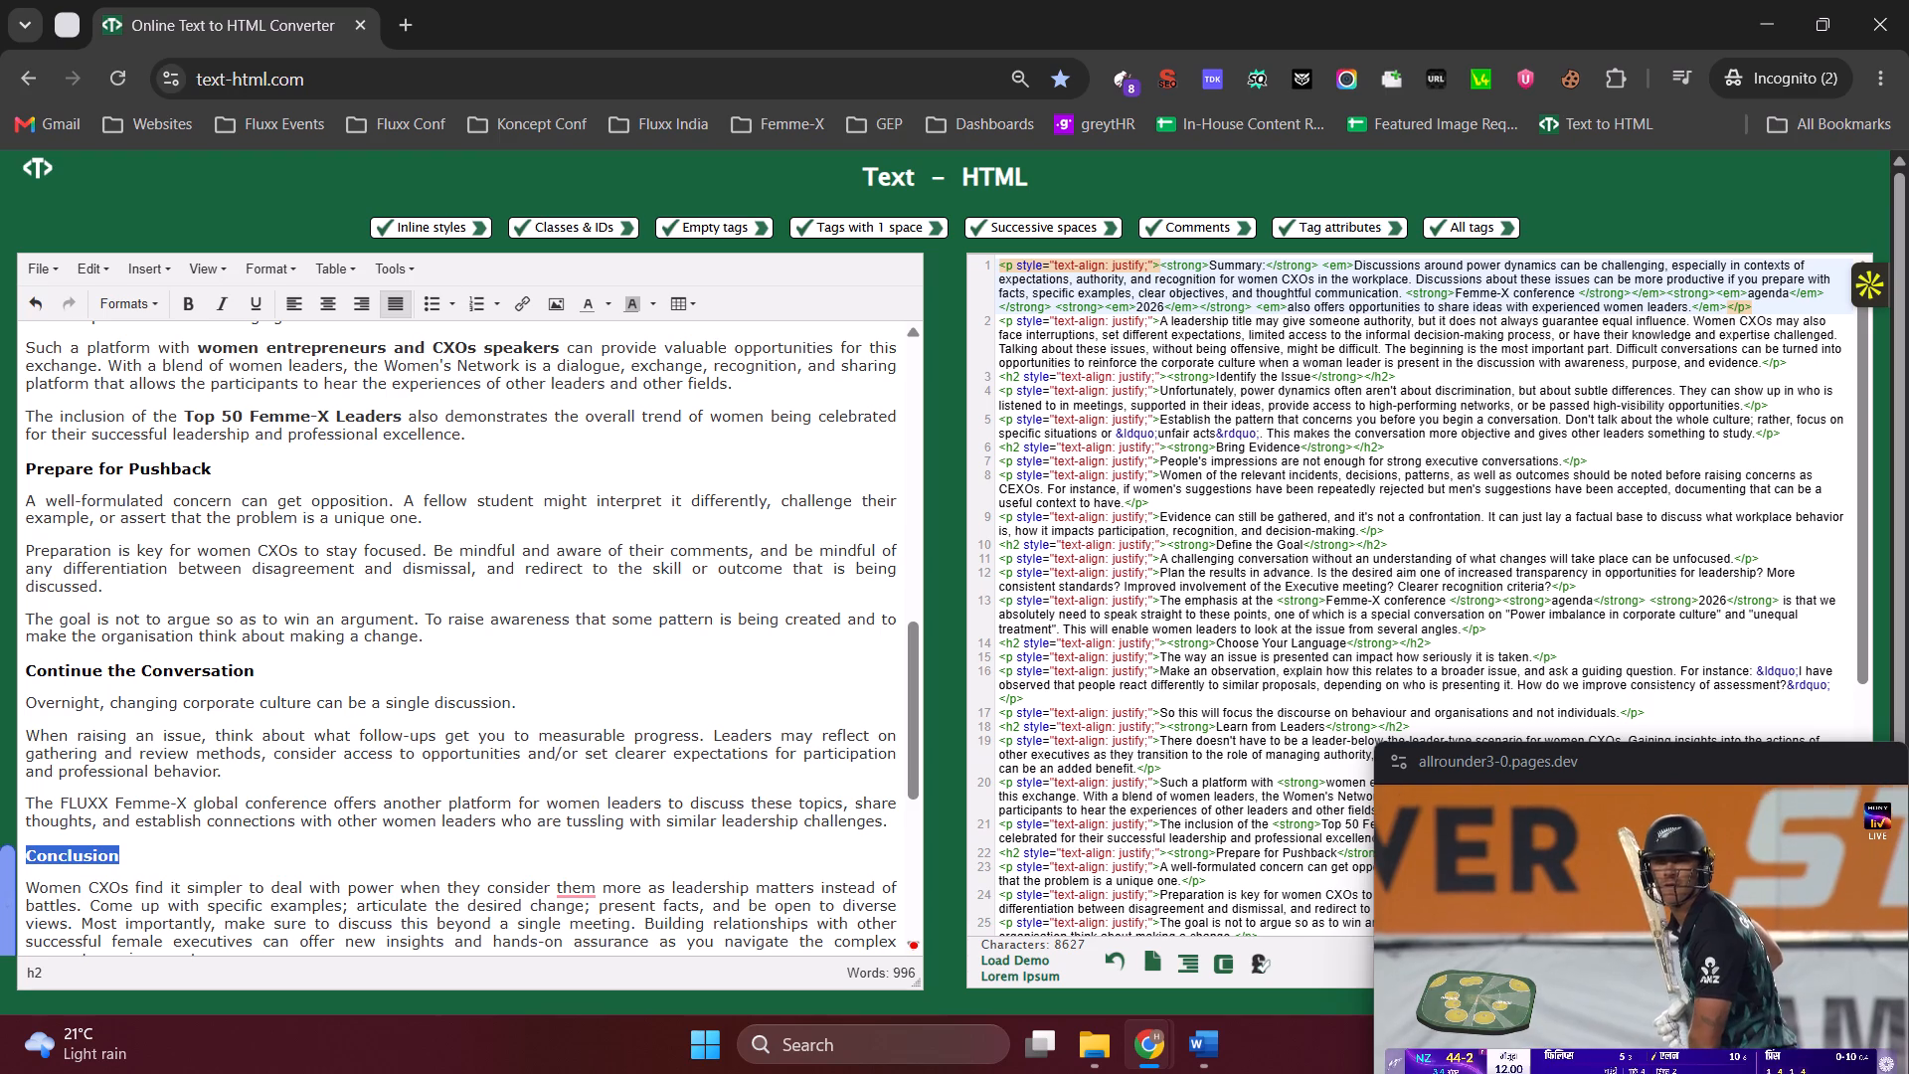
pyautogui.hotkey('ctrl', 'b')
pyautogui.click(423, 737)
# Accept the Grammarly correction "it" for "them" in the first sentence under "Conclusion".
pyautogui.scroll(-3, 423, 737)
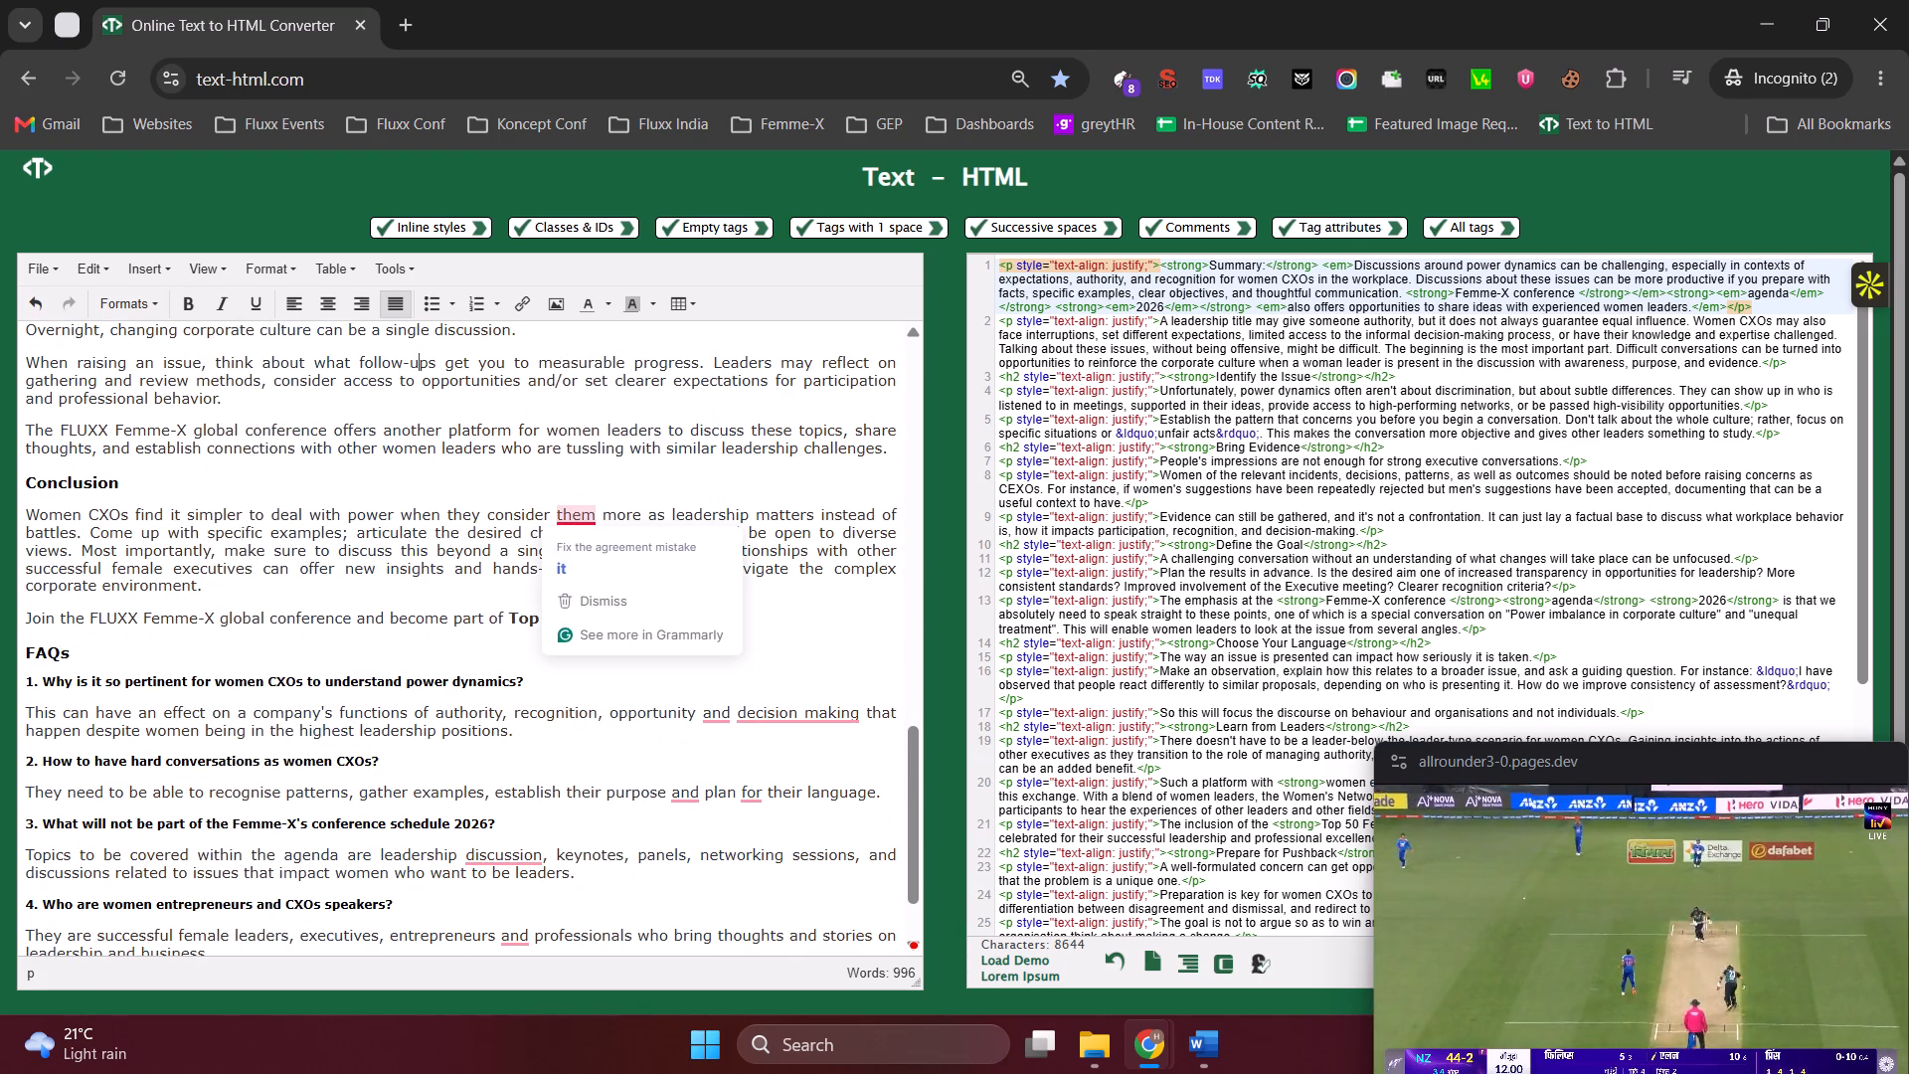
pyautogui.click(626, 546)
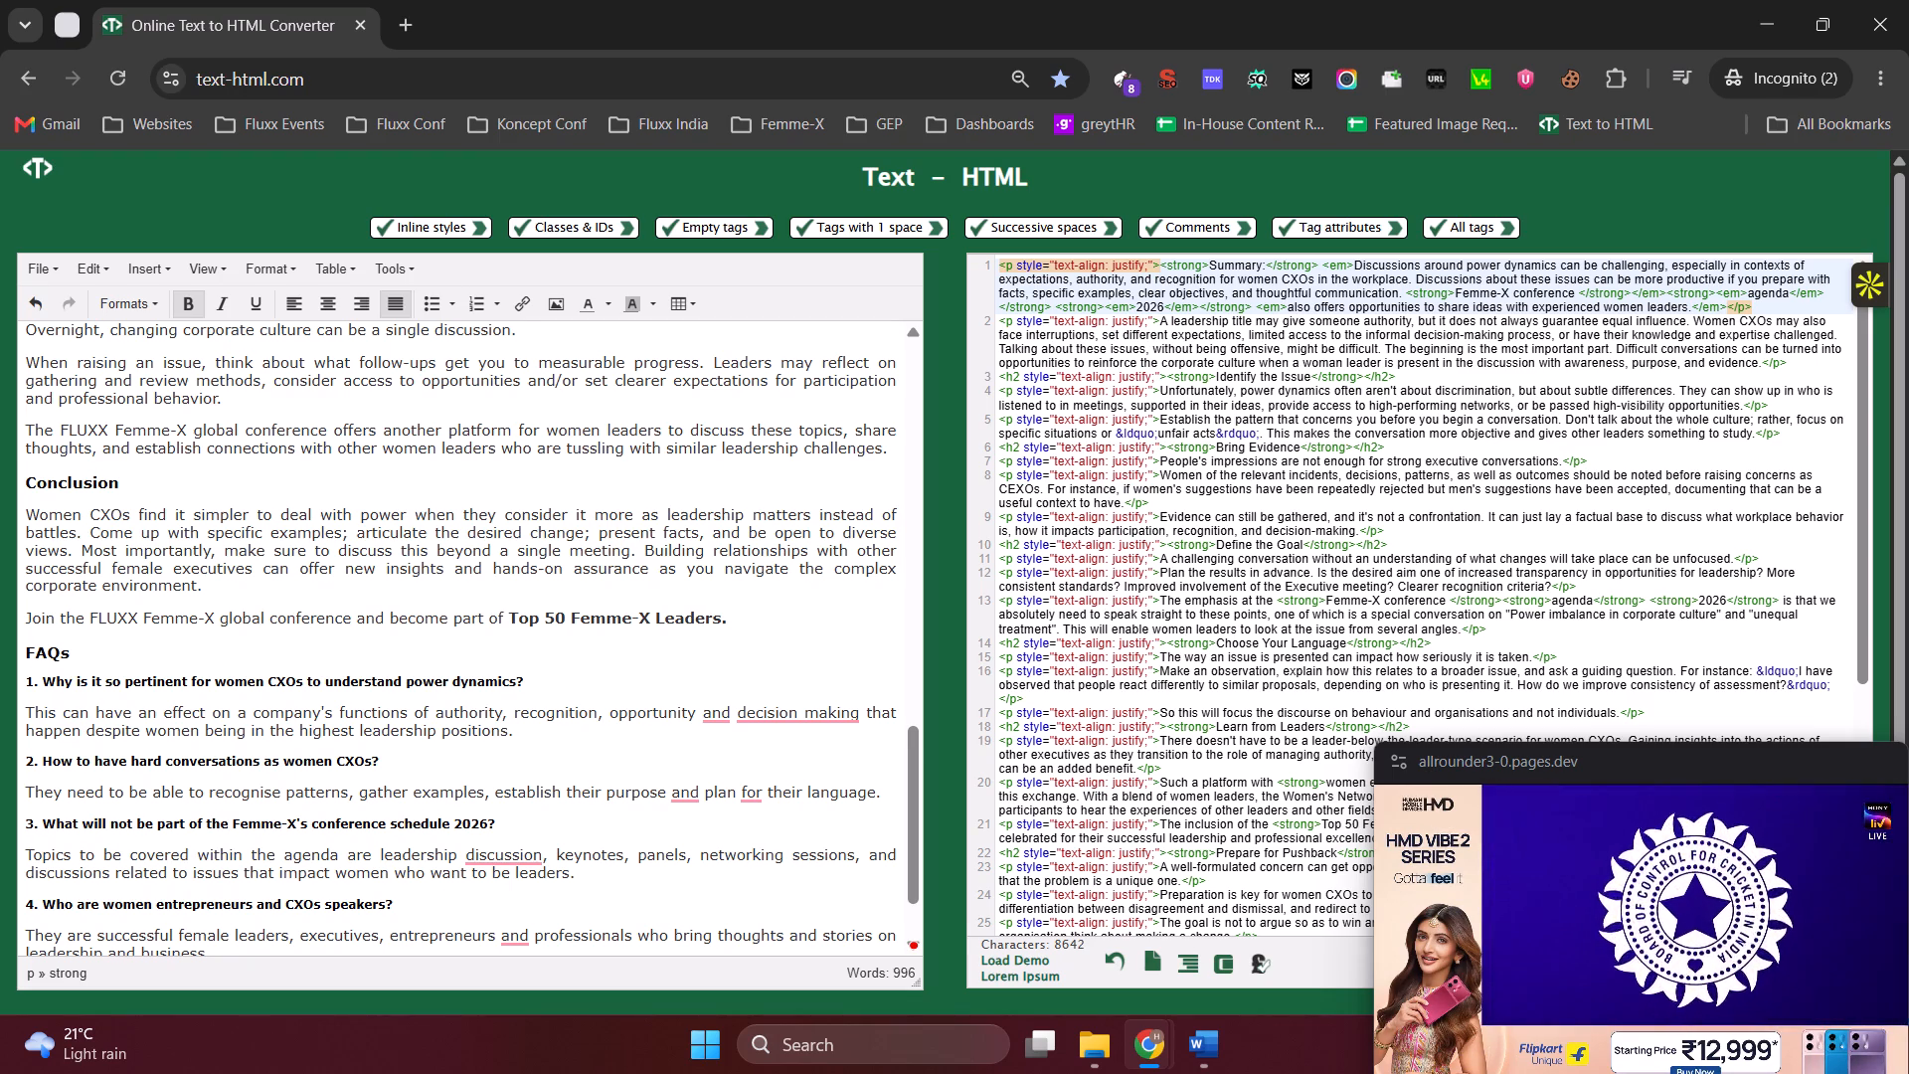
pyautogui.click(102, 484)
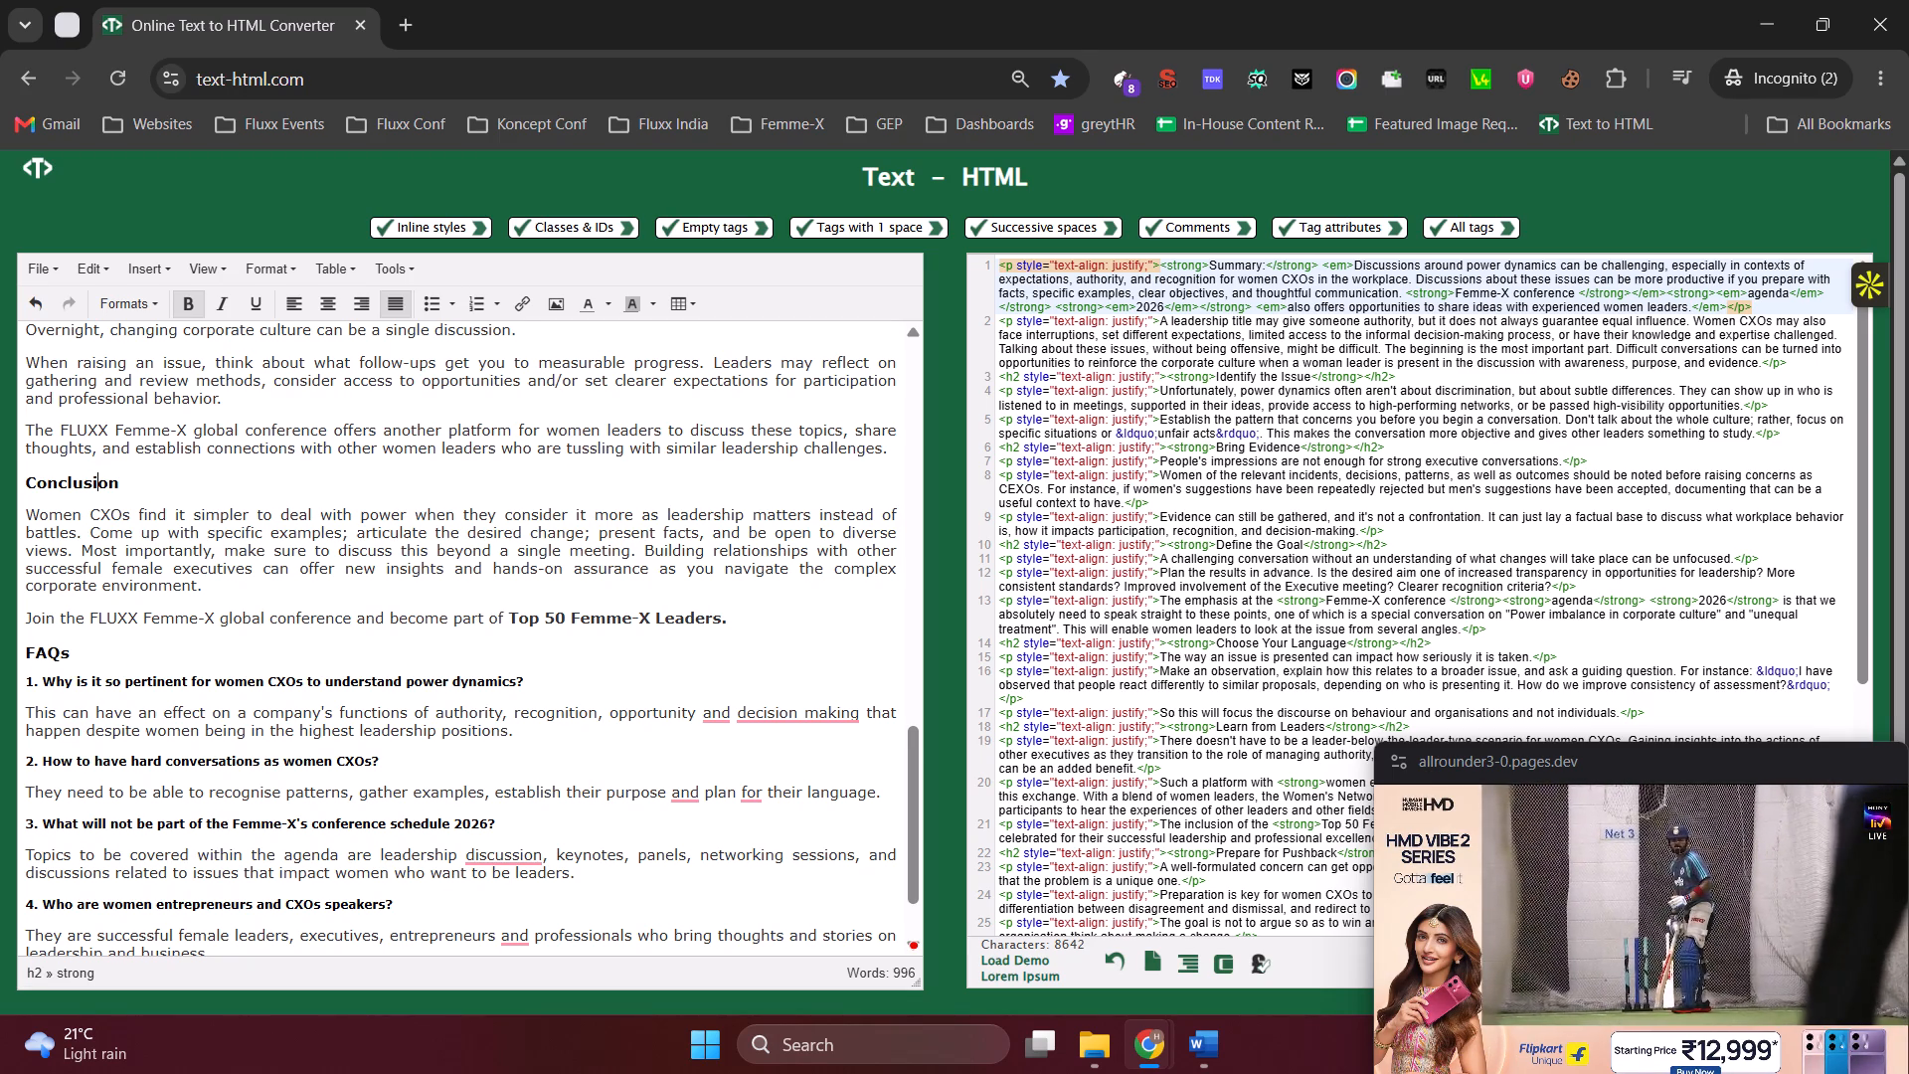
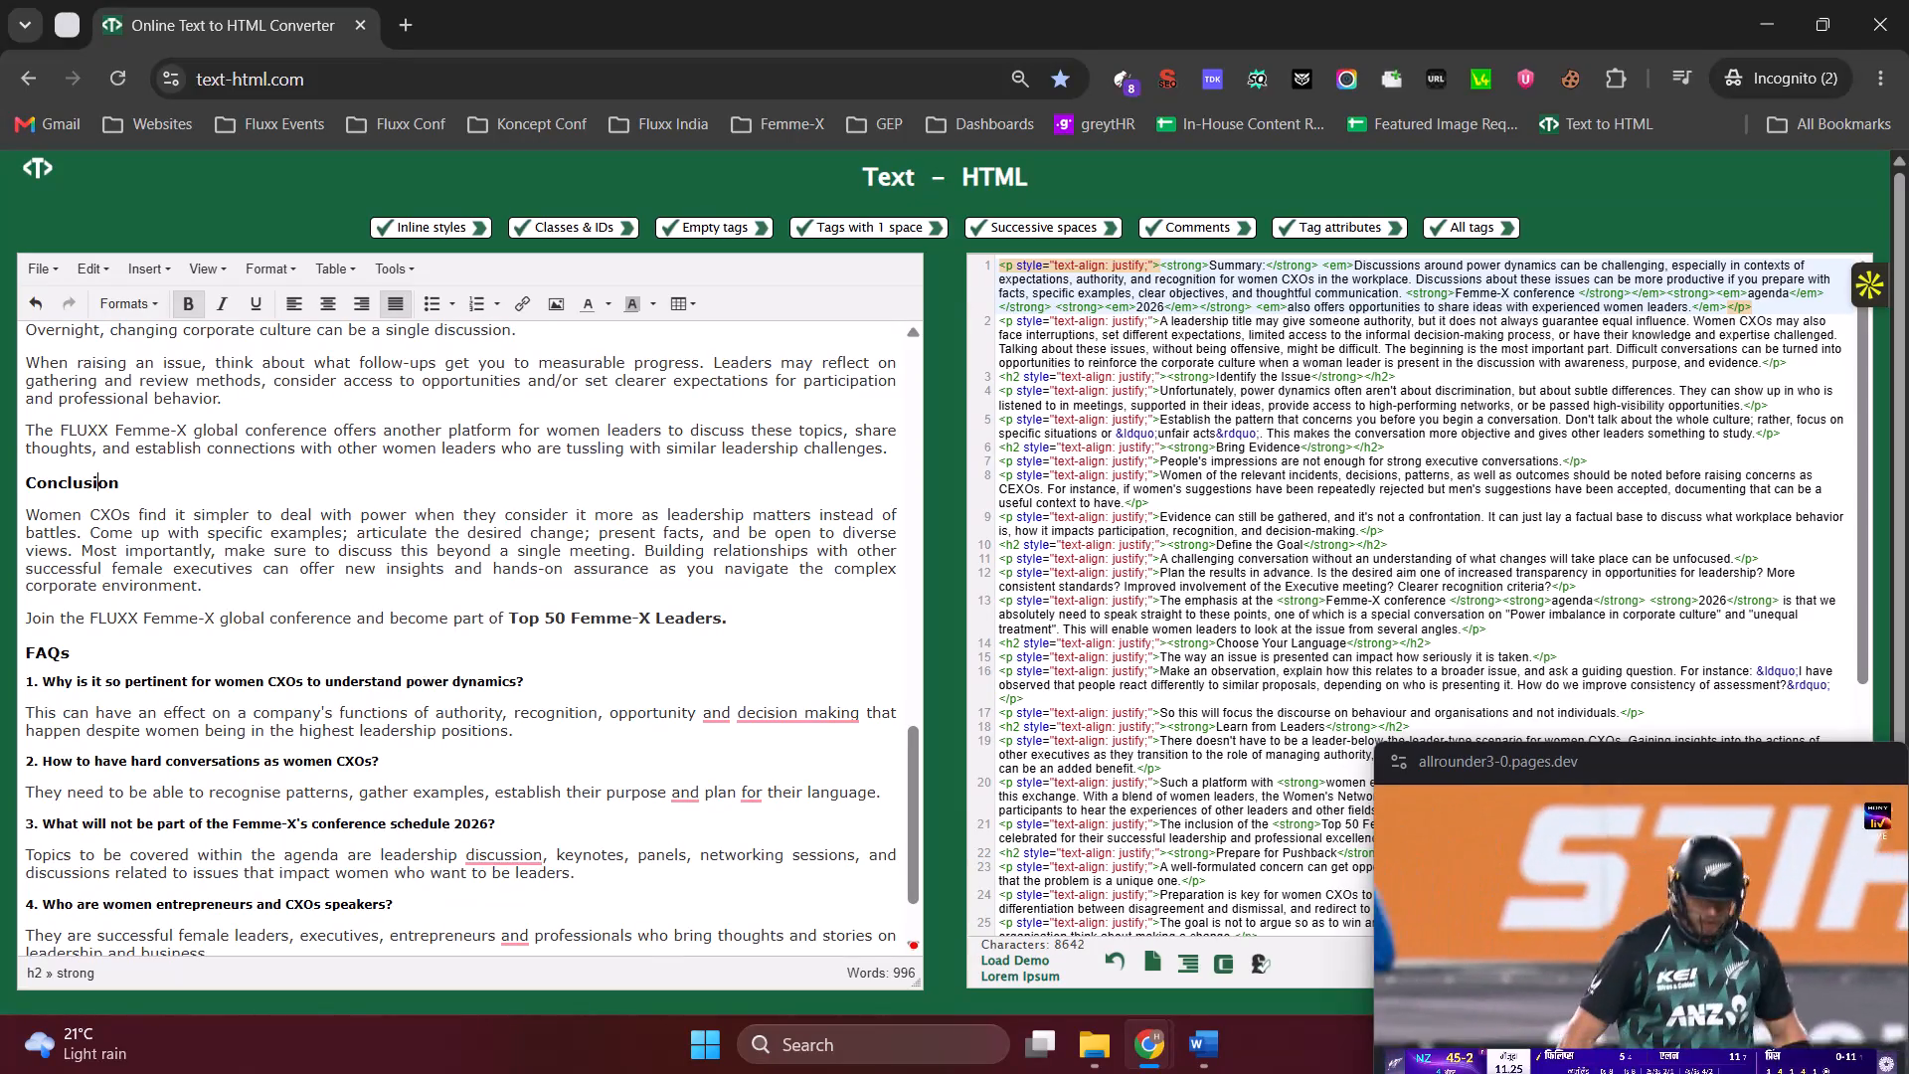
# Convert FAQ question 1 from a heading to a bold paragraph and accept the Grammarly corrections "opportunity, and" and "decision-making" in its answer.
pyautogui.click(375, 678)
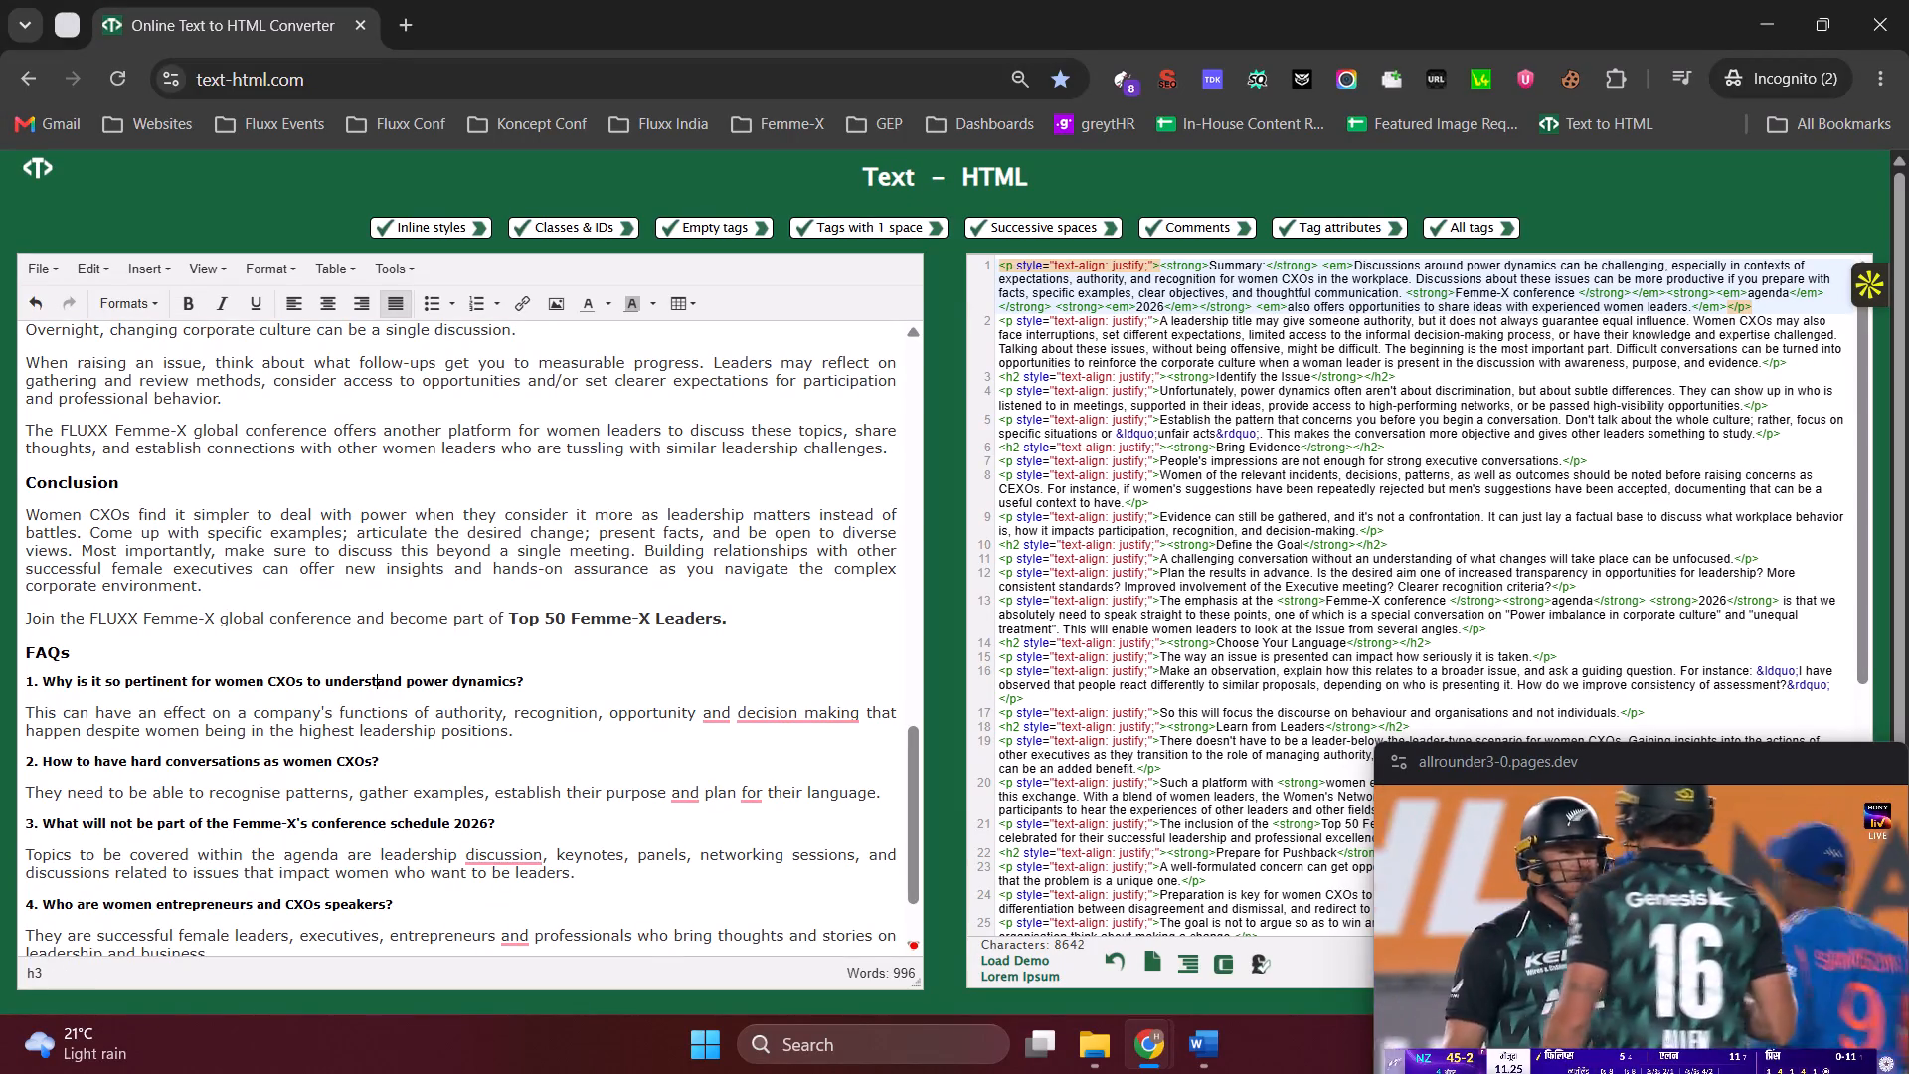
pyautogui.tripleClick(375, 678)
pyautogui.click(122, 305)
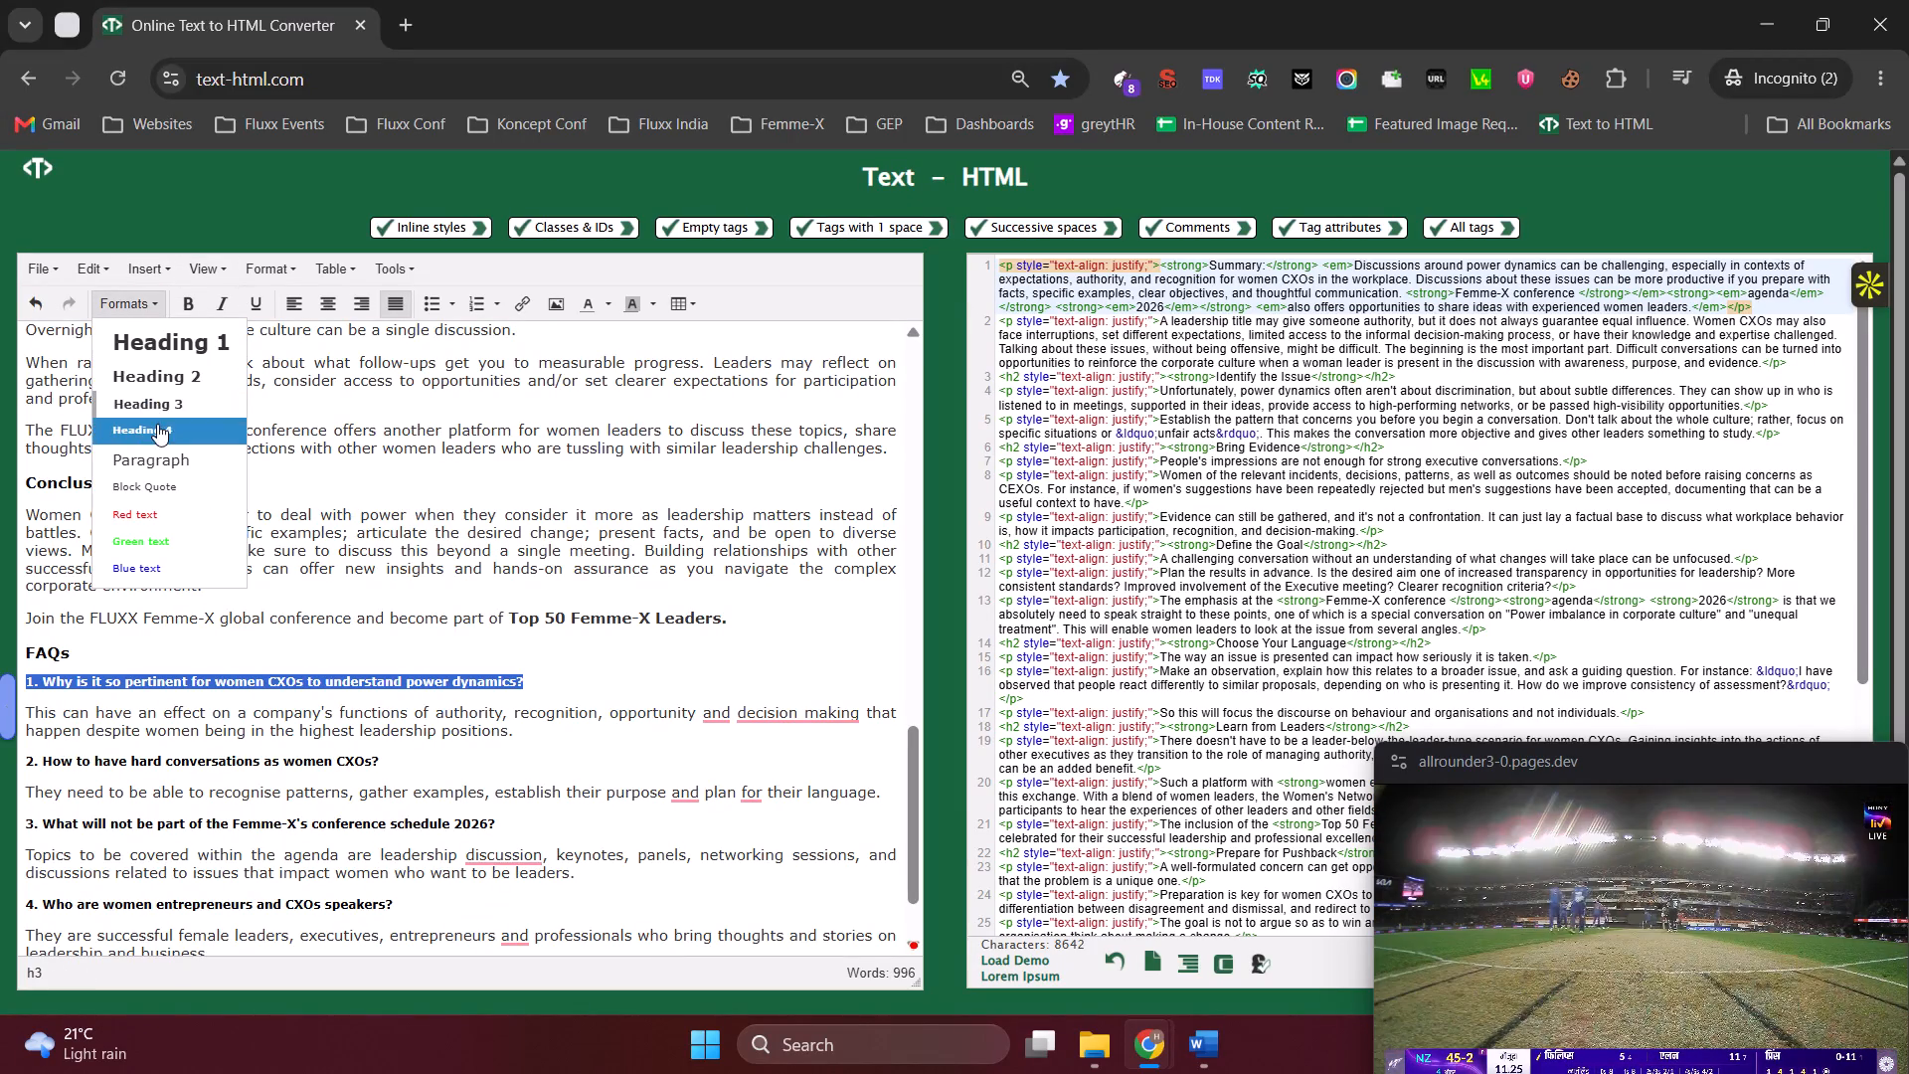
pyautogui.click(168, 447)
pyautogui.hotkey('ctrl', 'b')
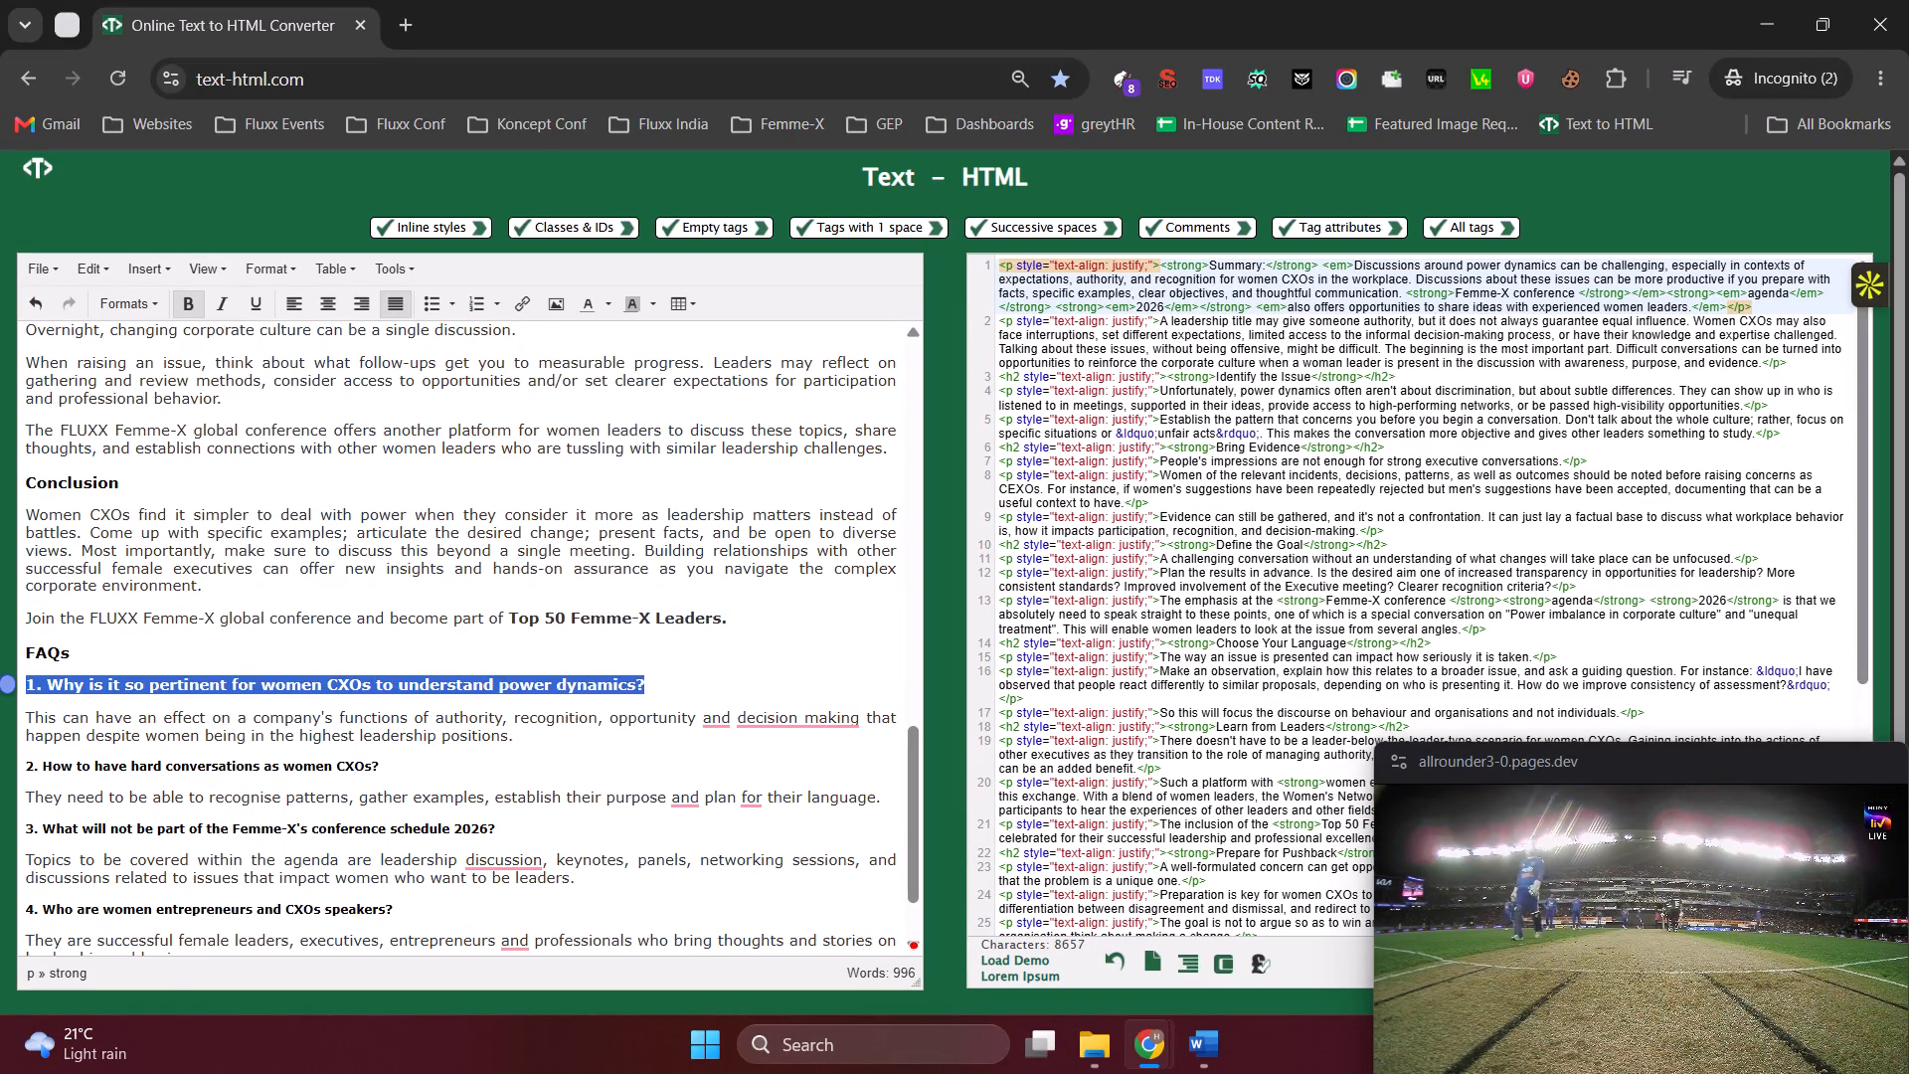
pyautogui.click(747, 752)
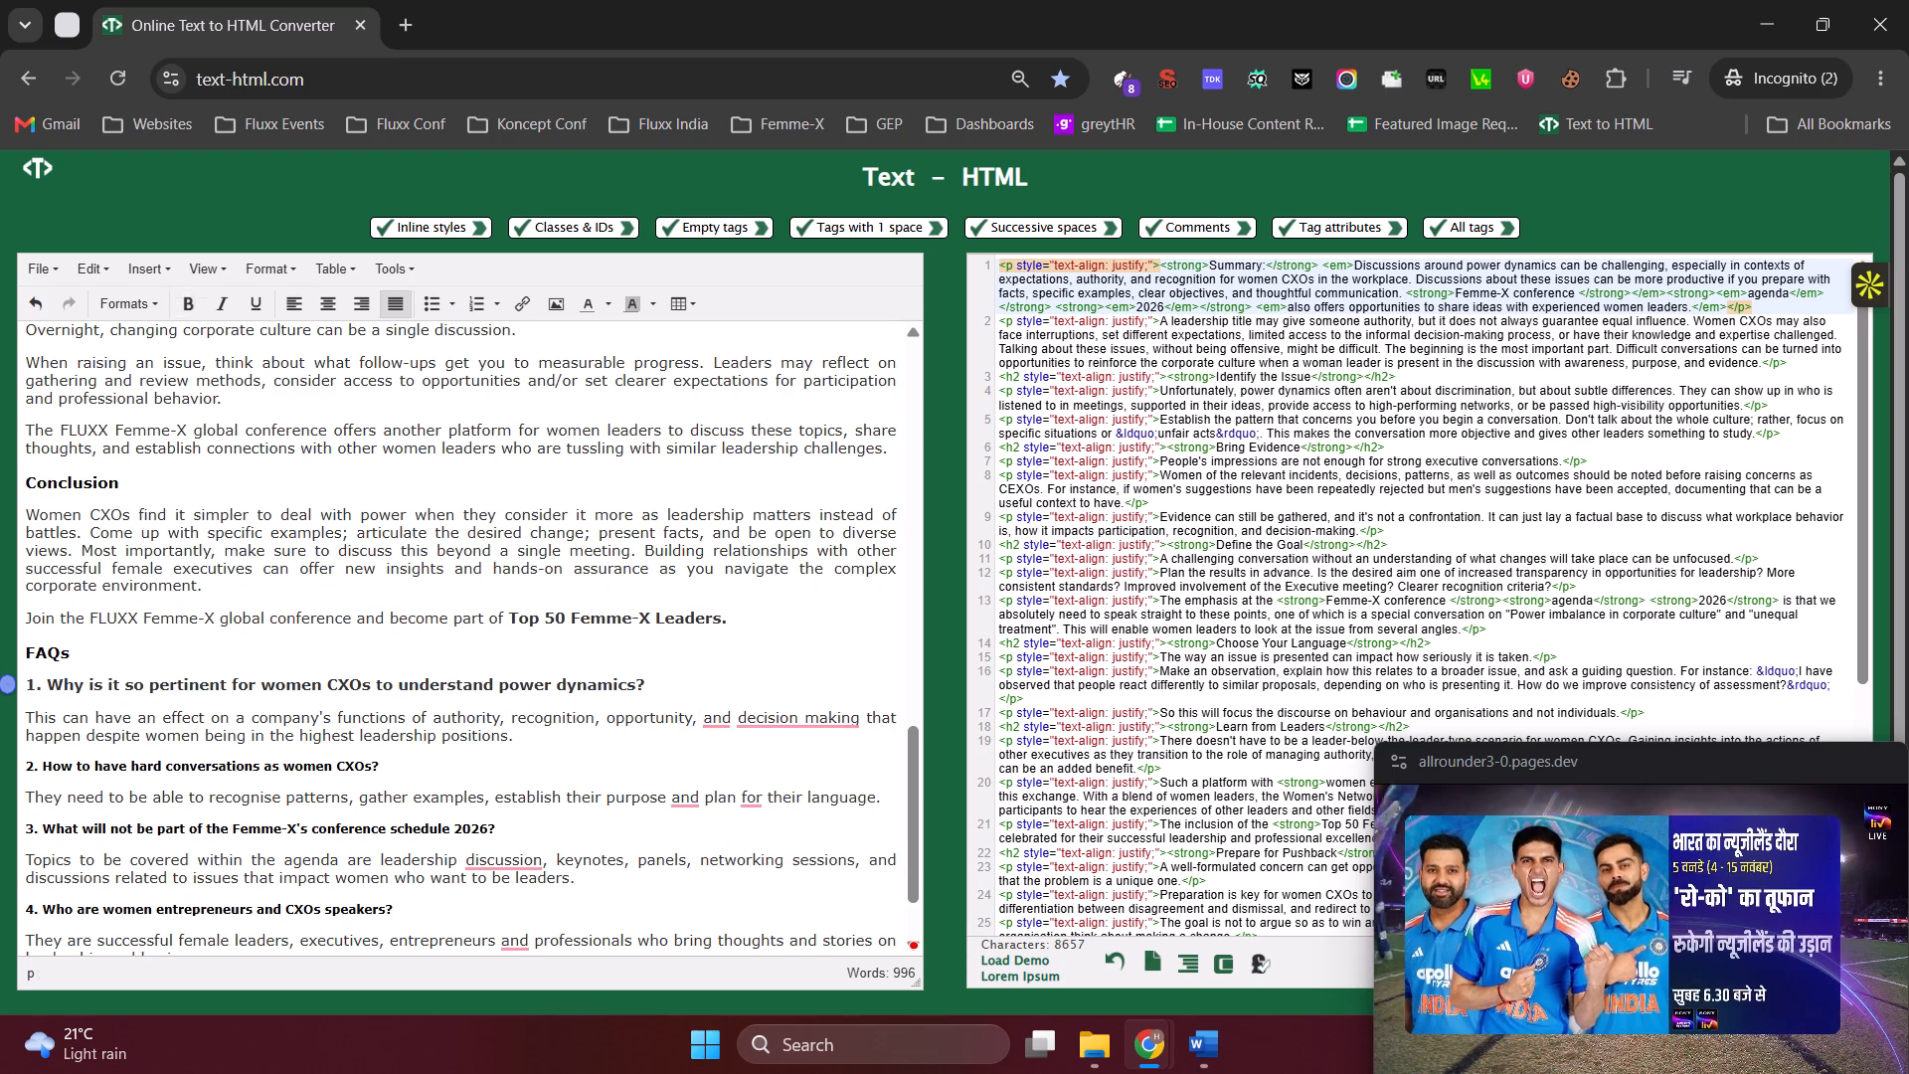
pyautogui.click(833, 755)
# Convert FAQ question 2 from a heading to a bold paragraph and accept the Grammarly corrections "purpose, and" and "plan their language" in its answer.
pyautogui.tripleClick(275, 765)
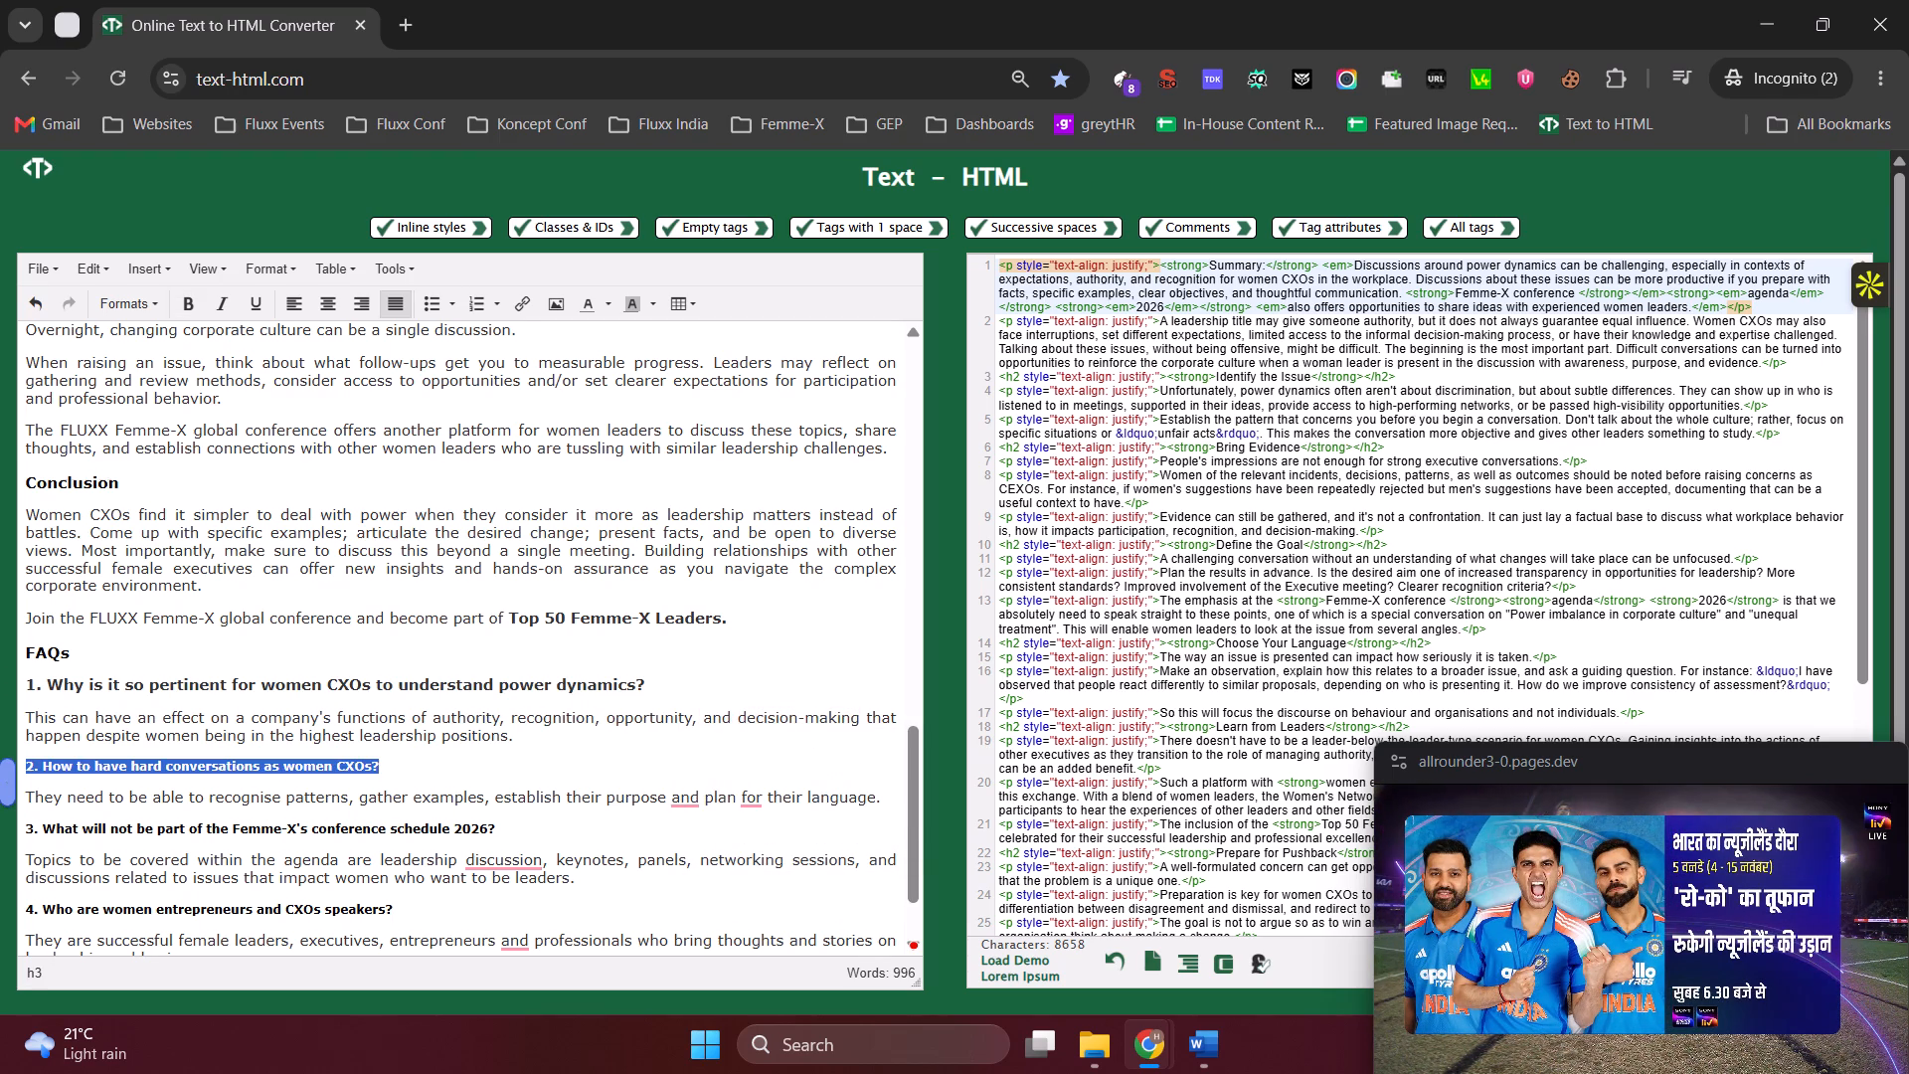
pyautogui.click(127, 288)
pyautogui.click(135, 292)
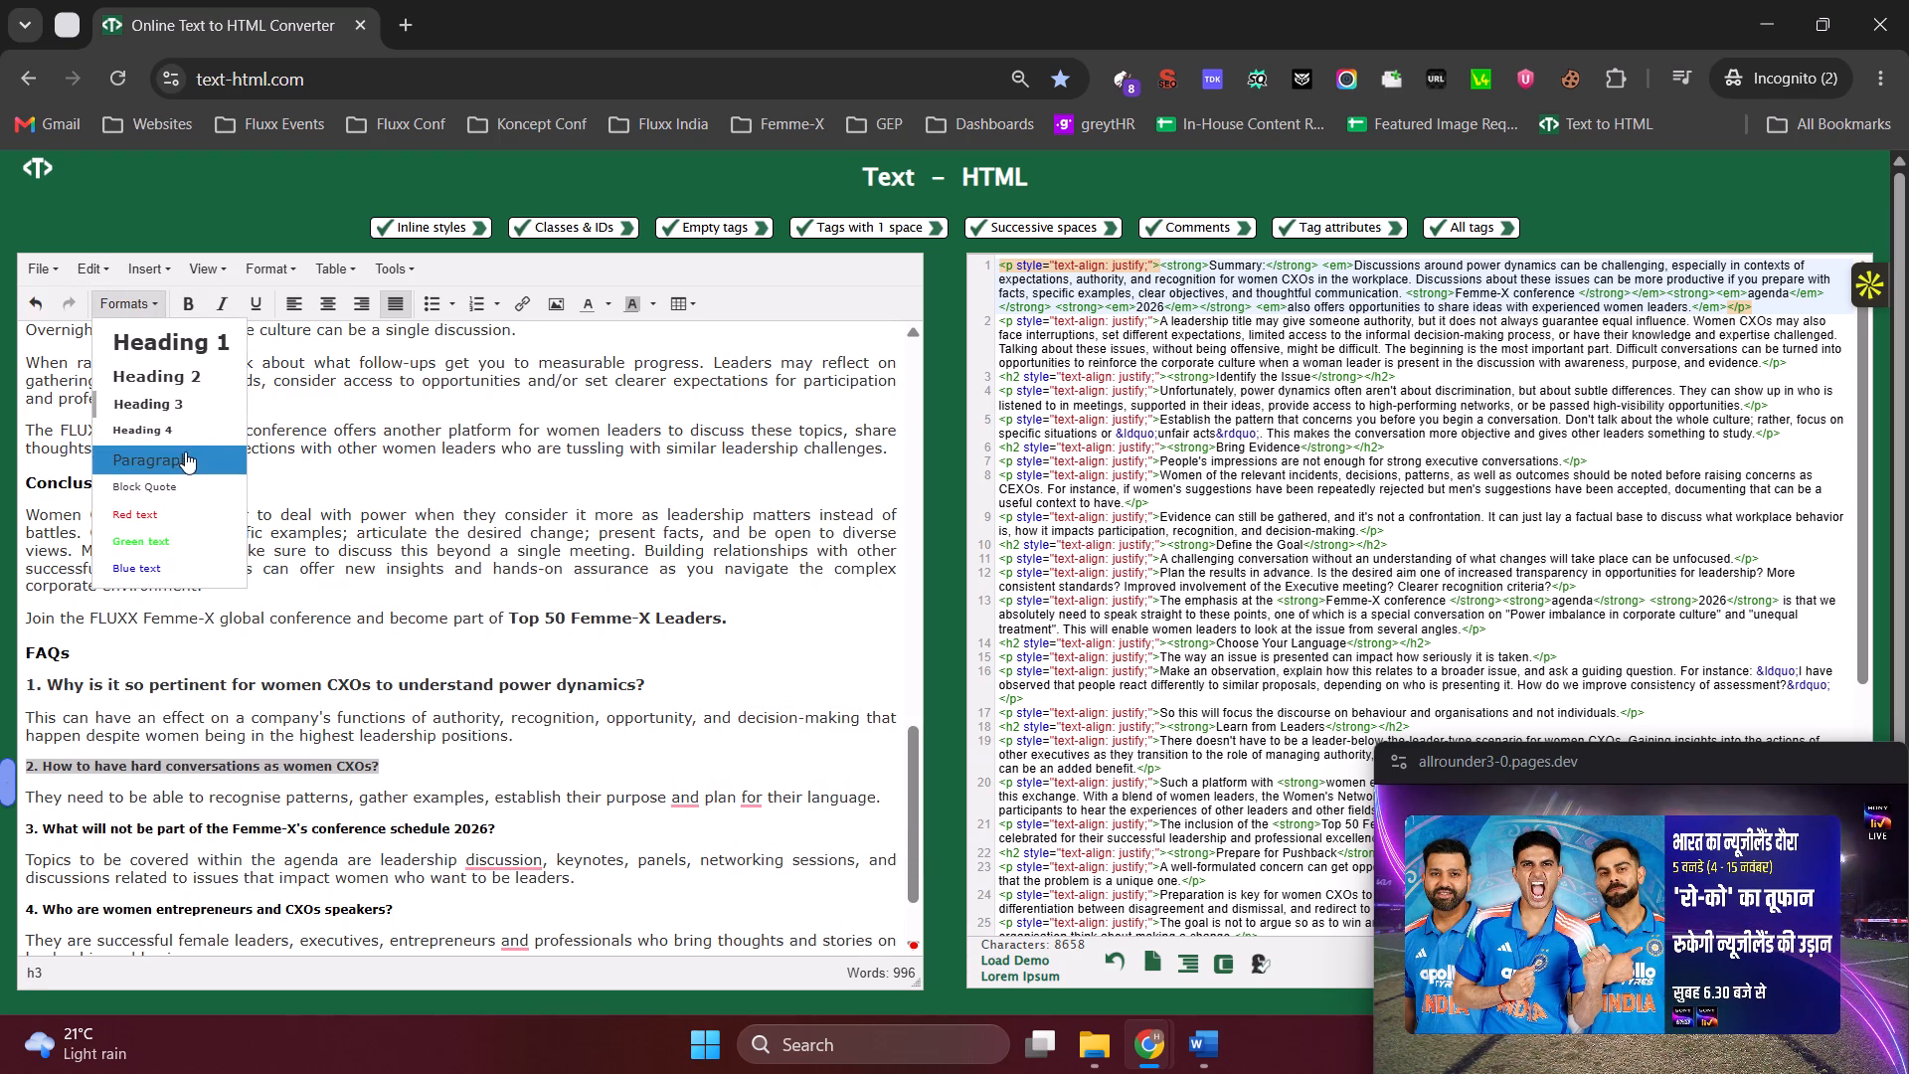
pyautogui.click(185, 451)
pyautogui.hotkey('ctrl', 'b')
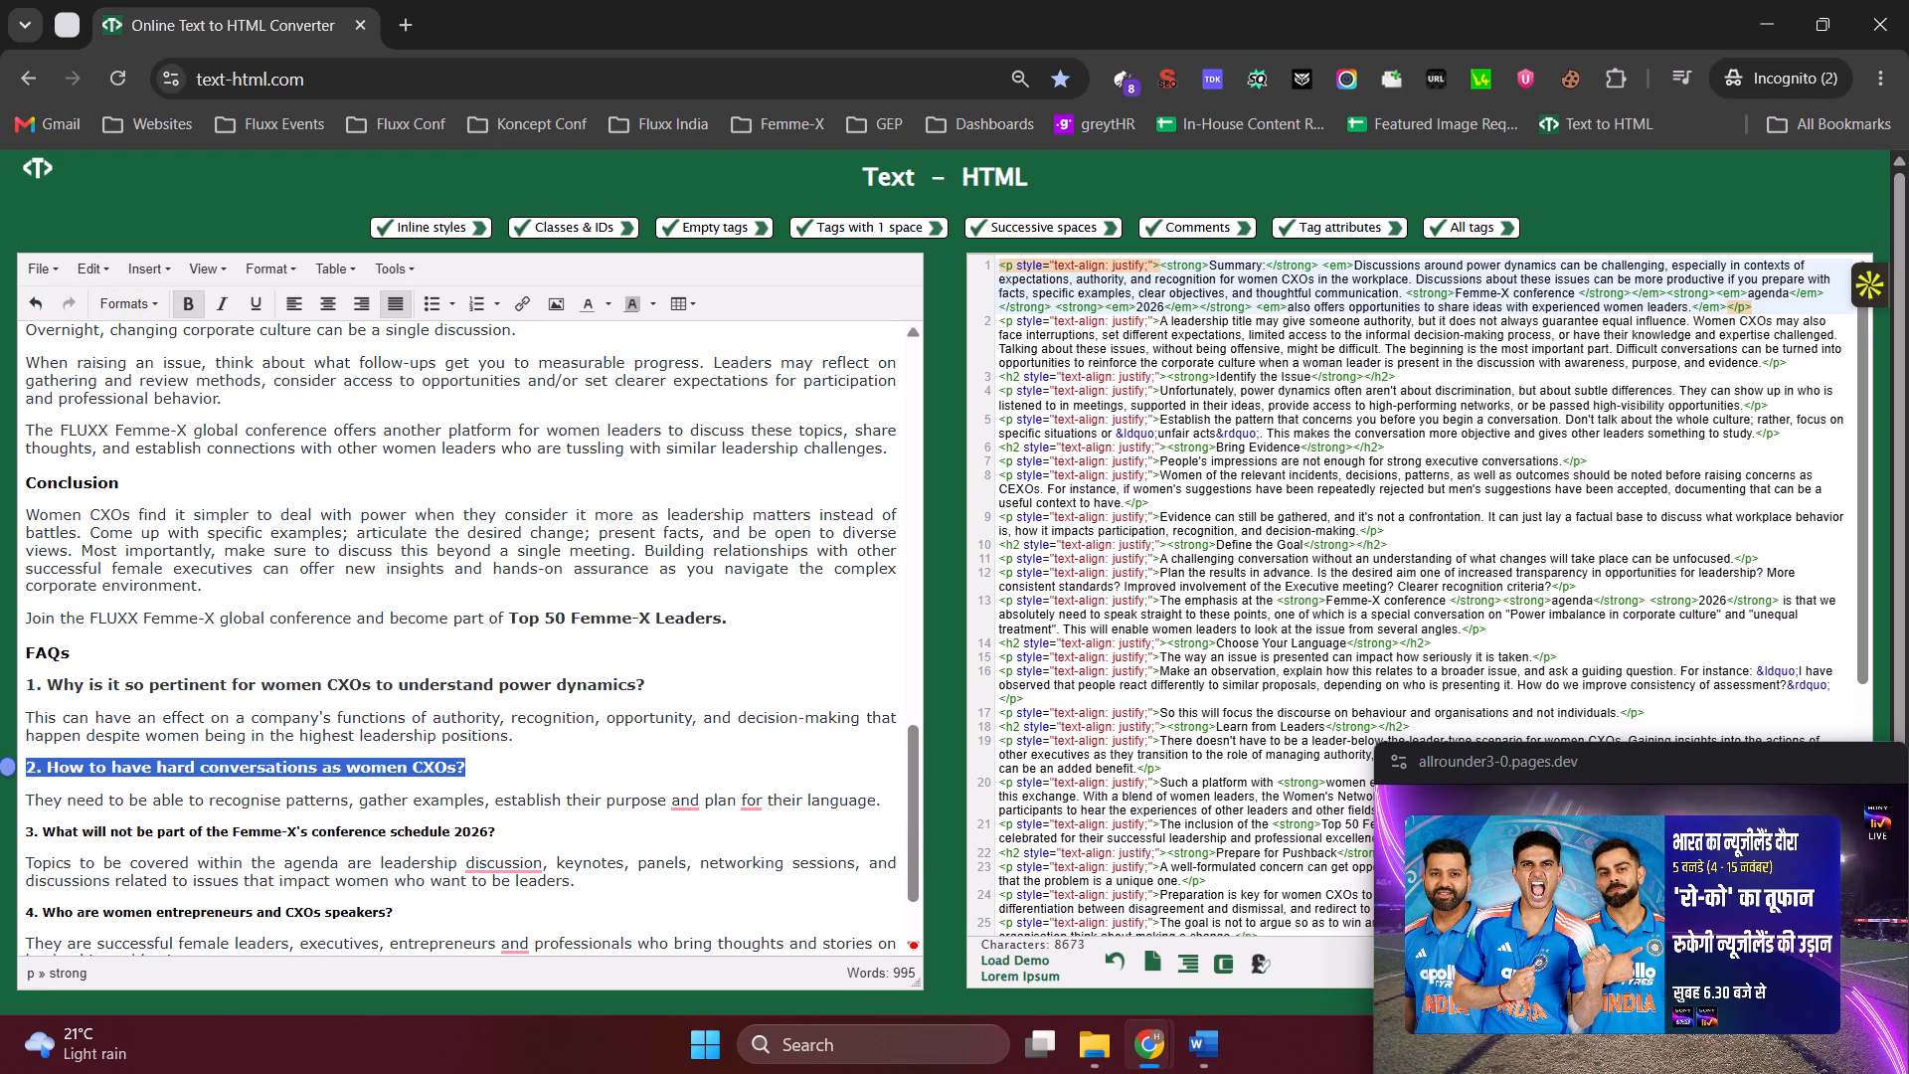
pyautogui.scroll(-1, 533, 637)
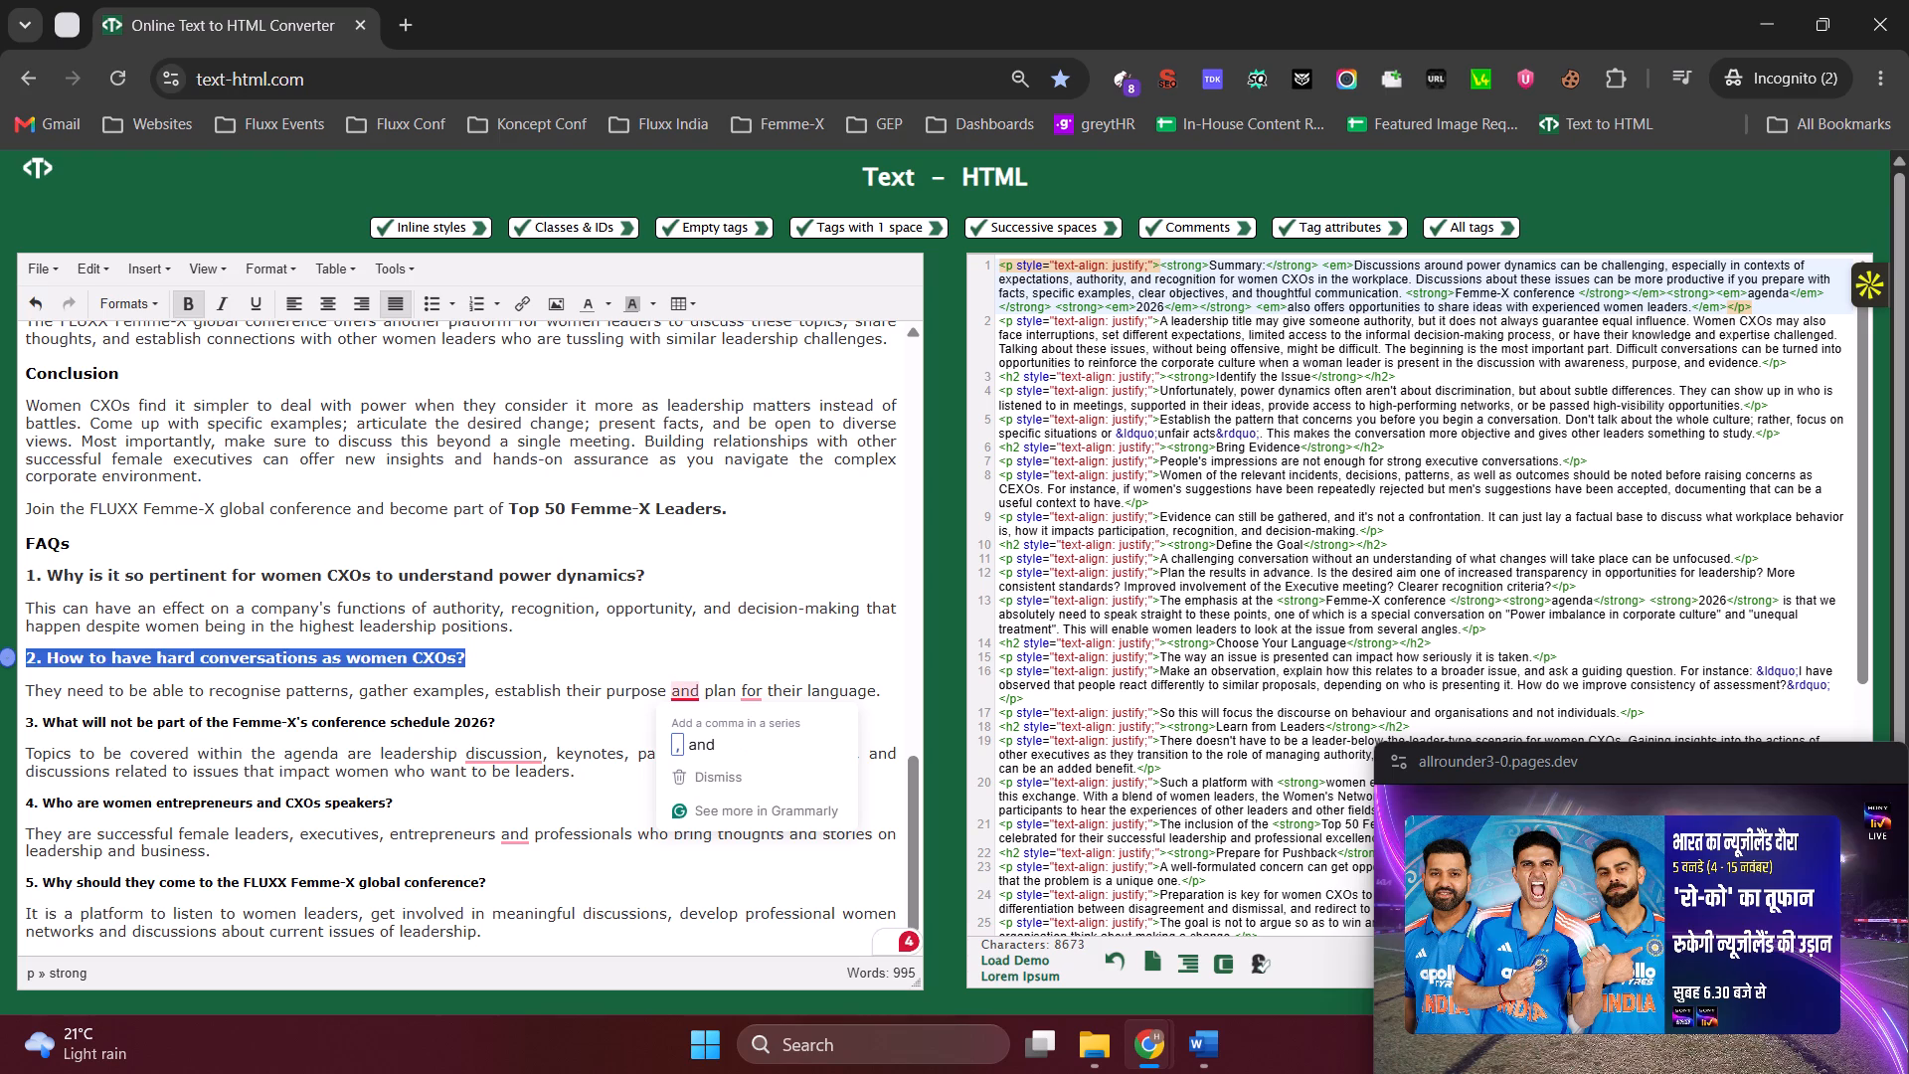
pyautogui.click(706, 728)
pyautogui.click(782, 732)
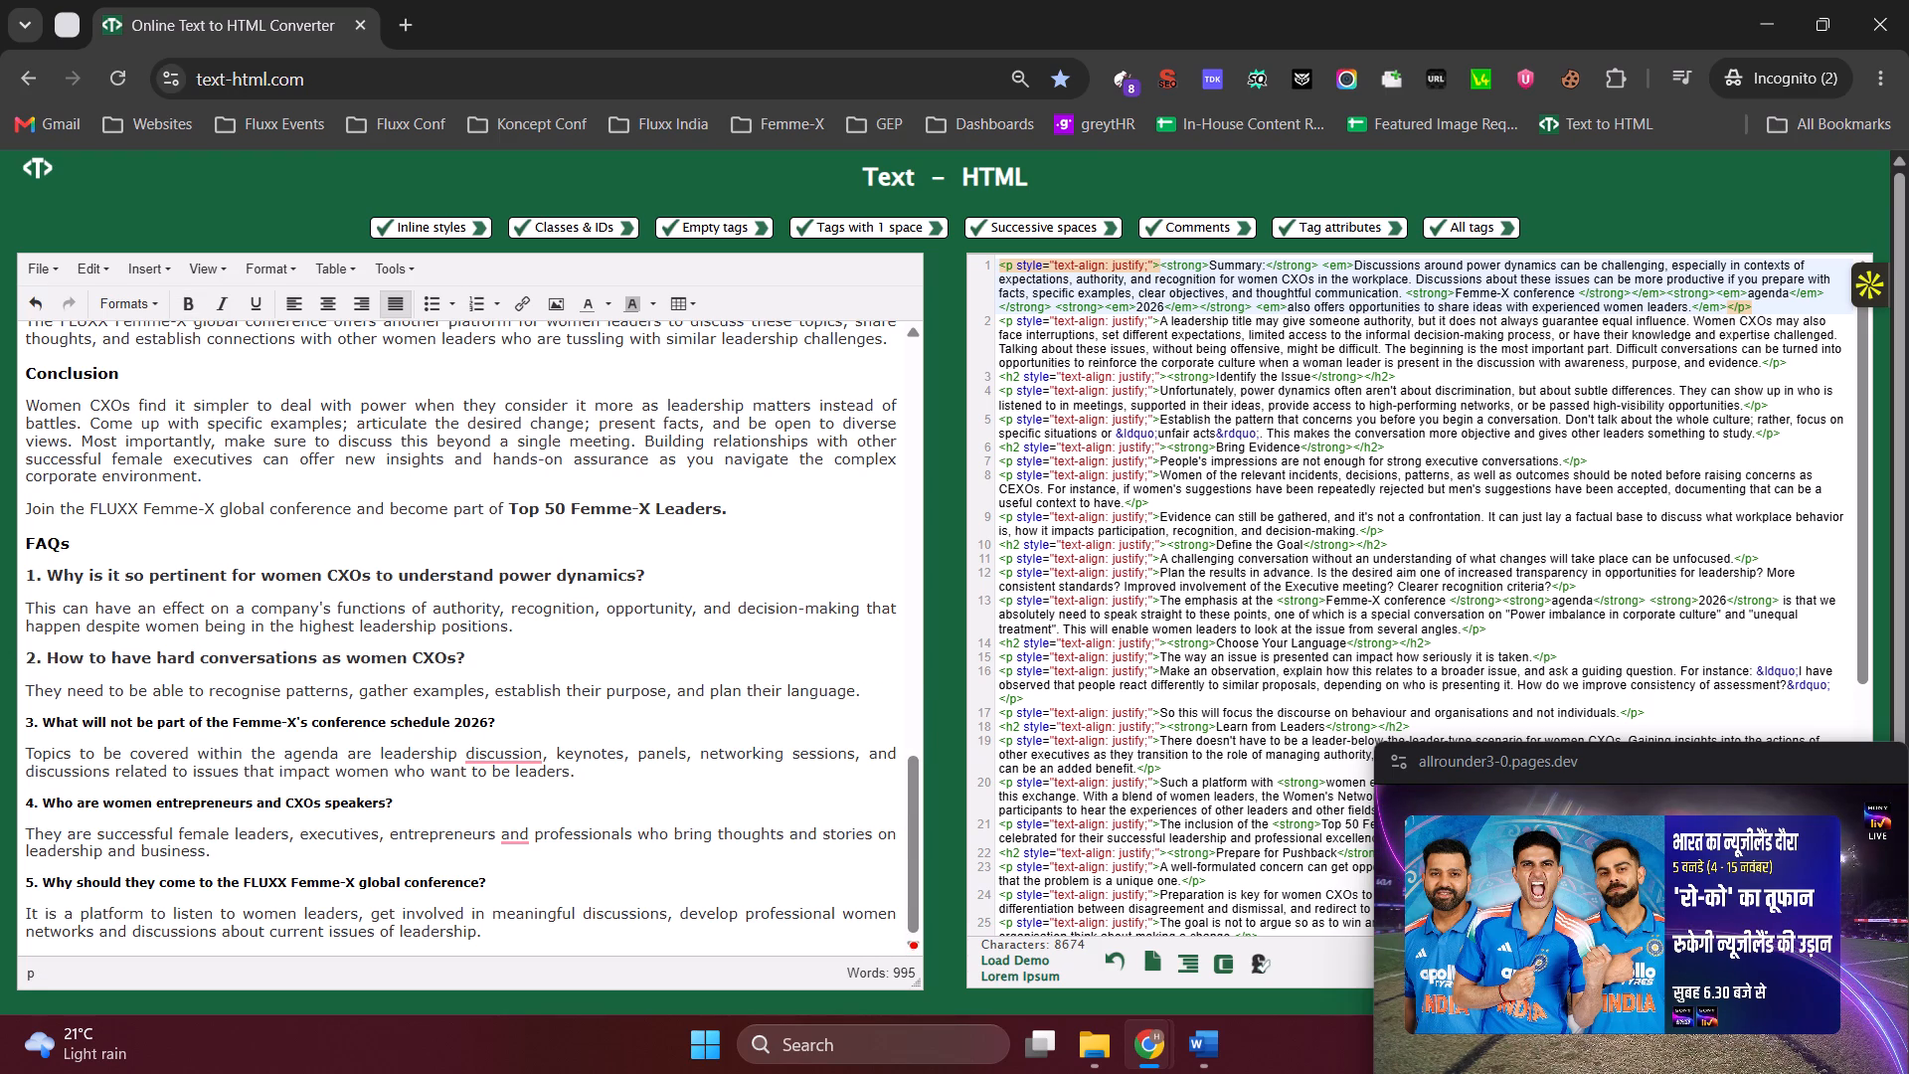
# Convert FAQ question 3 from a heading to a bold paragraph and accept the Grammarly correction "discussions" in its answer.
pyautogui.tripleClick(271, 722)
pyautogui.click(146, 308)
pyautogui.click(188, 462)
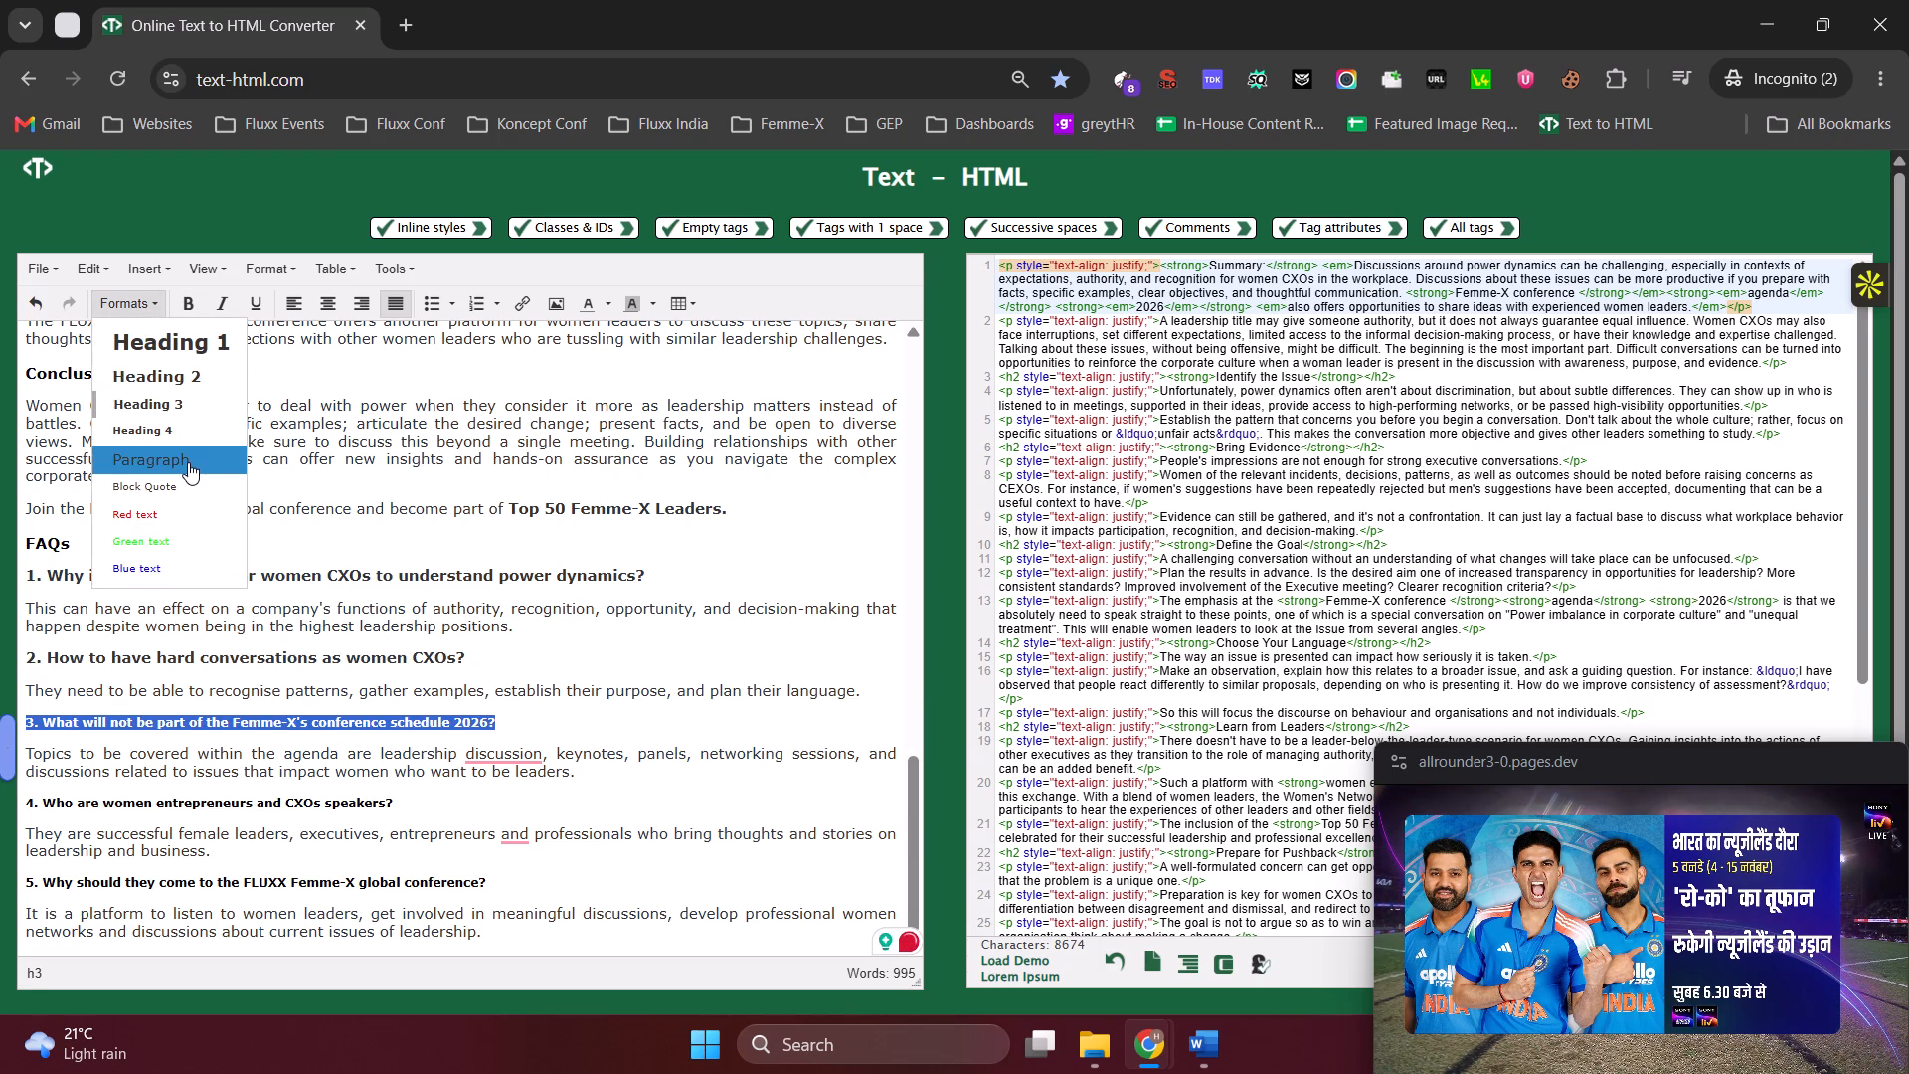
pyautogui.hotkey('ctrl', 'b')
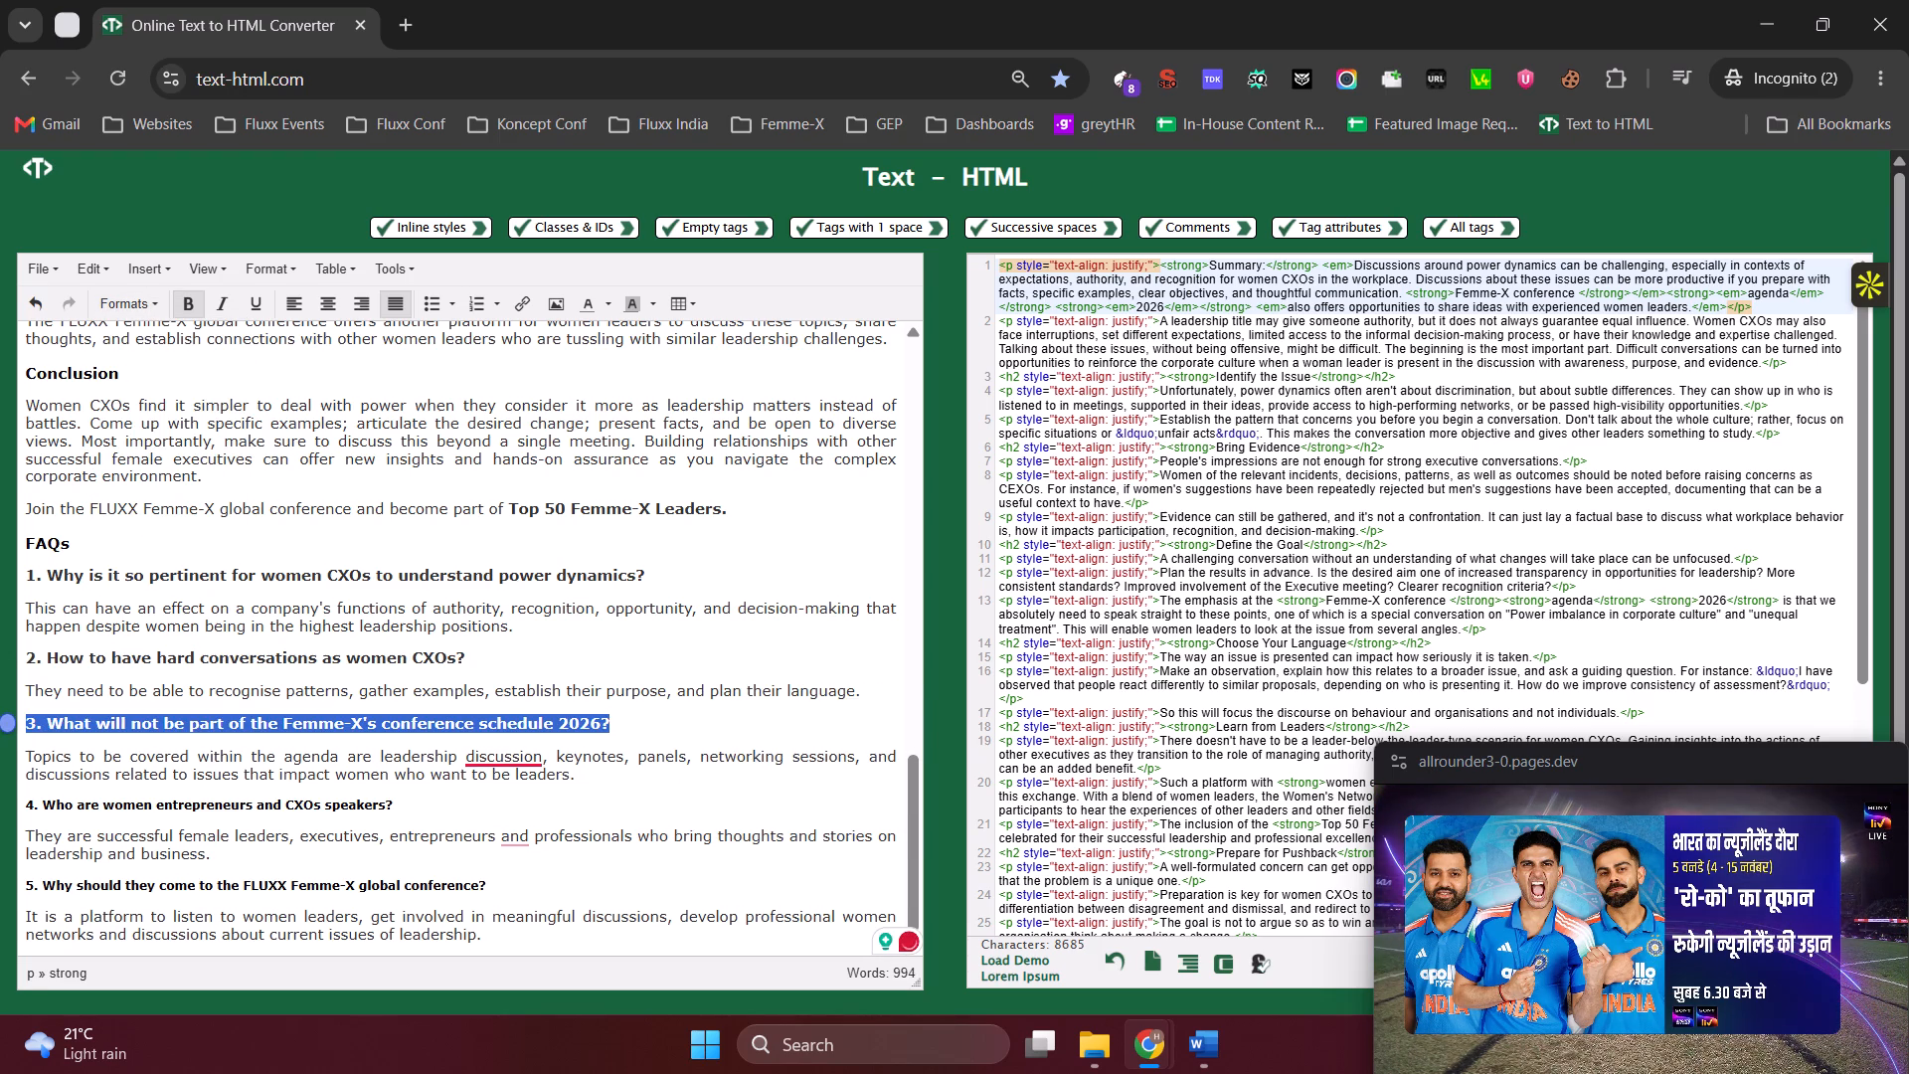
pyautogui.click(547, 795)
# Convert FAQ question 4 from a heading to a bold paragraph and accept the Grammarly correction "entrepreneurs, and" in its answer.
pyautogui.scroll(-2, 396, 714)
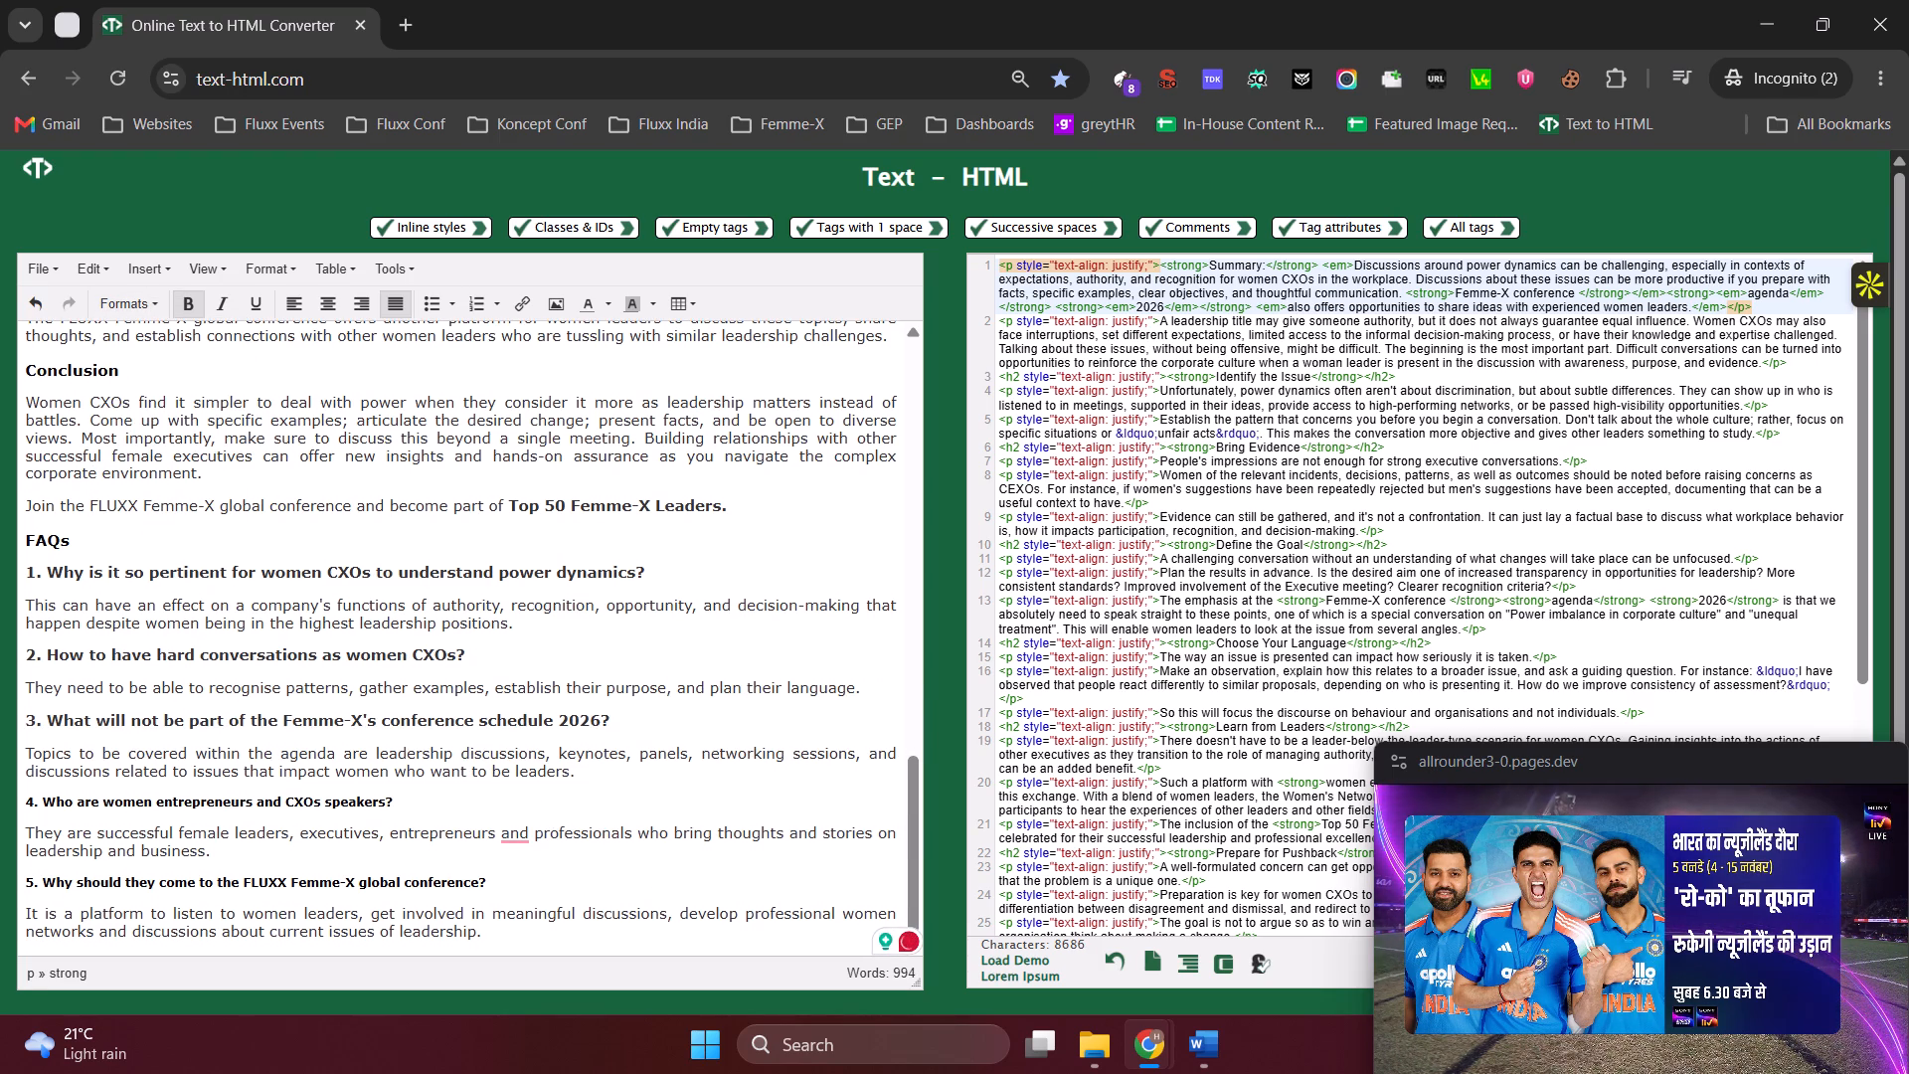
pyautogui.tripleClick(326, 810)
pyautogui.tripleClick(321, 796)
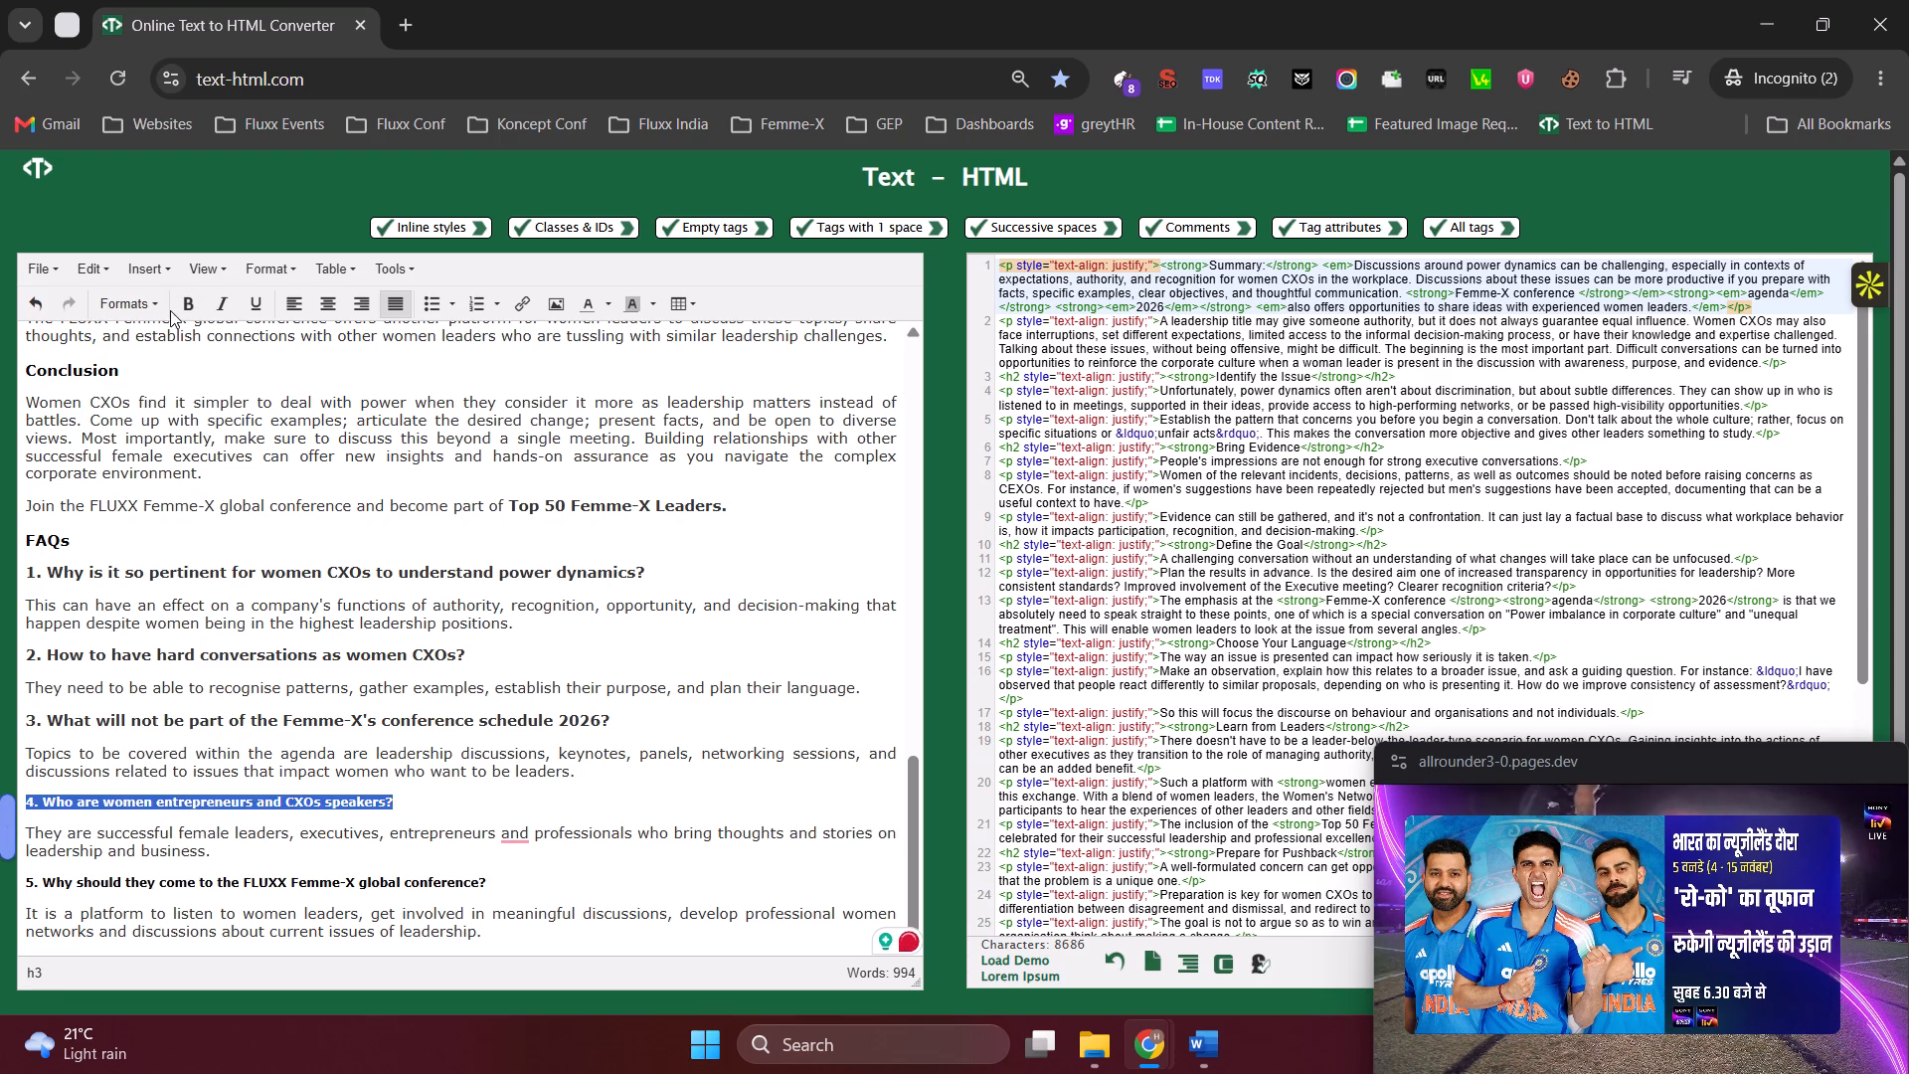
pyautogui.click(160, 300)
pyautogui.click(209, 447)
pyautogui.hotkey('ctrl', 'b')
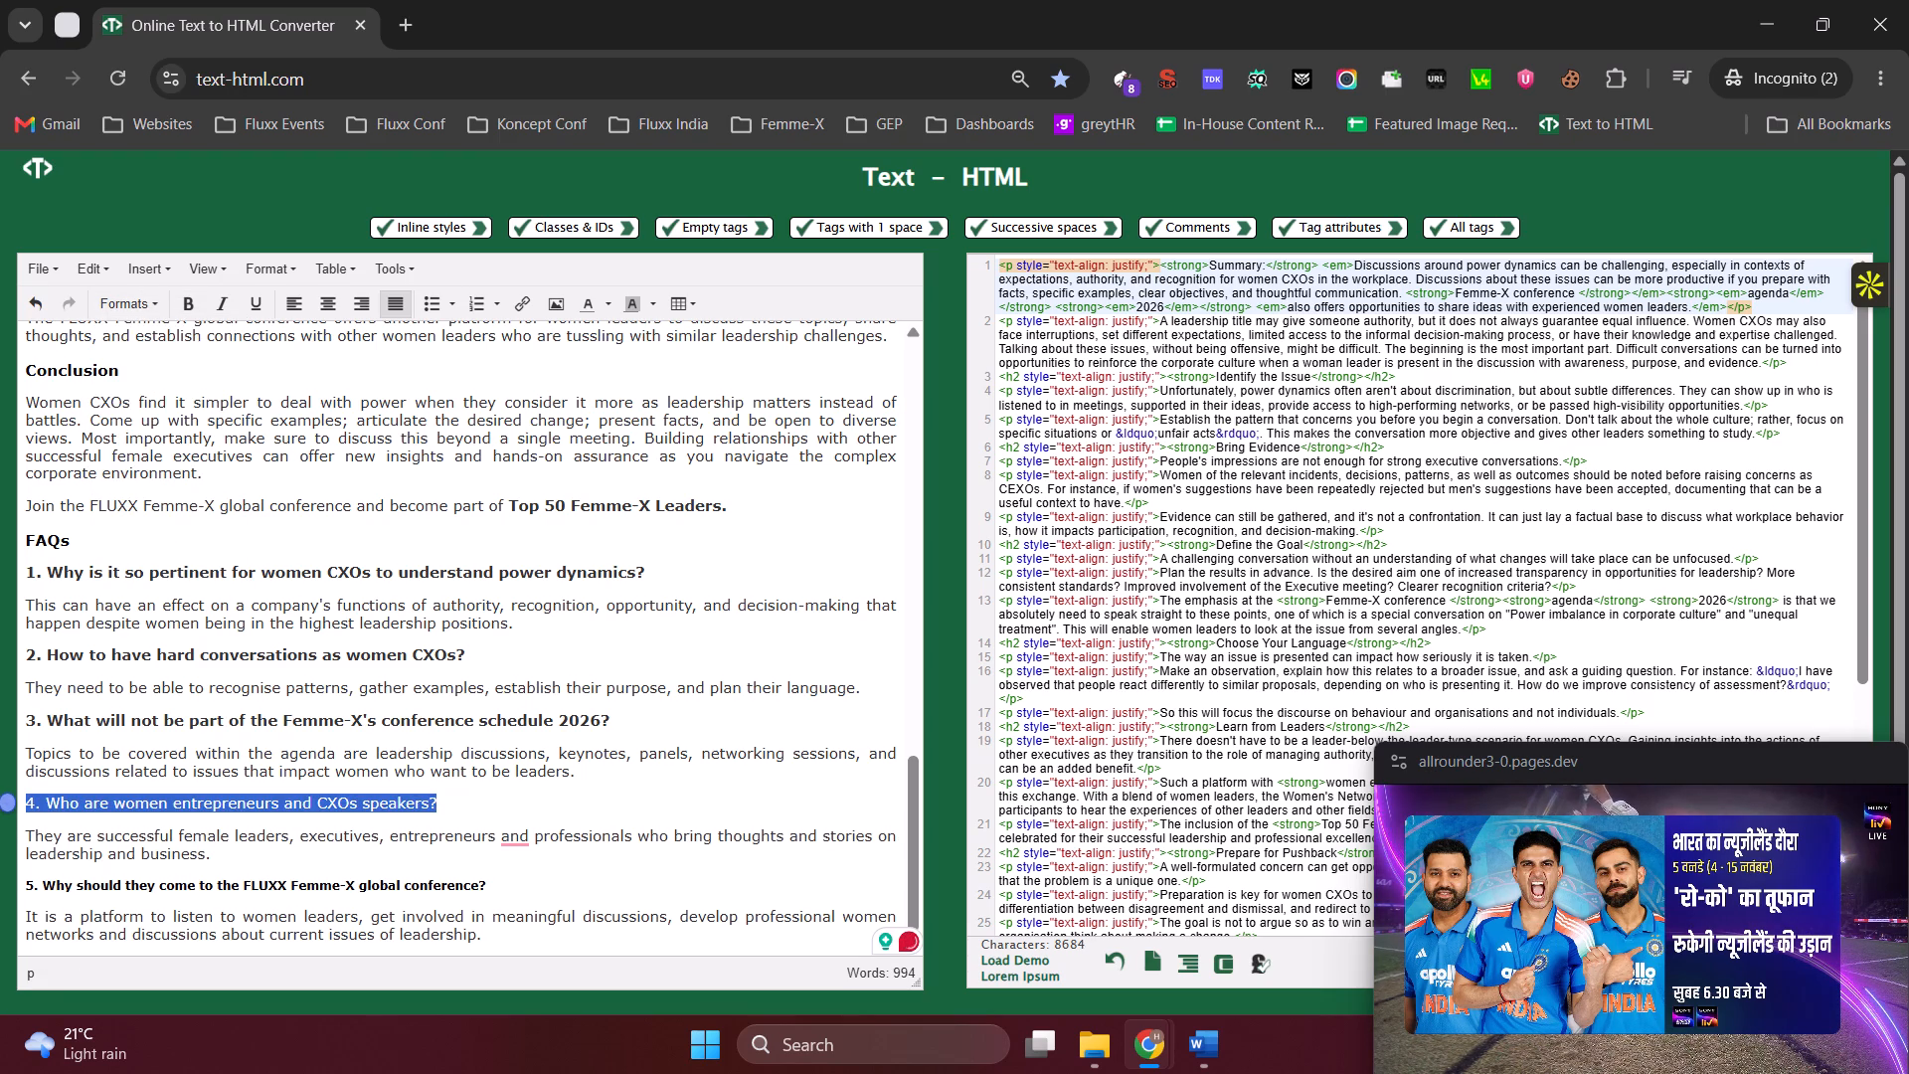
pyautogui.scroll(-1, 461, 726)
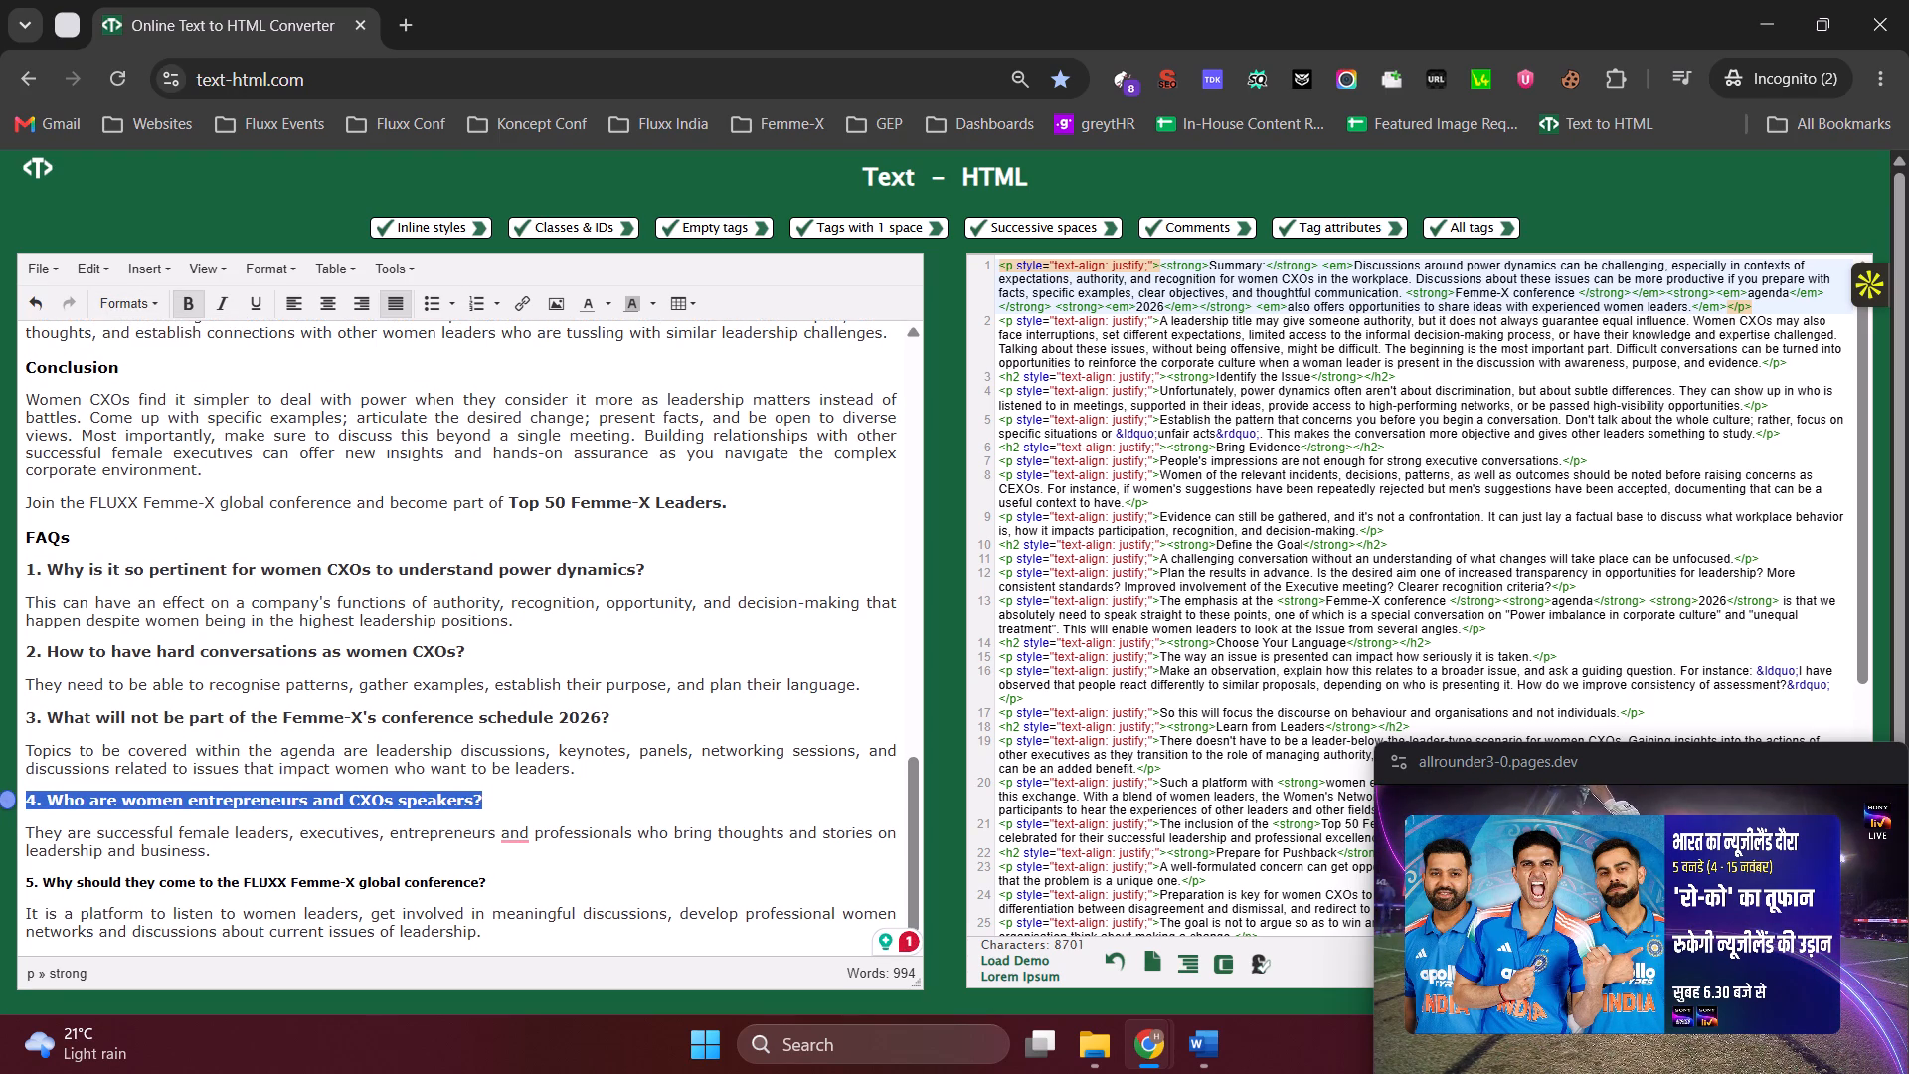
pyautogui.click(536, 879)
# Convert FAQ question 5, about coming to the FLUXX Femme-X global conference, from a heading to a bold paragraph.
pyautogui.tripleClick(187, 885)
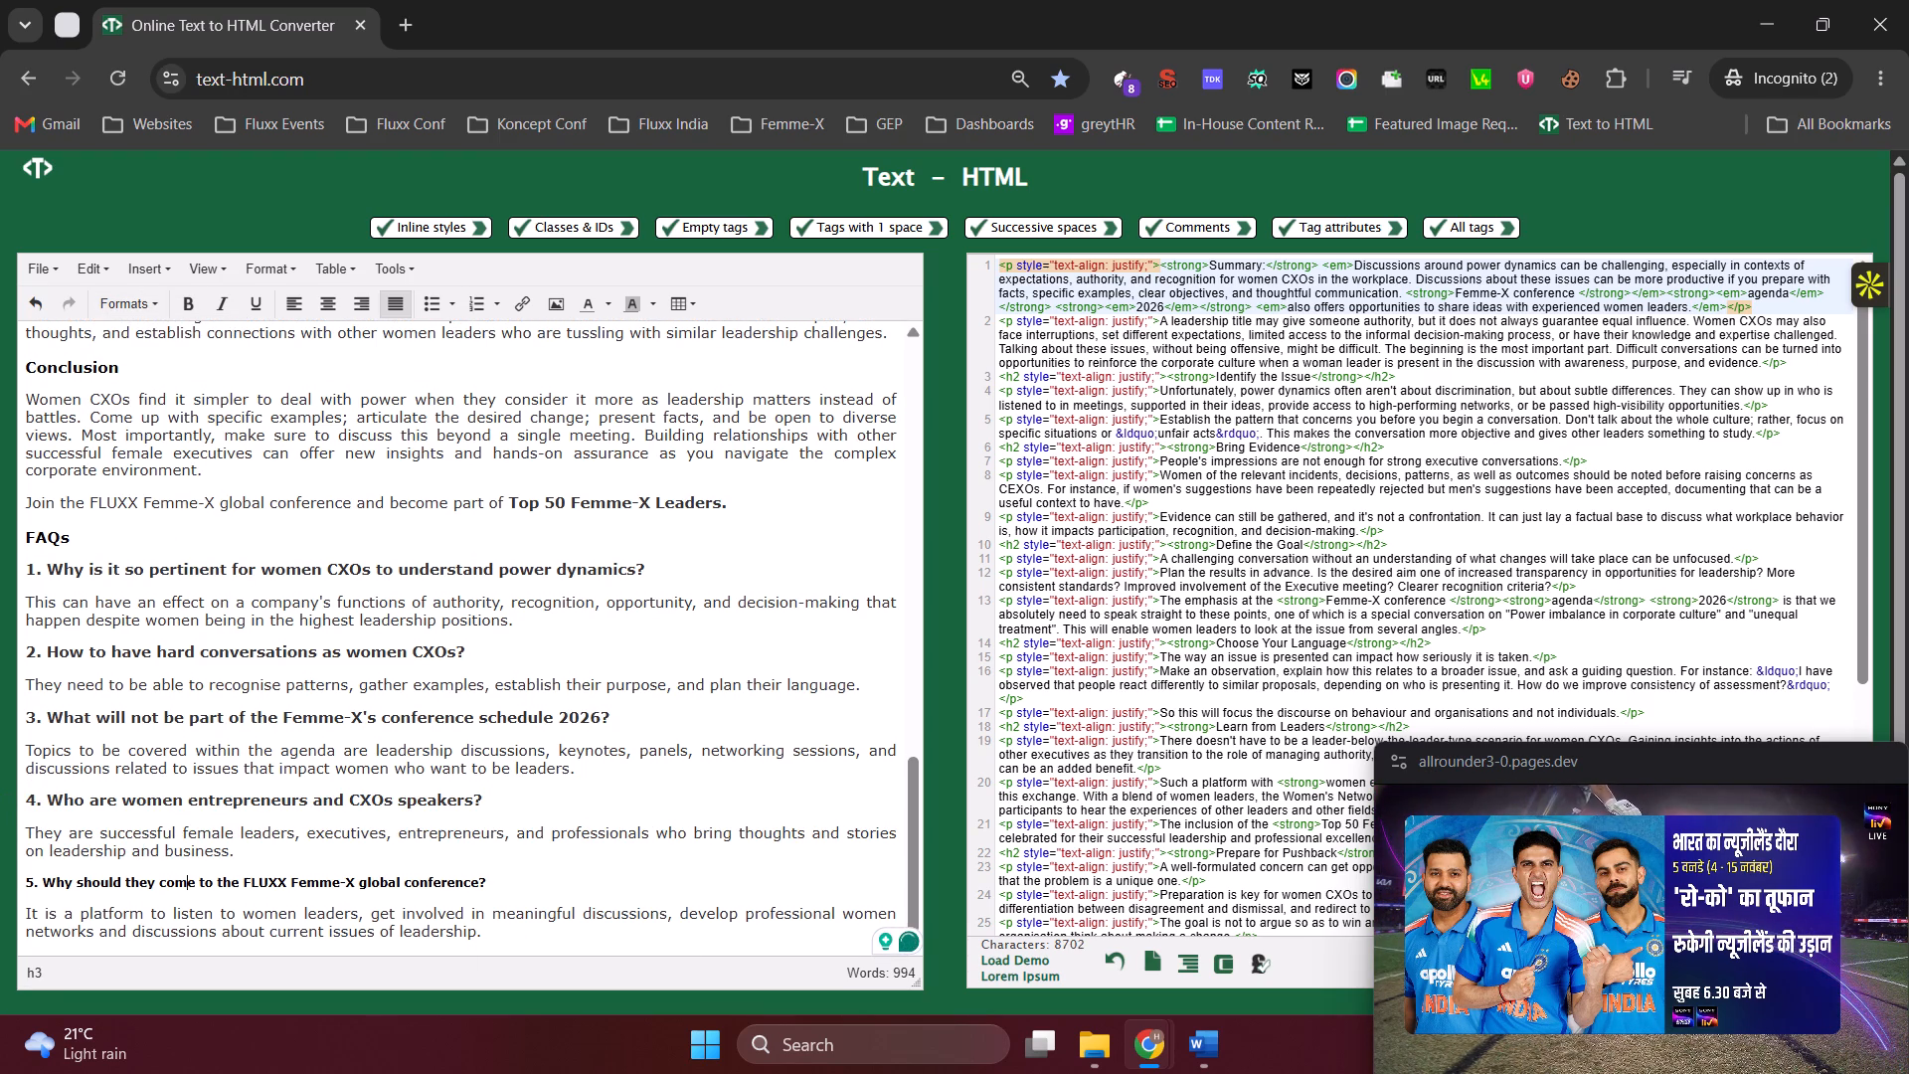
pyautogui.click(159, 302)
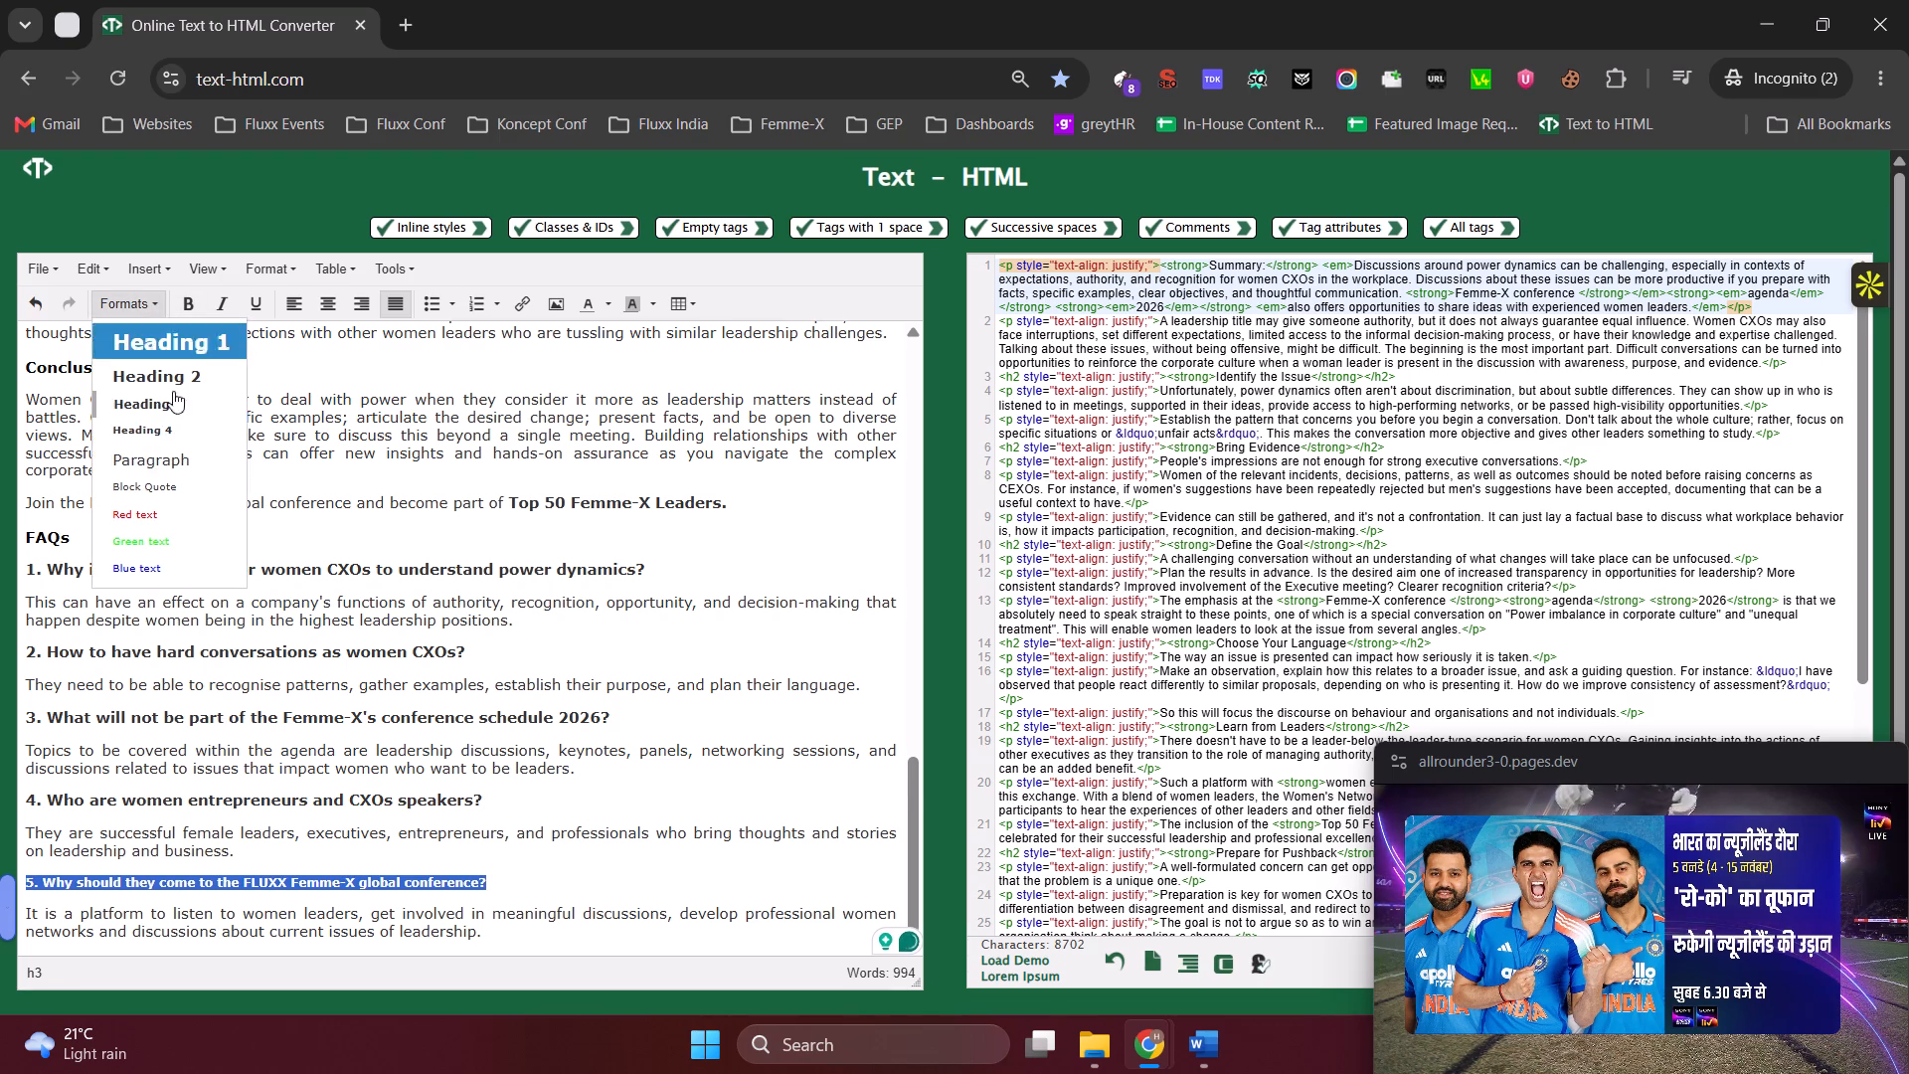
pyautogui.click(203, 471)
pyautogui.hotkey('ctrl', 'b')
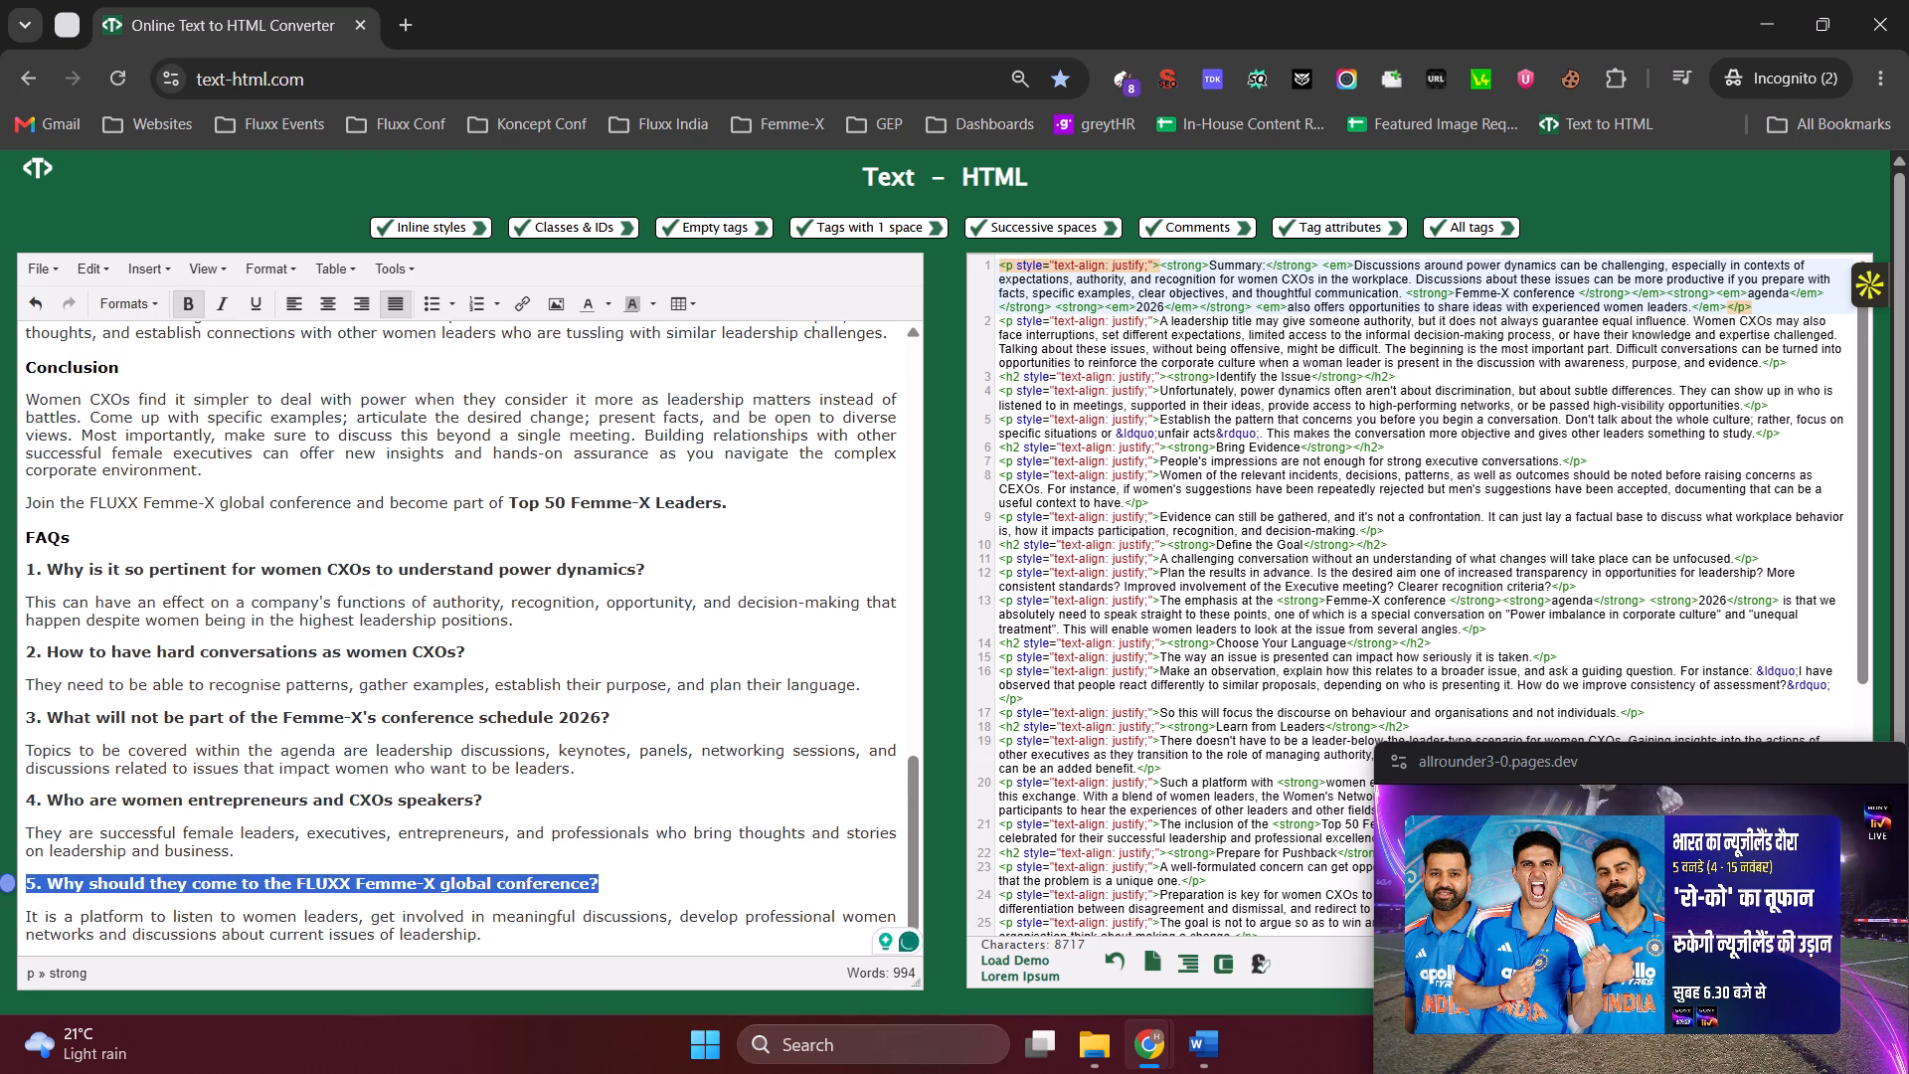
pyautogui.click(555, 722)
pyautogui.scroll(-1, 555, 722)
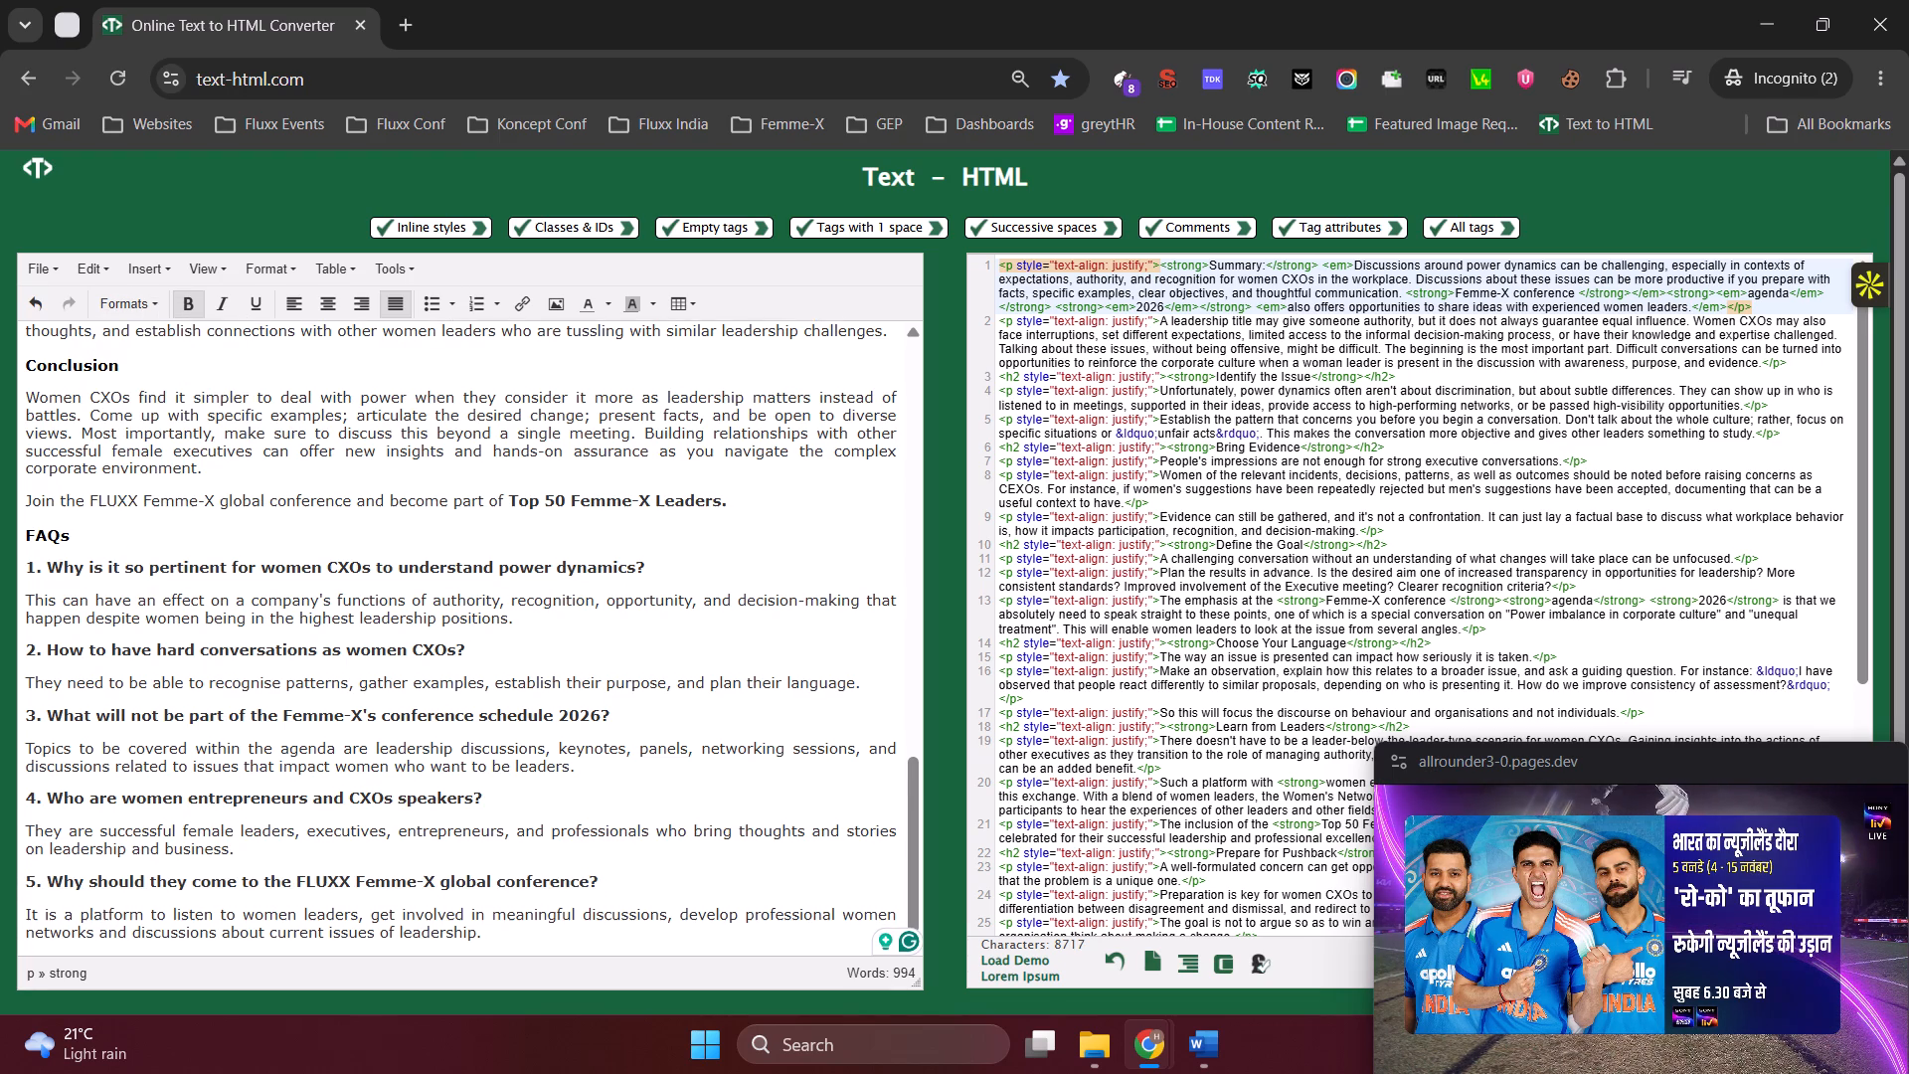
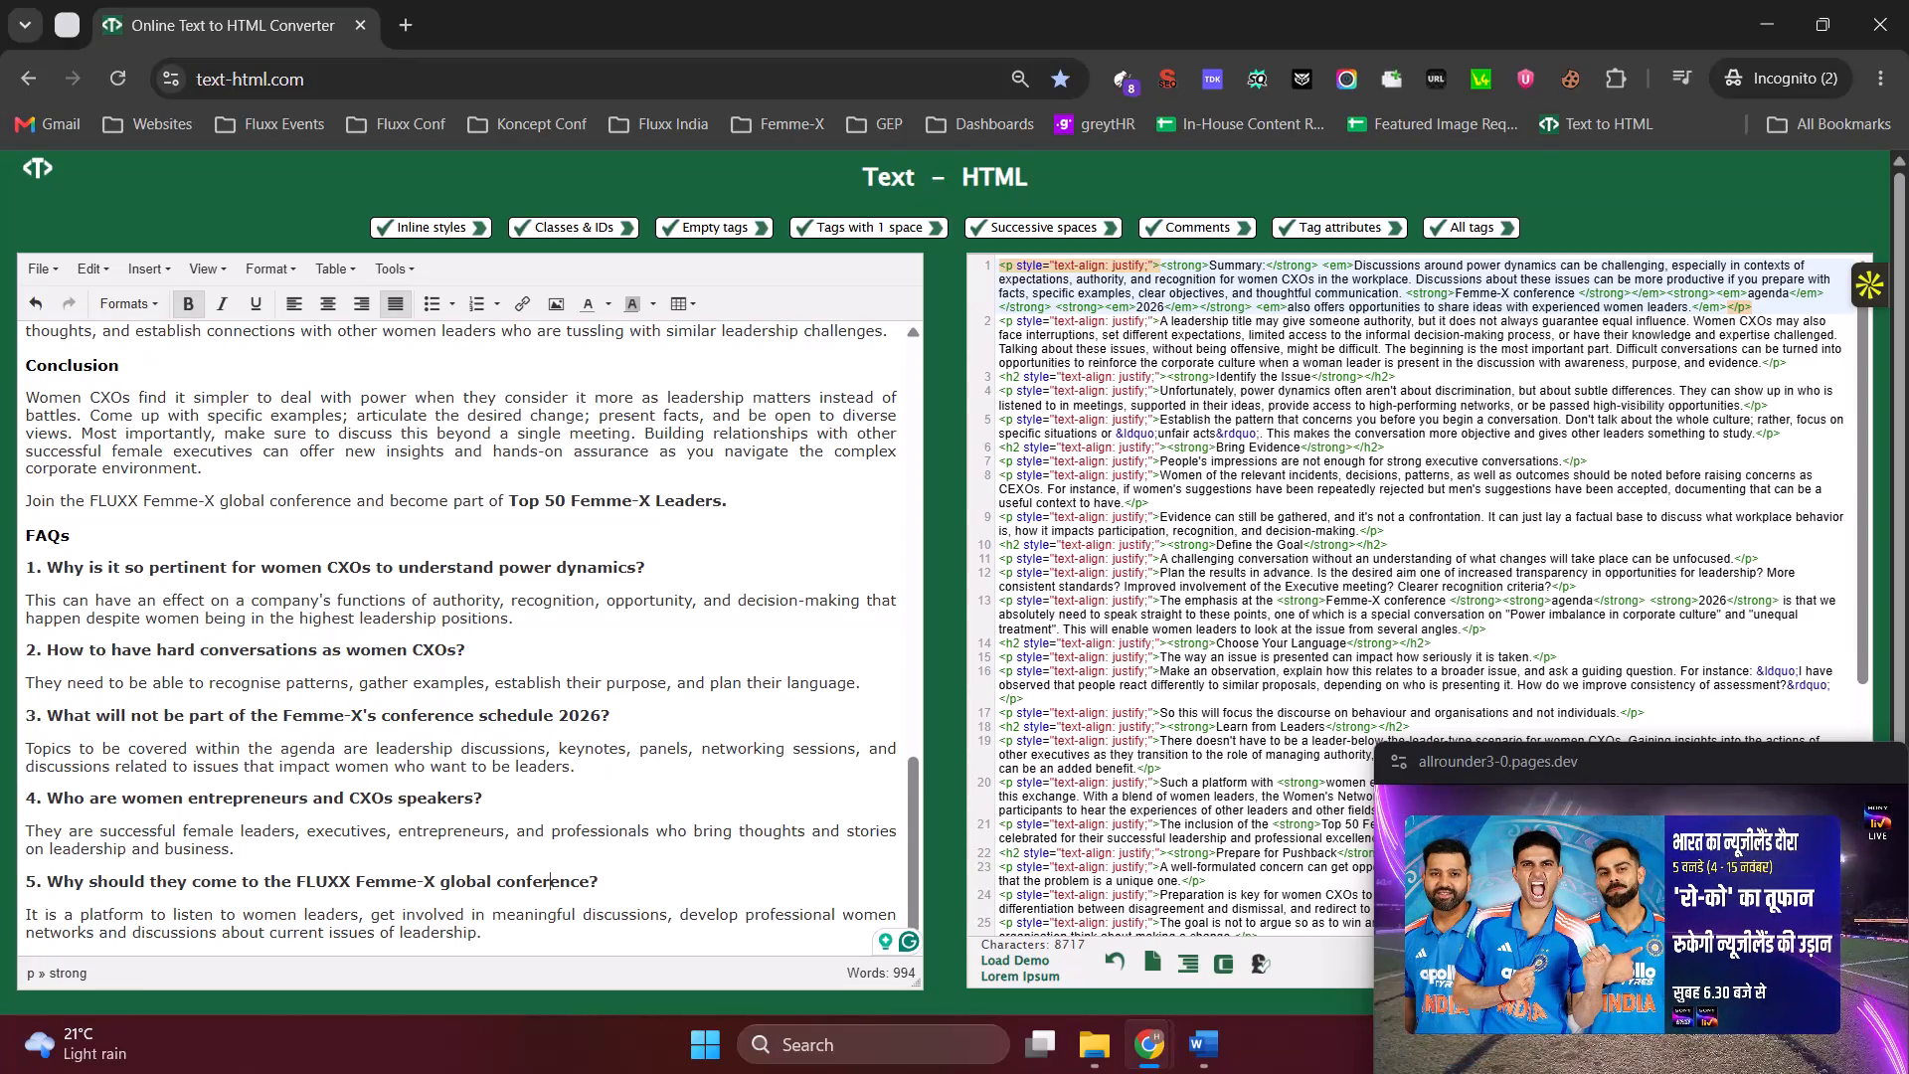
# Add an empty paragraph at the end of the article, after the answer to FAQ question 5.
pyautogui.click(449, 799)
pyautogui.scroll(-3, 449, 799)
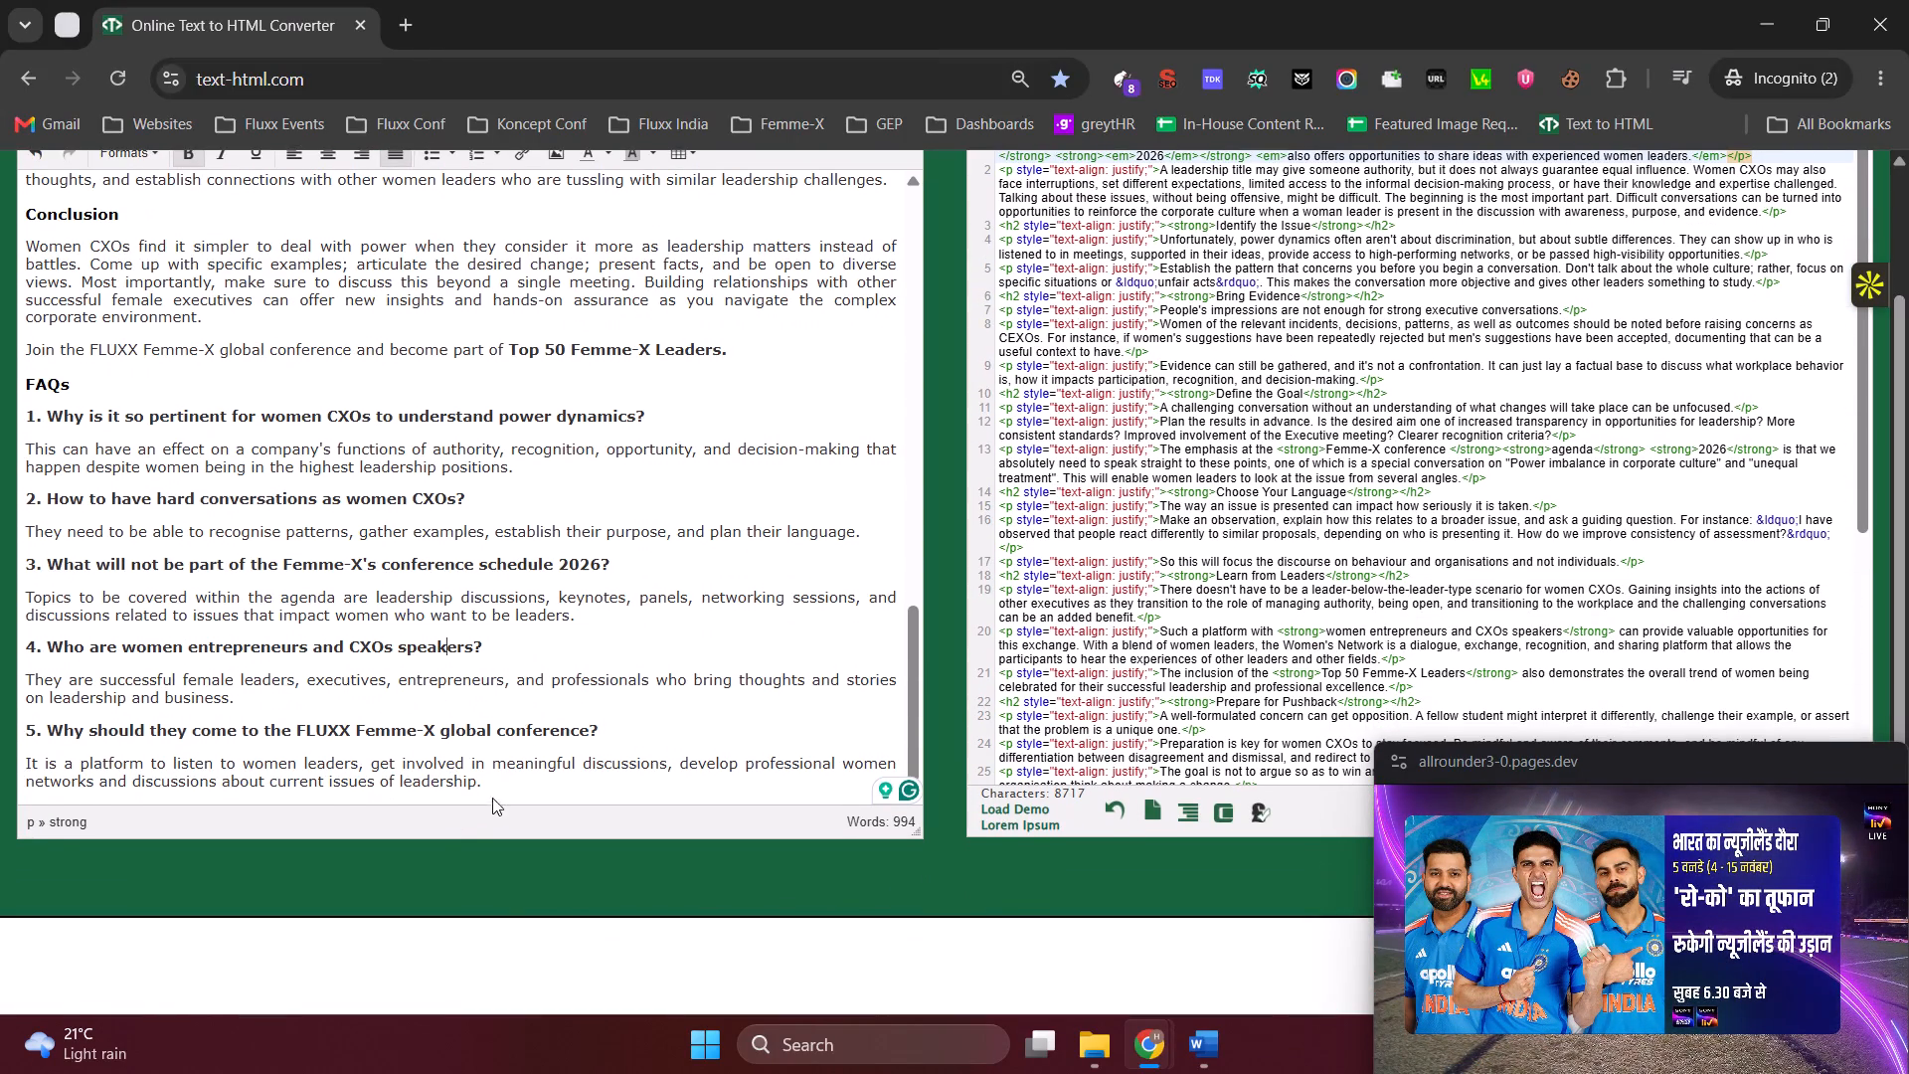
pyautogui.click(513, 788)
pyautogui.press('Return')
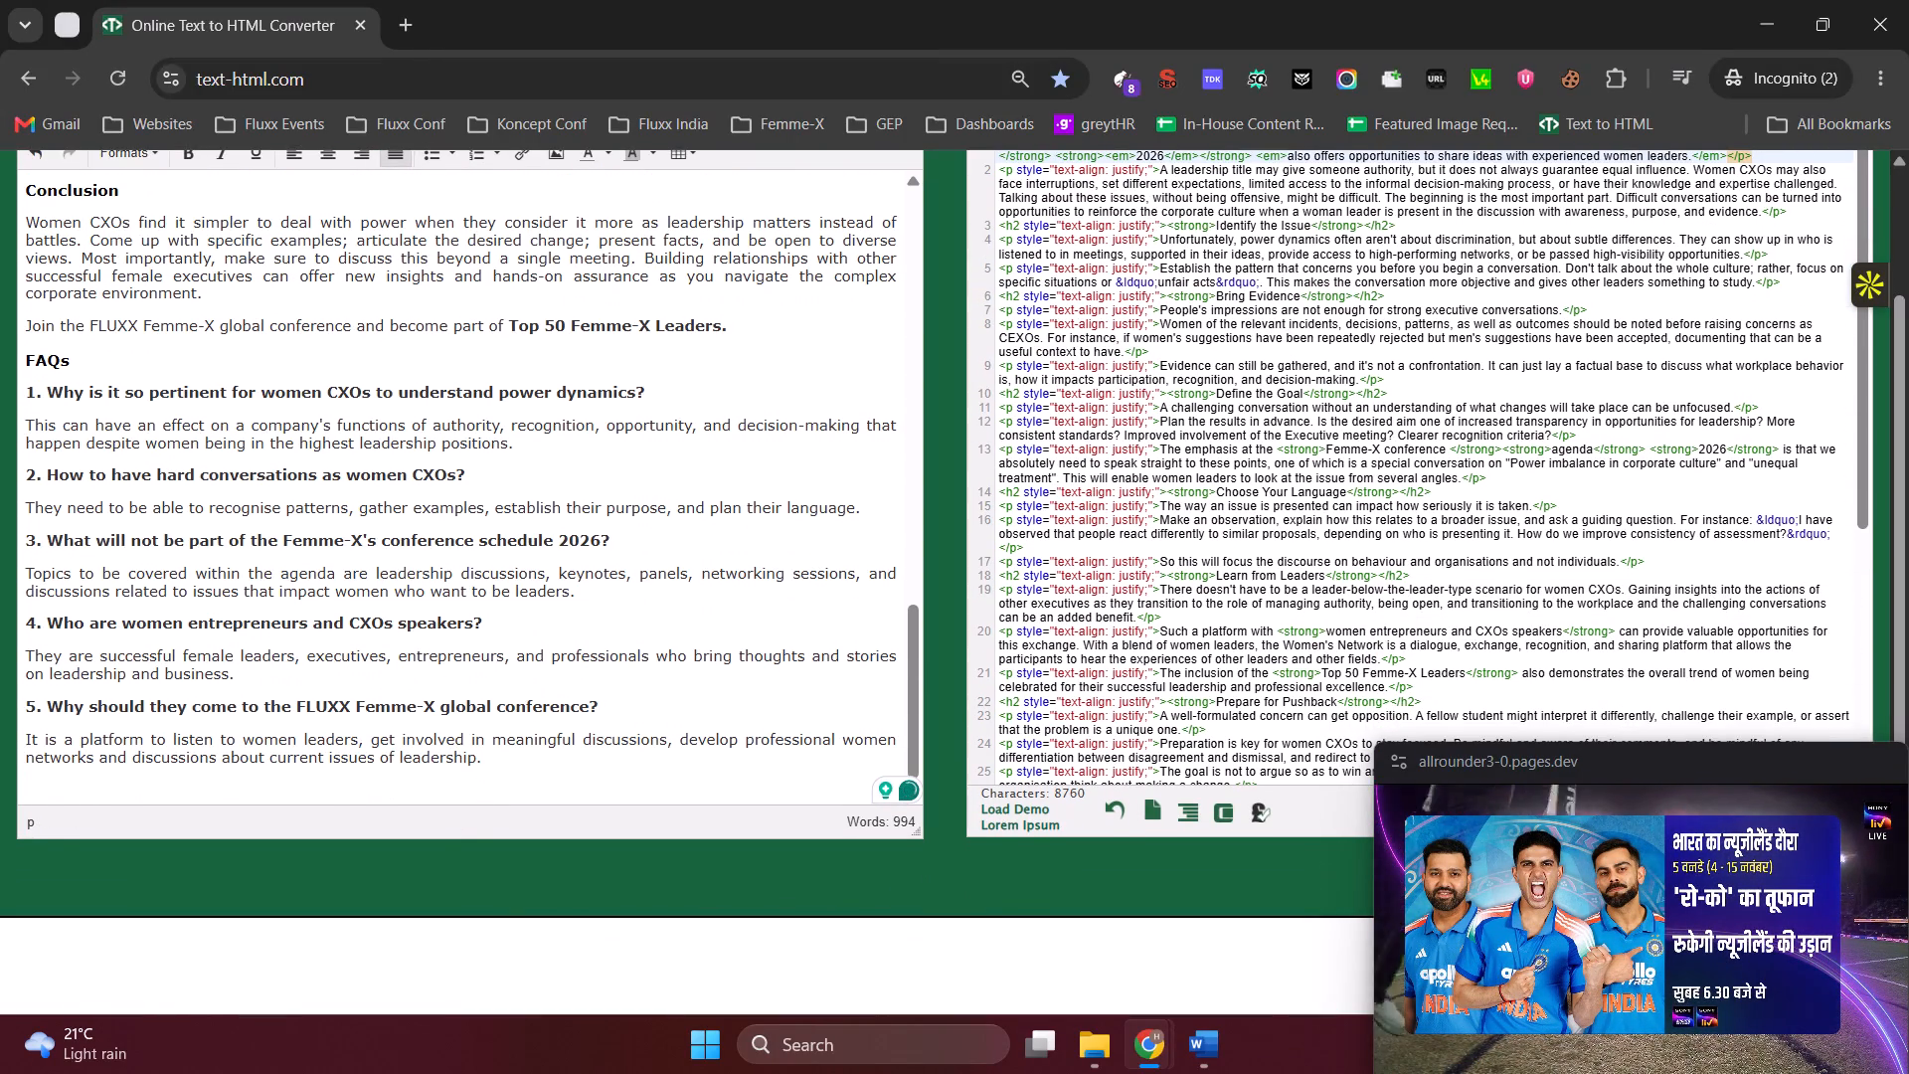
# Check the heading style and bold formatting of the article's section headings, from Identify the Issue through Conclusion.
pyautogui.scroll(8, 541, 589)
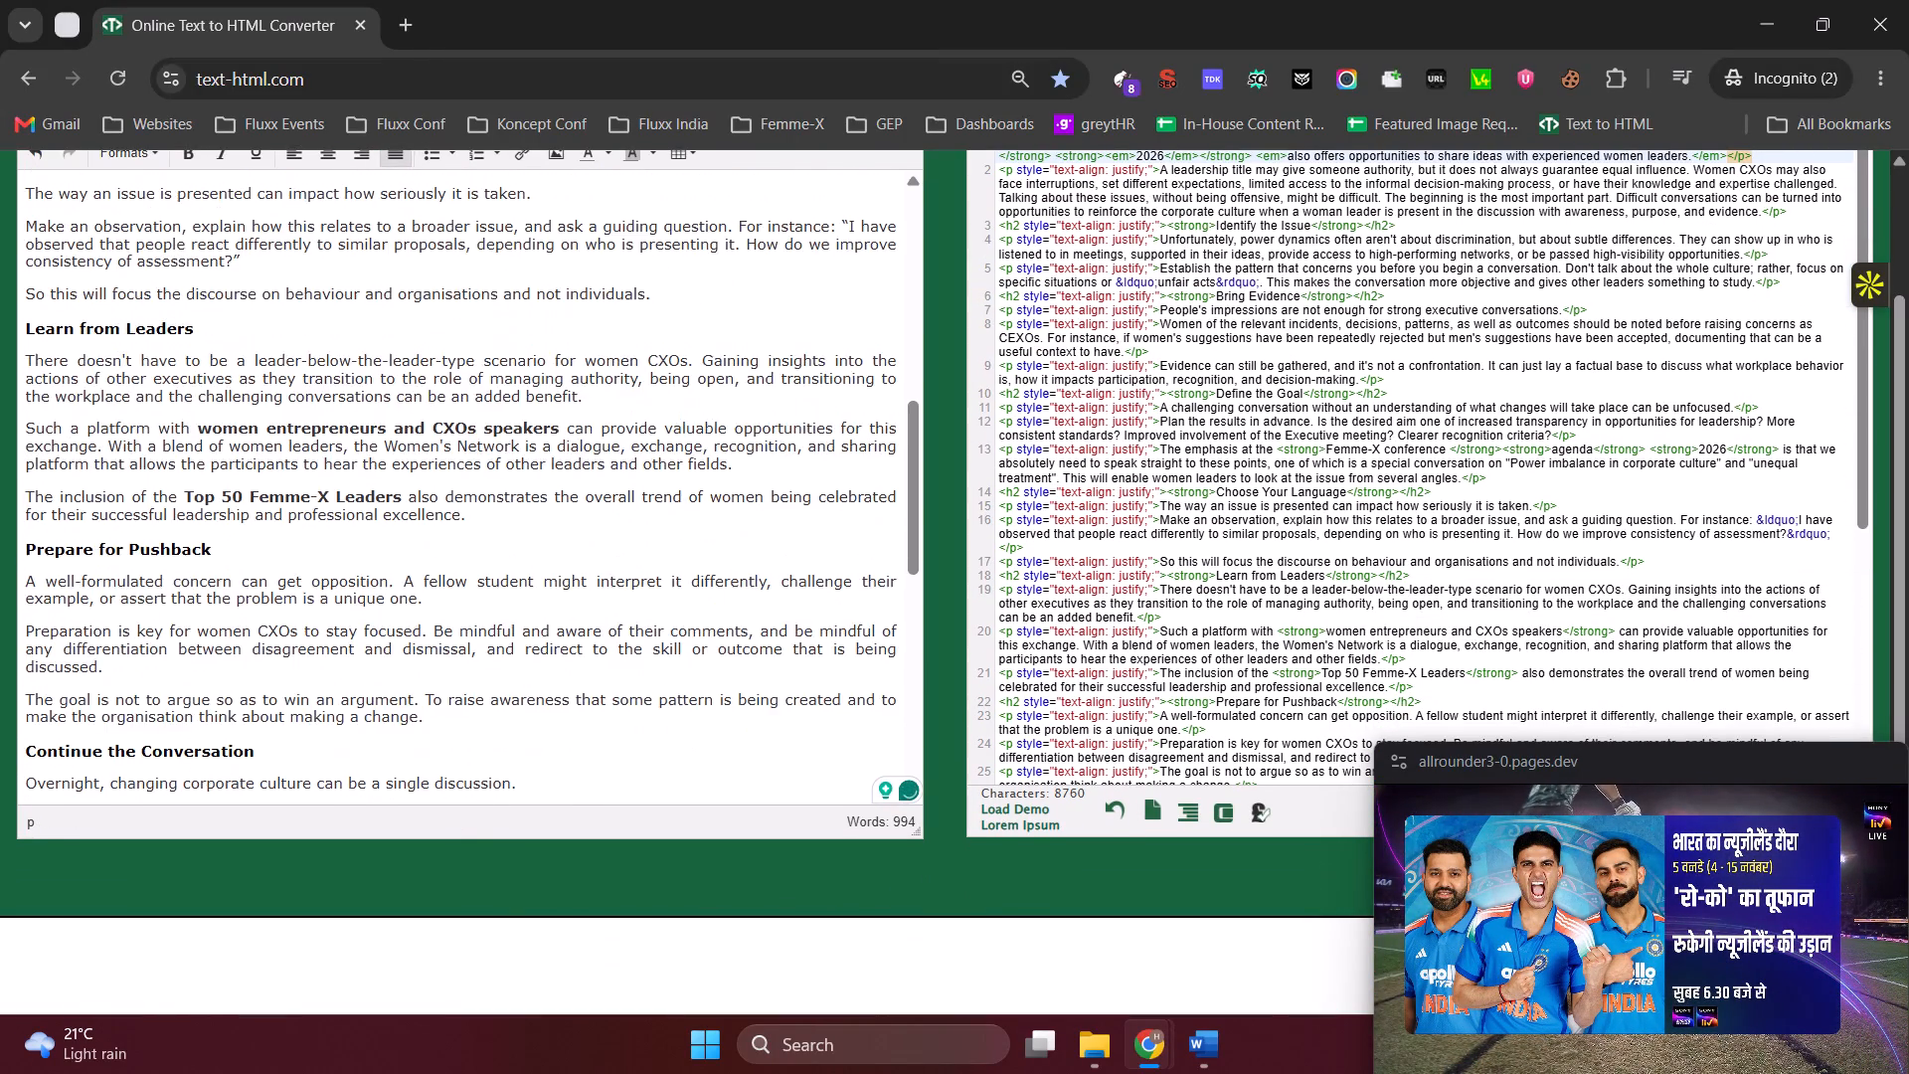
pyautogui.scroll(12, 555, 595)
pyautogui.scroll(2, 802, 551)
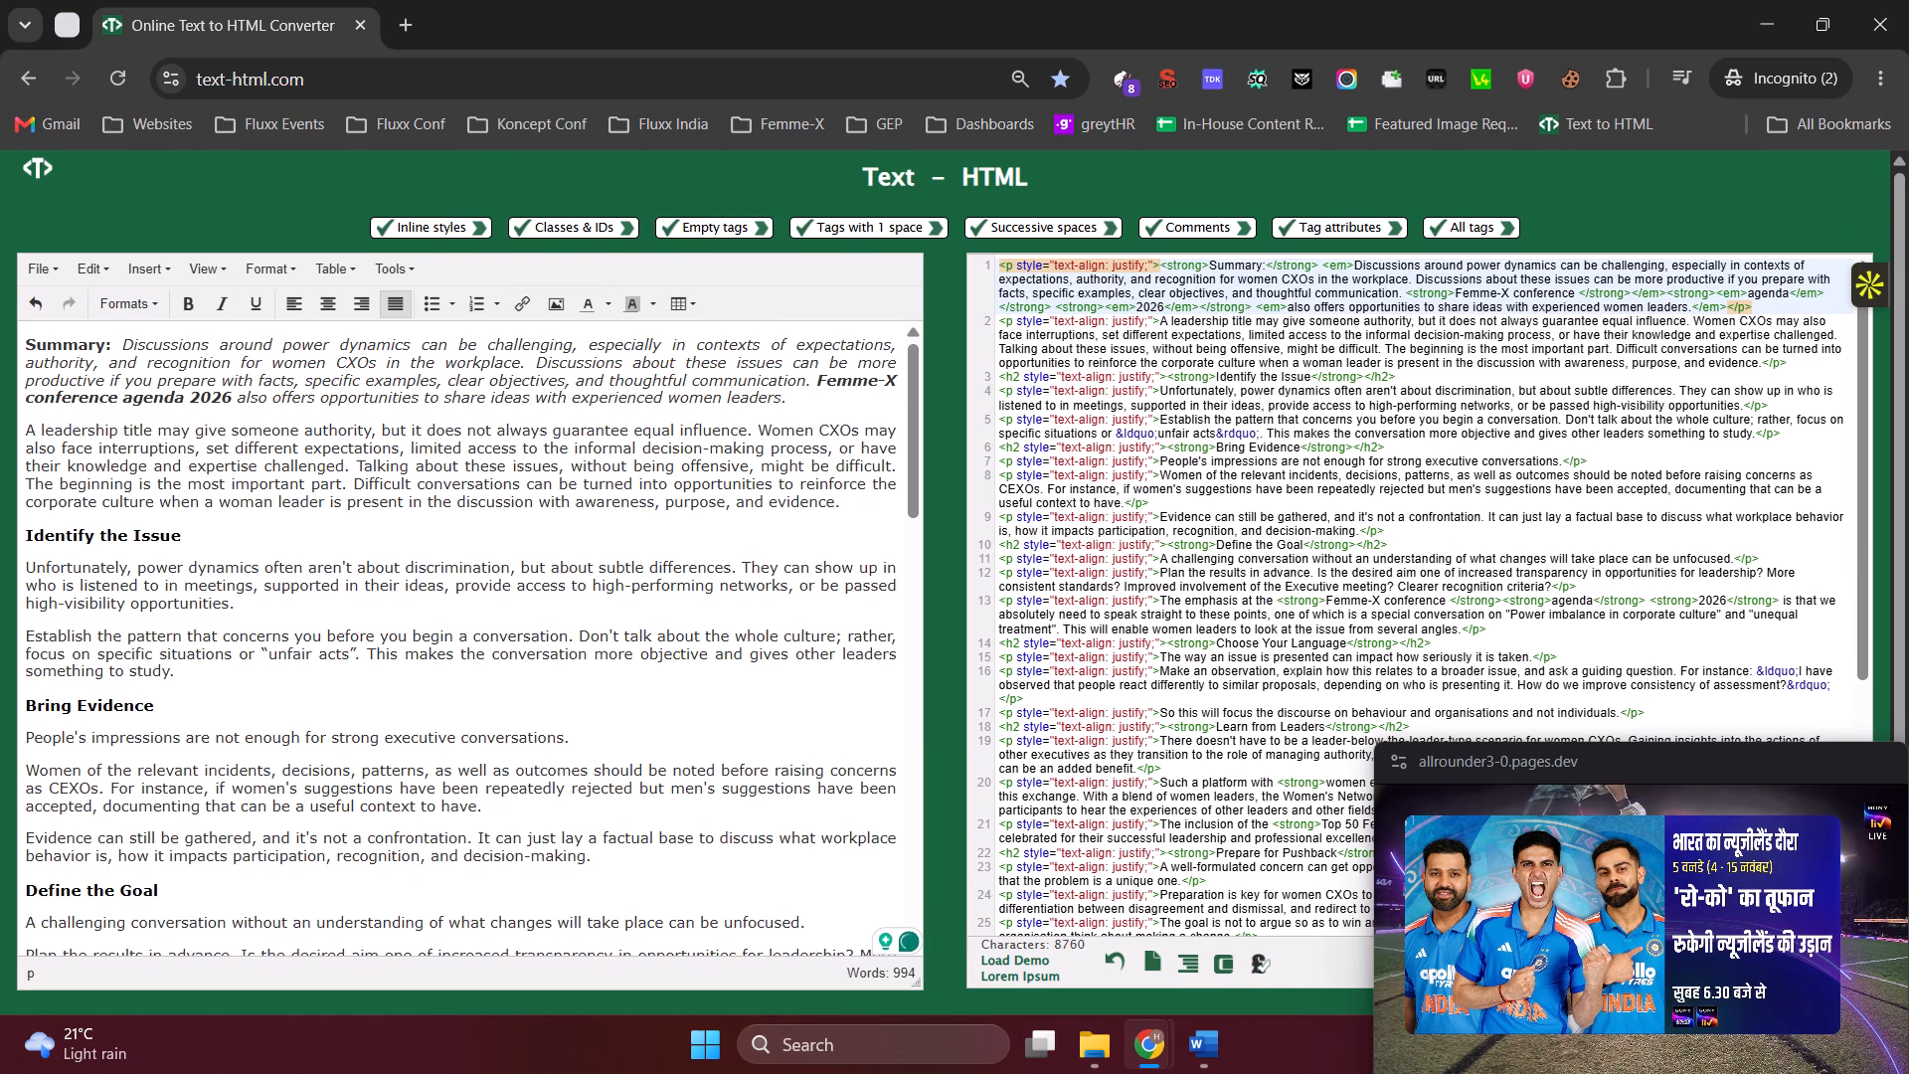
pyautogui.click(161, 528)
pyautogui.click(118, 713)
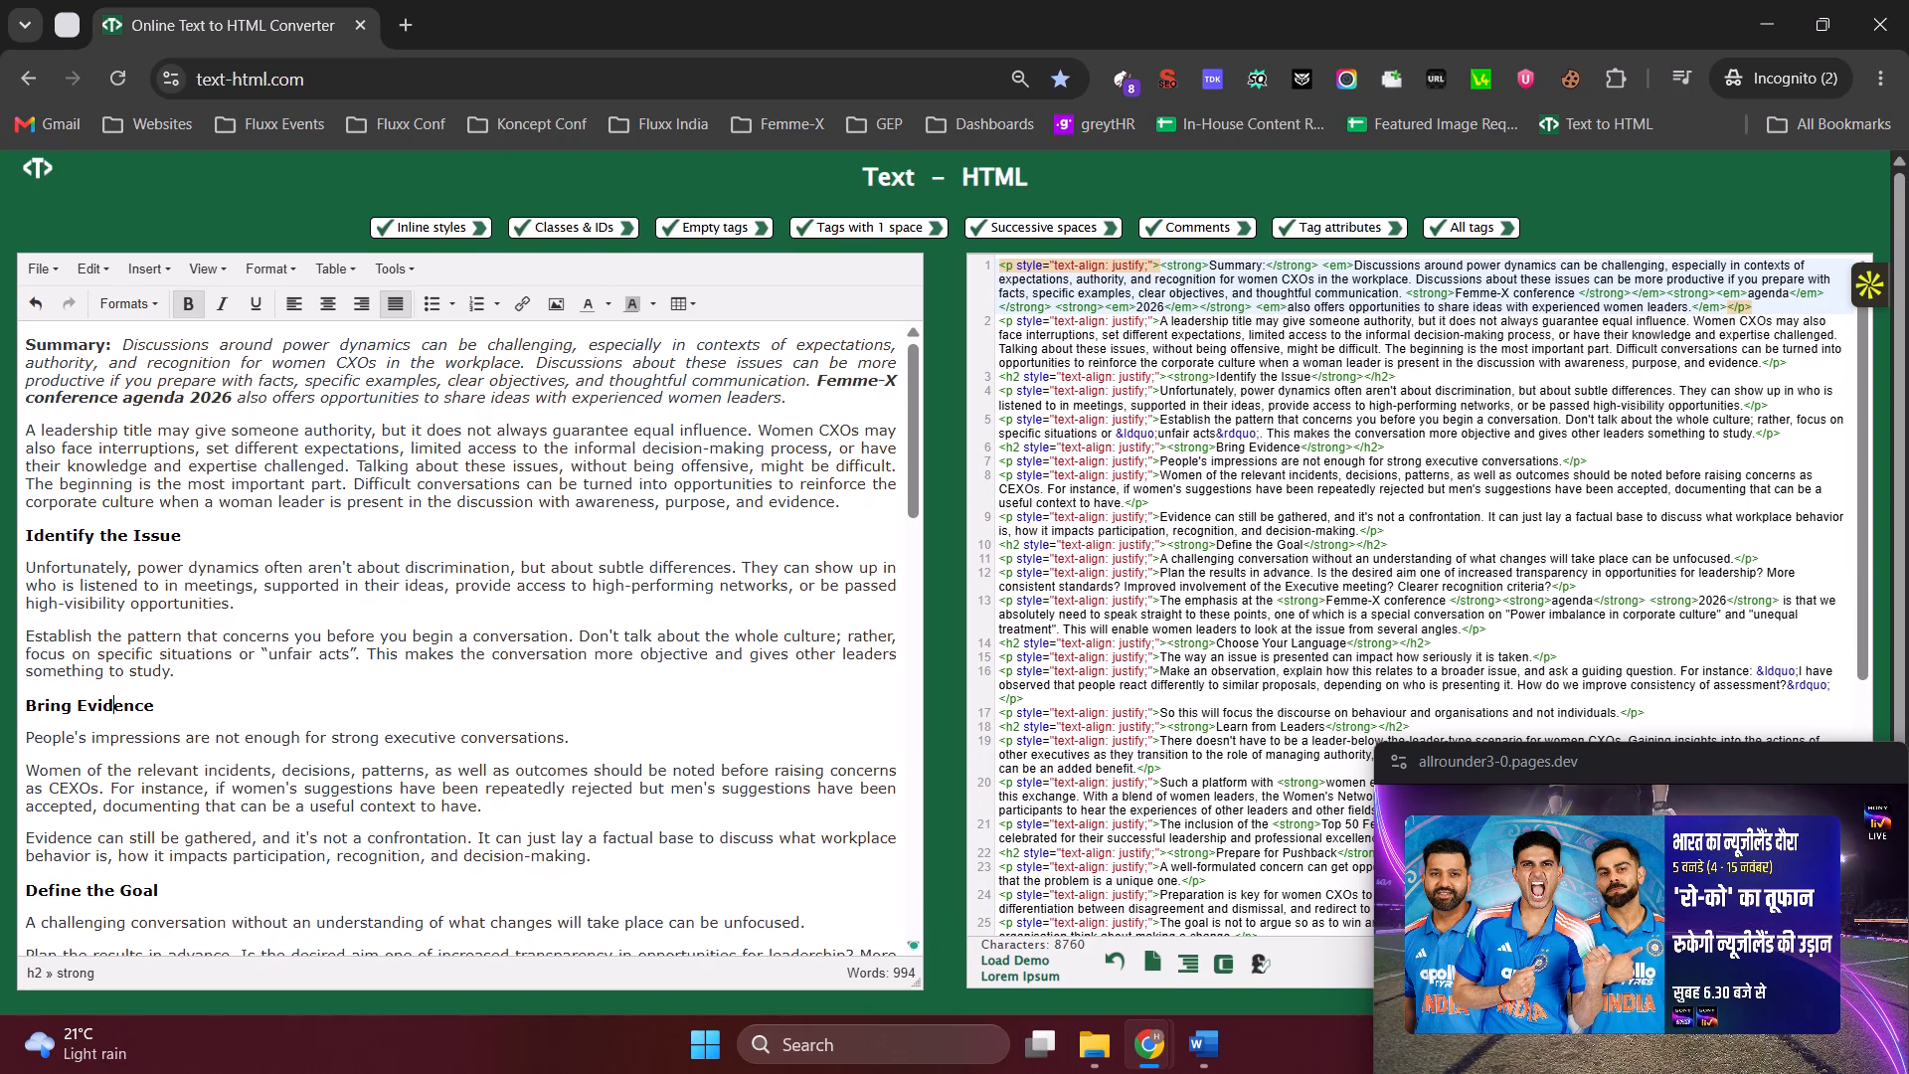
pyautogui.scroll(-1, 178, 633)
pyautogui.click(118, 764)
pyautogui.scroll(-2, 315, 634)
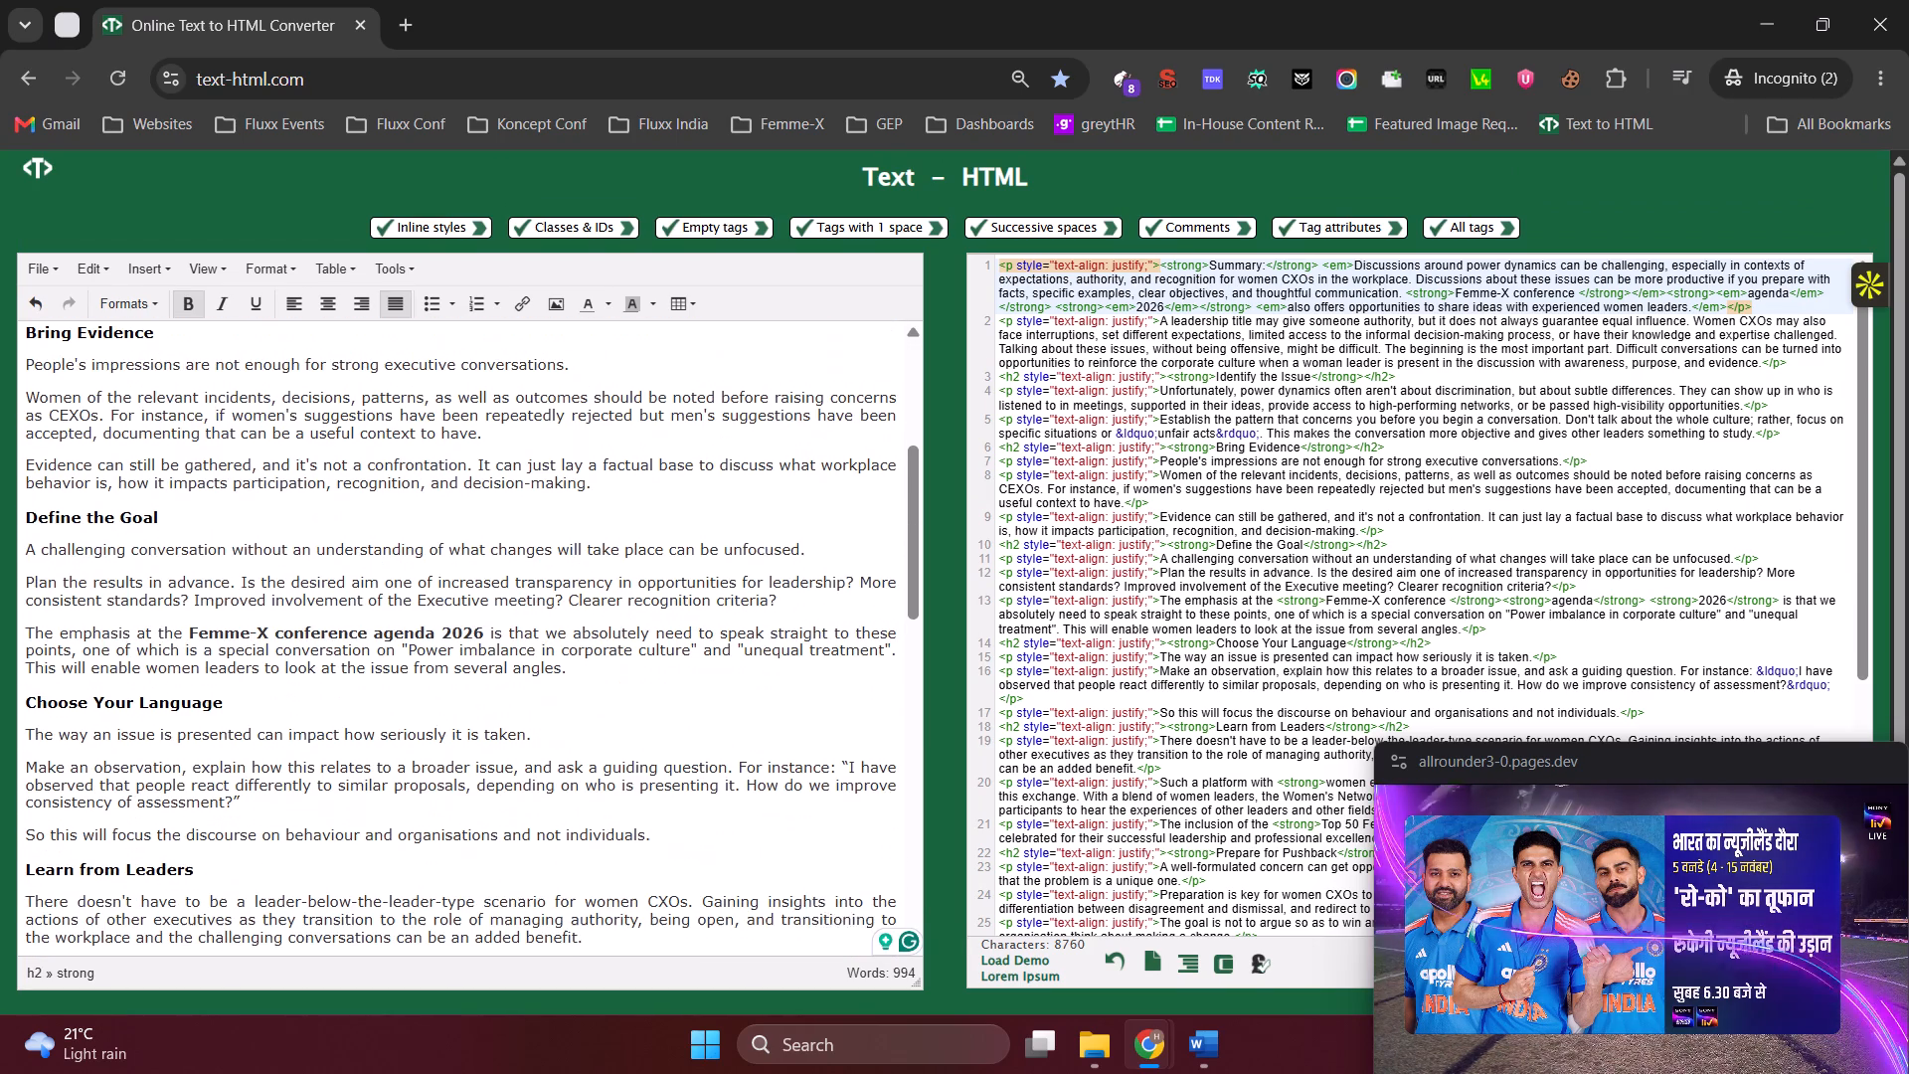
pyautogui.click(199, 703)
pyautogui.scroll(-2, 199, 699)
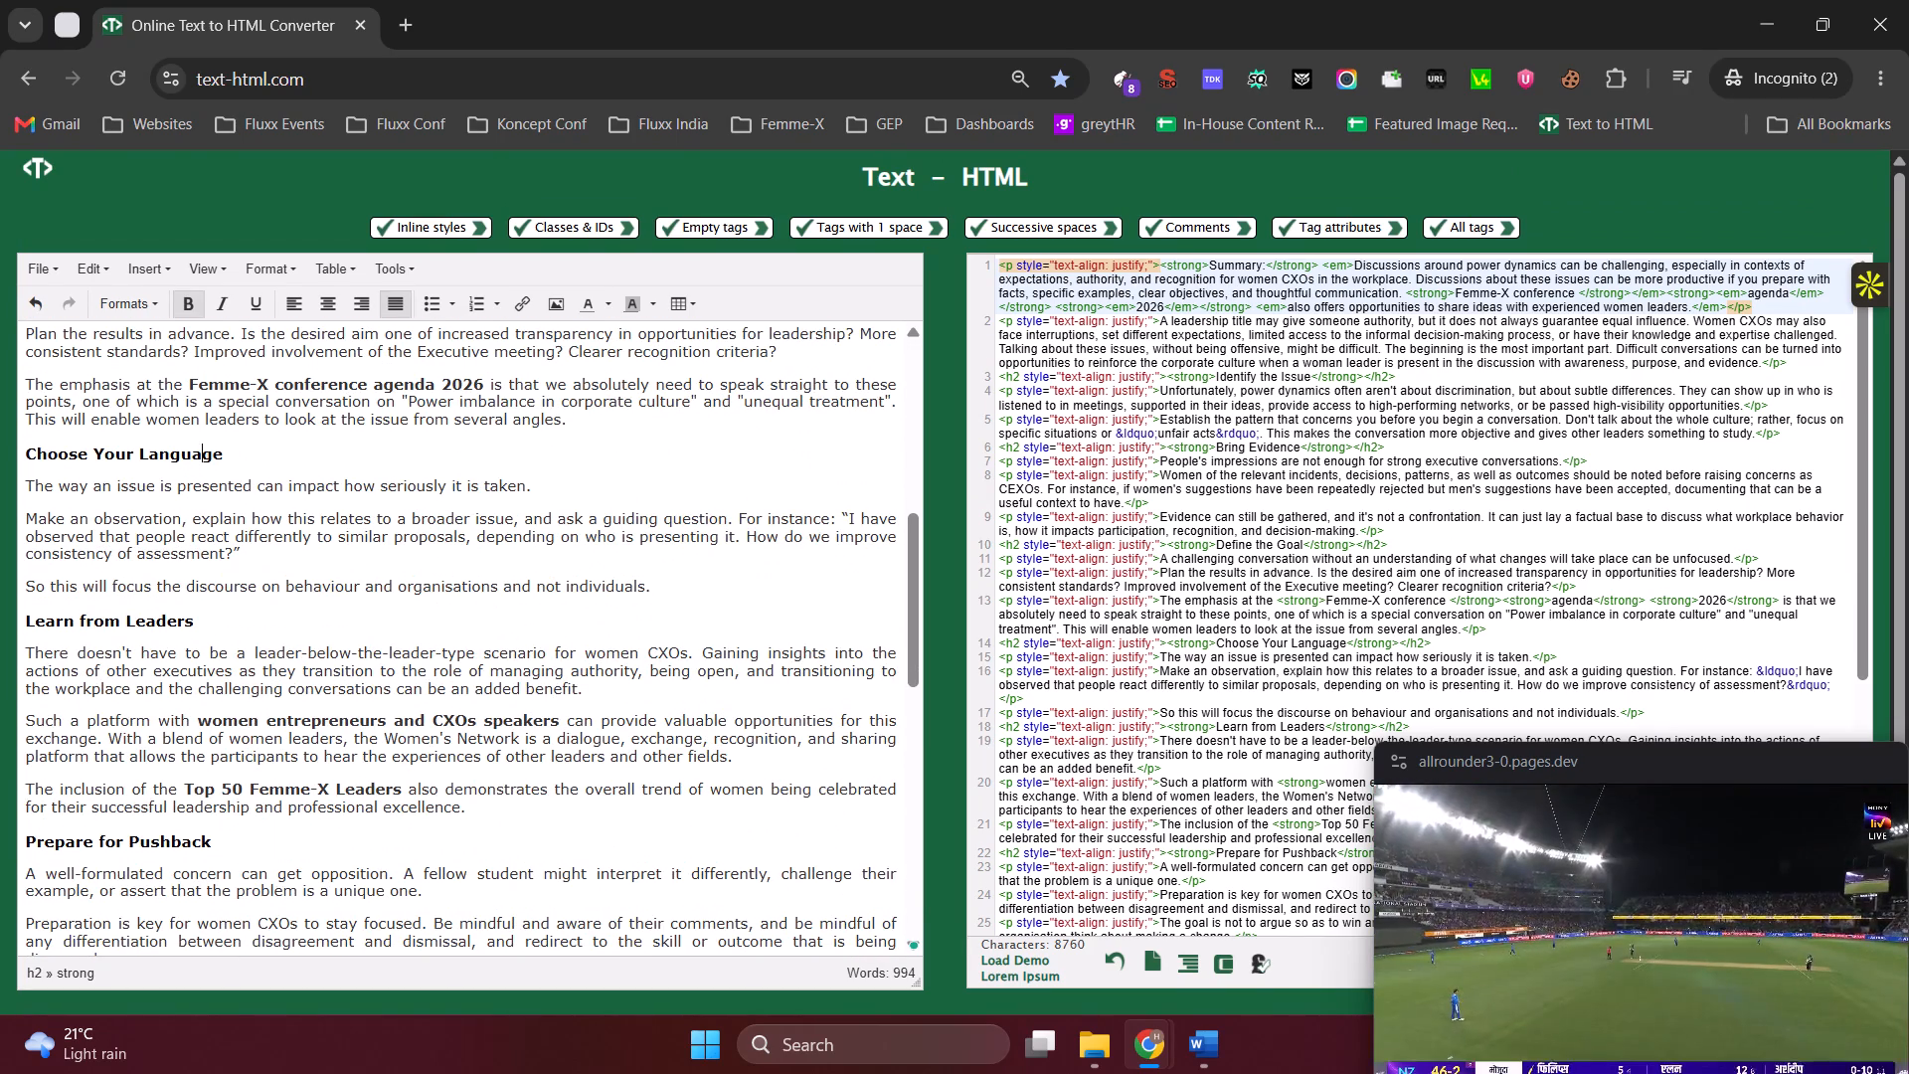
pyautogui.click(166, 626)
pyautogui.scroll(-1, 194, 759)
pyautogui.click(173, 722)
pyautogui.scroll(-2, 300, 709)
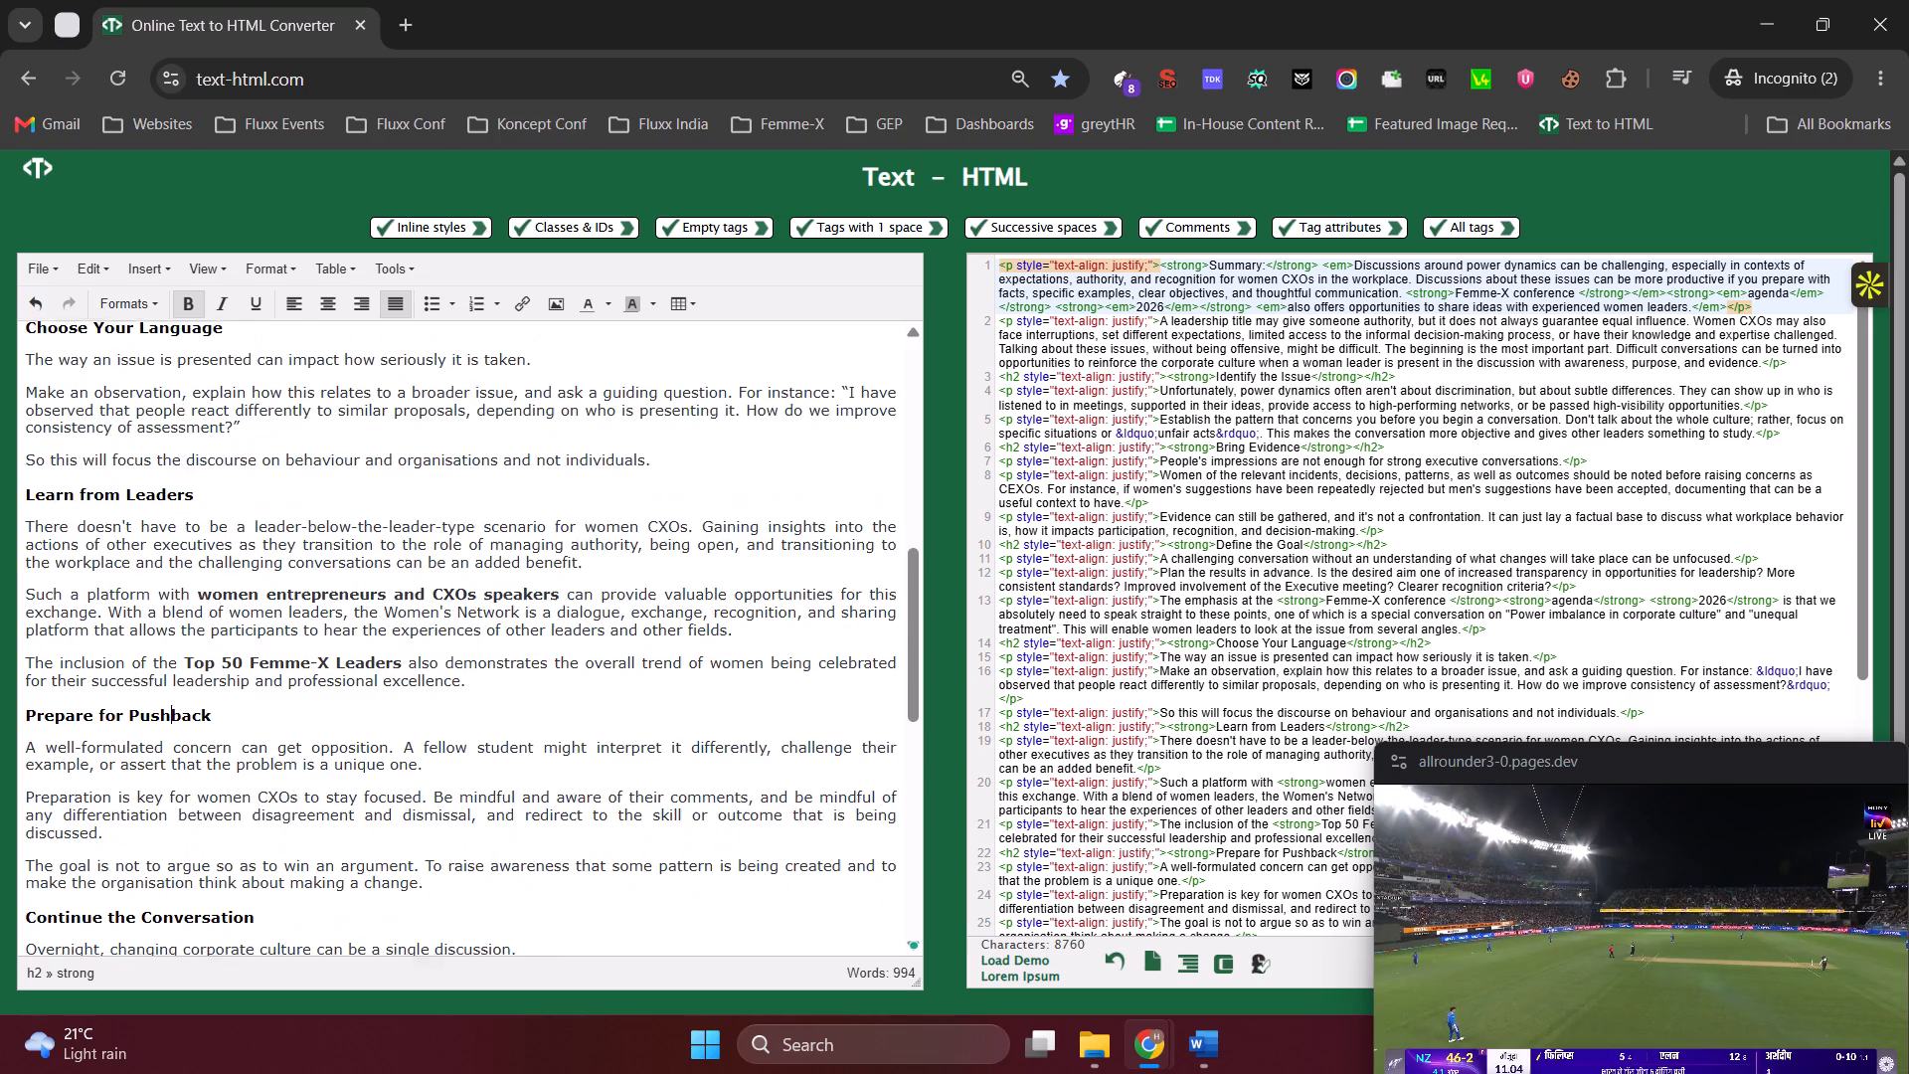
pyautogui.scroll(-1, 300, 709)
pyautogui.click(221, 550)
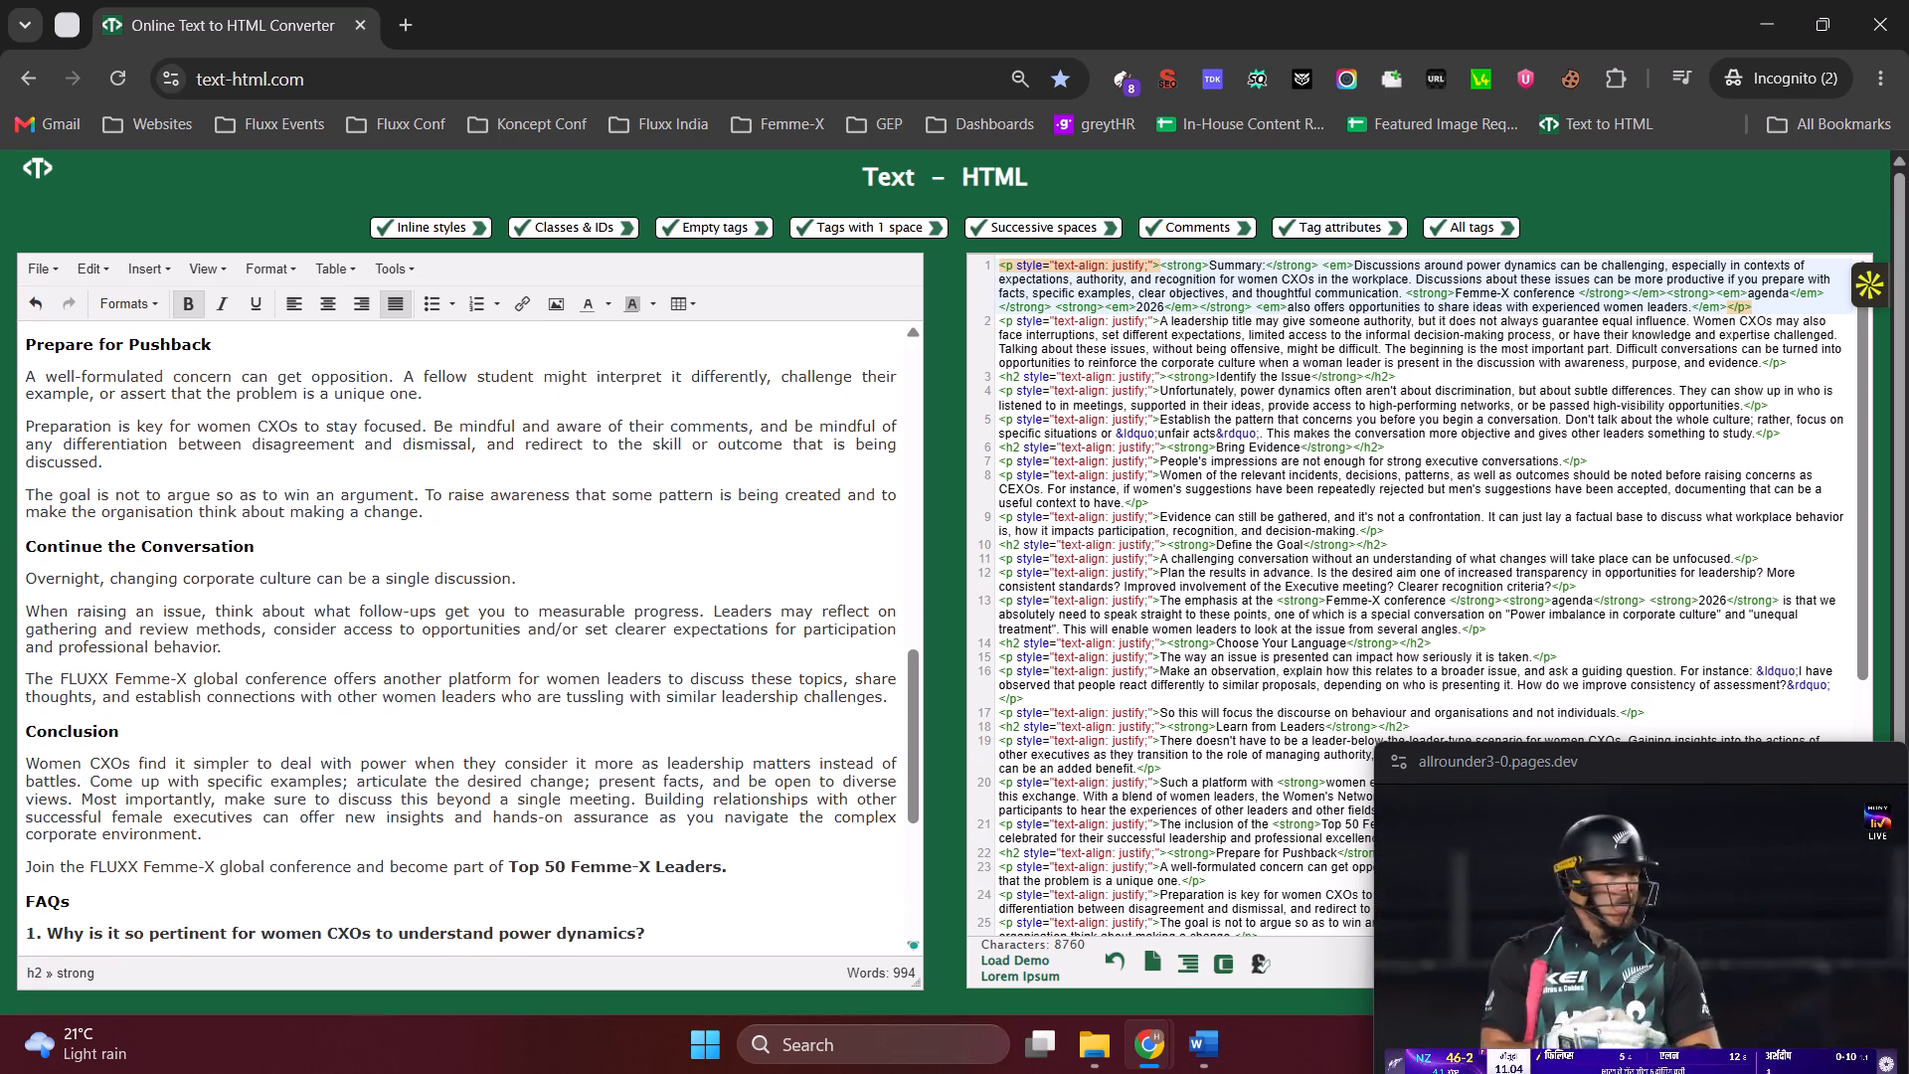
pyautogui.click(104, 734)
pyautogui.scroll(-2, 272, 721)
# Bold the FAQs heading.
pyautogui.click(47, 647)
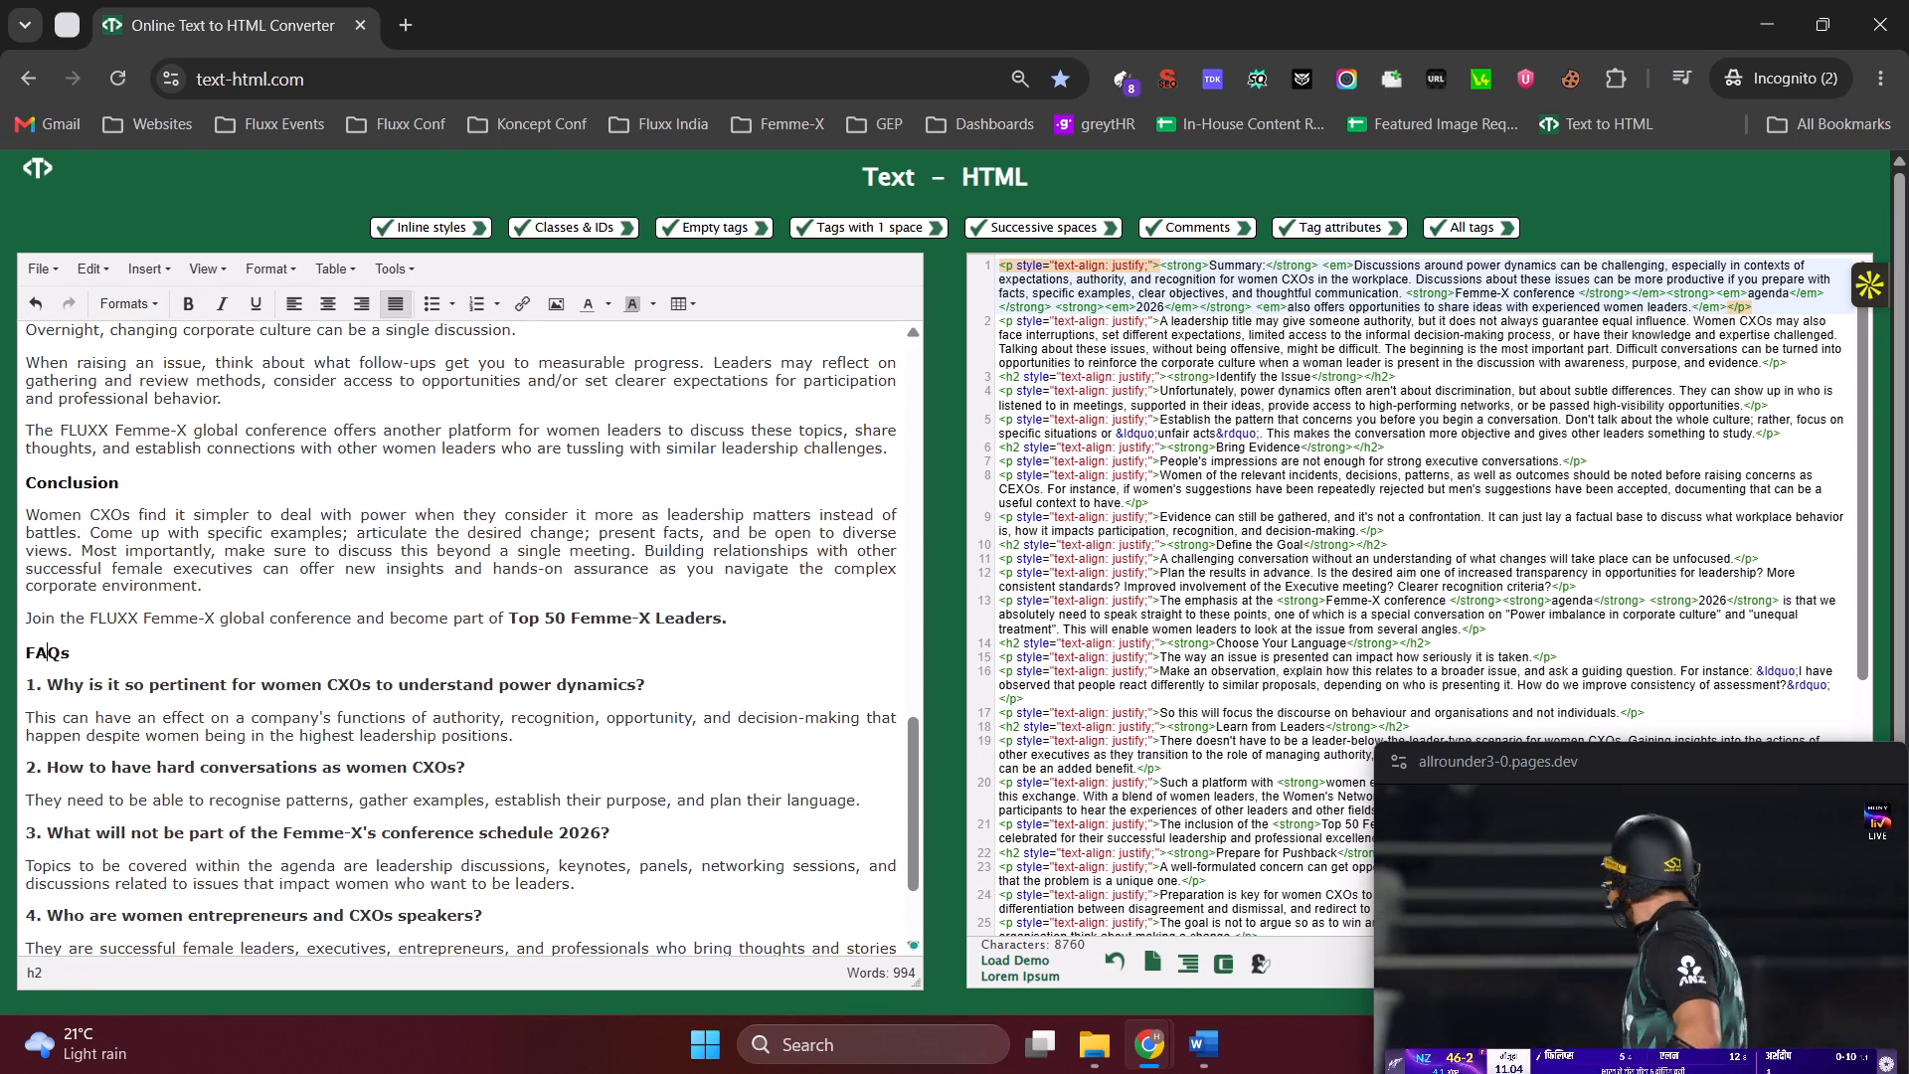
pyautogui.doubleClick(60, 656)
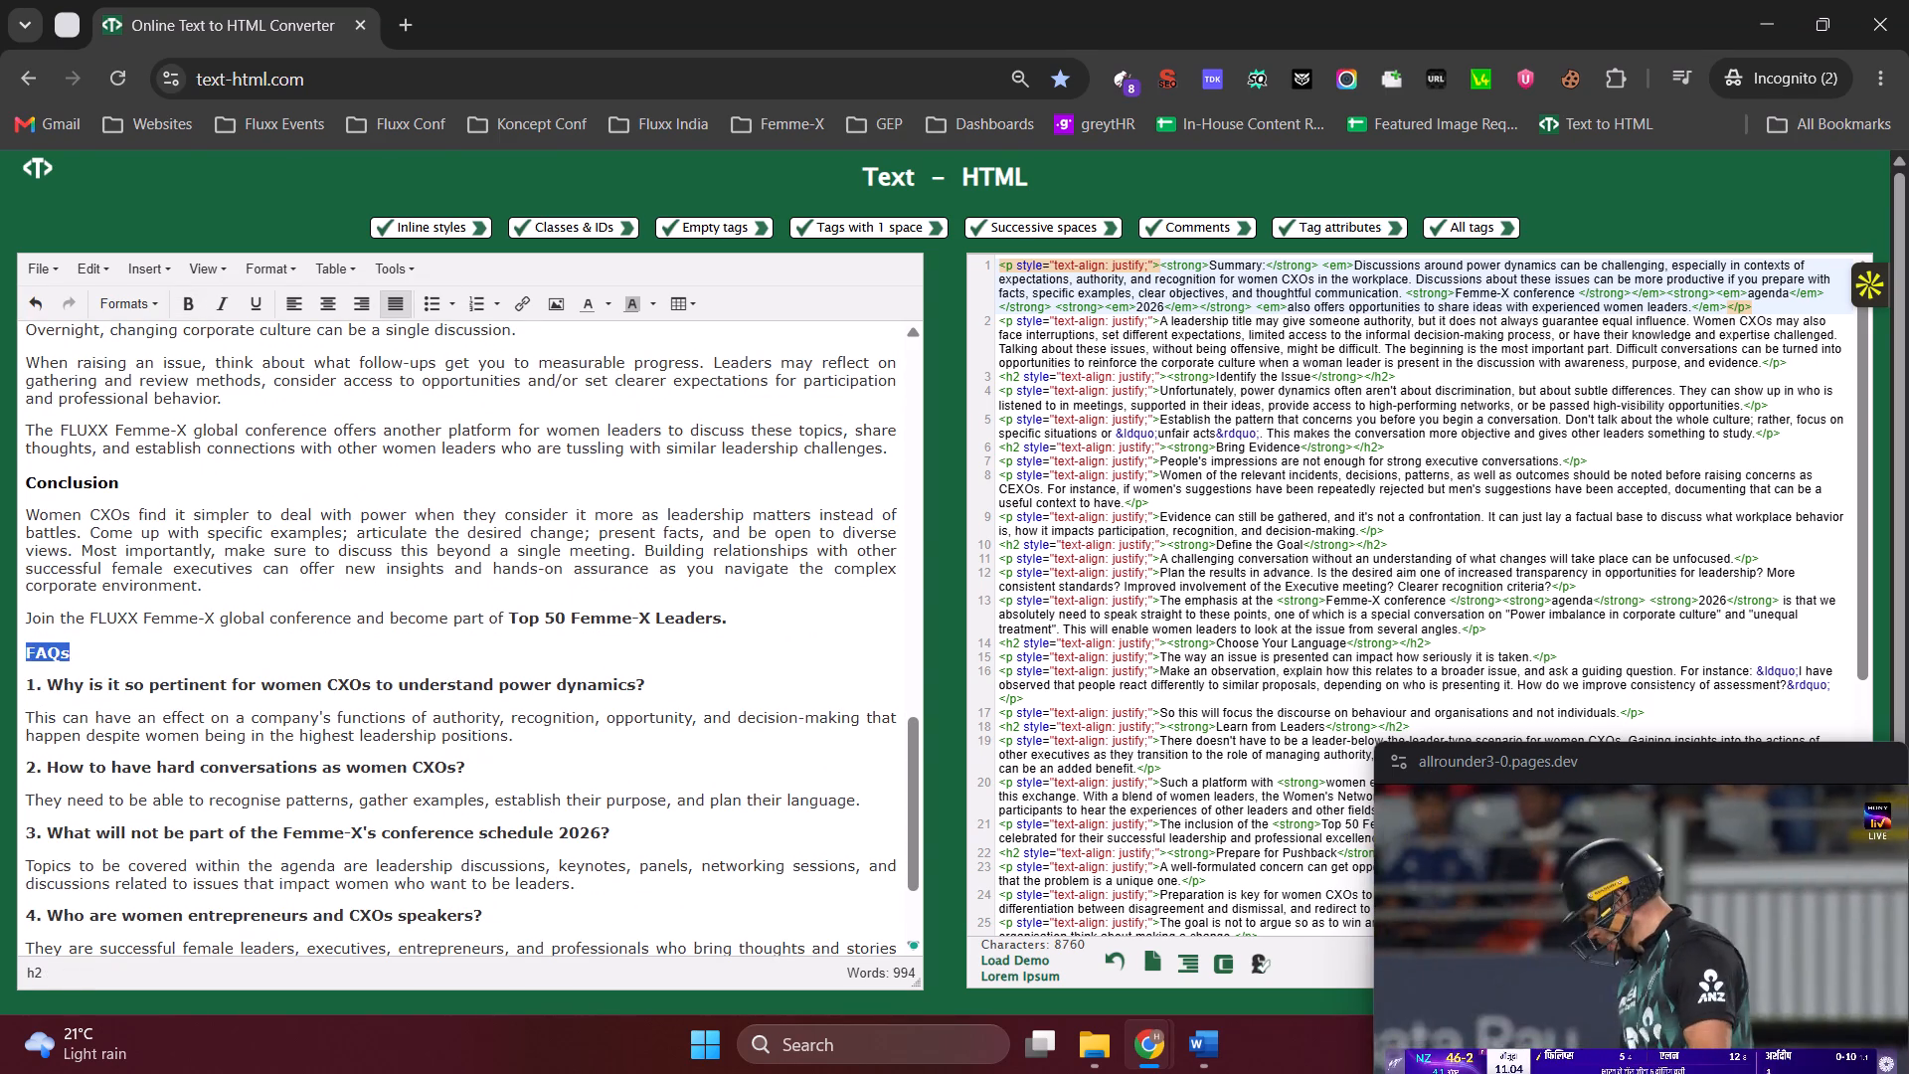
pyautogui.hotkey('ctrl', 'b')
pyautogui.click(298, 583)
# Switch to the Word document Oct1 - FemmeX - OSB and return to the keyword table, meta details and article title at its start.
pyautogui.scroll(-4, 470, 579)
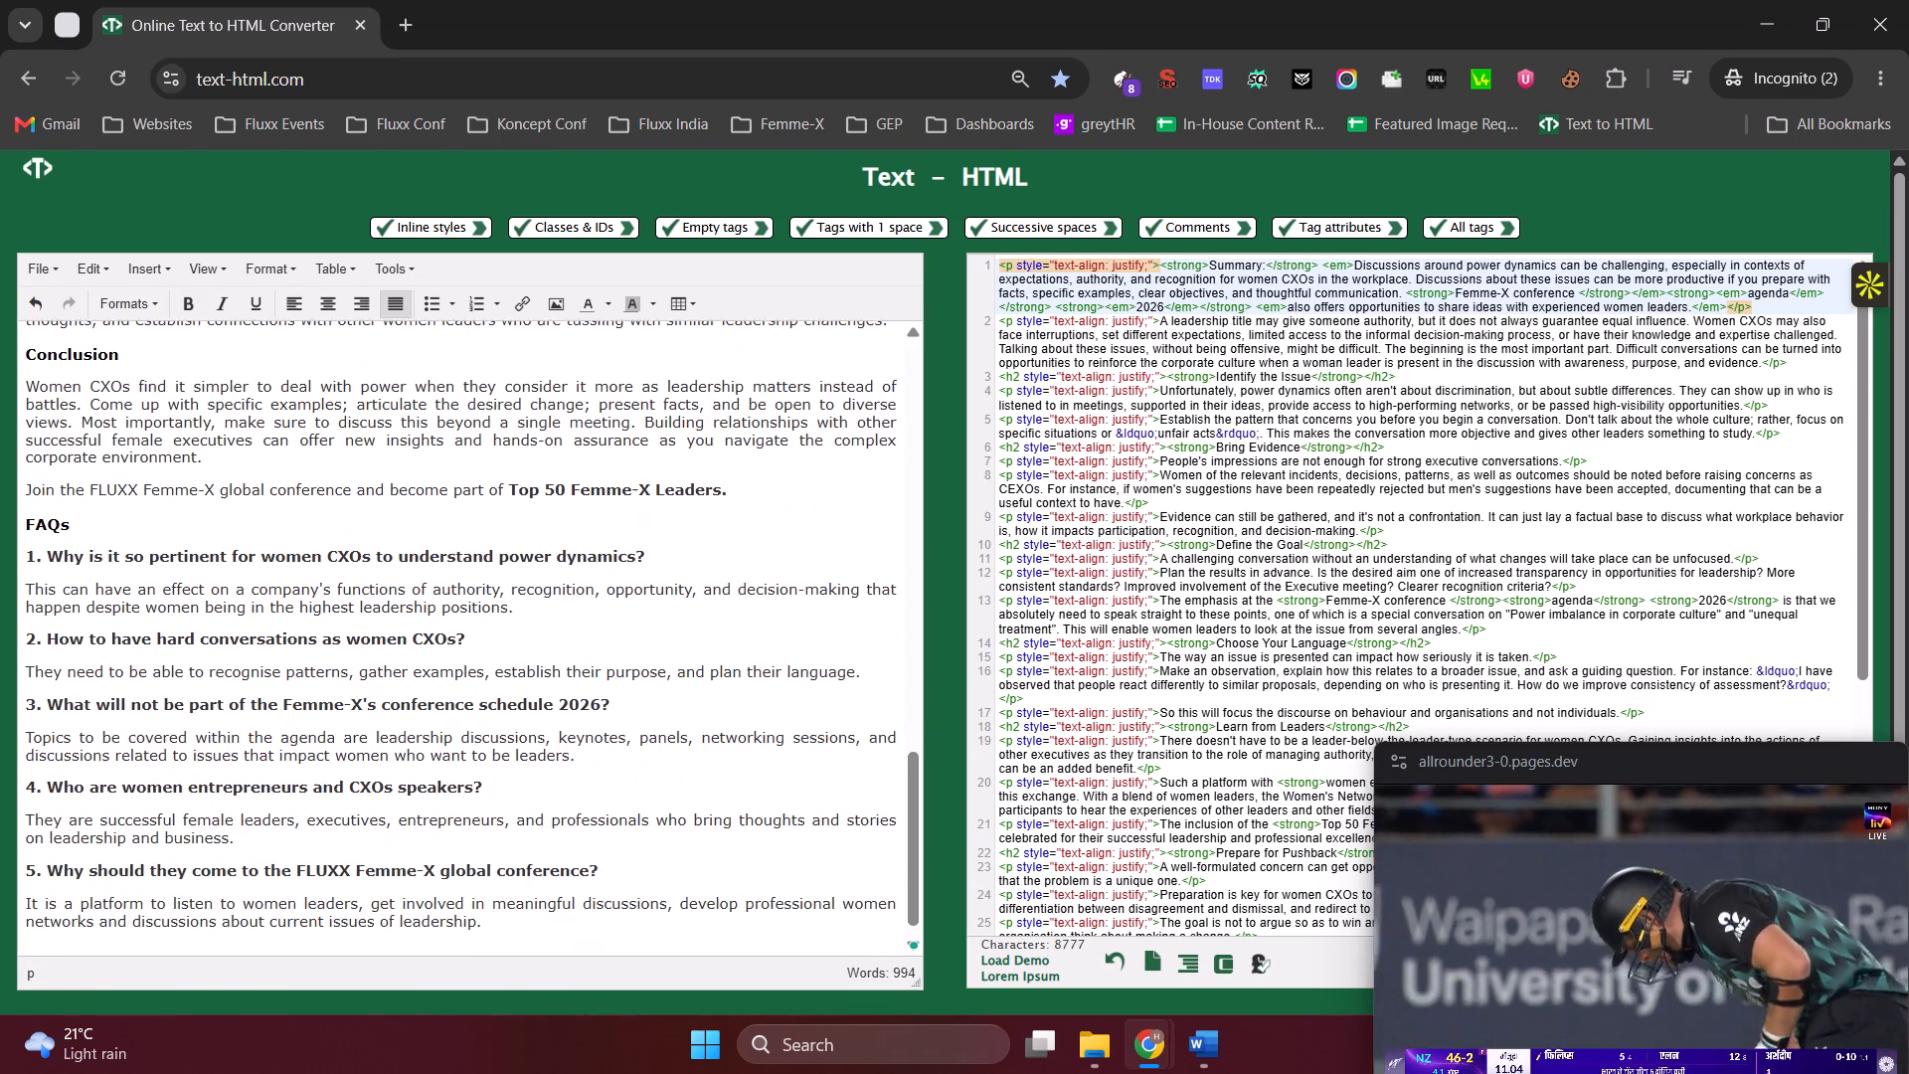
pyautogui.scroll(12, 478, 571)
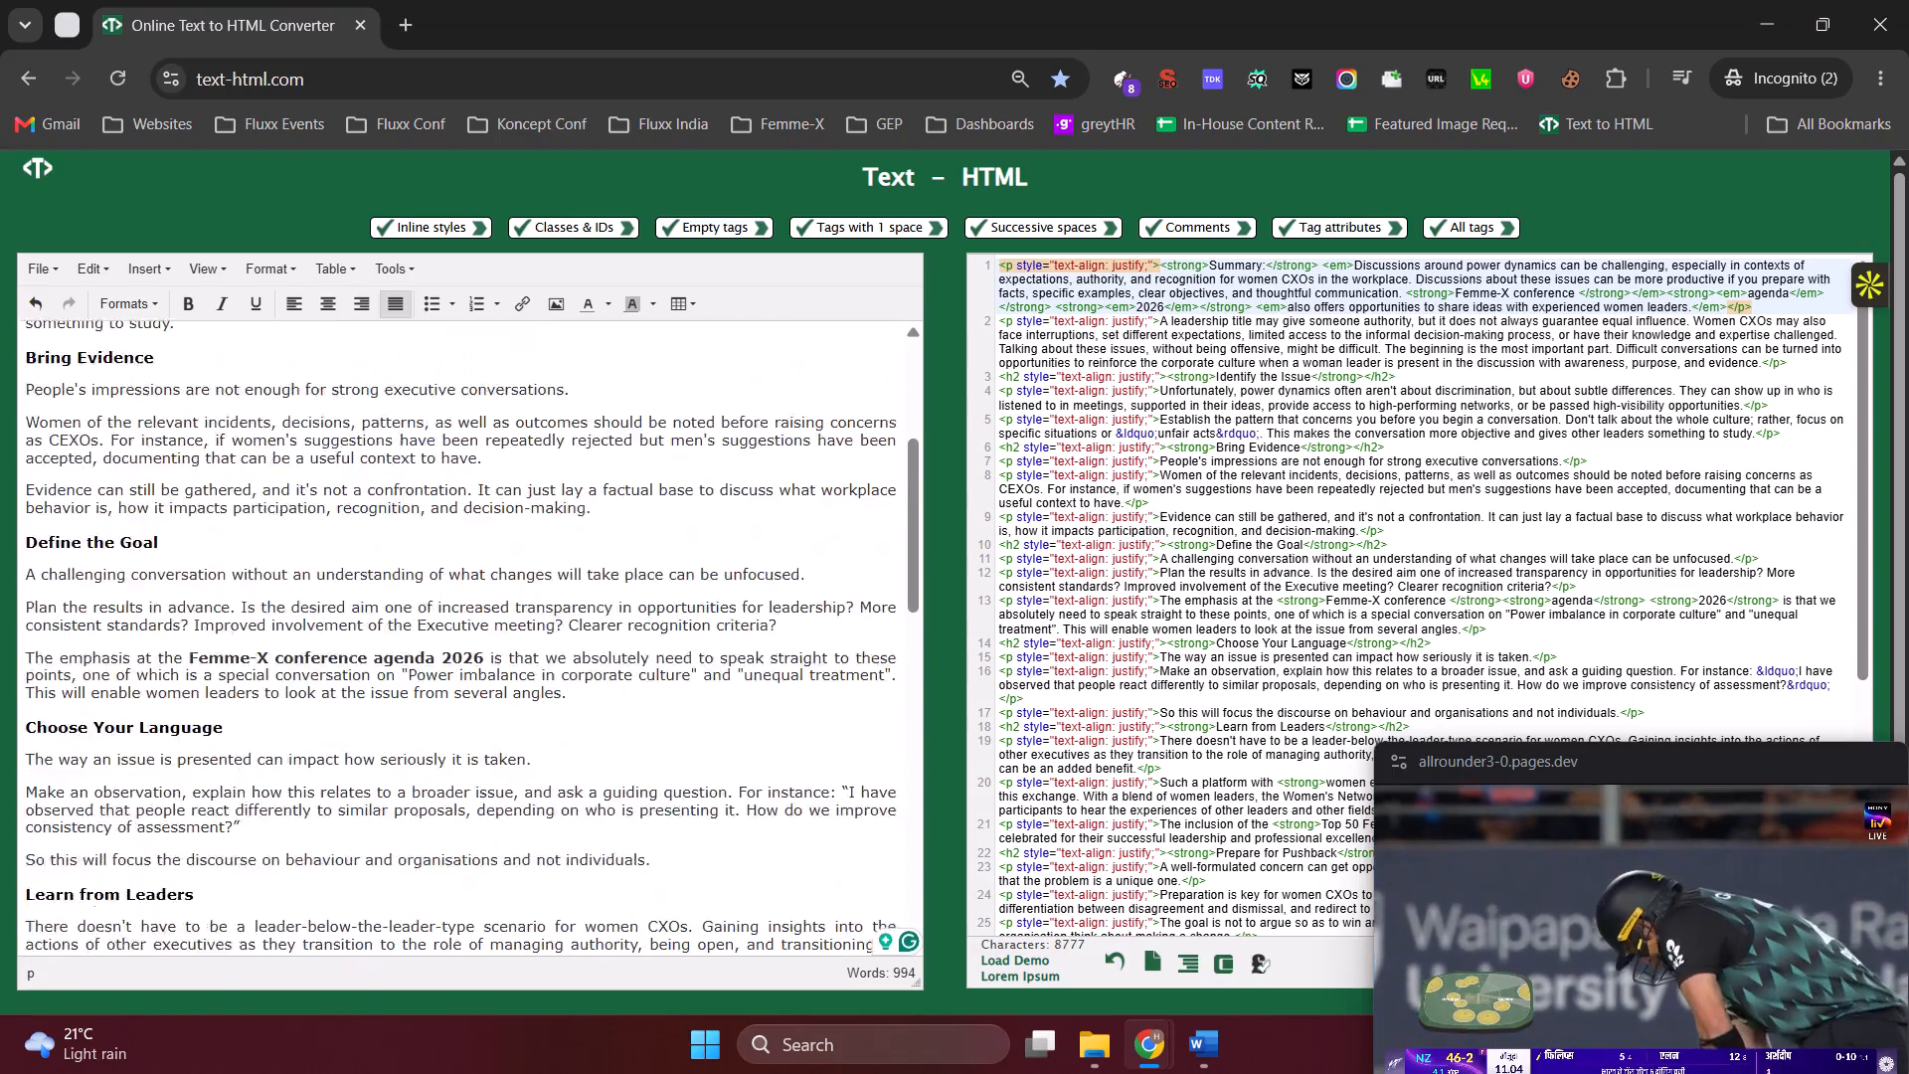
pyautogui.scroll(5, 485, 569)
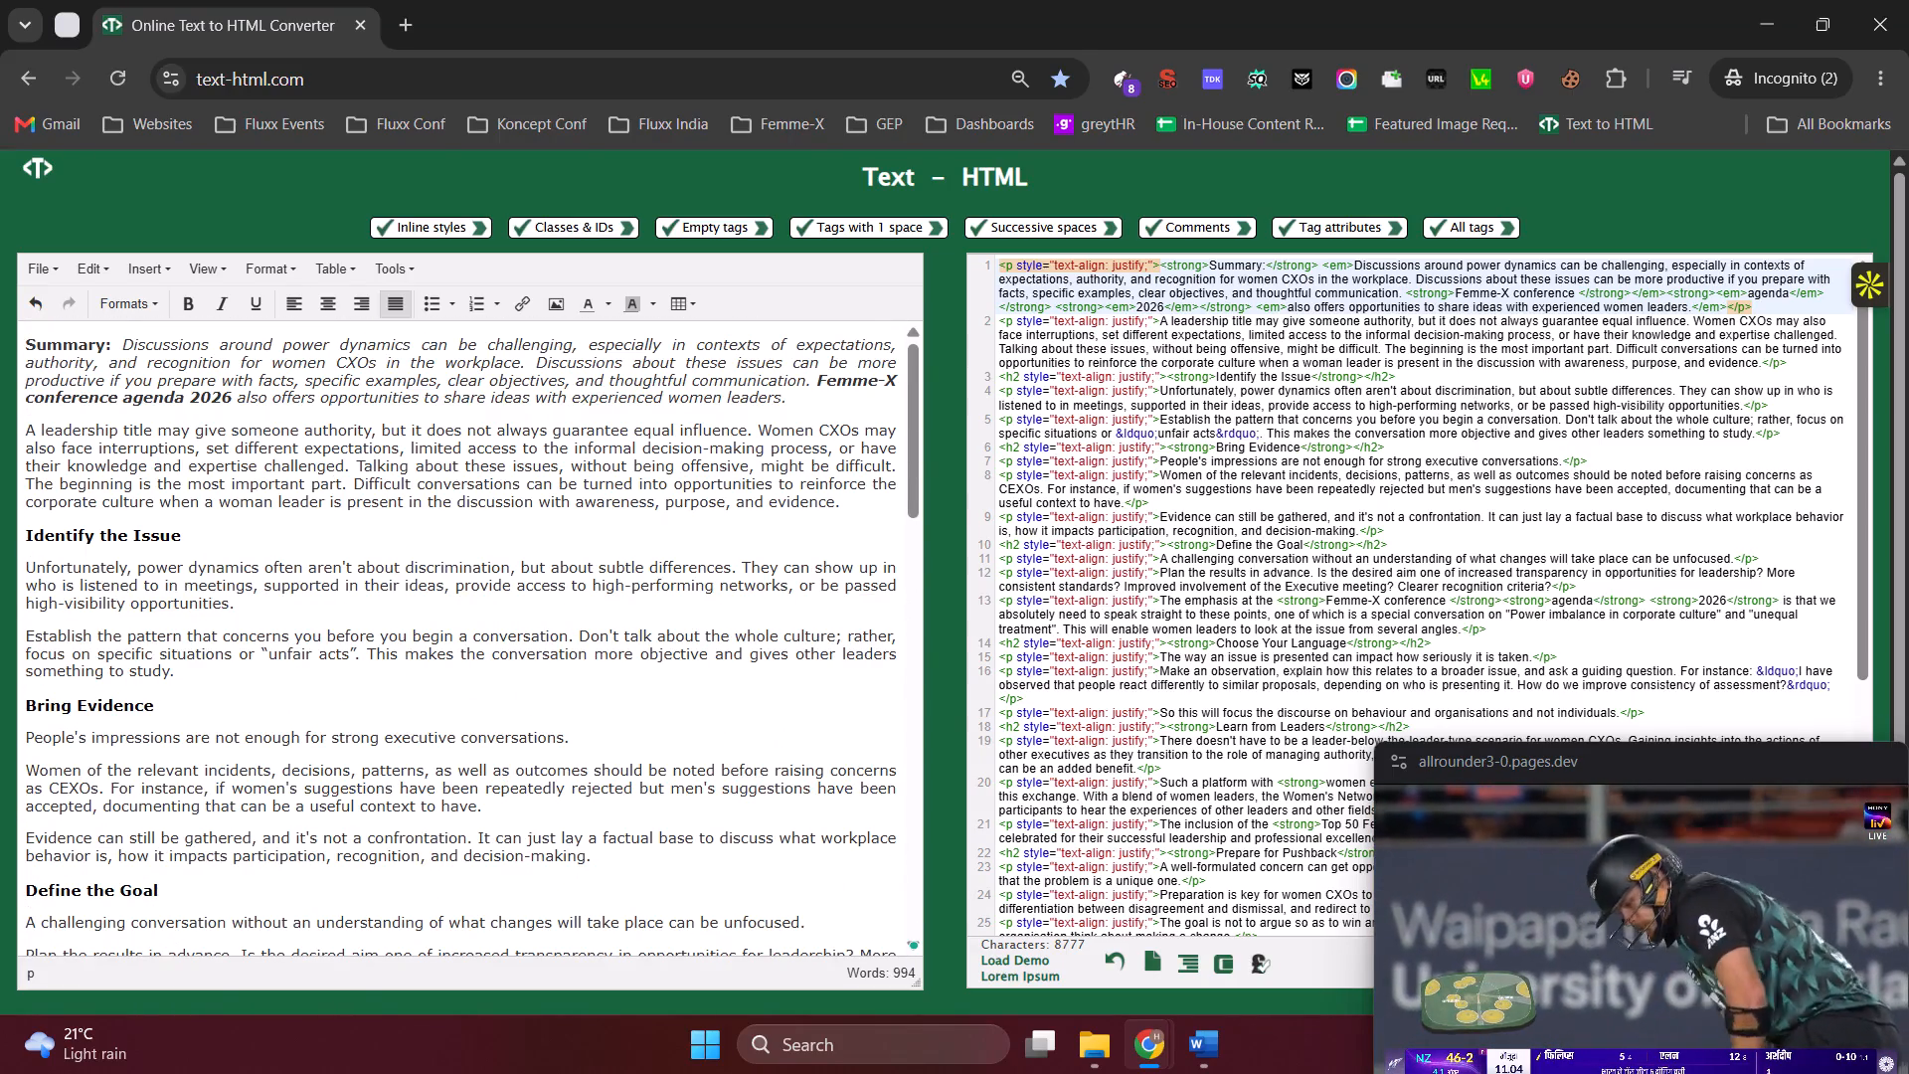
pyautogui.hotkey('alt', 'Tab')
pyautogui.hotkey('alt', 'Tab')
pyautogui.hotkey('alt', 'Tab')
pyautogui.hotkey('alt', 'Tab')
pyautogui.hotkey('alt', 'Tab')
pyautogui.hotkey('alt', 'Tab')
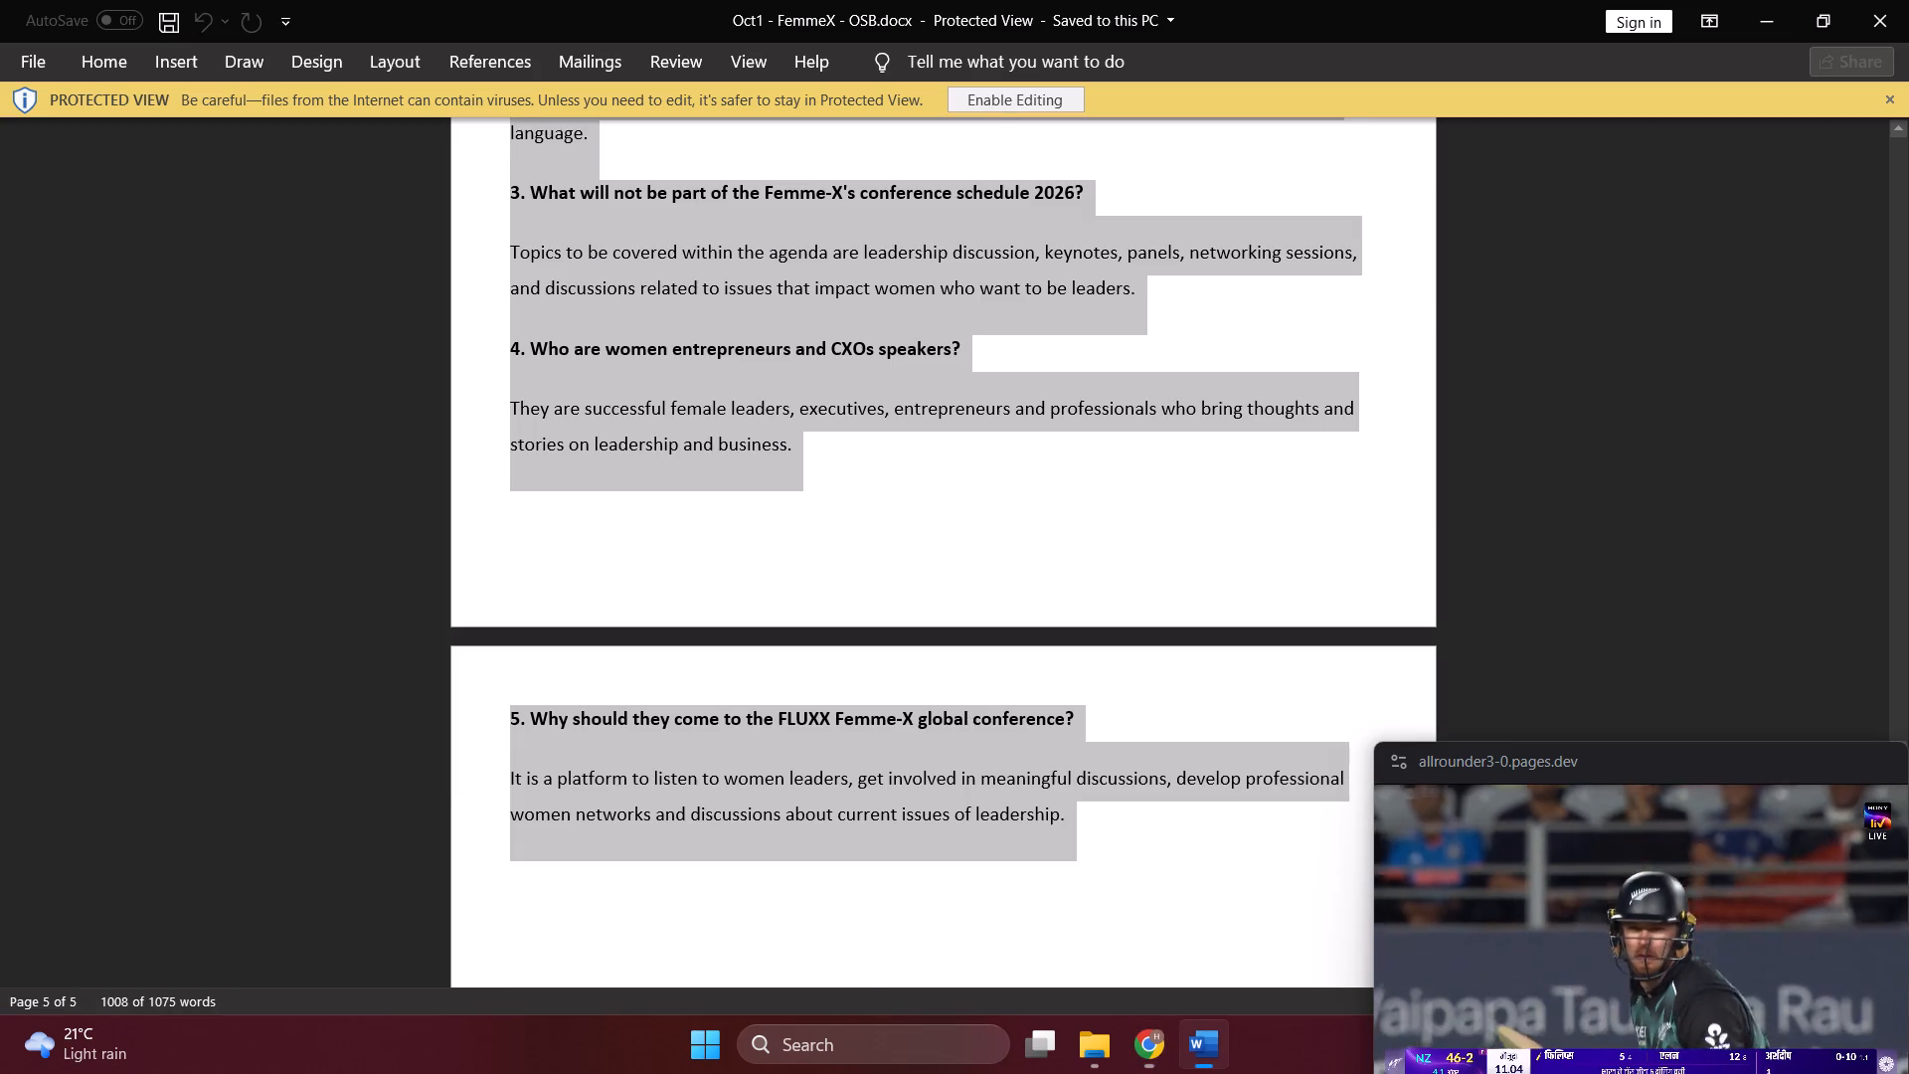
pyautogui.scroll(20, 735, 558)
pyautogui.scroll(19, 735, 558)
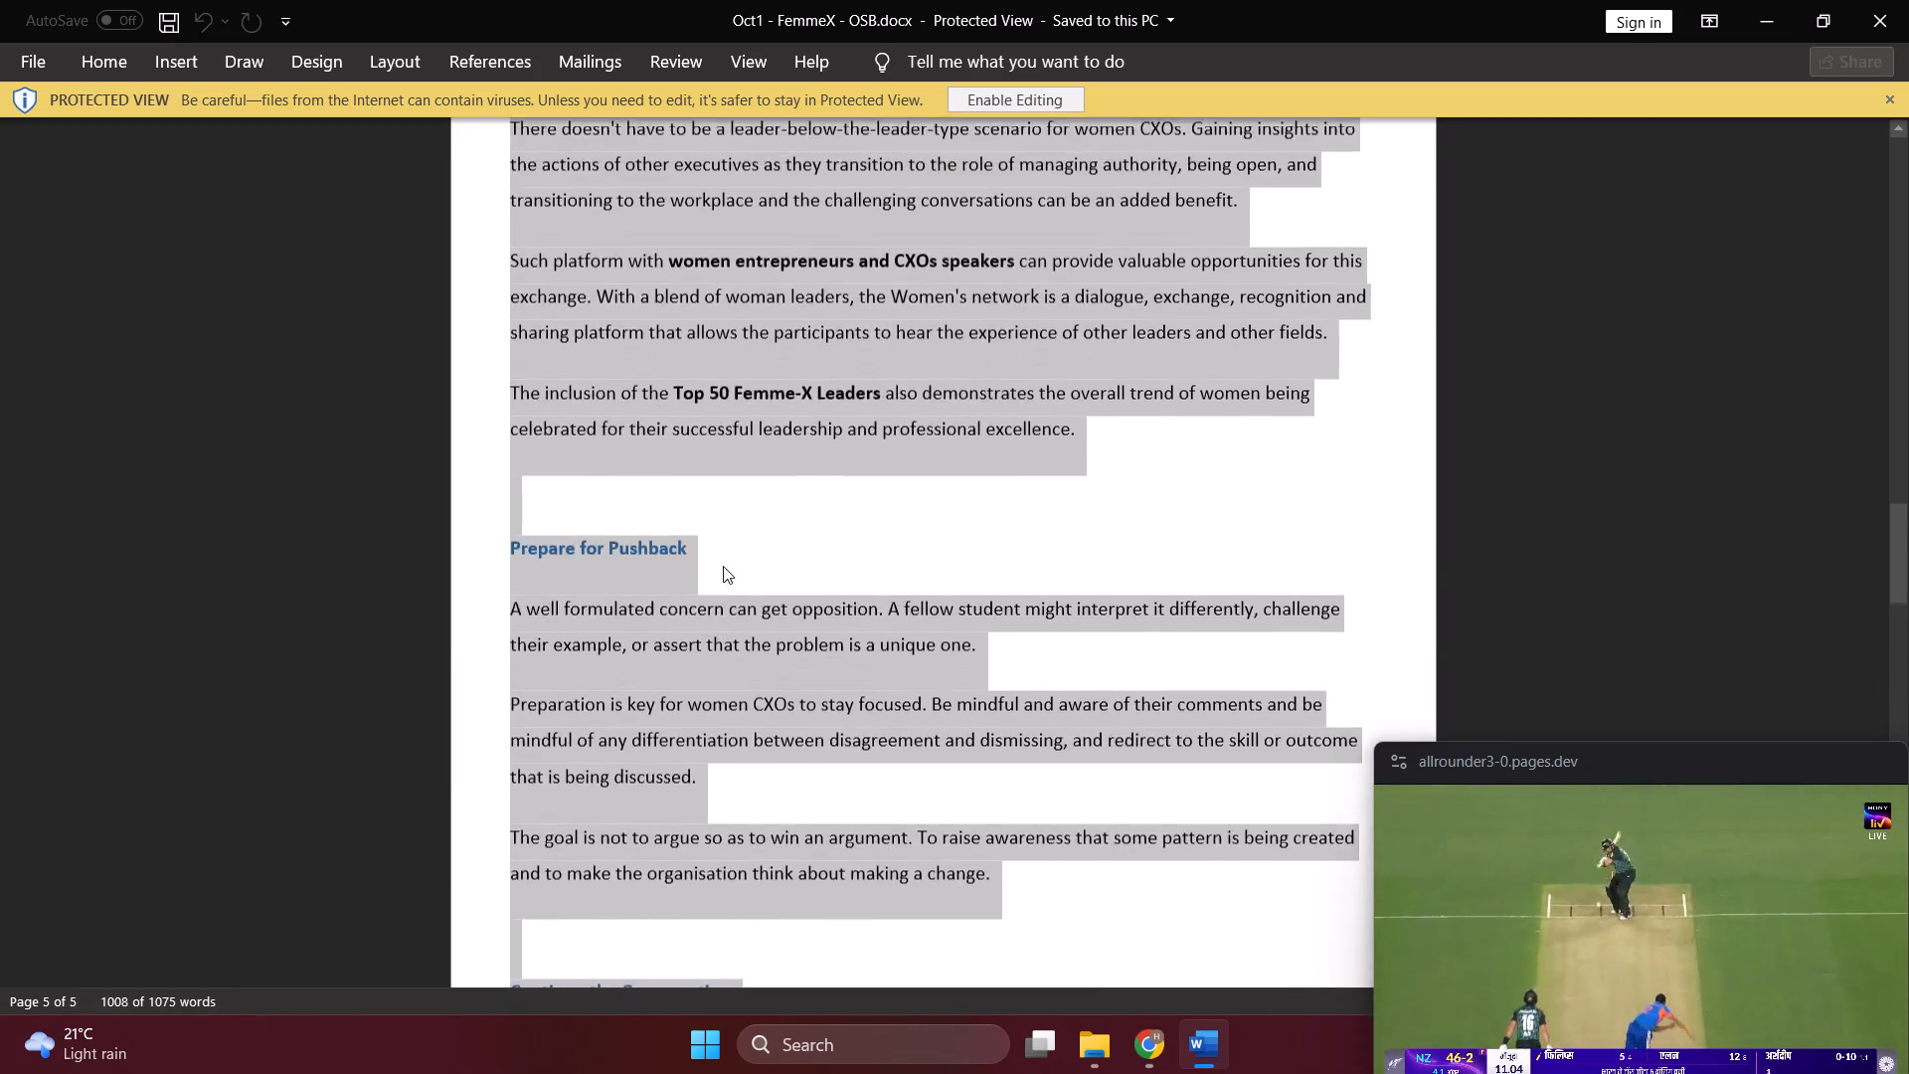
pyautogui.scroll(19, 723, 566)
pyautogui.scroll(3, 723, 566)
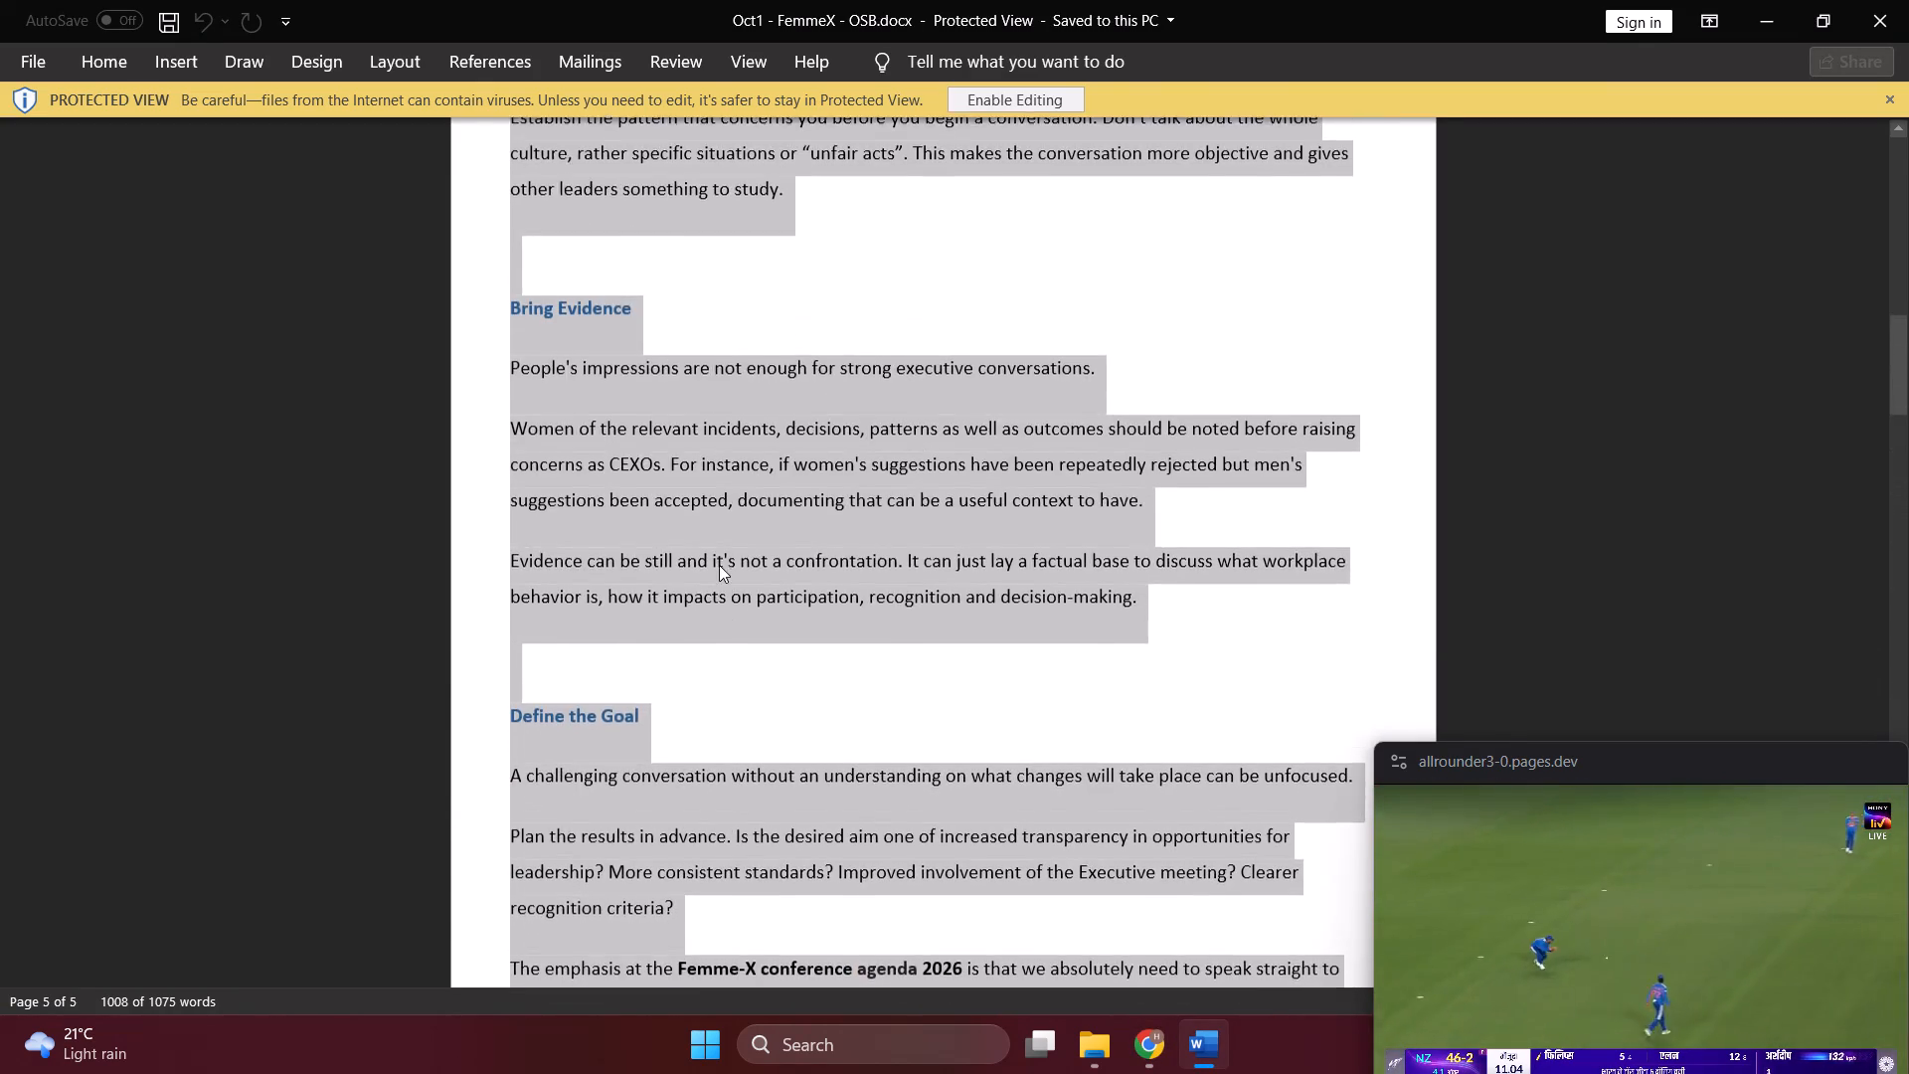
pyautogui.scroll(20, 719, 565)
pyautogui.scroll(15, 719, 565)
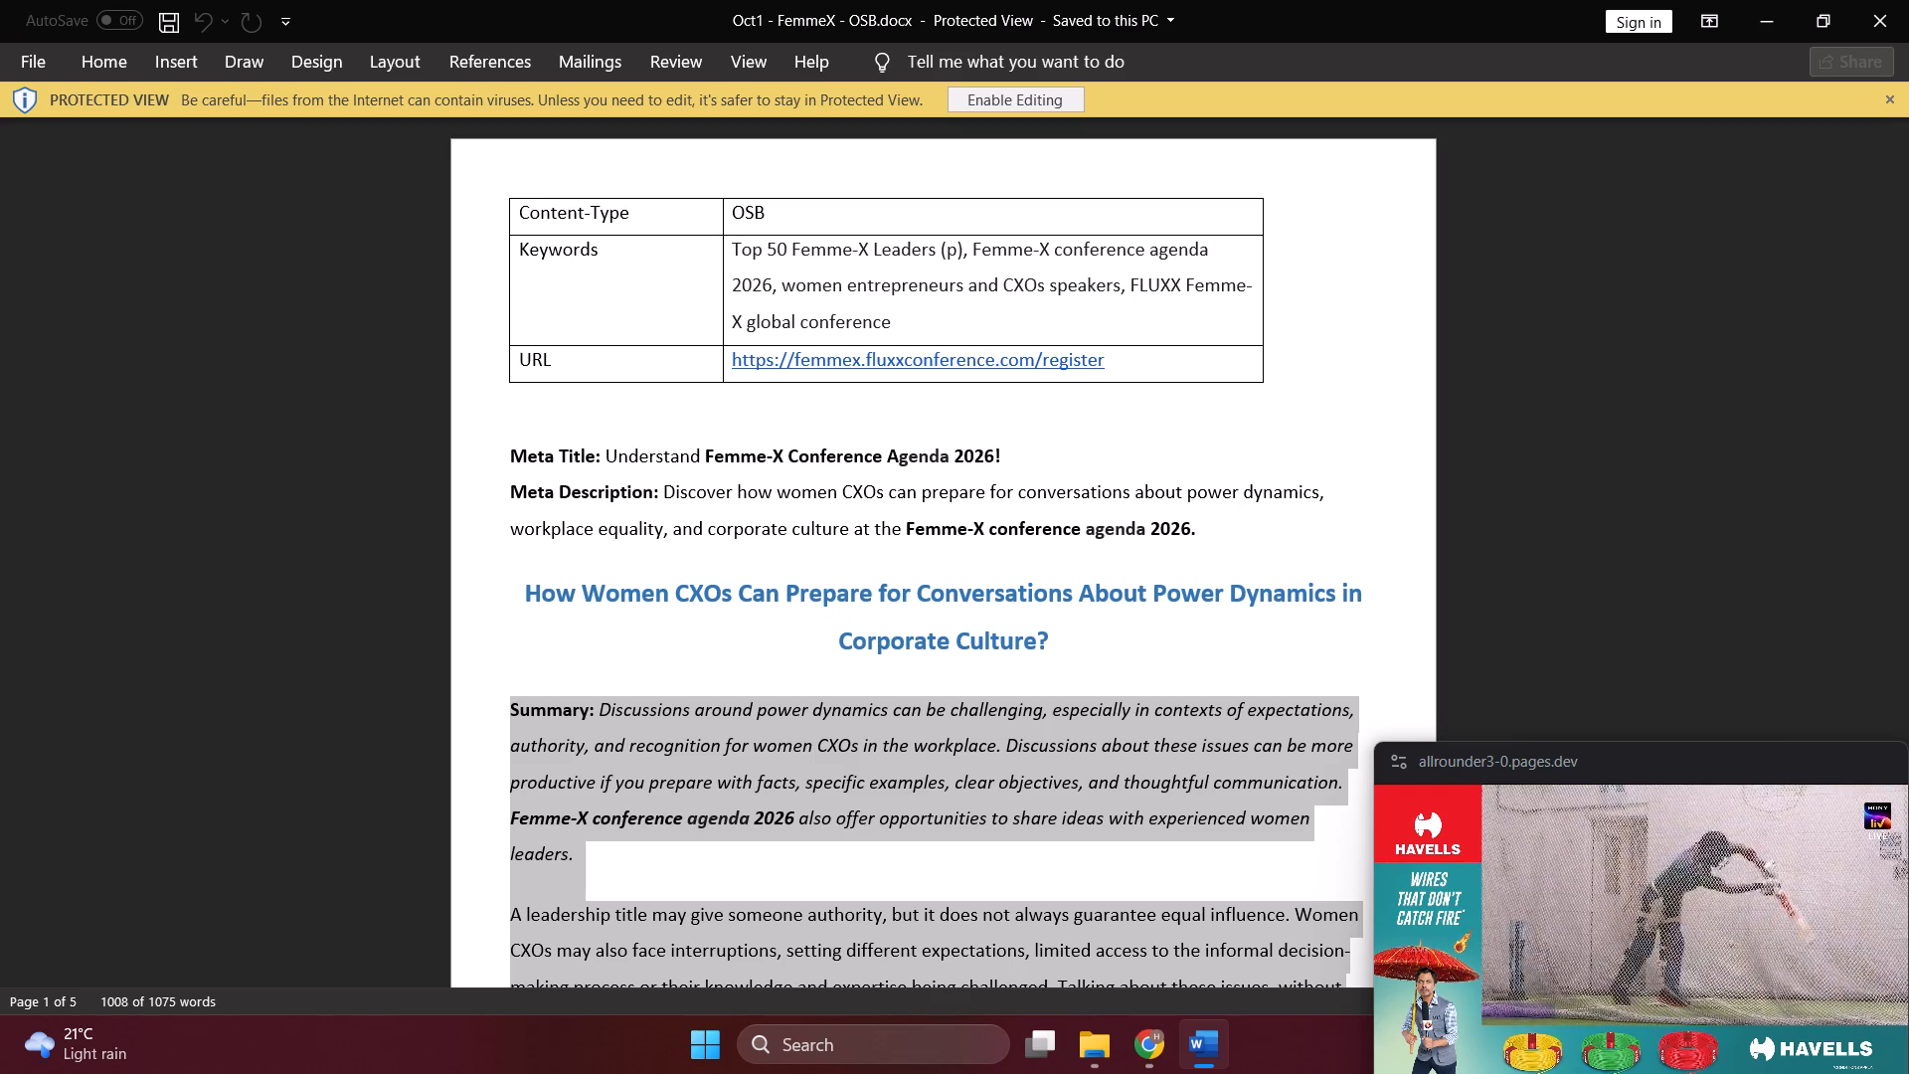
pyautogui.click(906, 607)
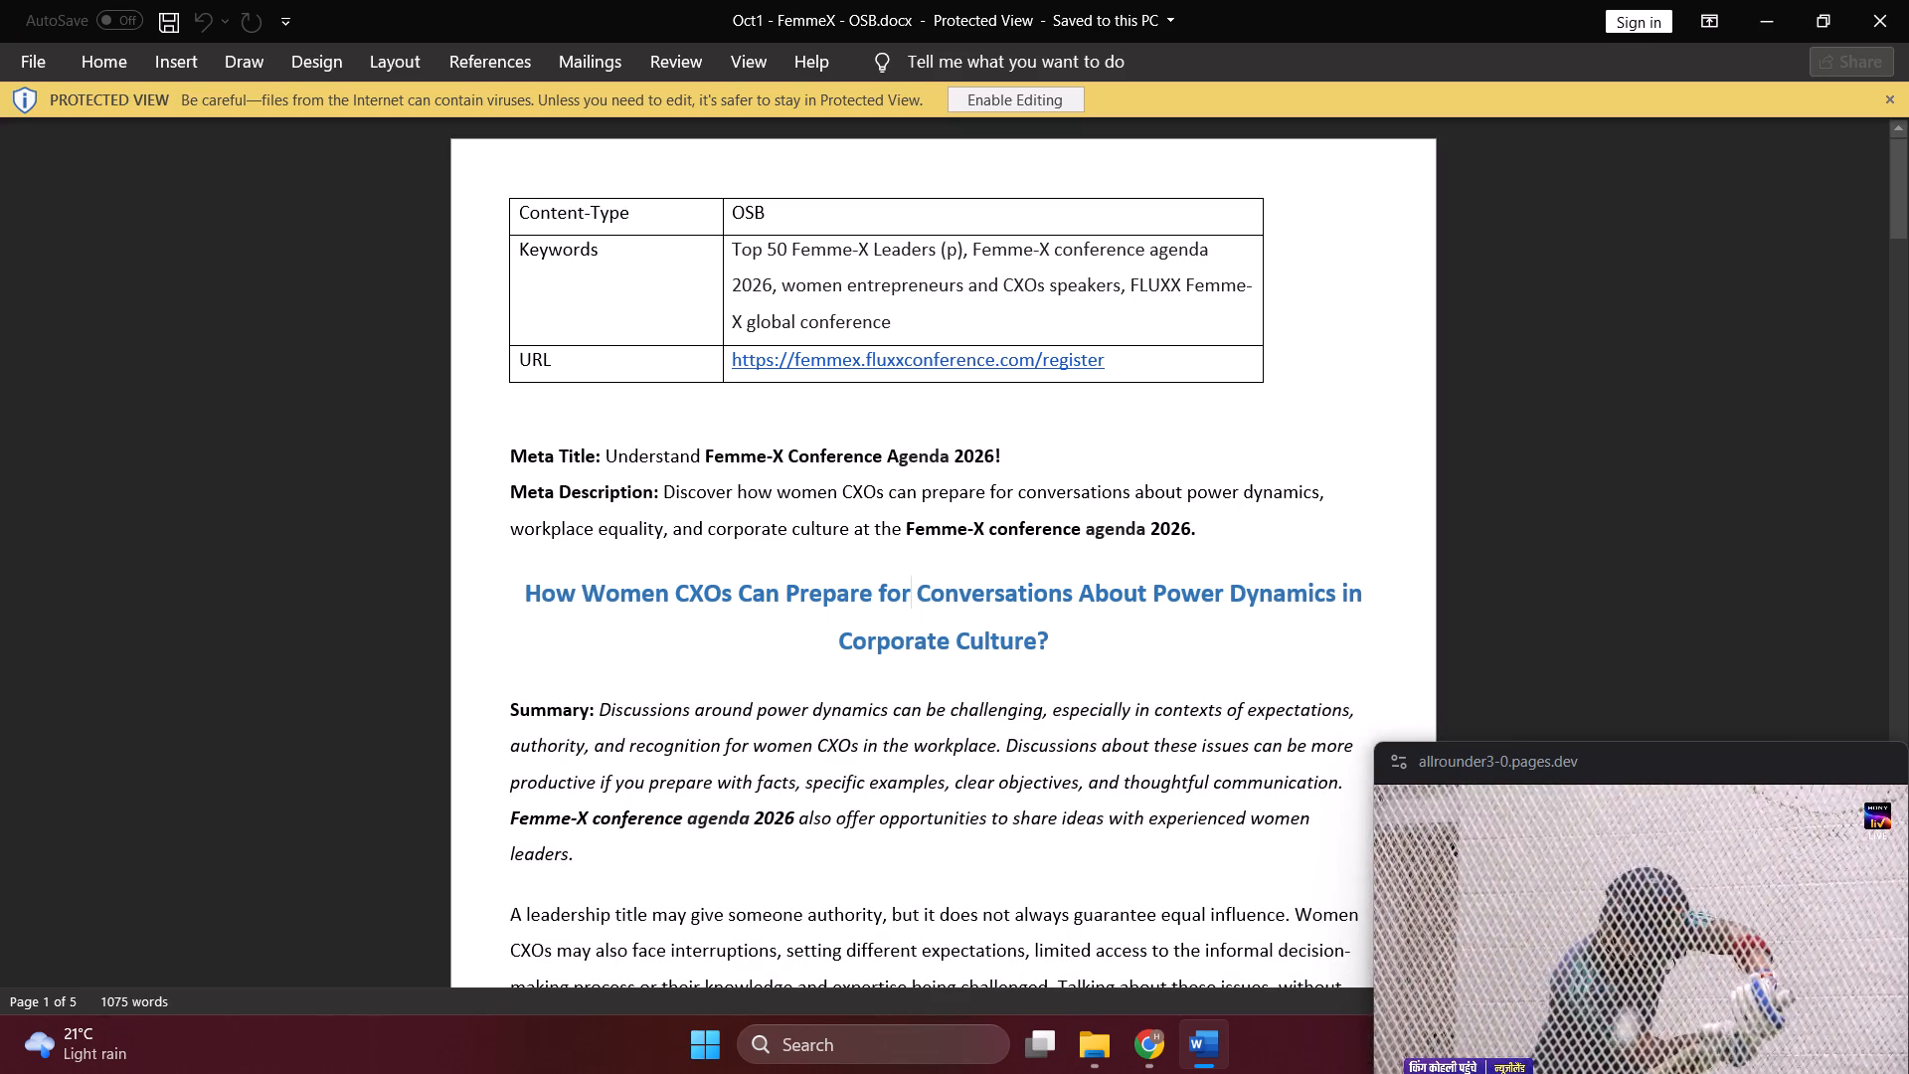
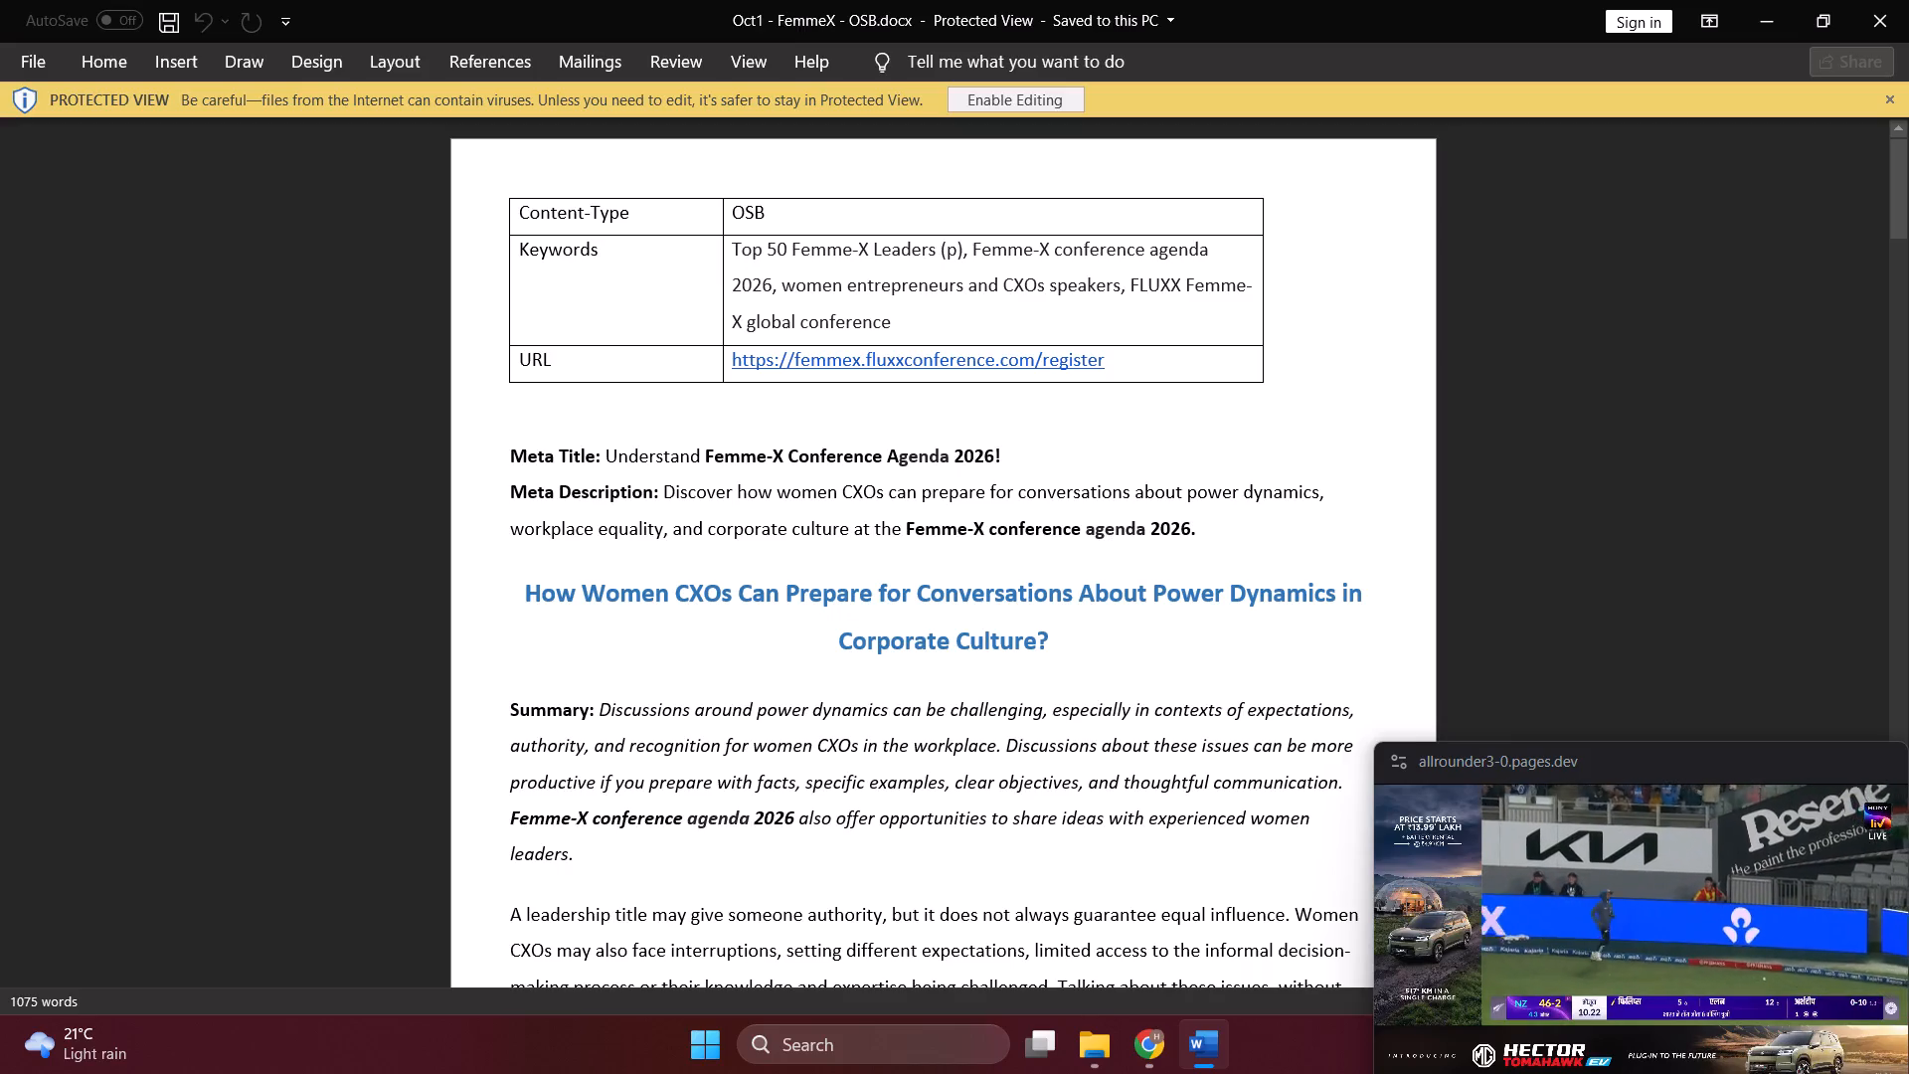
# Copy the link address of the registration URL listed in the document's keyword table.
pyautogui.scroll(-1, 827, 618)
pyautogui.scroll(3, 827, 618)
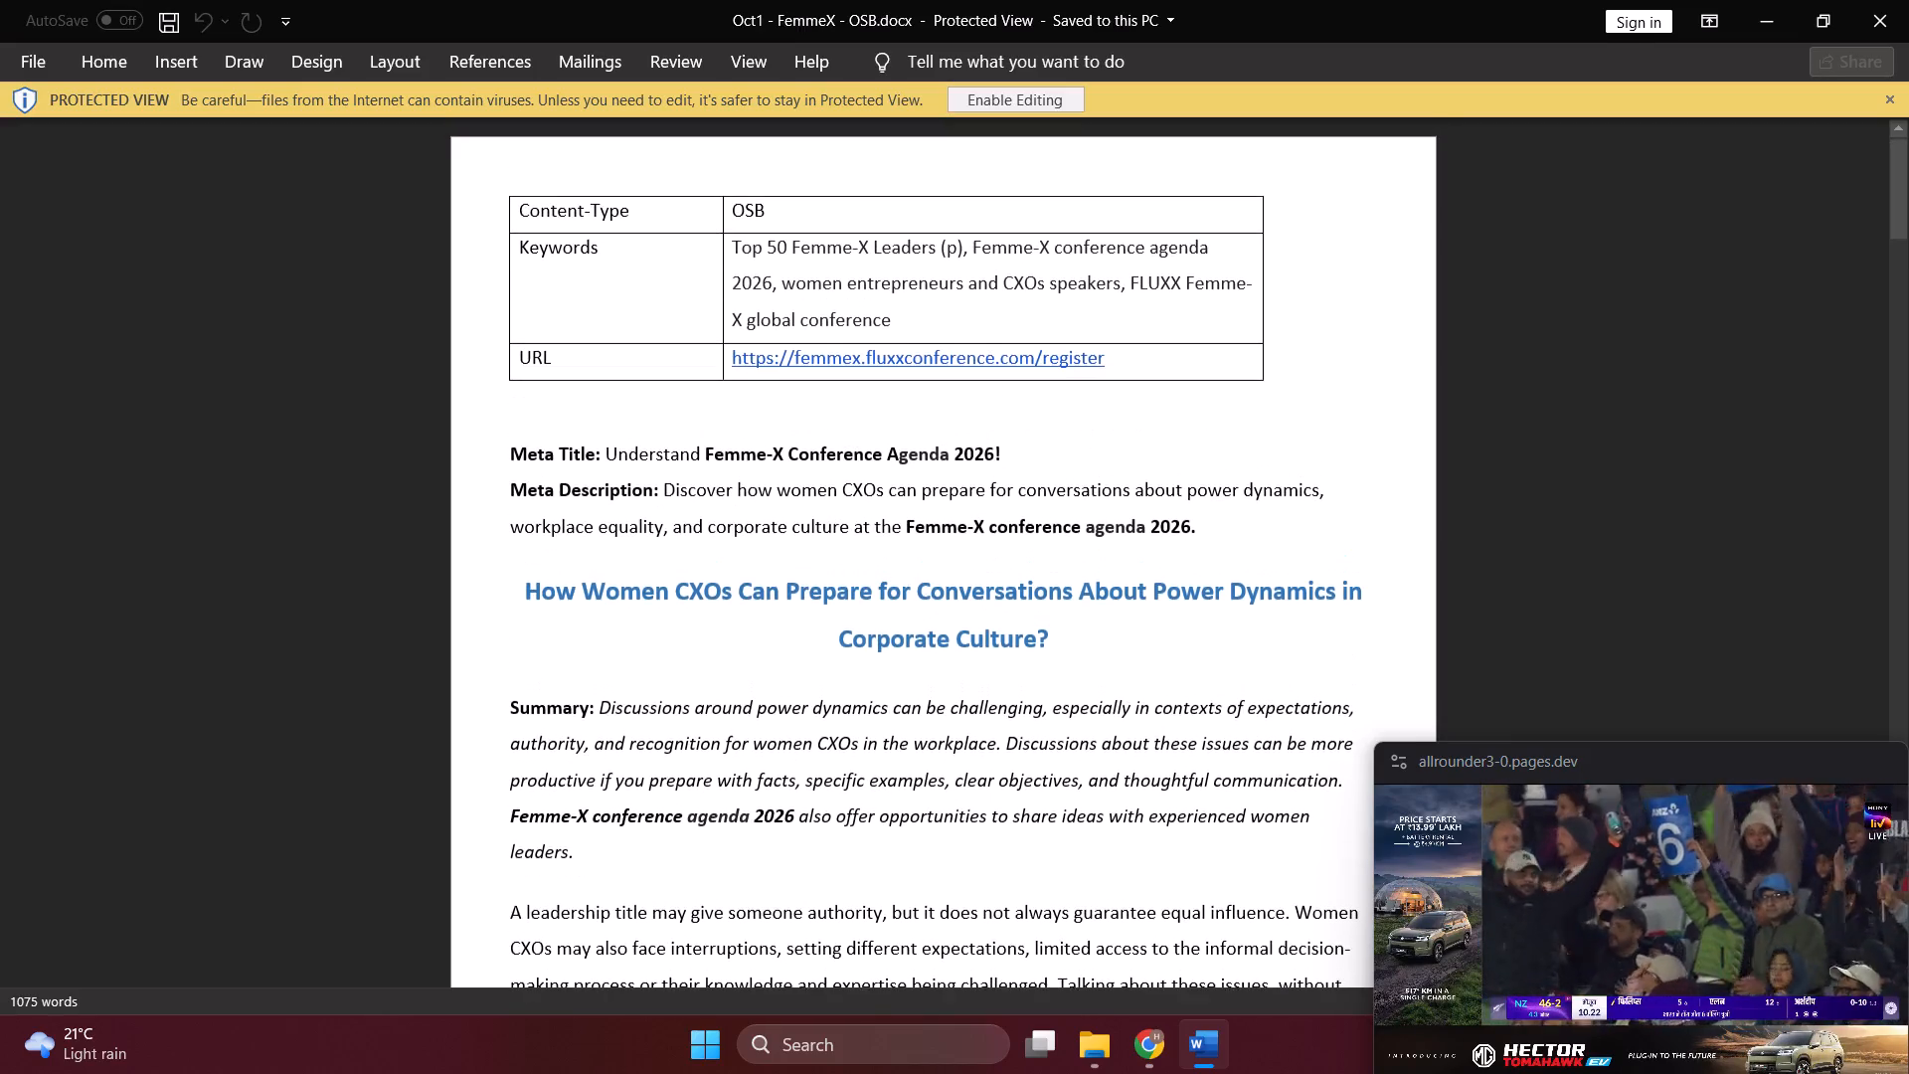
pyautogui.rightClick(1038, 364)
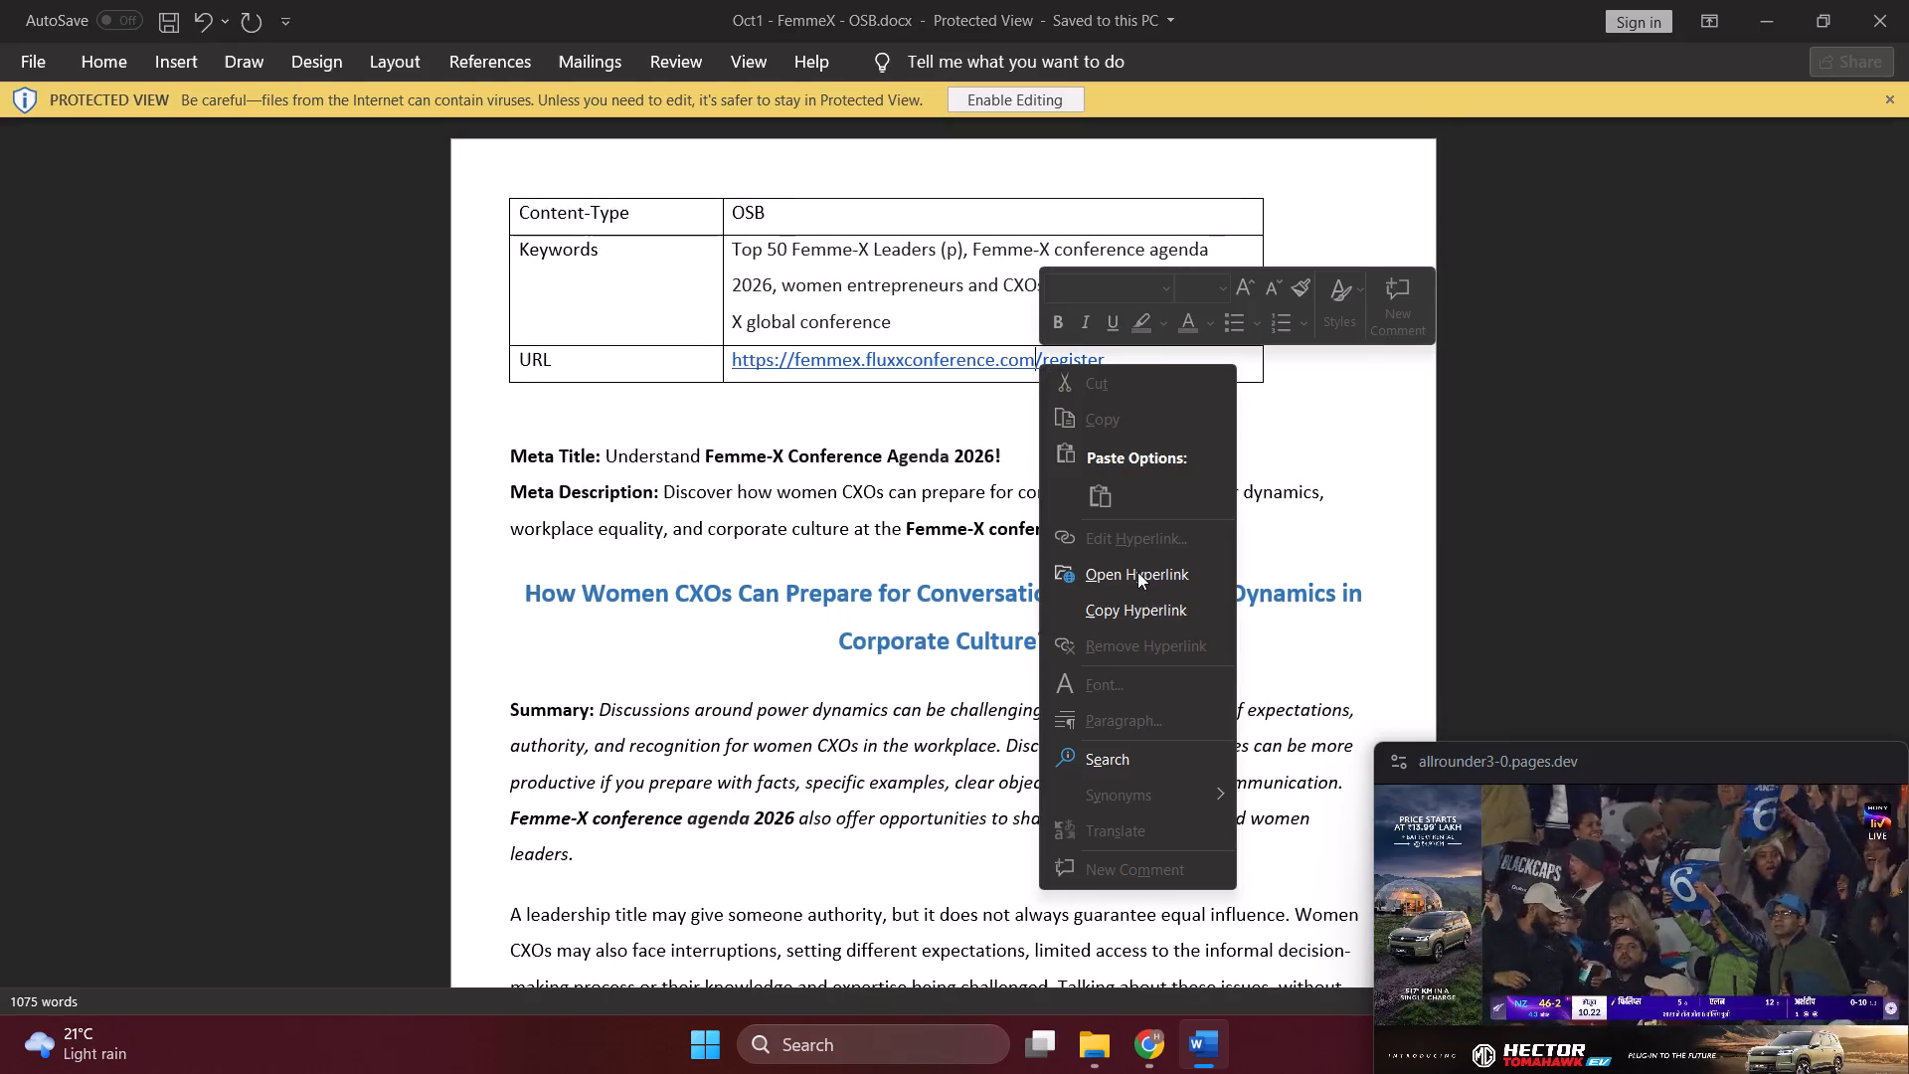
pyautogui.click(1149, 611)
pyautogui.hotkey('alt', 'Tab')
pyautogui.hotkey('alt', 'Tab')
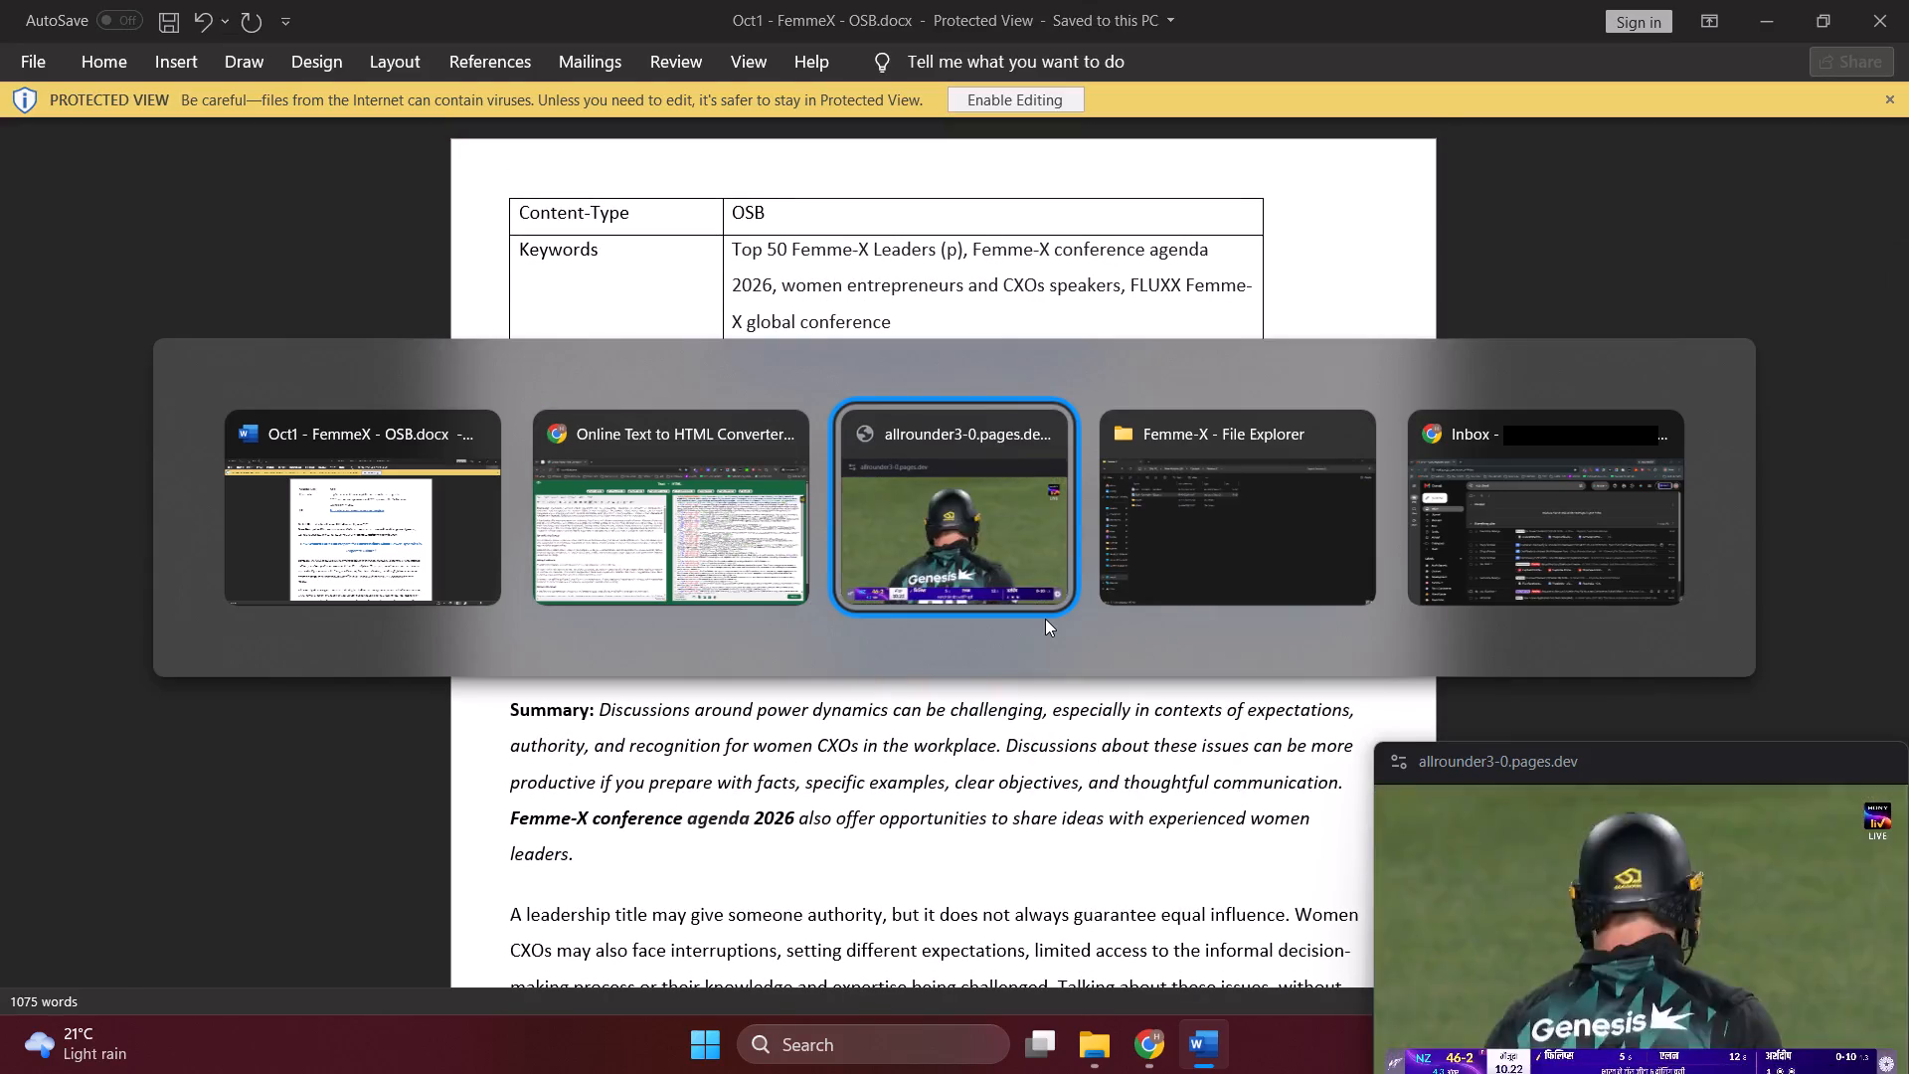
pyautogui.hotkey('alt', 'Tab')
pyautogui.hotkey('alt', 'Tab')
pyautogui.hotkey('alt', 'Tab')
pyautogui.hotkey('alt', 'Tab')
pyautogui.hotkey('alt', 'Tab')
pyautogui.hotkey('alt', 'Tab')
pyautogui.hotkey('alt', 'Tab')
pyautogui.hotkey('alt', 'Tab')
pyautogui.hotkey('alt', 'Tab')
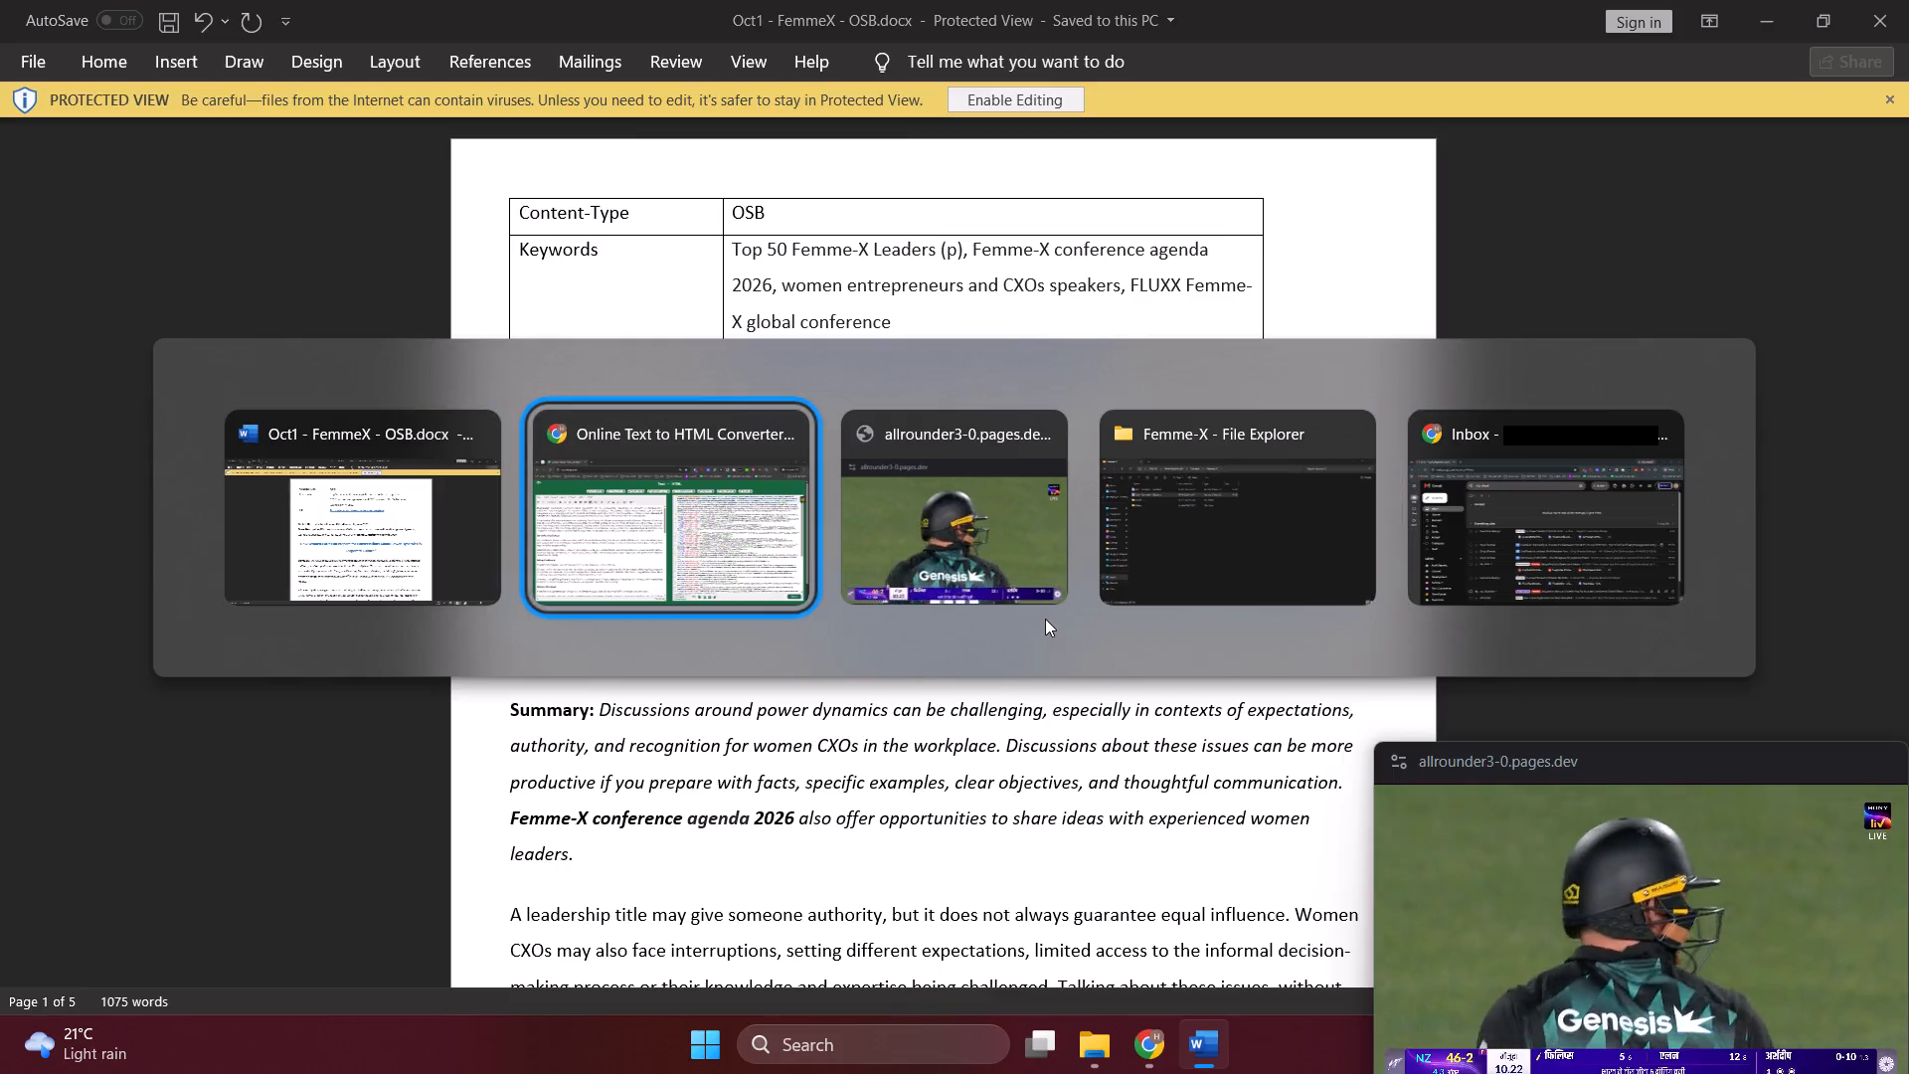
pyautogui.click(397, 30)
pyautogui.hotkey('ctrl', 'v')
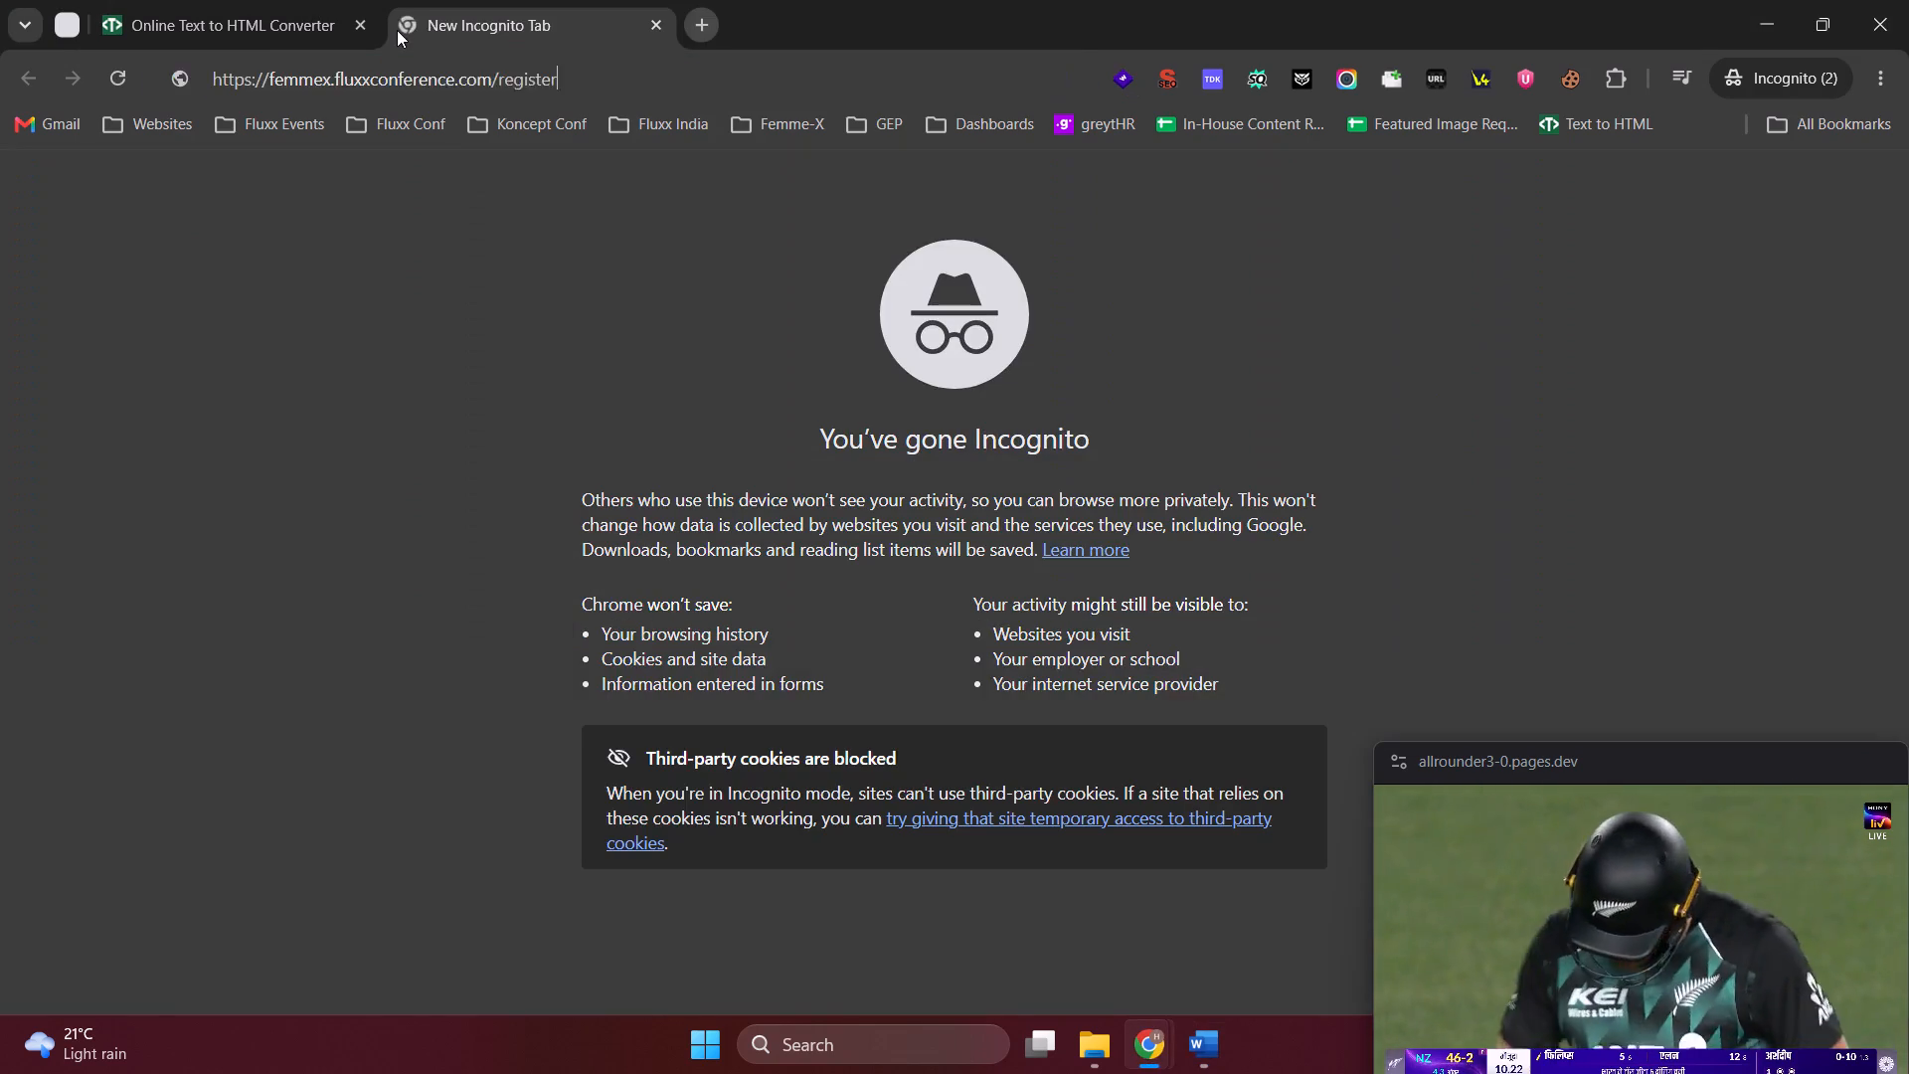
pyautogui.hotkey('ctrl', 'Return')
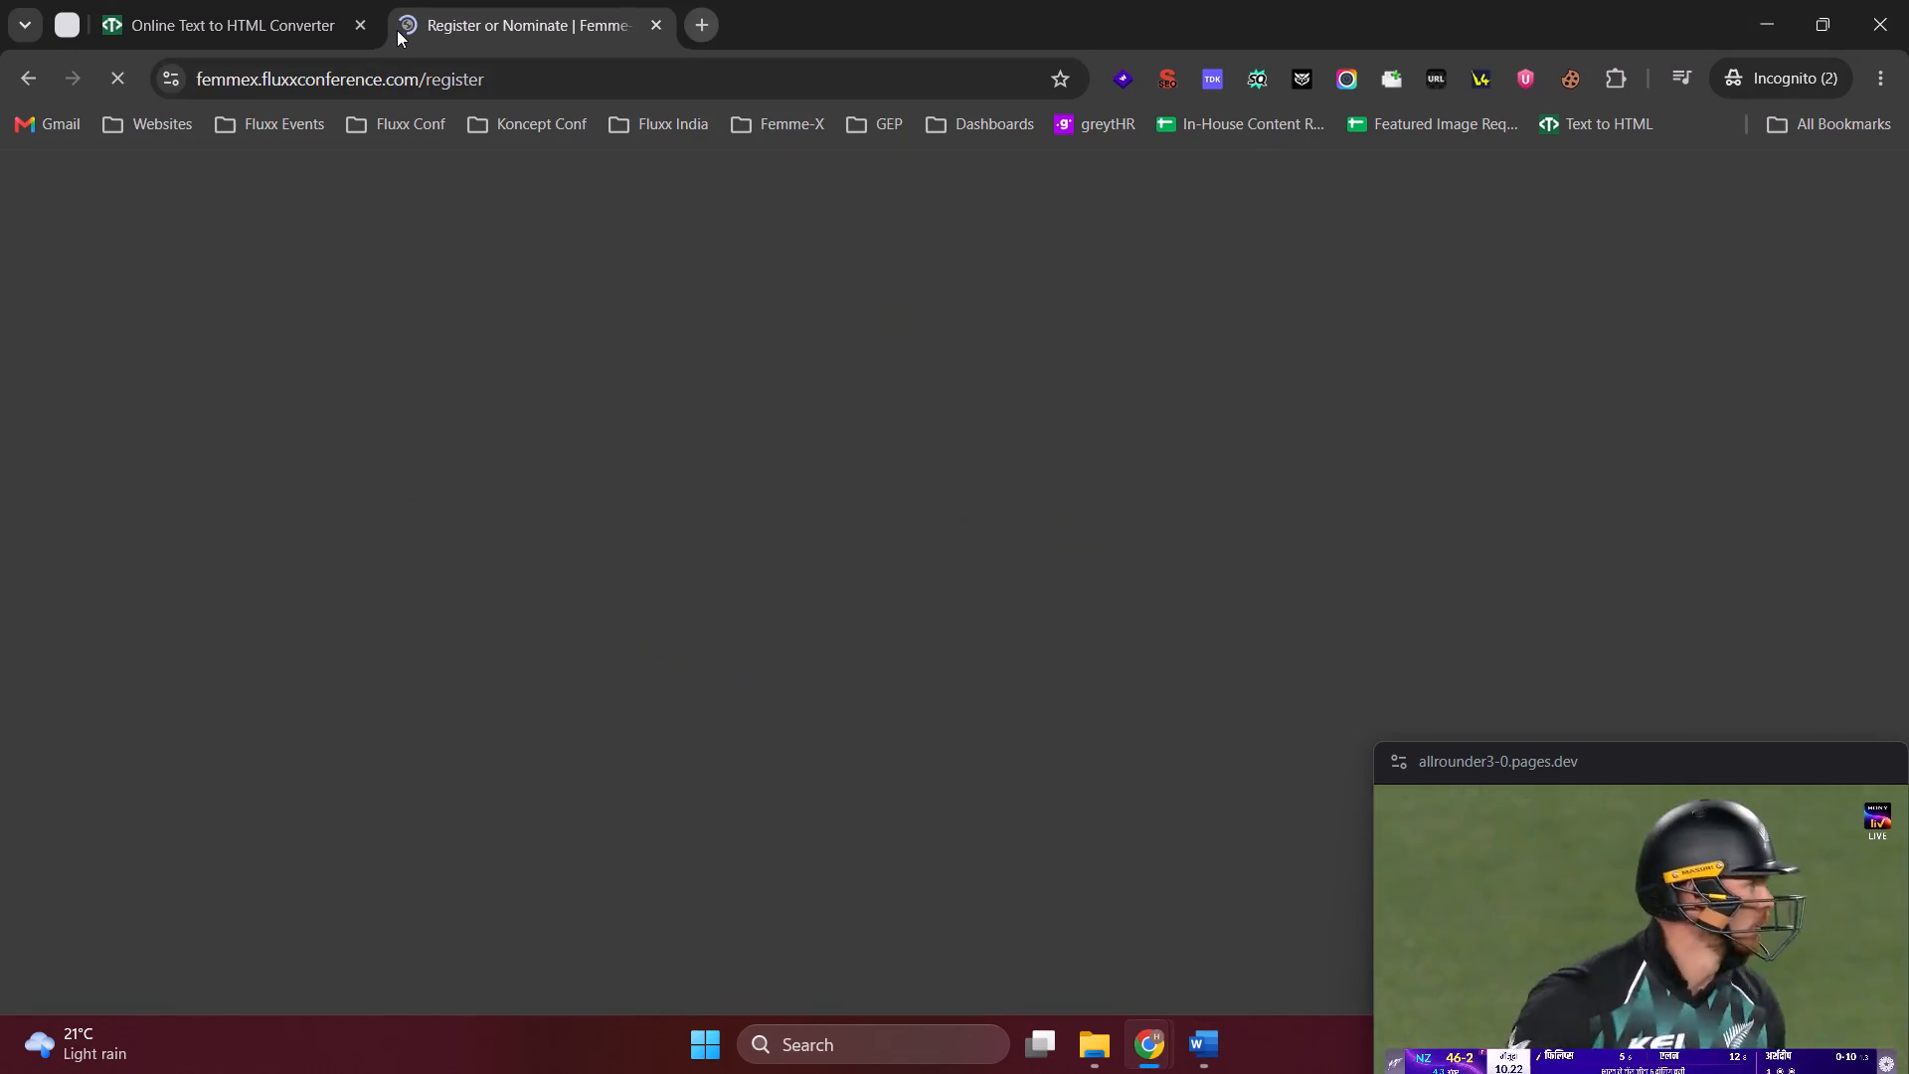
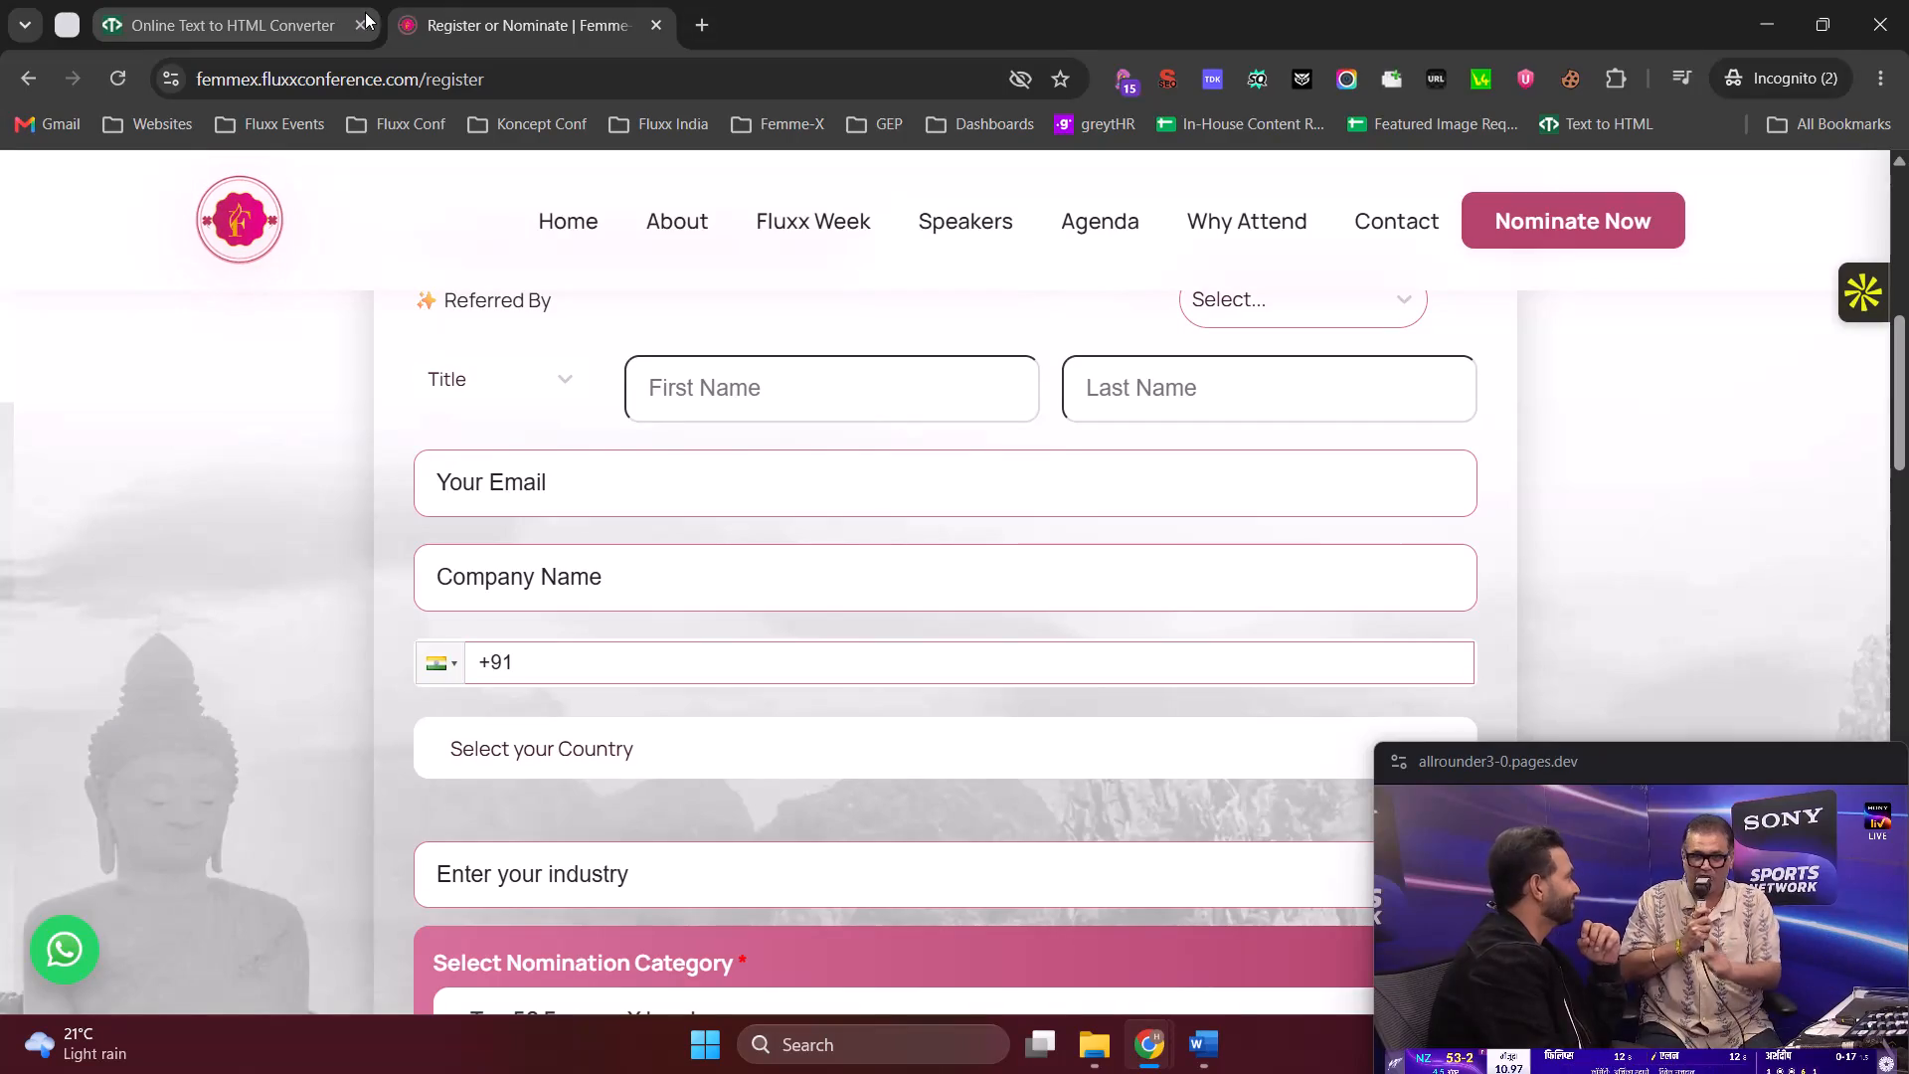
# Copy the full web address of the open Femme-X nomination form page, femmex.fluxxconference.com/register, and return to the top of the page.
pyautogui.scroll(3, 359, 440)
pyautogui.click(517, 84)
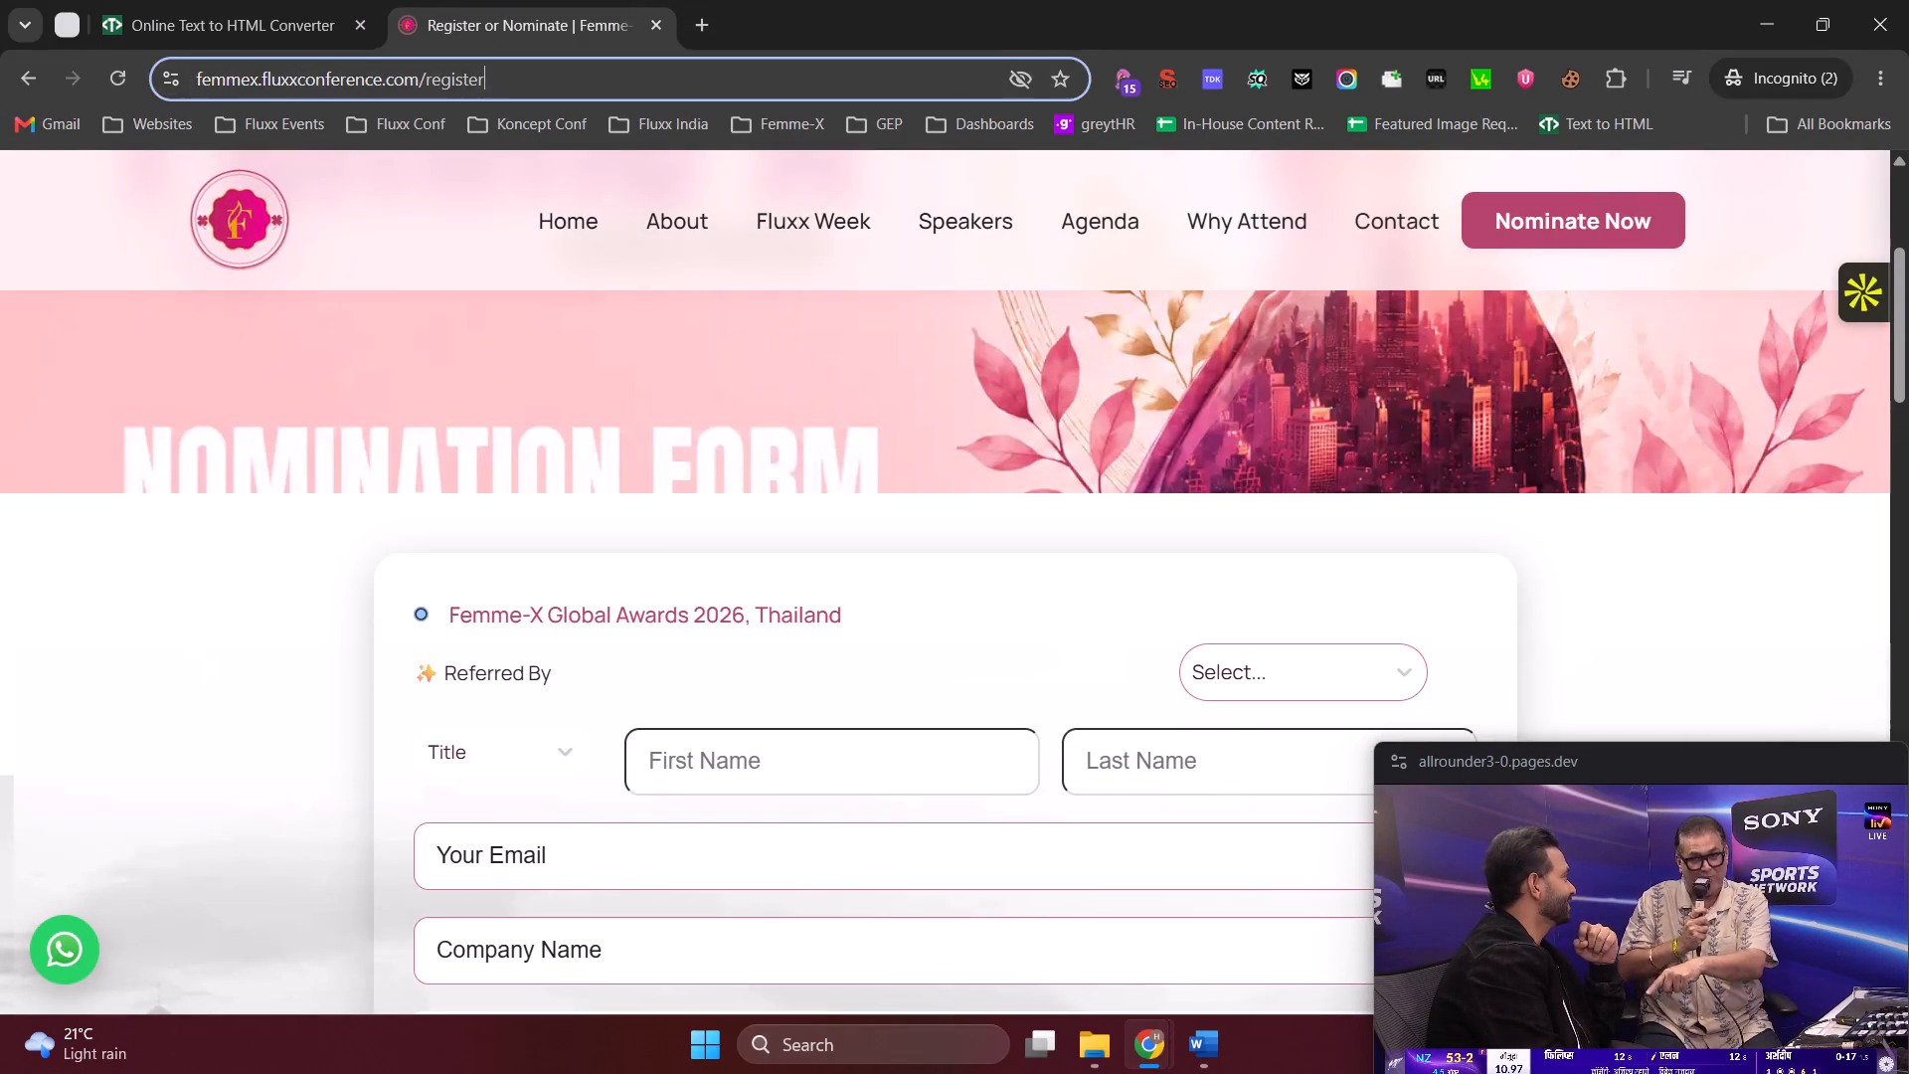
pyautogui.hotkey('ctrl', 'c')
pyautogui.hotkey('ctrl', 'c')
pyautogui.hotkey('ctrl', 'c')
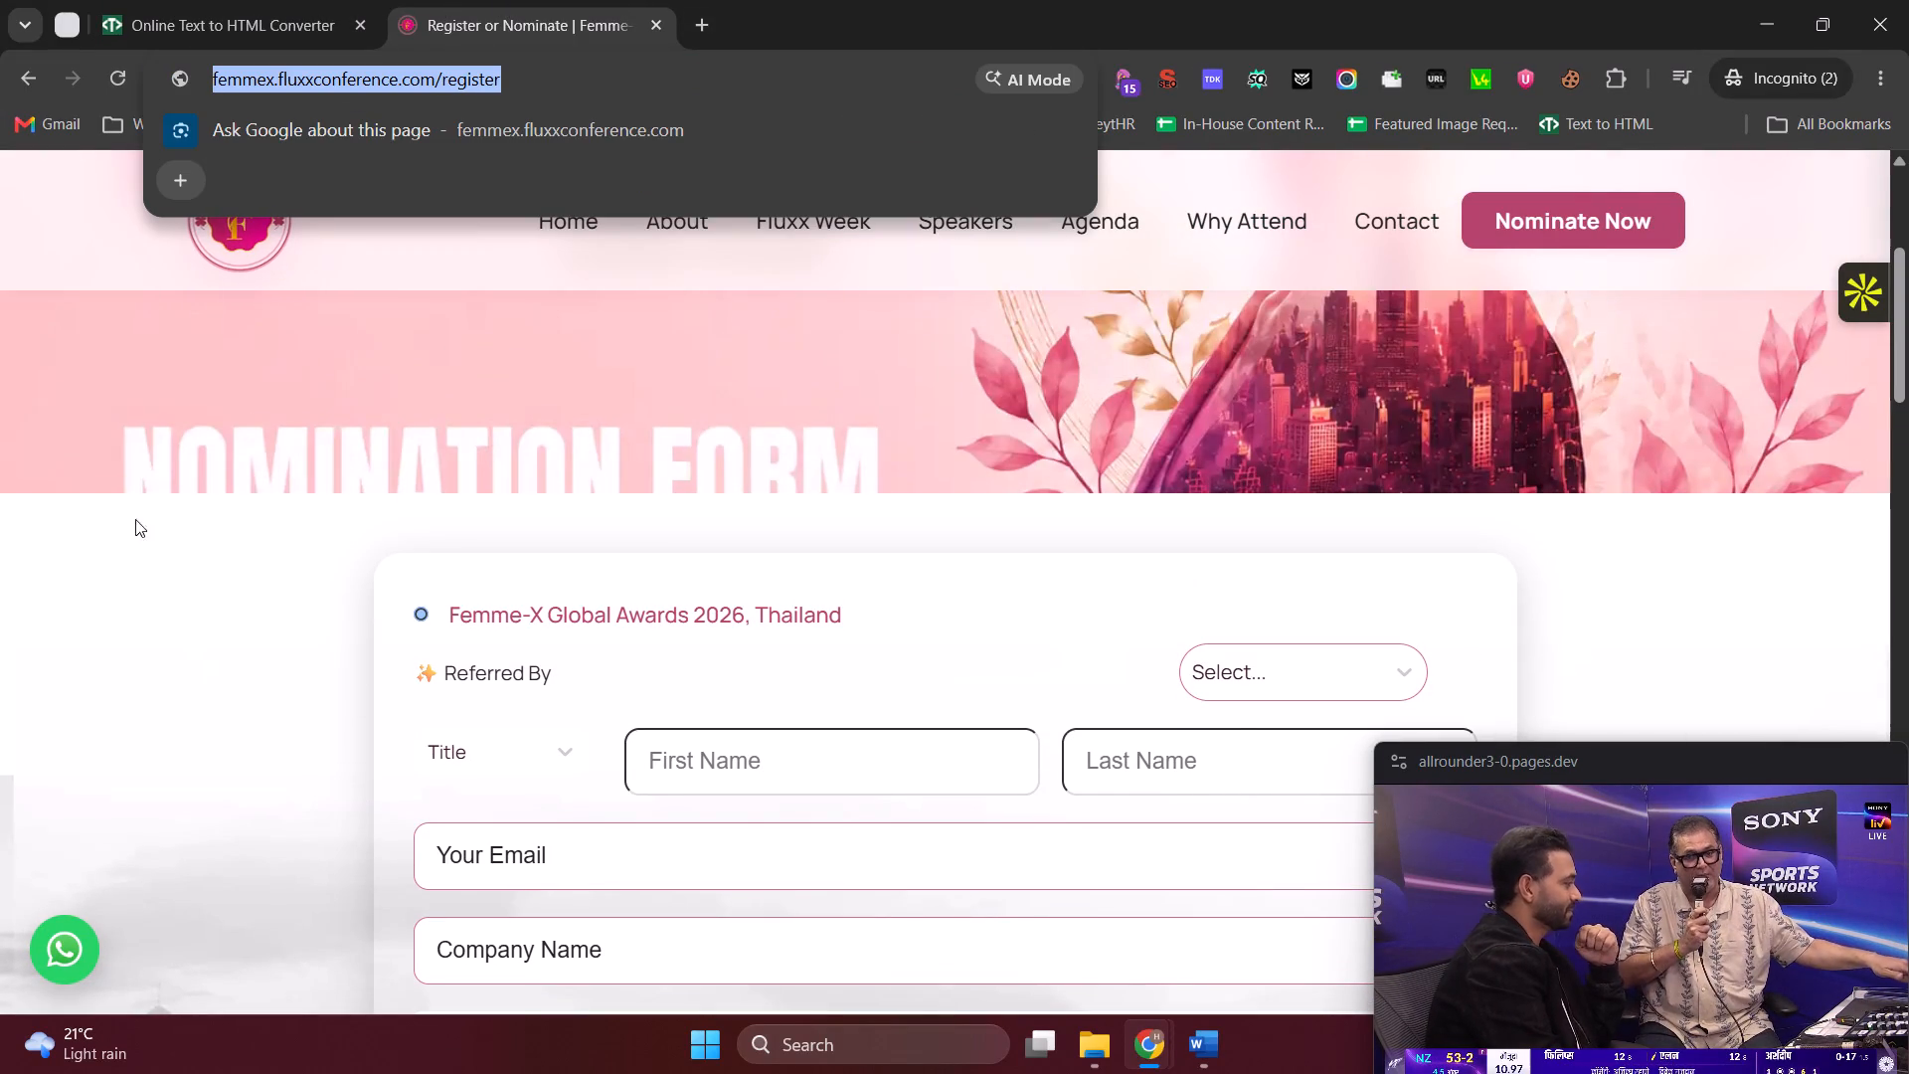
pyautogui.click(150, 548)
pyautogui.scroll(7, 434, 452)
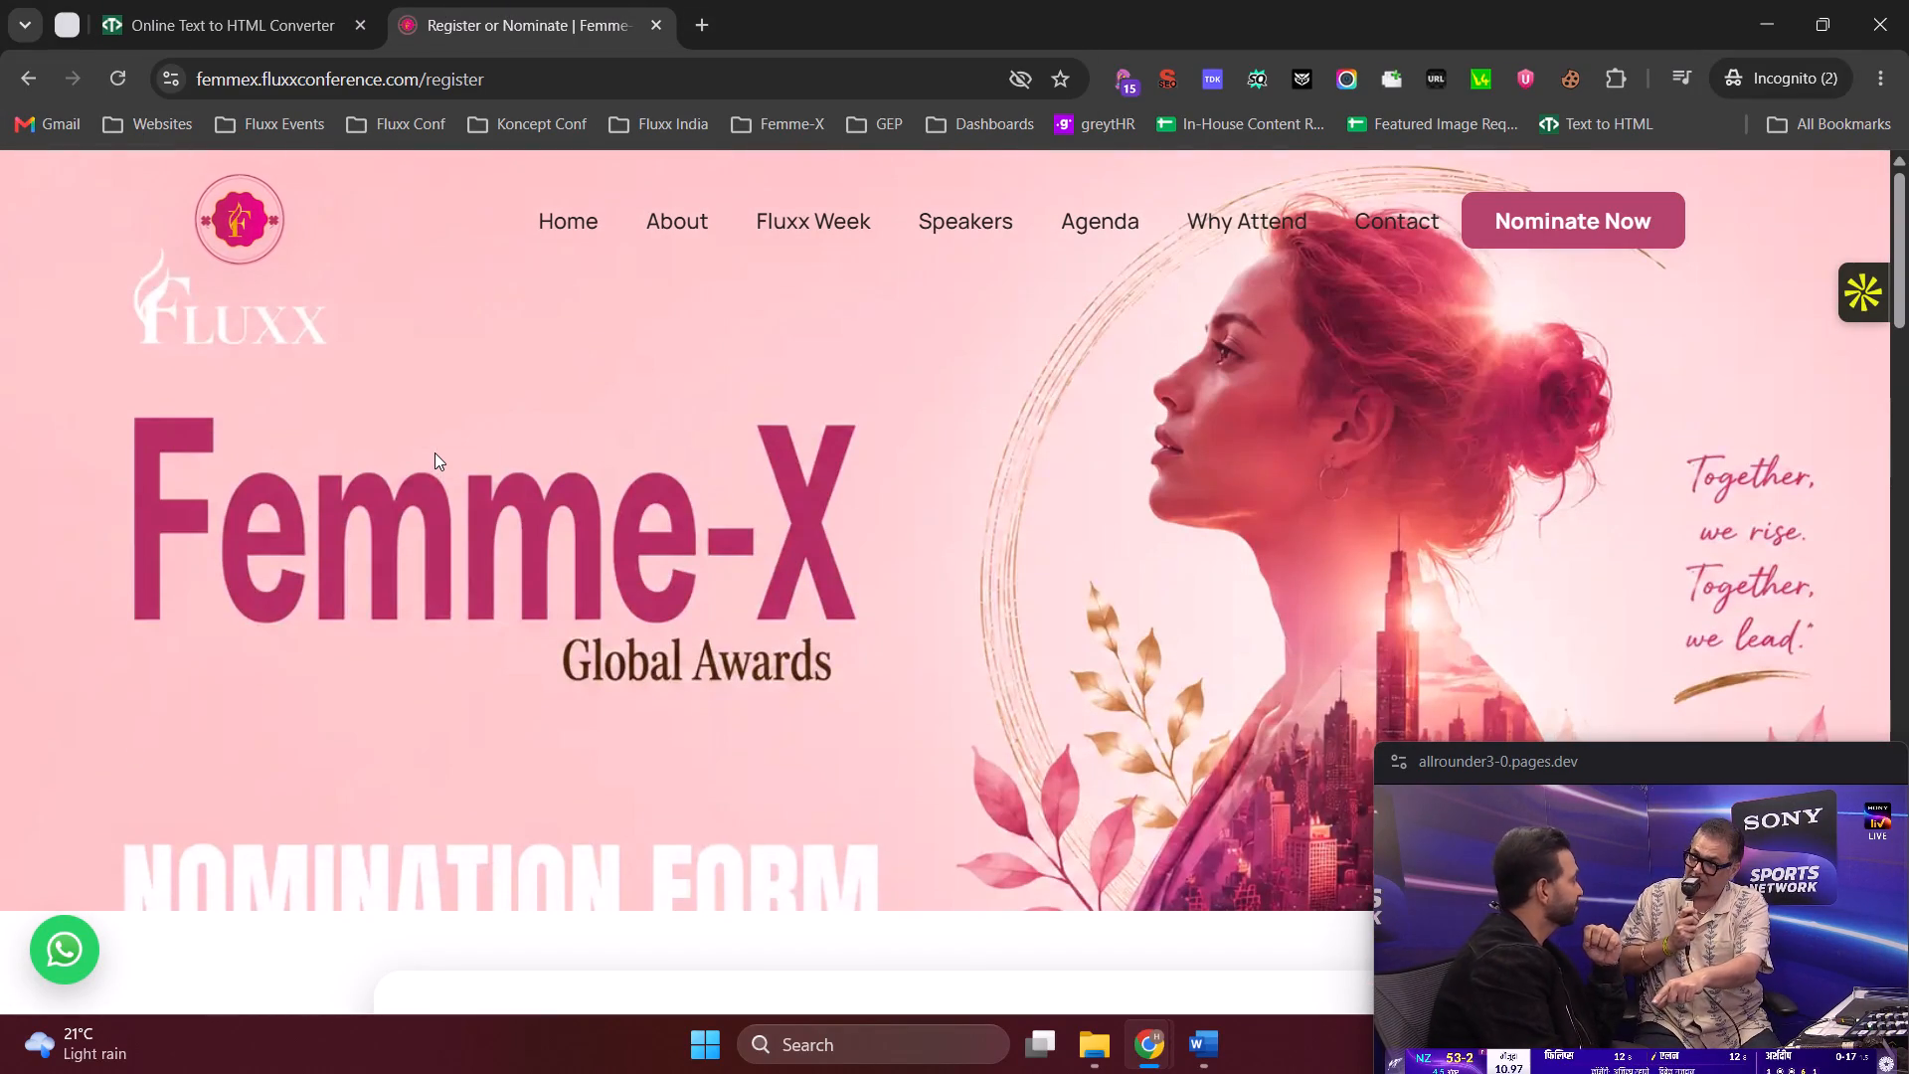
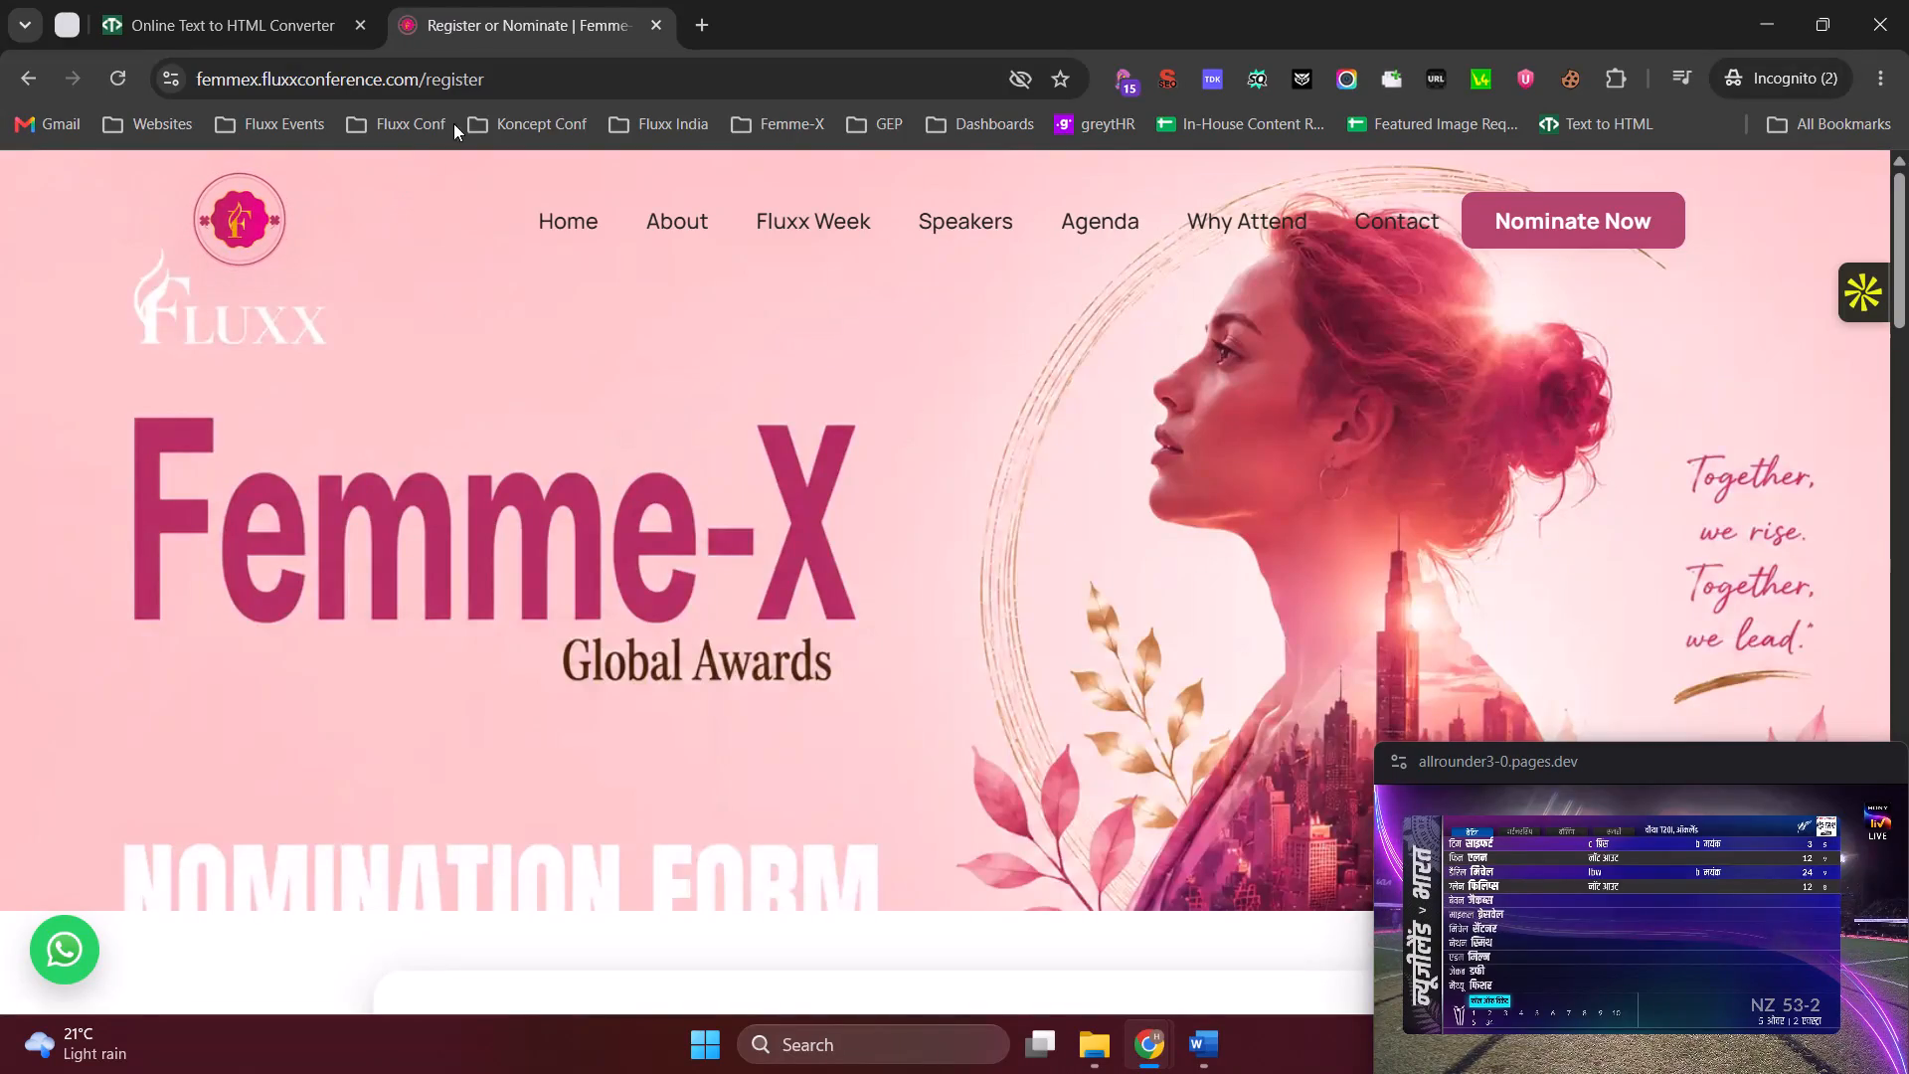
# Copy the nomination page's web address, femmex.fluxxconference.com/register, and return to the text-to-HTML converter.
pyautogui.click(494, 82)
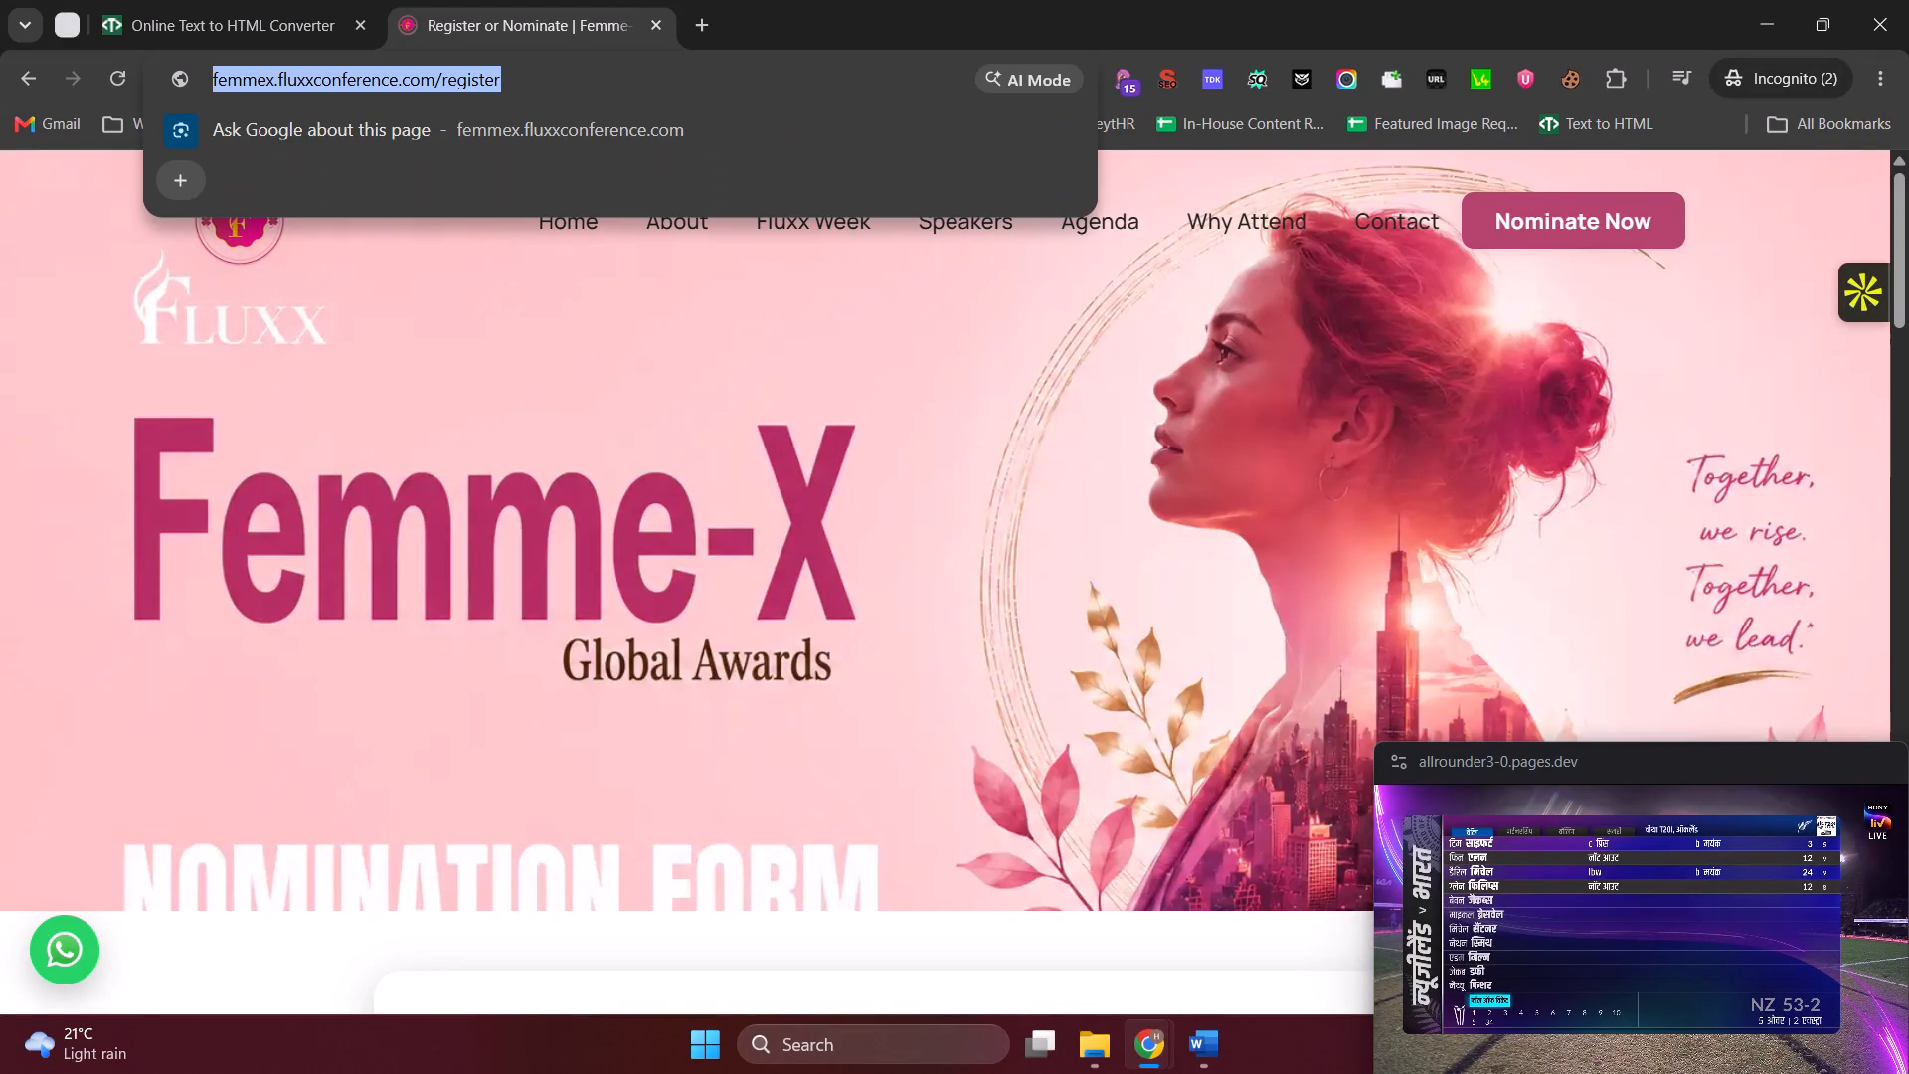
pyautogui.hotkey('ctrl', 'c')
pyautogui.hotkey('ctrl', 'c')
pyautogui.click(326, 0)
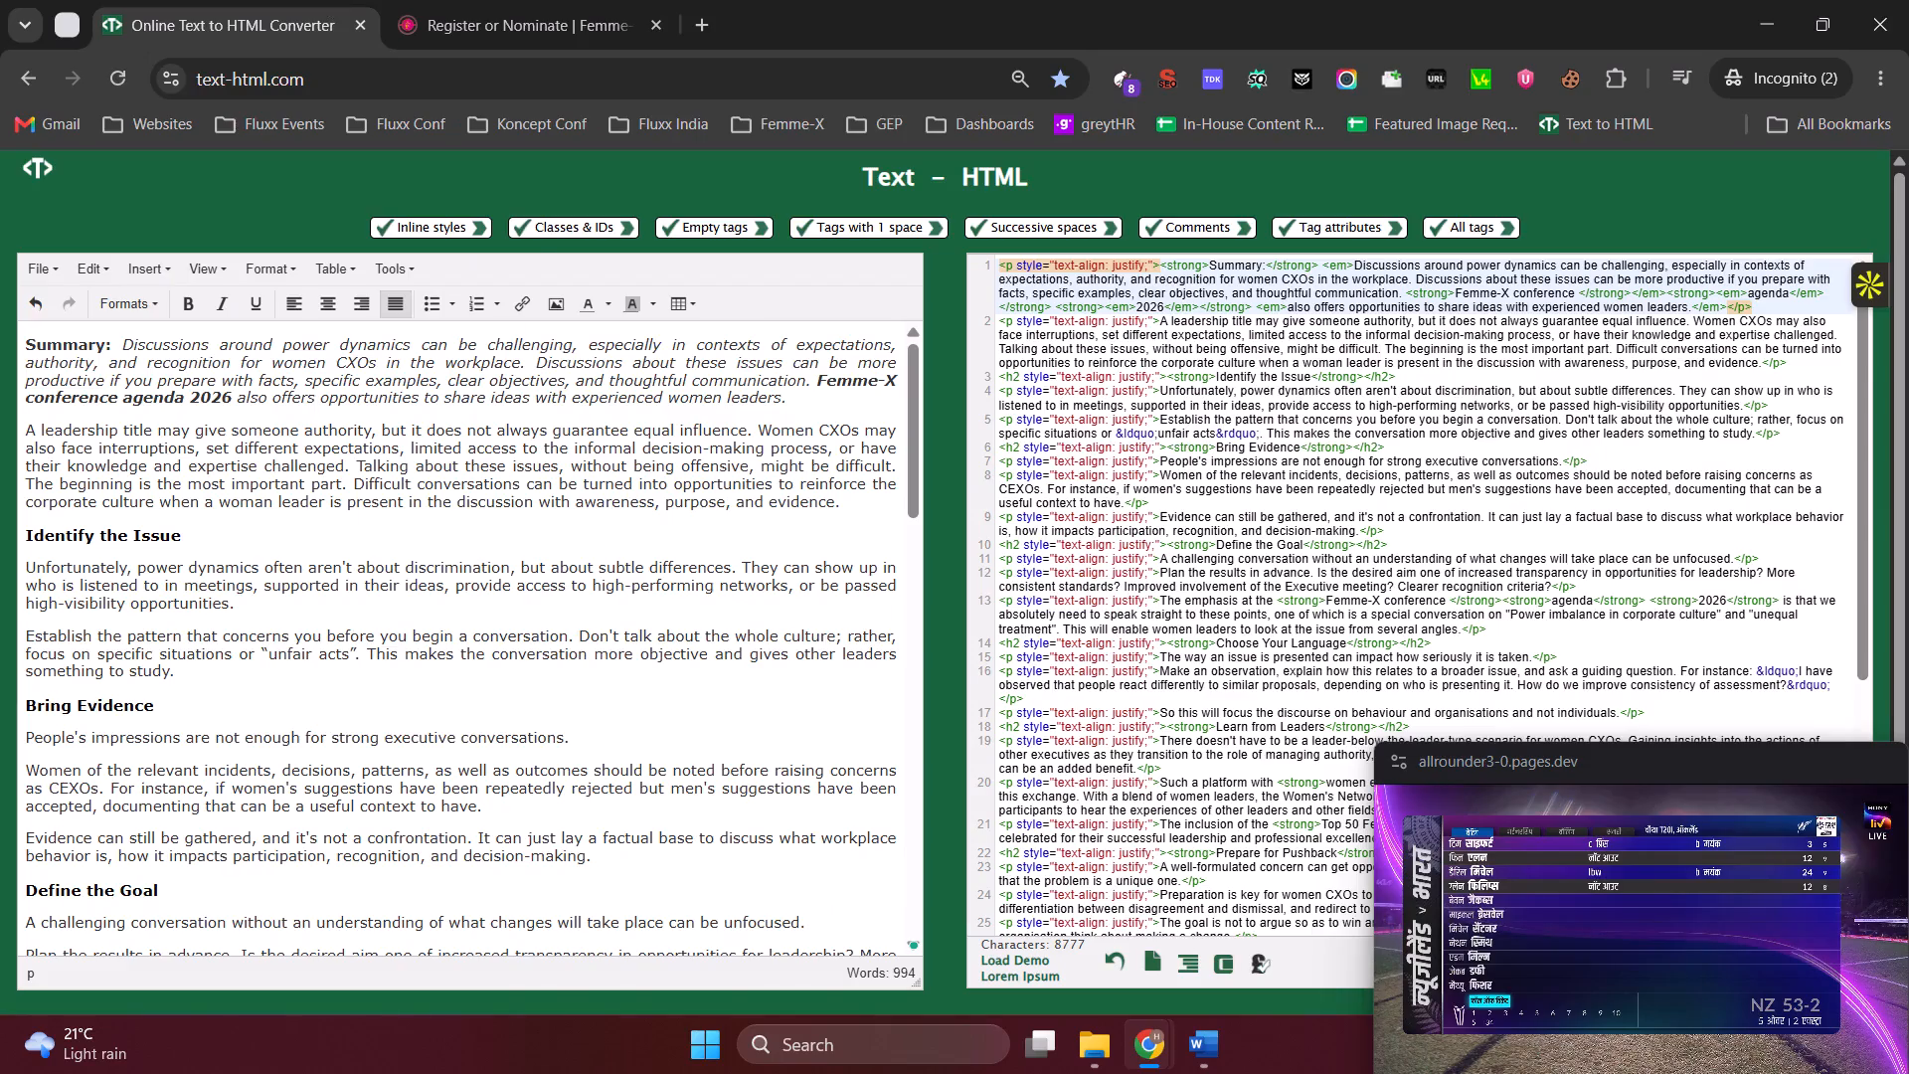
# Switch to the Word article and search it for the keyword "Top 50 Femme-X Leaders", going through every occurrence.
pyautogui.hotkey('alt', 'Tab')
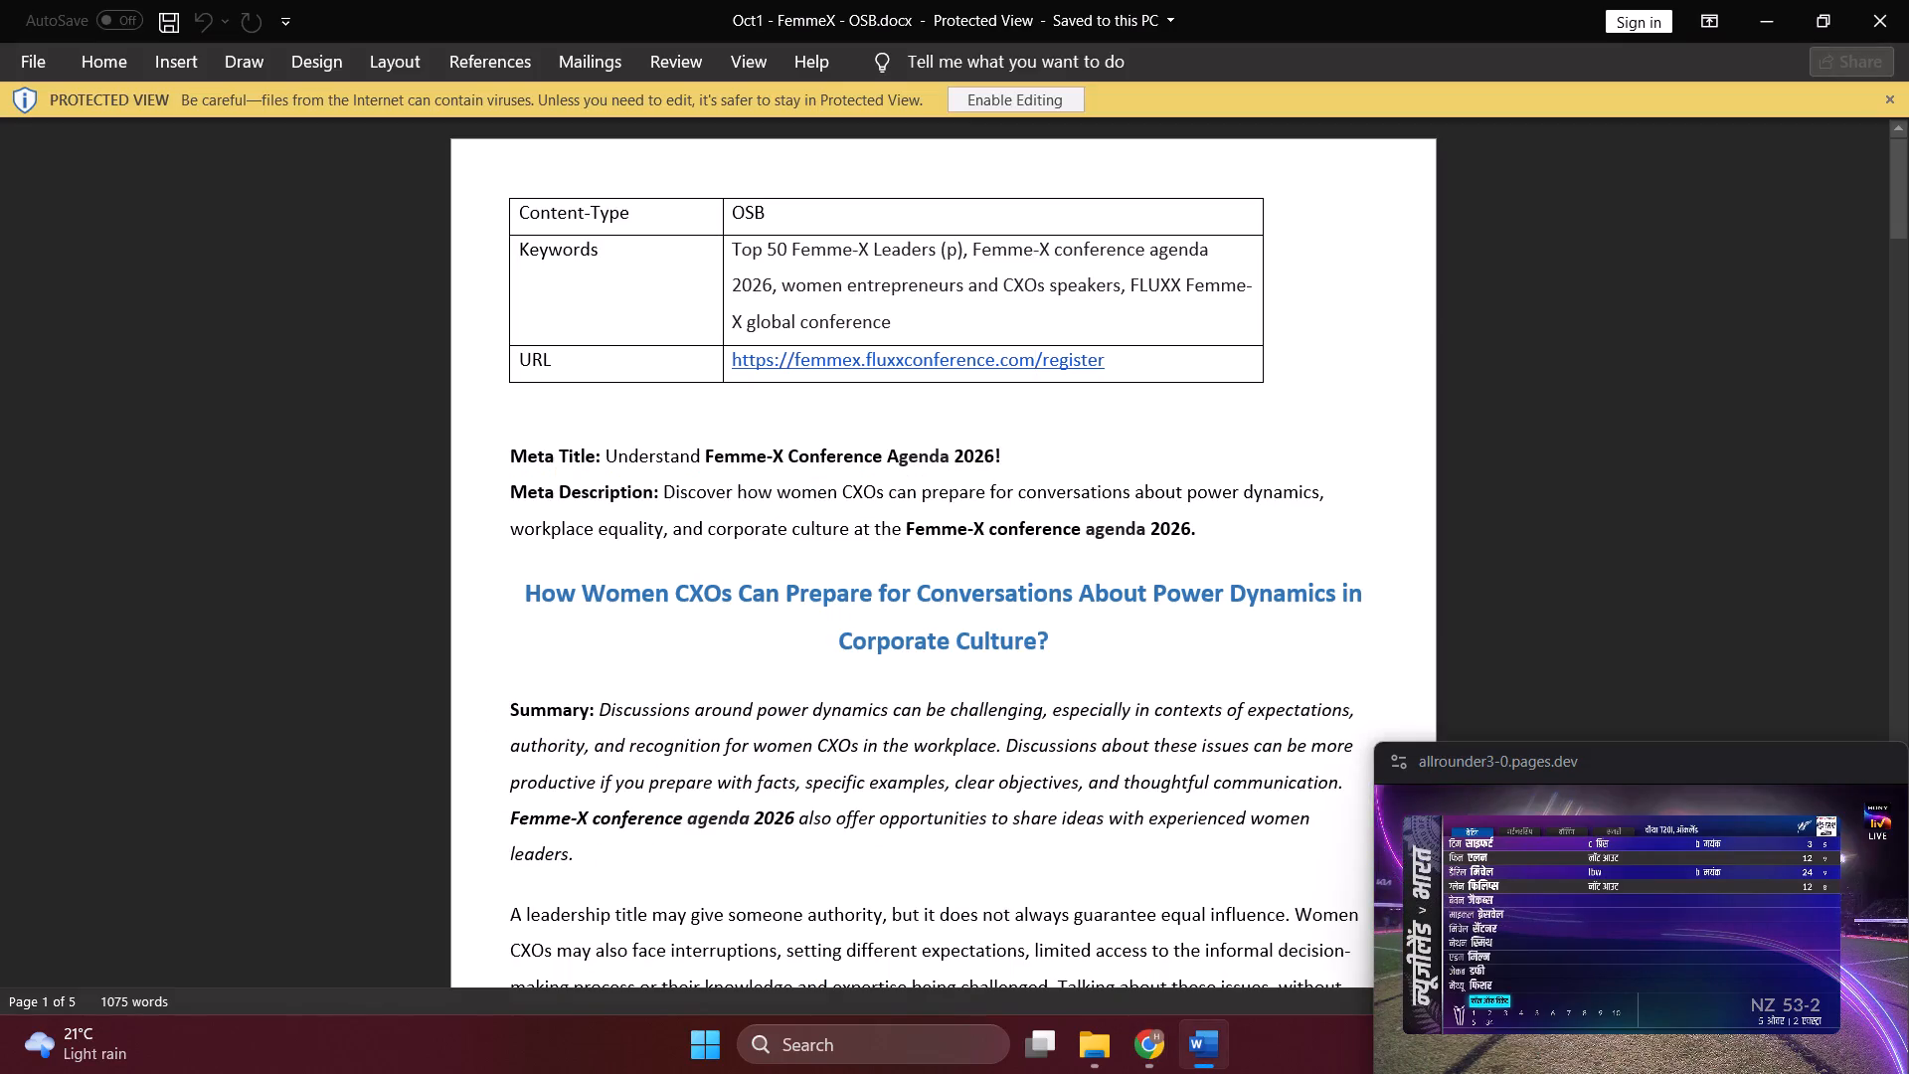
pyautogui.click(738, 251)
pyautogui.moveTo(733, 248); pyautogui.dragTo(919, 239)
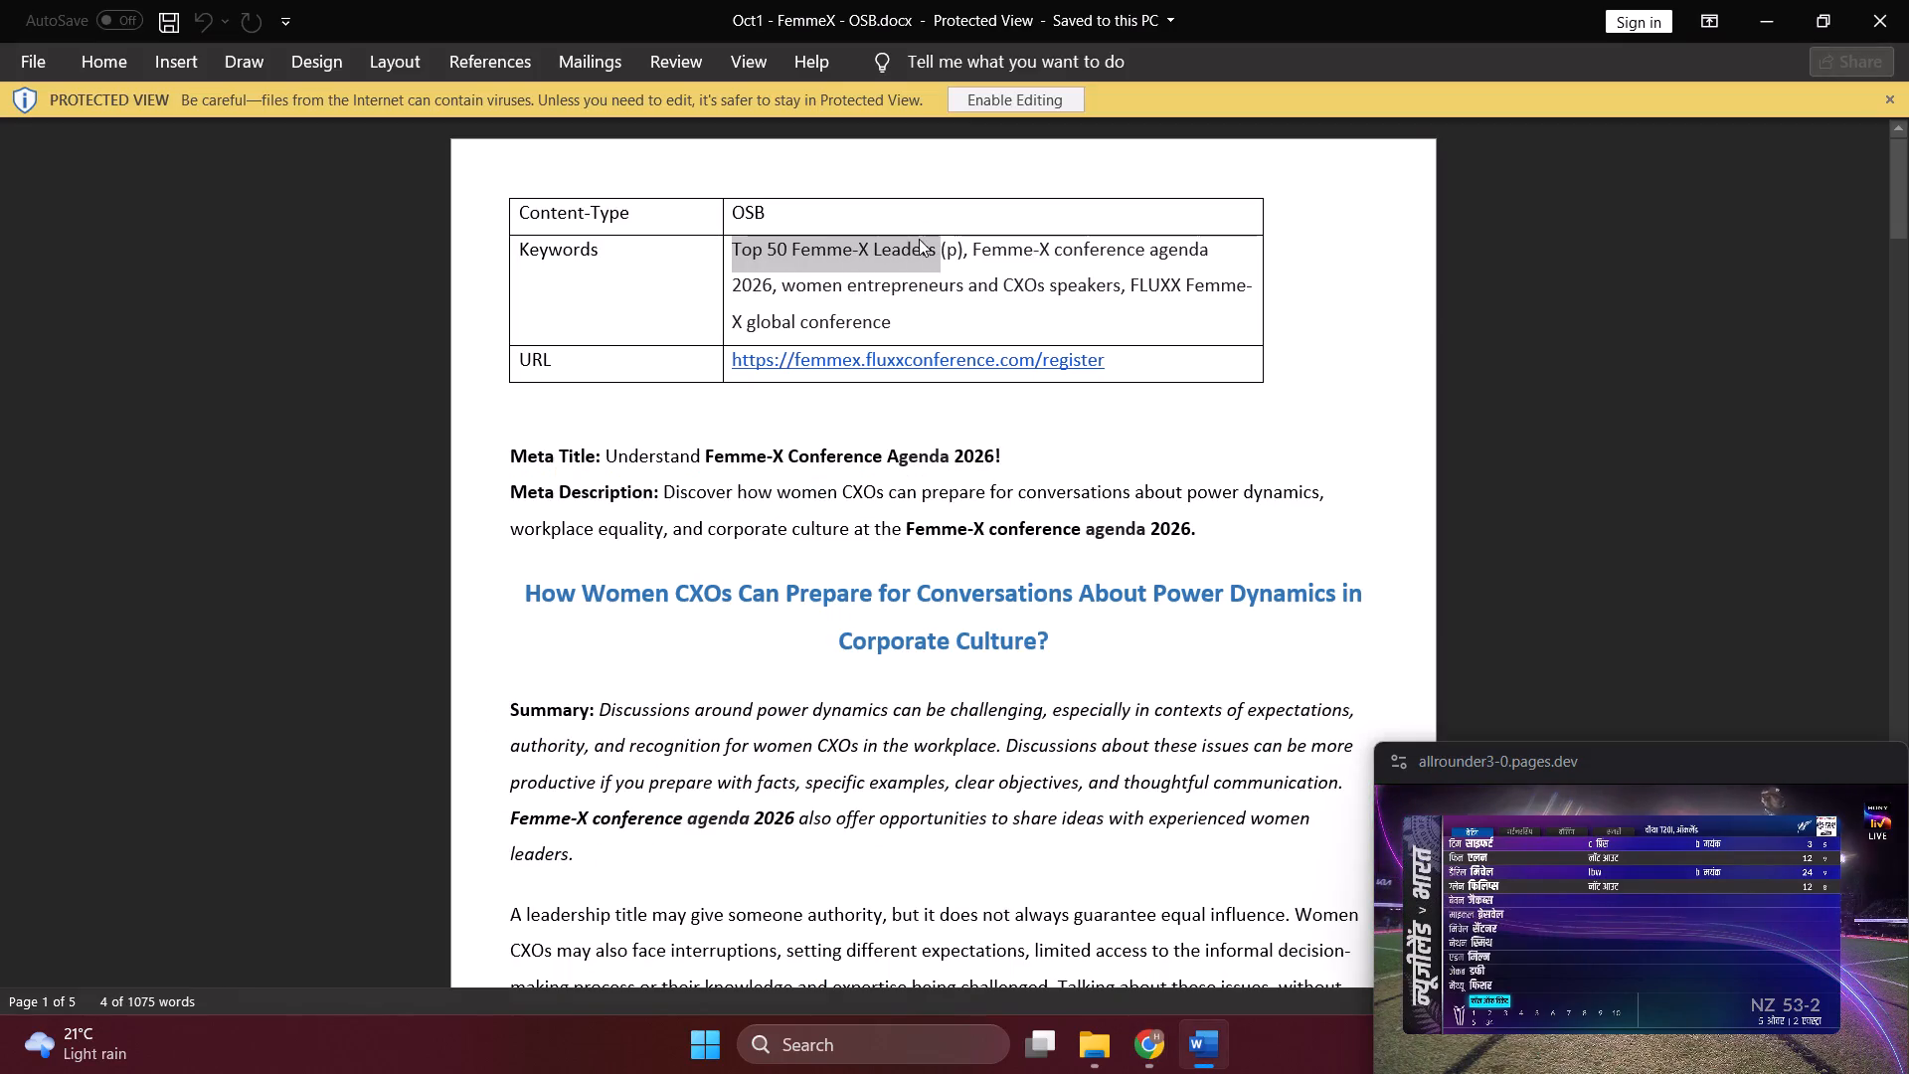
pyautogui.hotkey('ctrl', 'c')
pyautogui.hotkey('ctrl', 'f')
pyautogui.hotkey('ctrl', 'v')
pyautogui.press('BackSpace')
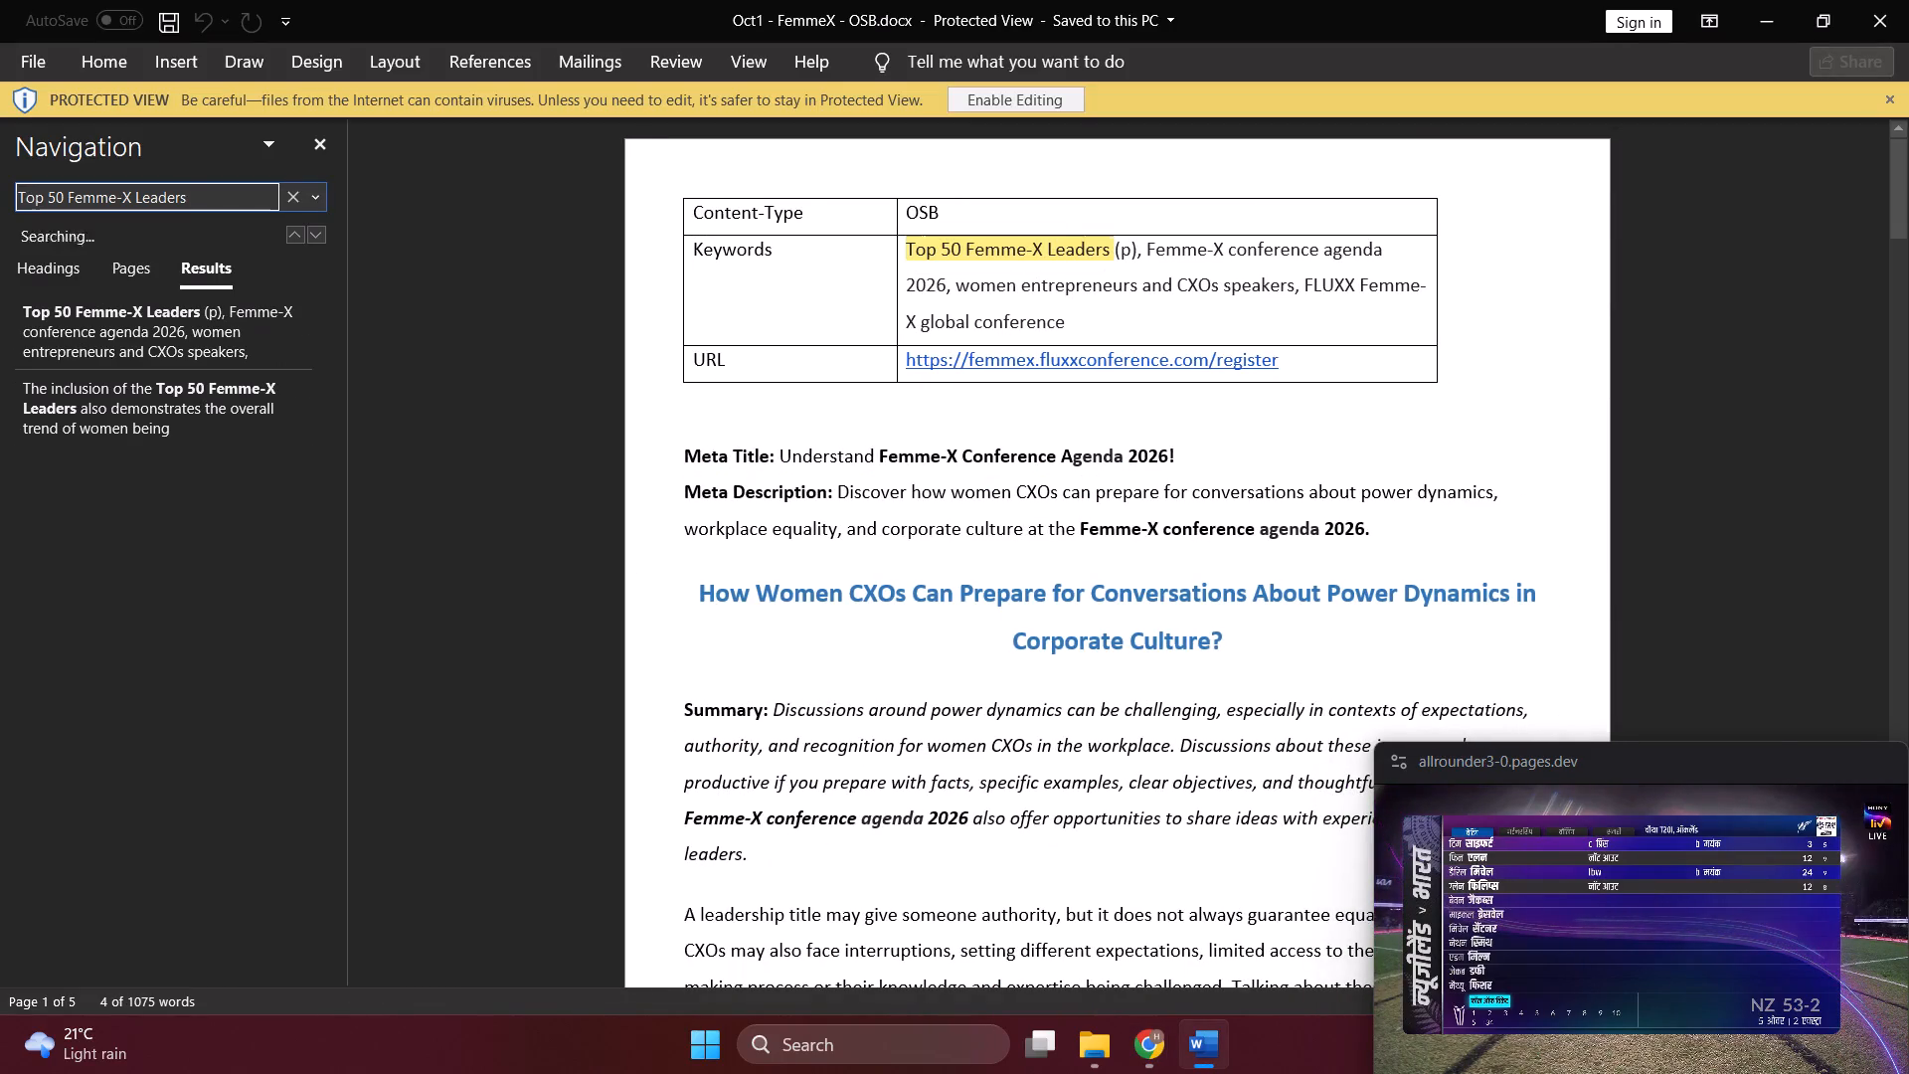
pyautogui.press('Return')
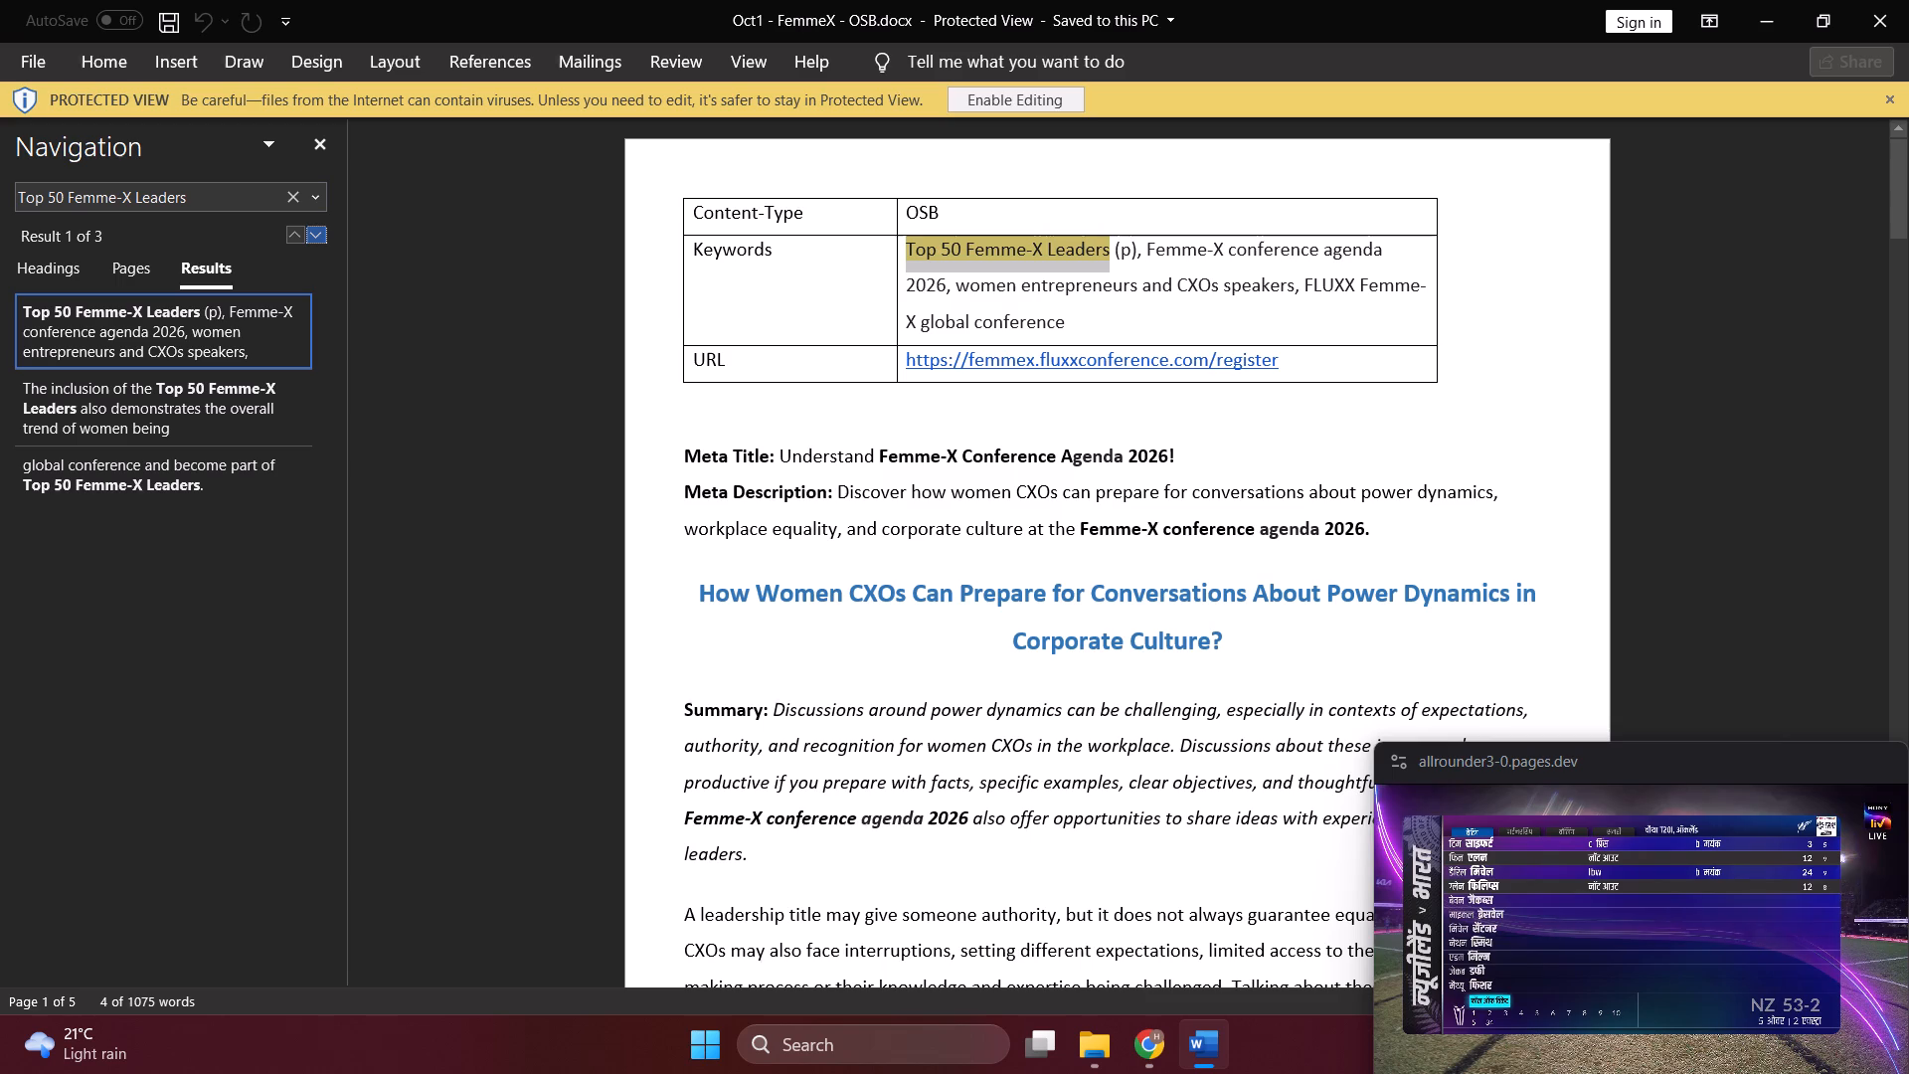
pyautogui.press('Return')
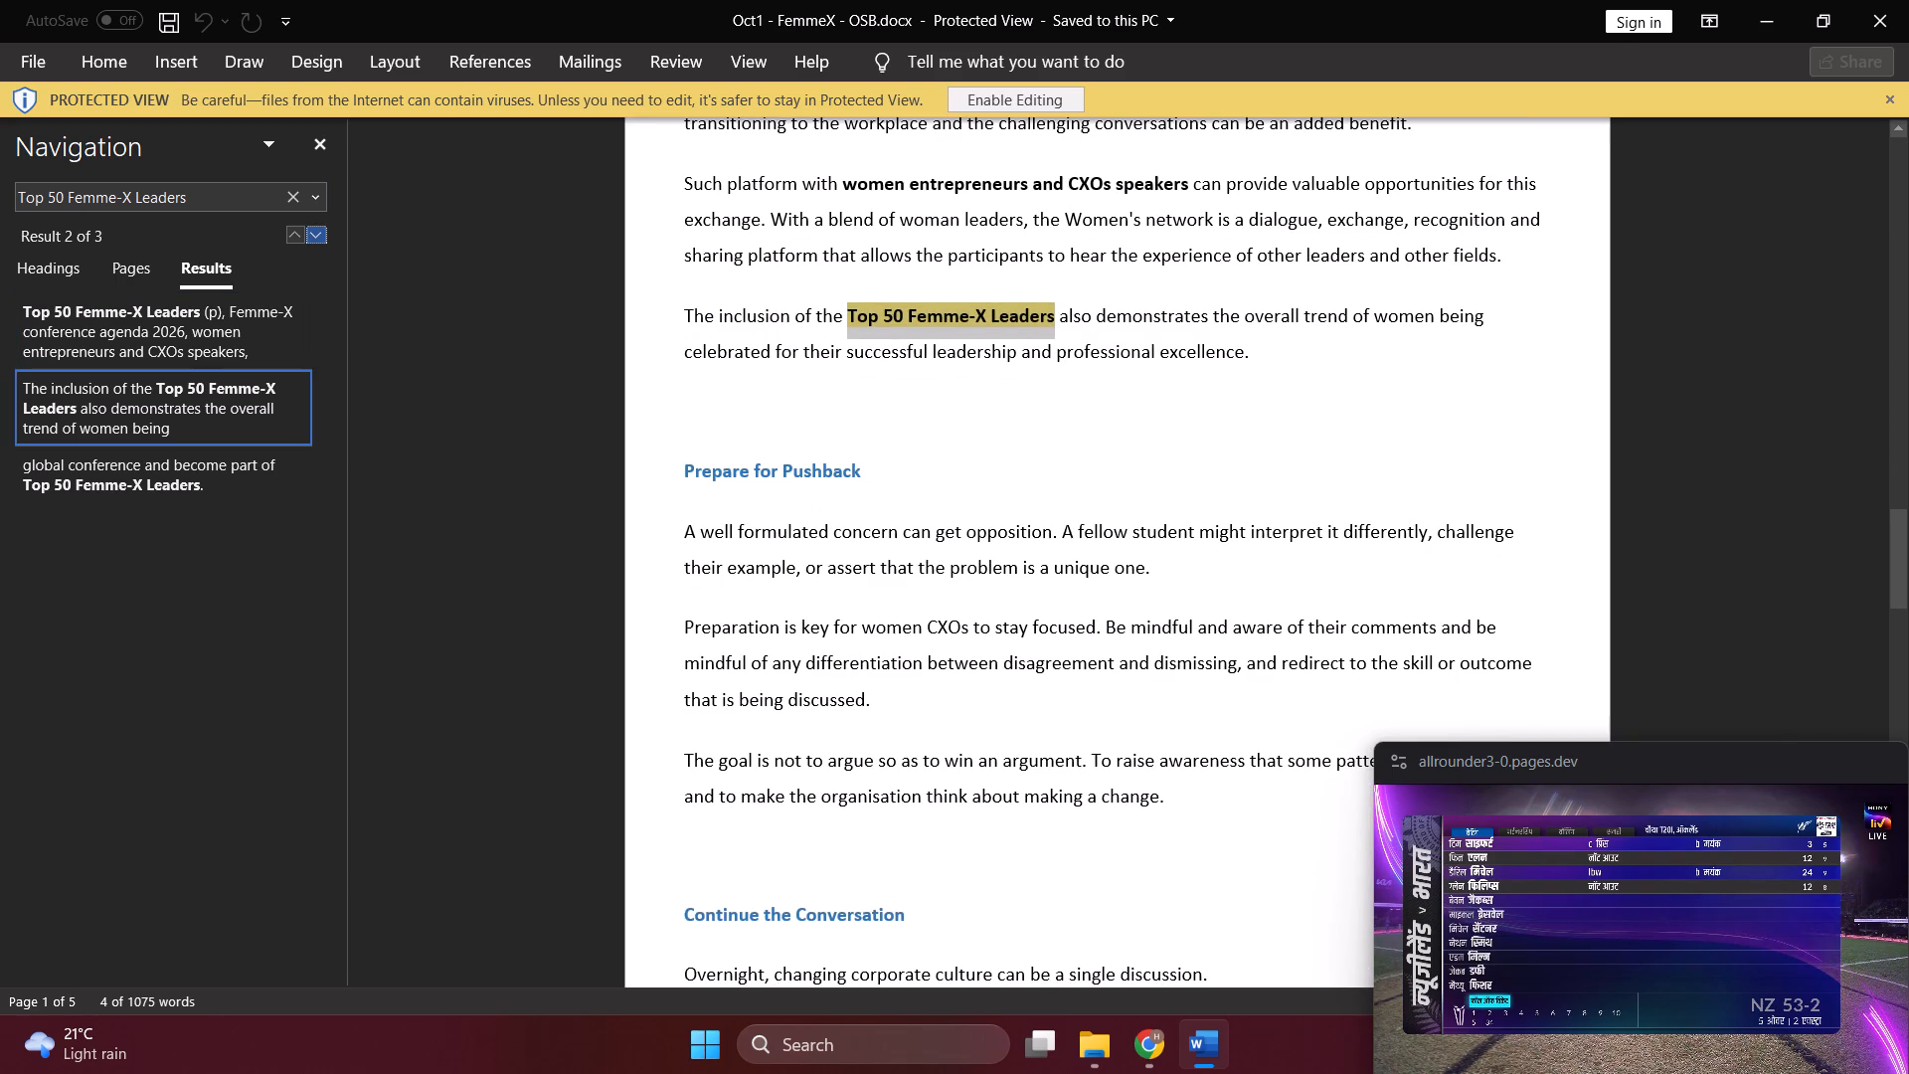
pyautogui.press('Return')
pyautogui.press('Return')
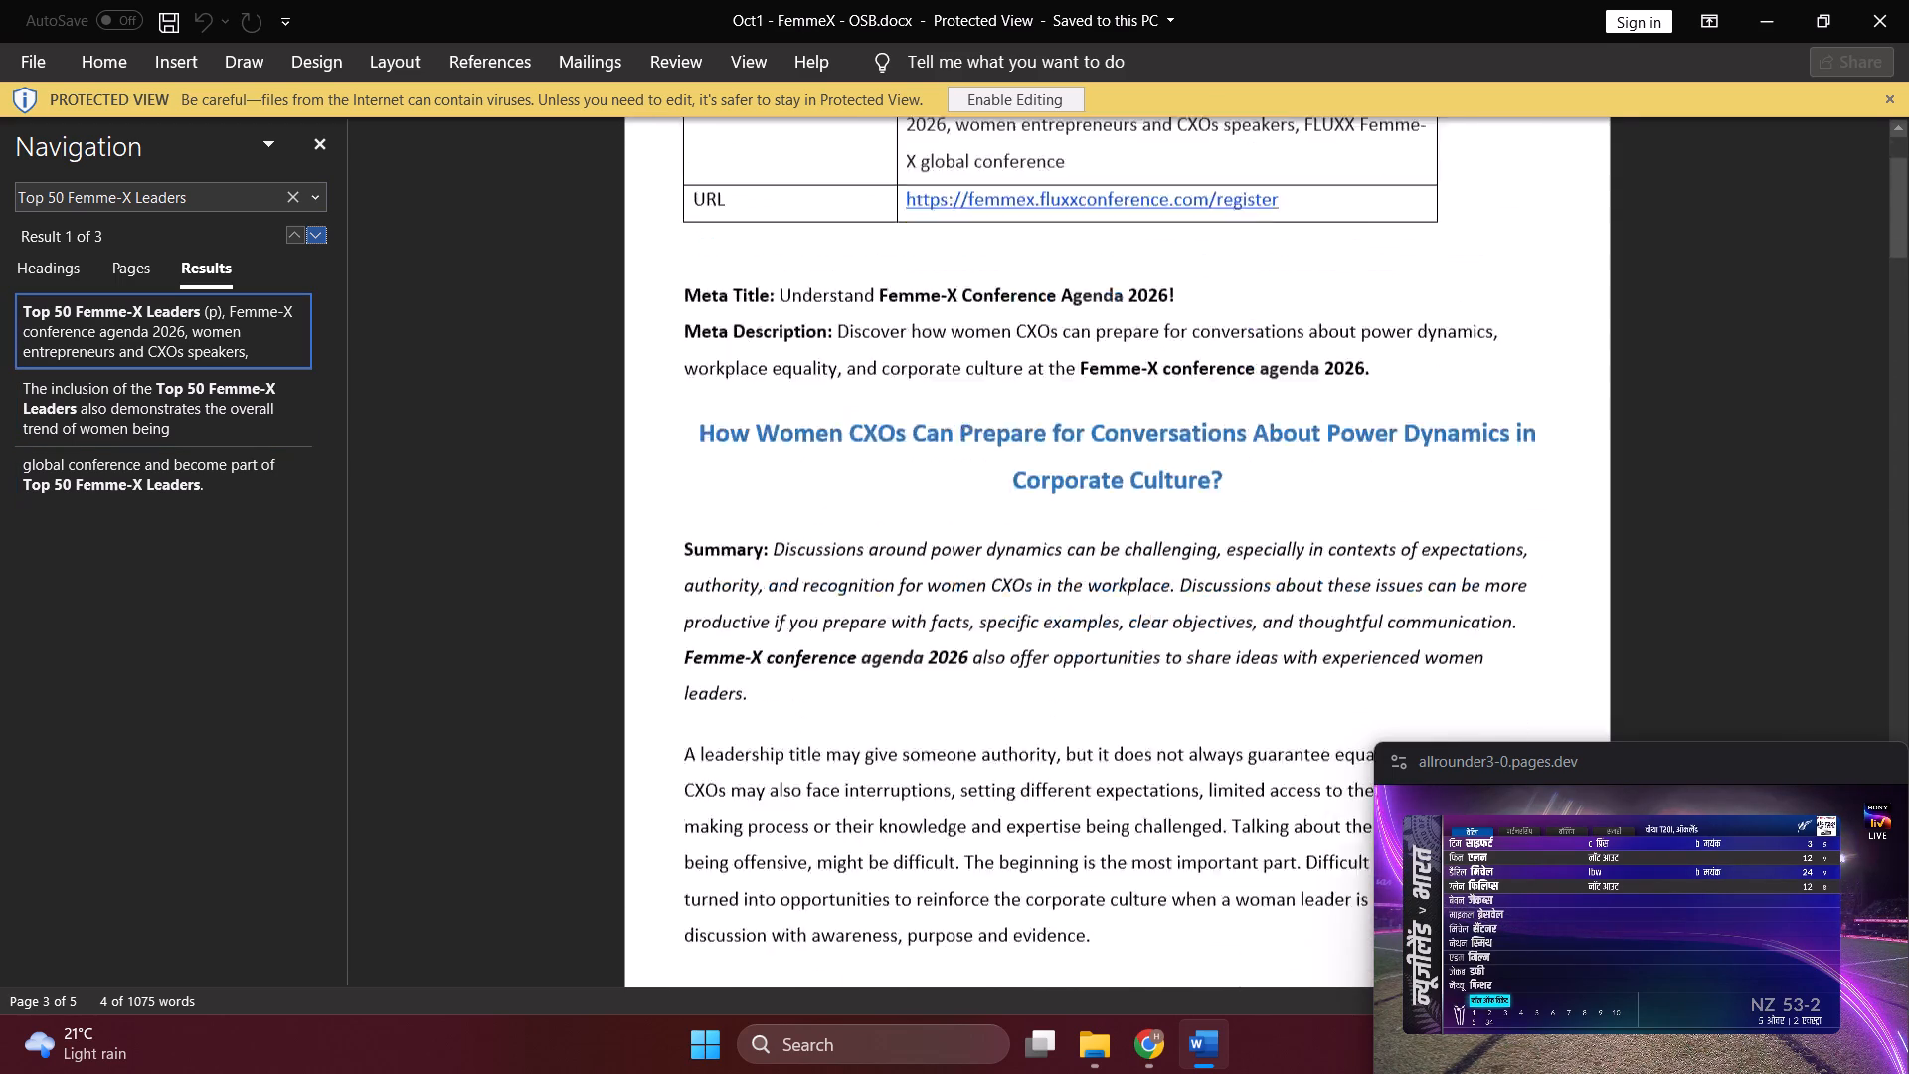
# Search the Word article for the keyword "Femme-X conference agenda 2026", copied from the keywords table, and go through every occurrence.
pyautogui.click(1147, 252)
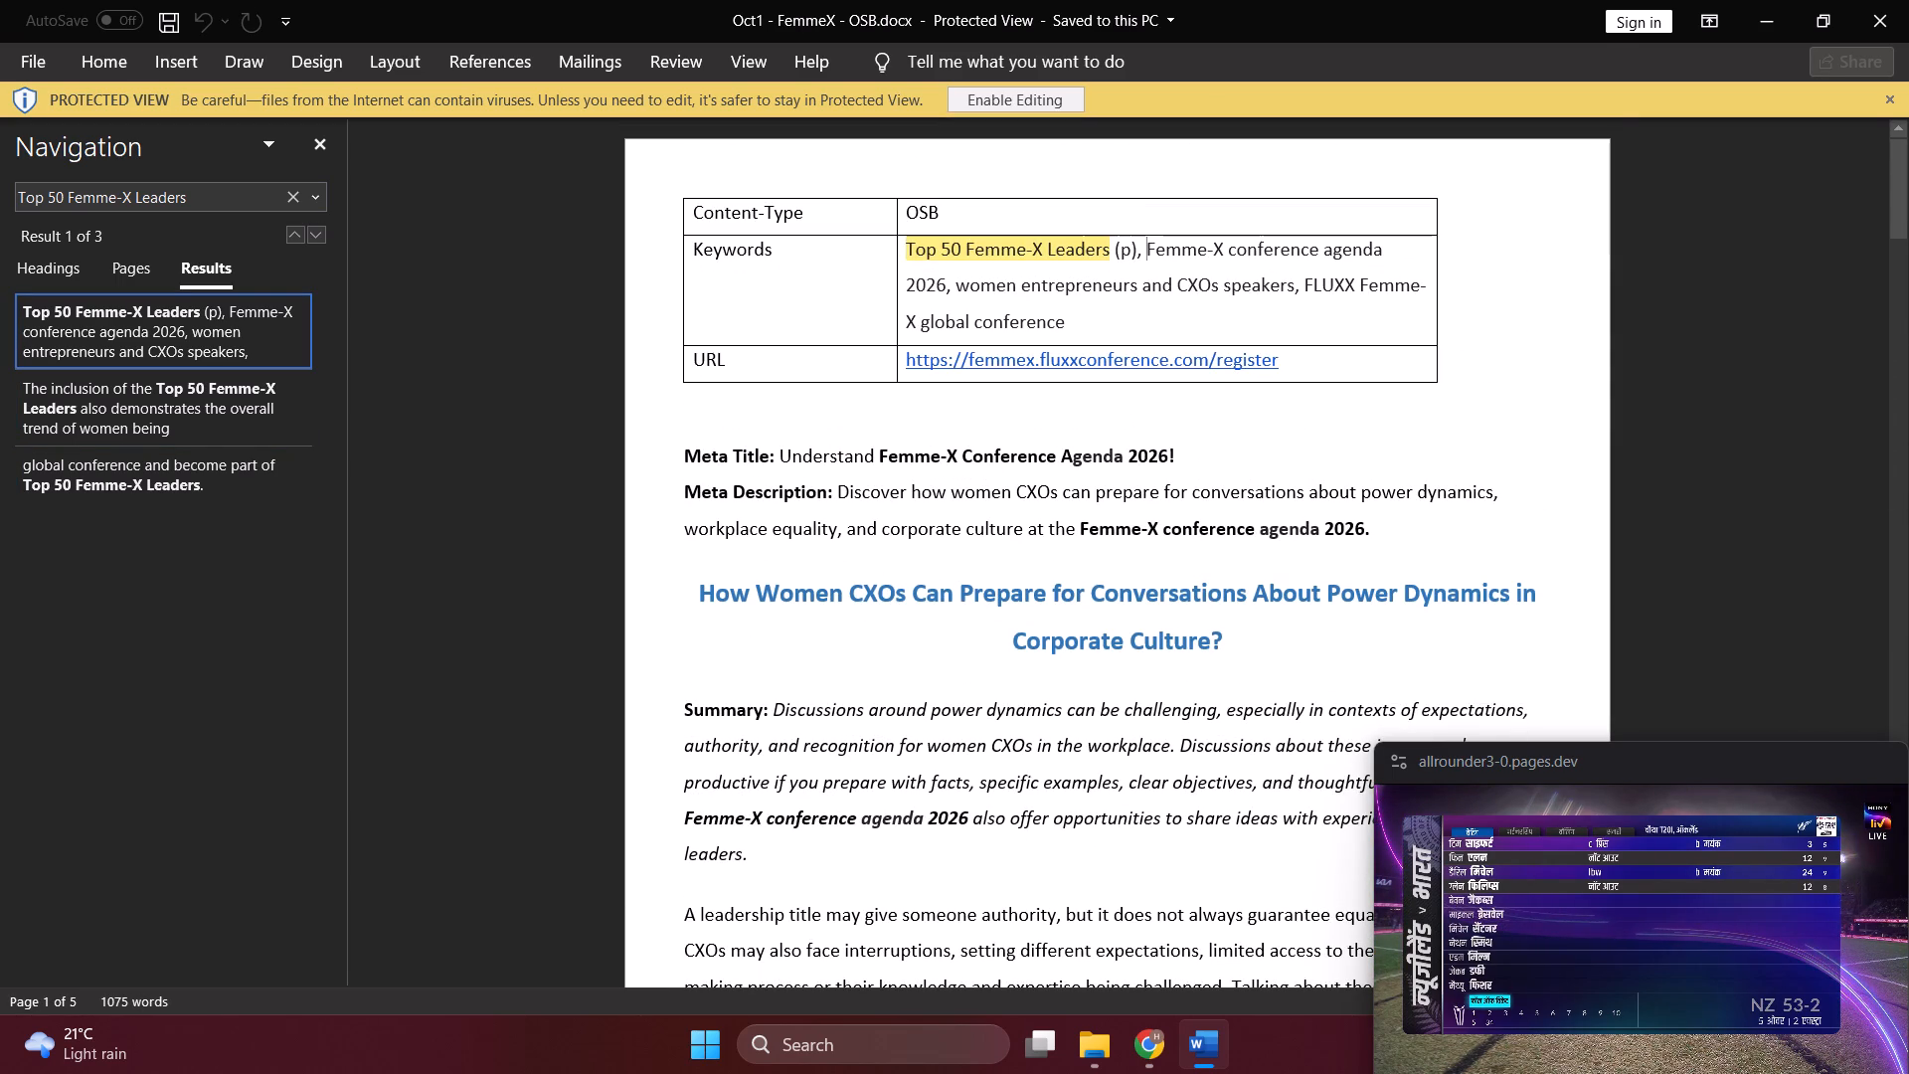
pyautogui.hotkey('ctrl', 'shift', 'Right')
pyautogui.hotkey('ctrl', 'shift', 'Right')
pyautogui.hotkey('ctrl', 'shift', 'Right')
pyautogui.hotkey('ctrl', 'shift', 'Right')
pyautogui.hotkey('ctrl', 'shift', 'Right')
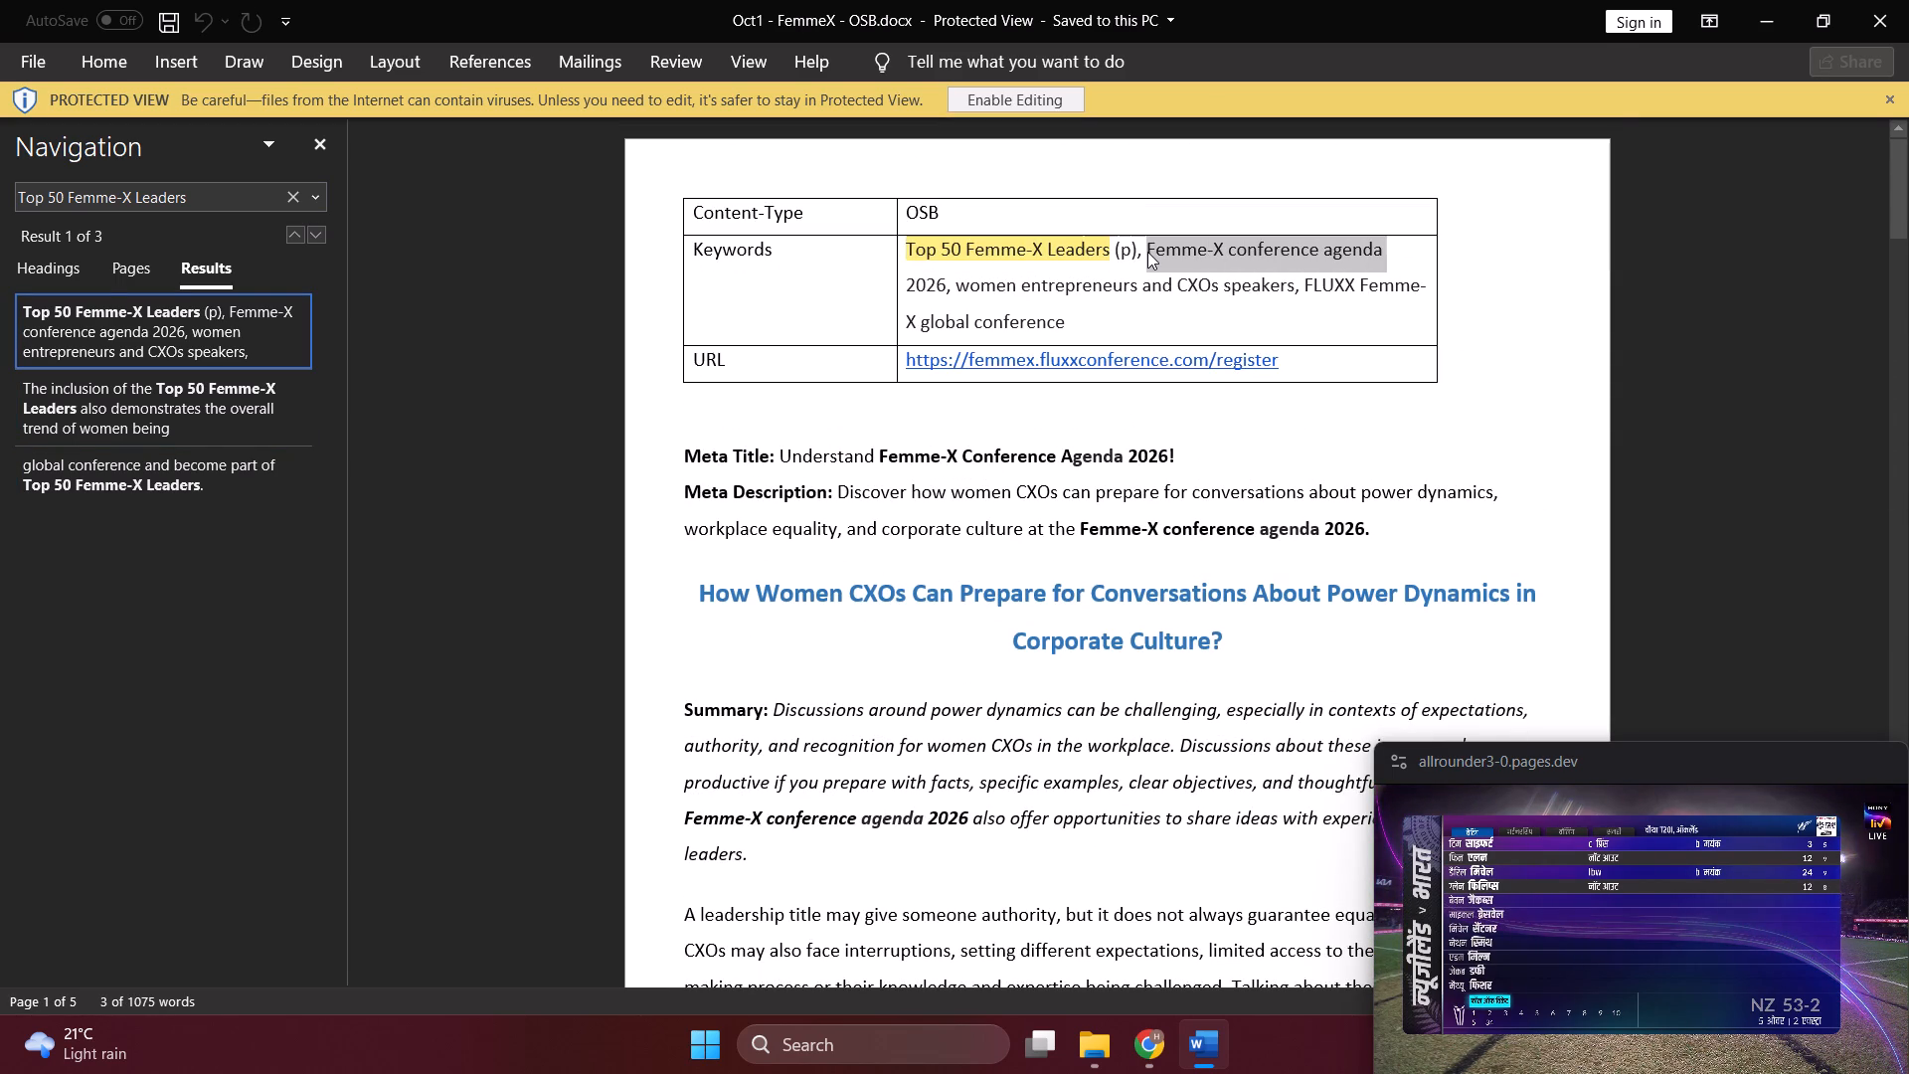
pyautogui.hotkey('ctrl', 'shift', 'Right')
pyautogui.hotkey('ctrl', 'c')
pyautogui.hotkey('ctrl', 'f')
pyautogui.hotkey('ctrl', 'v')
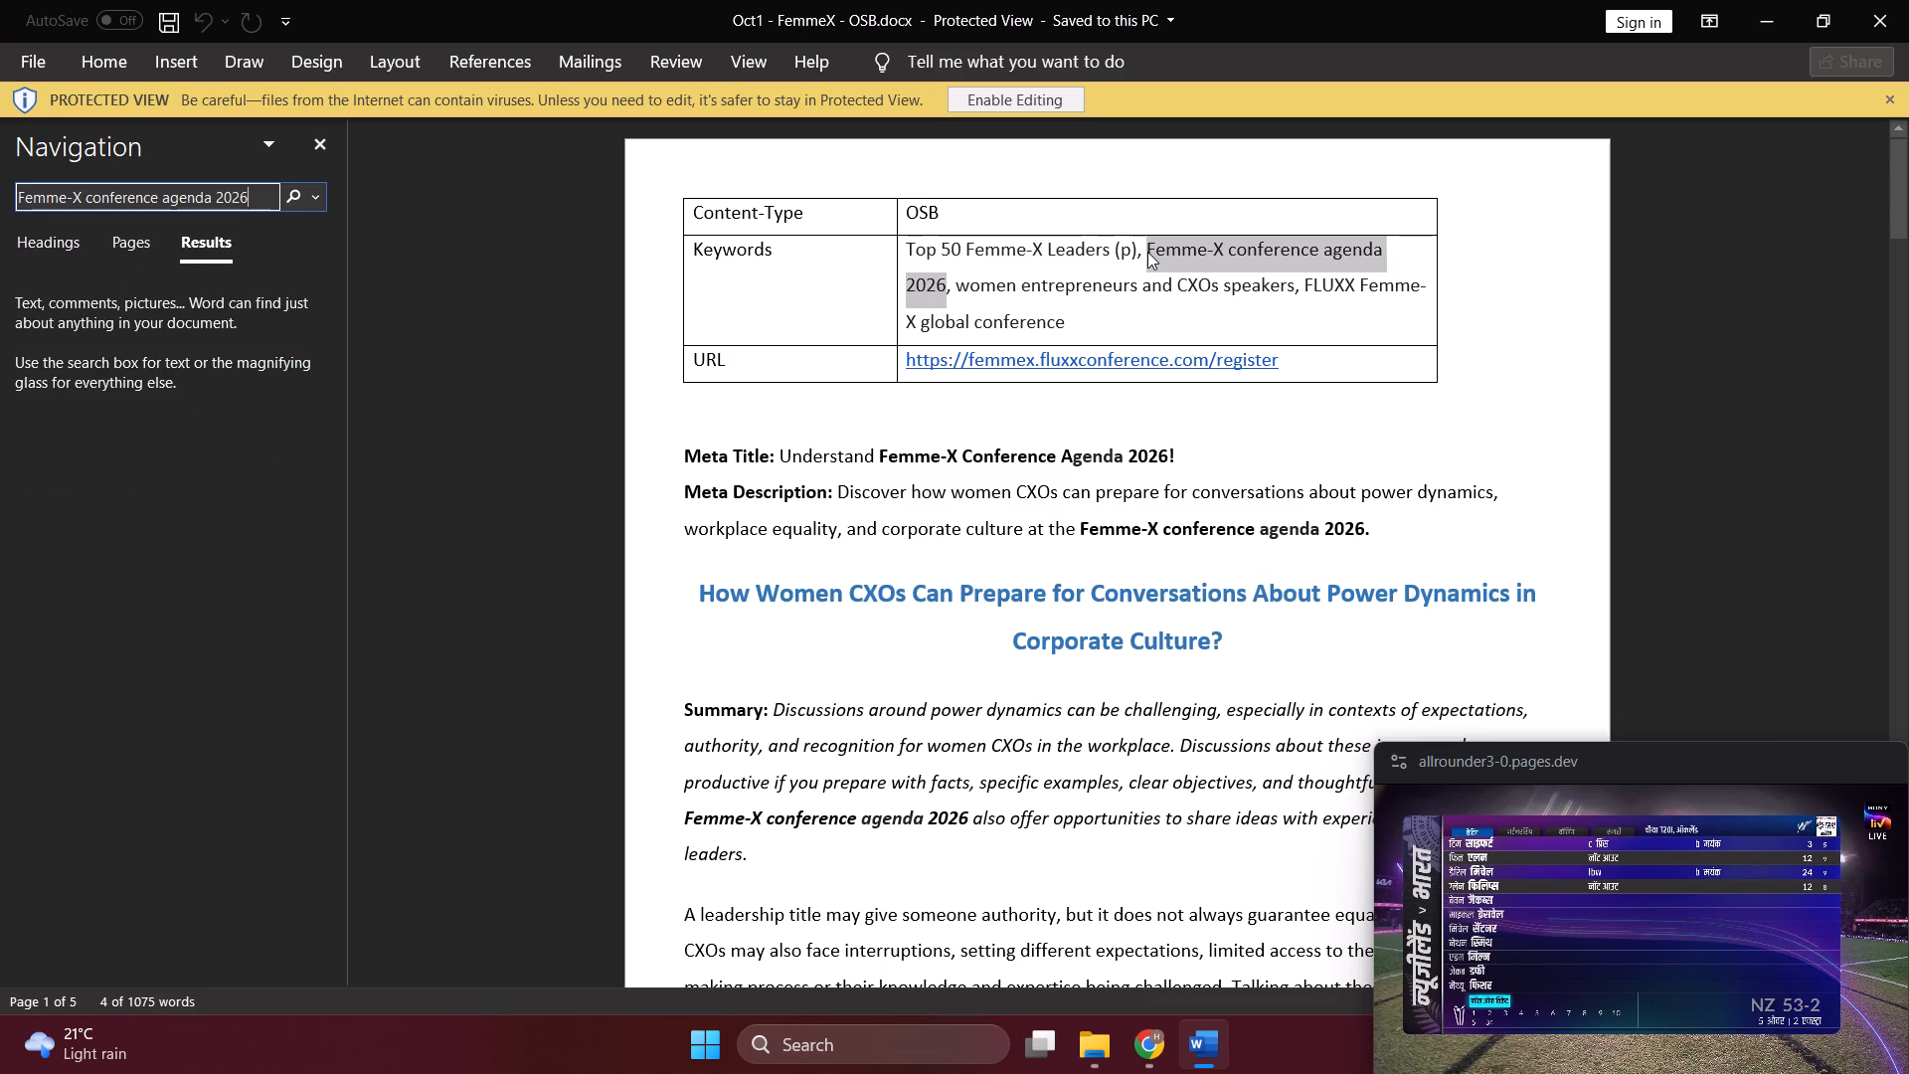
pyautogui.press('Return')
pyautogui.press('Return')
pyautogui.press('Return')
pyautogui.press('Return')
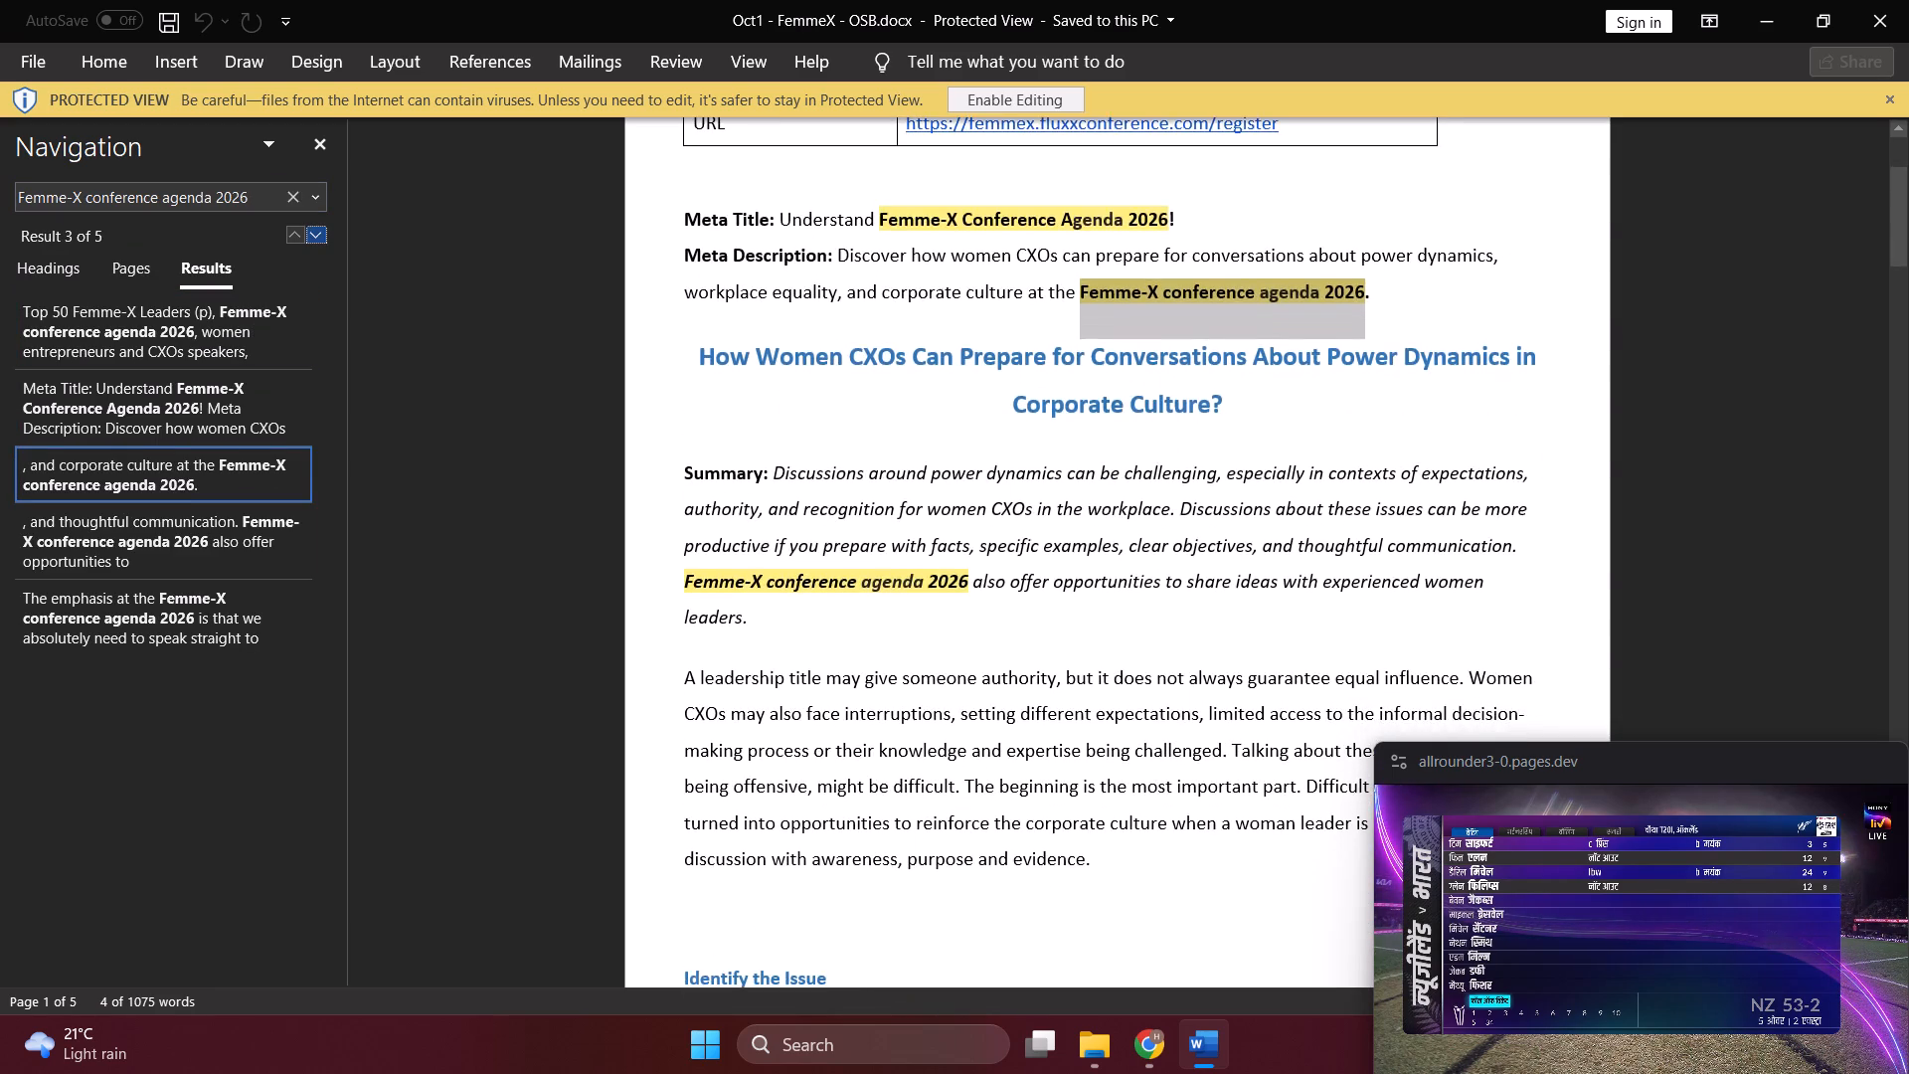
pyautogui.press('Return')
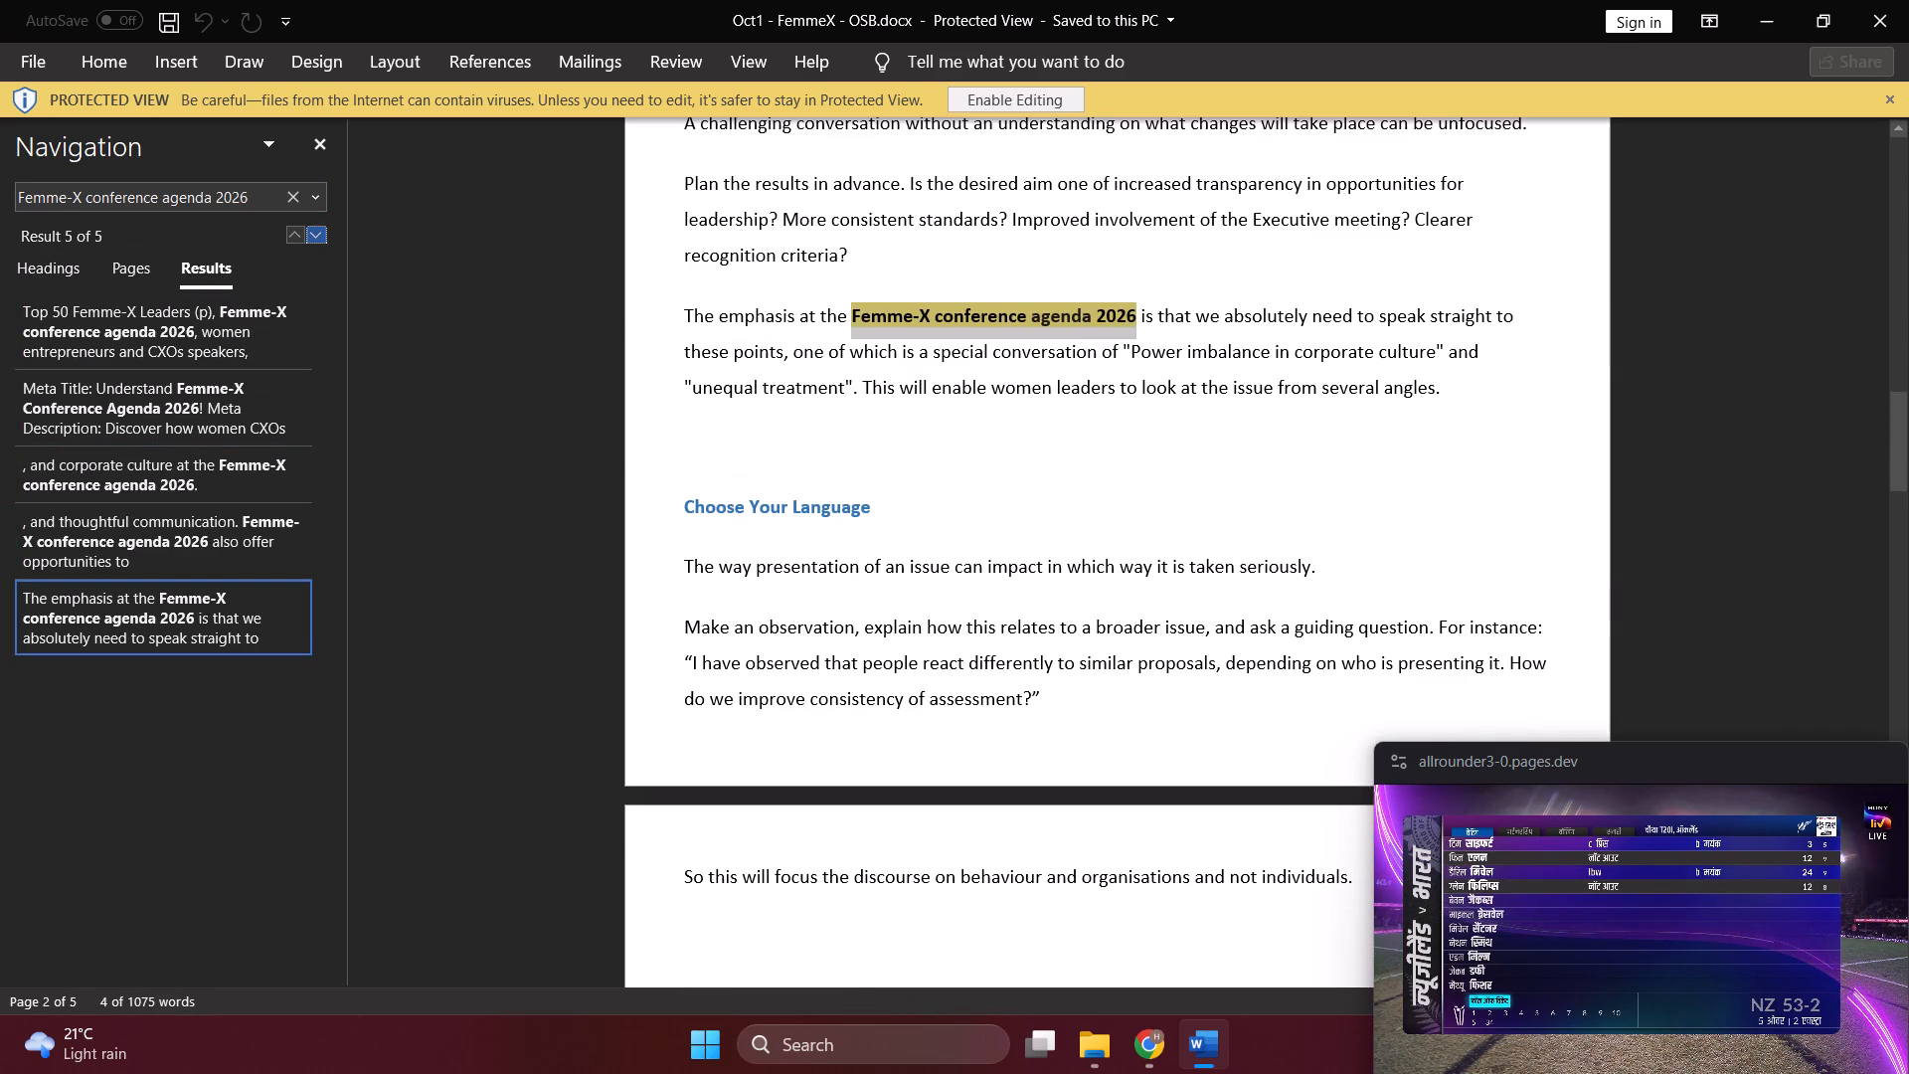
pyautogui.press('Return')
pyautogui.press('Return')
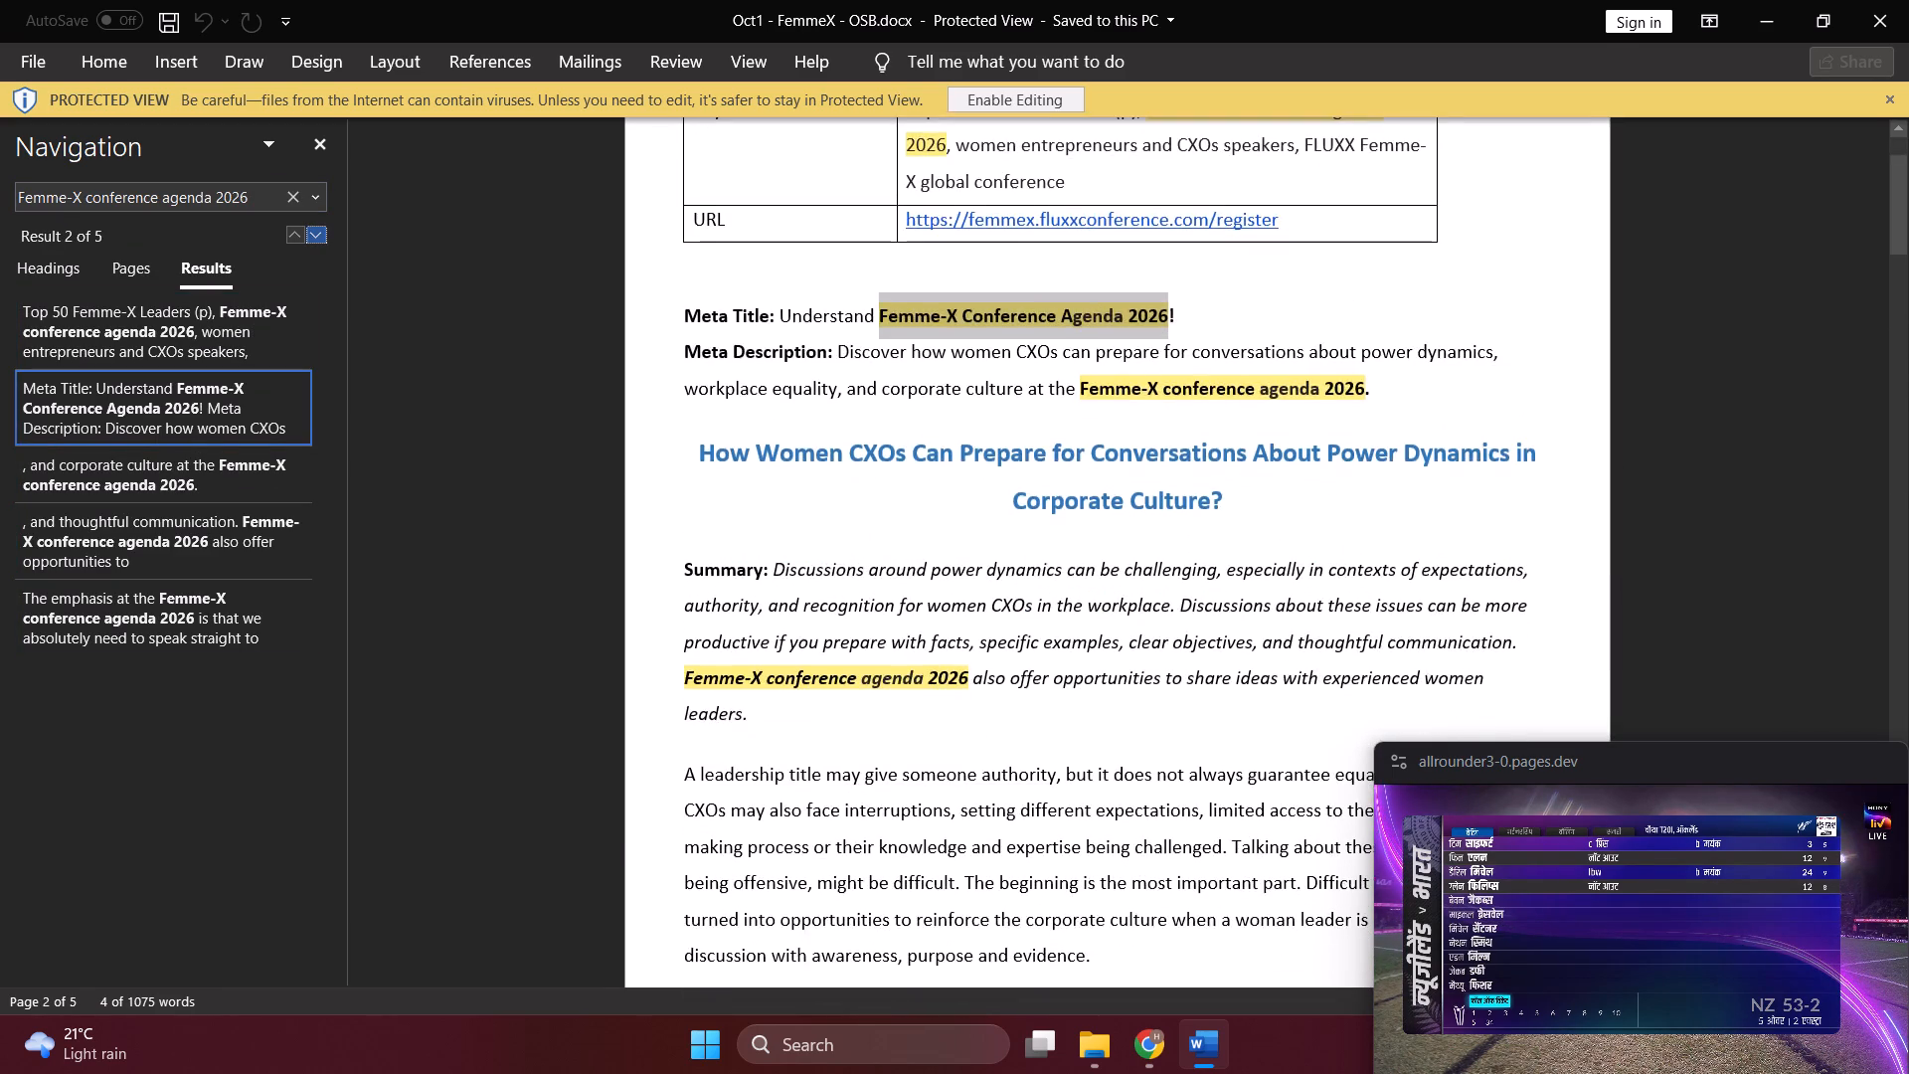
pyautogui.press('Return')
pyautogui.press('Return')
pyautogui.press('Return')
pyautogui.press('Return')
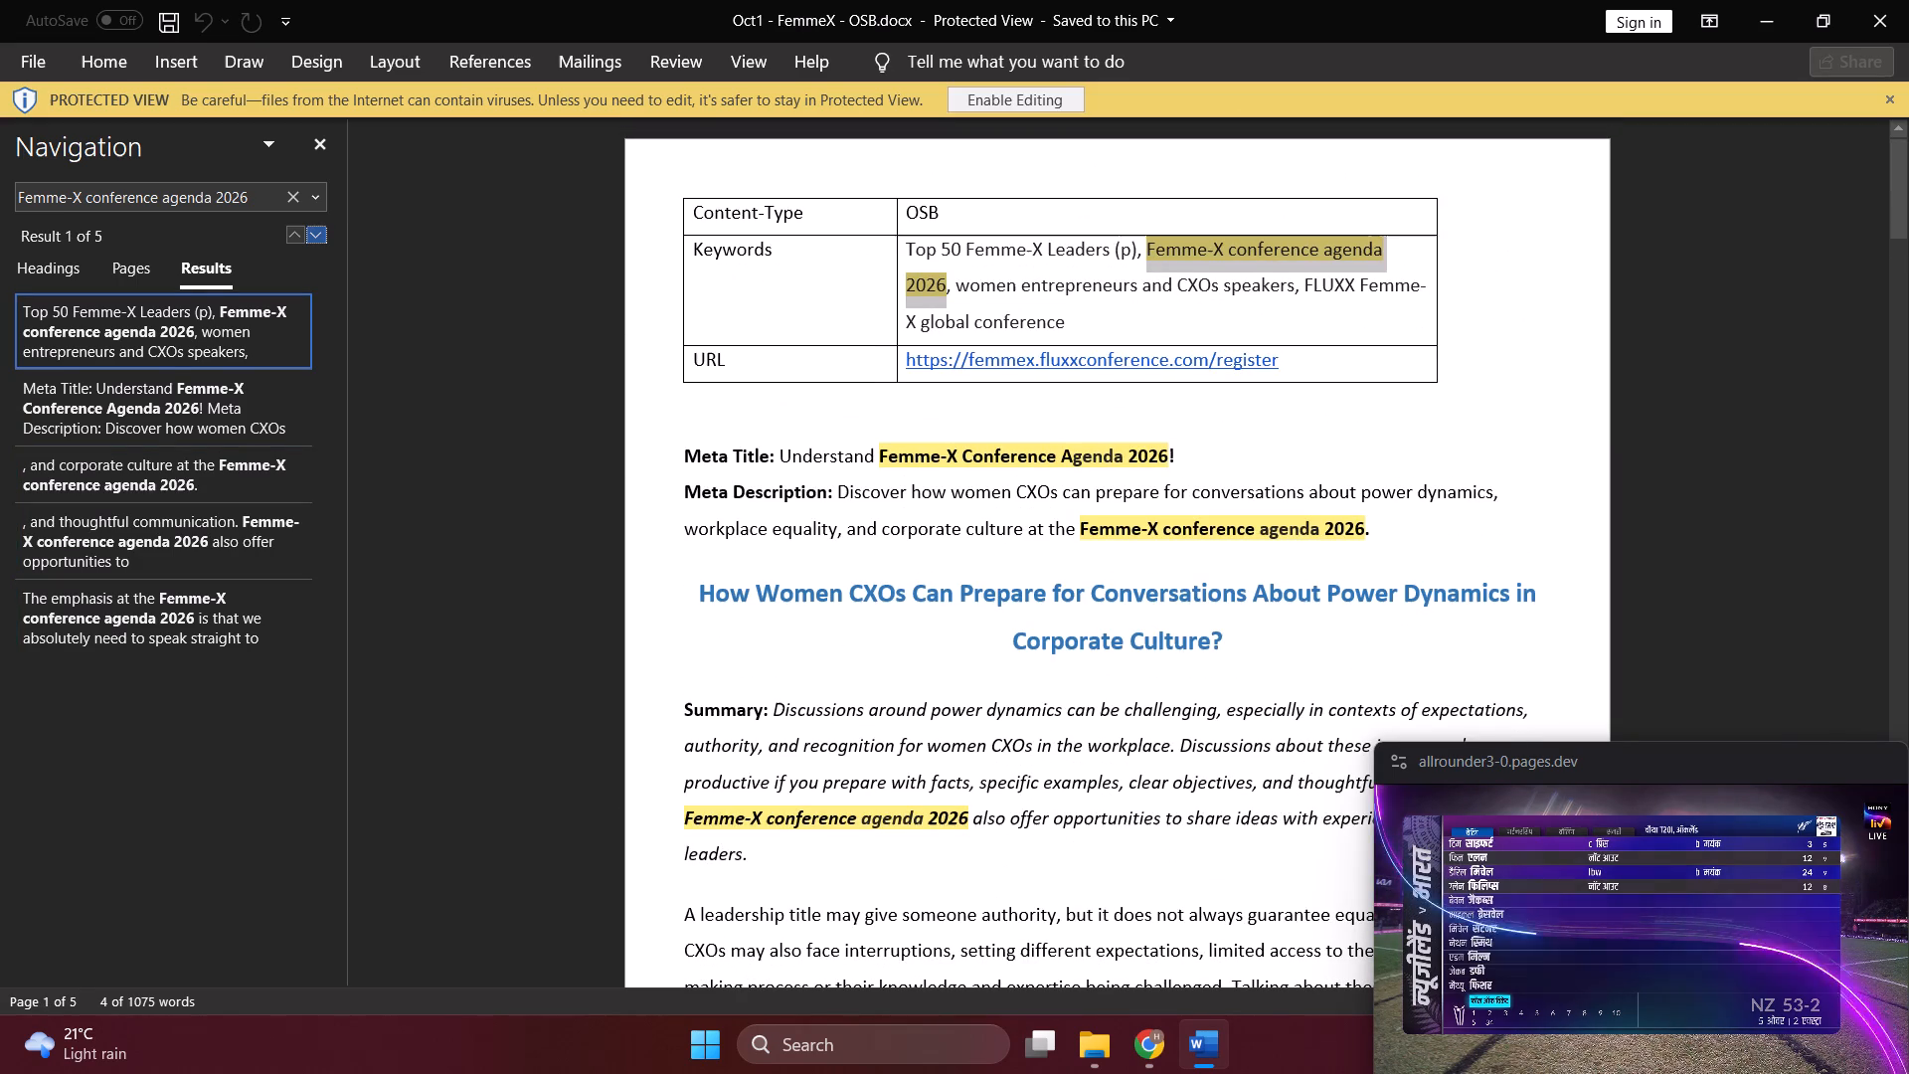
# Shorten the search phrase to "Femme-X conference agenda" and go through its occurrences in the article.
pyautogui.doubleClick(225, 198)
pyautogui.press('BackSpace')
pyautogui.press('BackSpace')
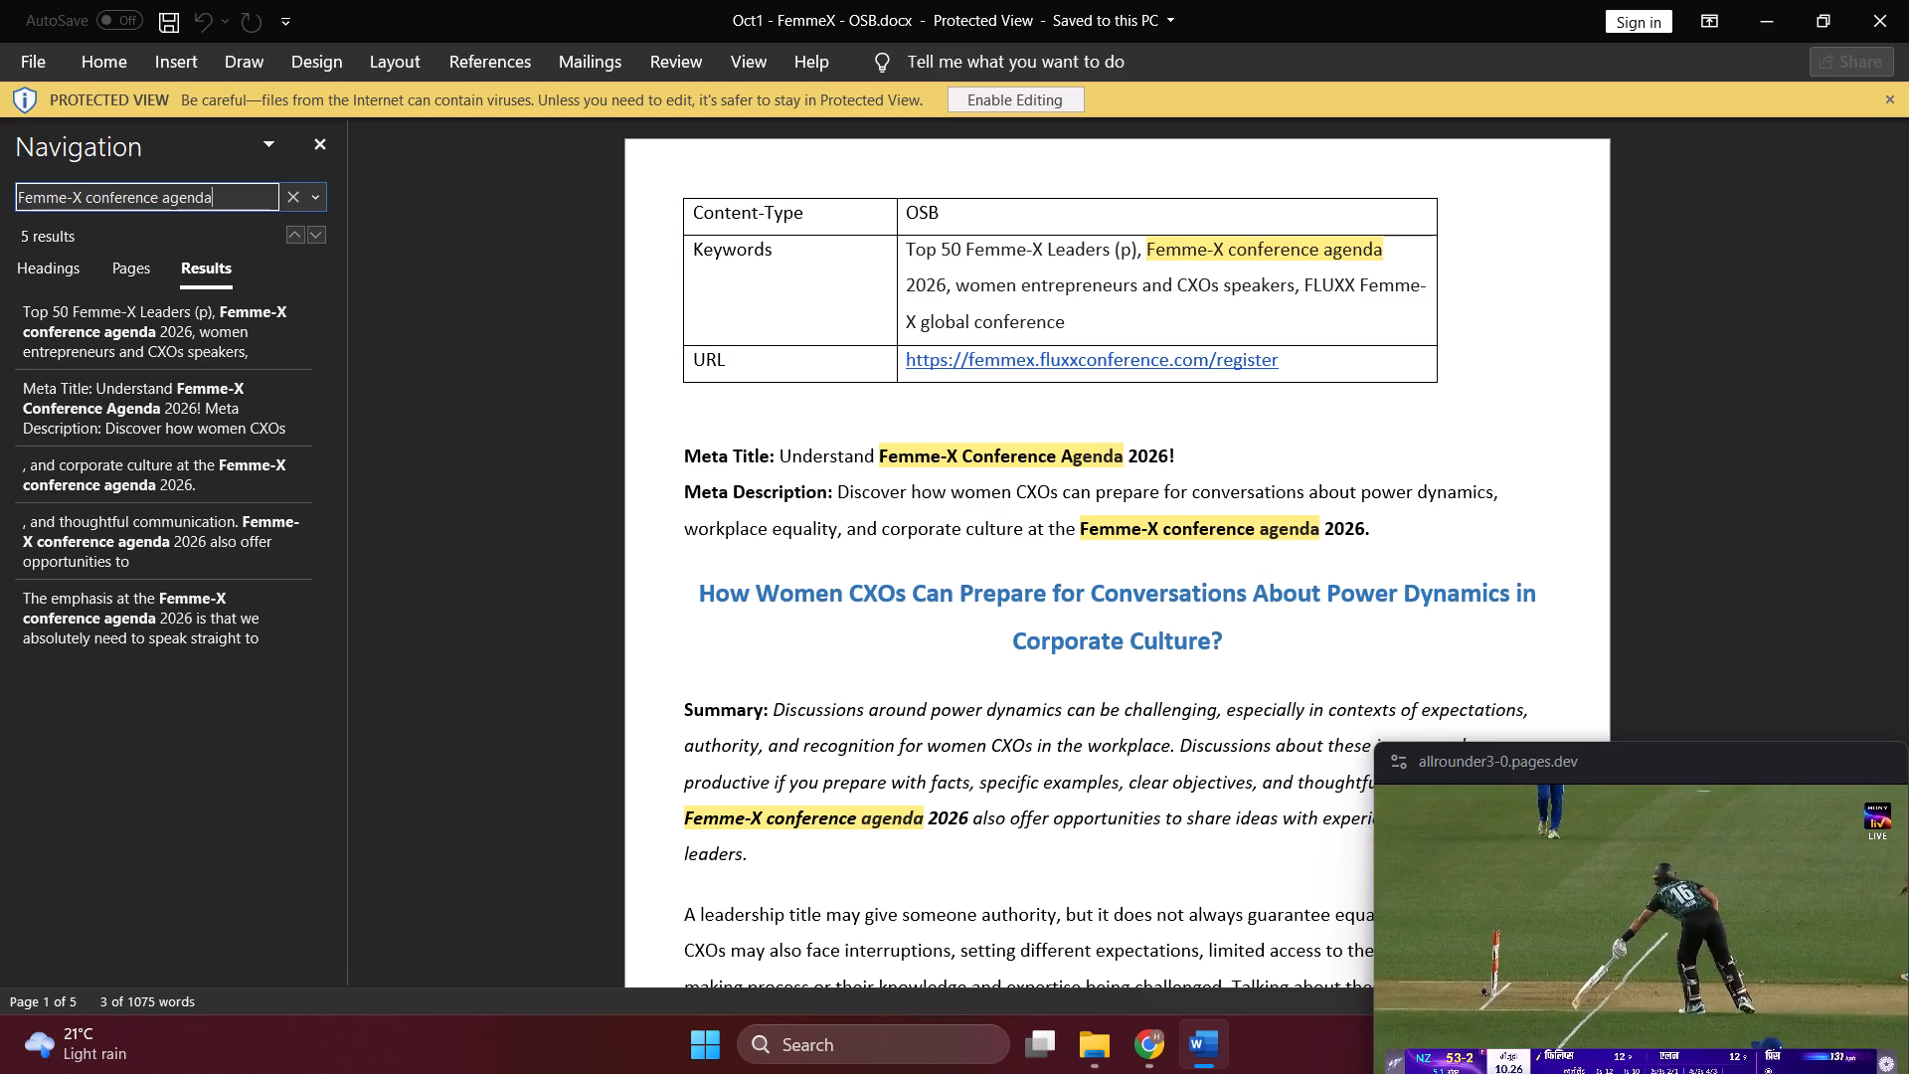
pyautogui.press('Return')
pyautogui.press('Return')
pyautogui.press('Return')
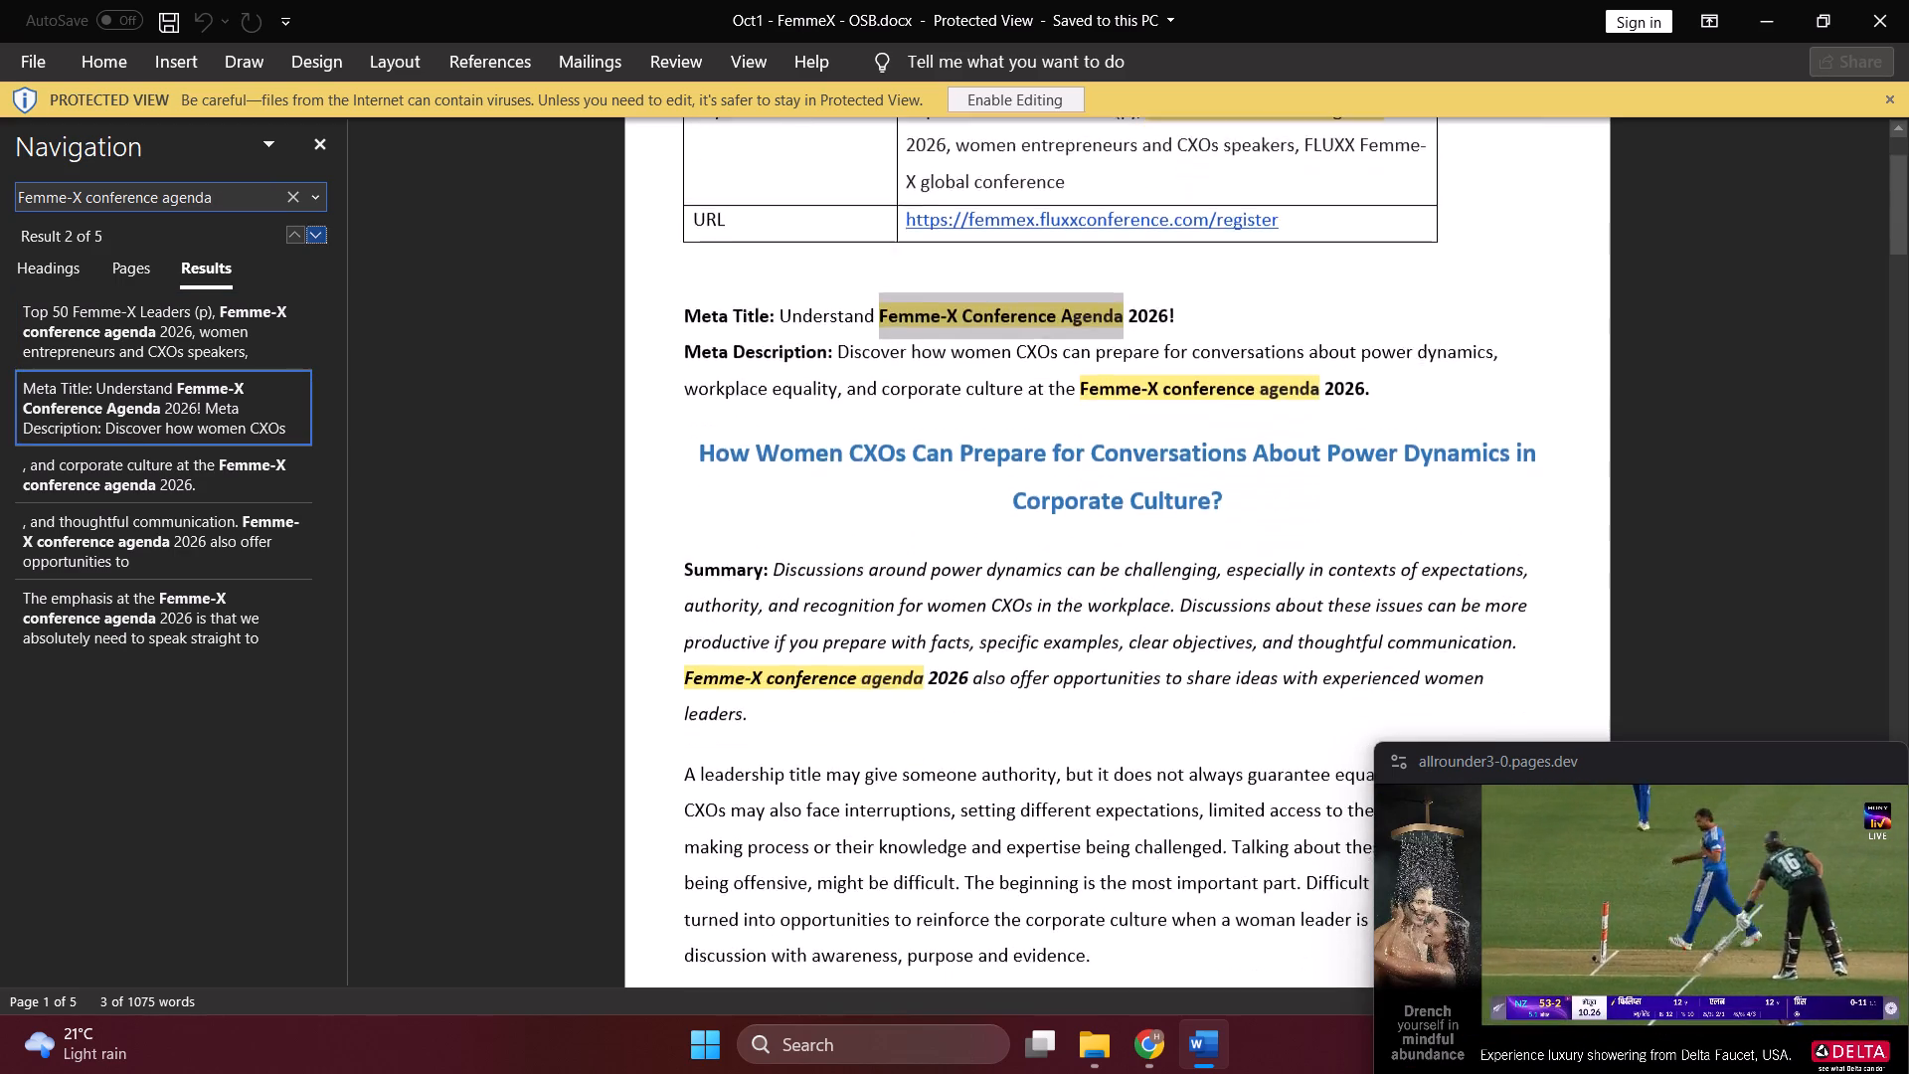
pyautogui.press('Return')
pyautogui.press('Return')
pyautogui.press('Return')
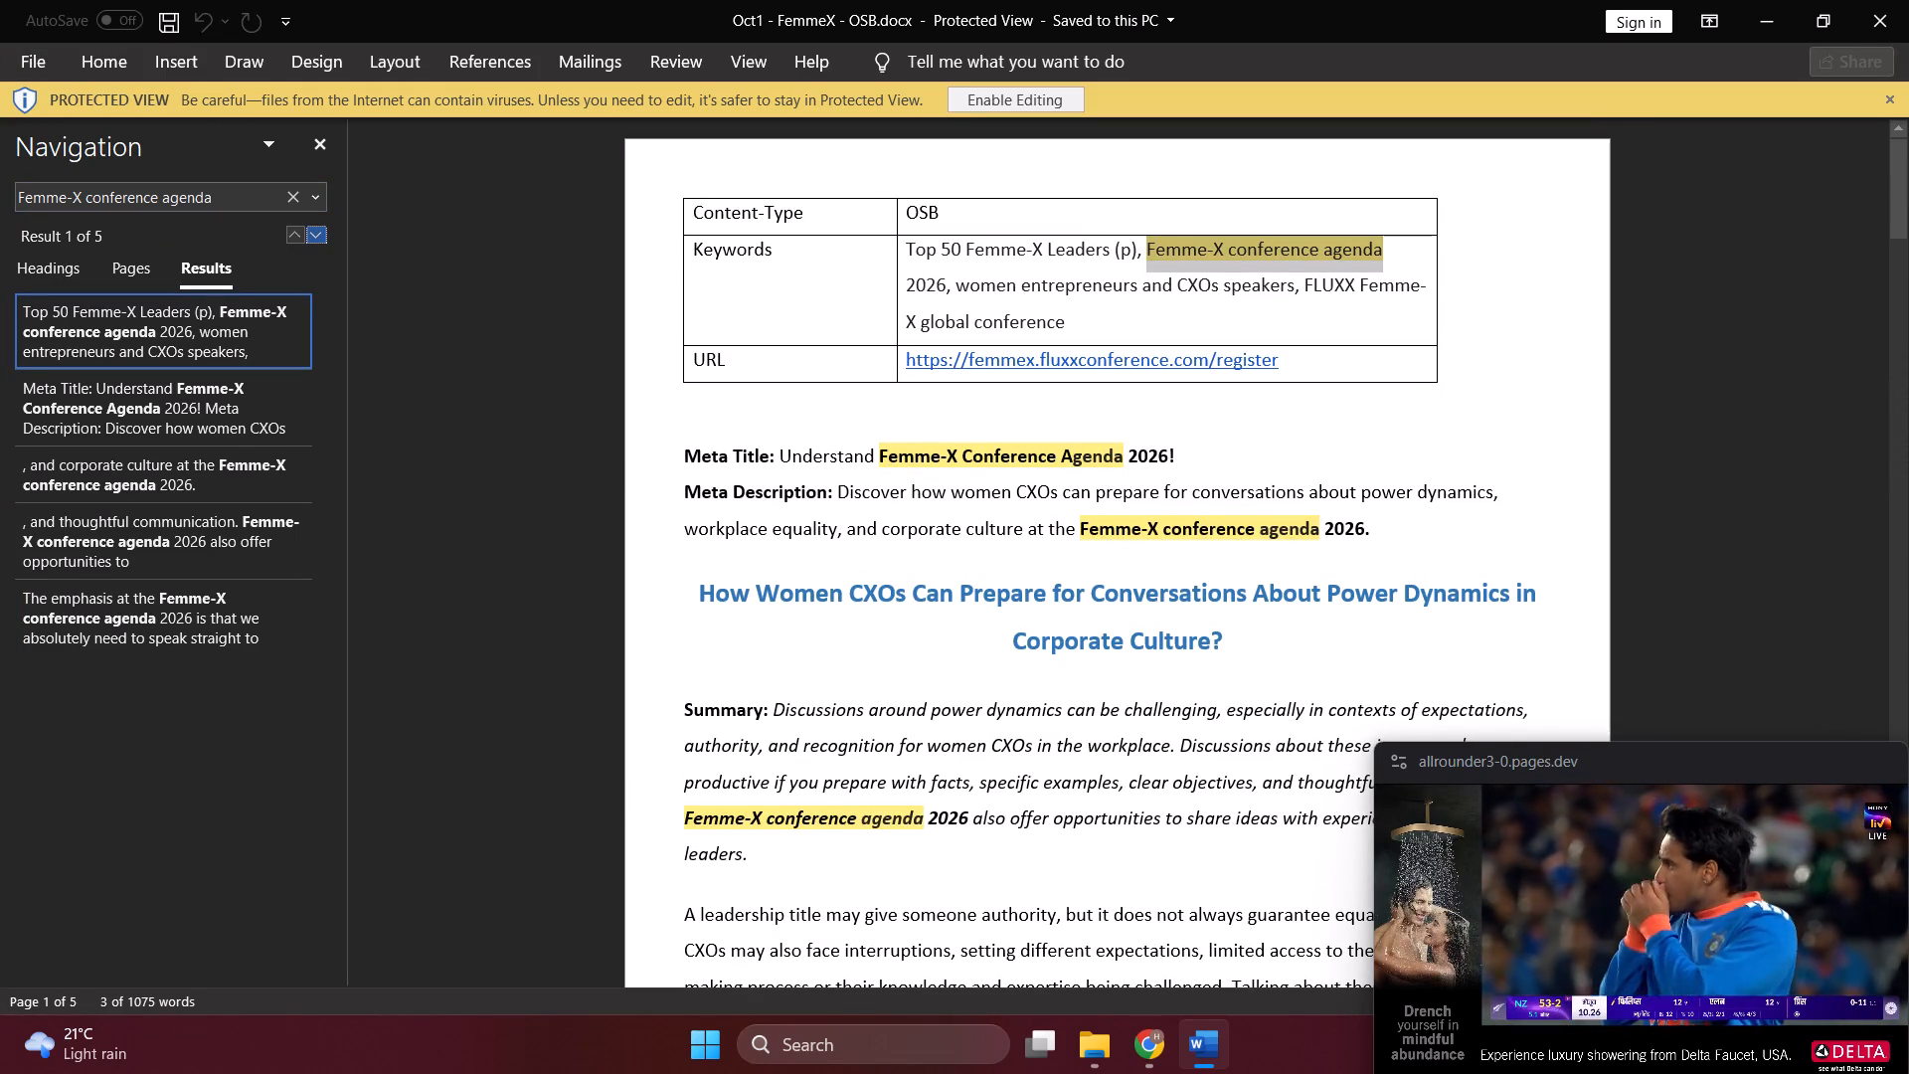
# Search the article for the keyword "women entrepreneurs and CXOs speakers" from the keywords table and check each occurrence.
pyautogui.moveTo(957, 288); pyautogui.dragTo(1270, 290)
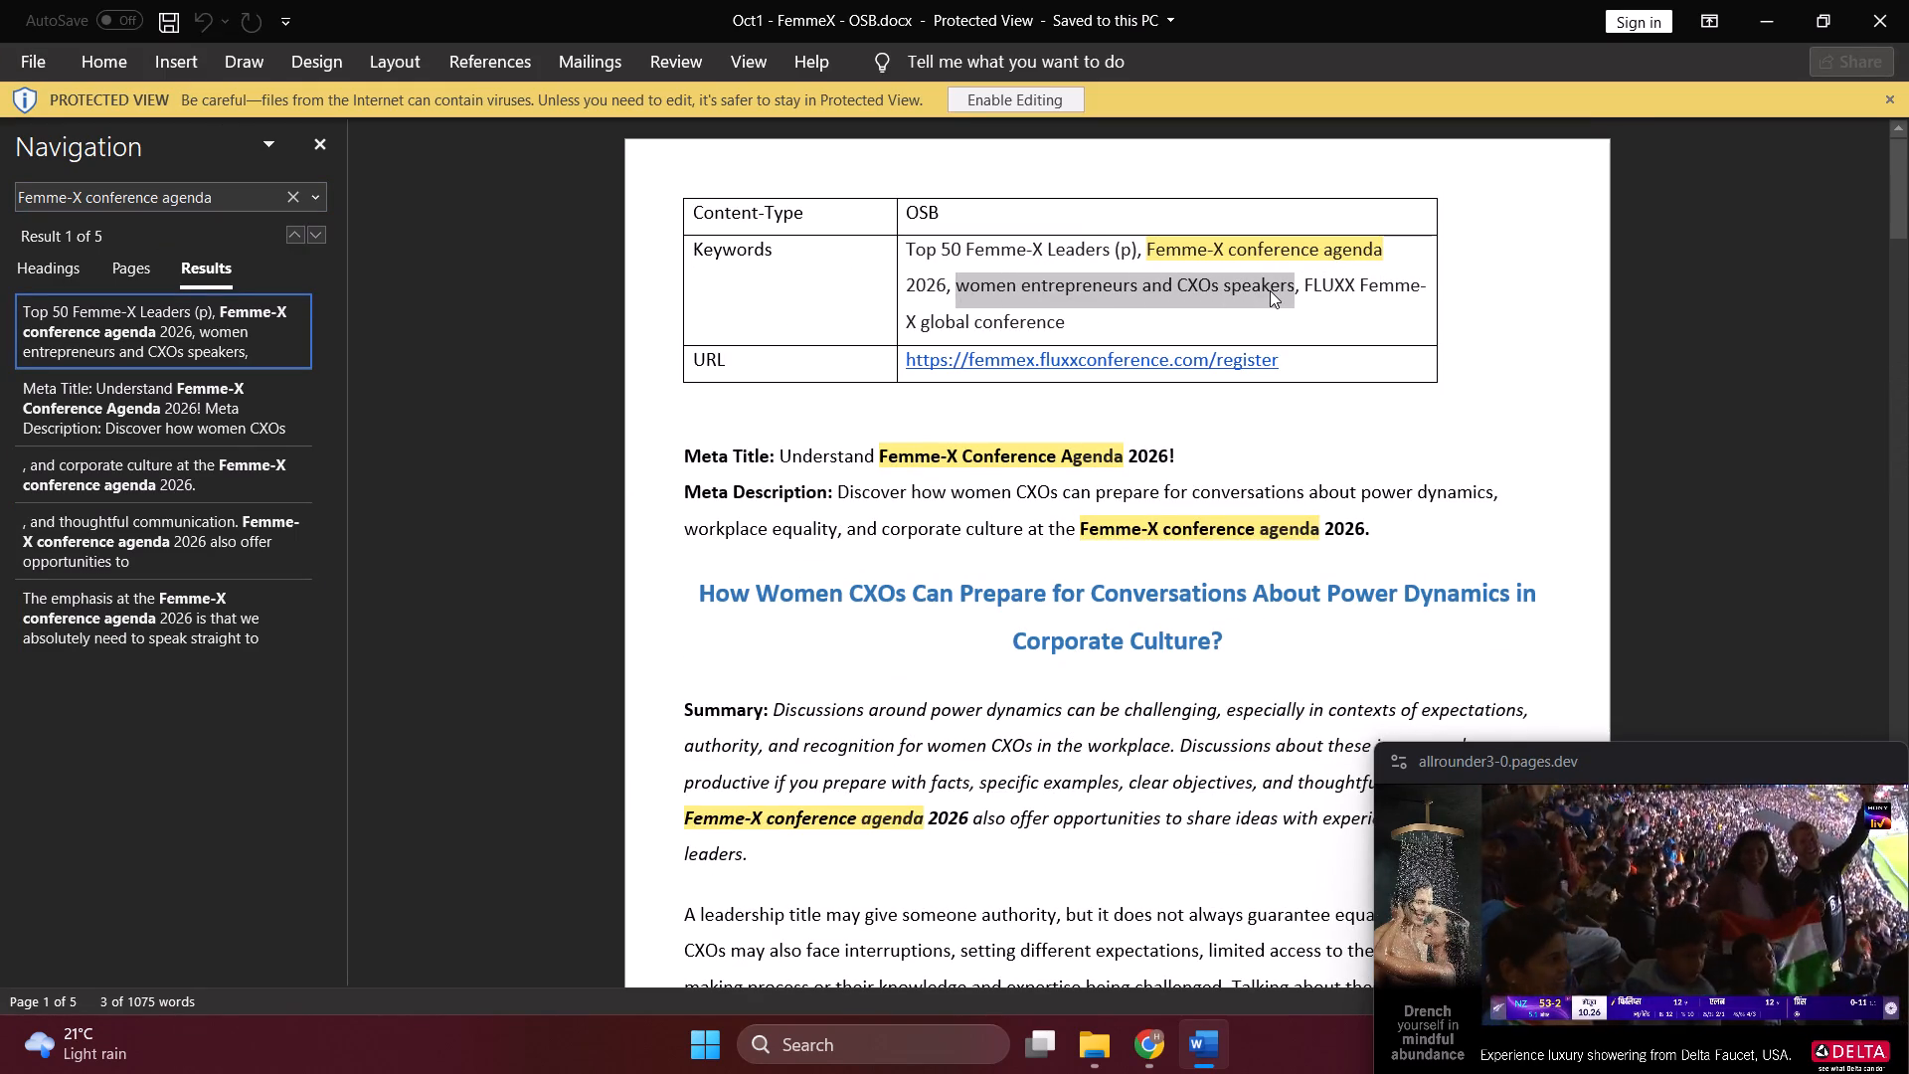
pyautogui.hotkey('ctrl', 'c')
pyautogui.hotkey('ctrl', 'f')
pyautogui.hotkey('ctrl', 'v')
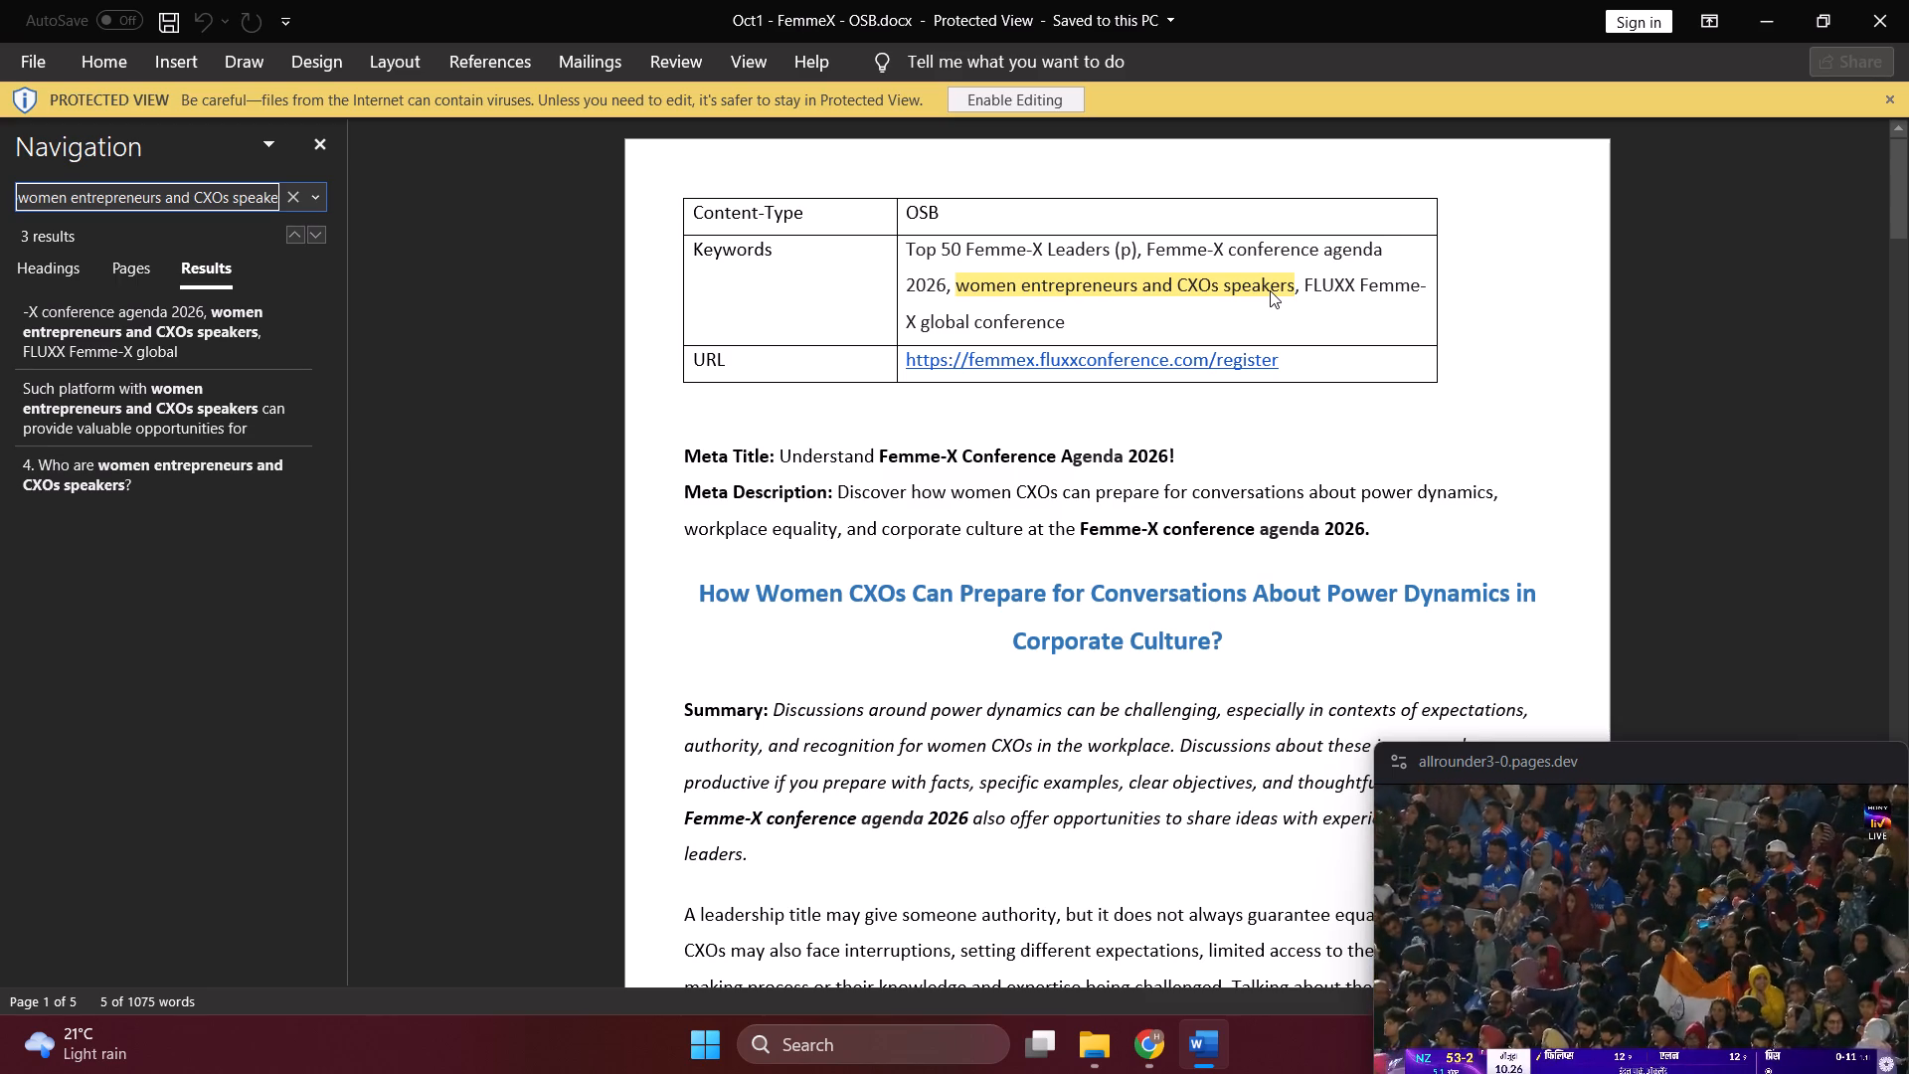
pyautogui.press('Return')
pyautogui.press('Return')
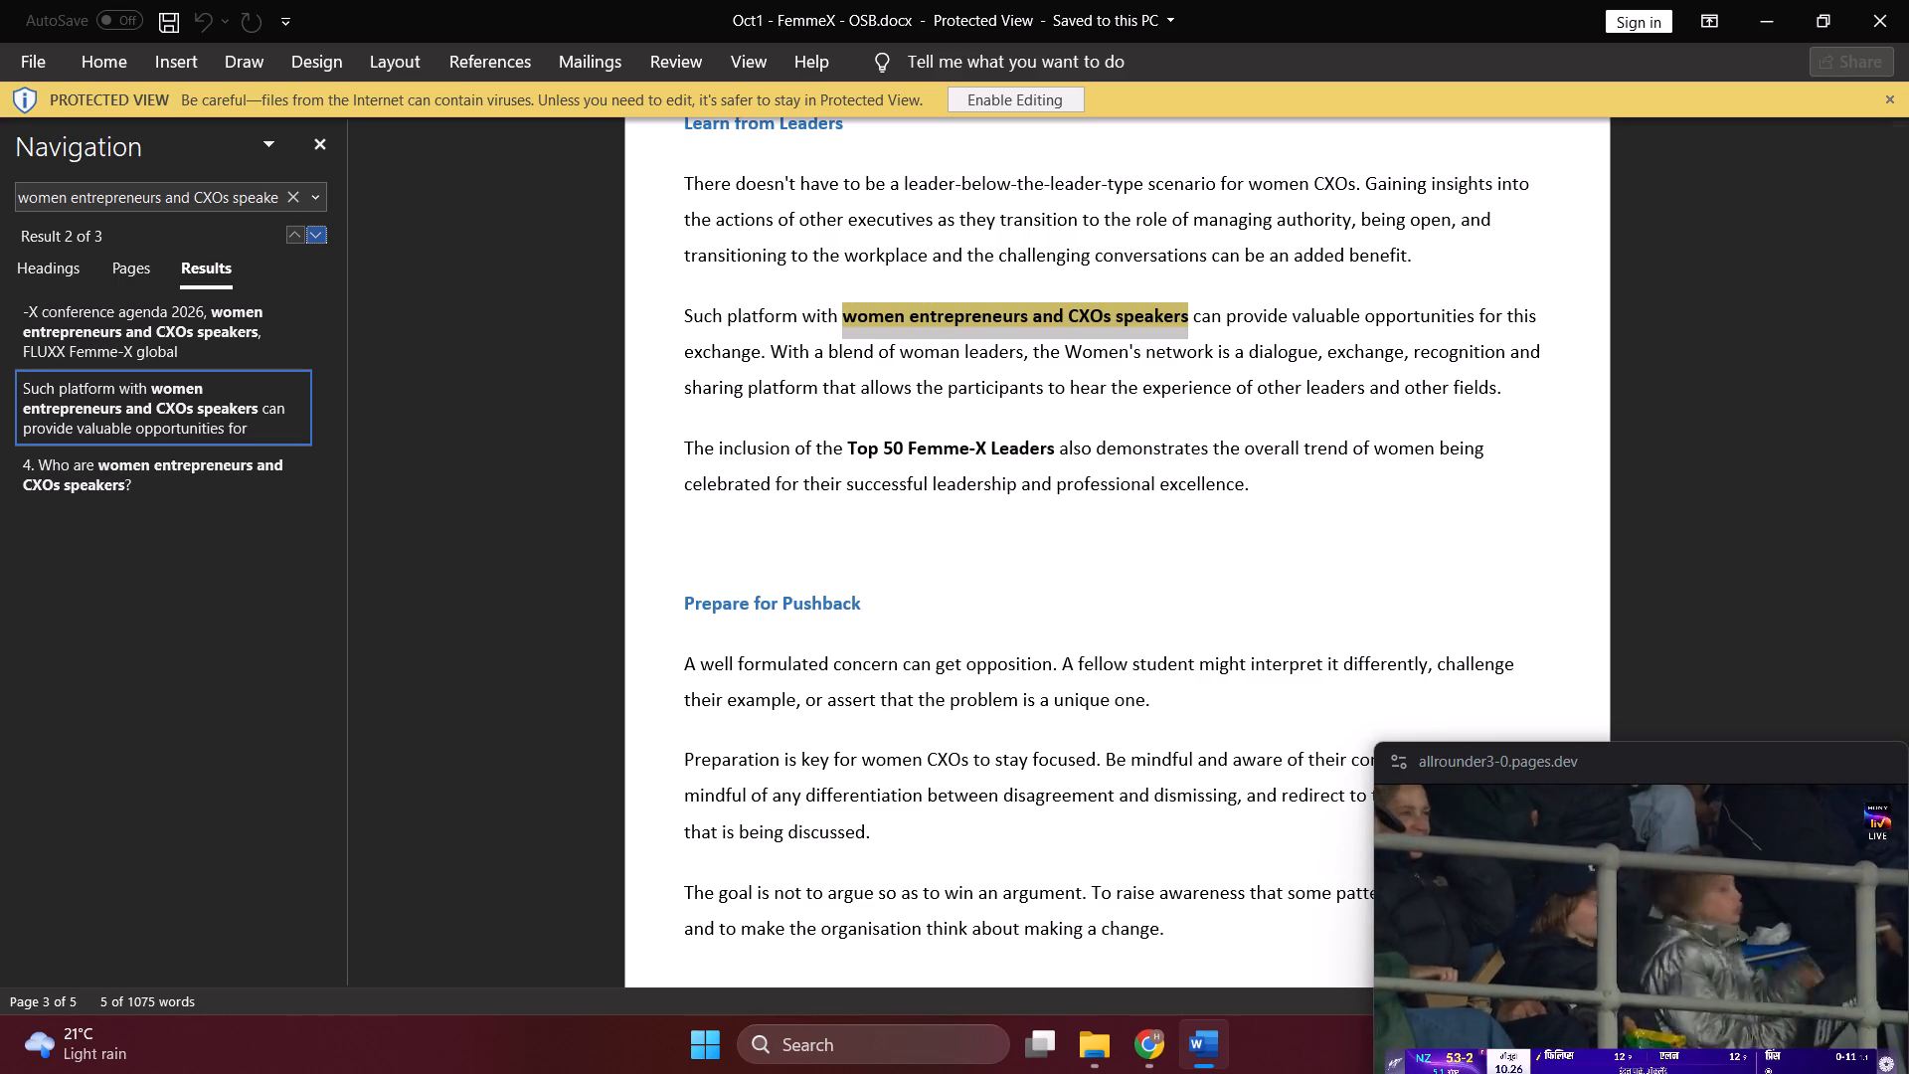
pyautogui.press('Return')
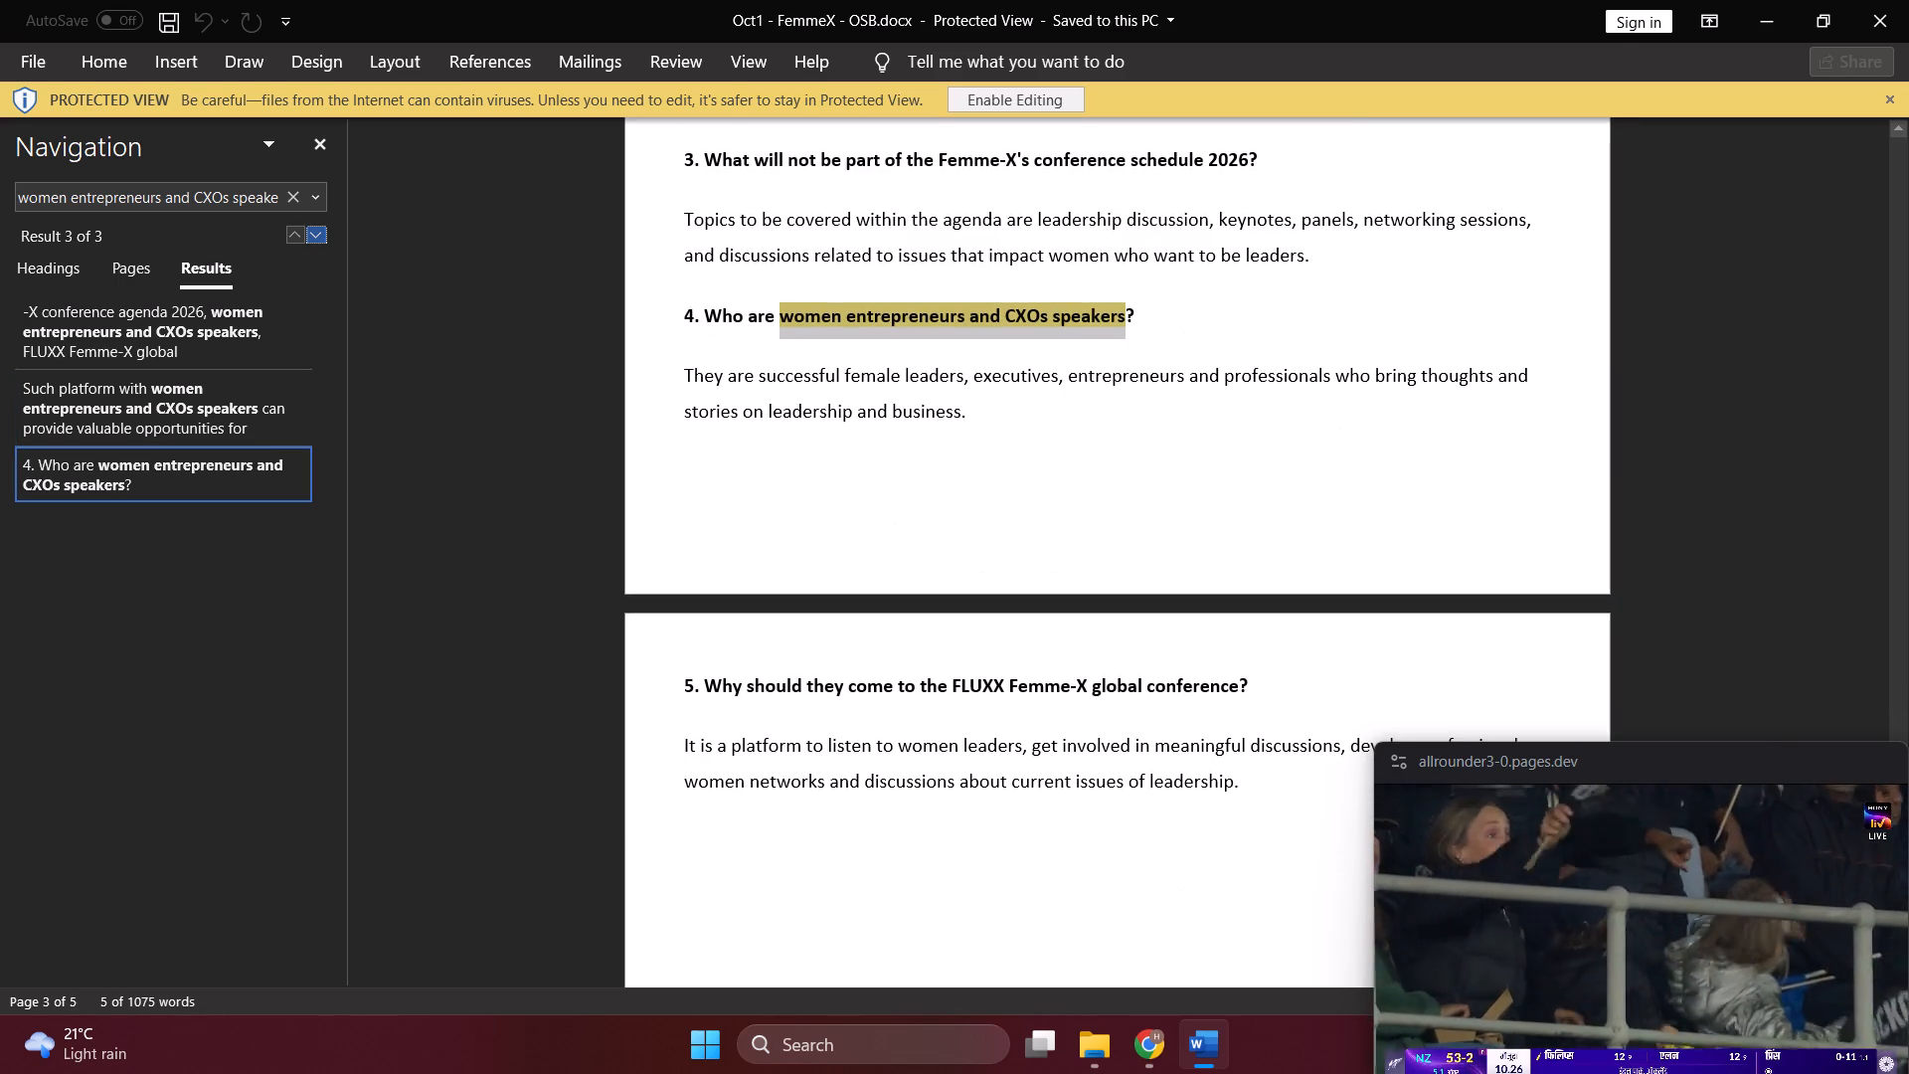
pyautogui.press('Return')
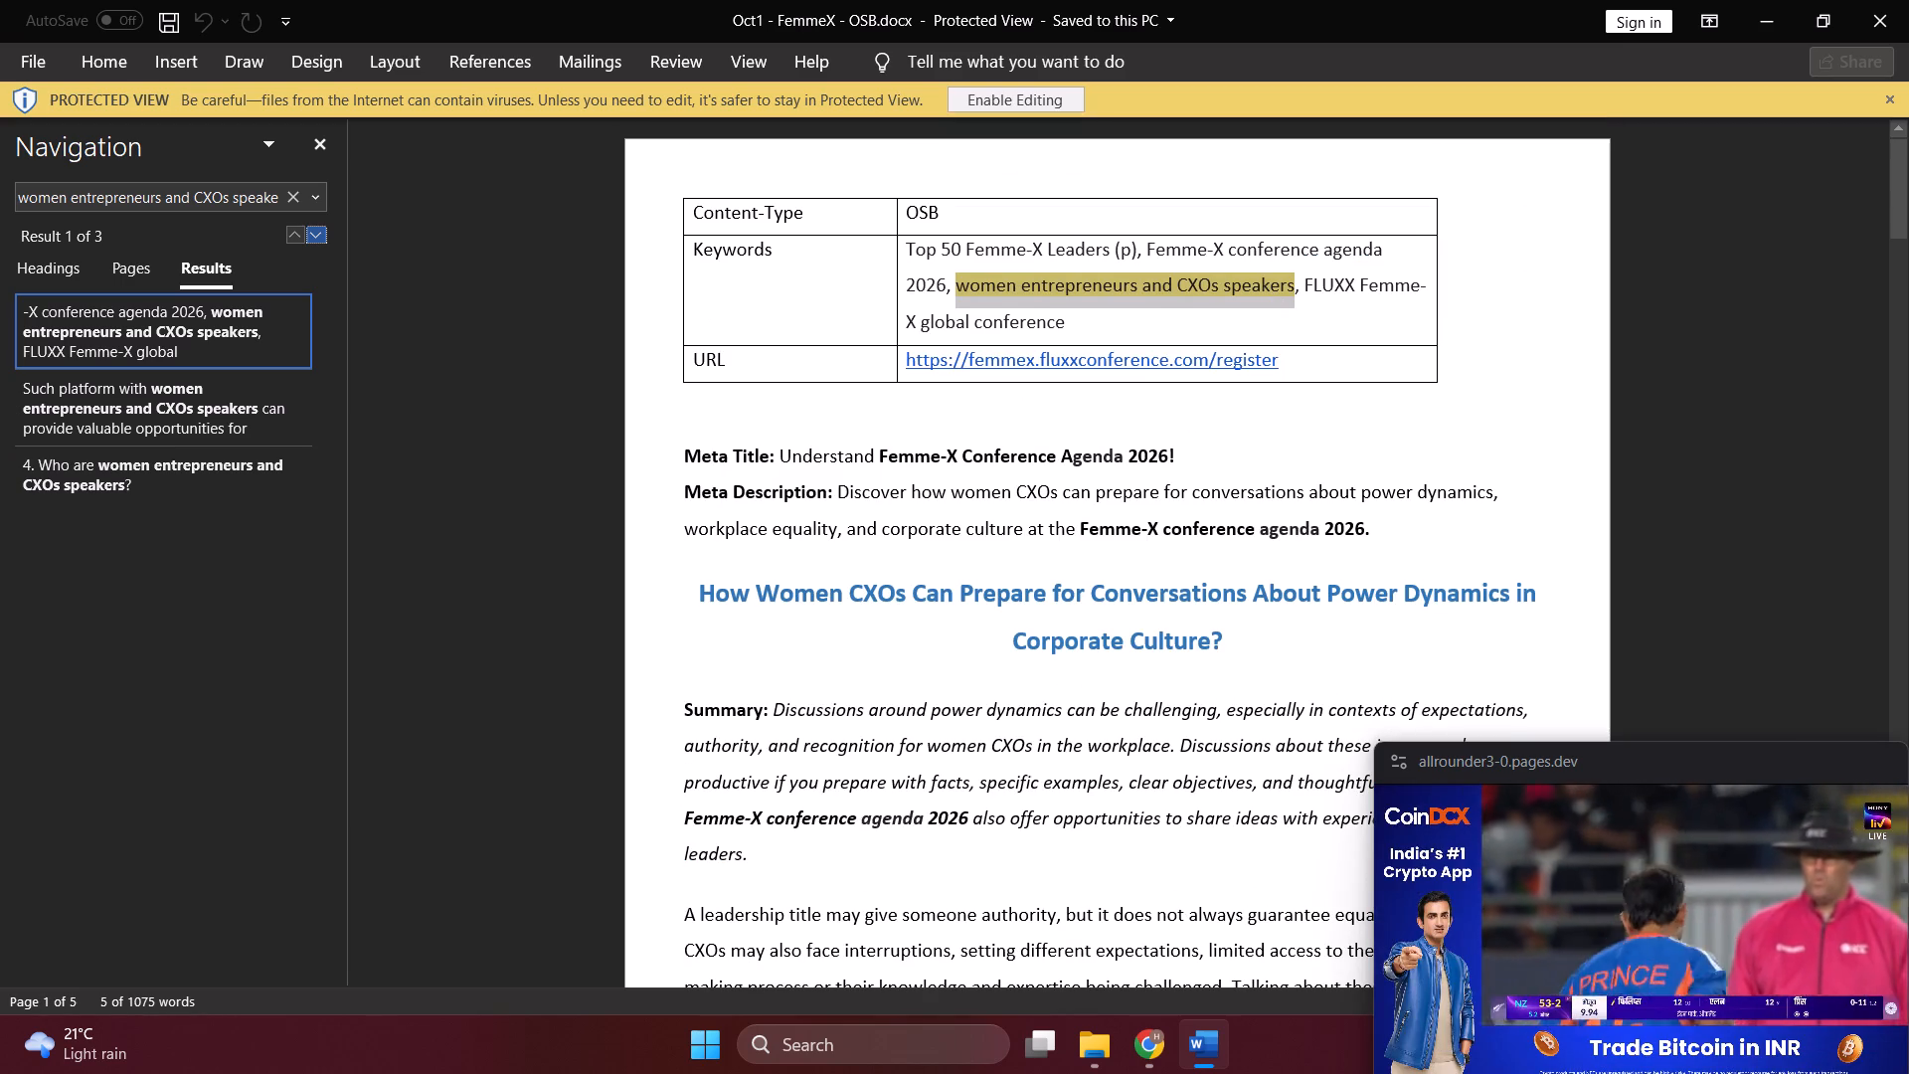
# Search the article for the last listed keyword, "FLUXX Femme-X global conference", and check each occurrence.
pyautogui.click(1309, 291)
pyautogui.press('Left')
pyautogui.hotkey('ctrl', 'shift', 'Right')
pyautogui.hotkey('ctrl', 'shift', 'Right')
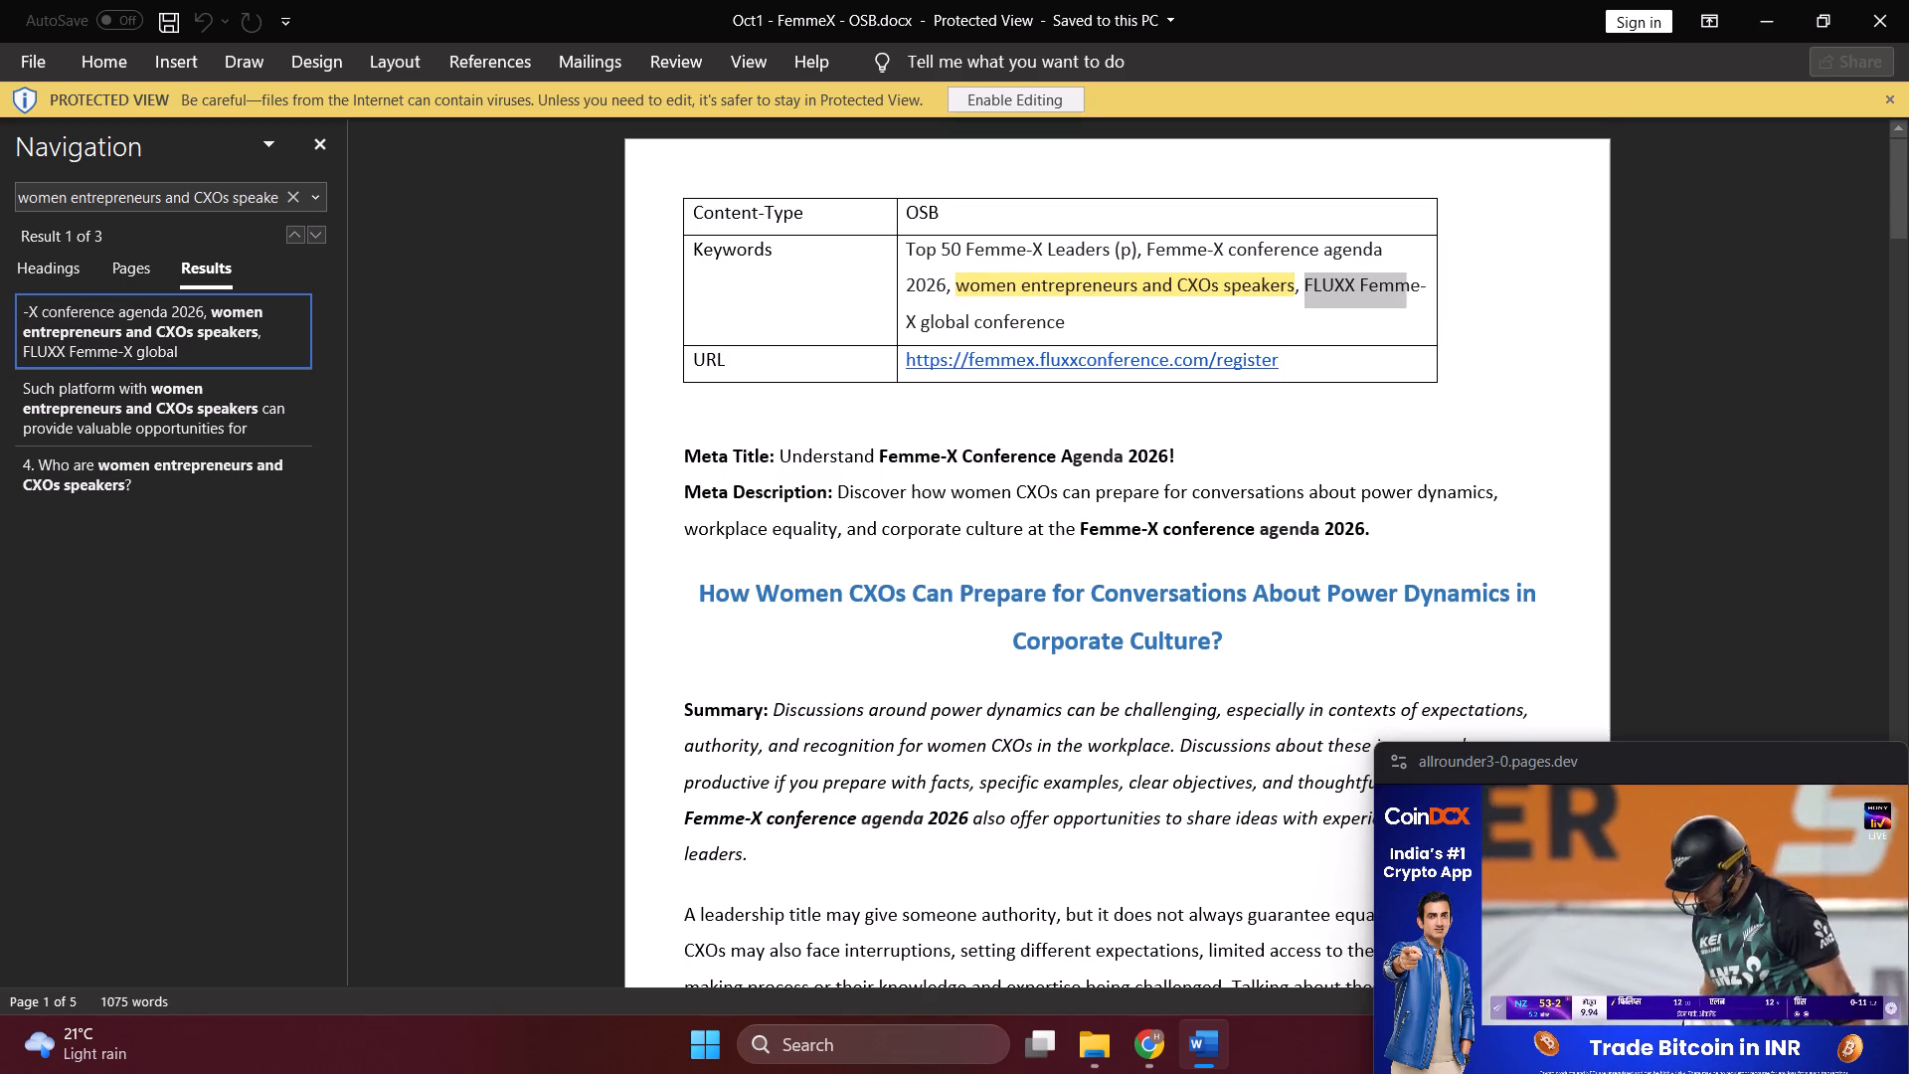
pyautogui.hotkey('ctrl', 'shift', 'Right')
pyautogui.hotkey('ctrl', 'shift', 'Right')
pyautogui.hotkey('ctrl', 'shift', 'Right')
pyautogui.hotkey('ctrl', 'shift', 'Right')
pyautogui.hotkey('ctrl', 'c')
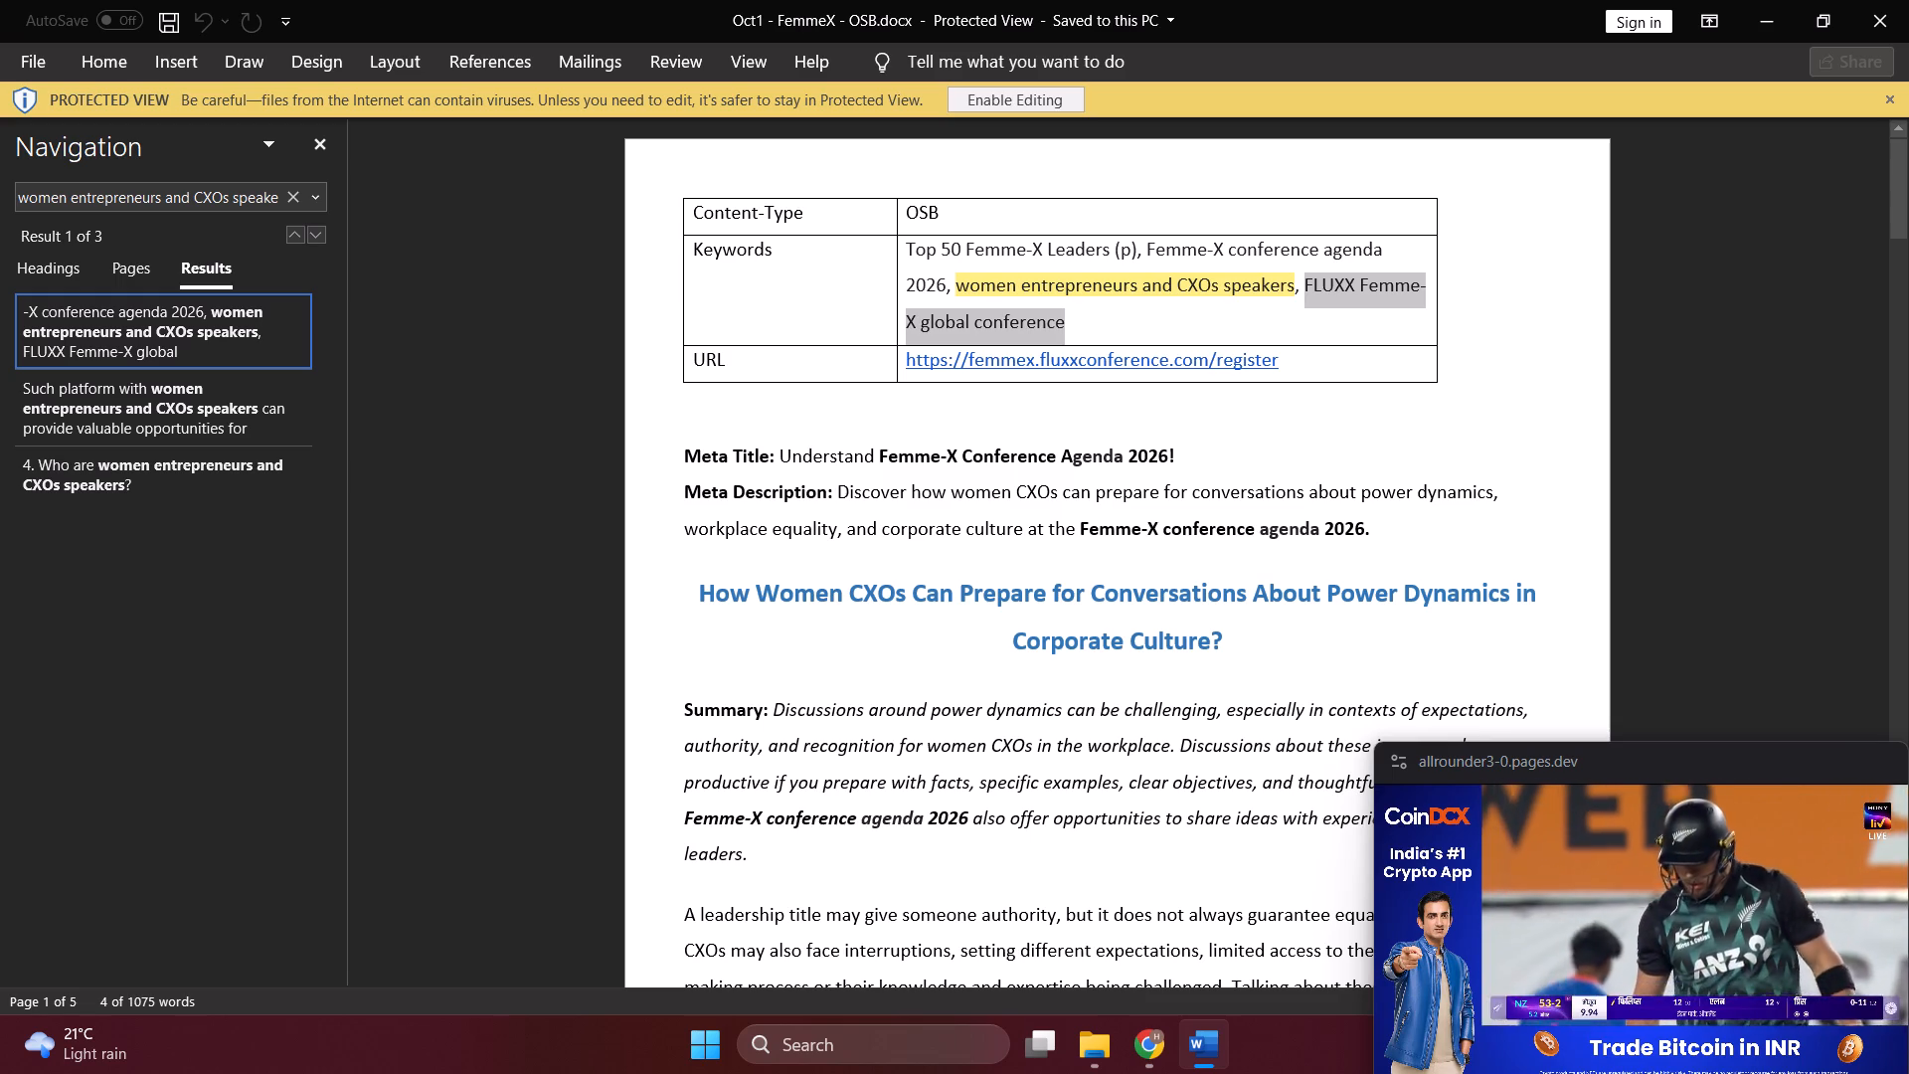
pyautogui.hotkey('ctrl', 'f')
pyautogui.hotkey('ctrl', 'v')
pyautogui.press('Return')
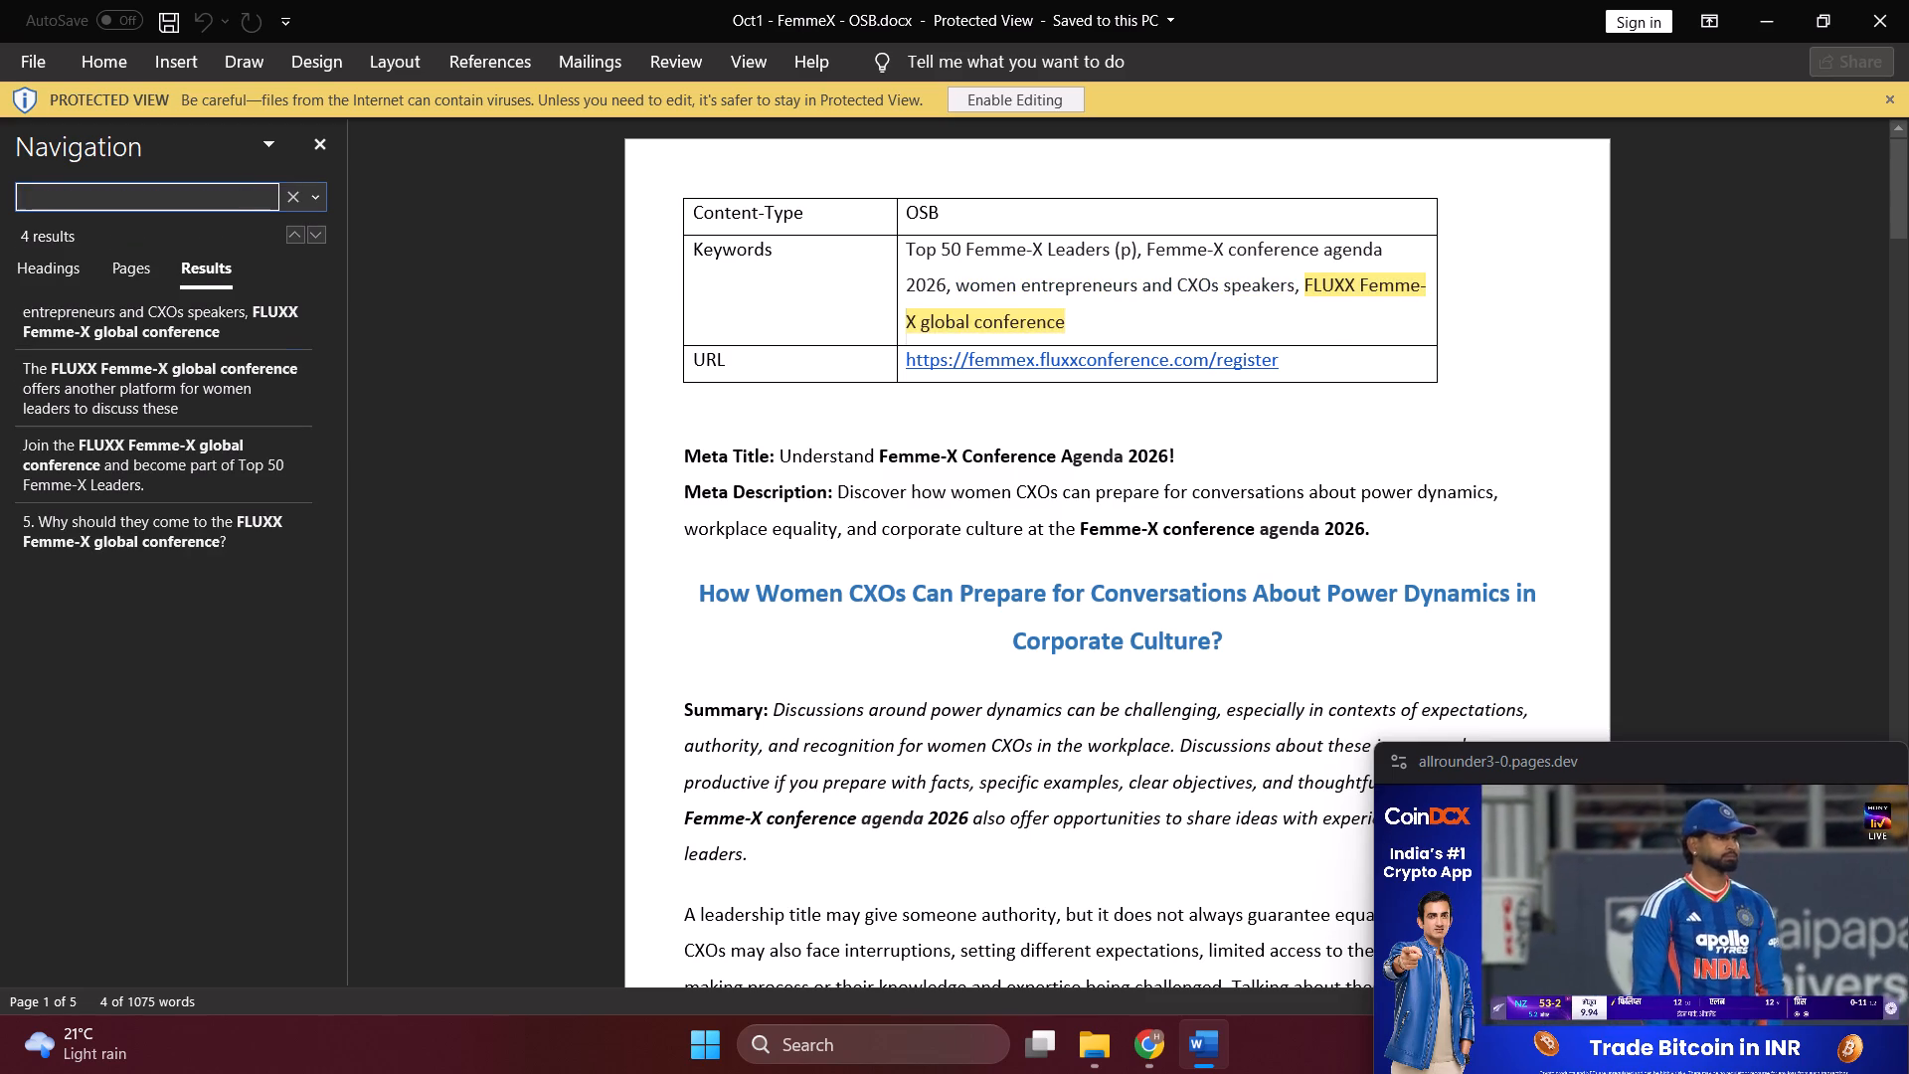
pyautogui.press('Return')
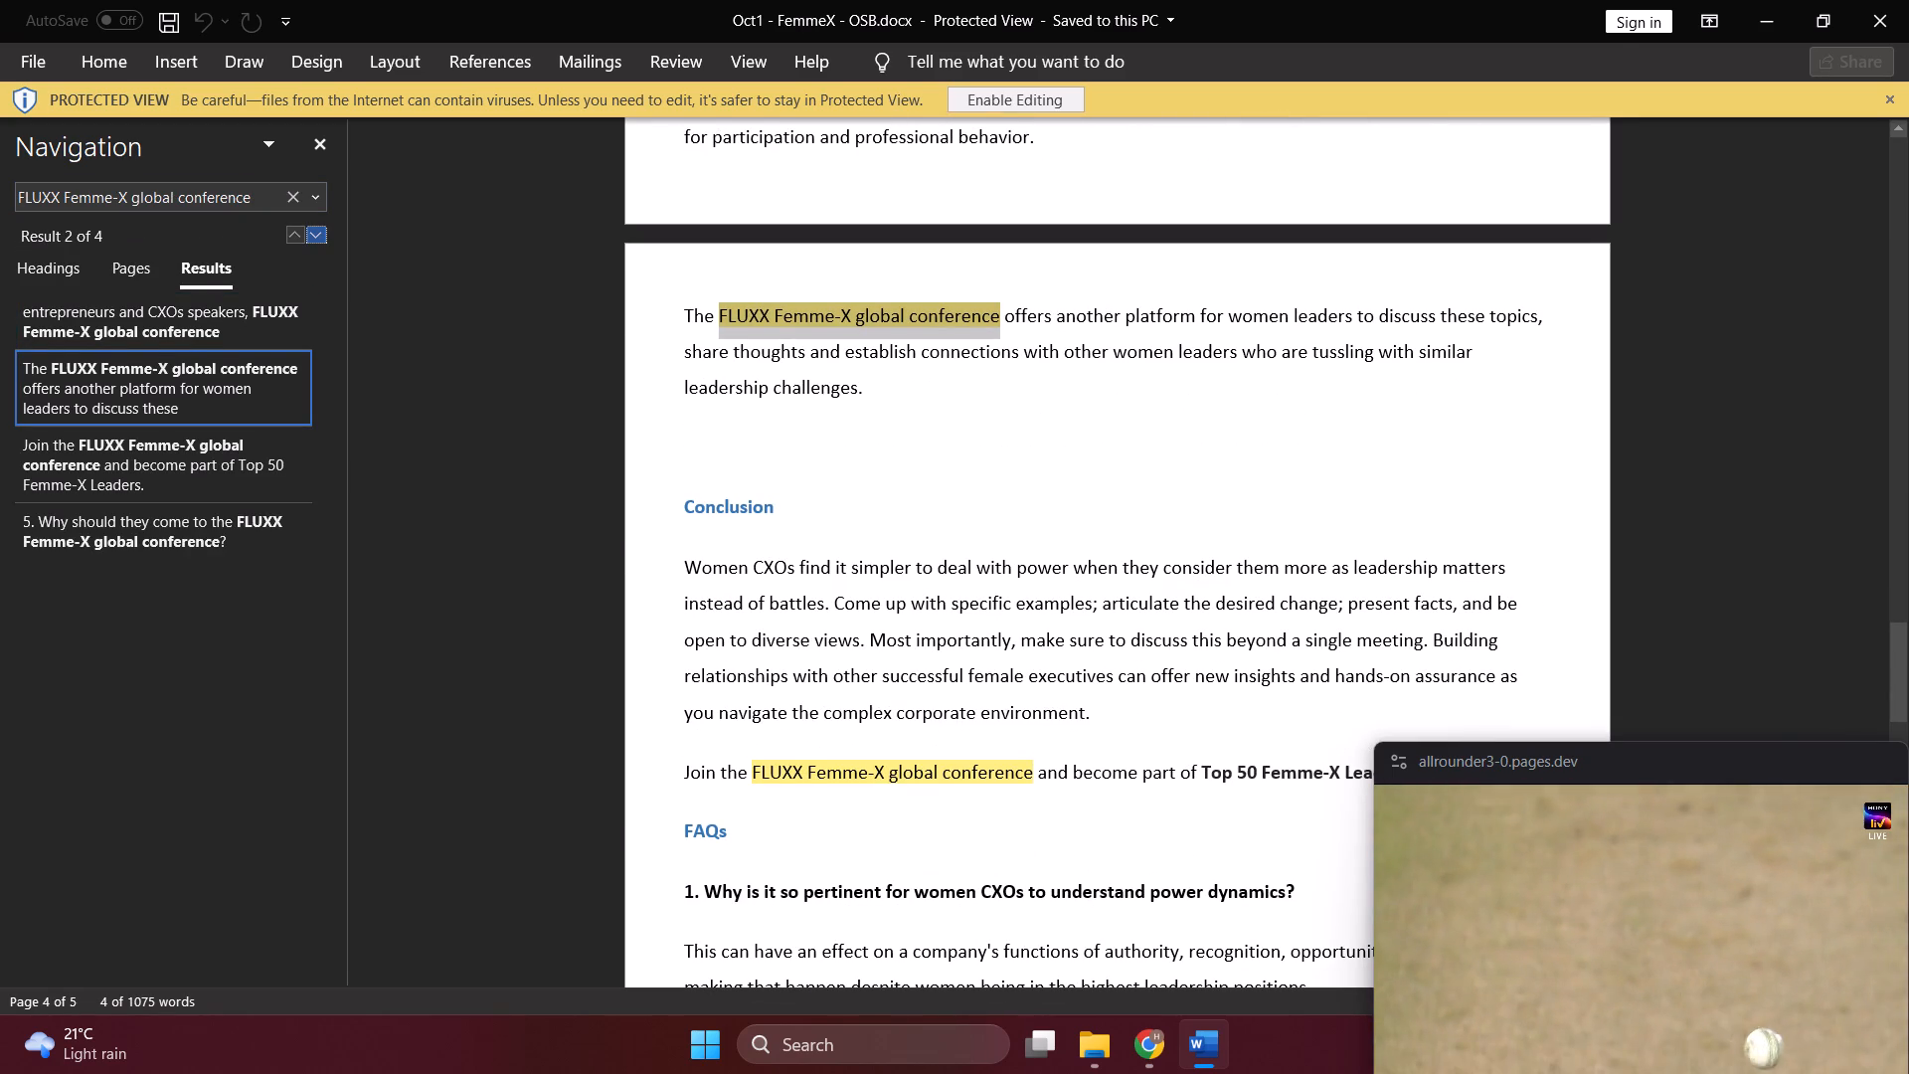
pyautogui.press('Return')
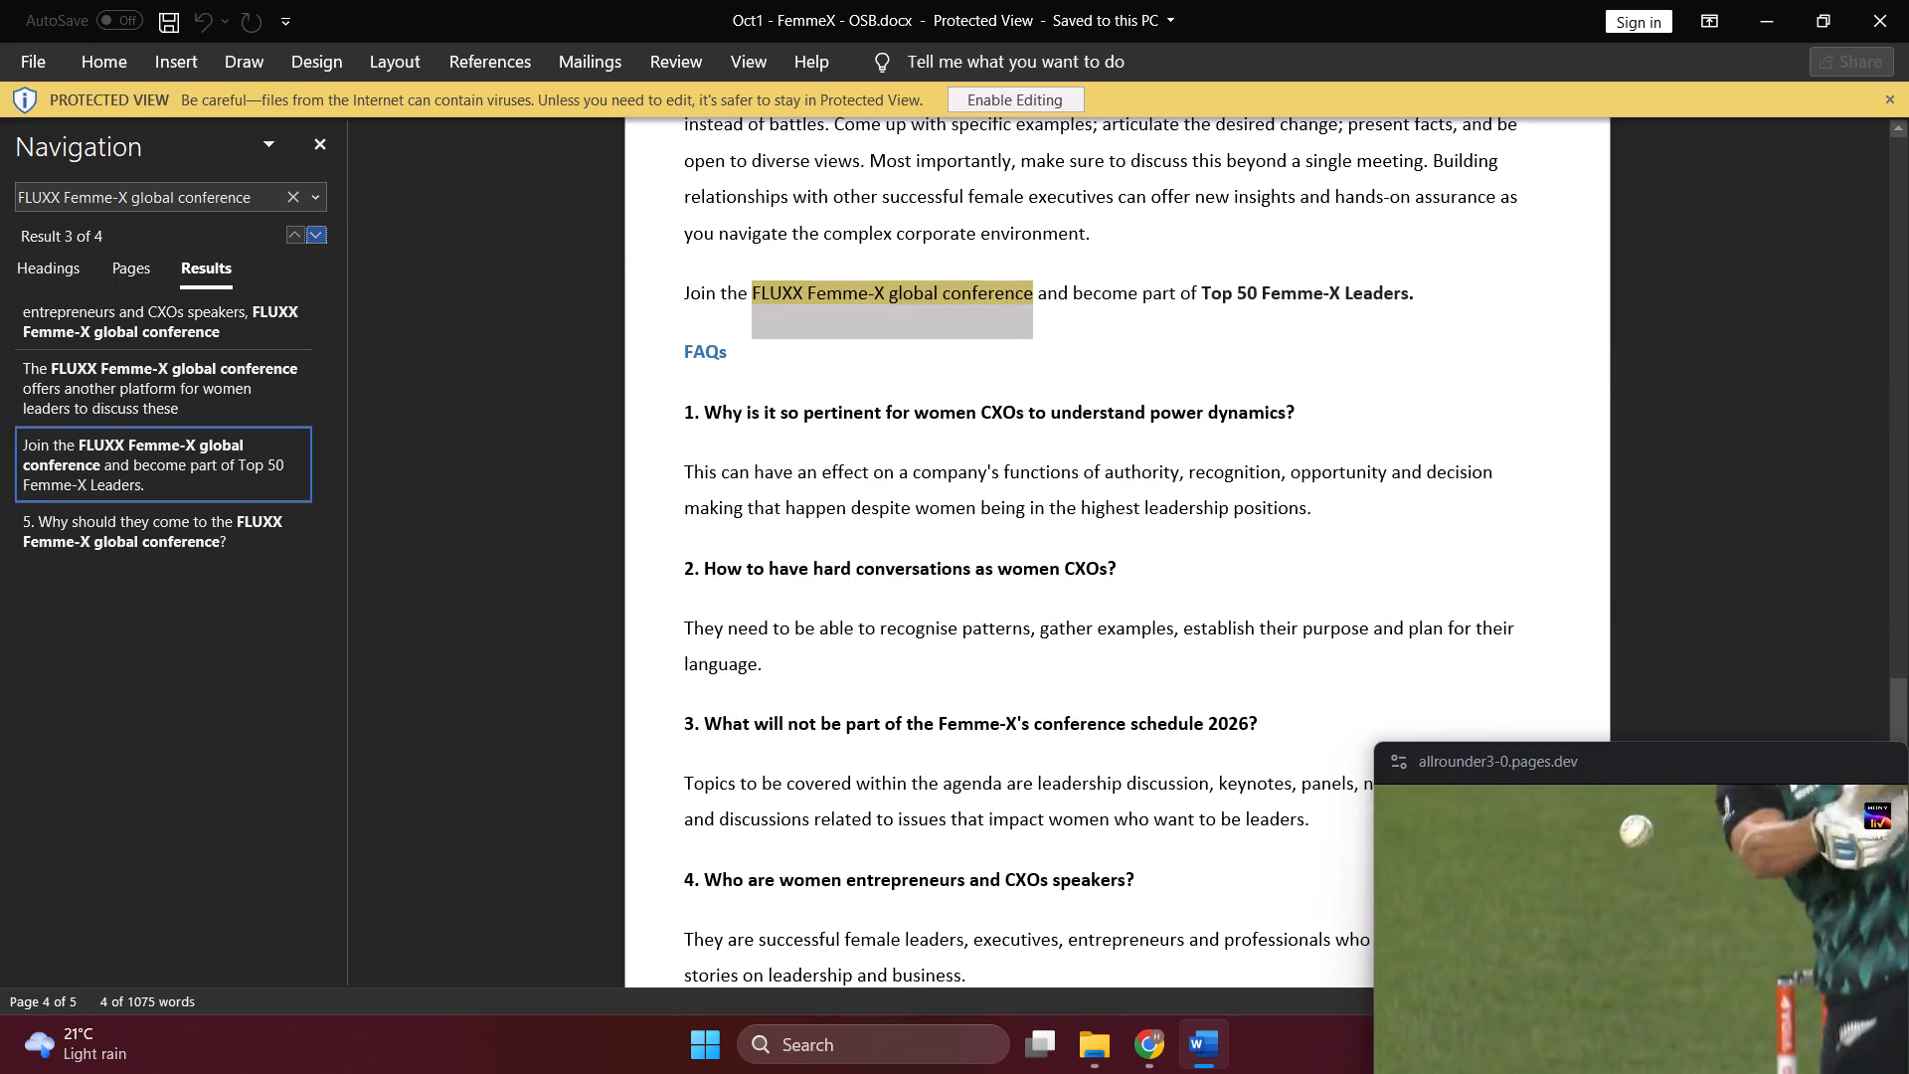
pyautogui.press('Return')
pyautogui.press('Return')
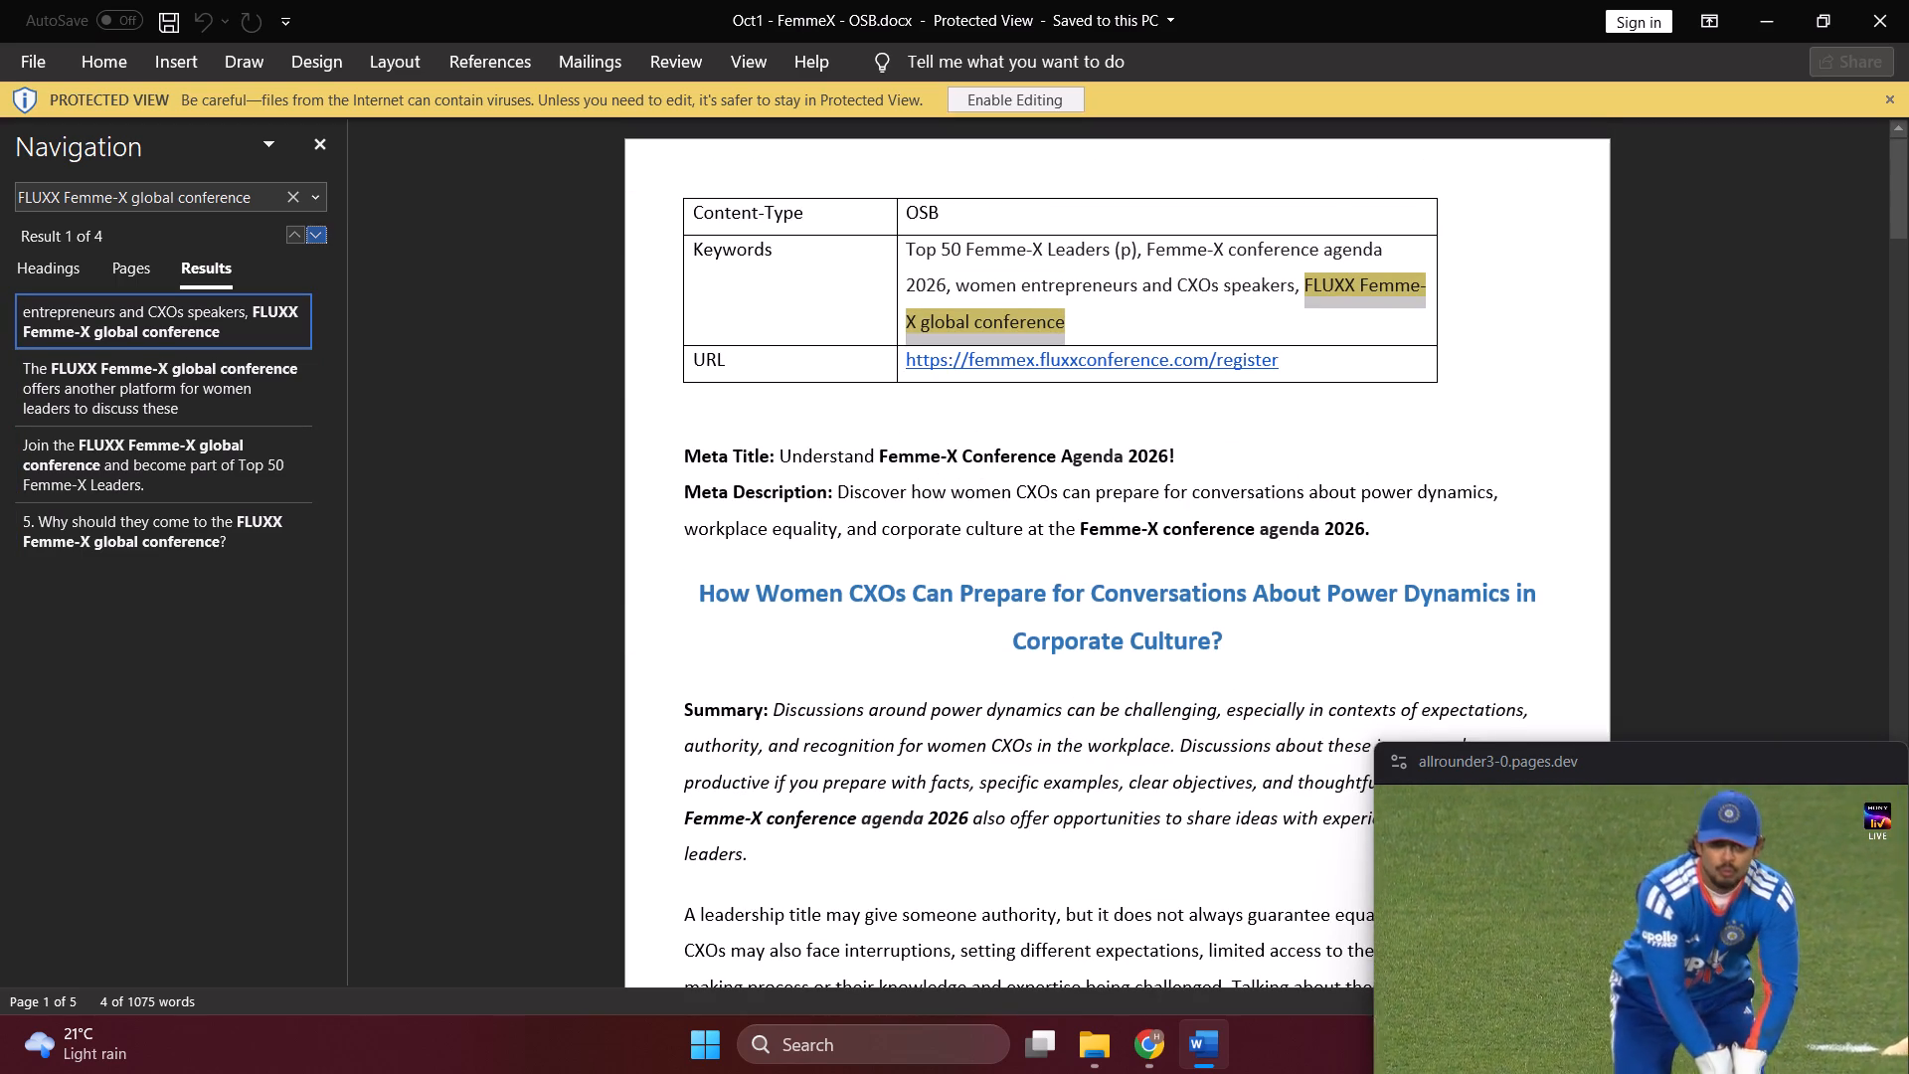
# Switch back to the browser, copy the registration page address femmex.fluxxconference.com/register, and return to the text-to-HTML converter.
pyautogui.hotkey('alt', 'Tab')
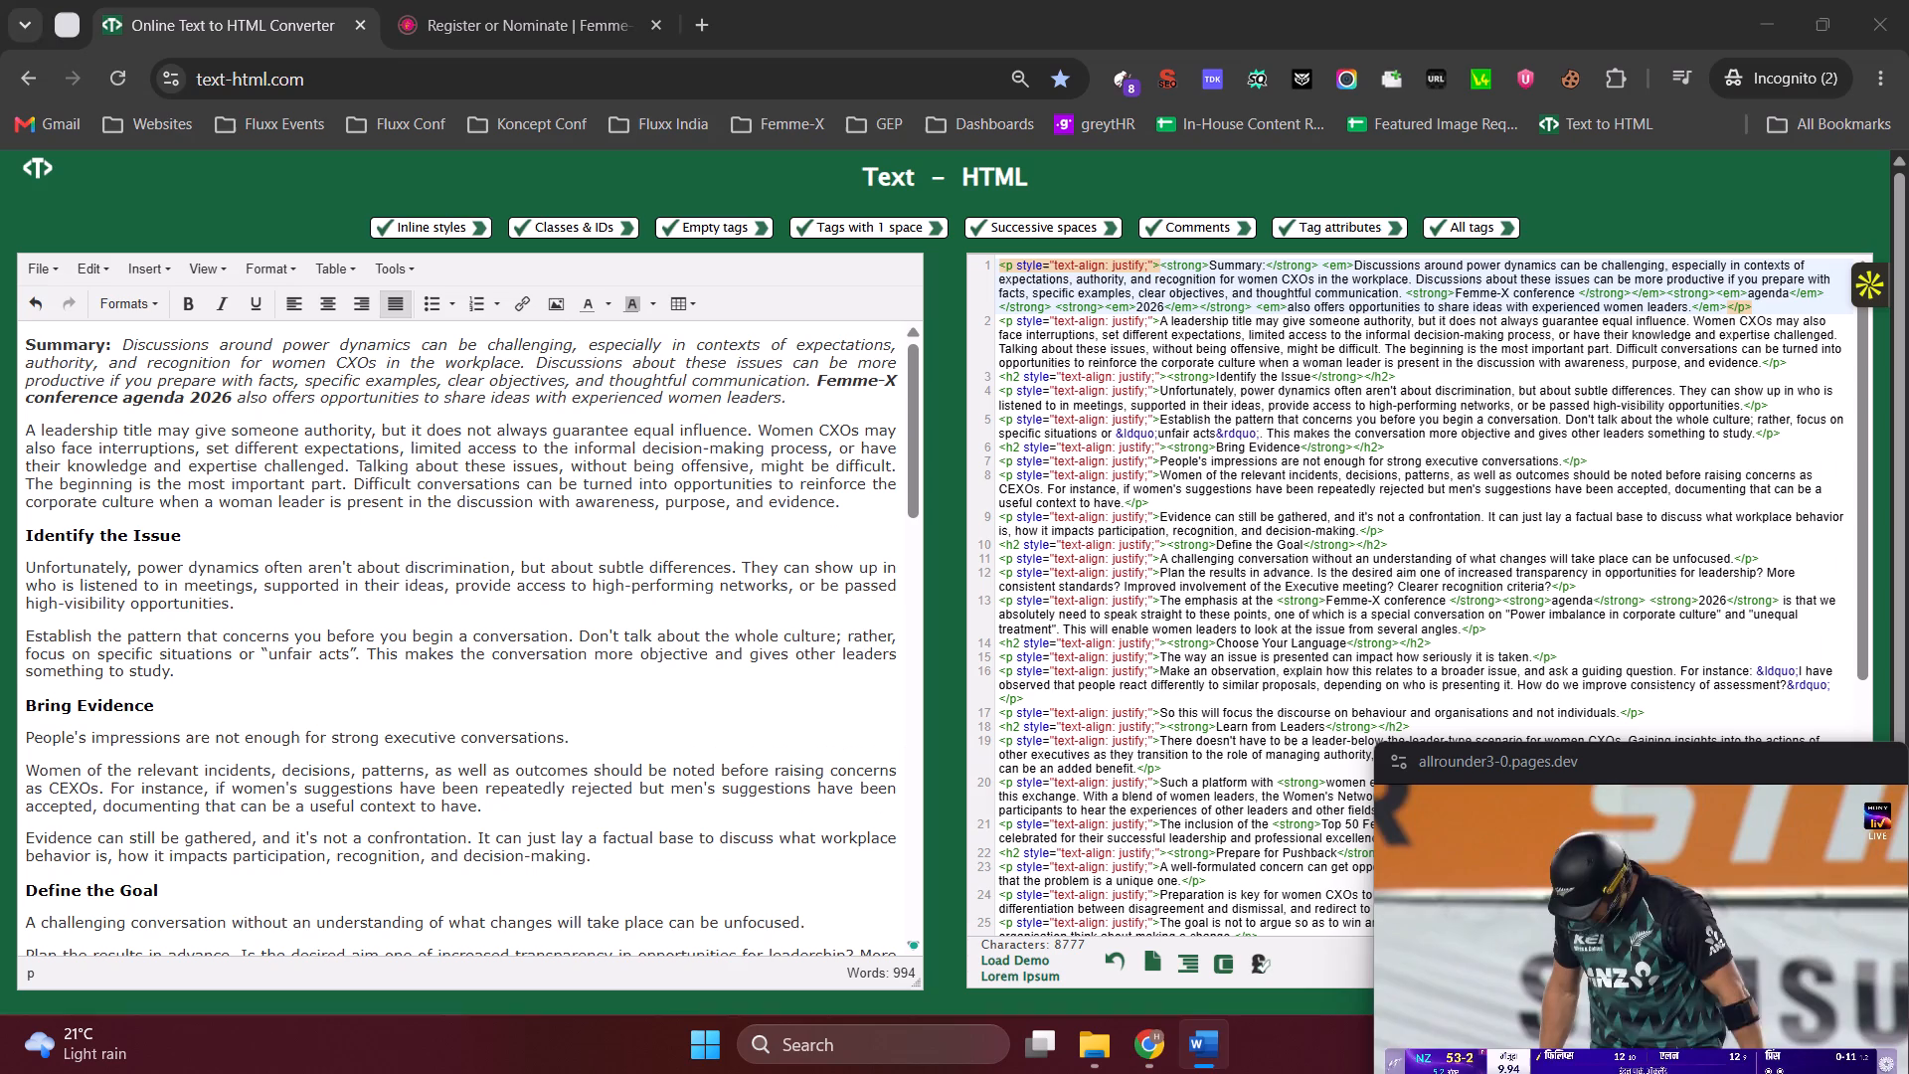
pyautogui.click(557, 30)
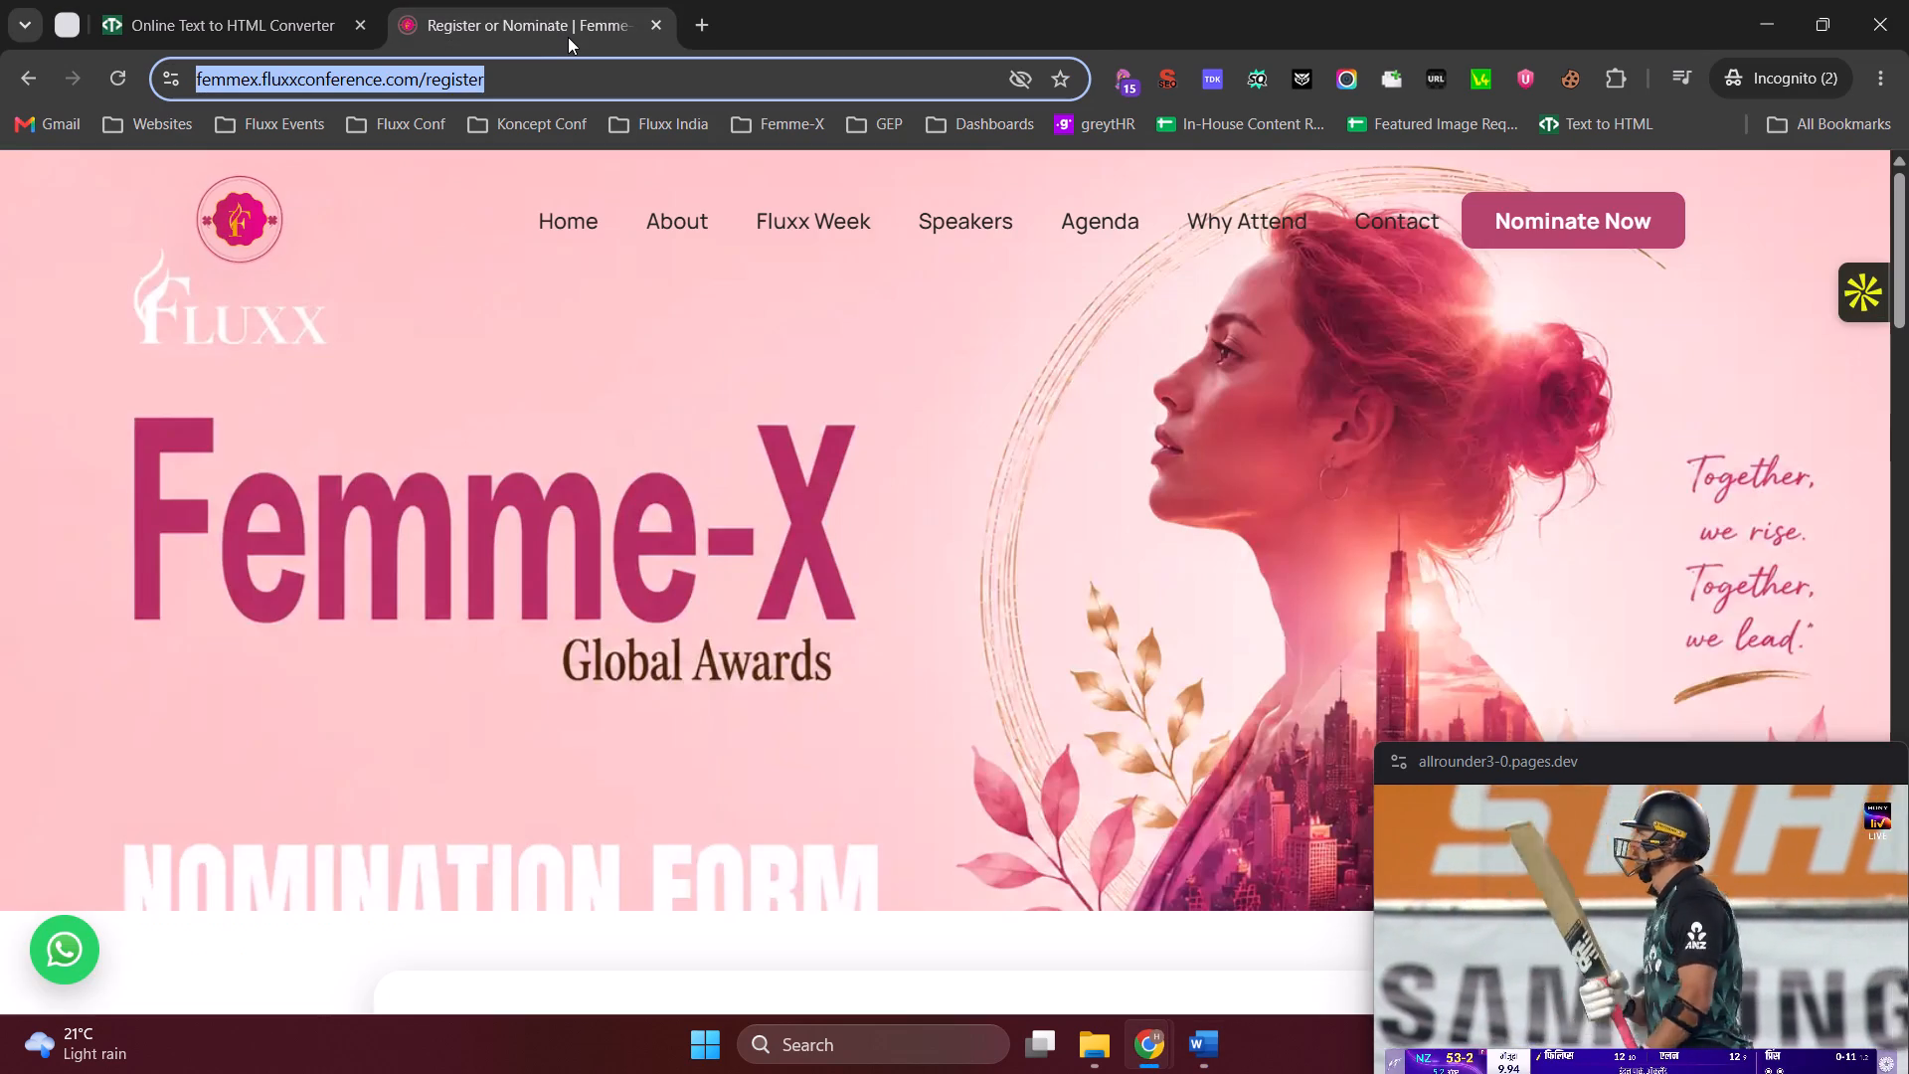
pyautogui.hotkey('ctrl', 'c')
pyautogui.hotkey('ctrl', 'c')
pyautogui.click(255, 0)
# Look through the converted article from the Summary to the FAQs for keywords to link.
pyautogui.scroll(5, 484, 577)
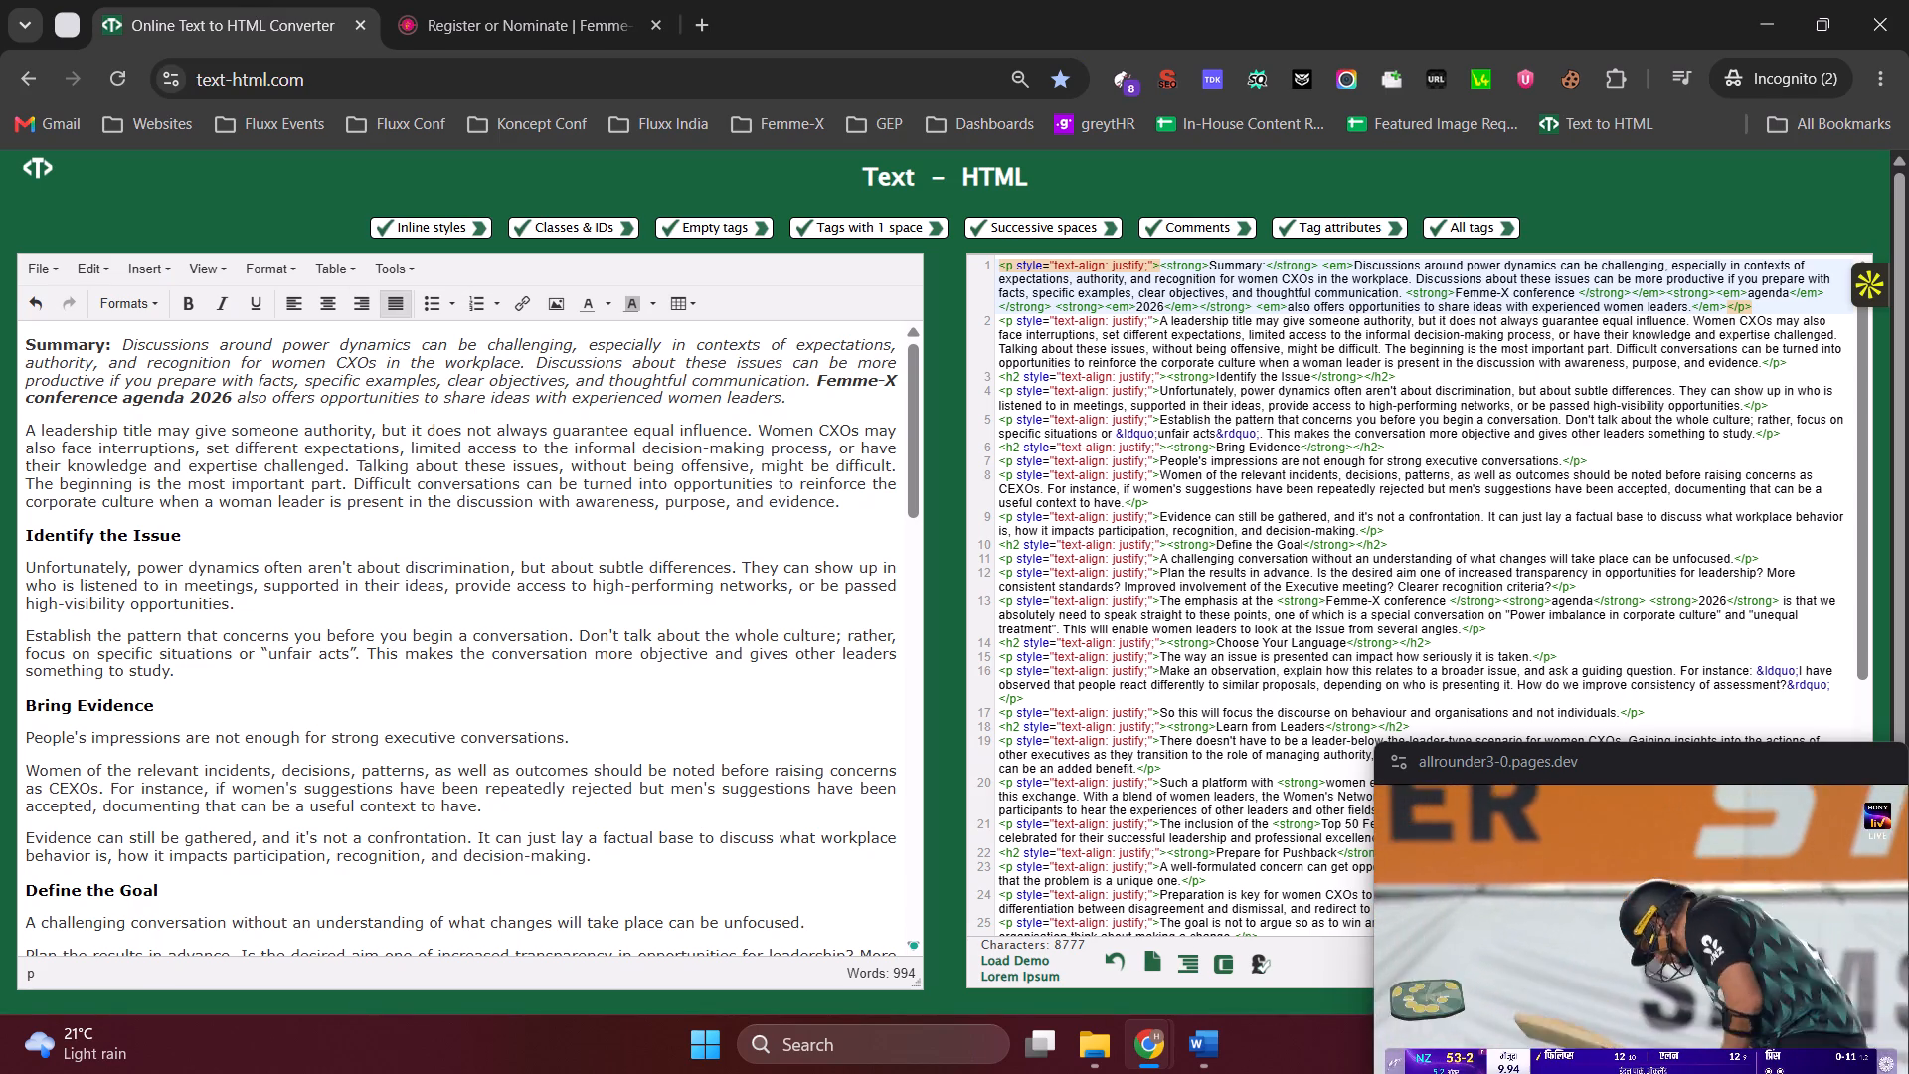
pyautogui.scroll(-1, 411, 581)
pyautogui.scroll(3, 411, 581)
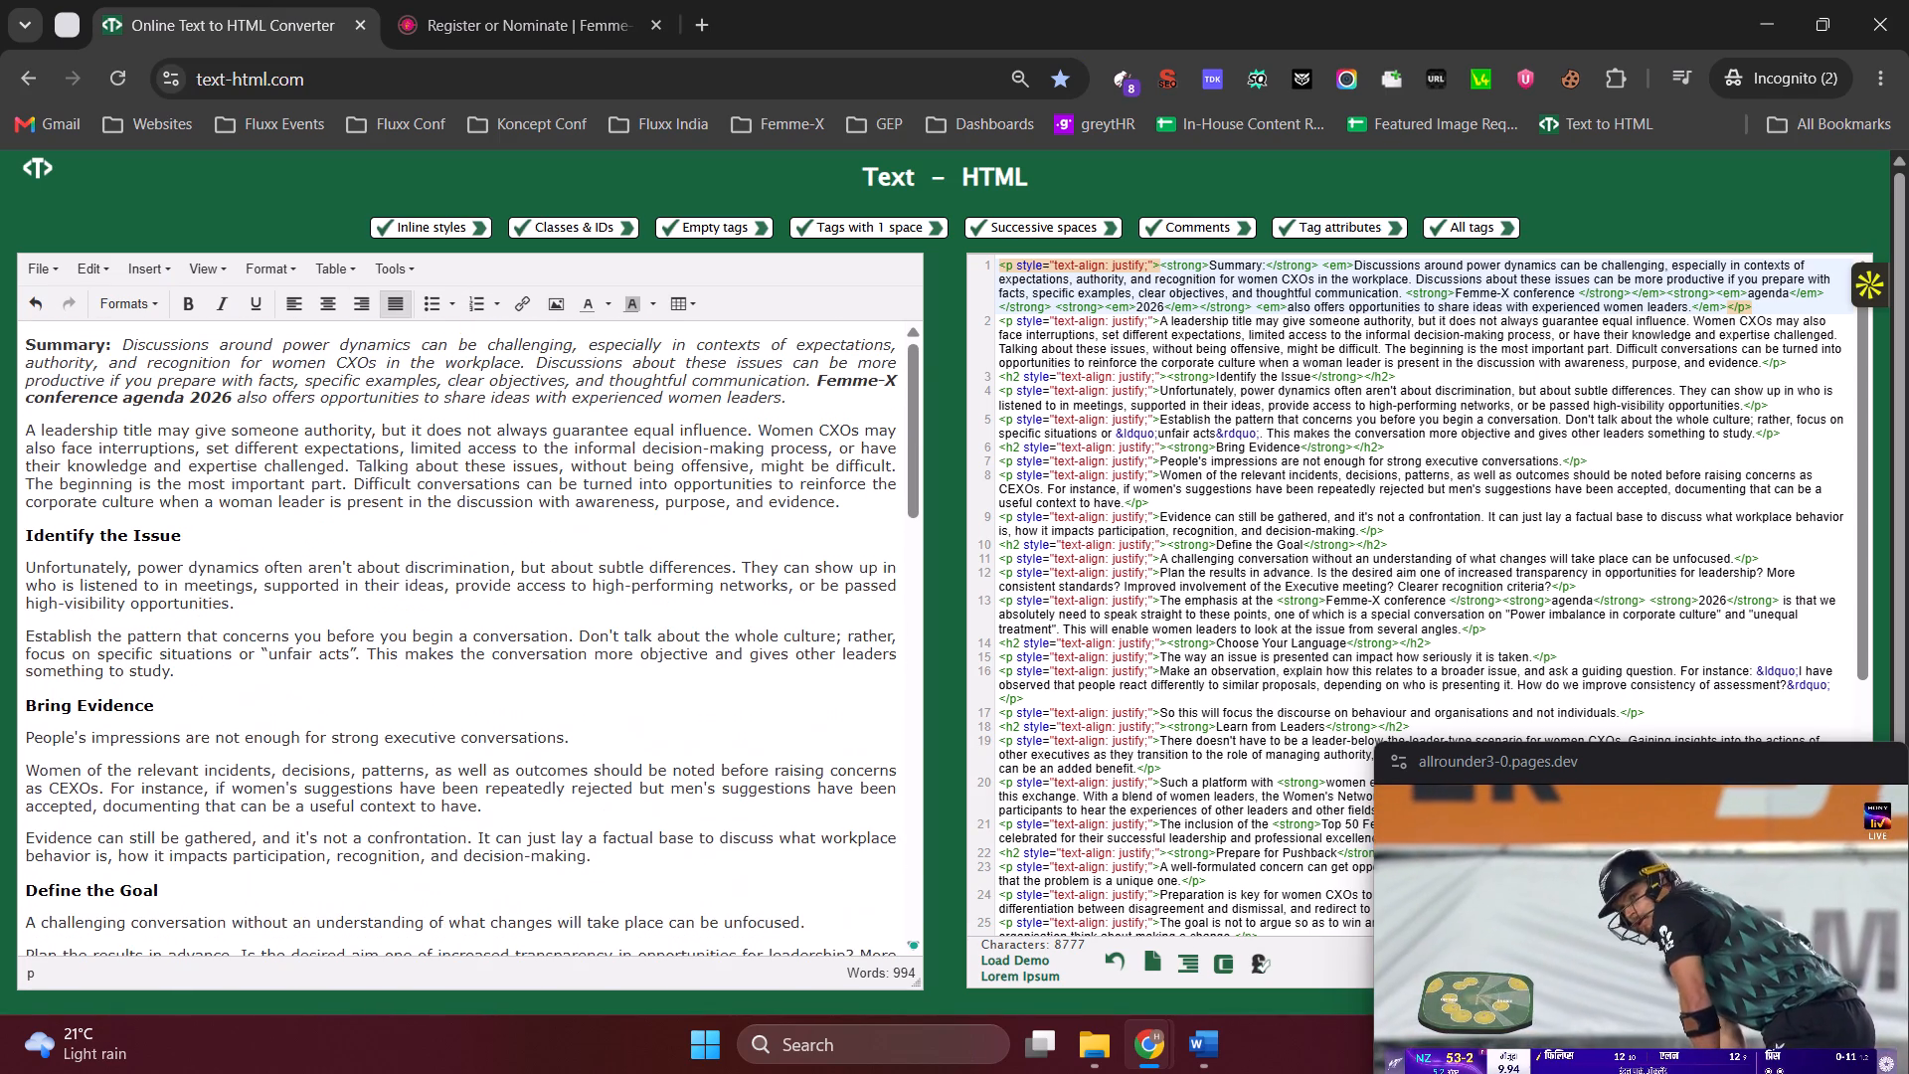
pyautogui.scroll(3, 411, 581)
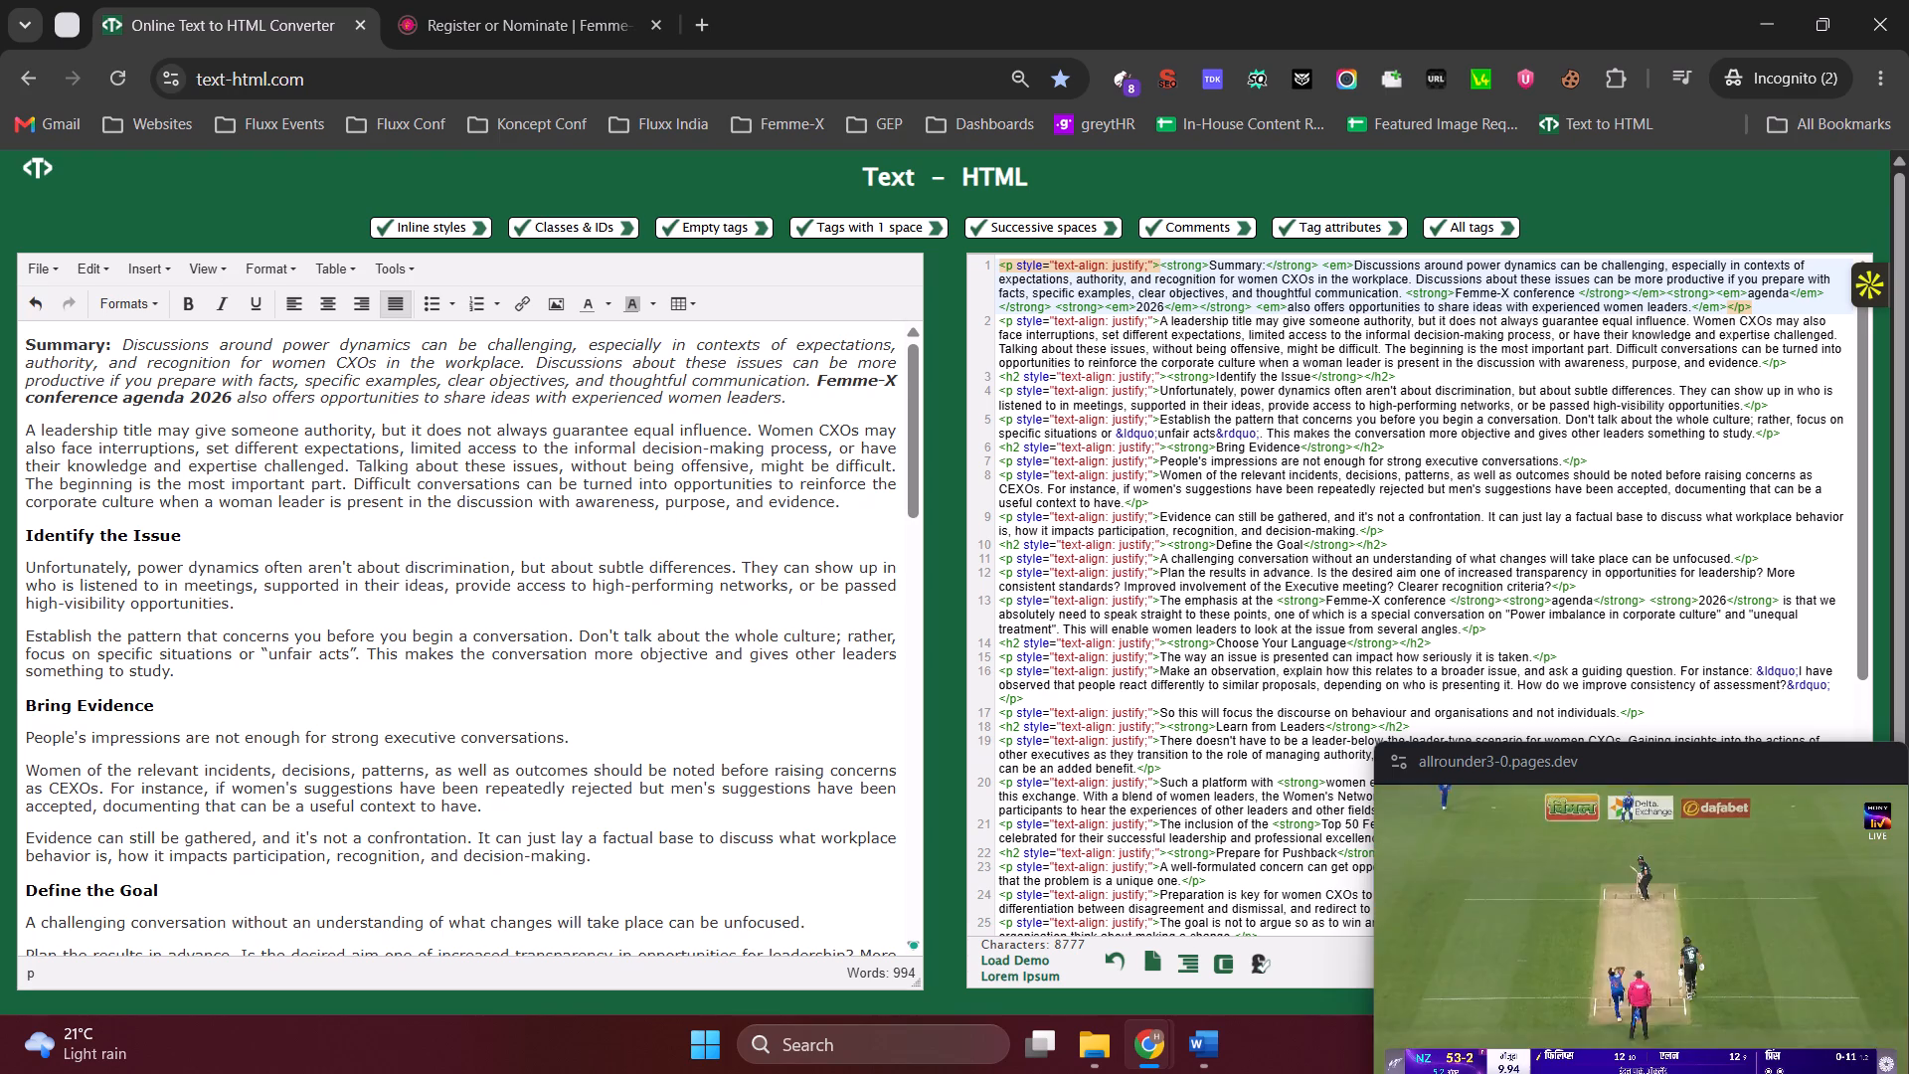
pyautogui.scroll(-1, 411, 581)
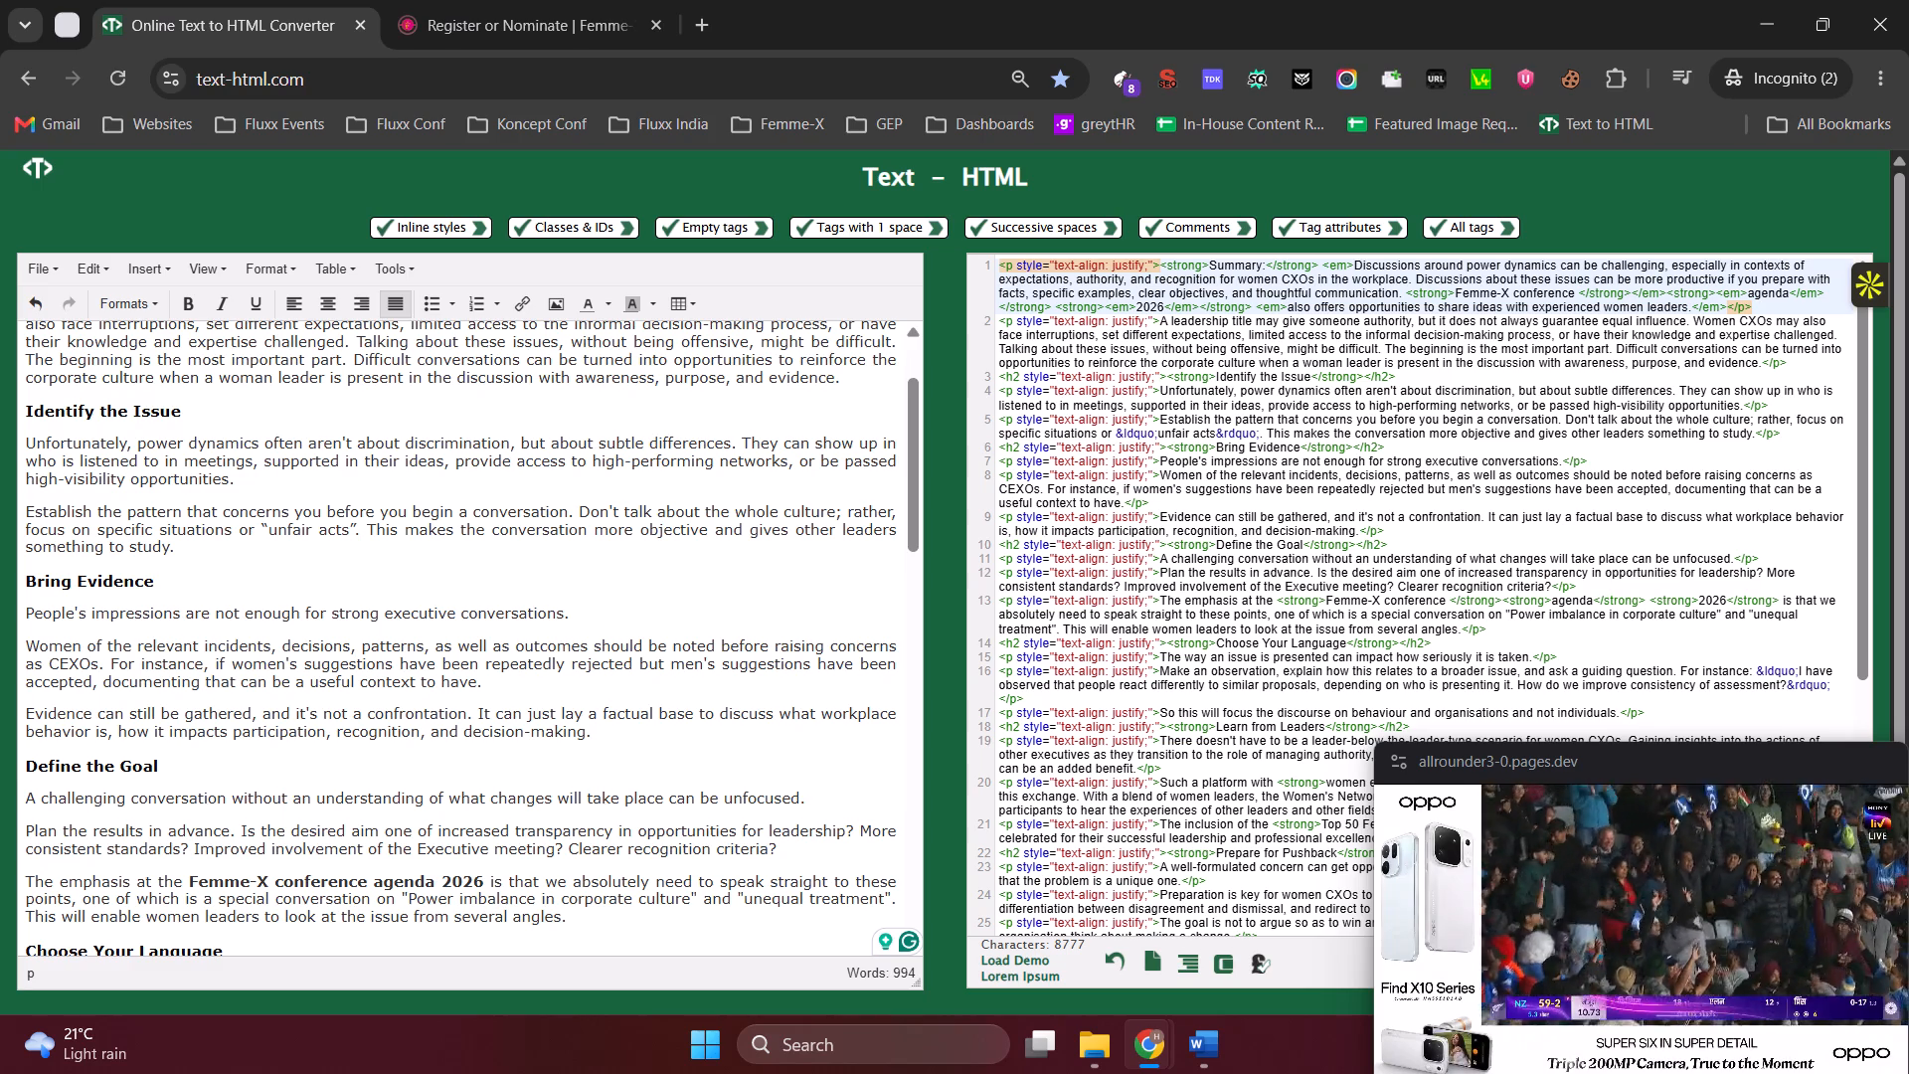
pyautogui.scroll(-1, 423, 659)
pyautogui.scroll(5, 432, 675)
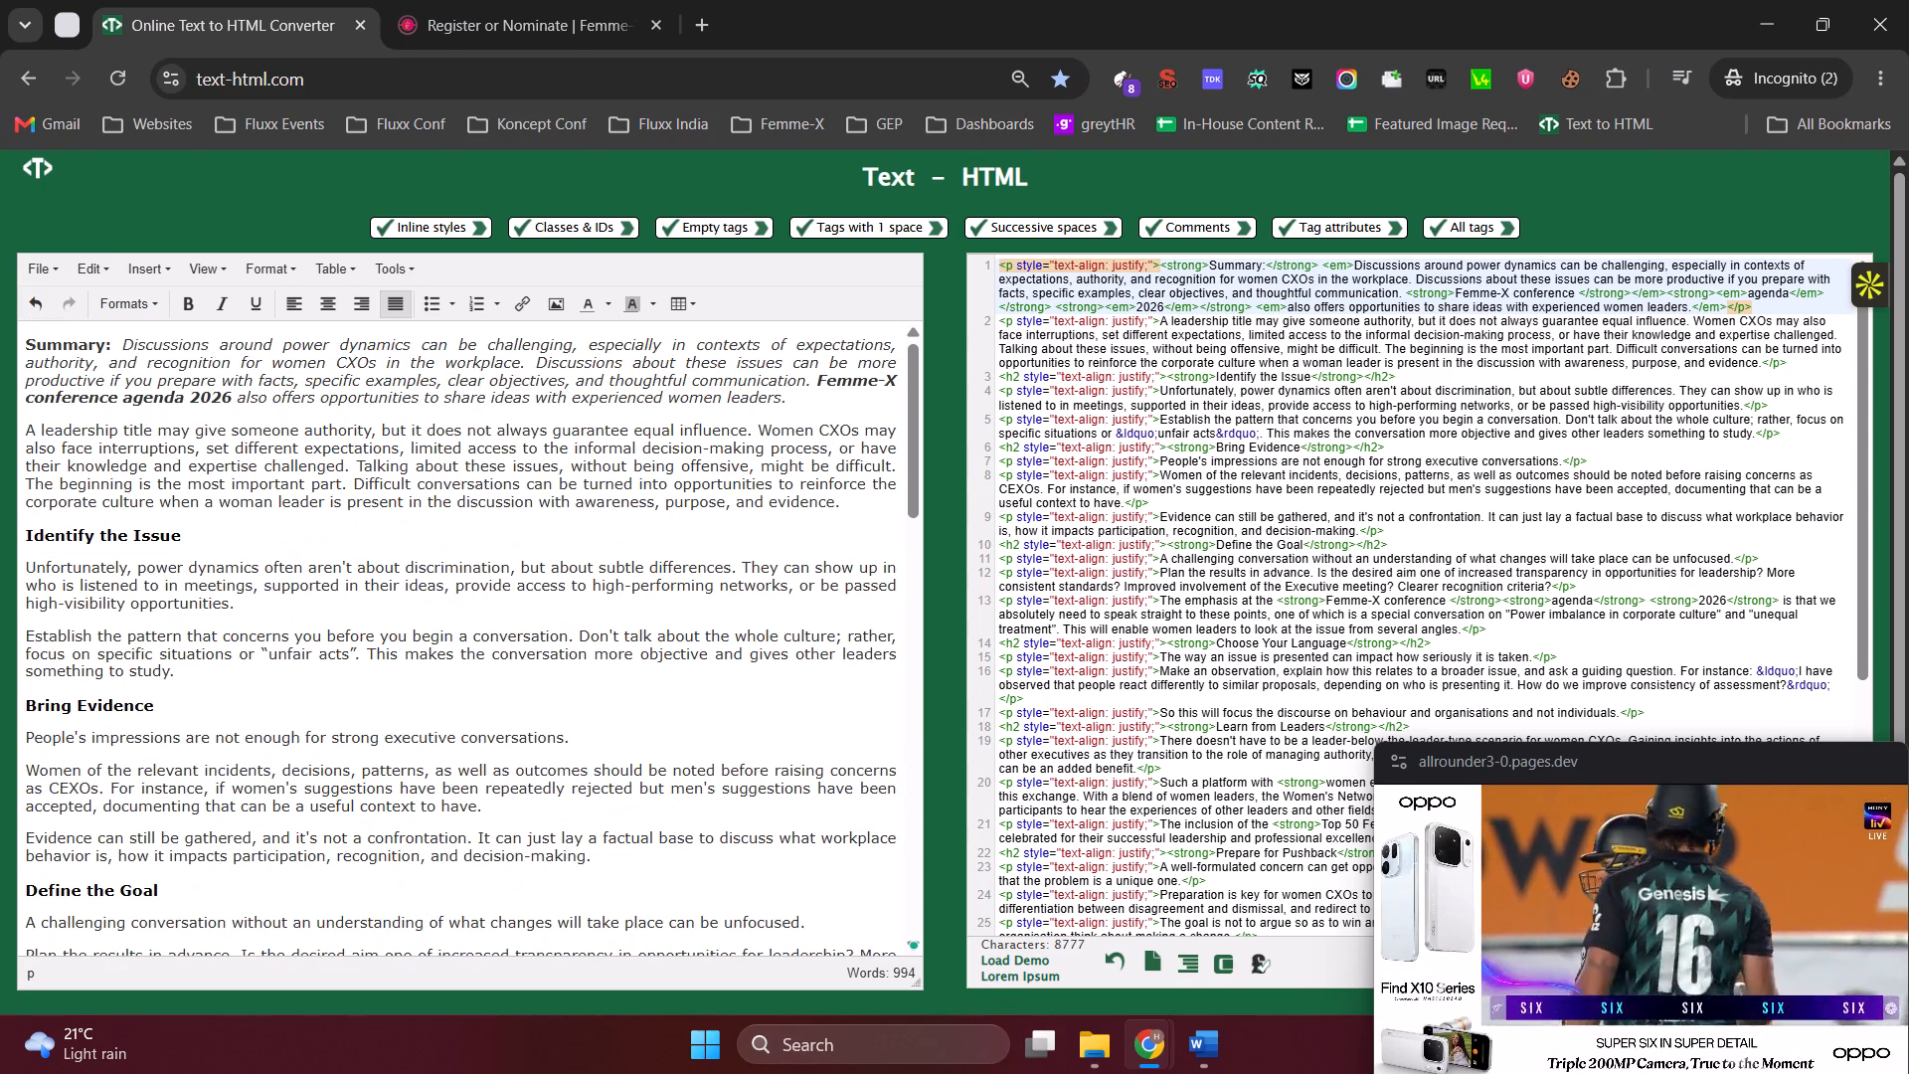
pyautogui.scroll(-3, 427, 684)
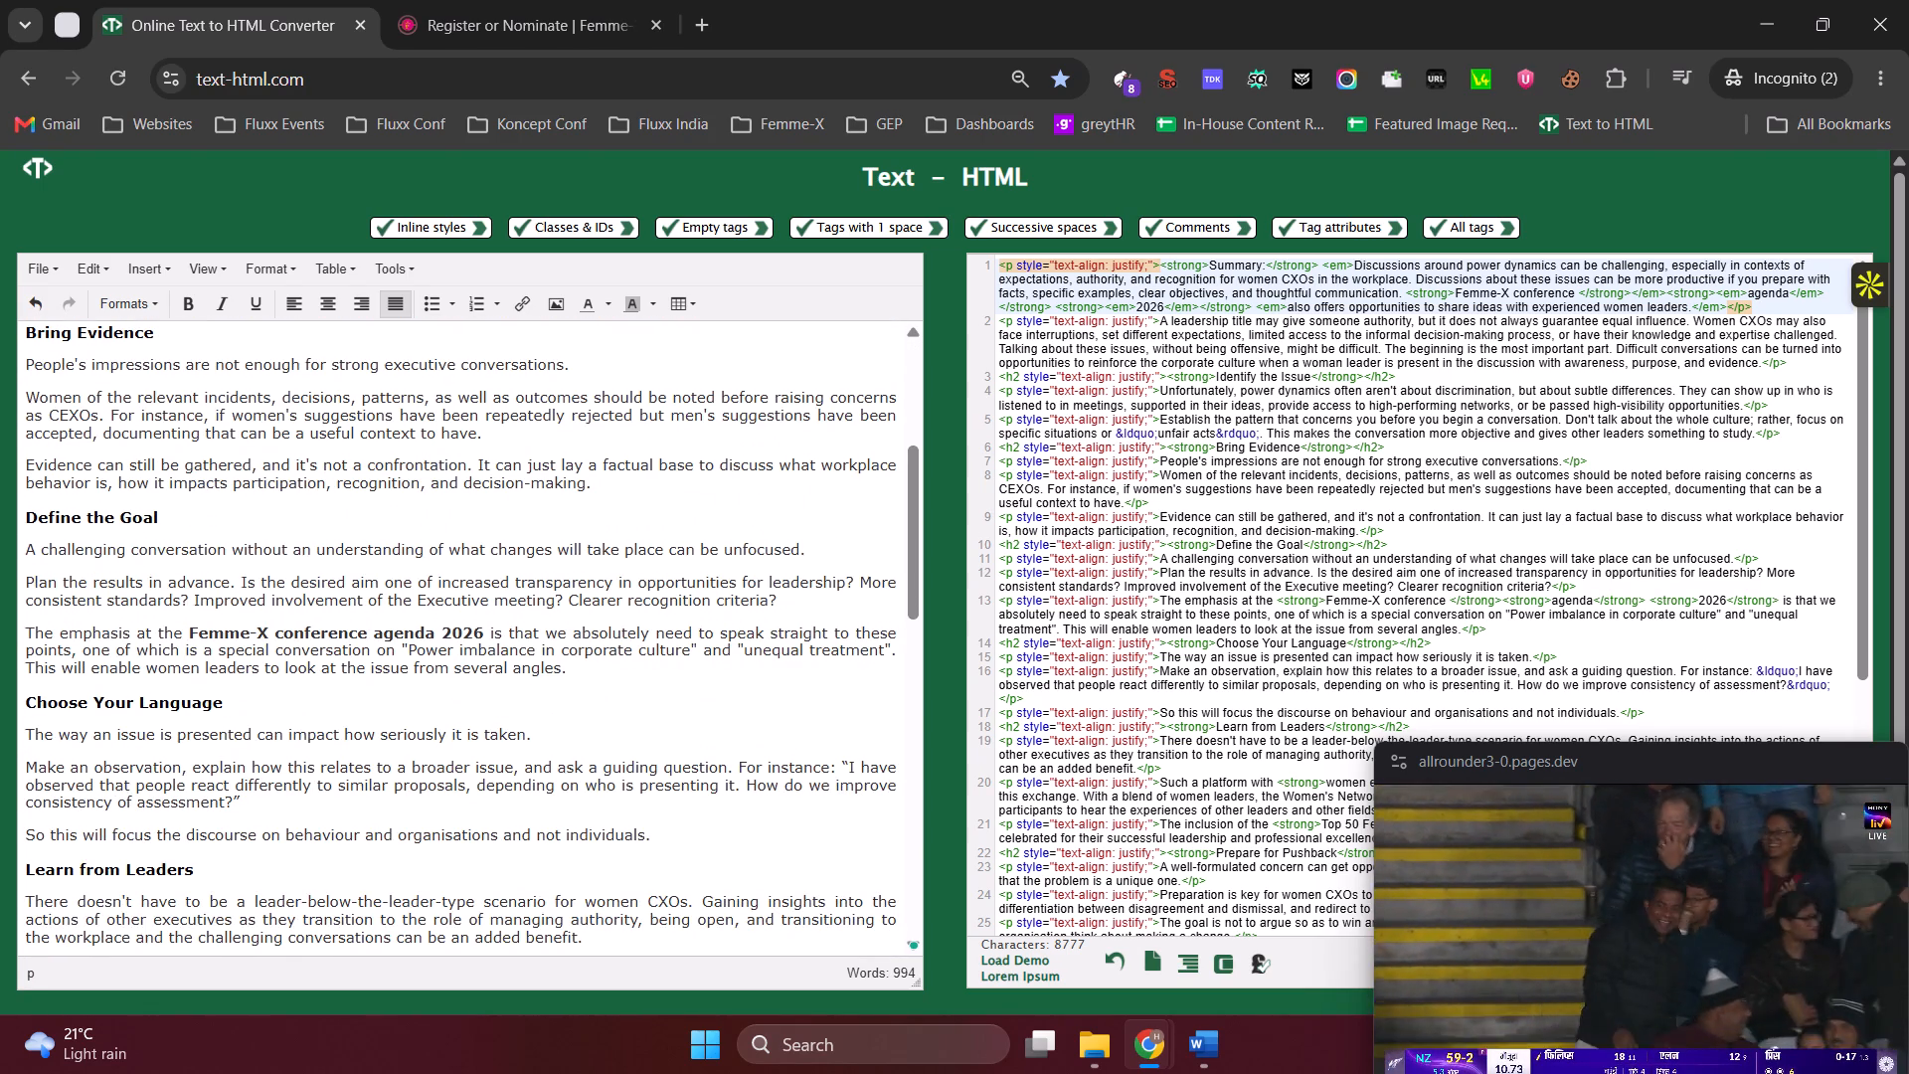
pyautogui.scroll(-4, 453, 649)
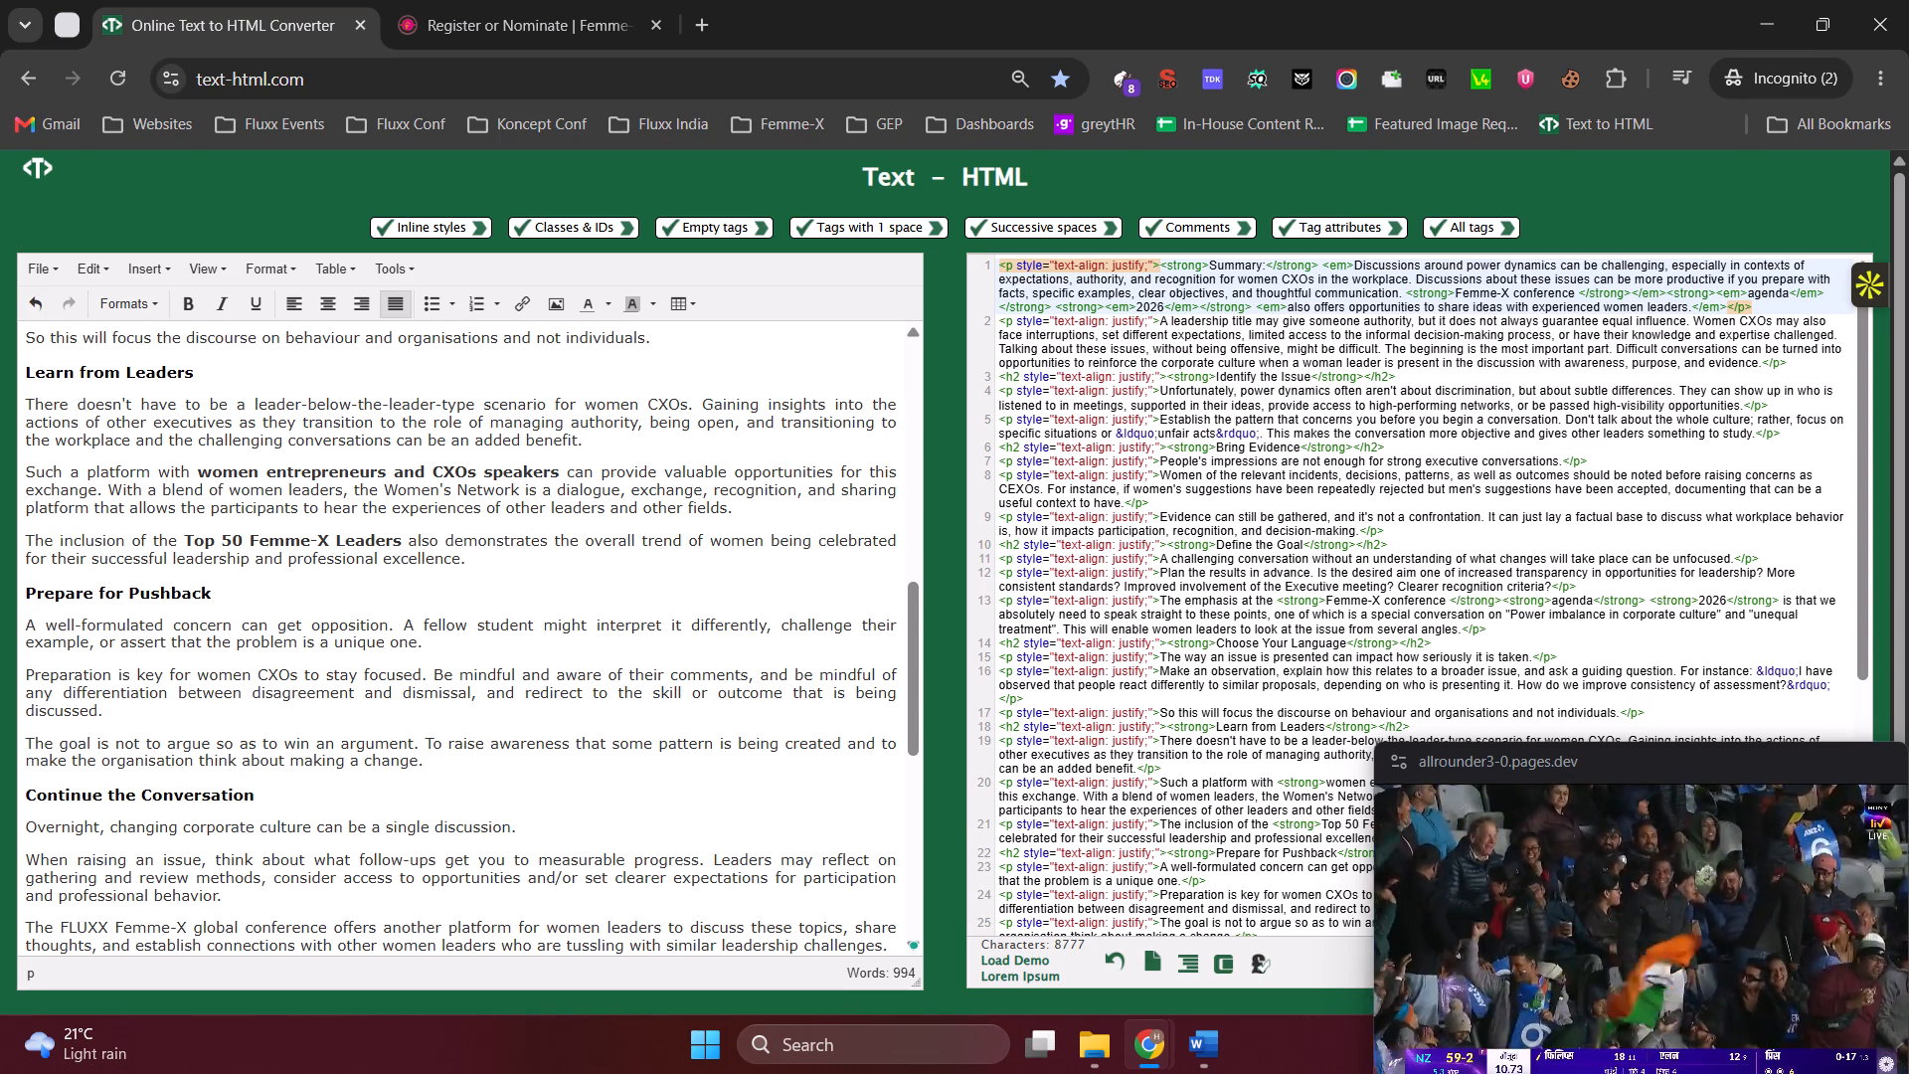
pyautogui.scroll(-4, 455, 643)
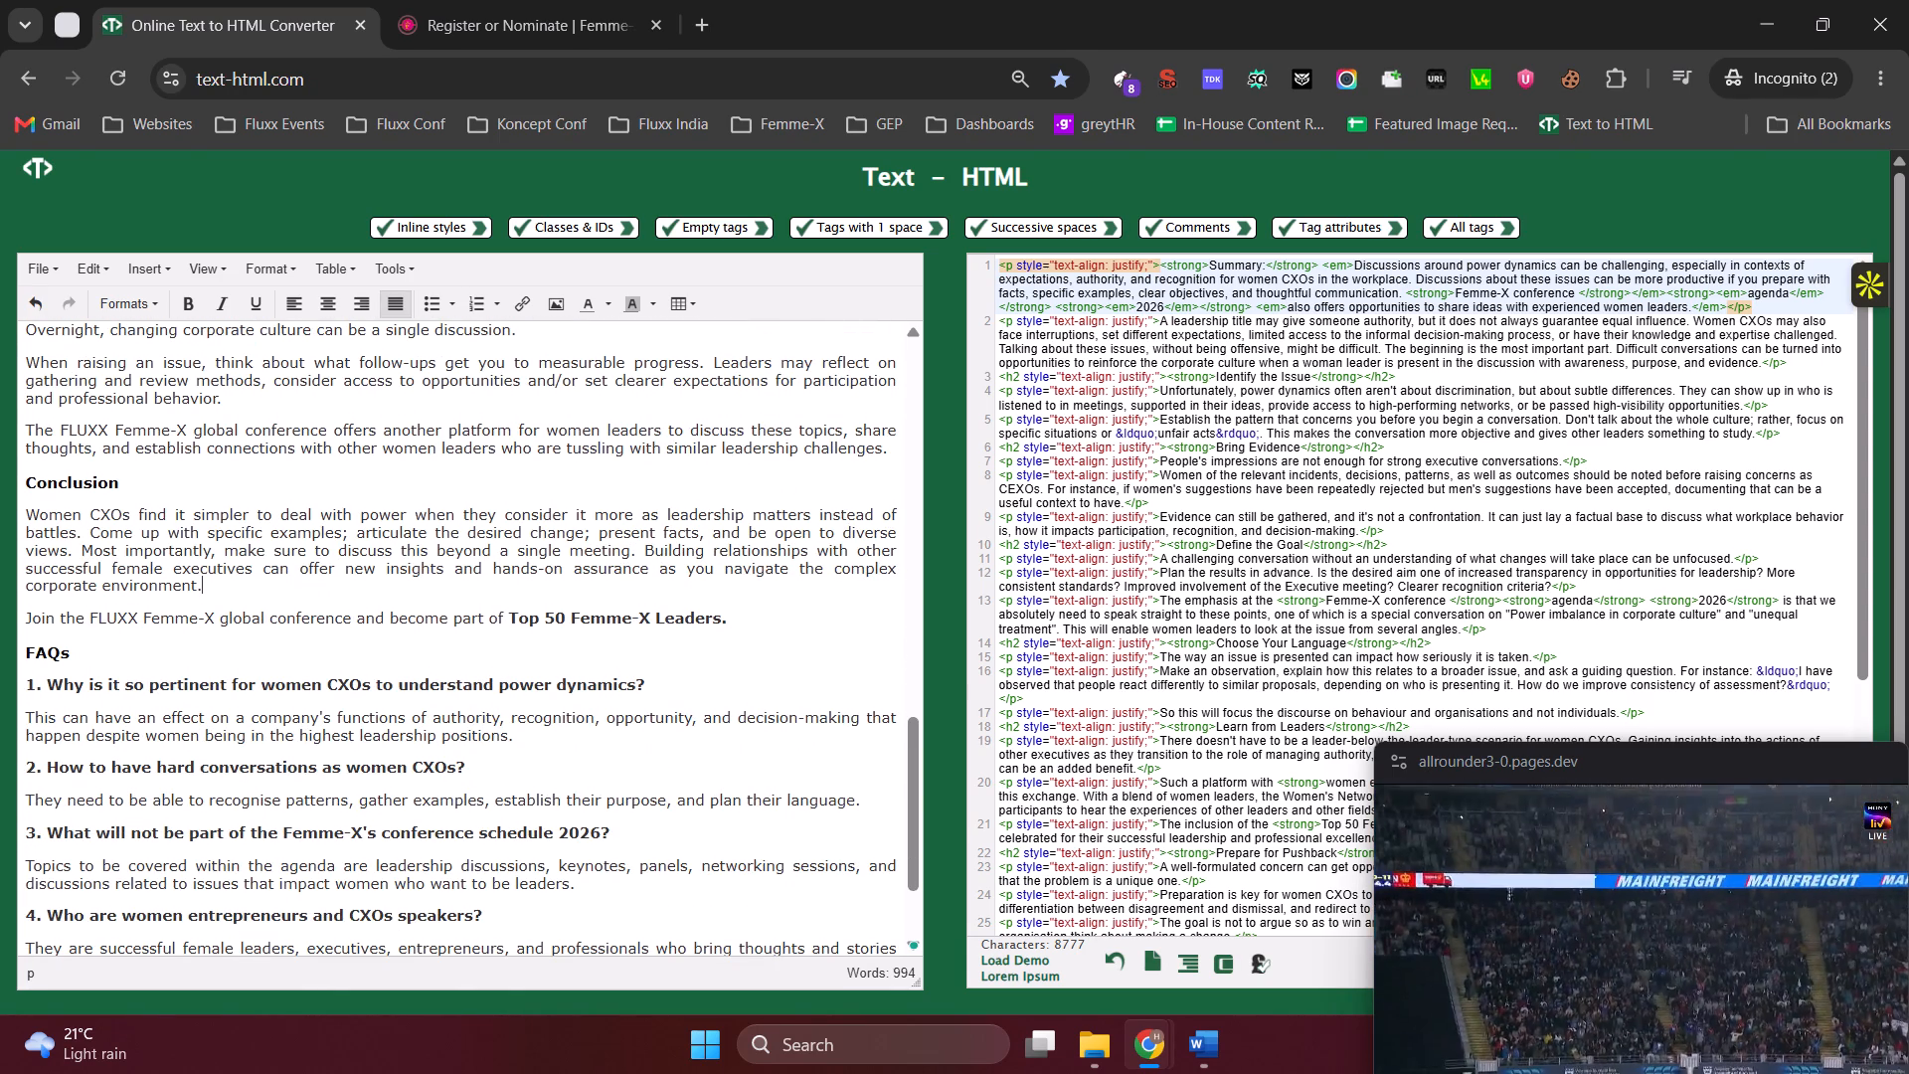
# Link "Top 50 Femme-X Leaders" in the Conclusion's closing sentence to the copied registration page address.
pyautogui.click(710, 618)
pyautogui.press('Right')
pyautogui.hotkey('ctrl', 'shift', 'Left')
pyautogui.hotkey('ctrl', 'shift', 'Left')
pyautogui.hotkey('ctrl', 'shift', 'Left')
pyautogui.hotkey('ctrl', 'shift', 'Left')
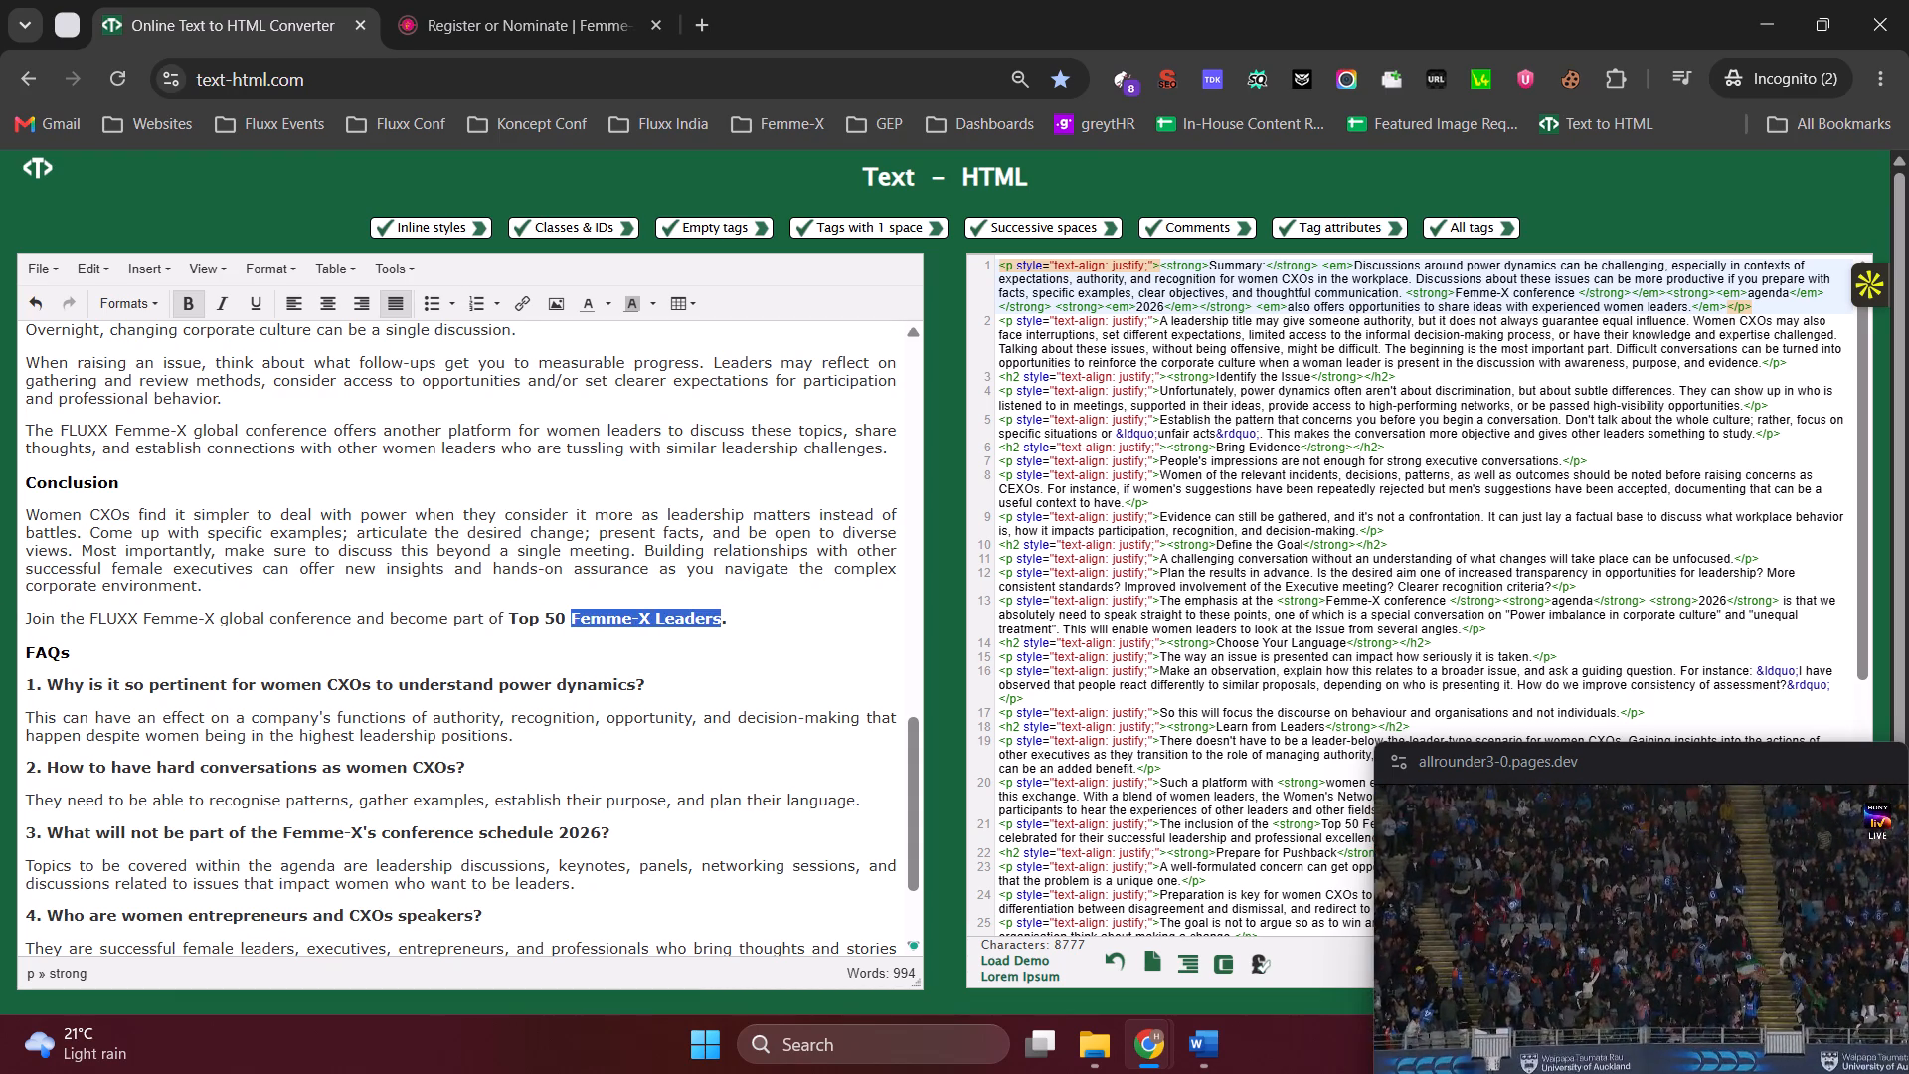
pyautogui.hotkey('ctrl', 'shift', 'Left')
pyautogui.hotkey('ctrl', 'shift', 'Left')
pyautogui.hotkey('ctrl', 'k')
pyautogui.hotkey('ctrl', 'v')
pyautogui.press('Return')
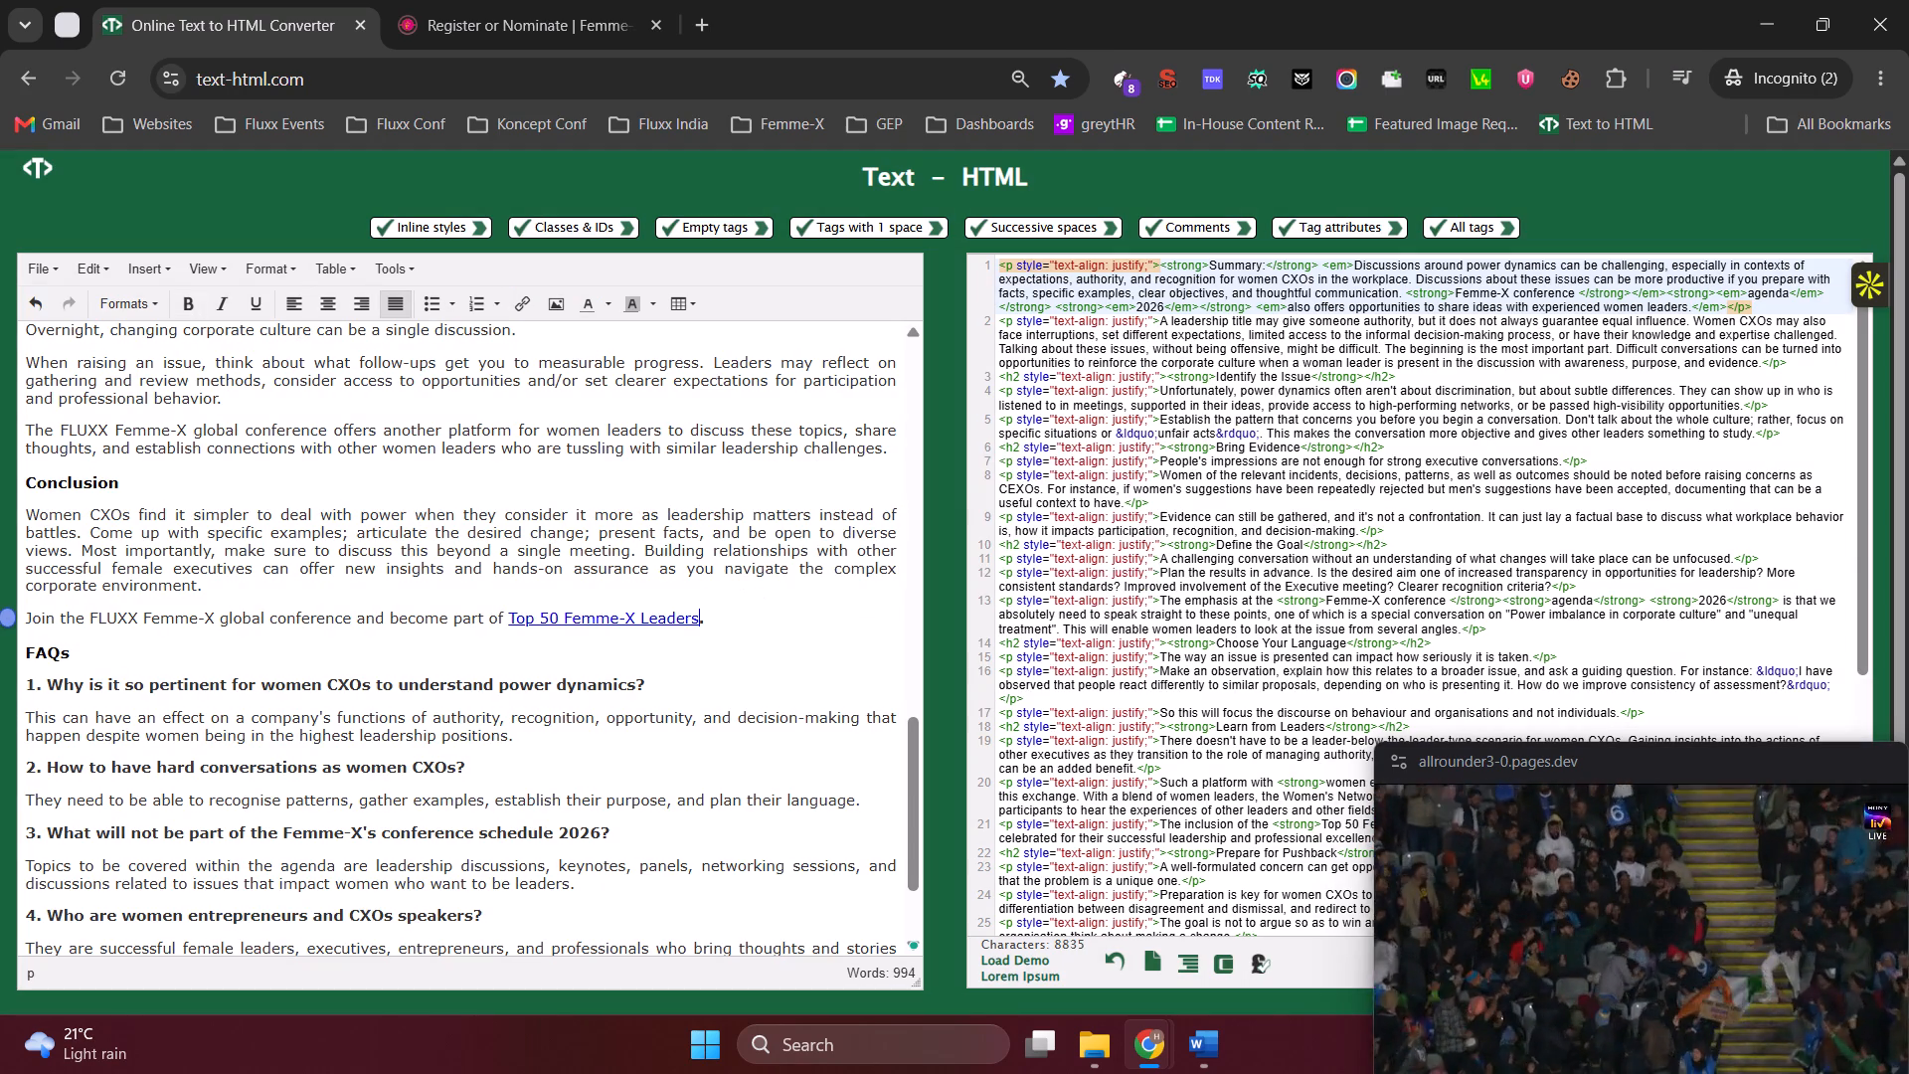
# Make the linked "Top 50 Femme-X Leaders" text bold and the full stop after it regular.
pyautogui.press('Right')
pyautogui.hotkey('shift', 'Left')
pyautogui.hotkey('ctrl', 'b')
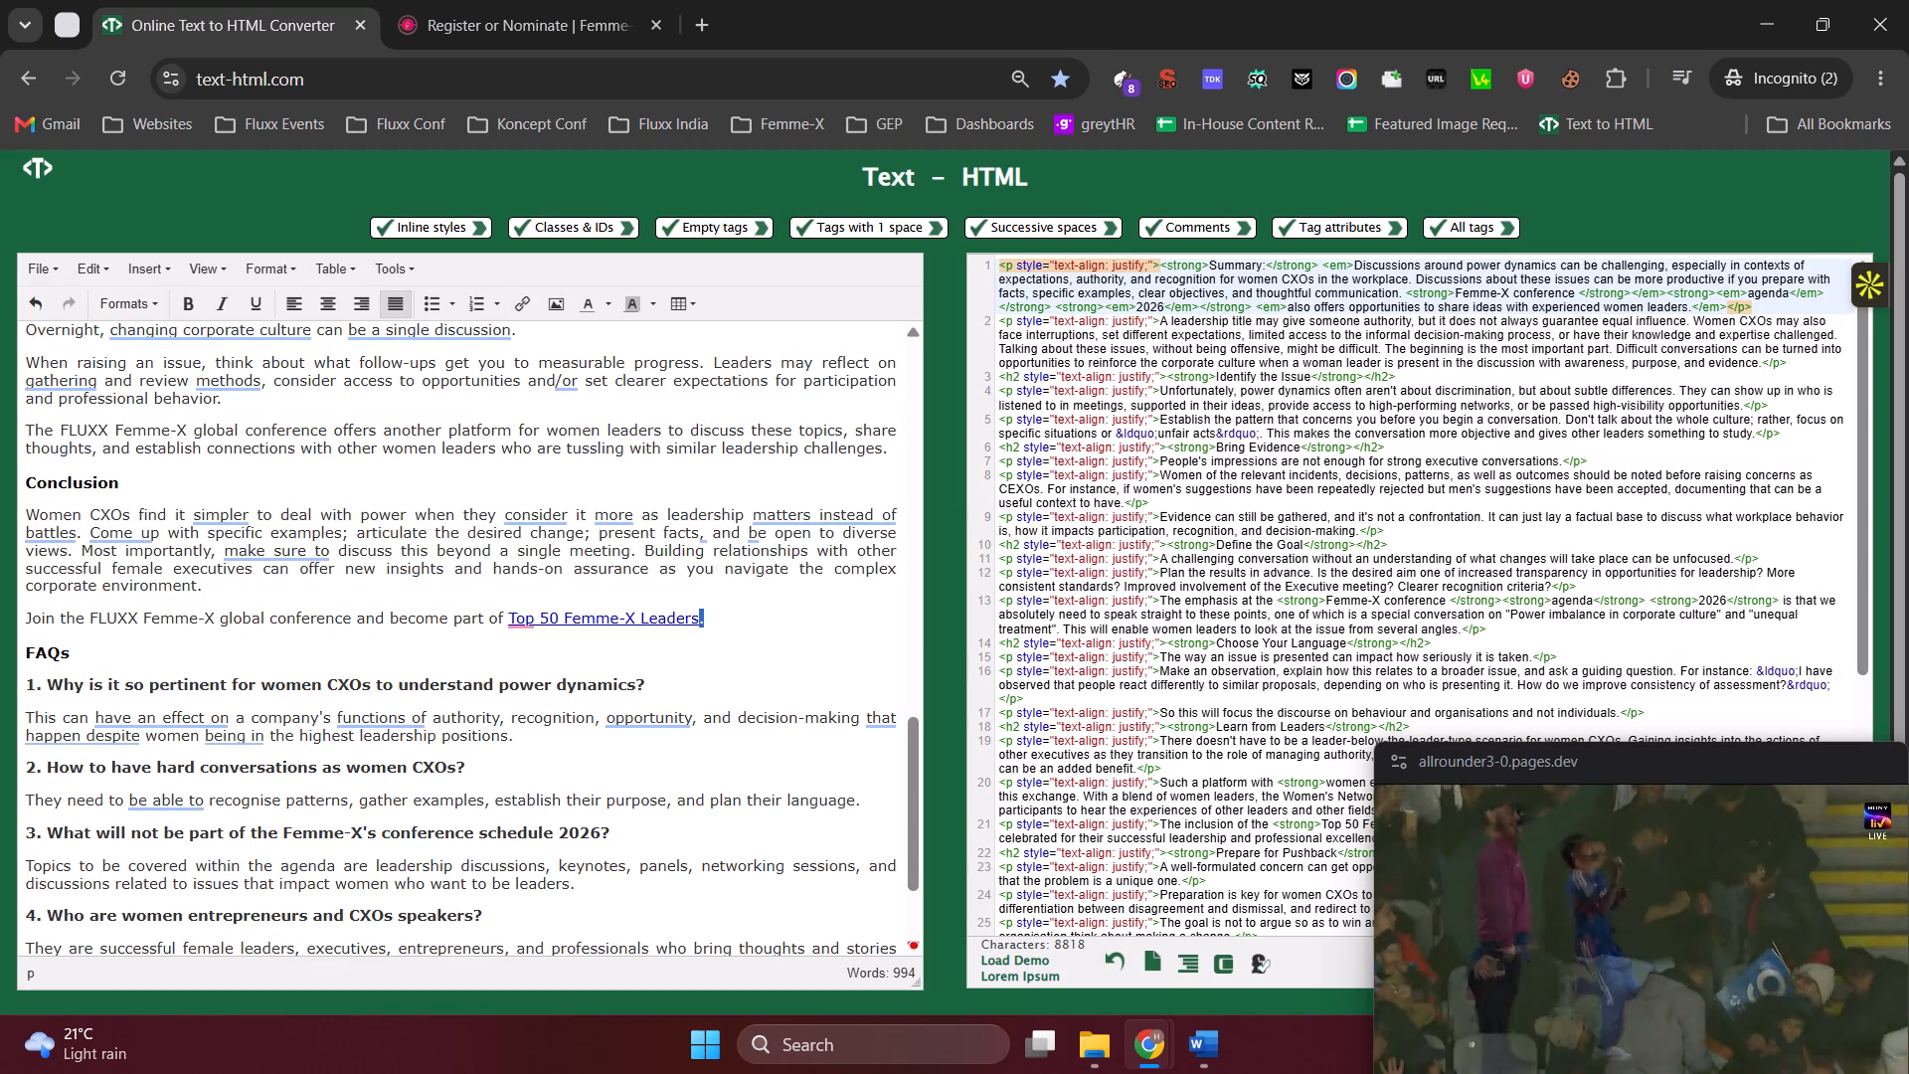
pyautogui.press('Right')
pyautogui.press('Left')
pyautogui.hotkey('ctrl', 'shift', 'Left')
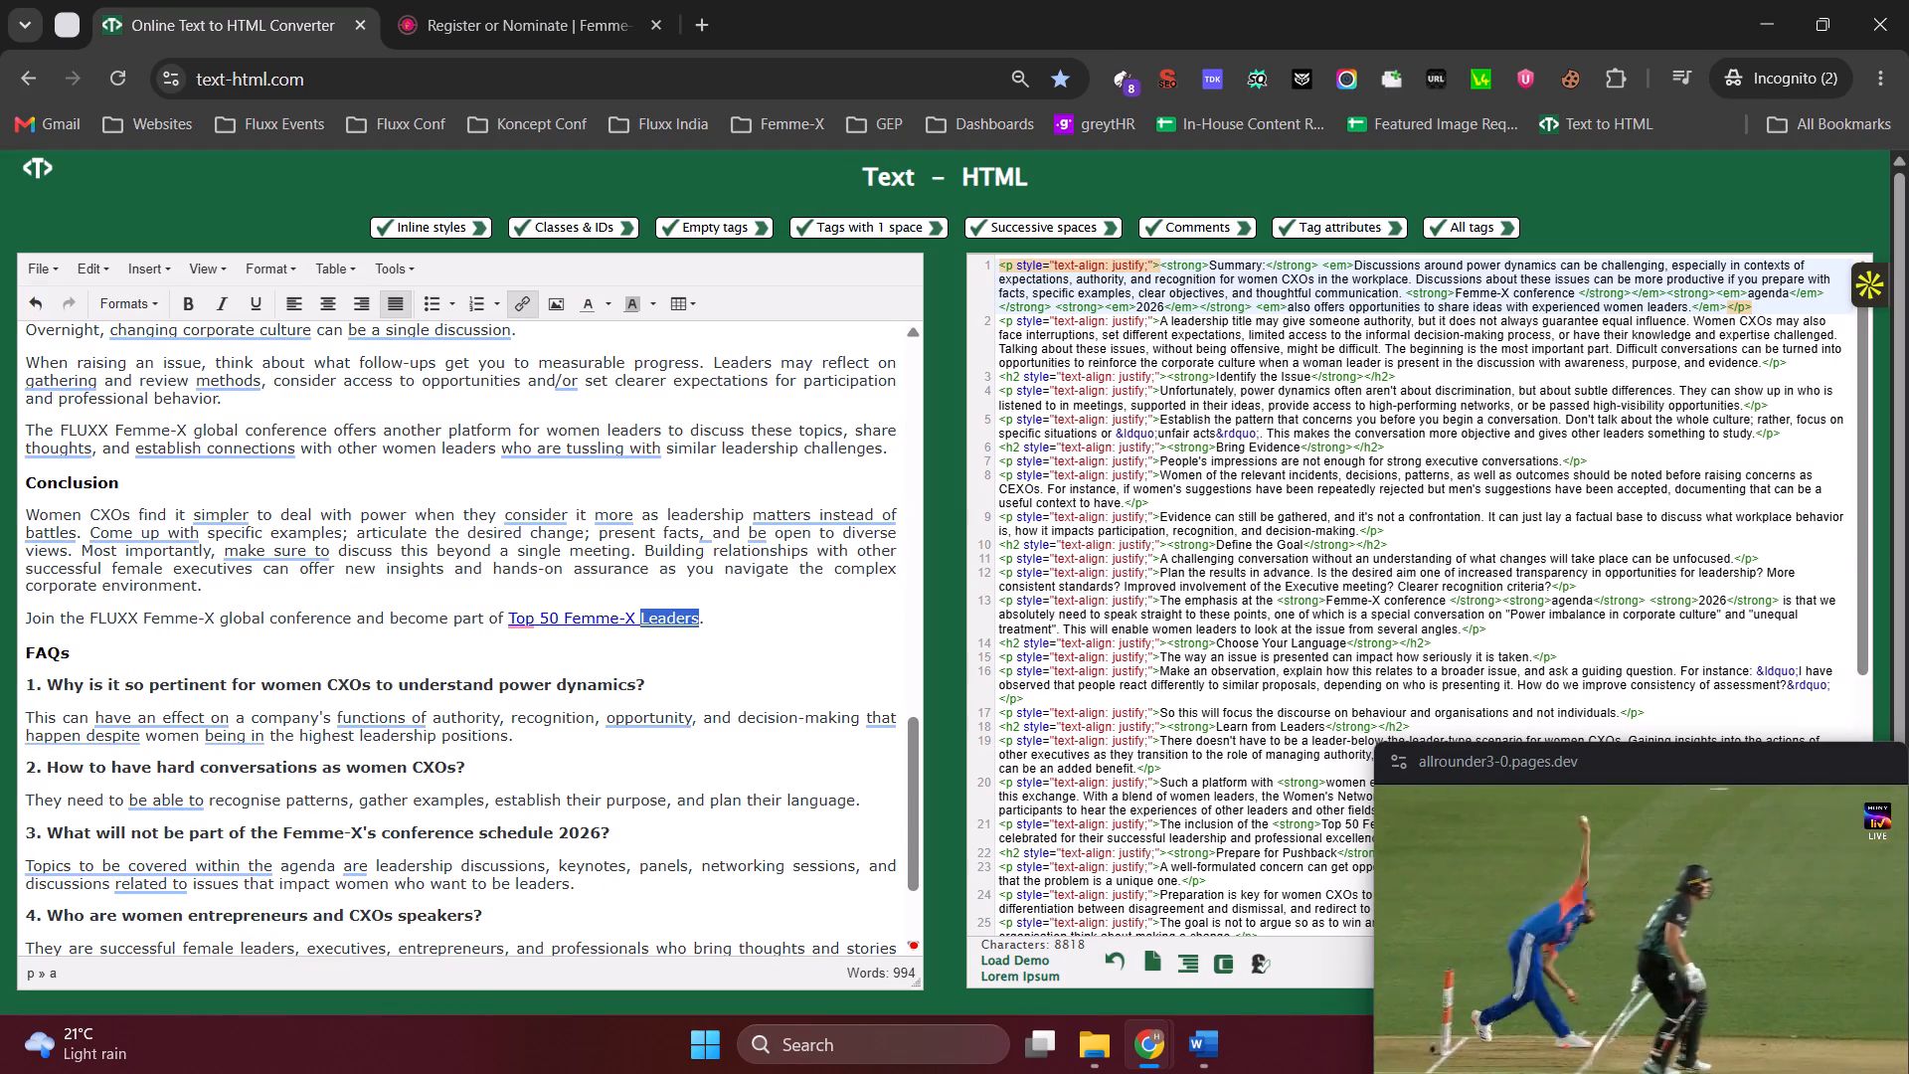
pyautogui.hotkey('ctrl', 'shift', 'Left')
pyautogui.hotkey('ctrl', 'shift', 'Left')
pyautogui.hotkey('ctrl', 'shift', 'Left')
pyautogui.hotkey('ctrl', 'shift', 'Left')
pyautogui.hotkey('ctrl', 'shift', 'Left')
pyautogui.hotkey('ctrl', 'b')
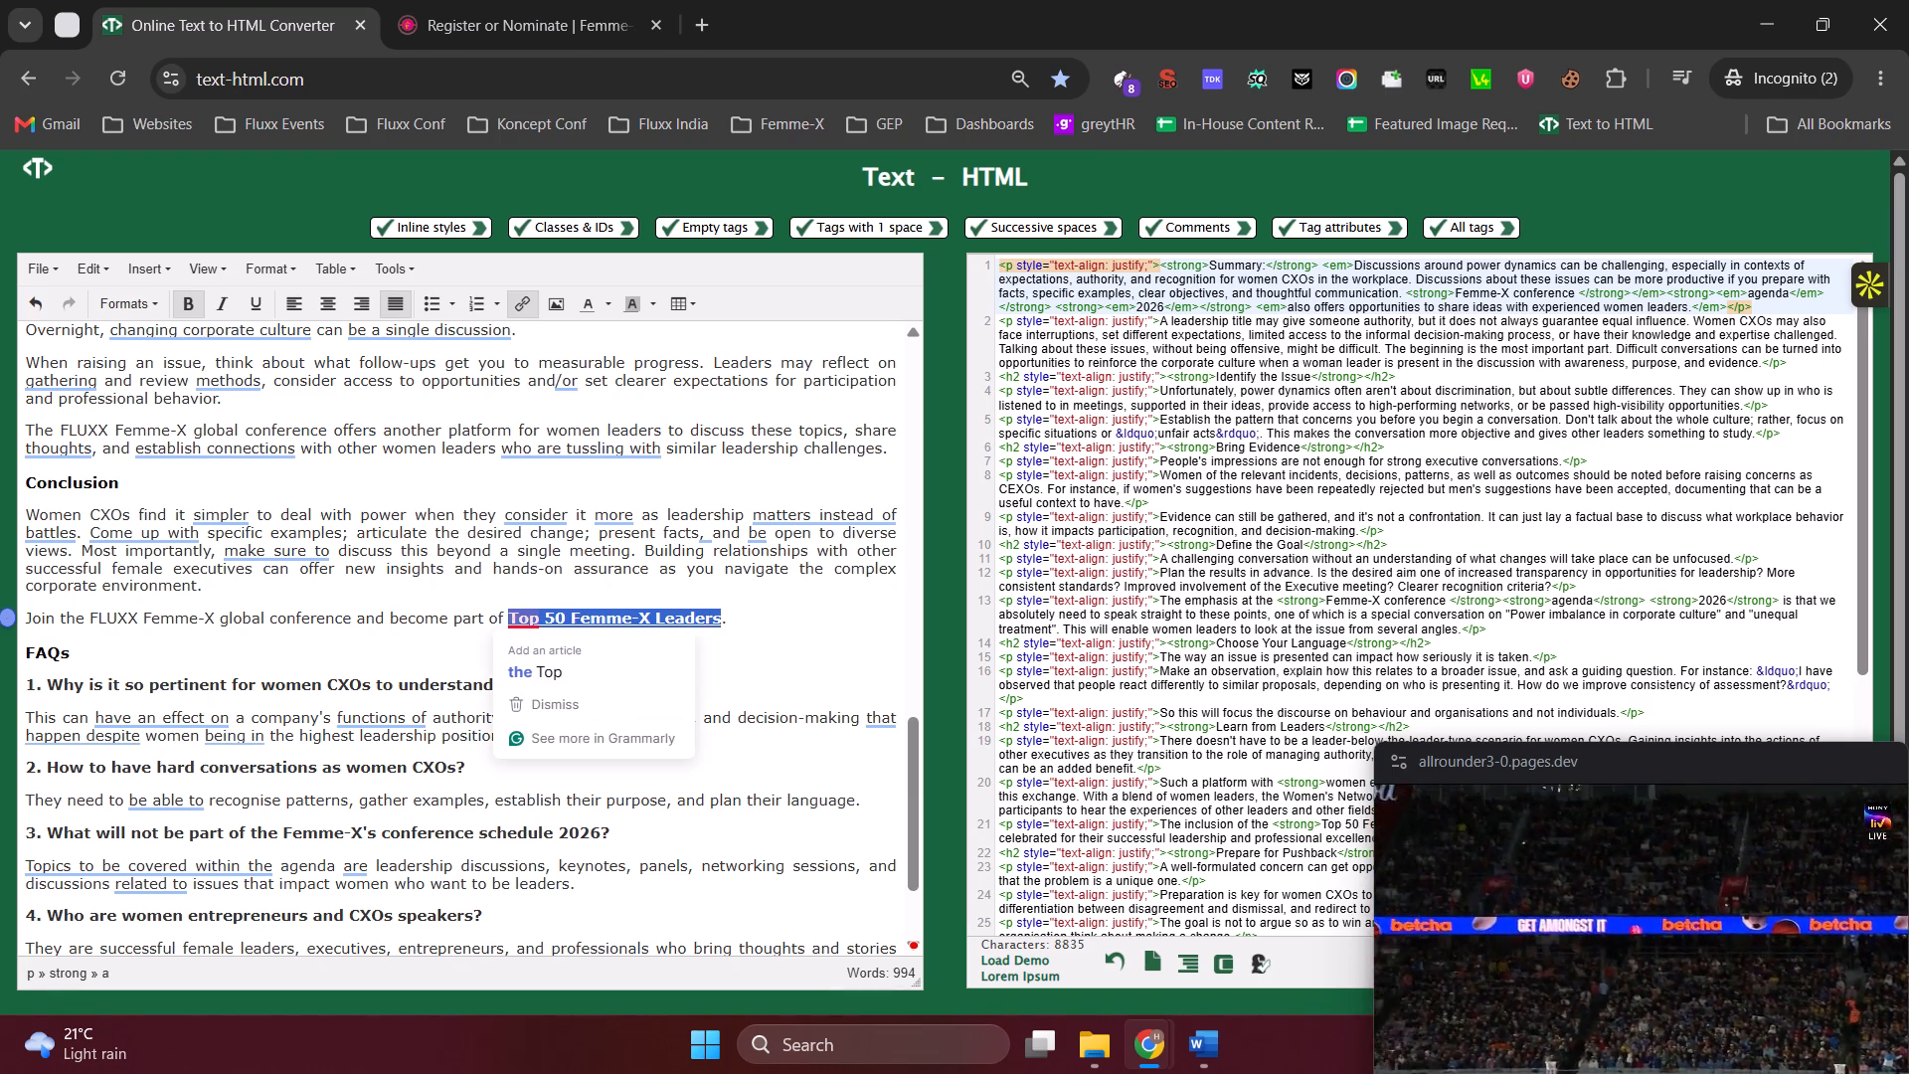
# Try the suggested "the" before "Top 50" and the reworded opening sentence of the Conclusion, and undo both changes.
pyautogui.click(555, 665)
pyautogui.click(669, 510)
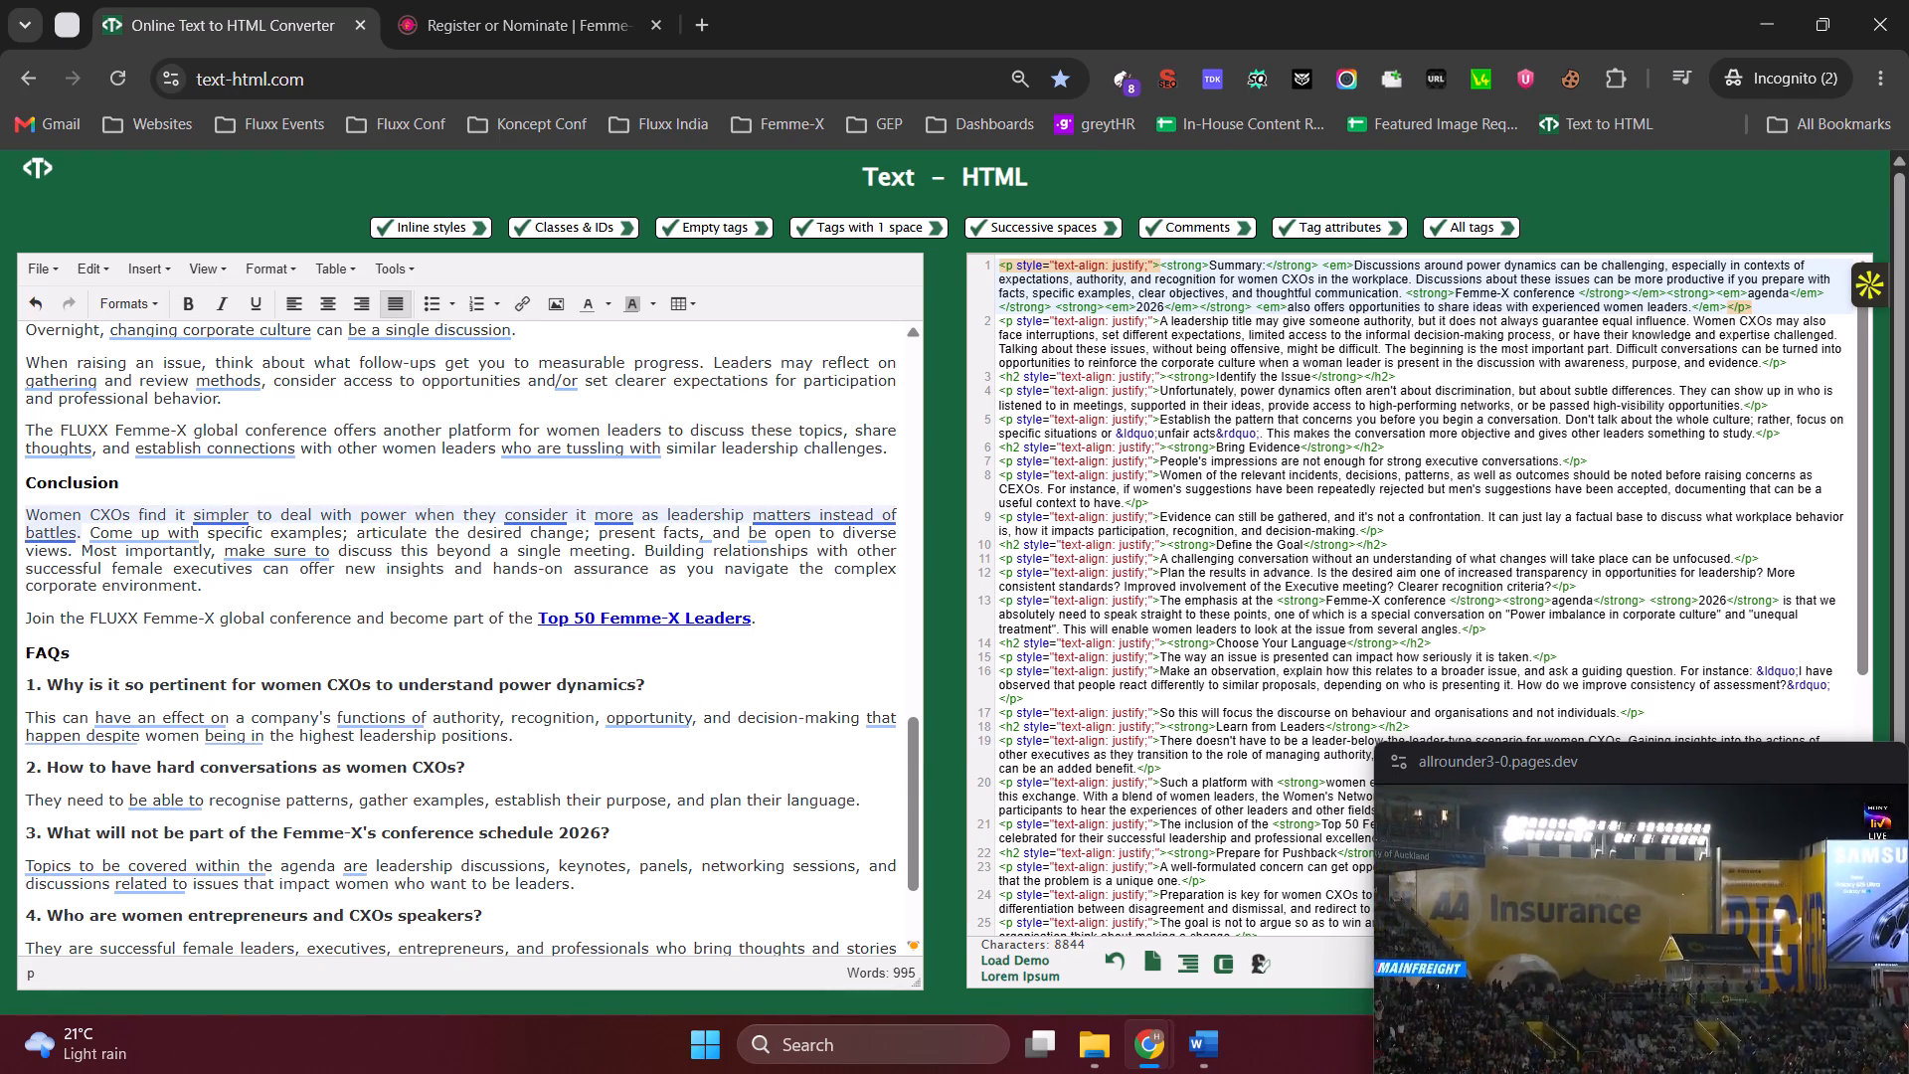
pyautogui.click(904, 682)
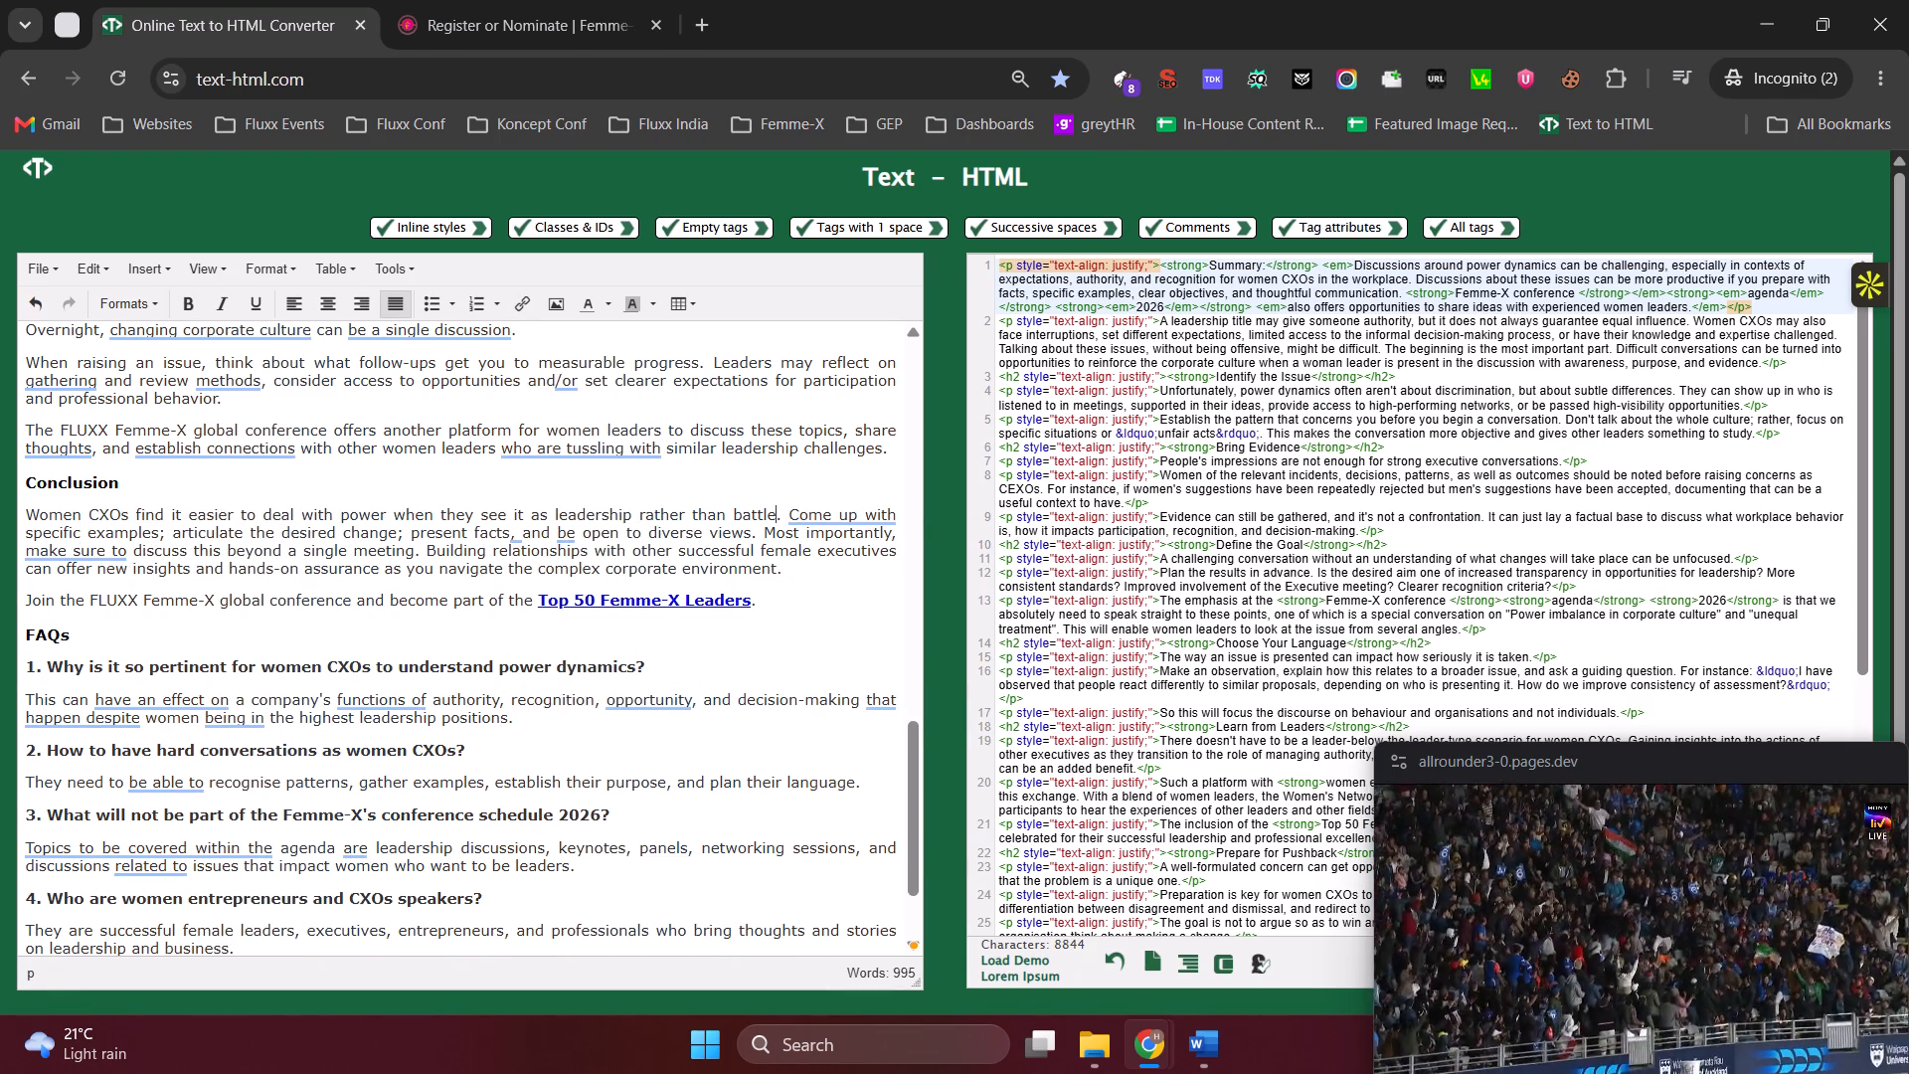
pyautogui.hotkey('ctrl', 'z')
# Dismiss the writing suggestion on "present facts," in the Conclusion paragraph.
pyautogui.click(685, 538)
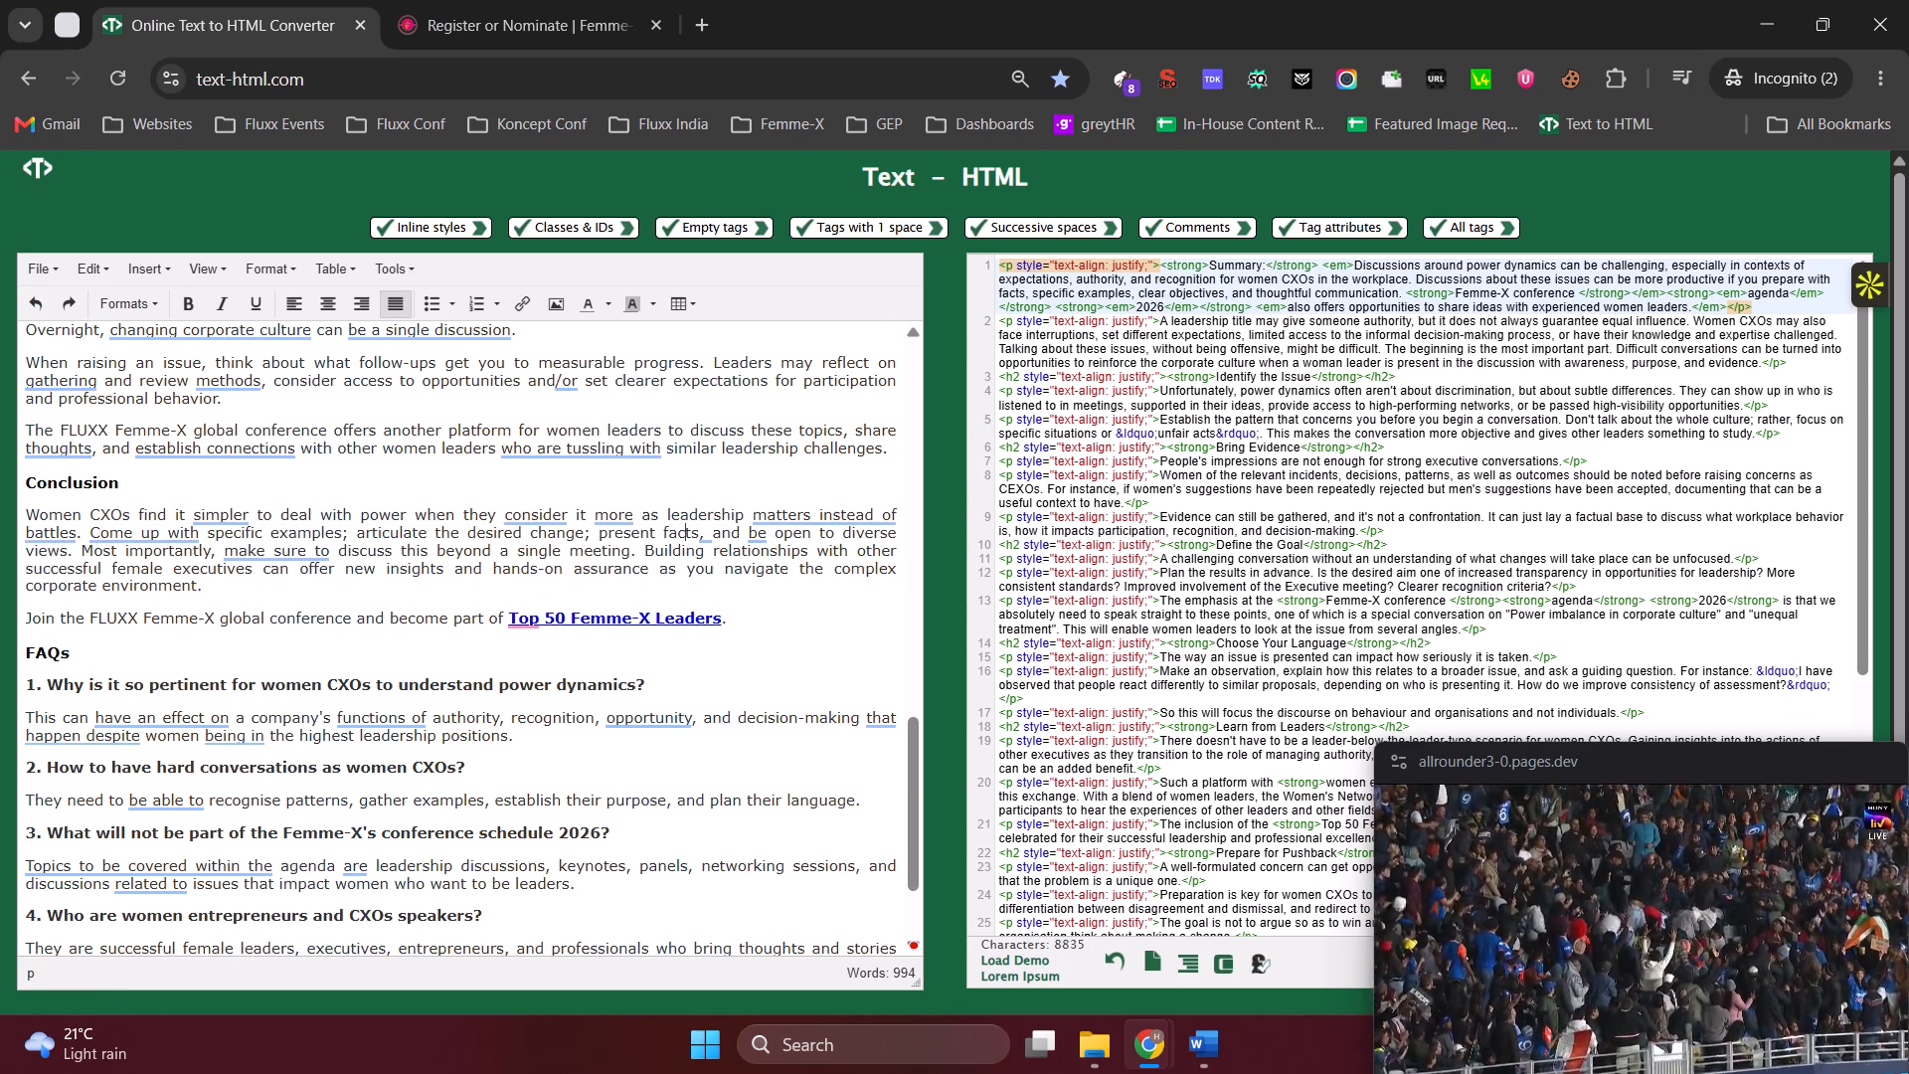
pyautogui.click(693, 709)
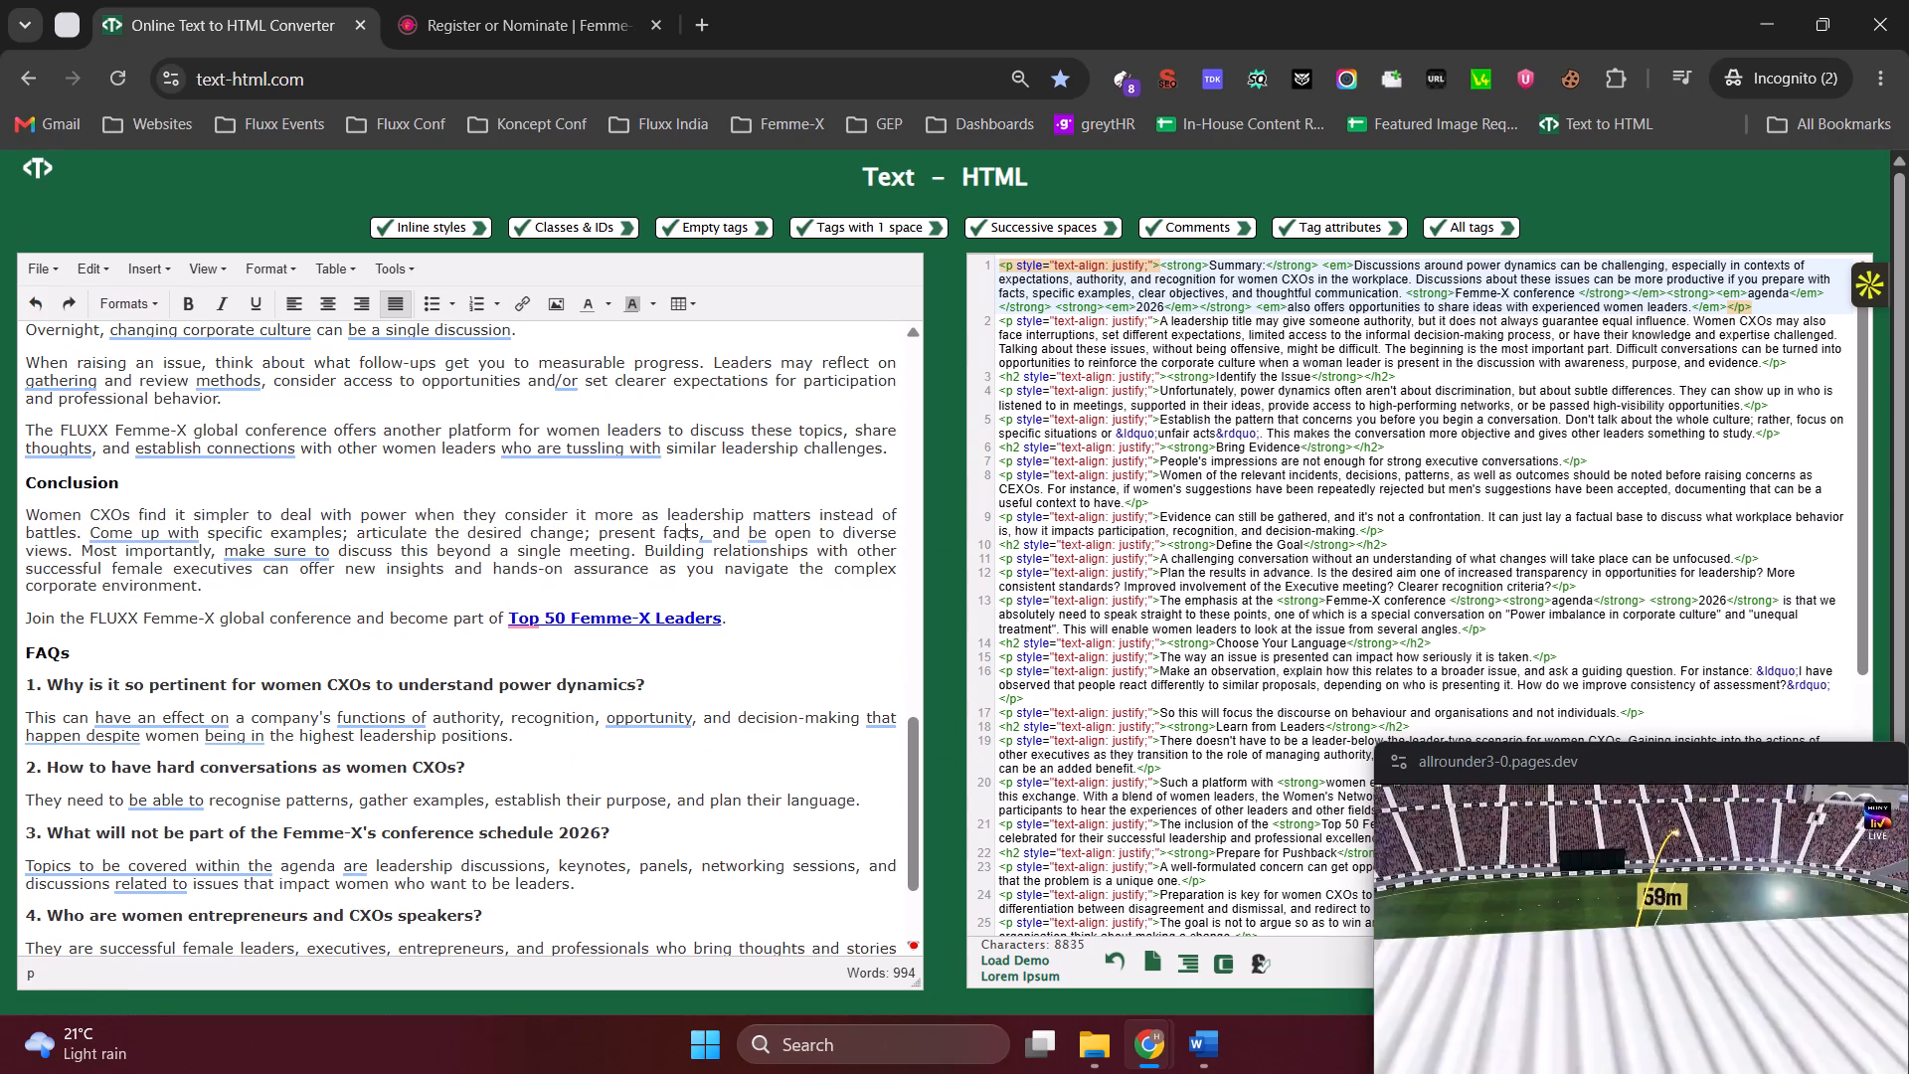
pyautogui.click(807, 693)
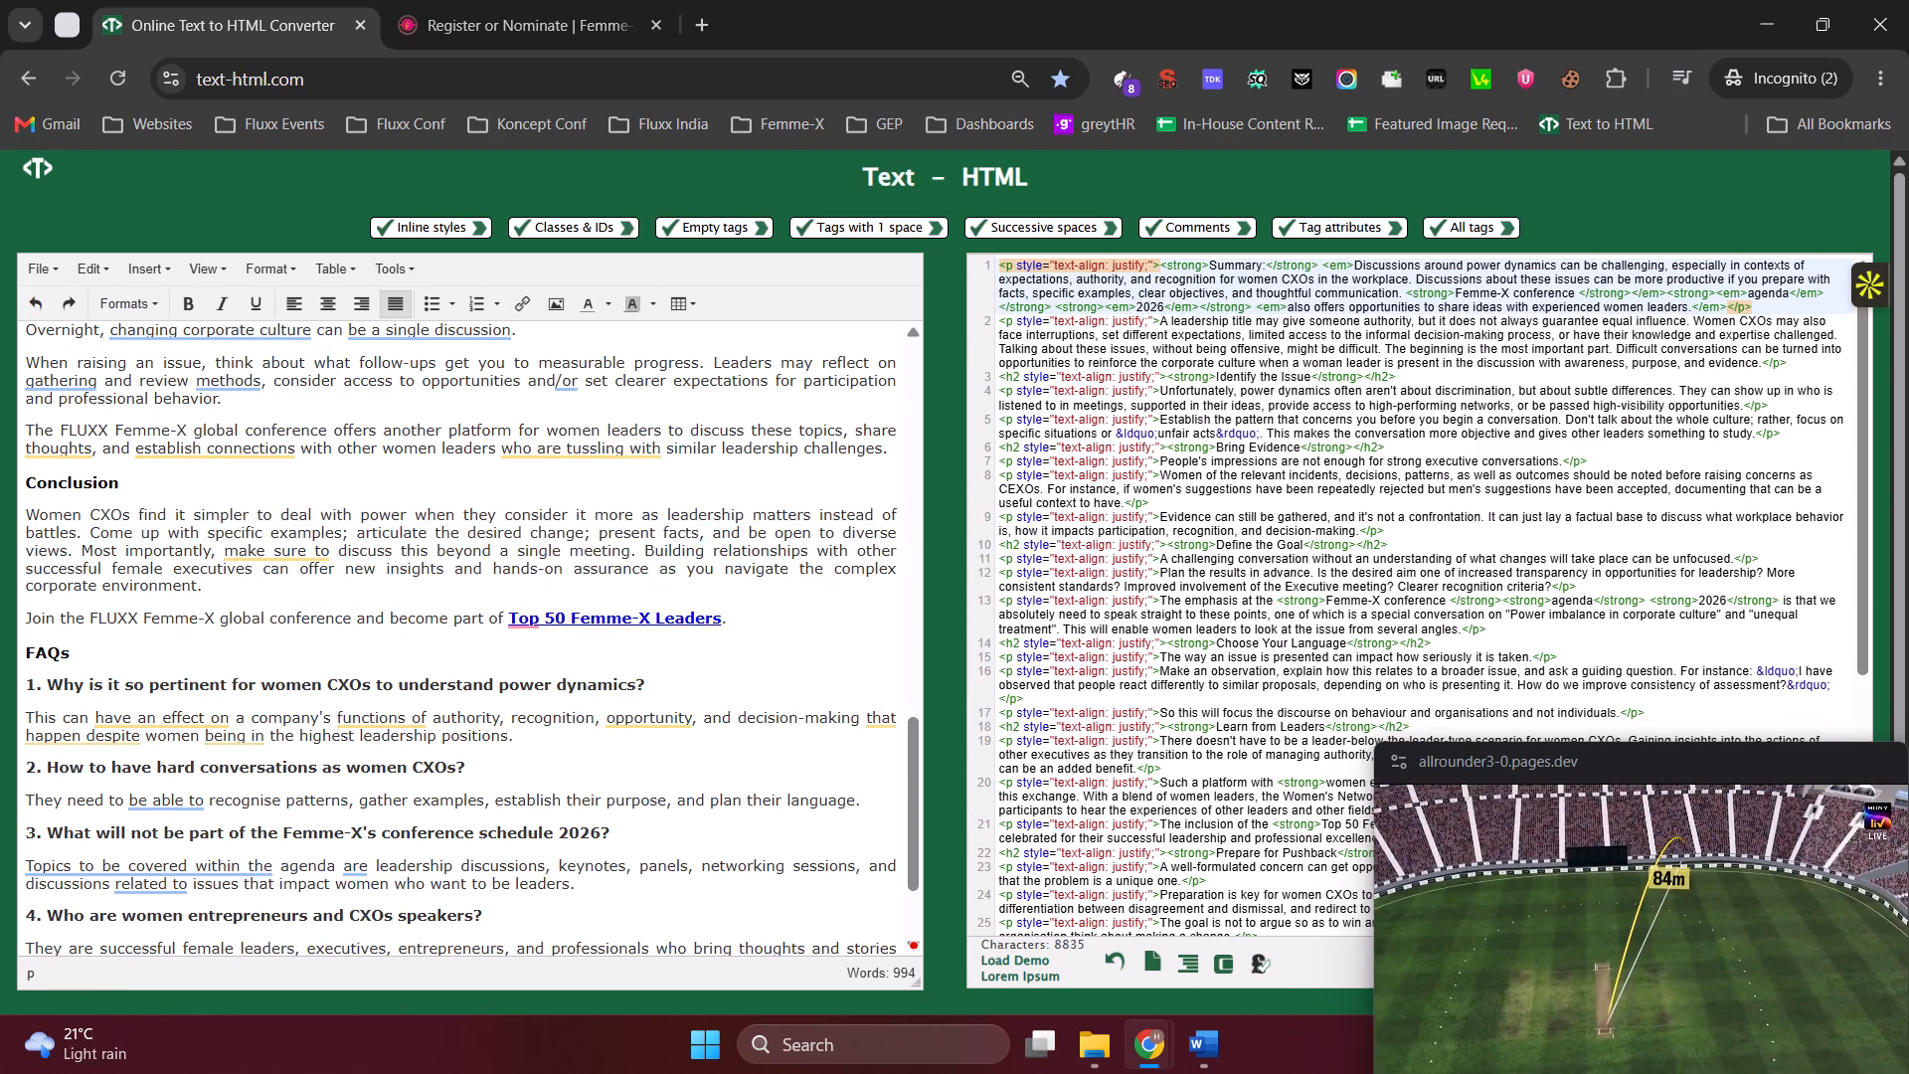
pyautogui.click(847, 665)
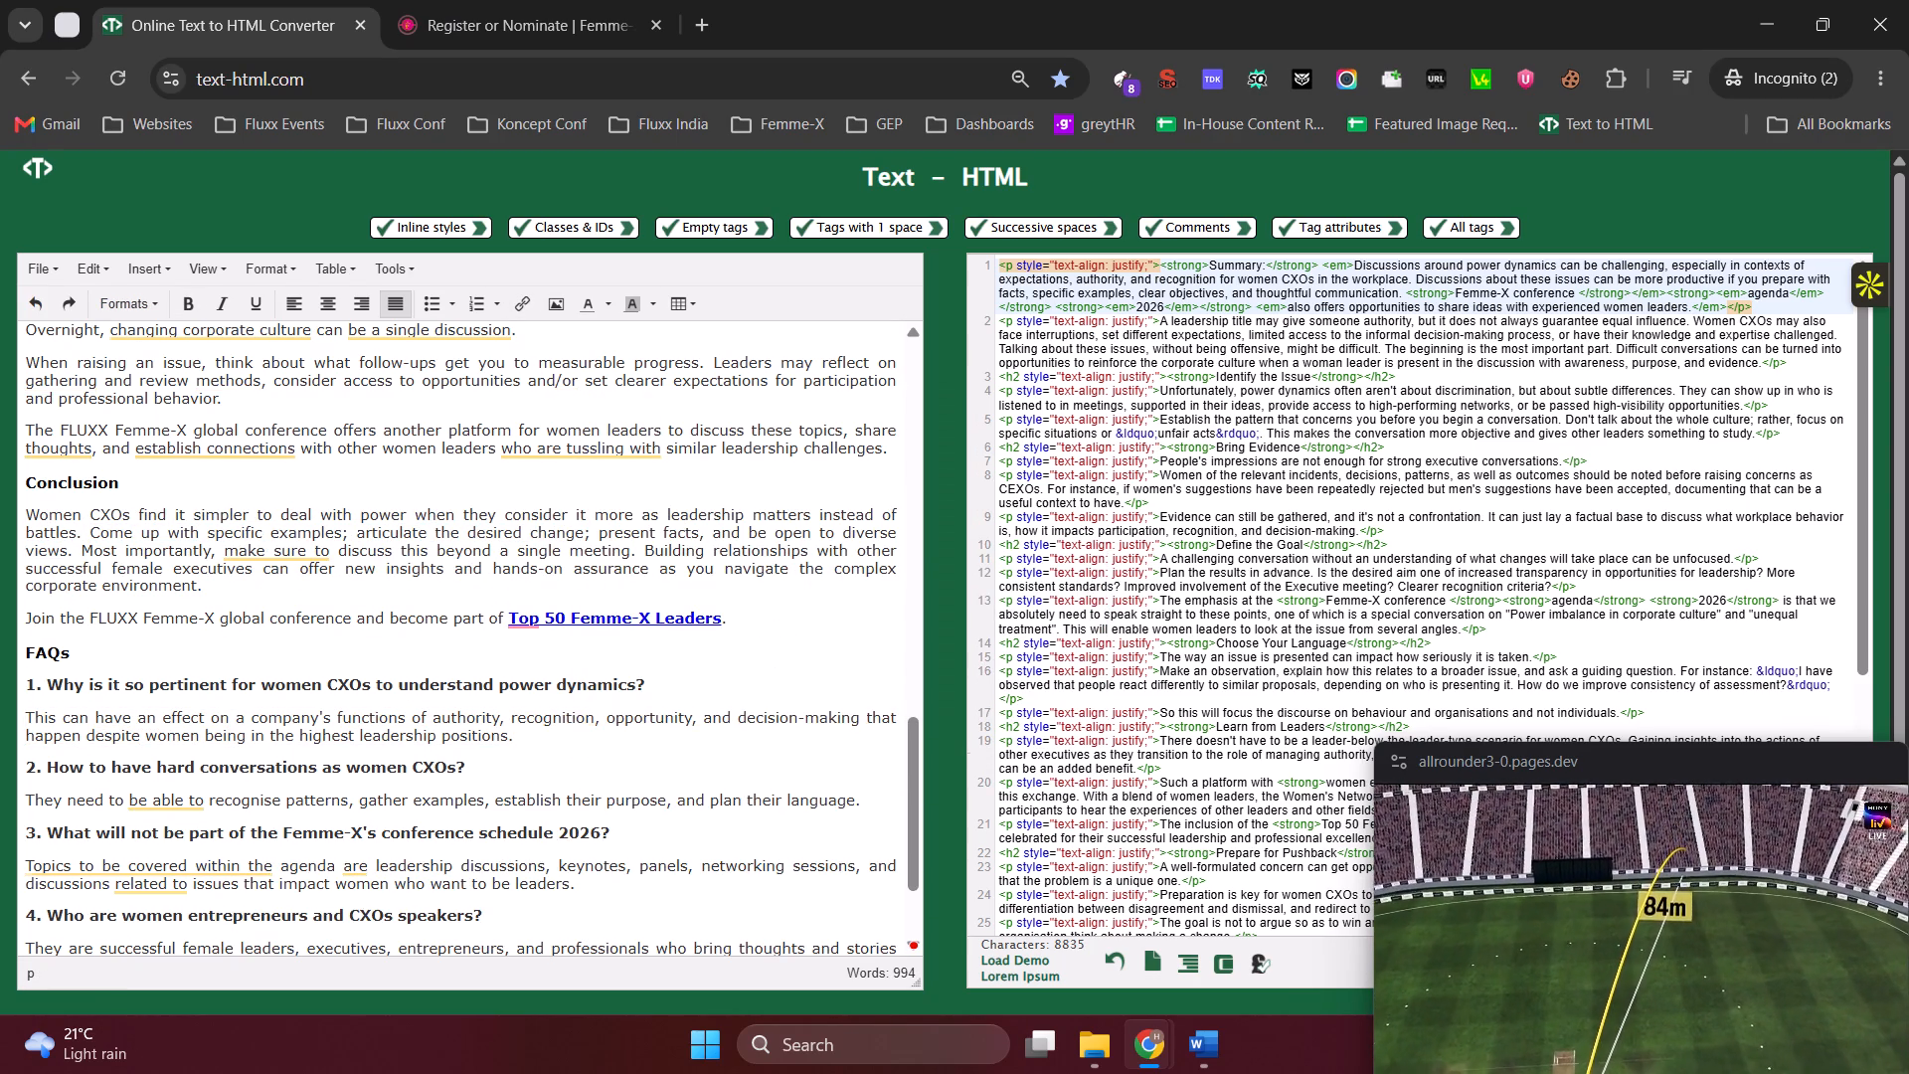
# Accept the suggested article "the" before "Top 50 Femme-X Leaders" in the Conclusion's closing sentence.
pyautogui.scroll(-4, 759, 615)
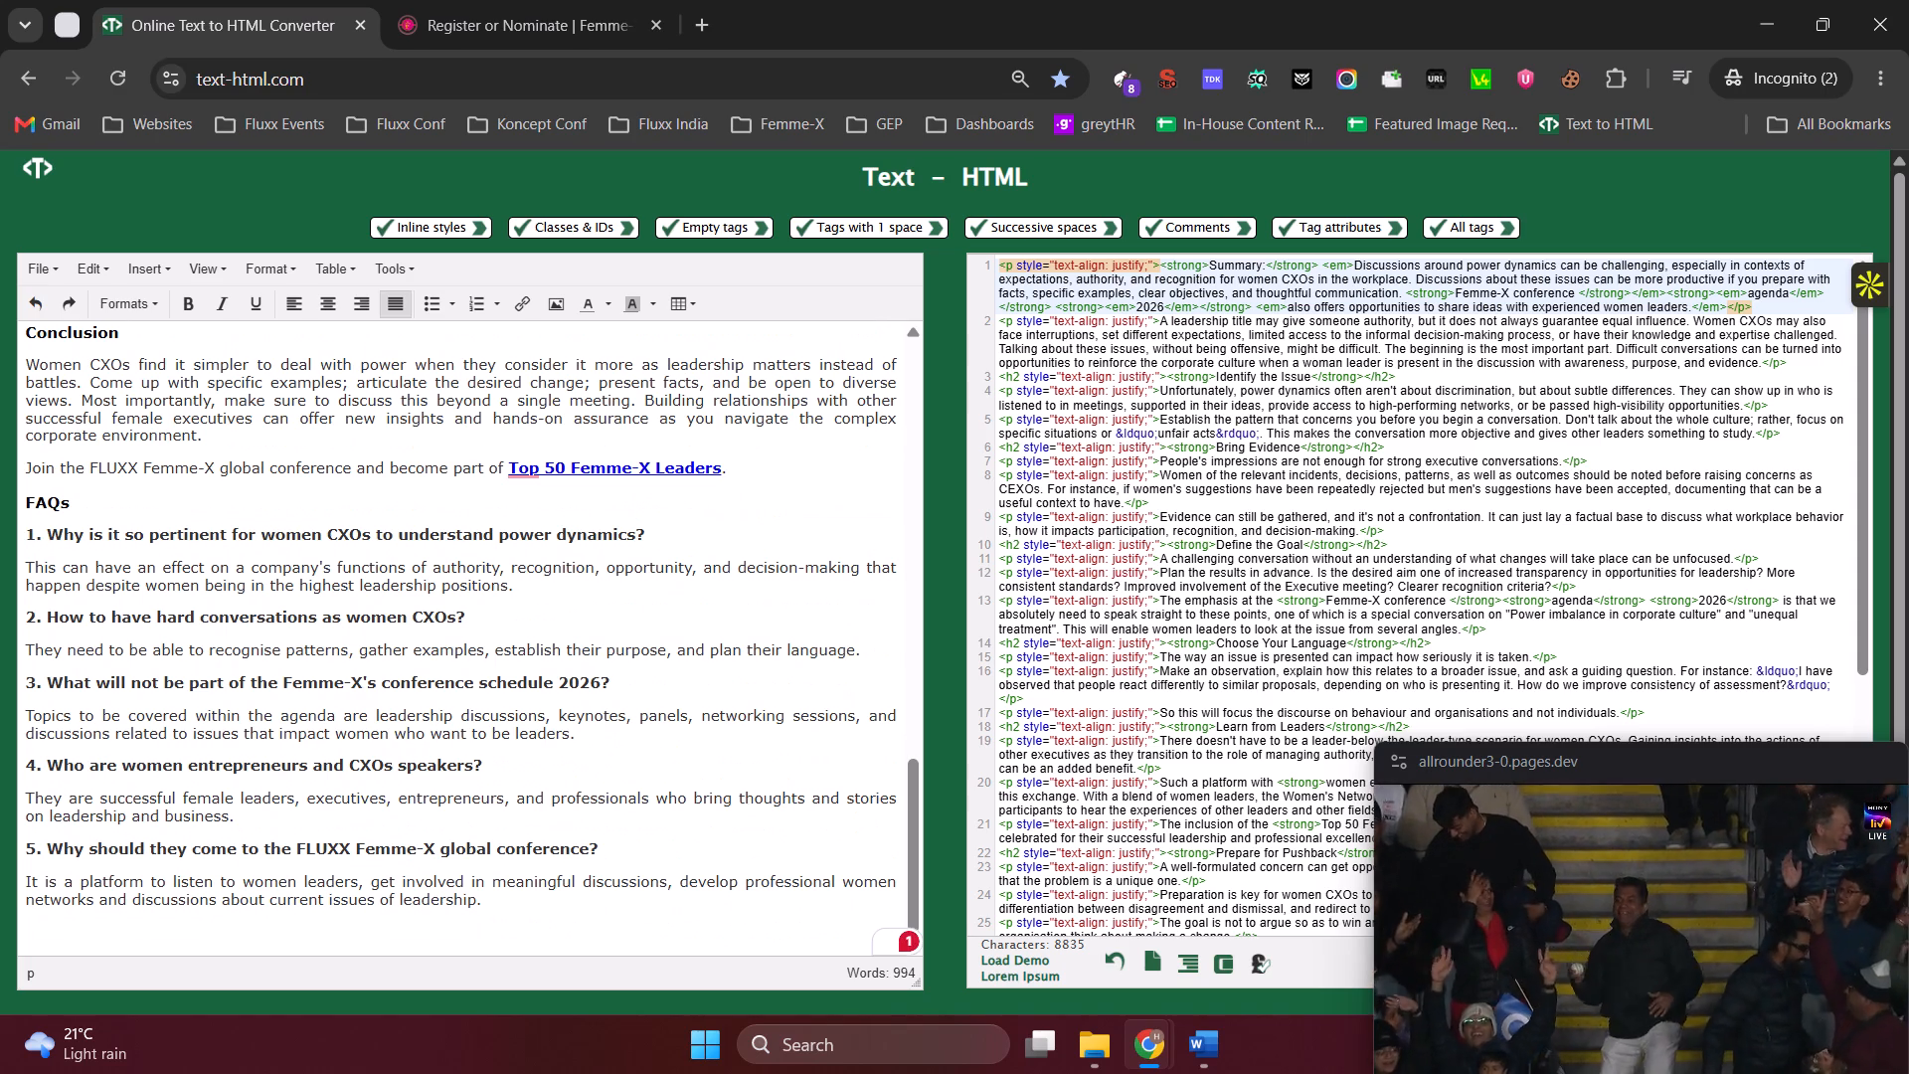
pyautogui.scroll(1, 652, 661)
pyautogui.click(543, 625)
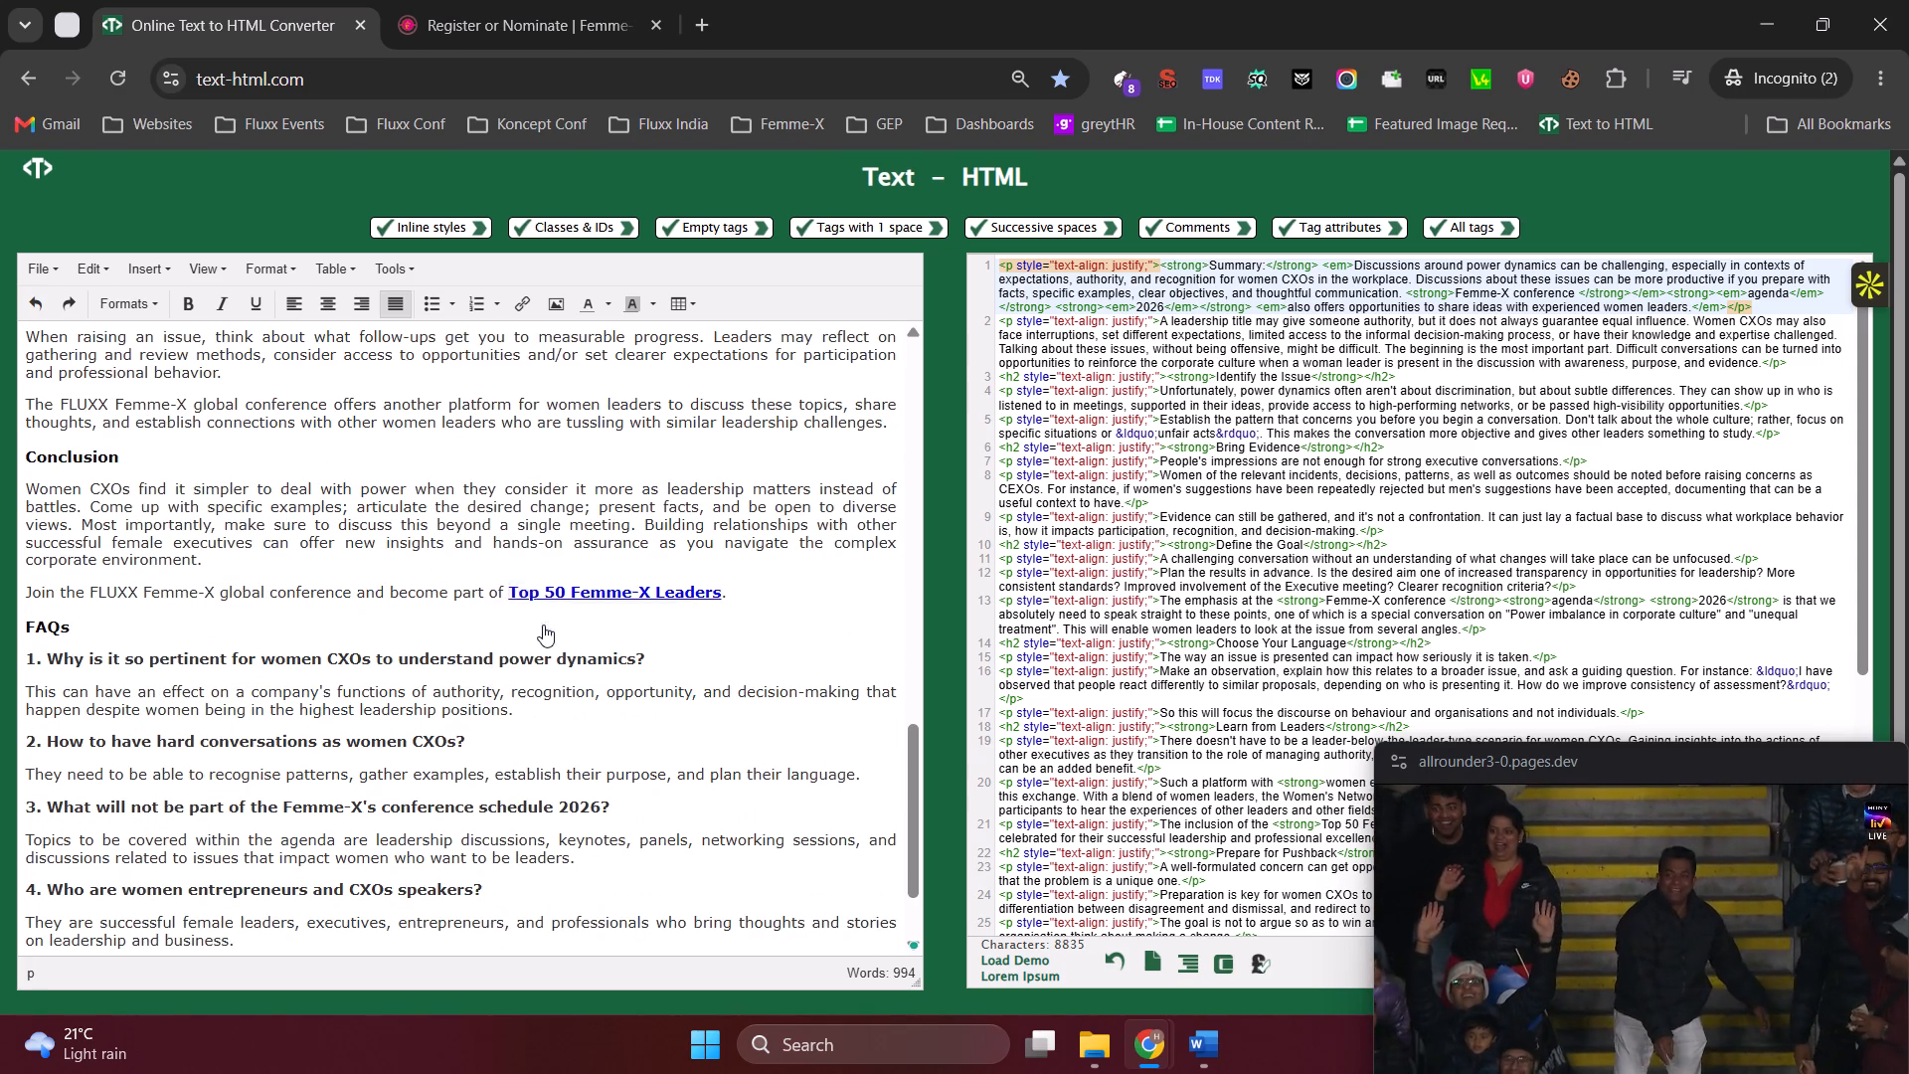
pyautogui.scroll(2, 523, 536)
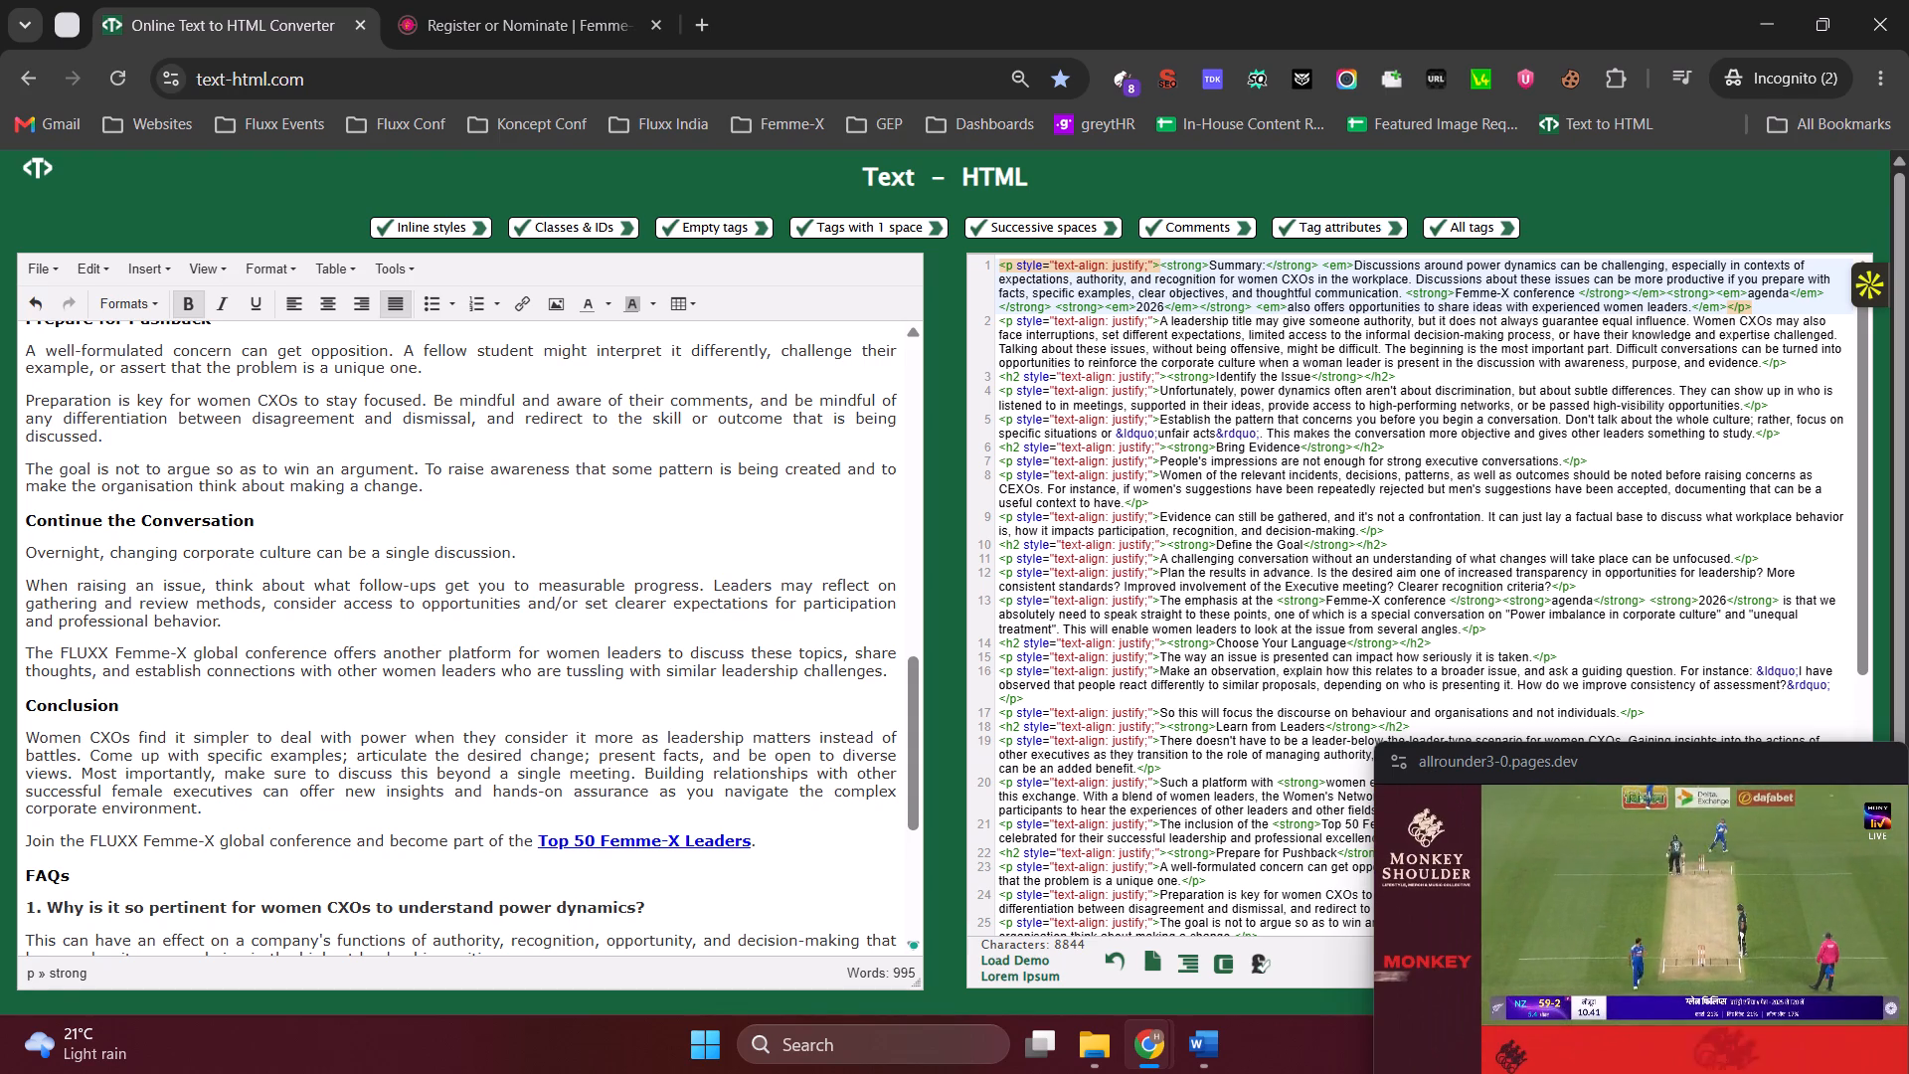
pyautogui.click(245, 657)
pyautogui.hotkey('ctrl', 'Right')
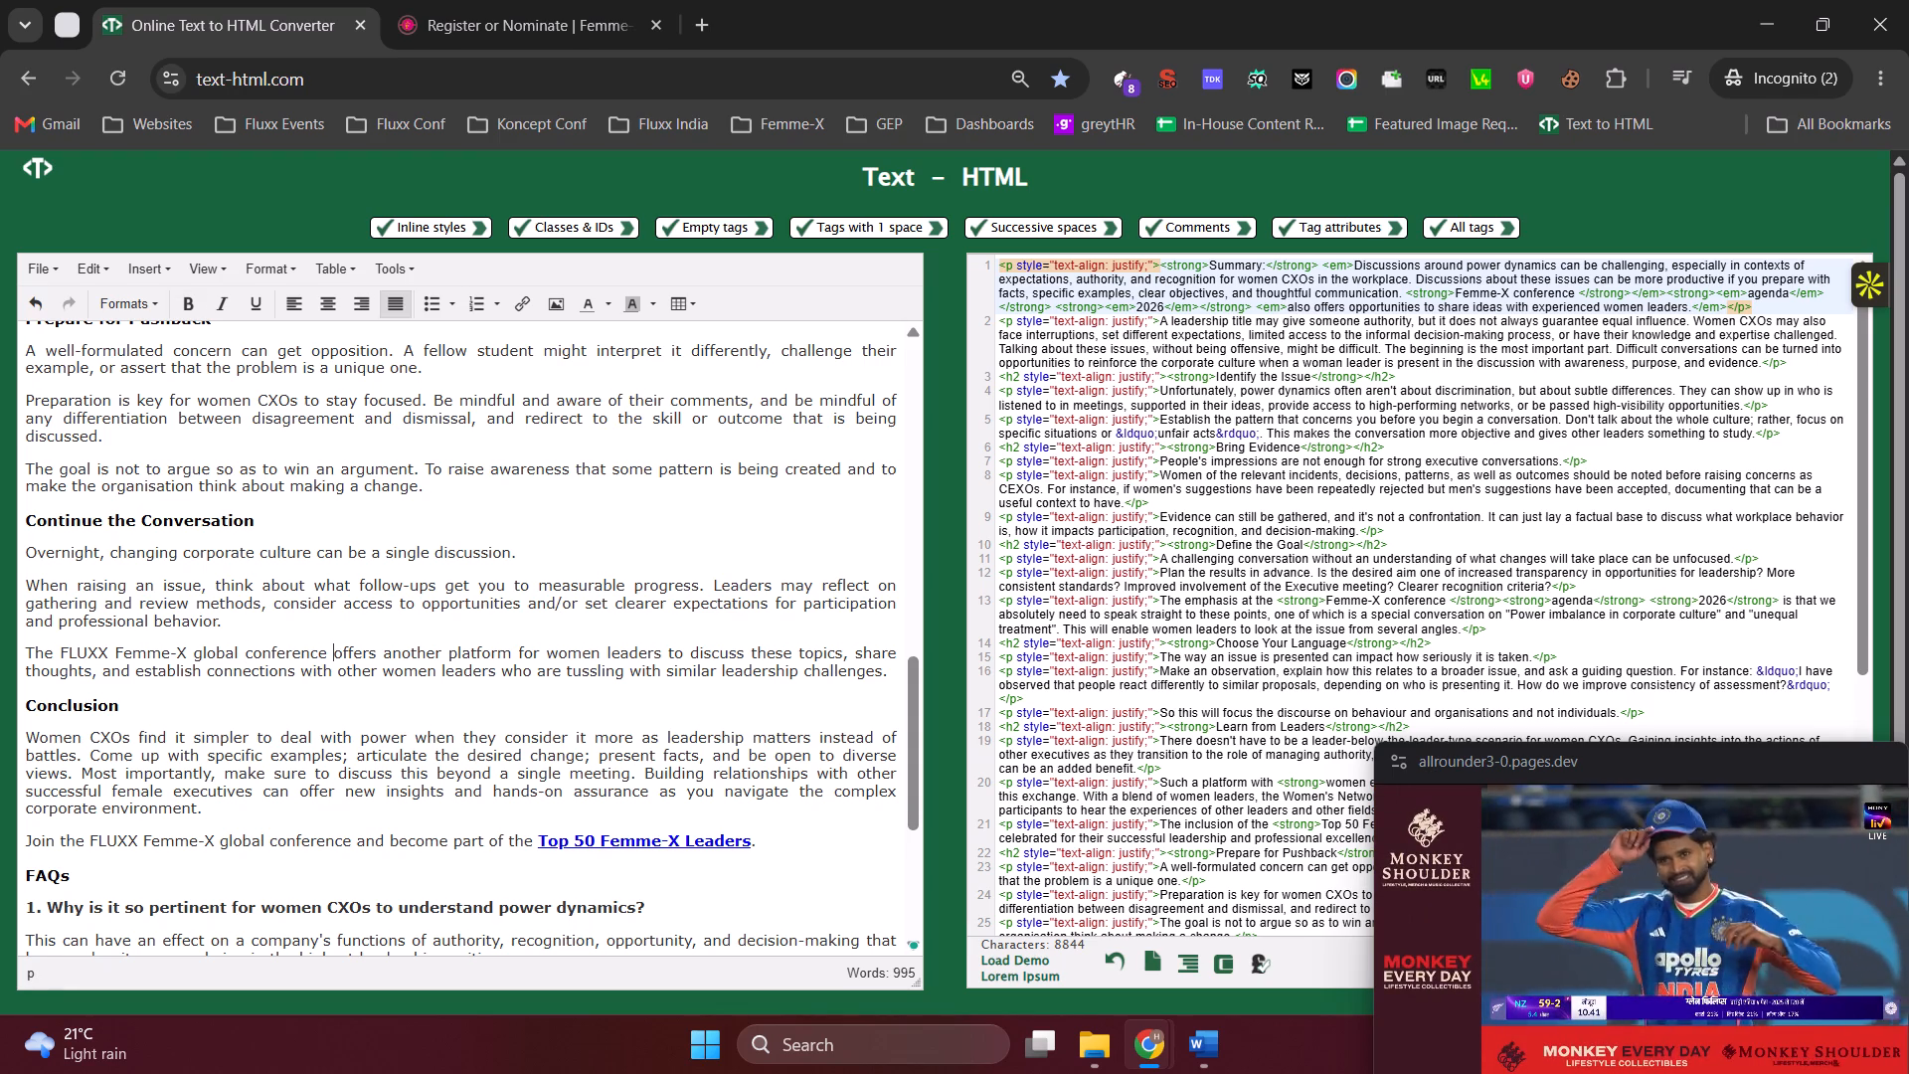
pyautogui.press('Left')
pyautogui.hotkey('ctrl', 'shift', 'Left')
pyautogui.hotkey('ctrl', 'shift', 'Left')
pyautogui.hotkey('ctrl', 'shift', 'Left')
pyautogui.hotkey('ctrl', 'shift', 'Left')
pyautogui.hotkey('ctrl', 'shift', 'Left')
pyautogui.hotkey('ctrl', 'shift', 'Left')
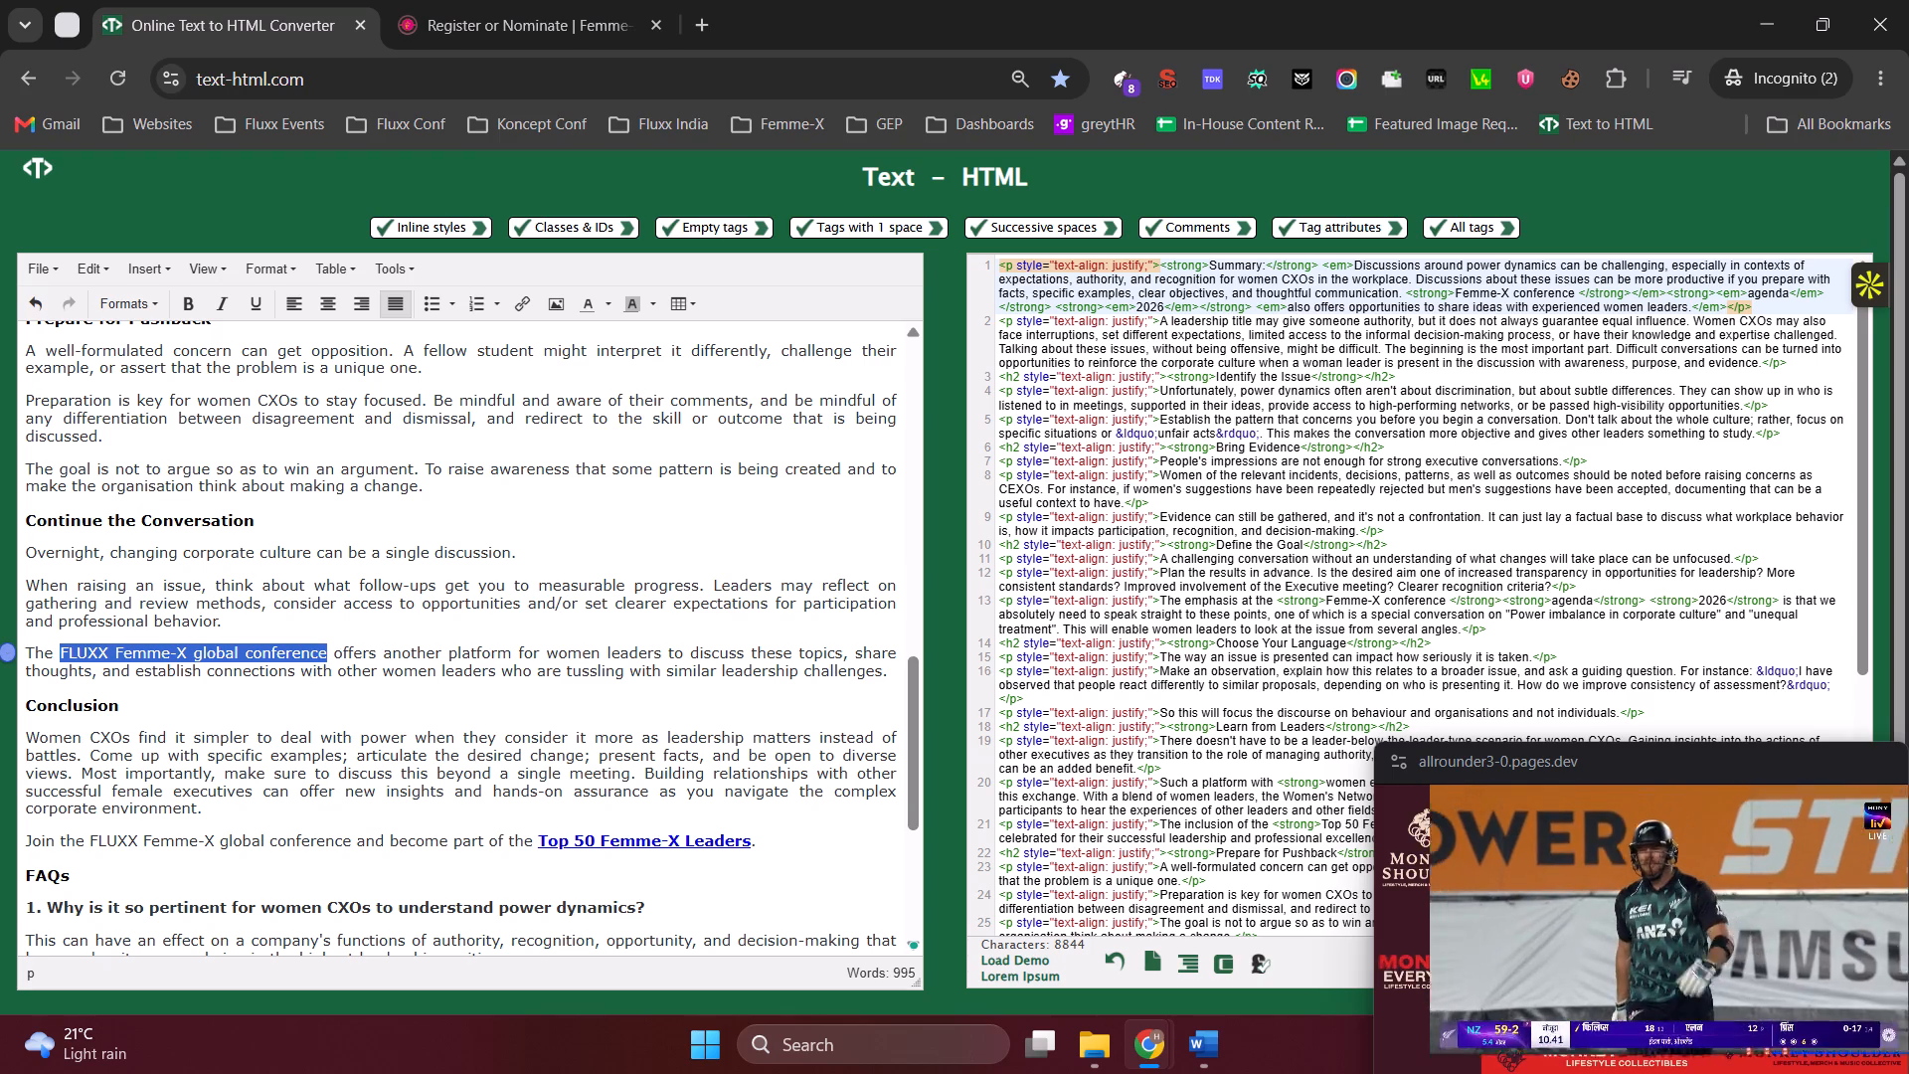
pyautogui.hotkey('ctrl', 'k')
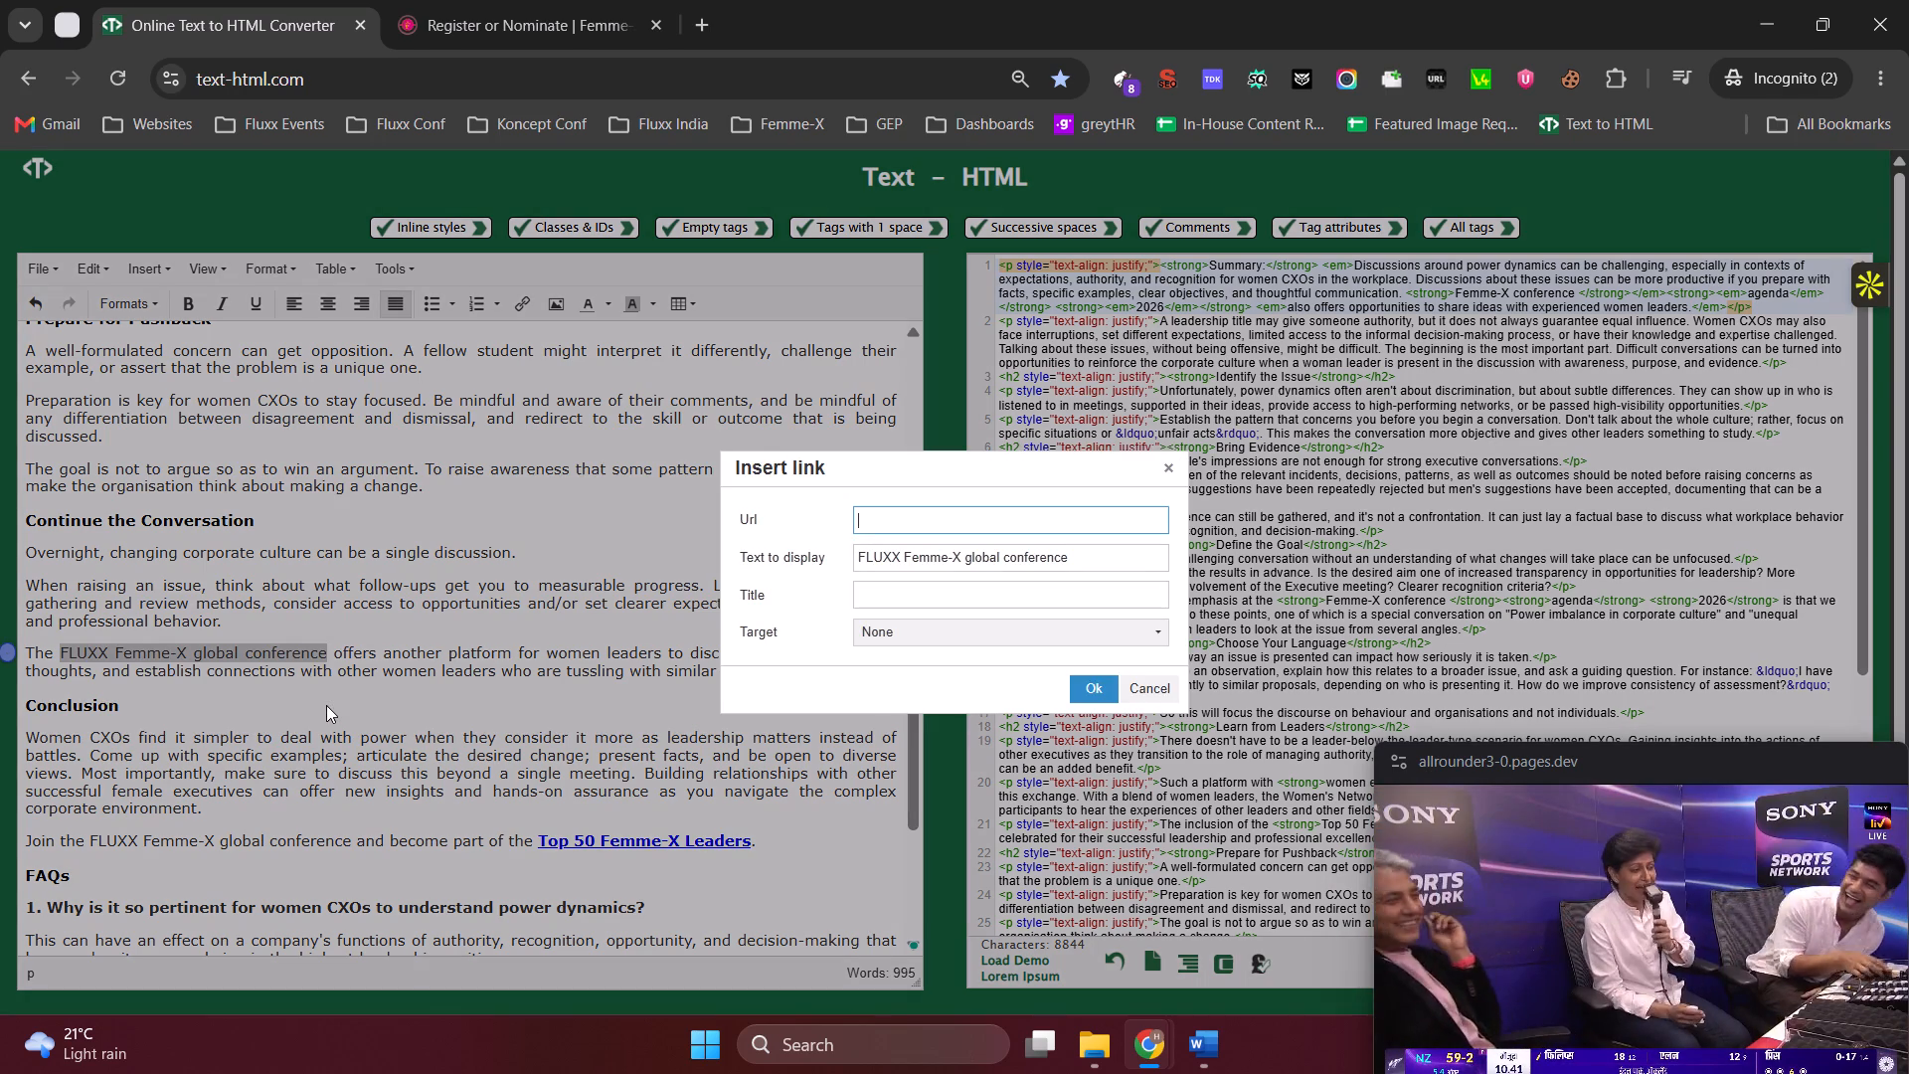
pyautogui.hotkey('ctrl', 'v')
pyautogui.hotkey('ctrl', 'shift', 'Left')
pyautogui.press('BackSpace')
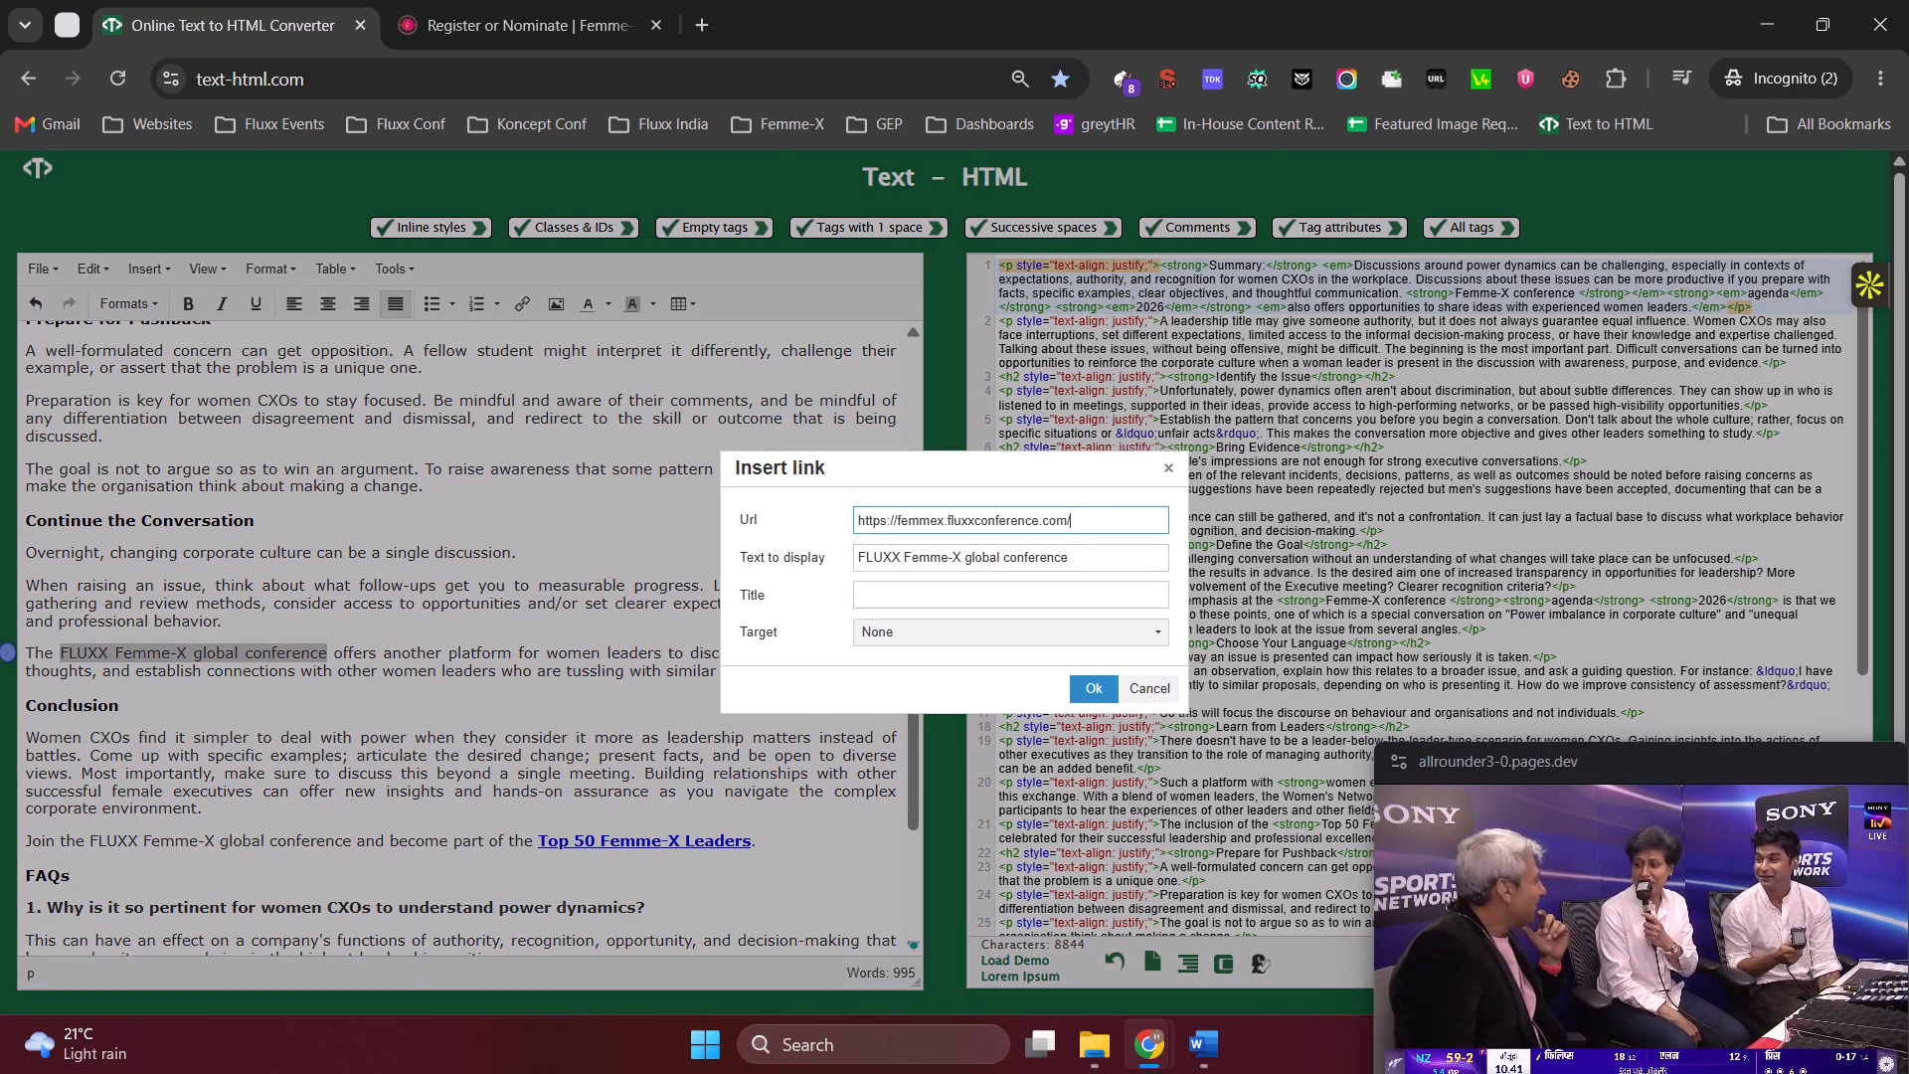
pyautogui.press('Return')
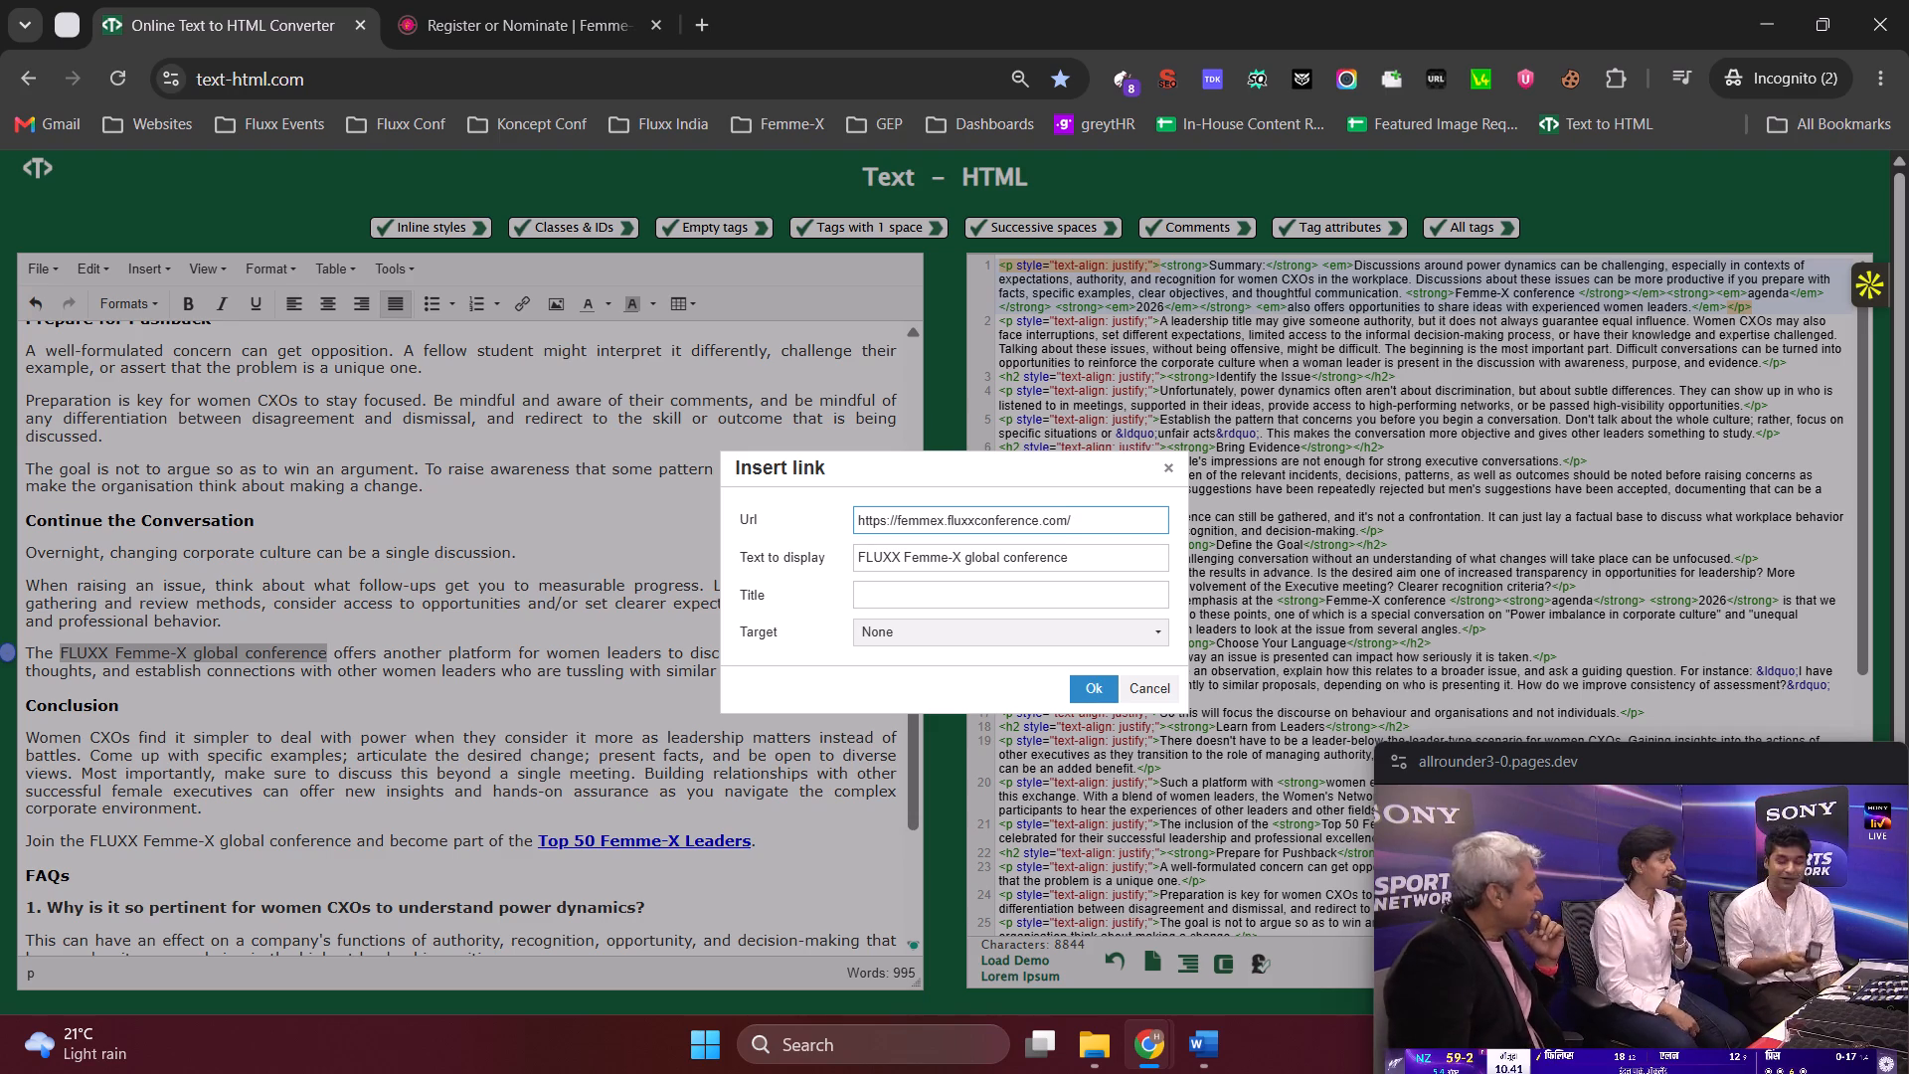
# Make the linked "FLUXX Femme-X global conference" text above the Conclusion bold.
pyautogui.hotkey('ctrl', 'shift', 'Left')
pyautogui.hotkey('ctrl', 'shift', 'Left')
pyautogui.hotkey('ctrl', 'shift', 'Left')
pyautogui.hotkey('ctrl', 'shift', 'Left')
pyautogui.hotkey('ctrl', 'shift', 'Left')
pyautogui.hotkey('ctrl', 'shift', 'Left')
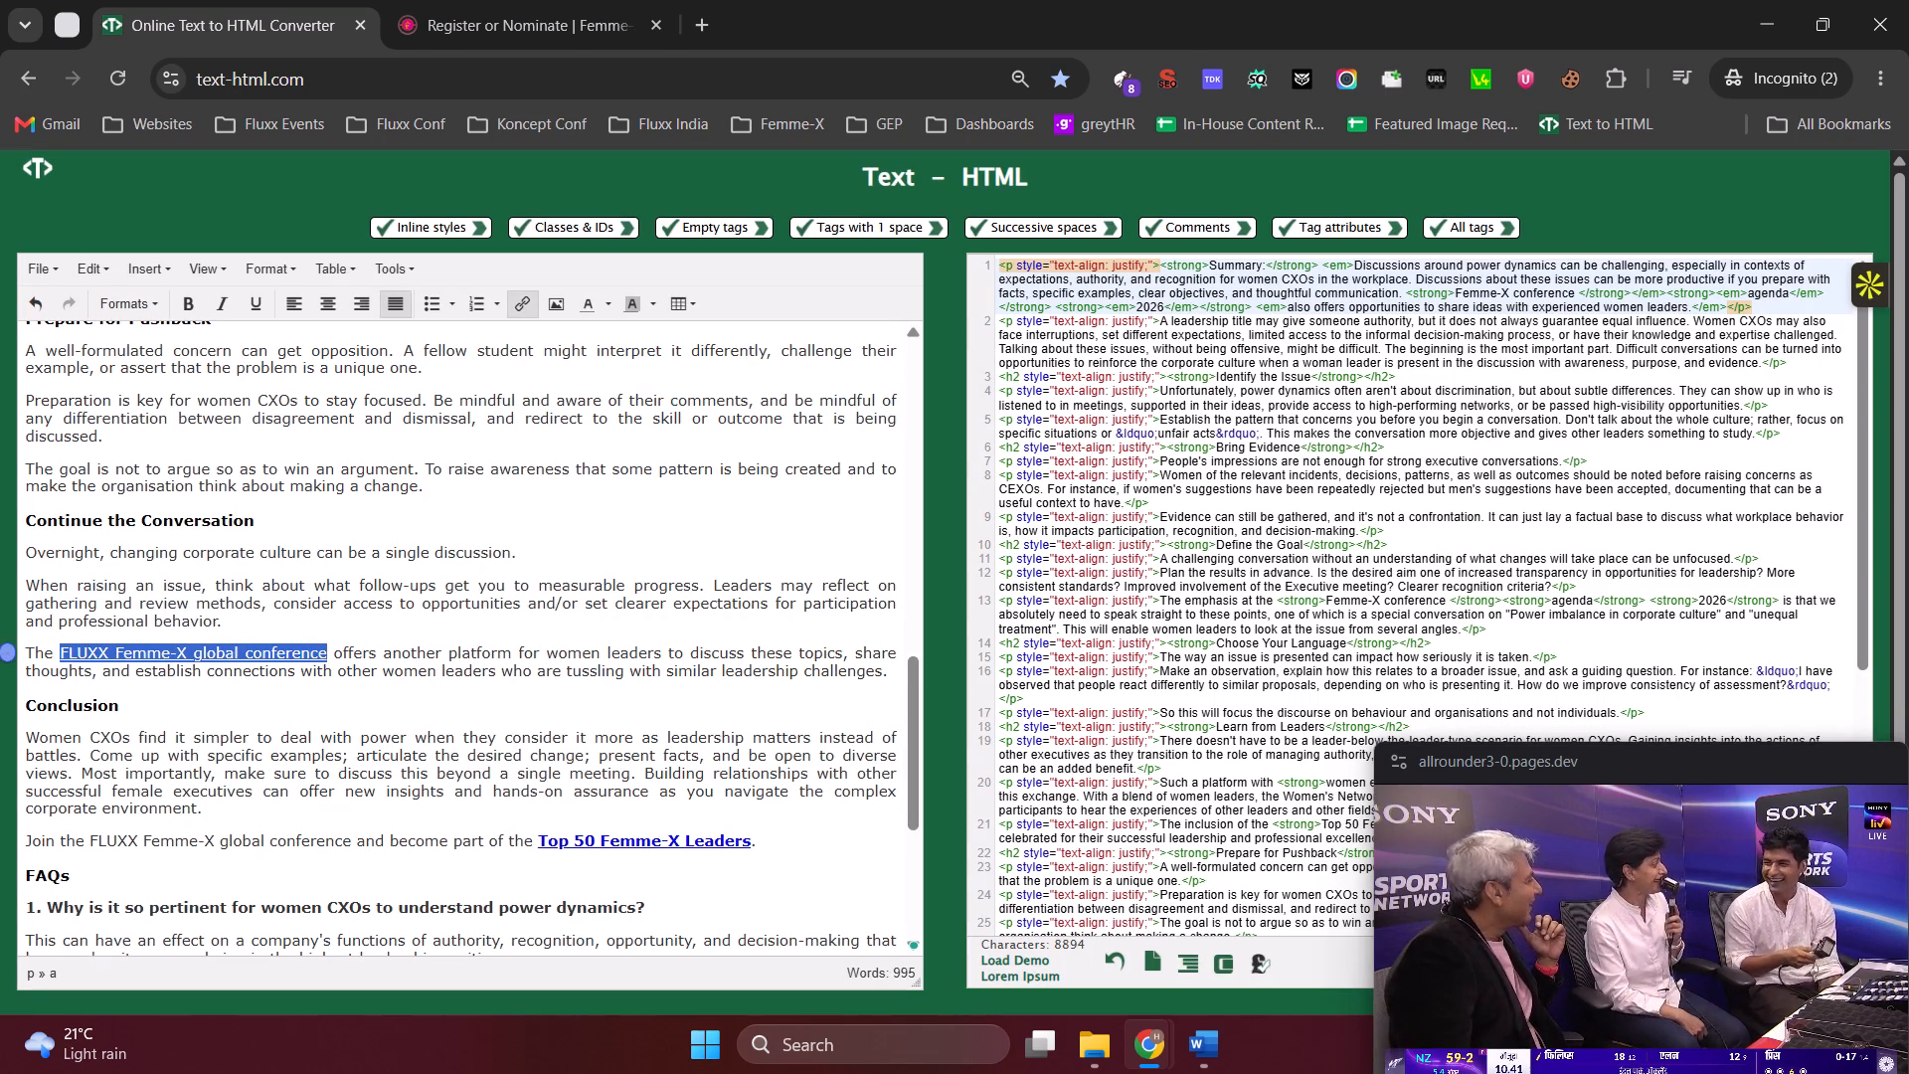
pyautogui.hotkey('ctrl', 'b')
pyautogui.click(500, 656)
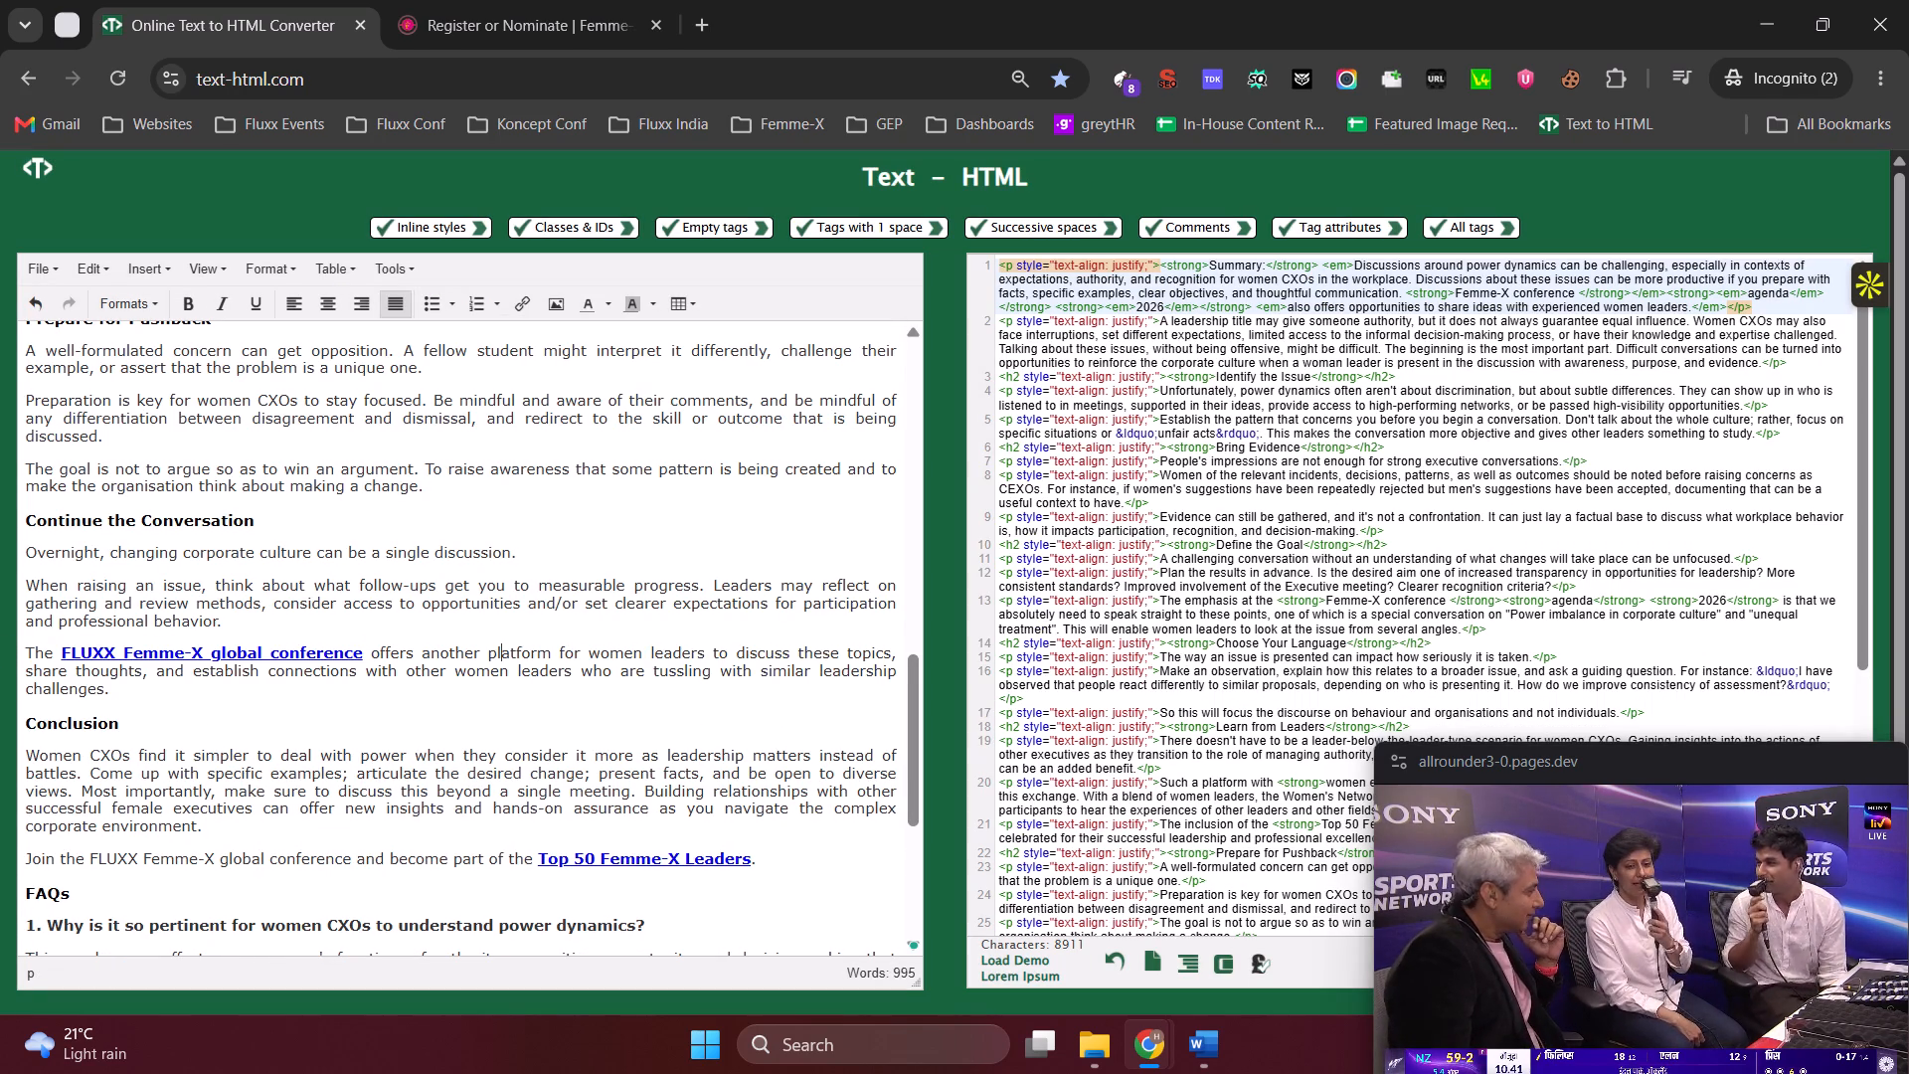
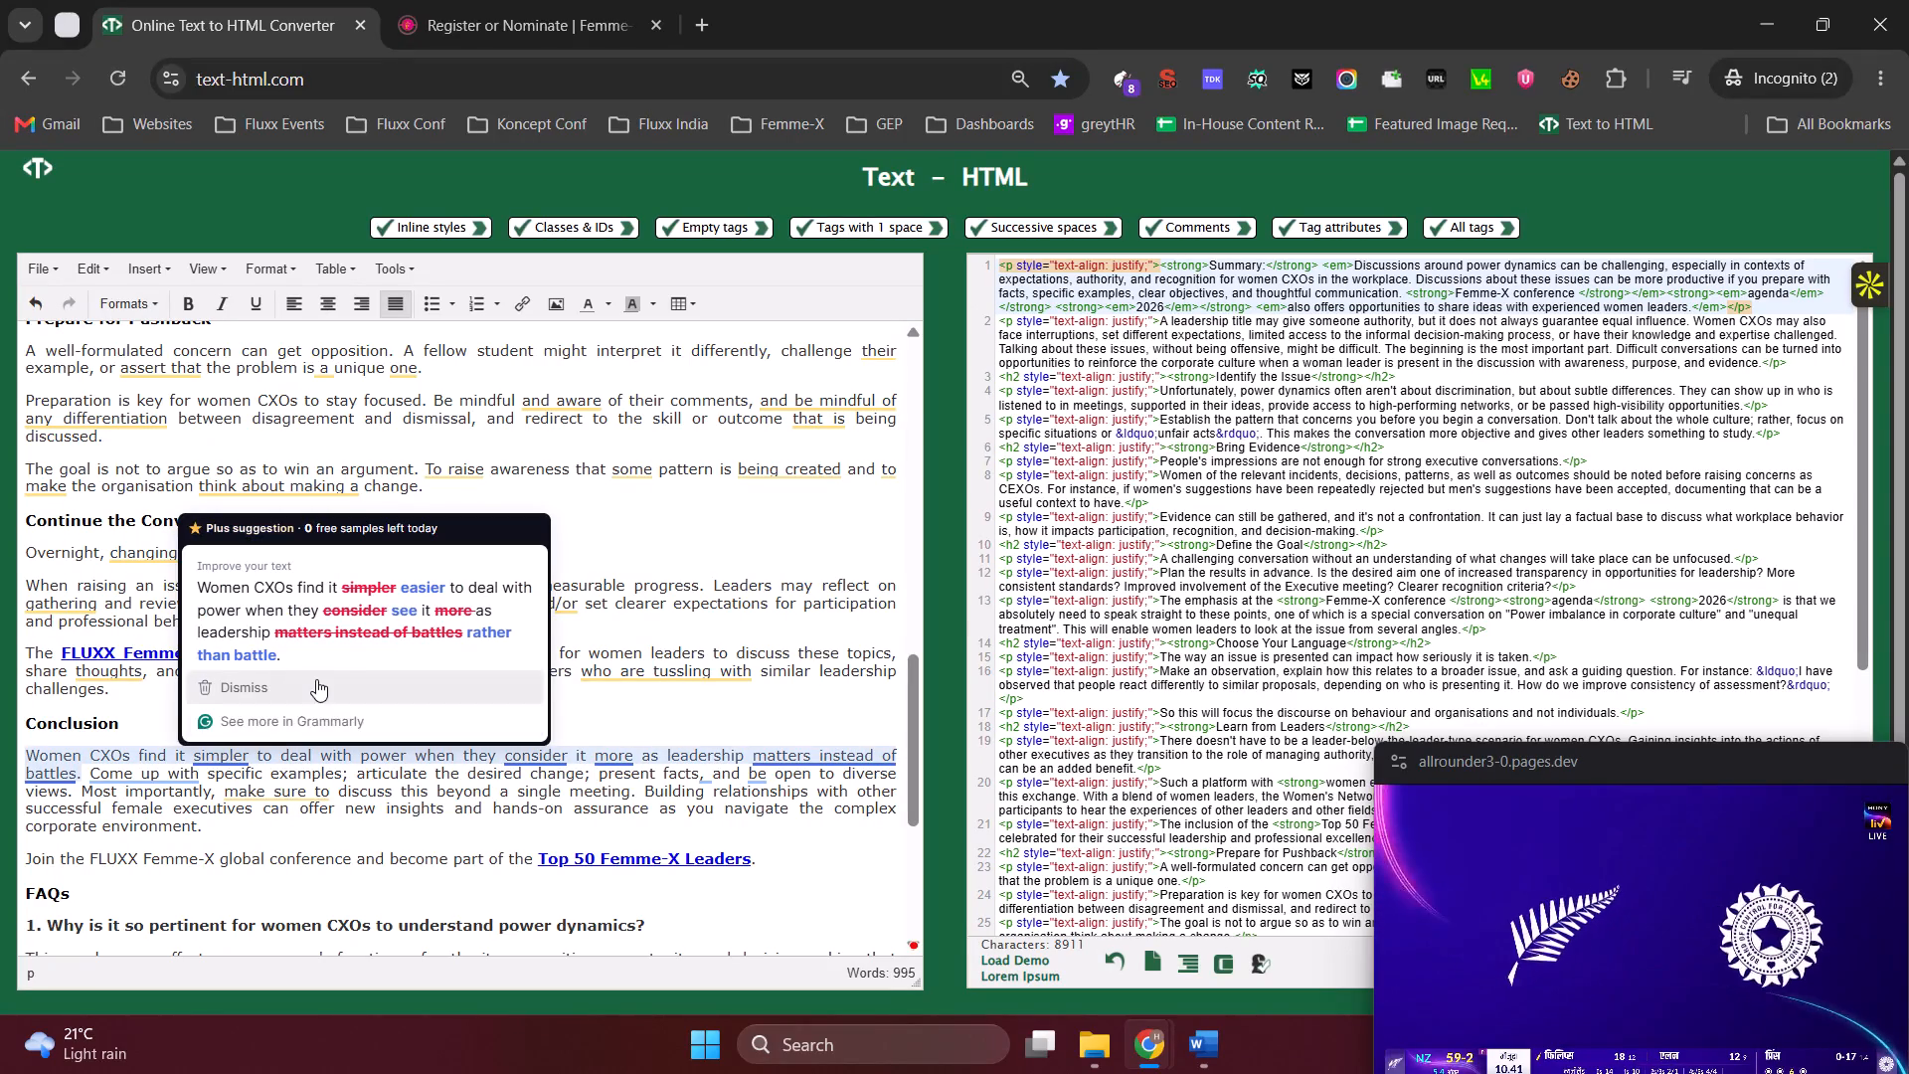
# Dismiss the rewrite suggestions on the first two sentences of the Conclusion paragraph.
pyautogui.click(316, 679)
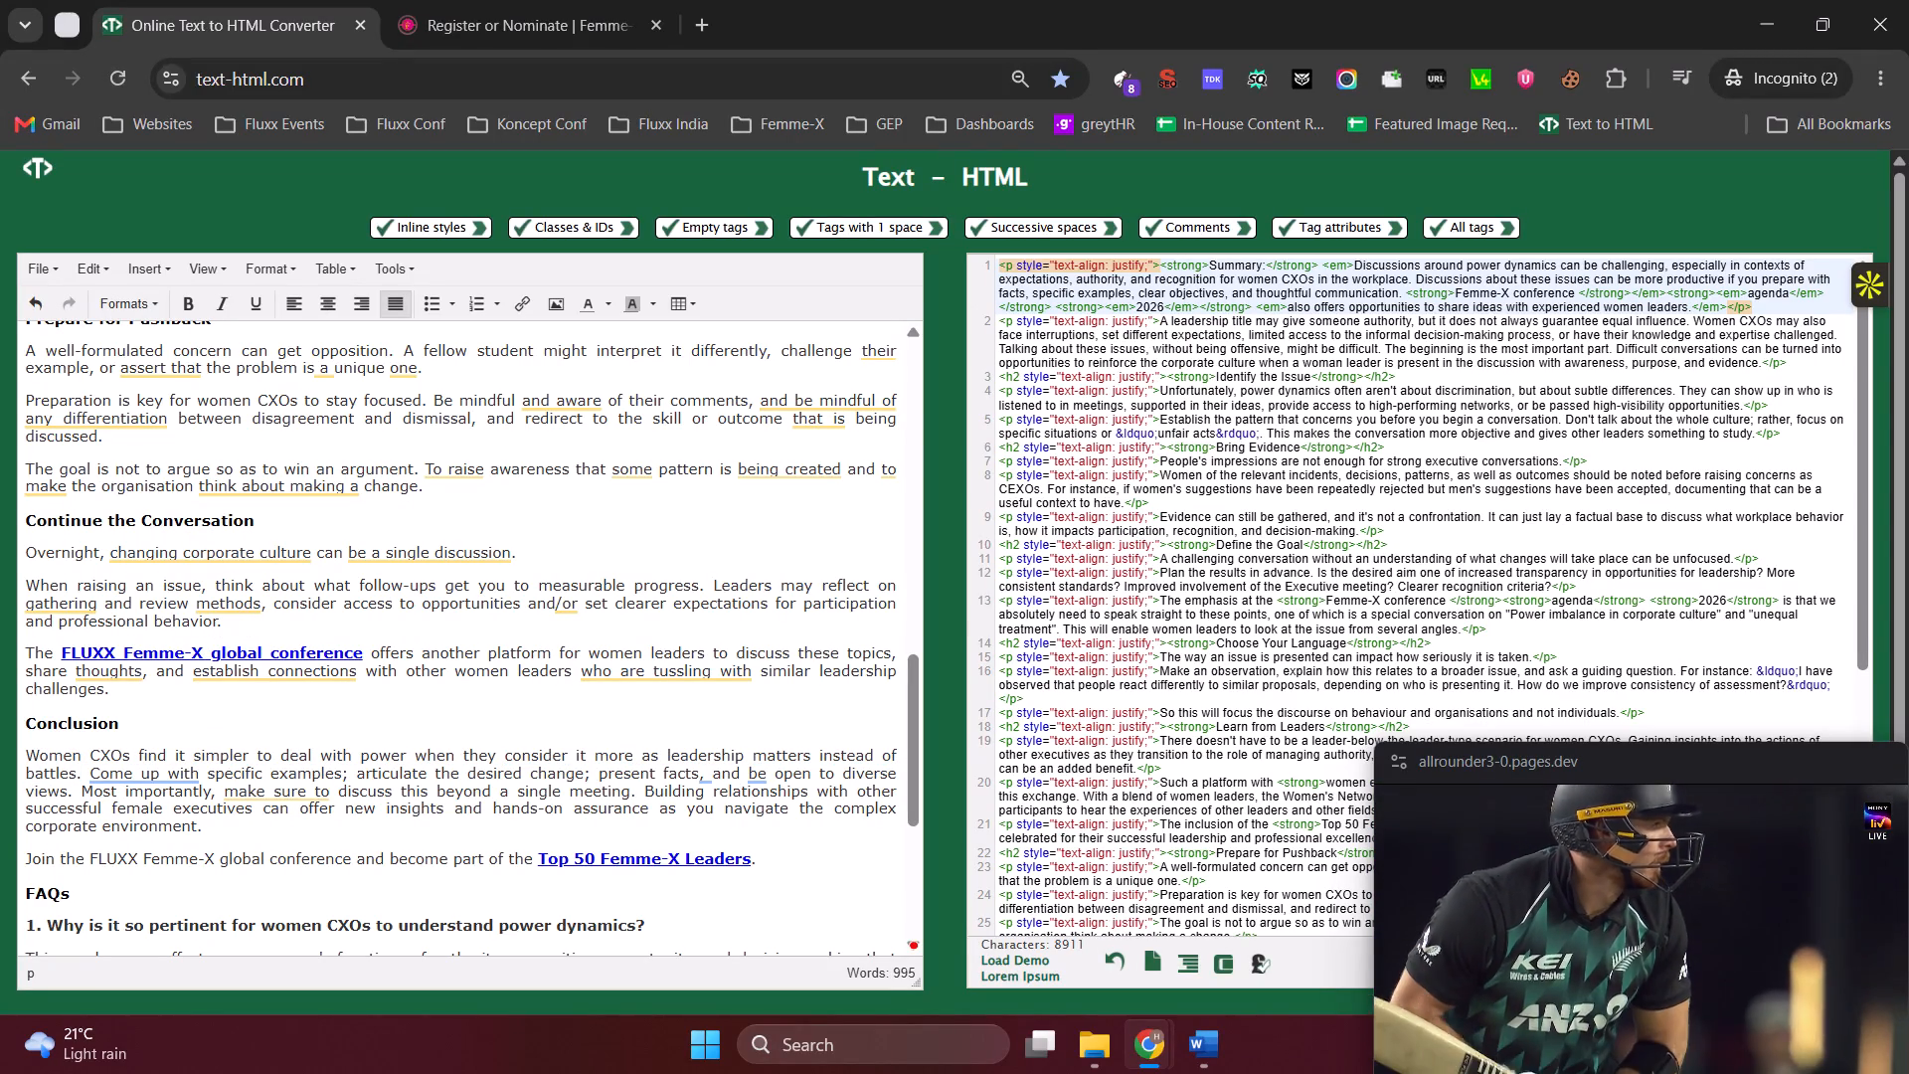
pyautogui.click(458, 763)
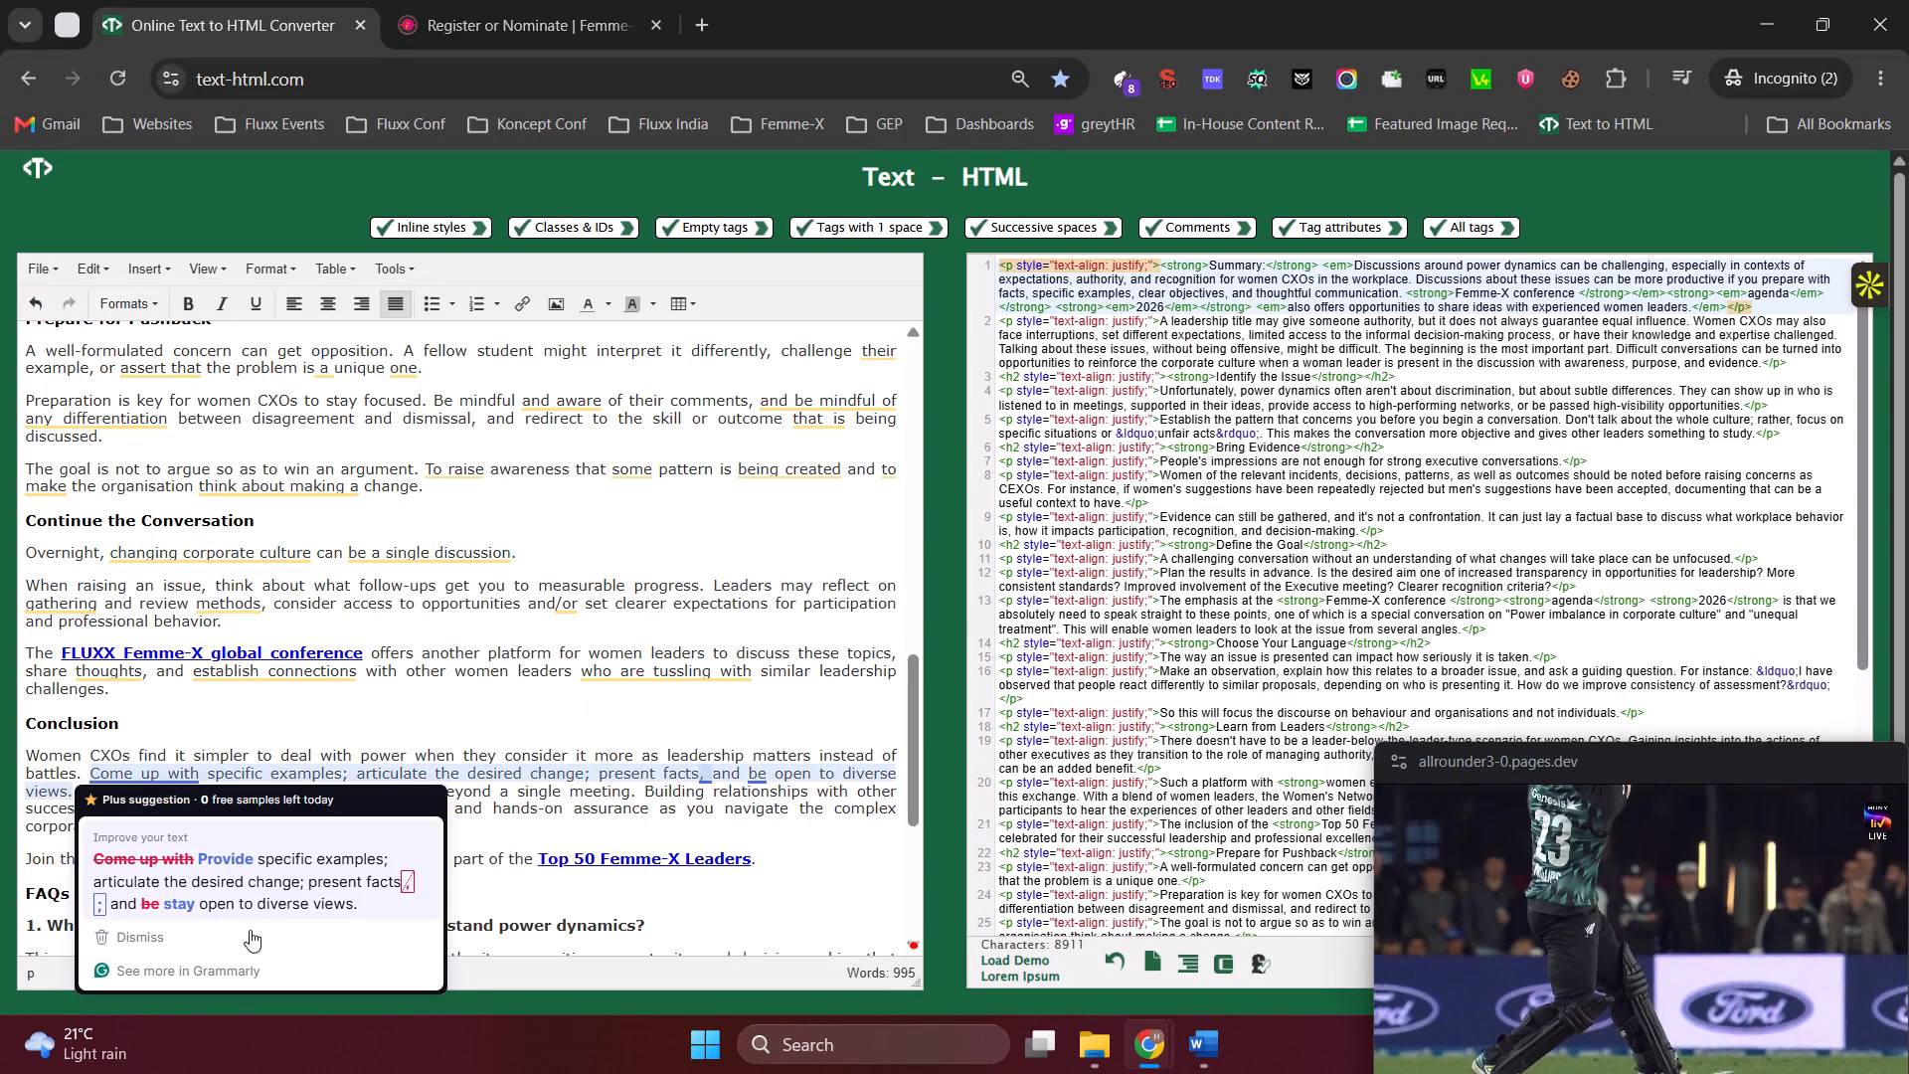
pyautogui.click(251, 939)
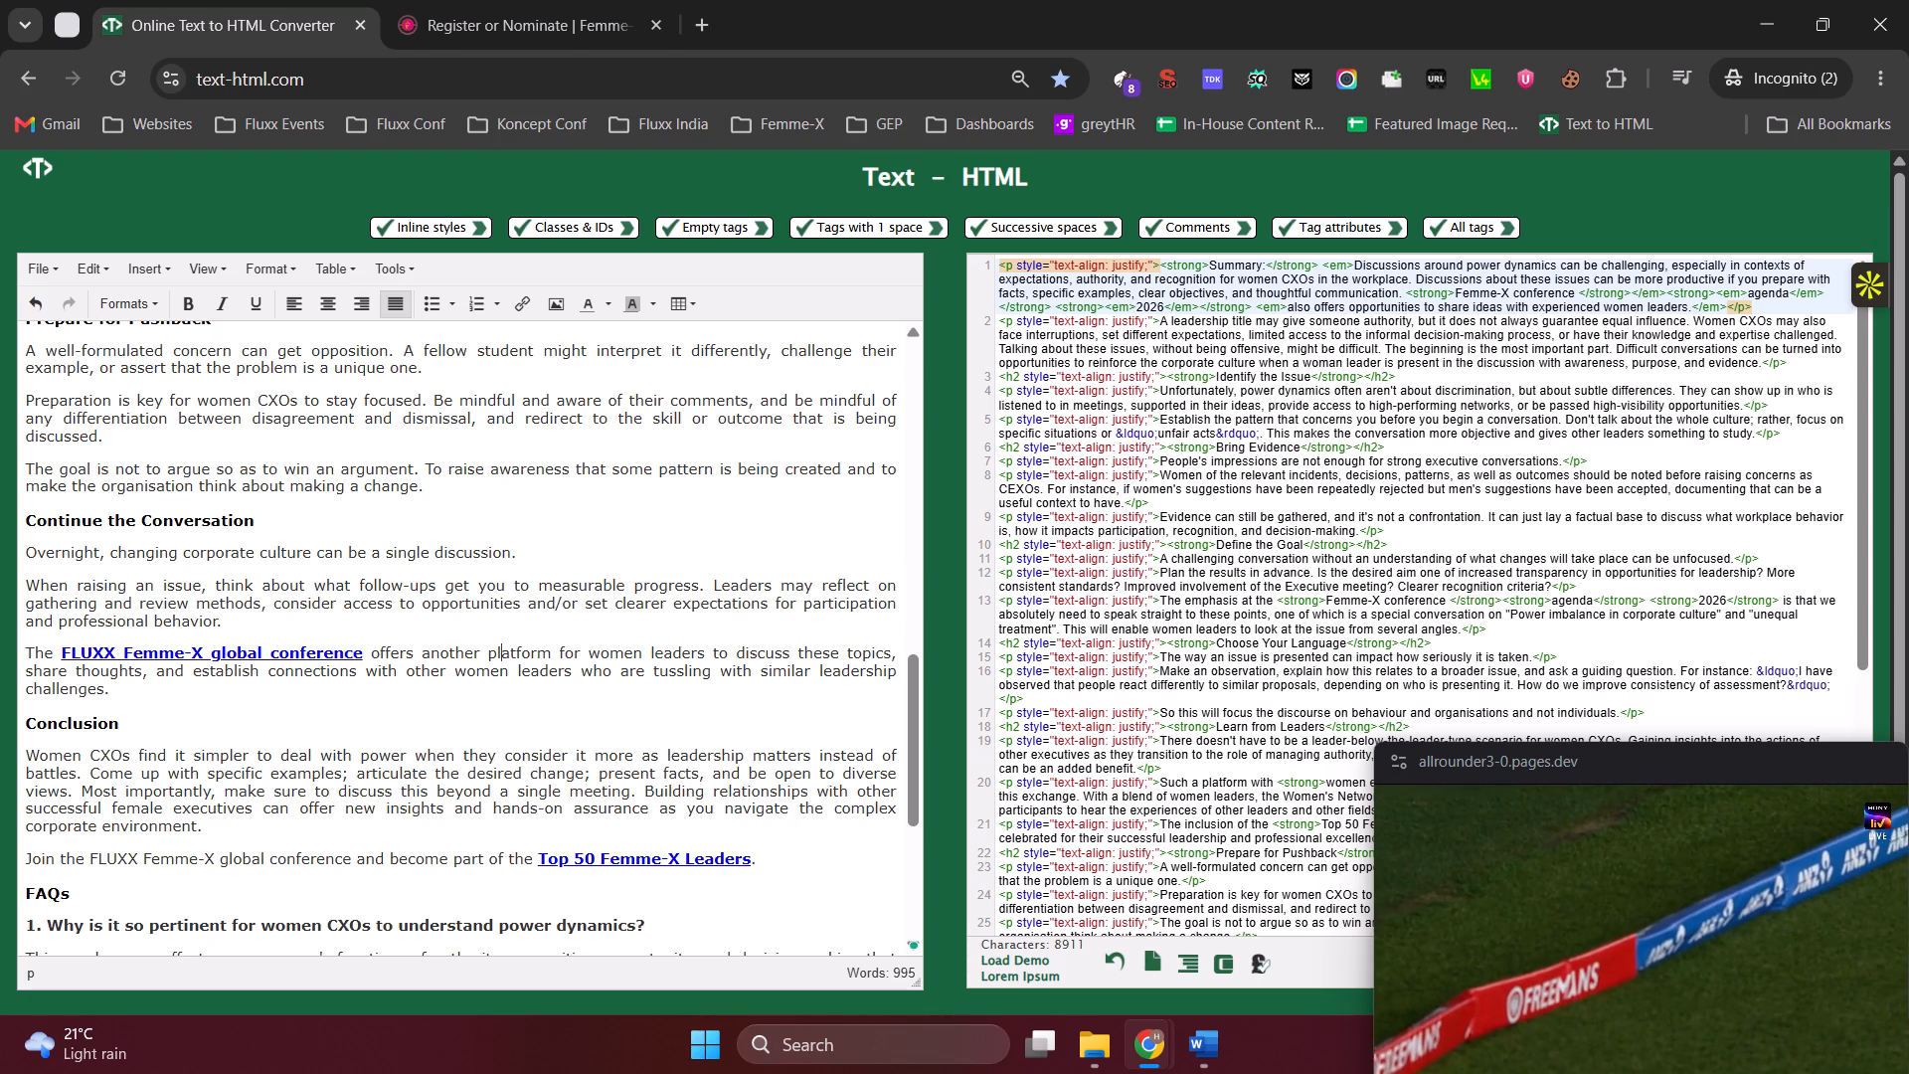
# Review the article from the FAQs back to the Summary and down to Choose Your Language, checking which keywords still need links.
pyautogui.scroll(-2, 424, 750)
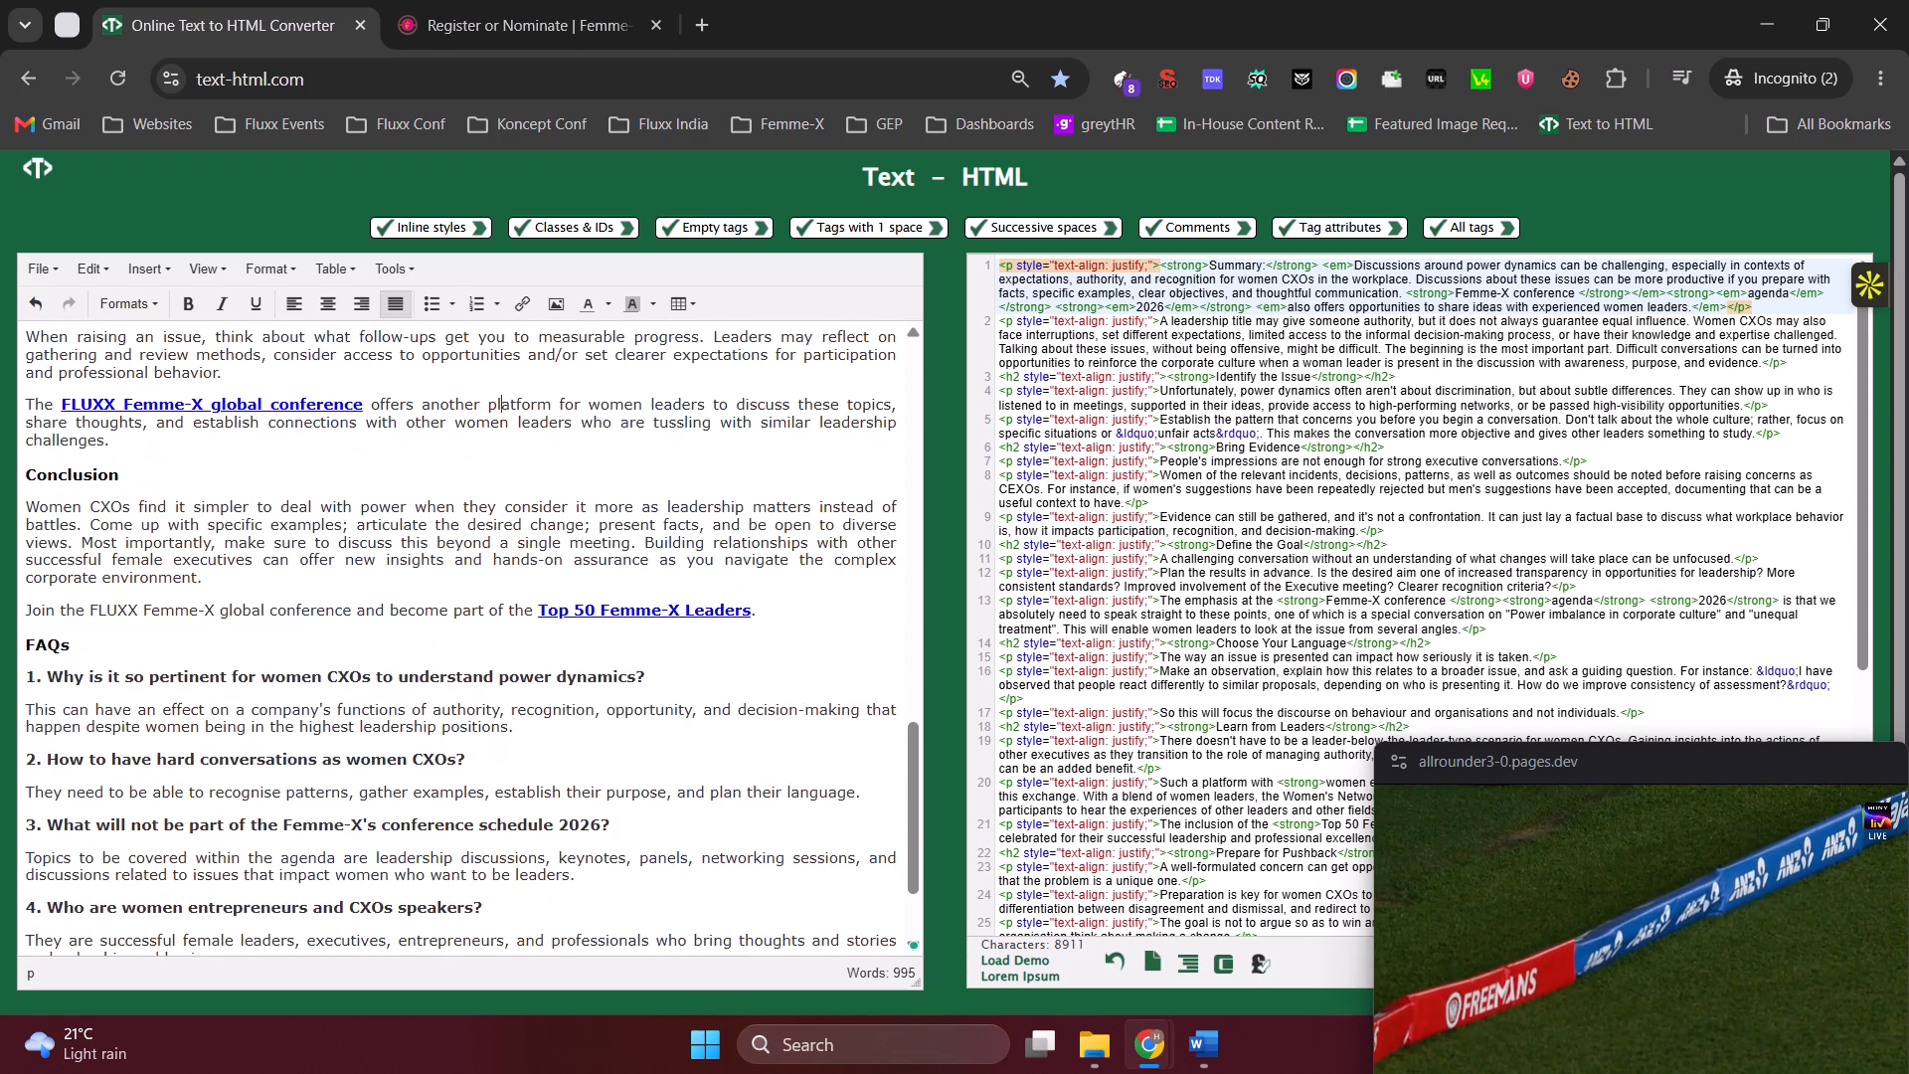
pyautogui.scroll(-3, 424, 750)
pyautogui.scroll(7, 415, 873)
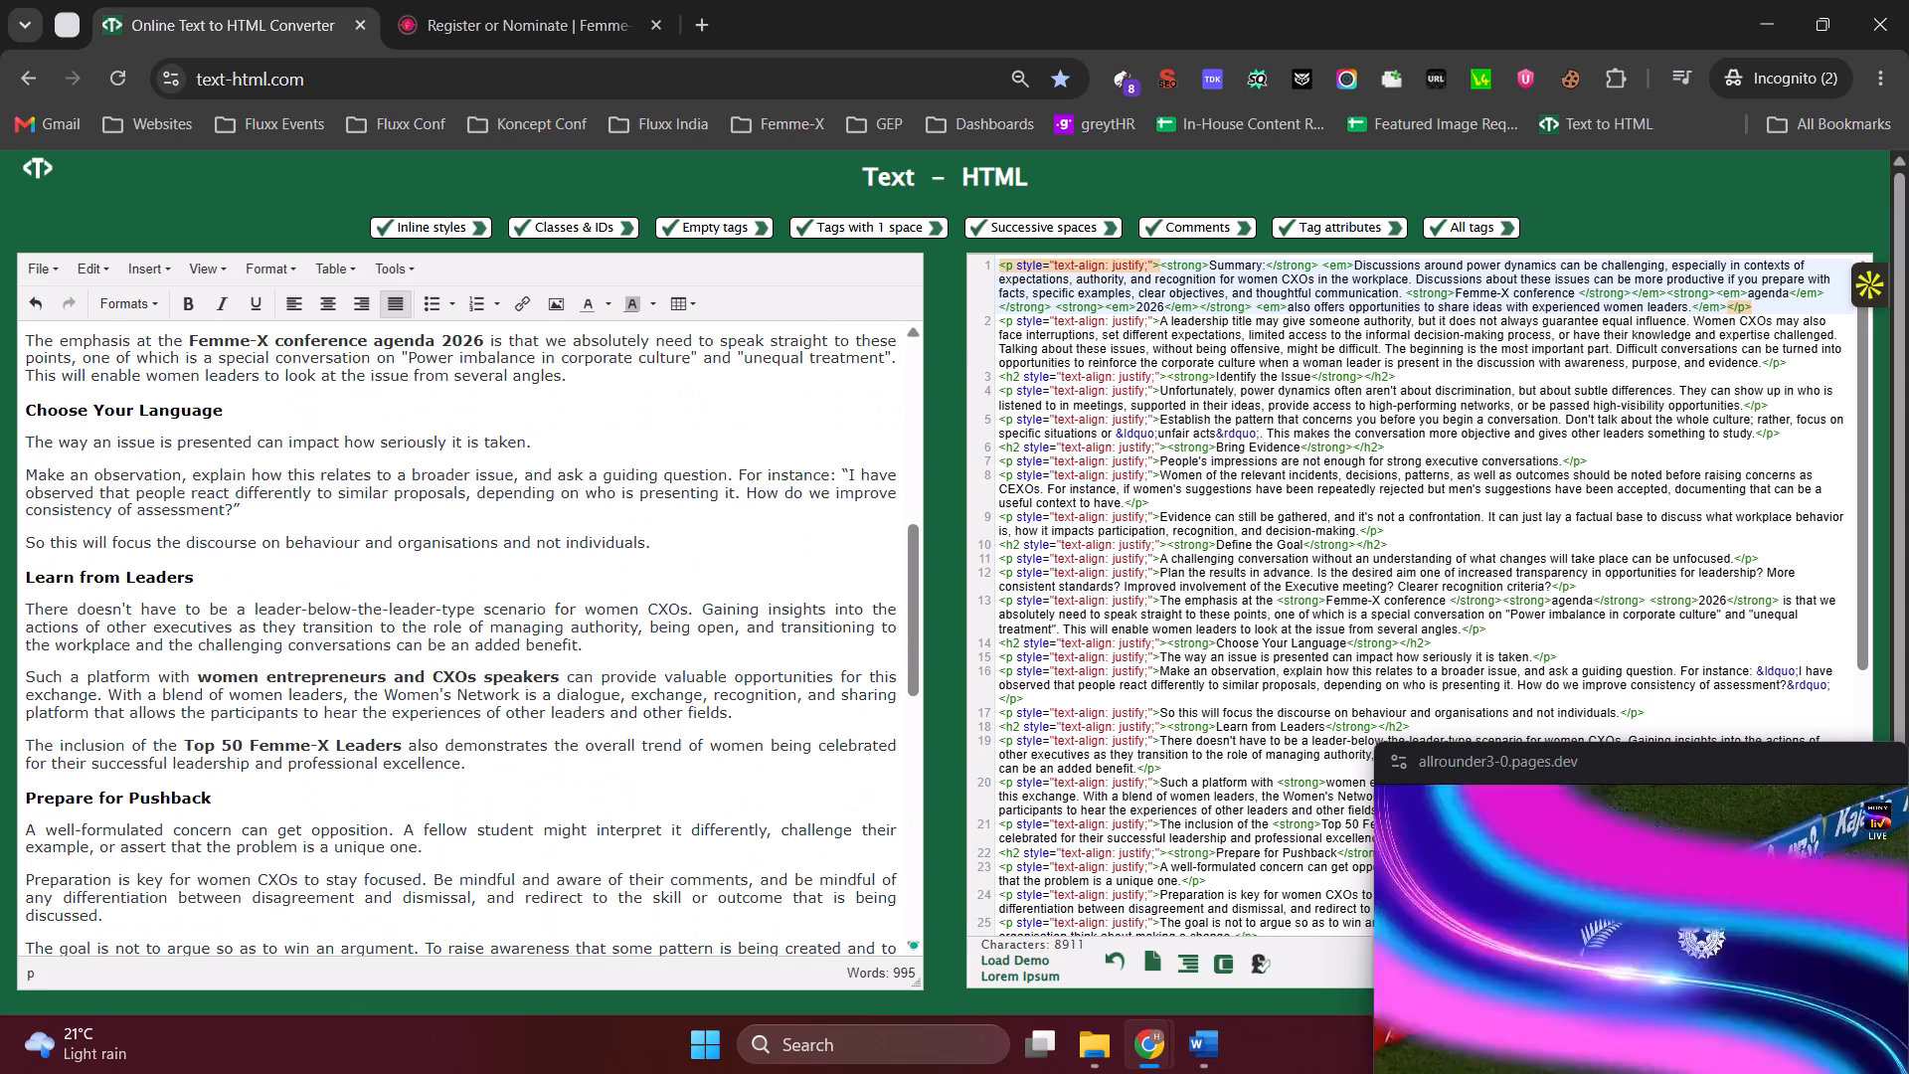
pyautogui.scroll(-4, 415, 848)
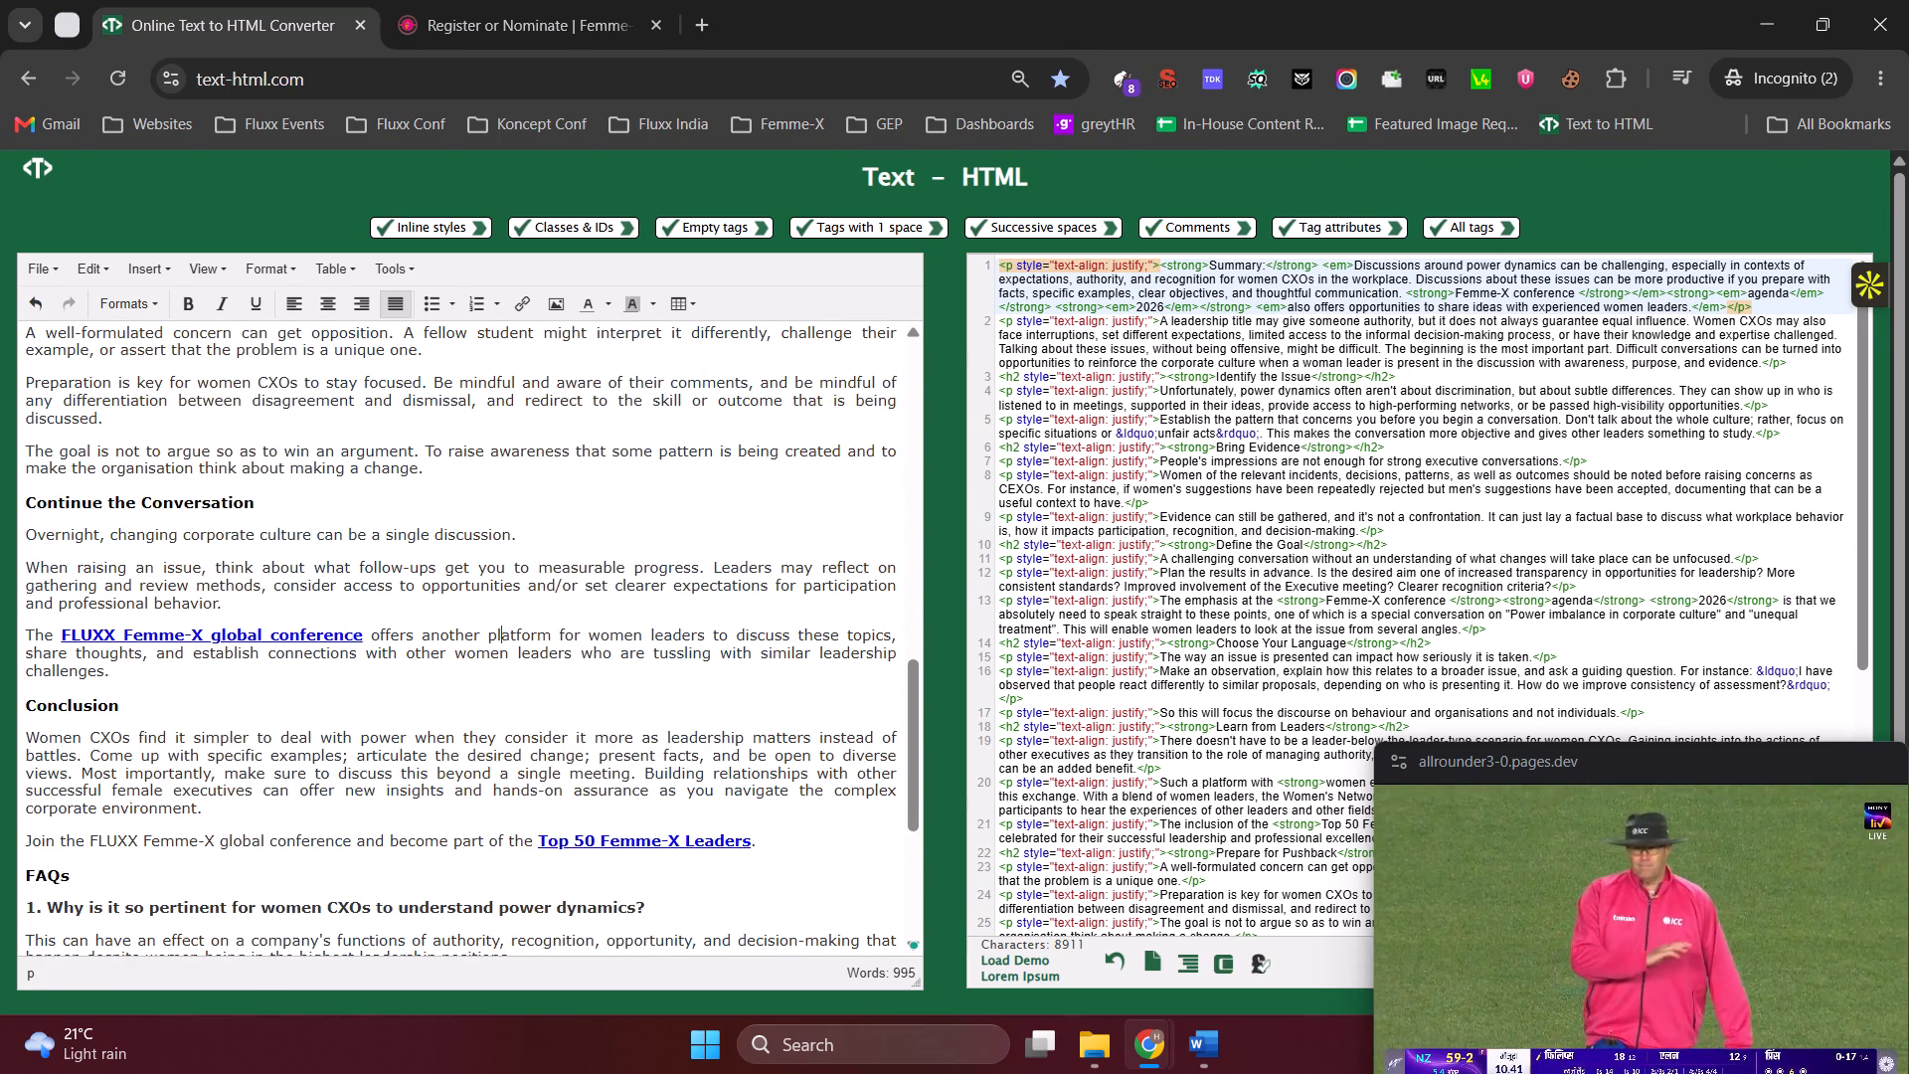
pyautogui.scroll(12, 415, 848)
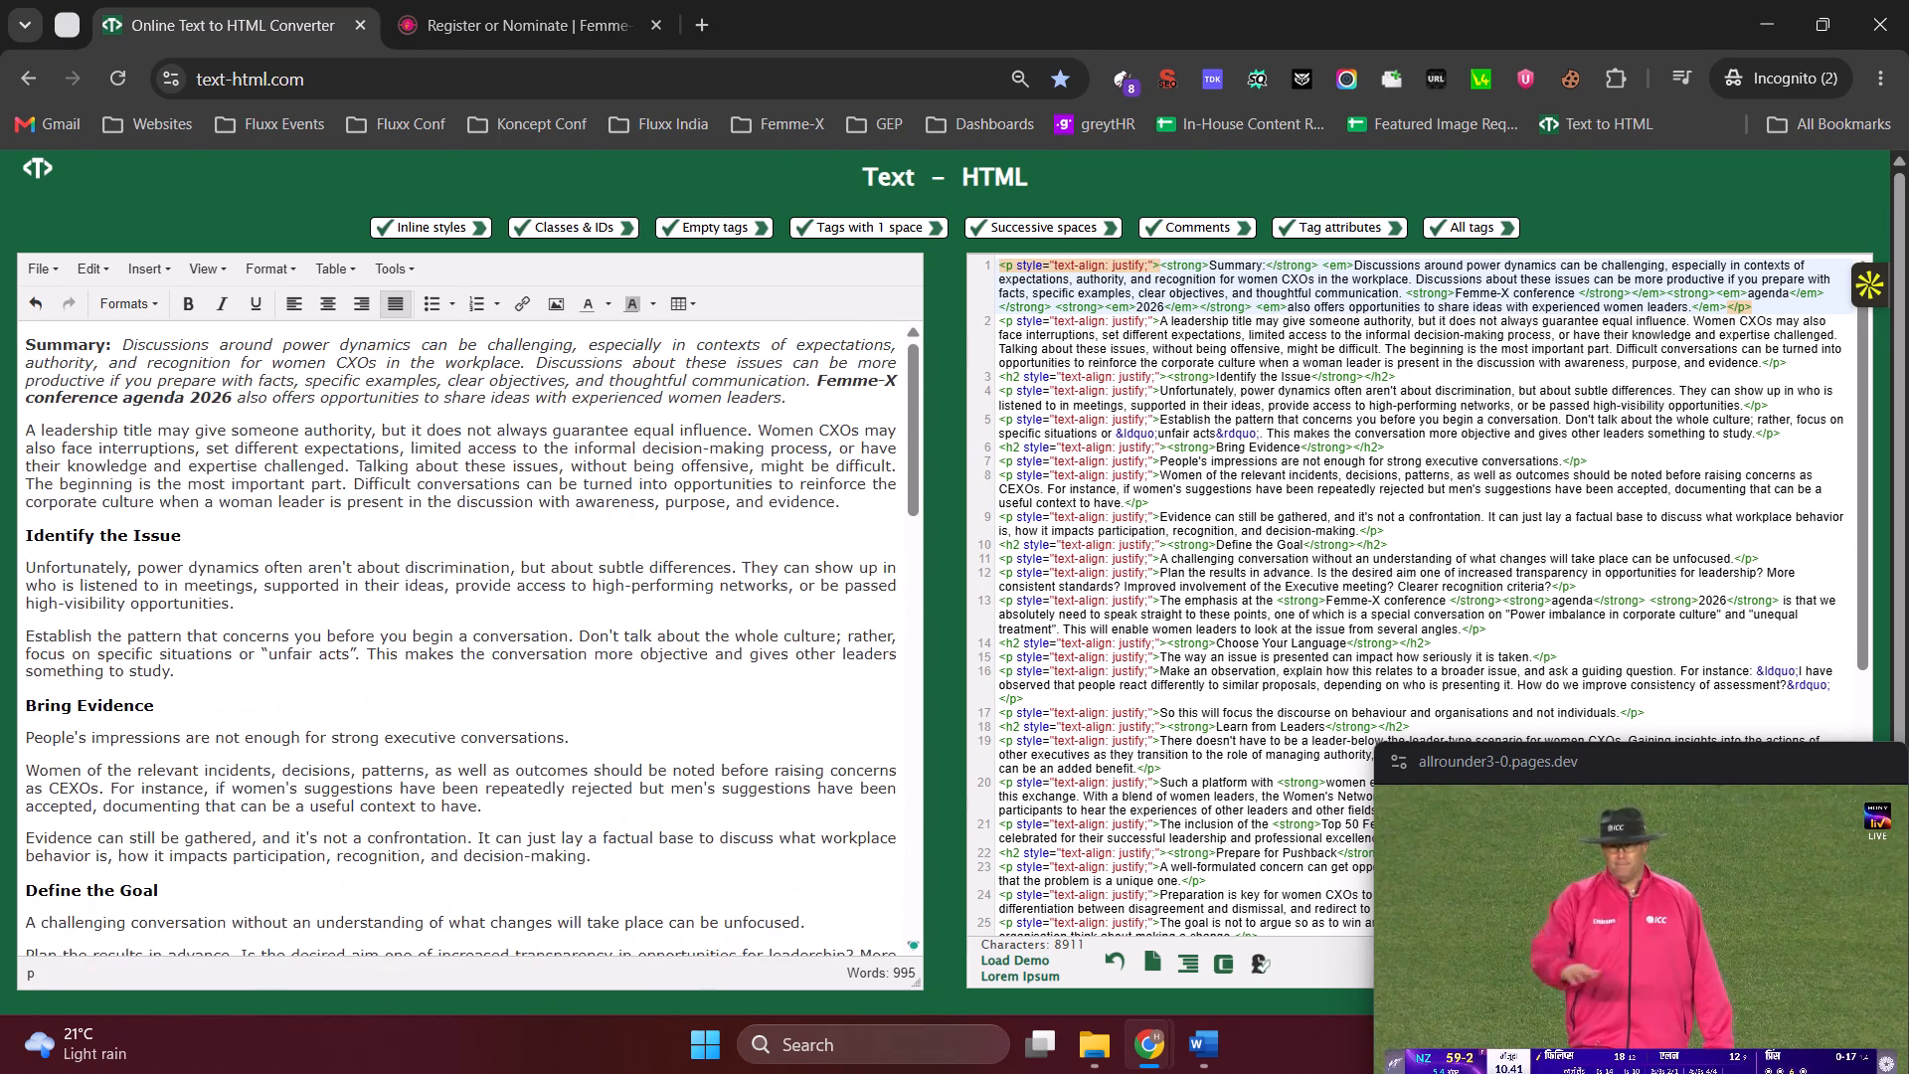
pyautogui.scroll(-1, 415, 848)
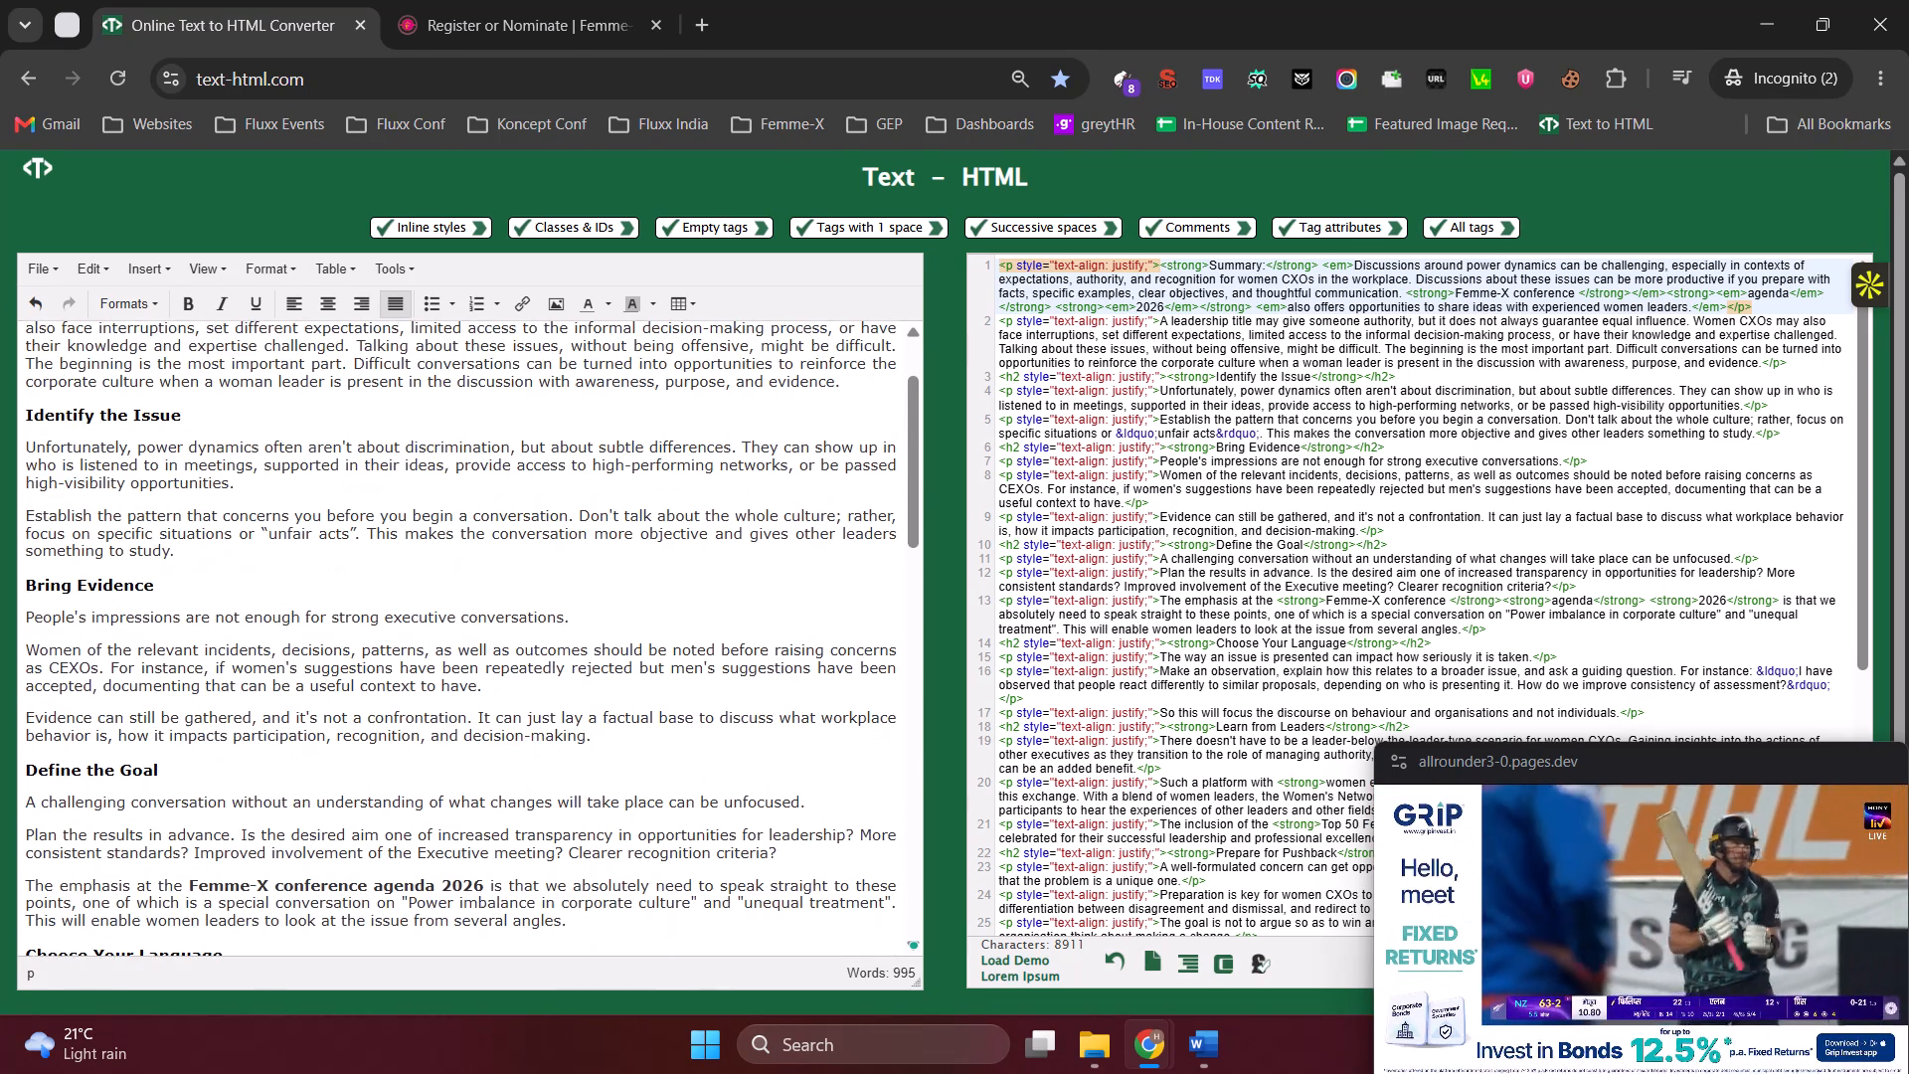
pyautogui.scroll(-1, 415, 848)
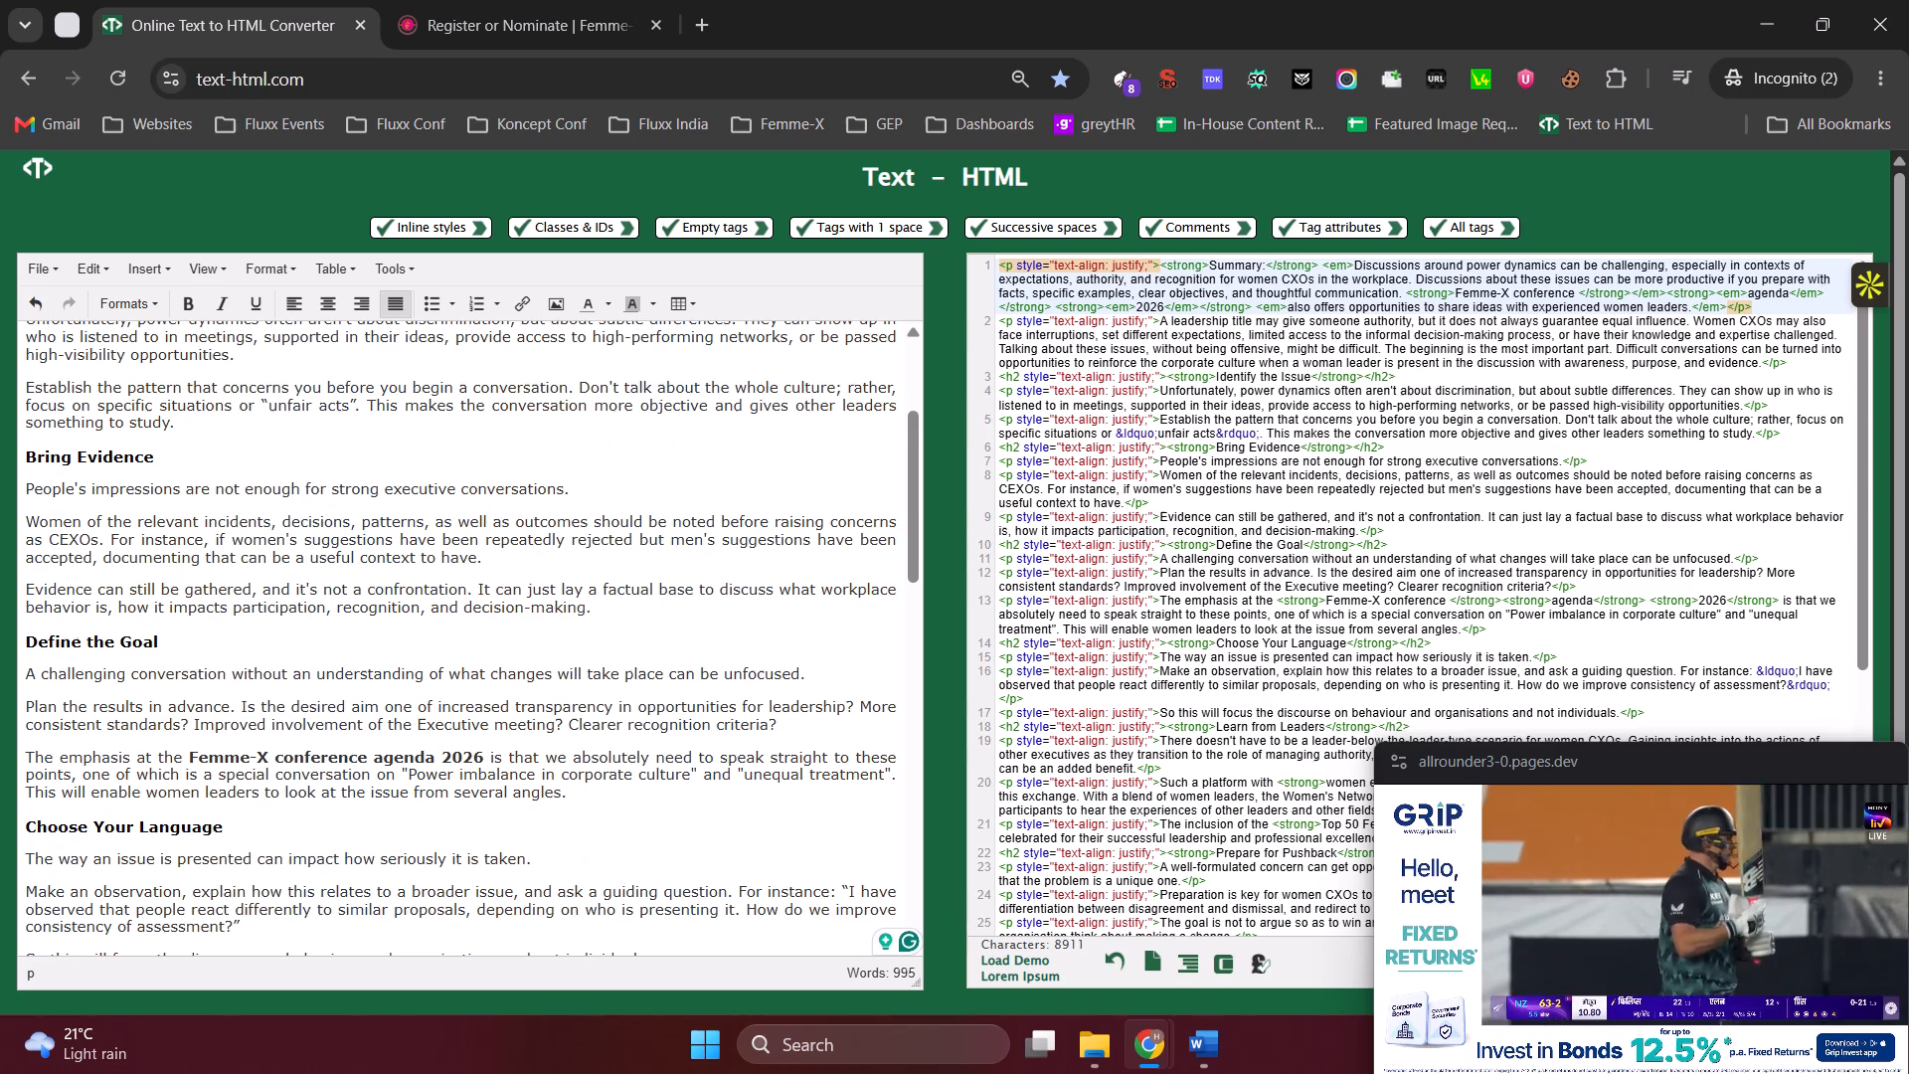
# Switch to the Femme-X conference website and open its Agenda page.
pyautogui.click(564, 40)
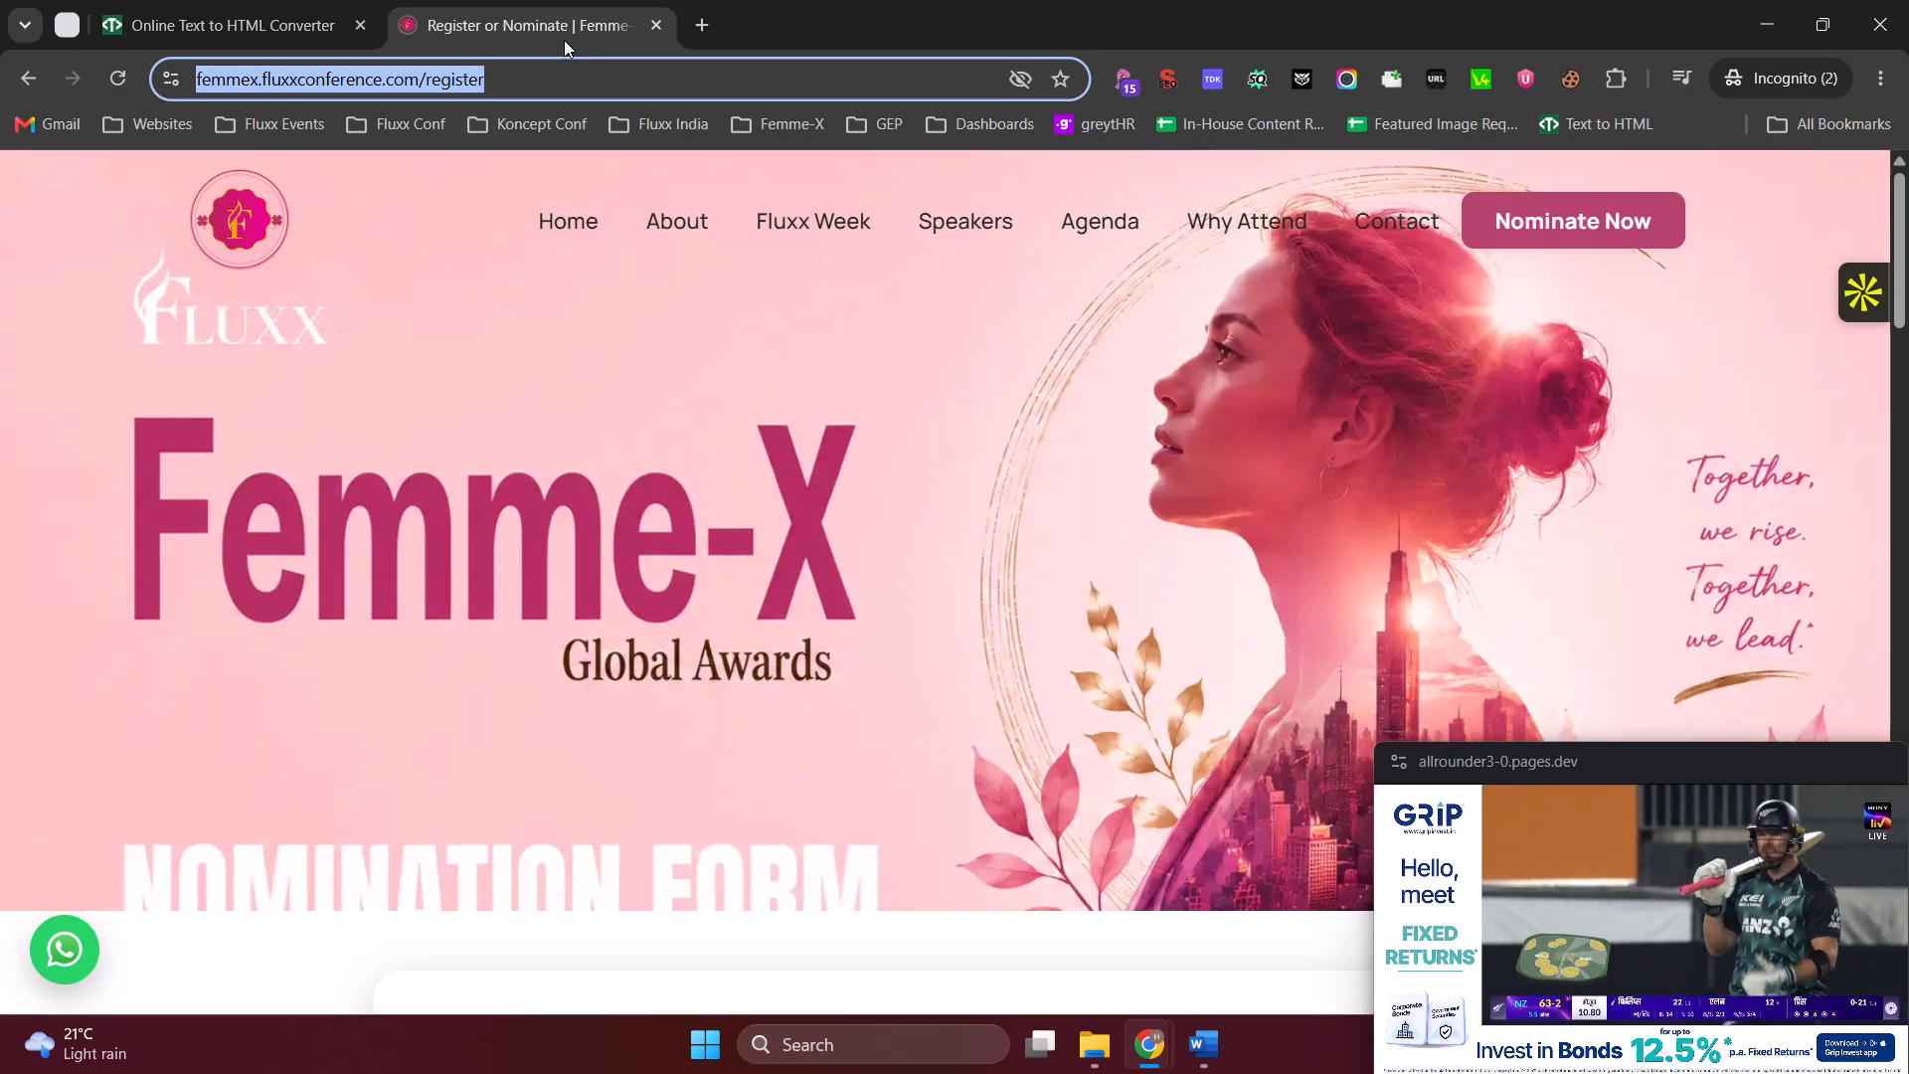
pyautogui.click(1084, 216)
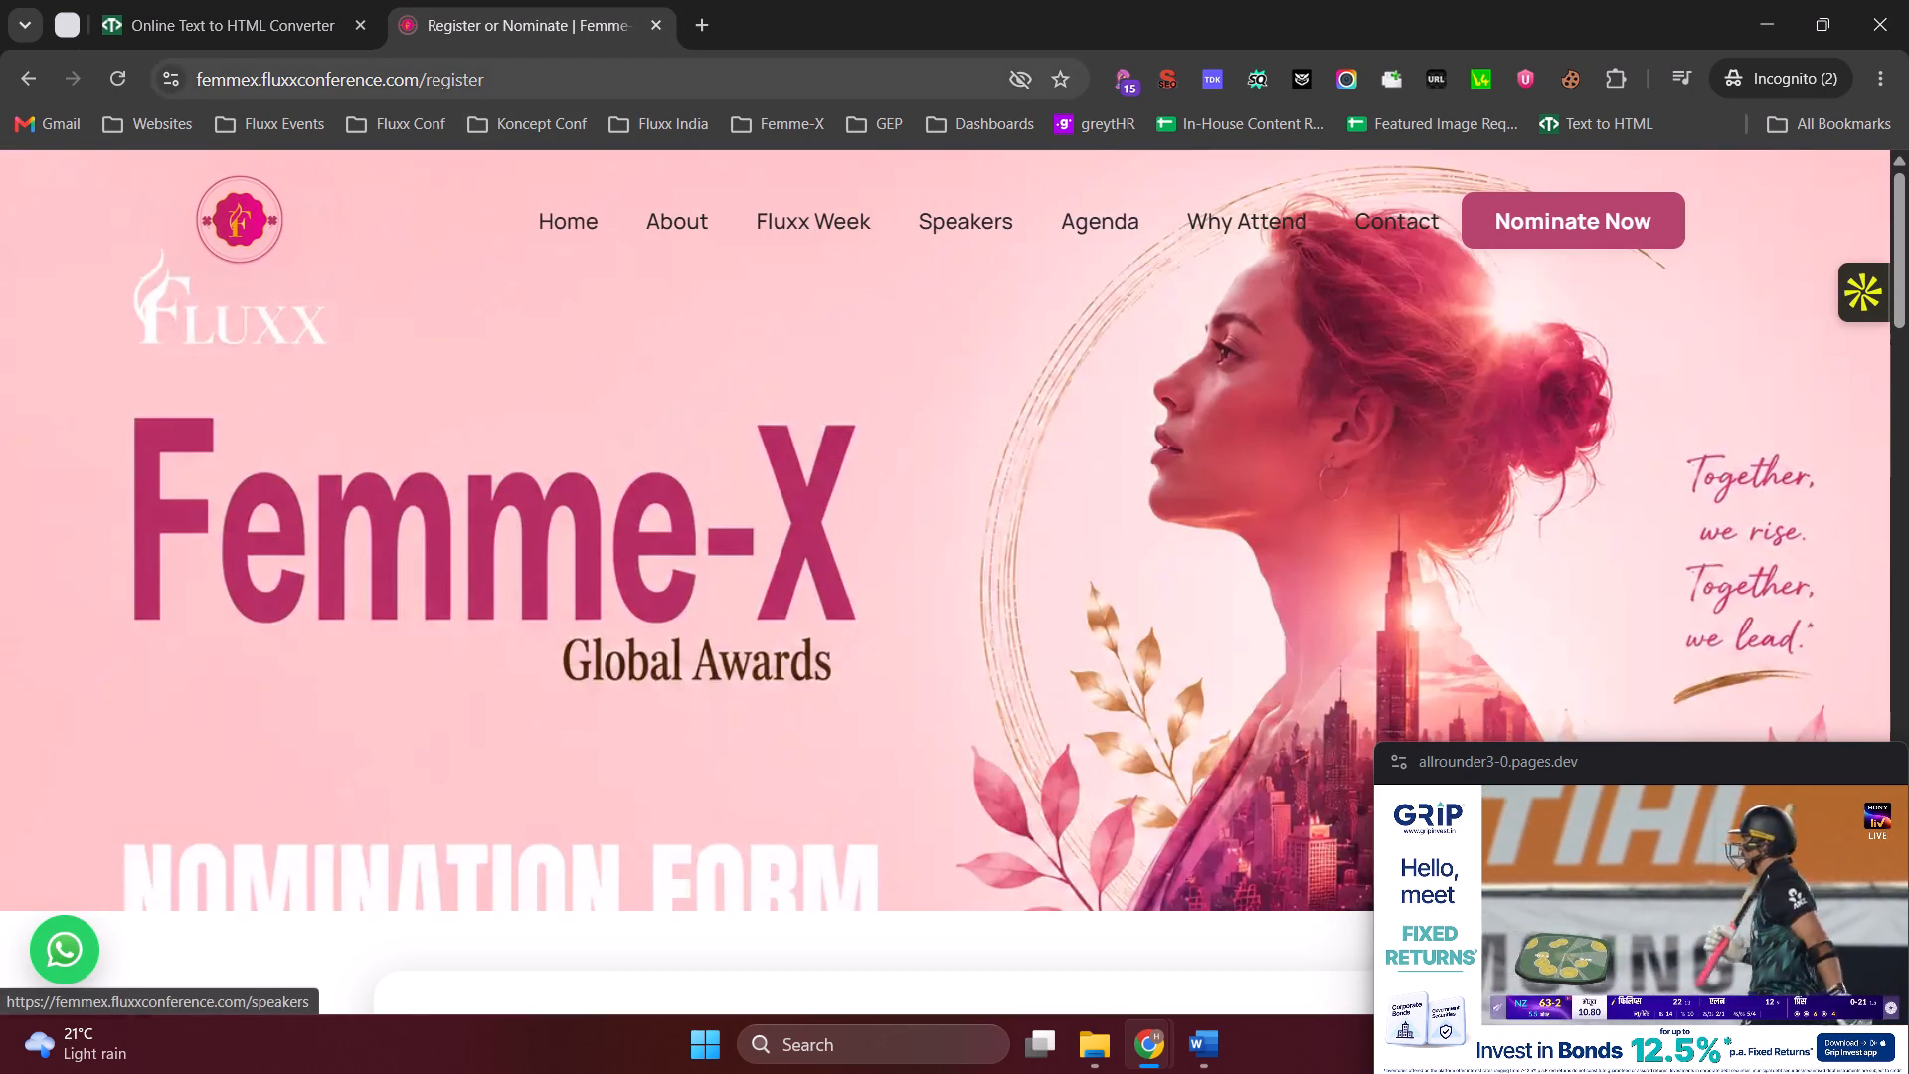
pyautogui.click(483, 86)
pyautogui.click(538, 385)
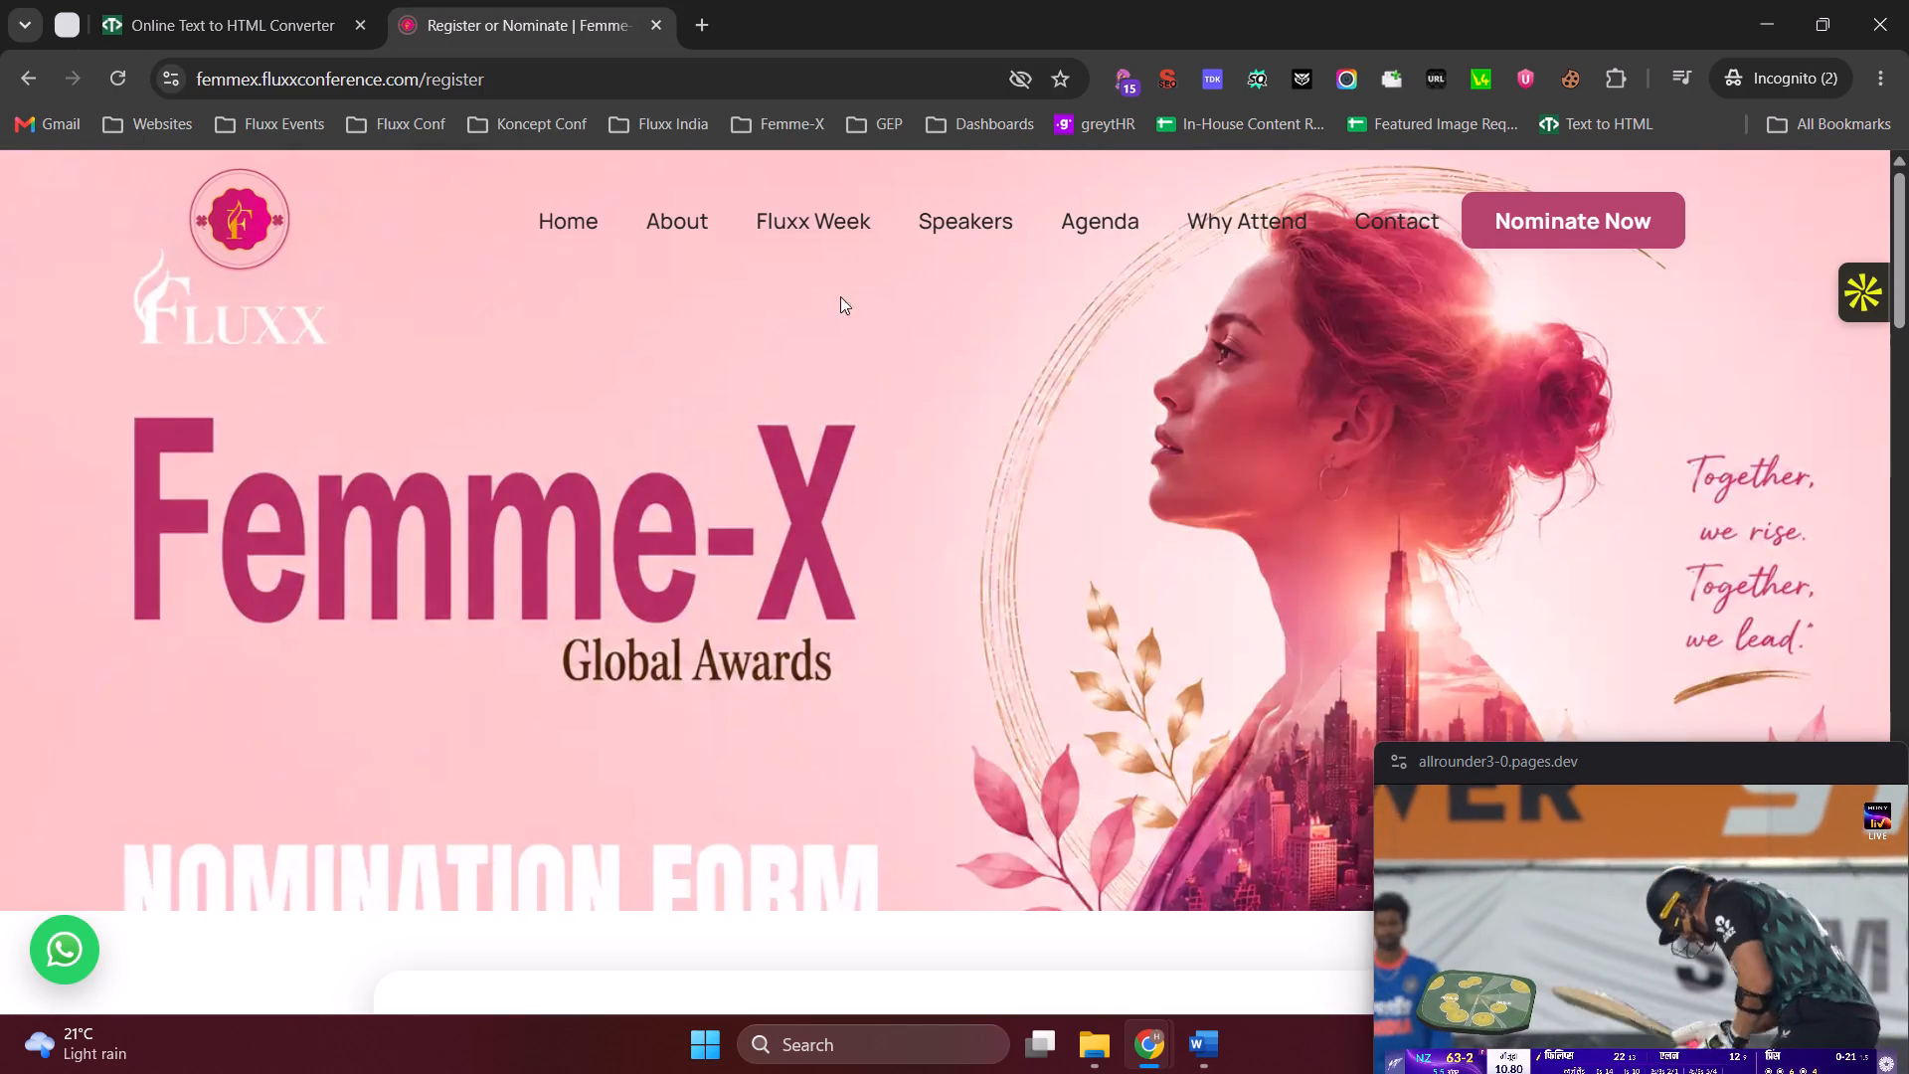
pyautogui.click(1073, 234)
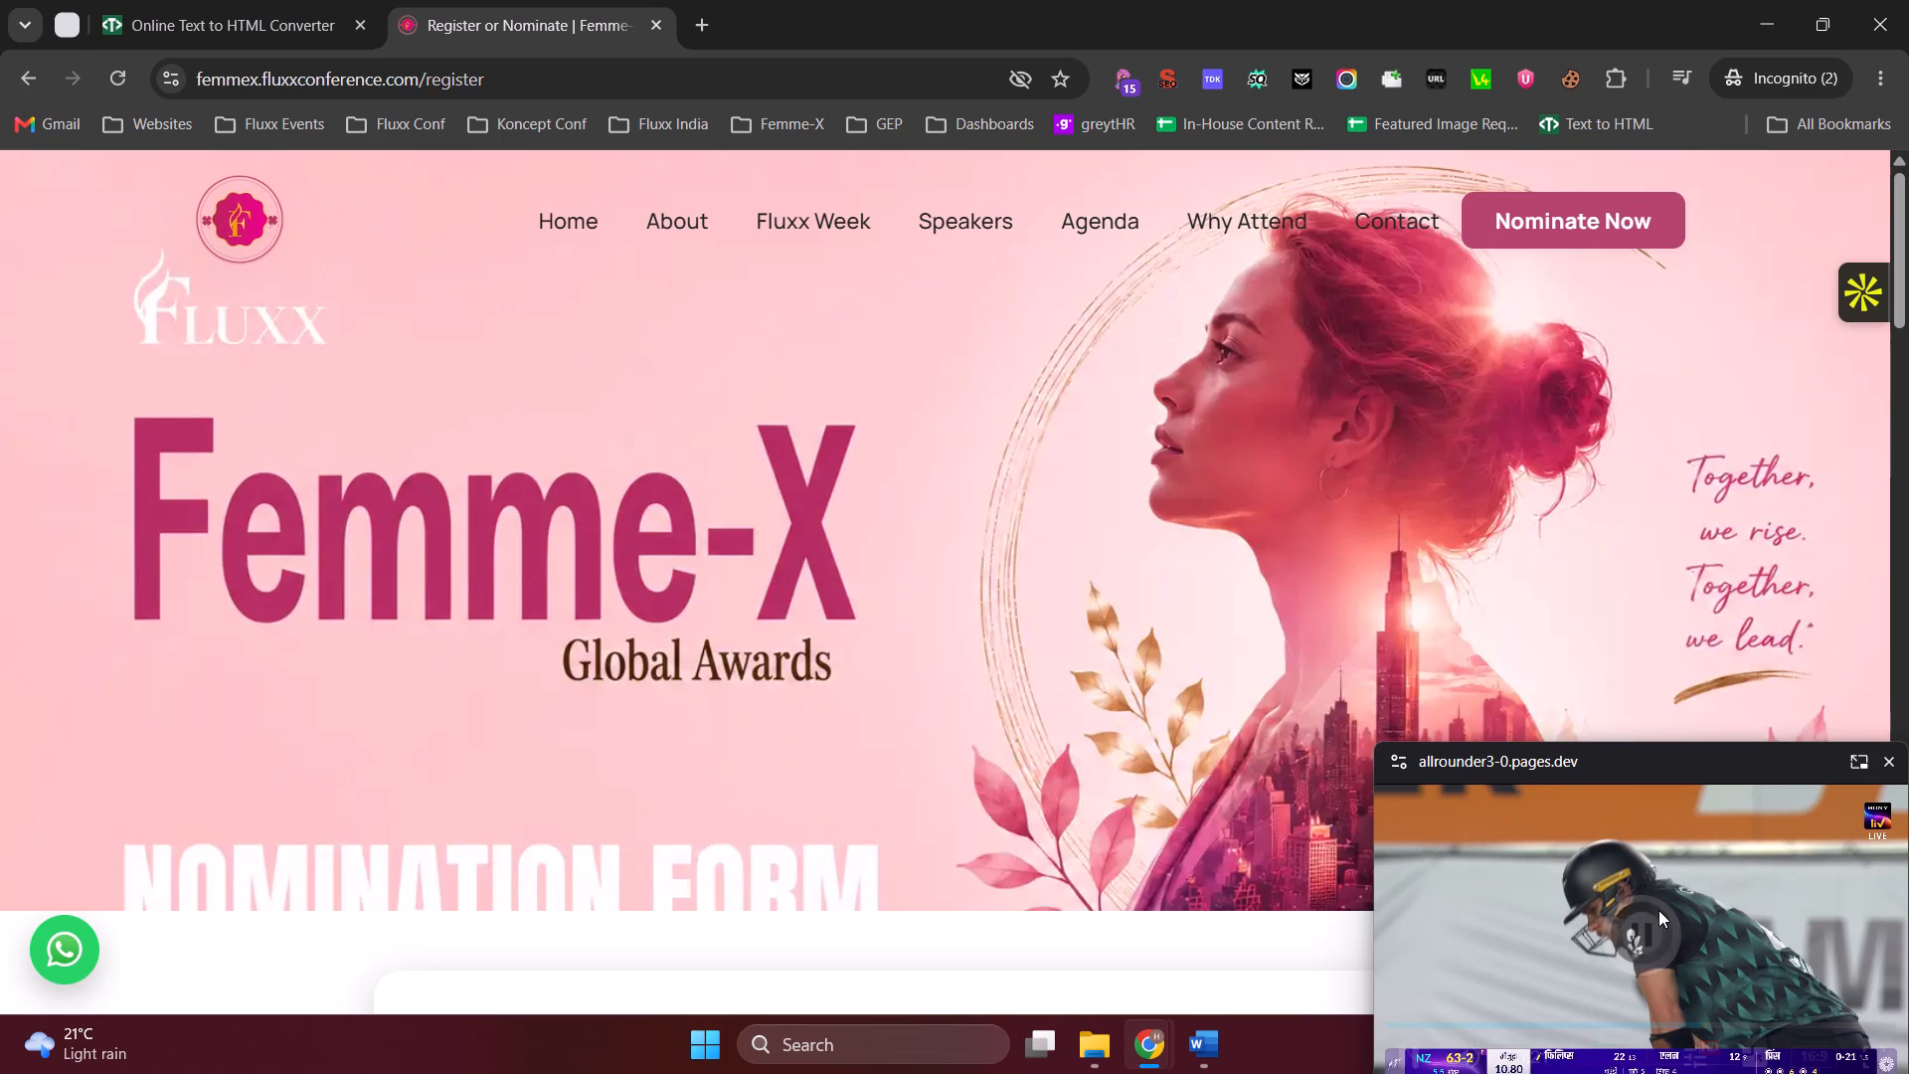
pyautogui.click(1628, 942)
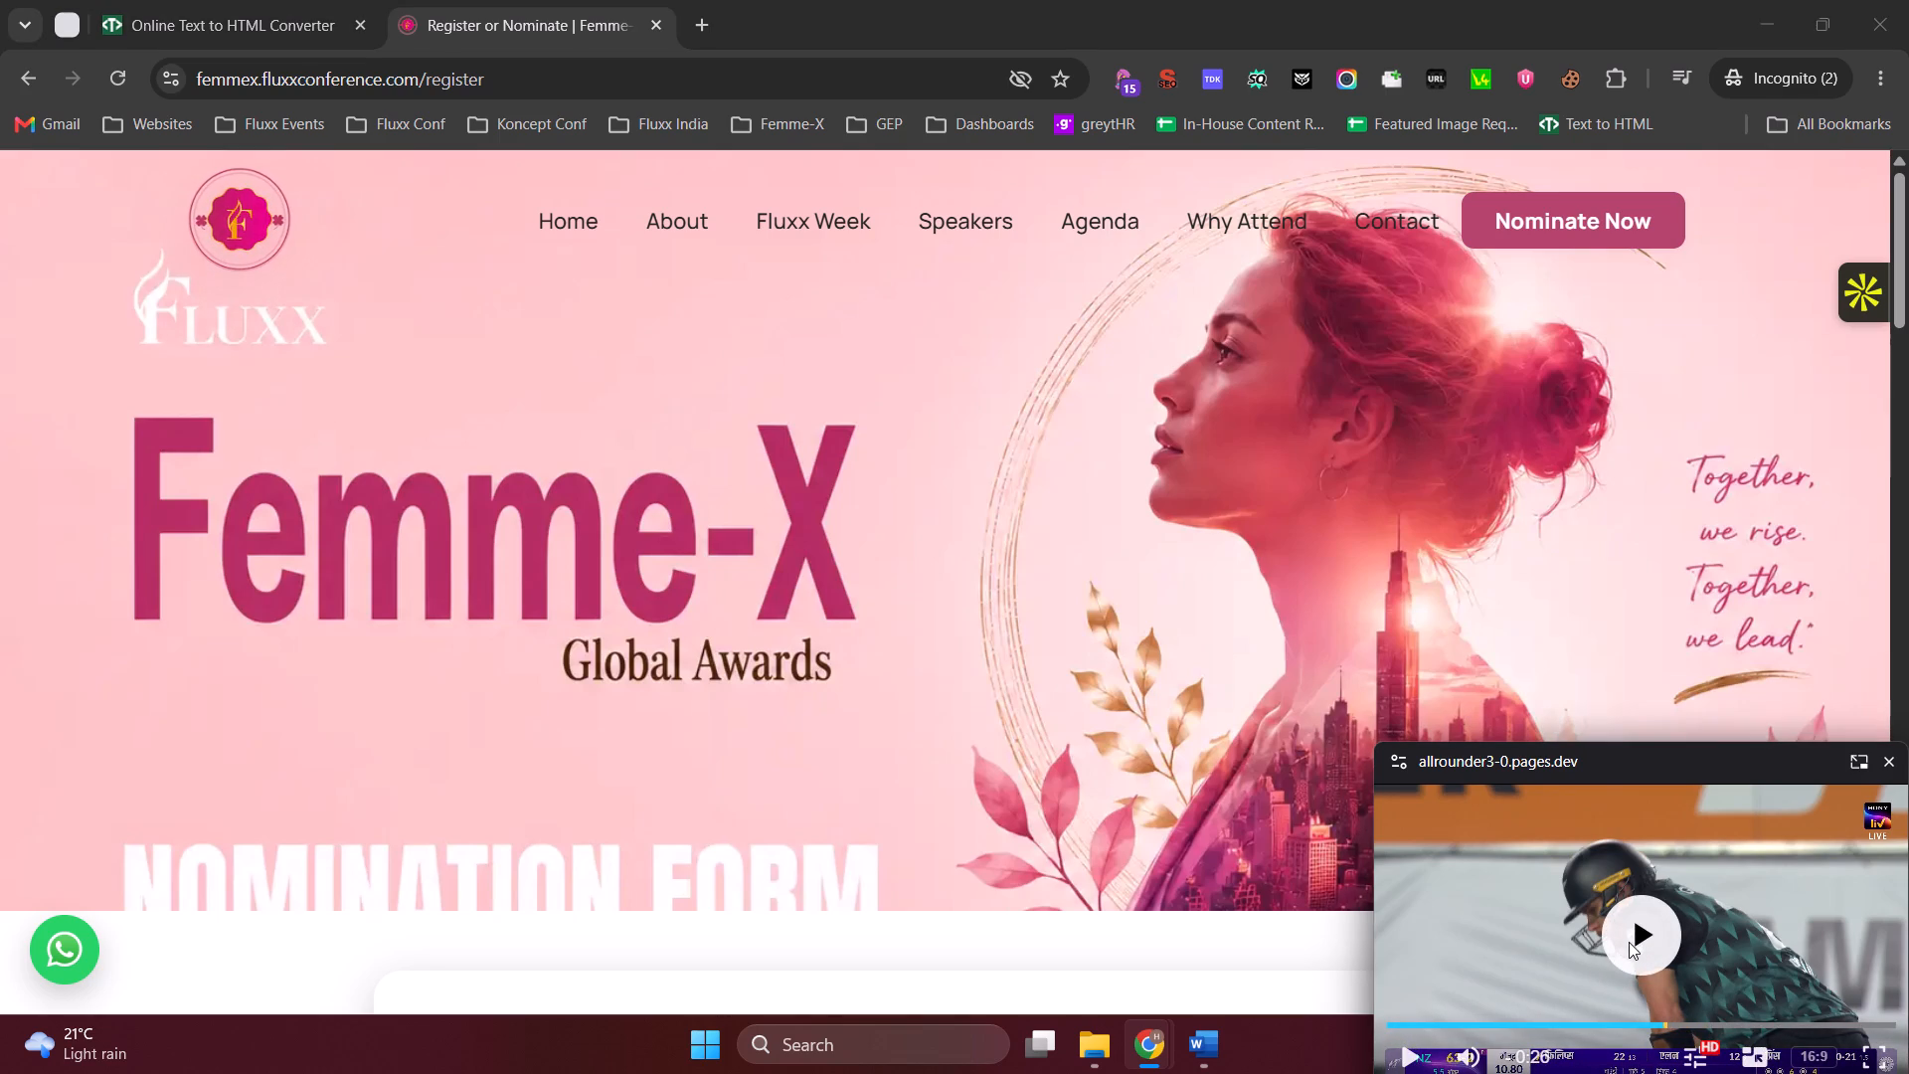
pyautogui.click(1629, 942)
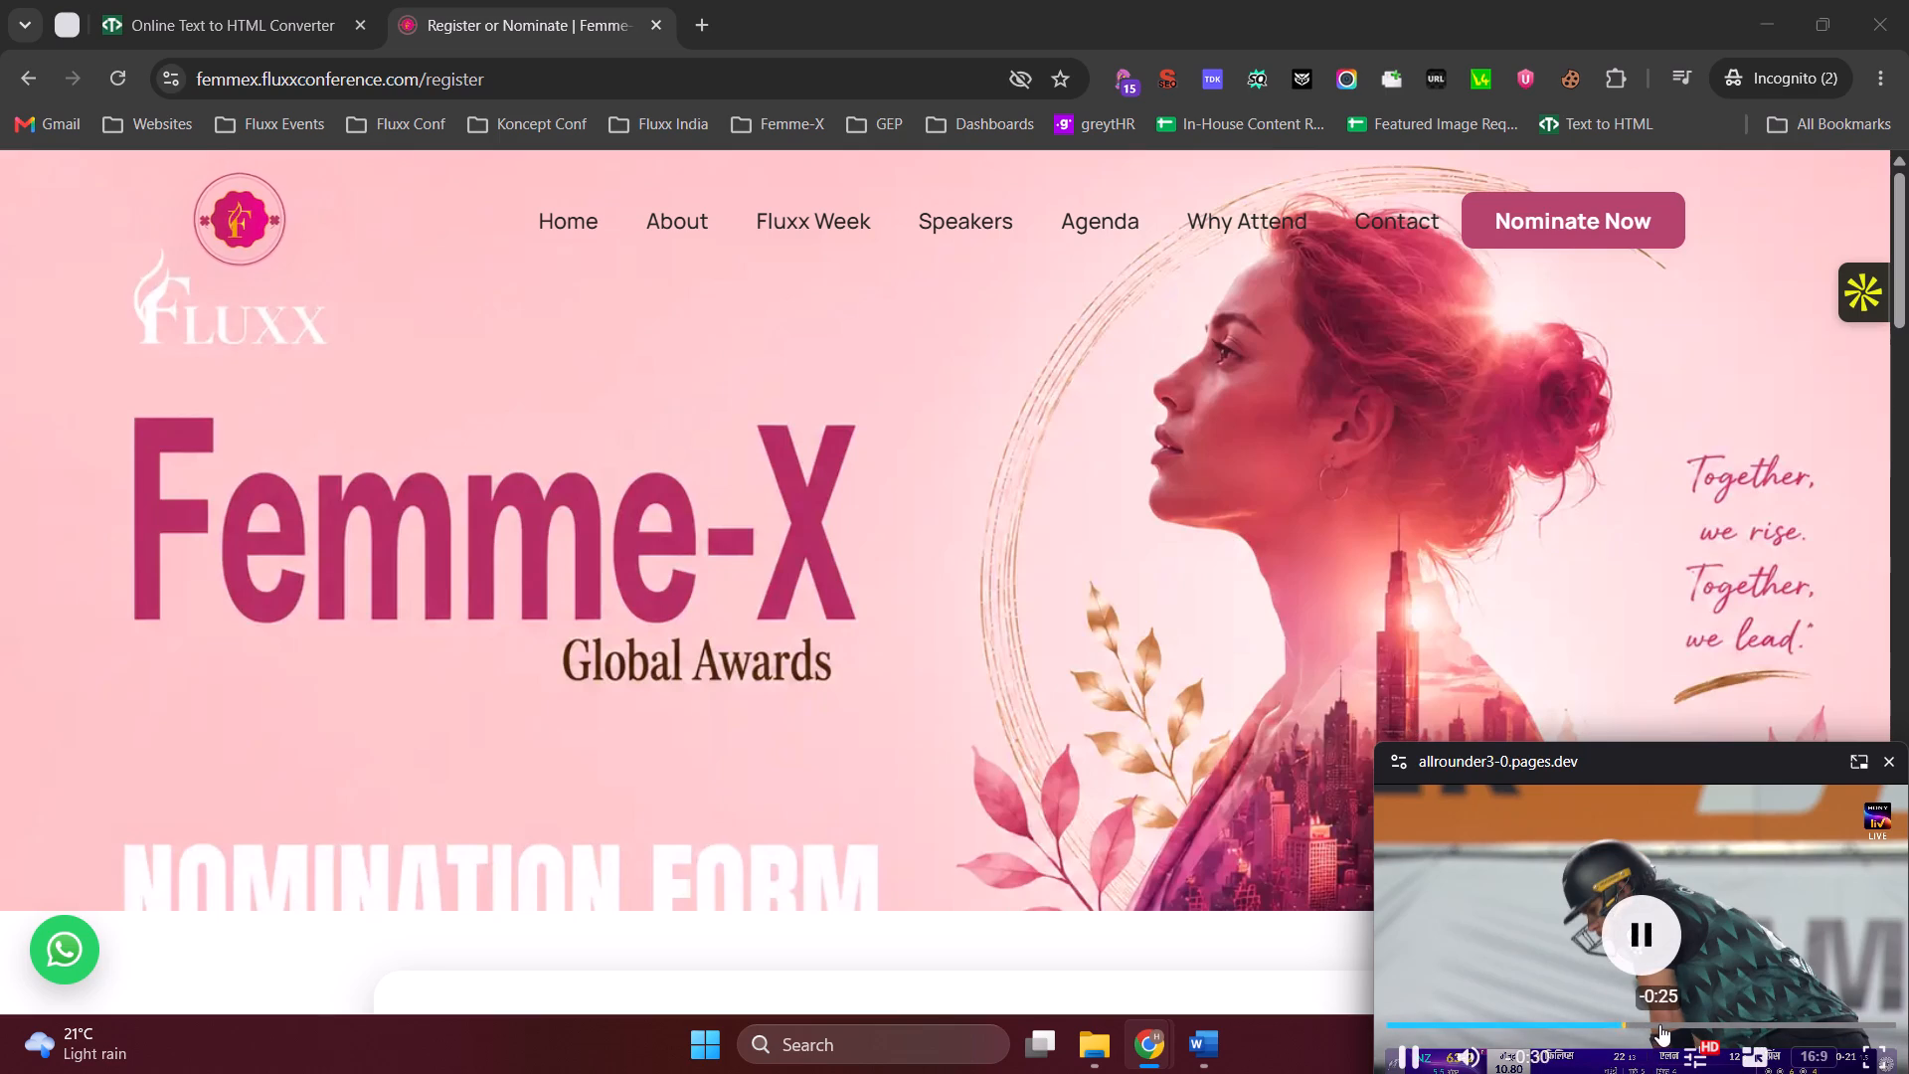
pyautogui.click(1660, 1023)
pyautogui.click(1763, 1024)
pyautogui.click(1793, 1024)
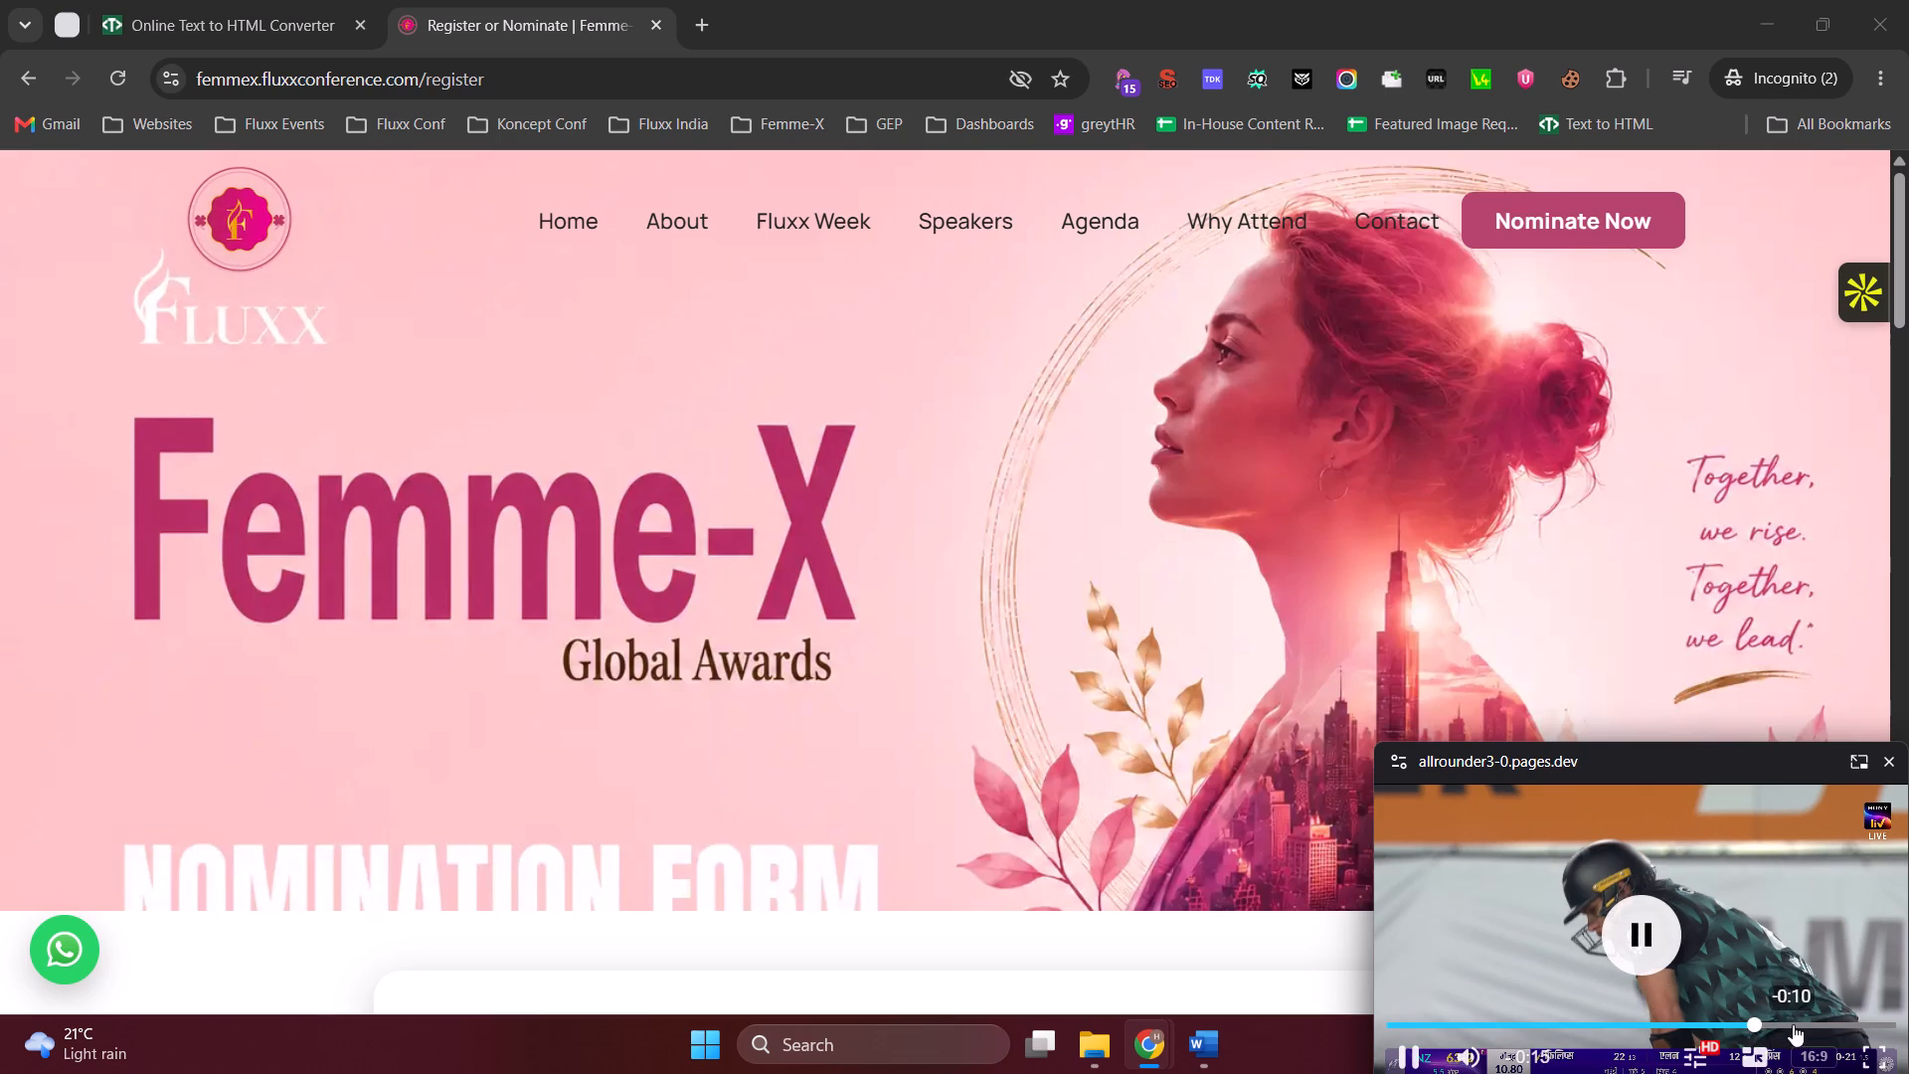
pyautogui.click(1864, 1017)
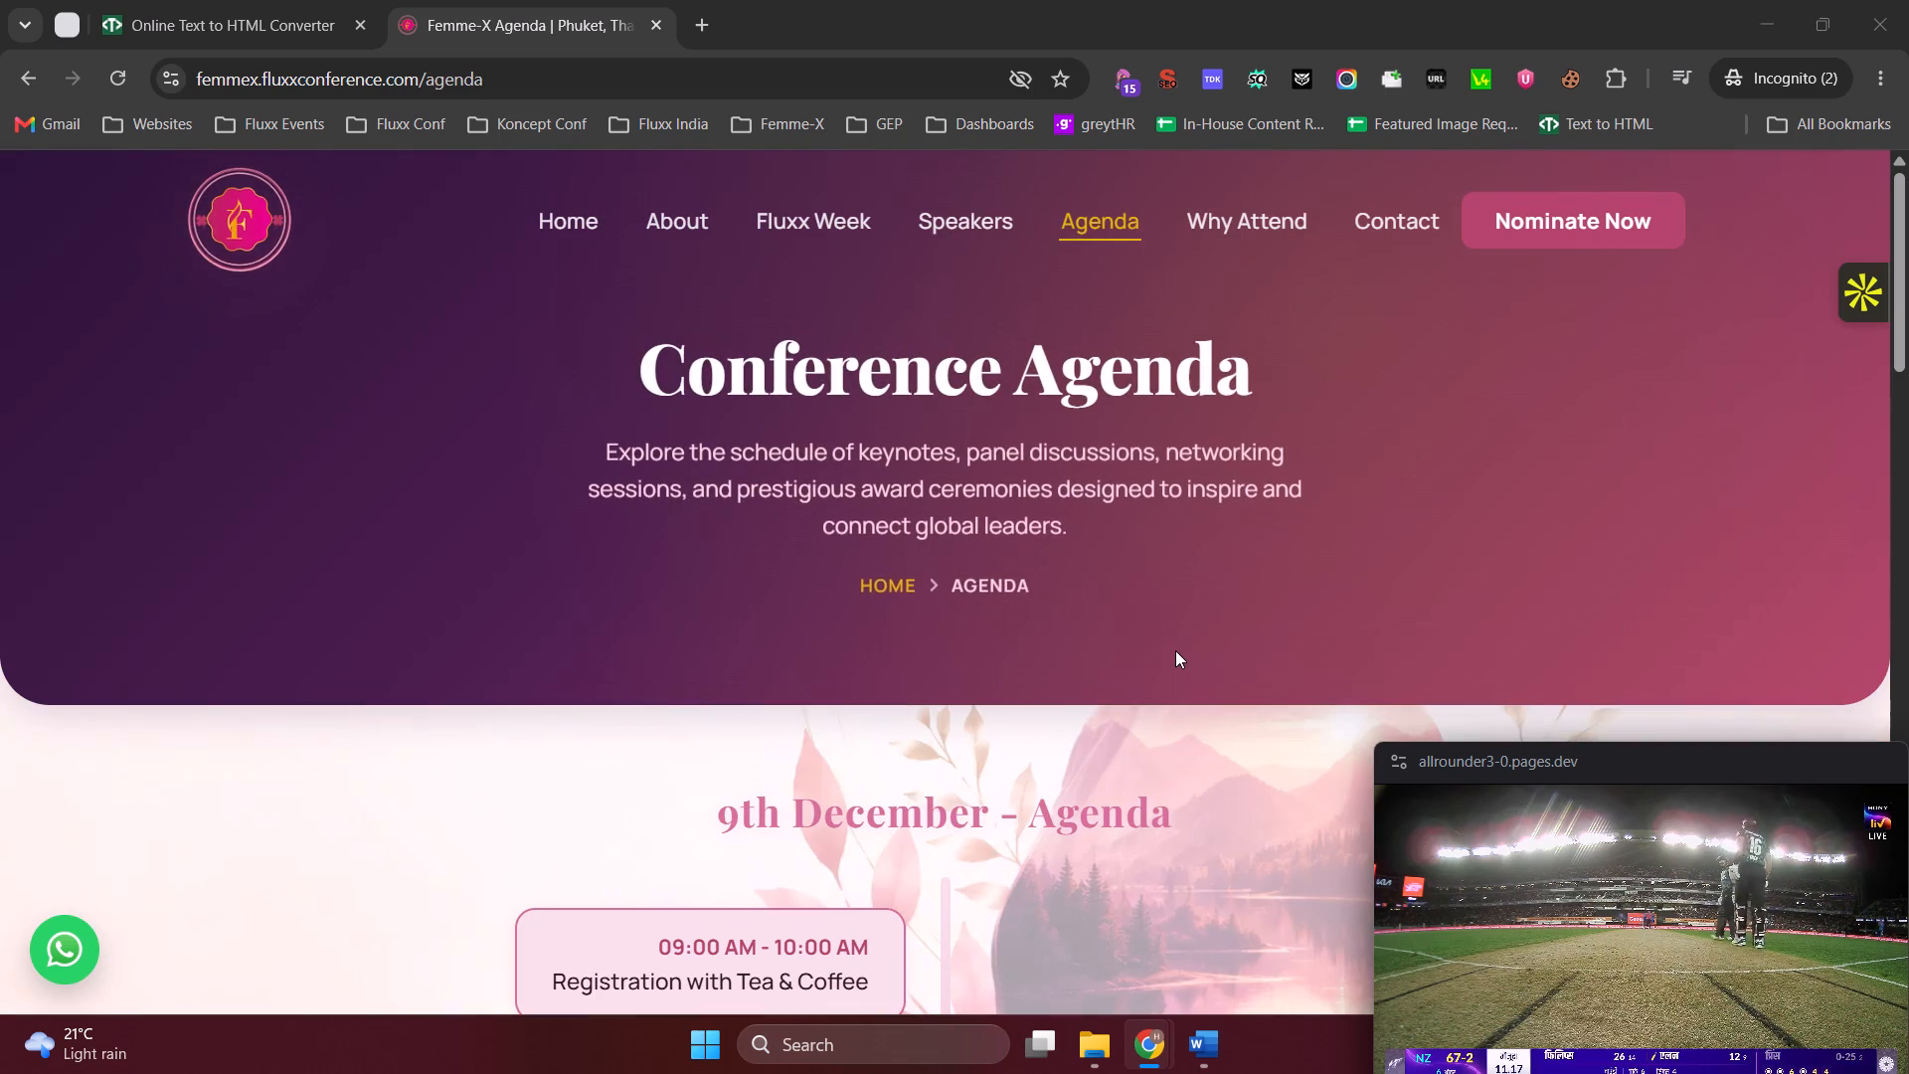
# Copy the Agenda page's web address and return to the text-to-HTML converter.
pyautogui.click(492, 81)
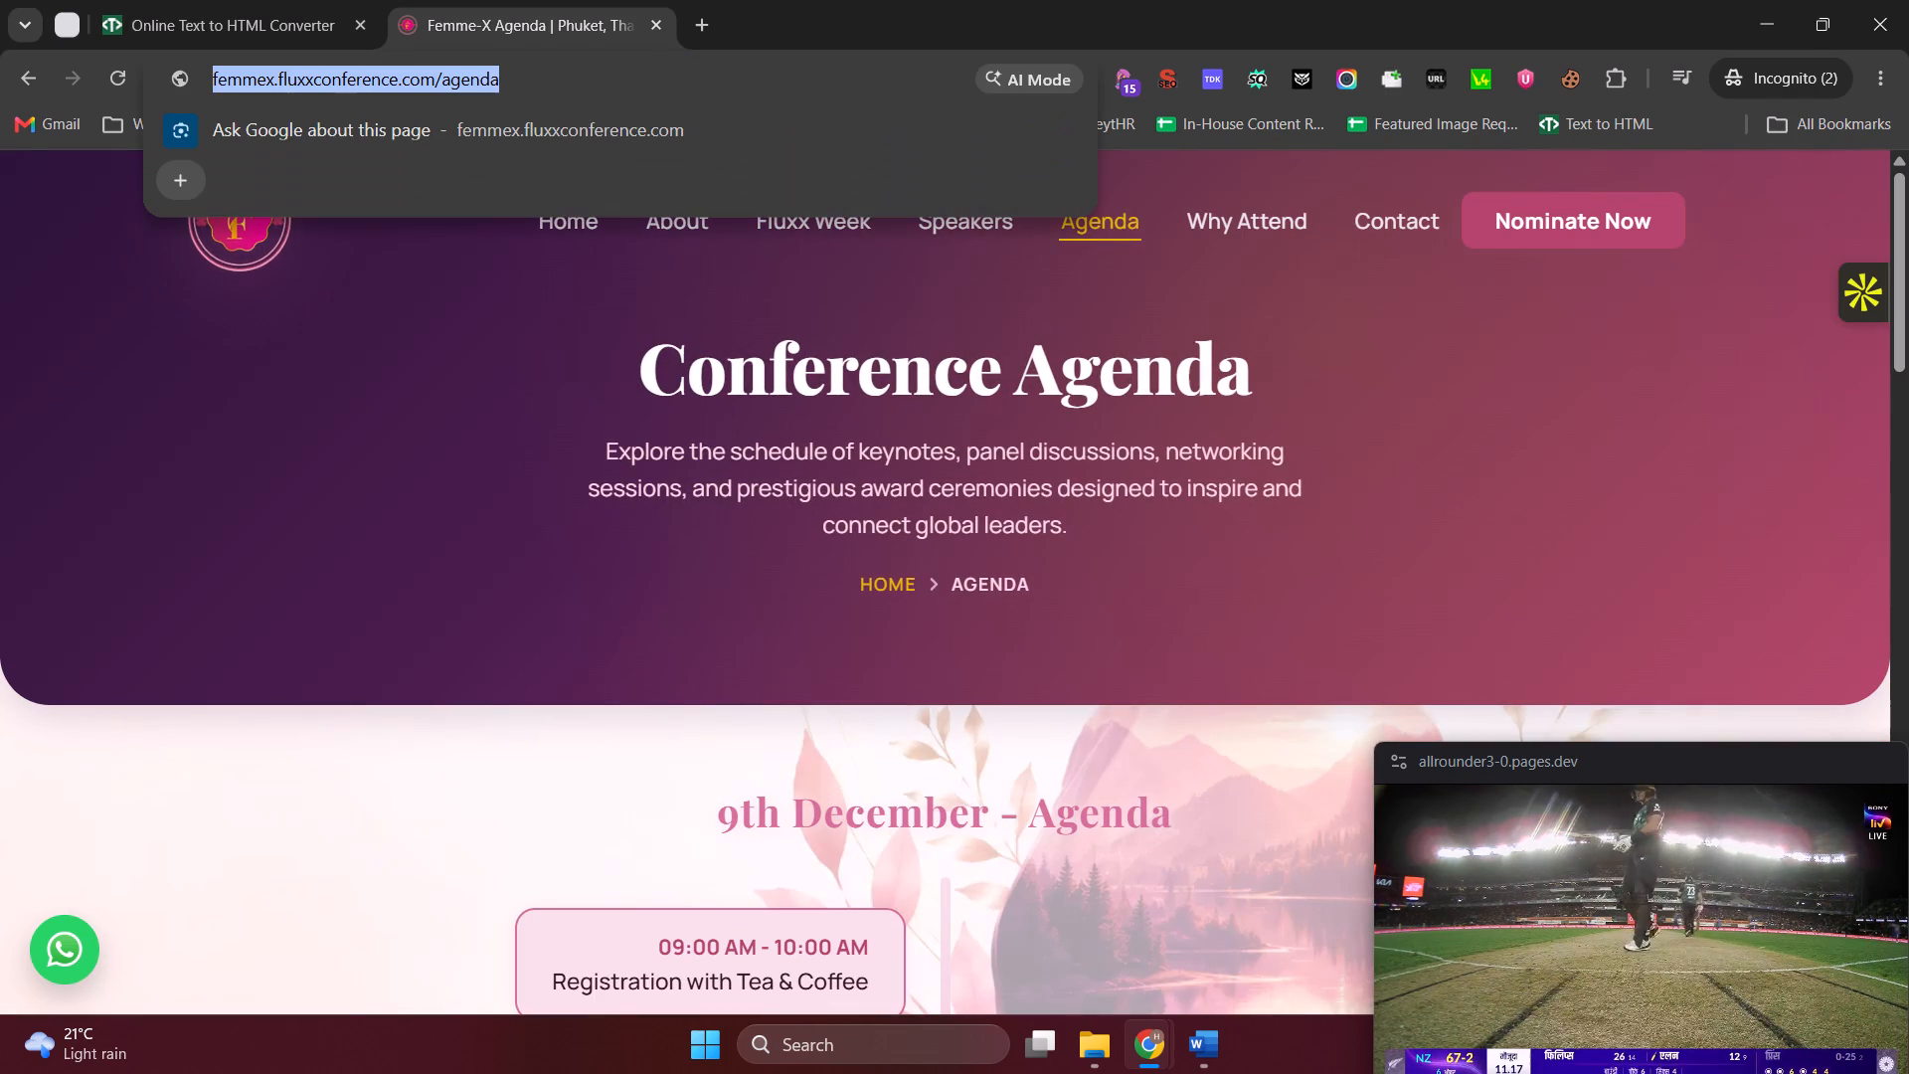
pyautogui.hotkey('ctrl', 'c')
pyautogui.hotkey('ctrl', 'c')
pyautogui.hotkey('ctrl', 'c')
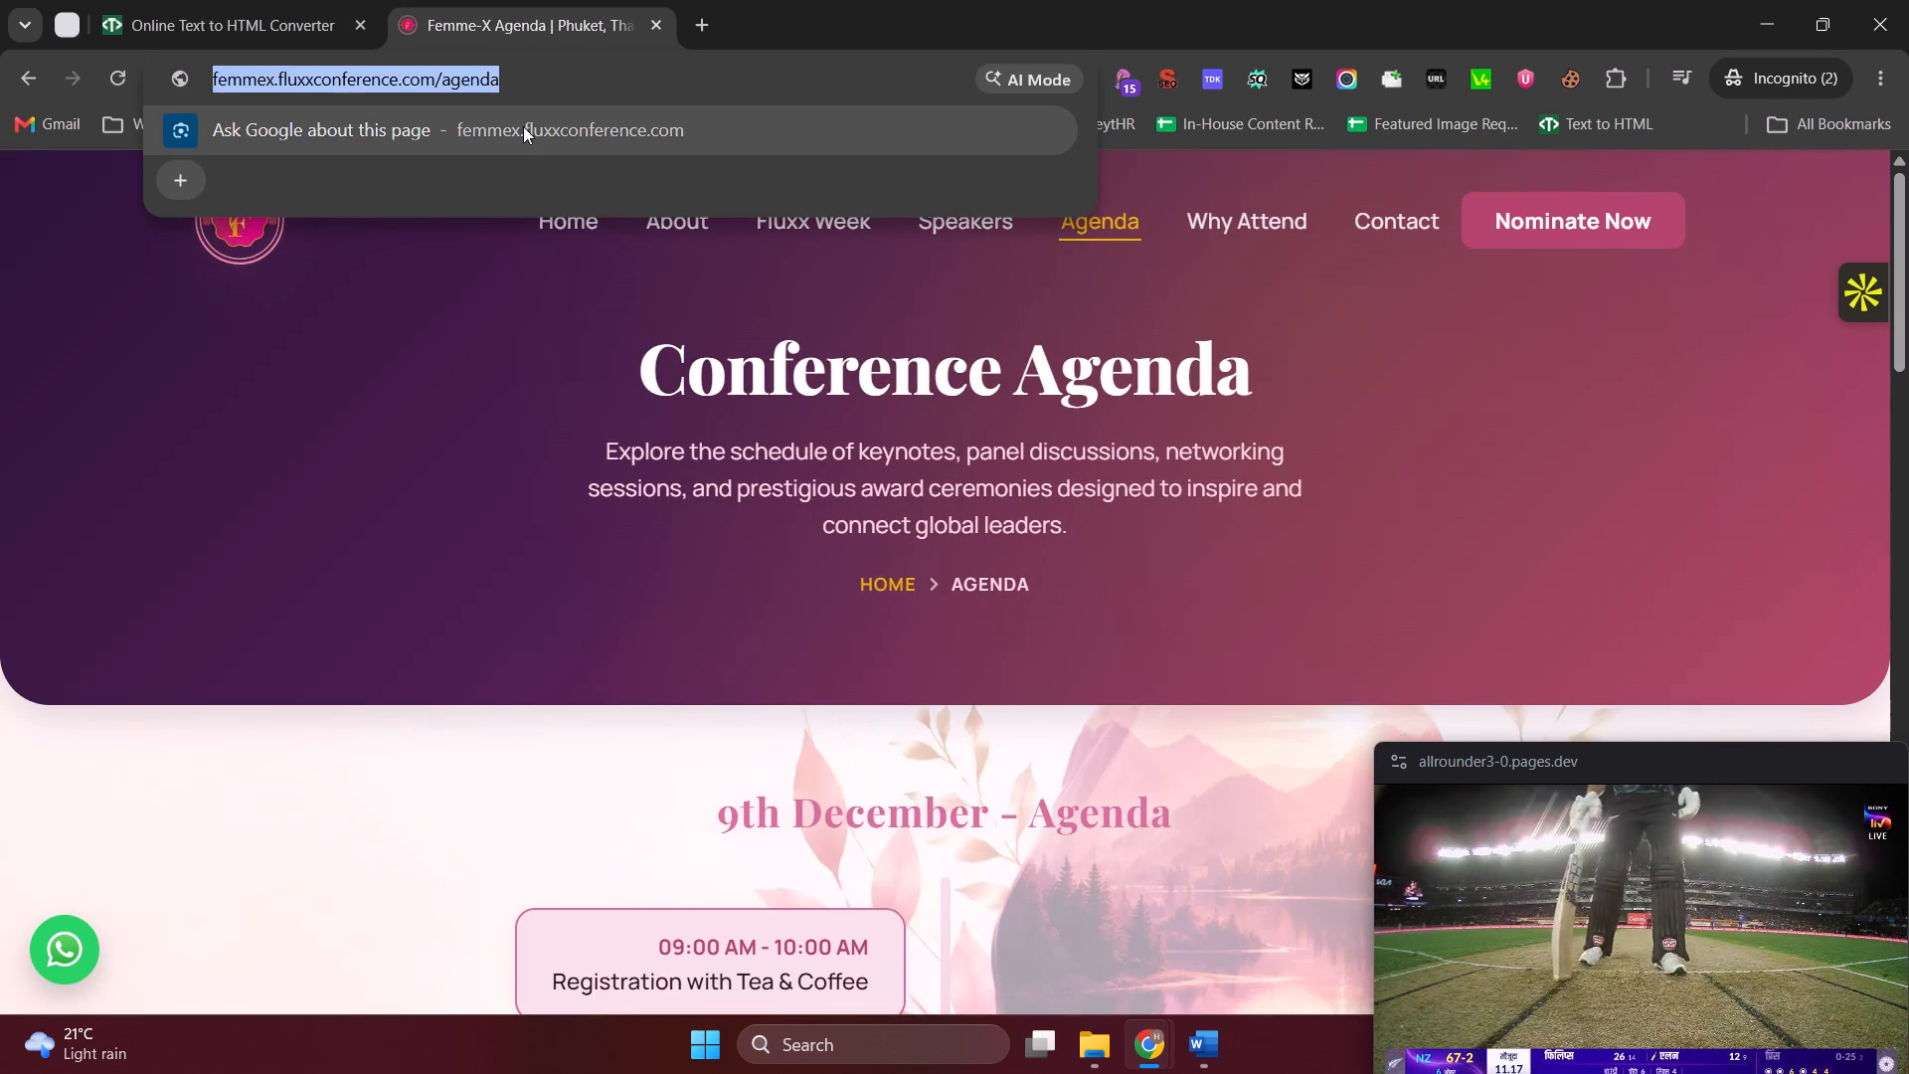
pyautogui.click(174, 0)
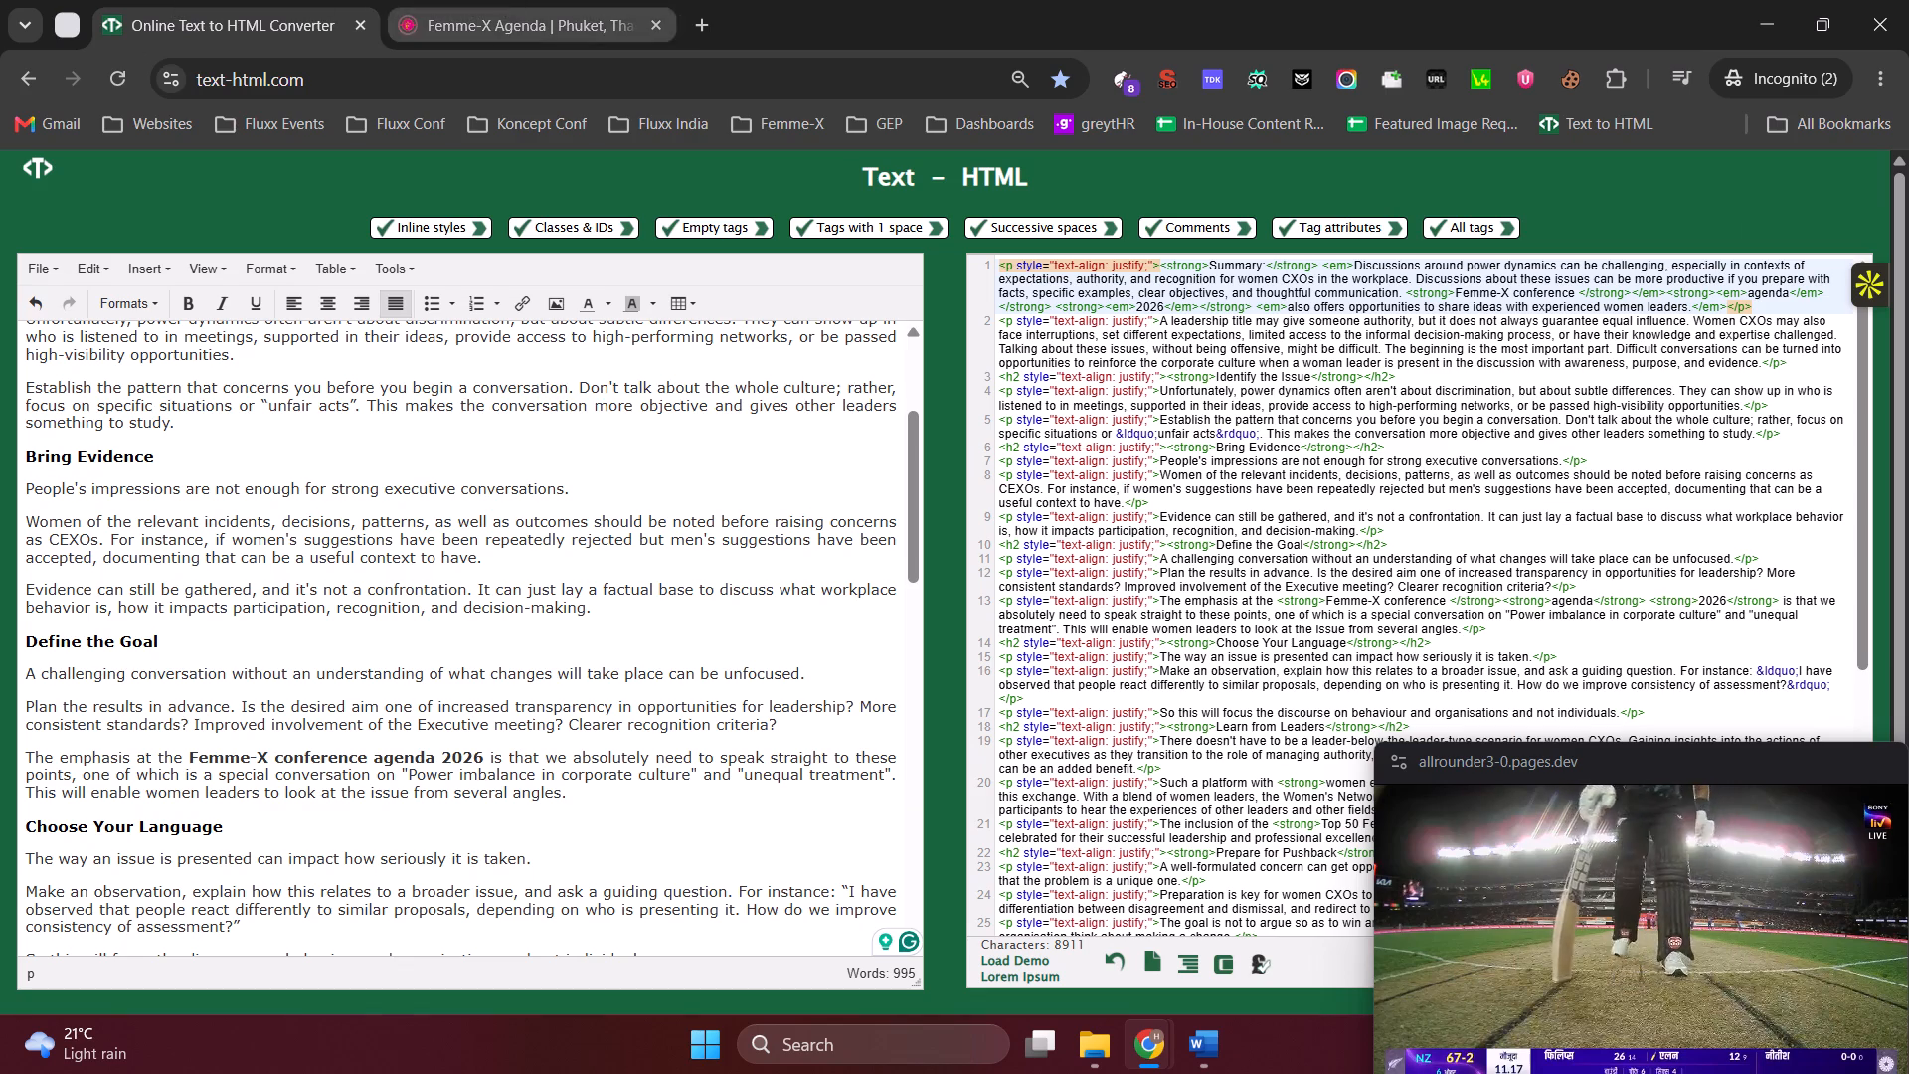
# Remove the bold formatting from "Femme-X conference agenda 2026" in the Summary's last sentence.
pyautogui.scroll(8, 455, 614)
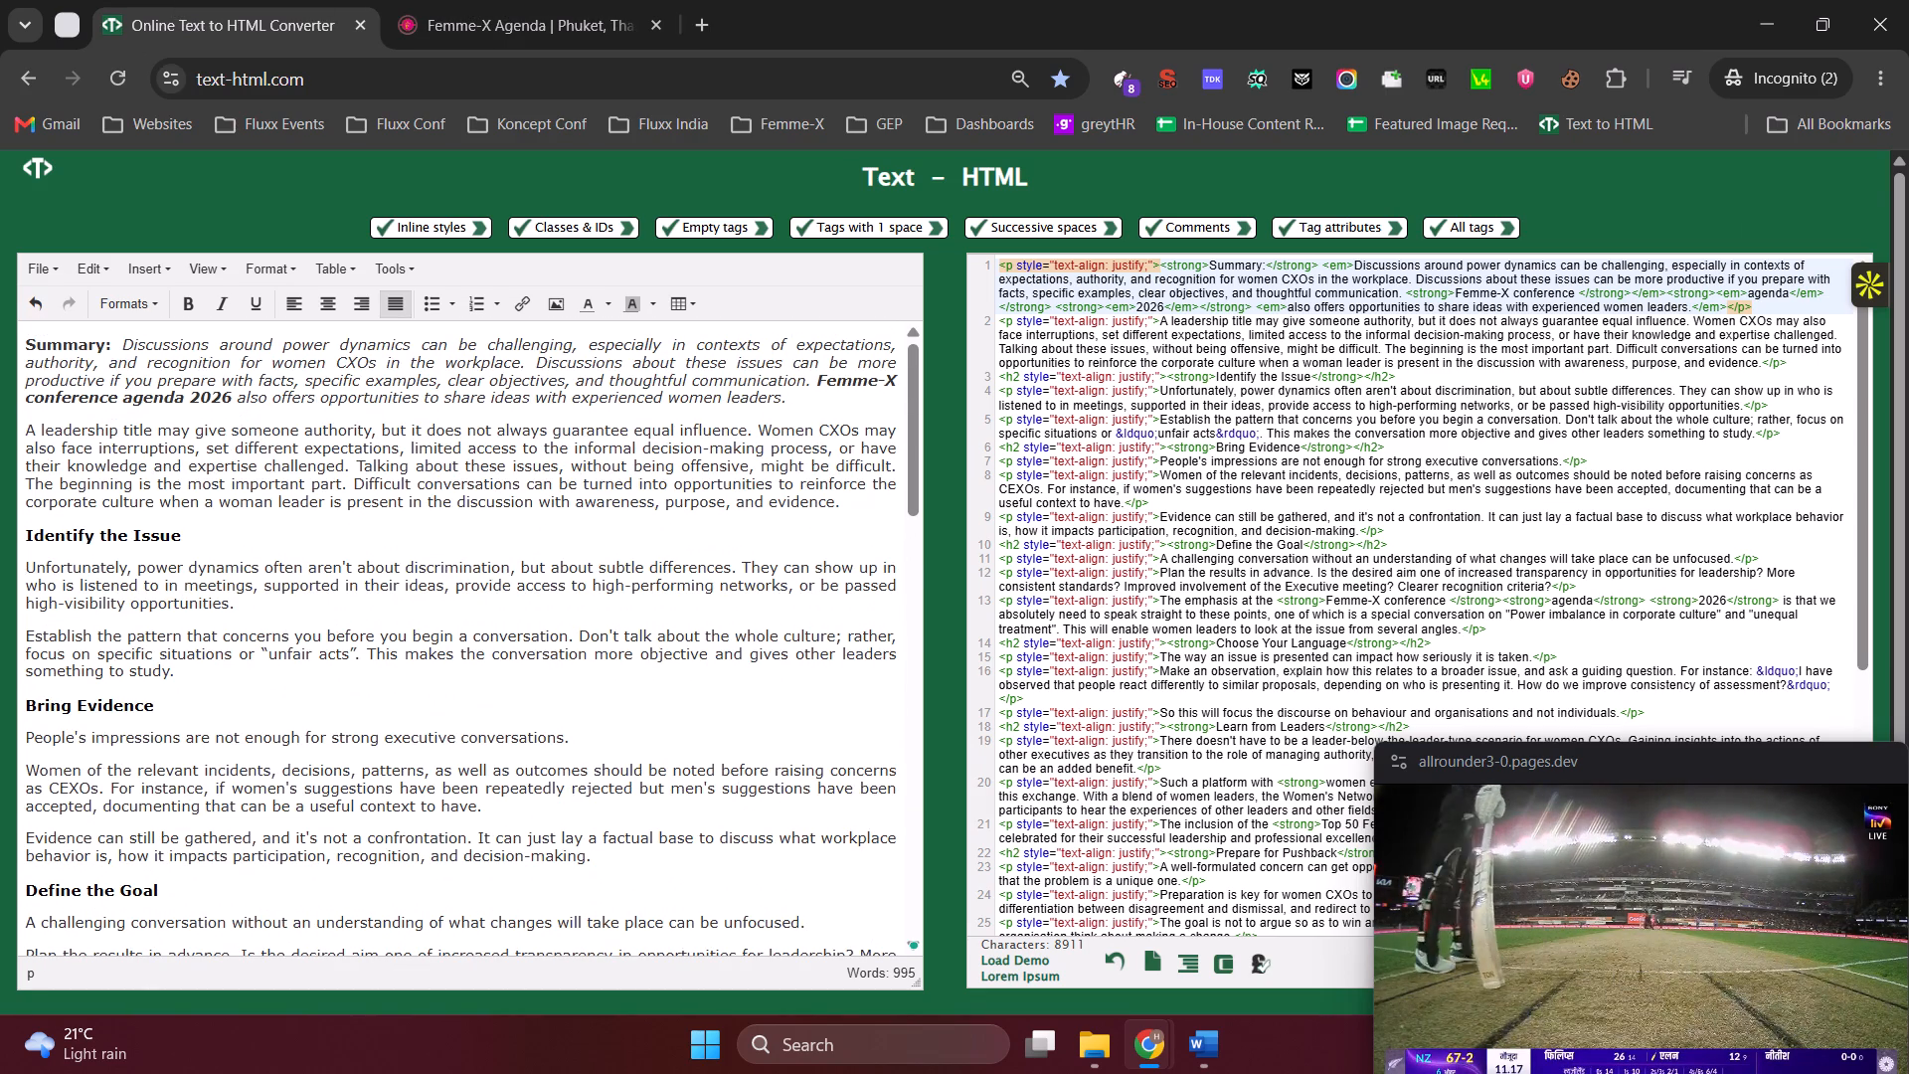
pyautogui.moveTo(801, 397); pyautogui.dragTo(819, 382)
pyautogui.hotkey('ctrl', 'b')
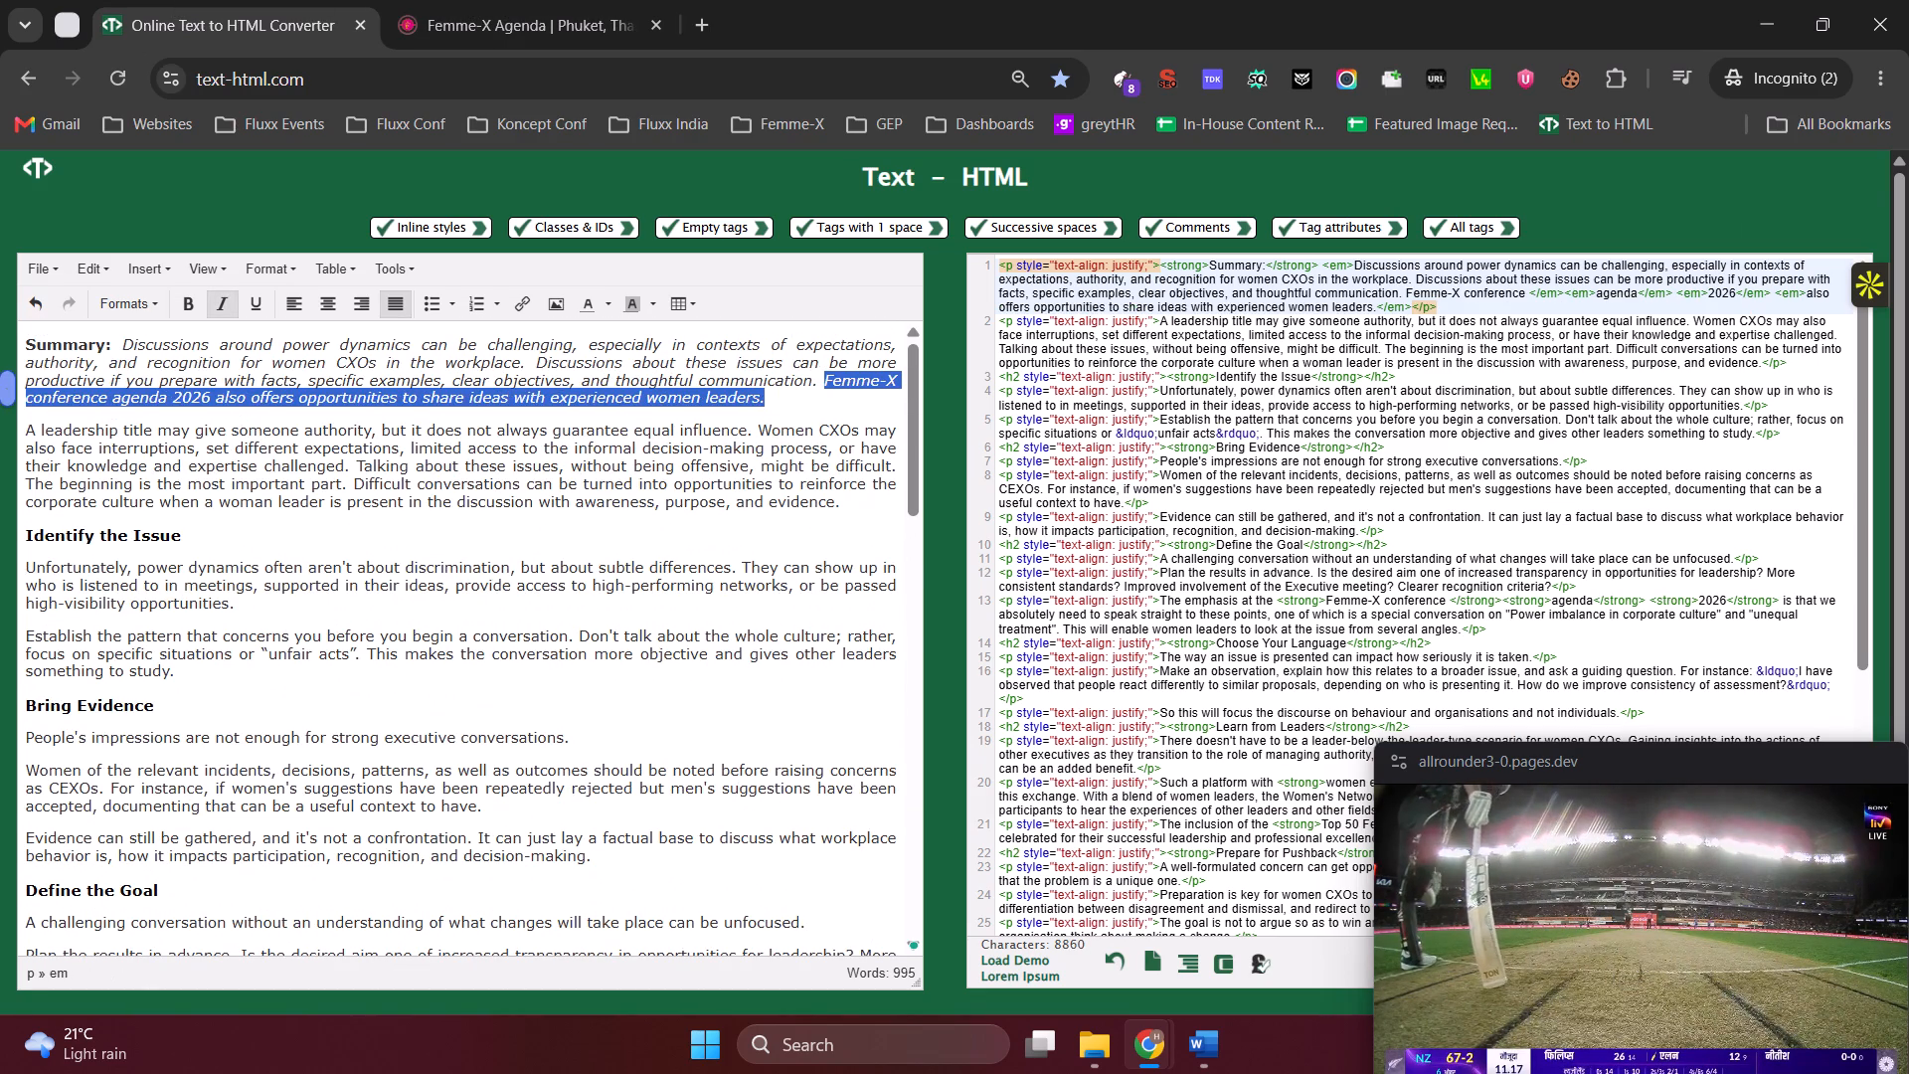
pyautogui.click(747, 437)
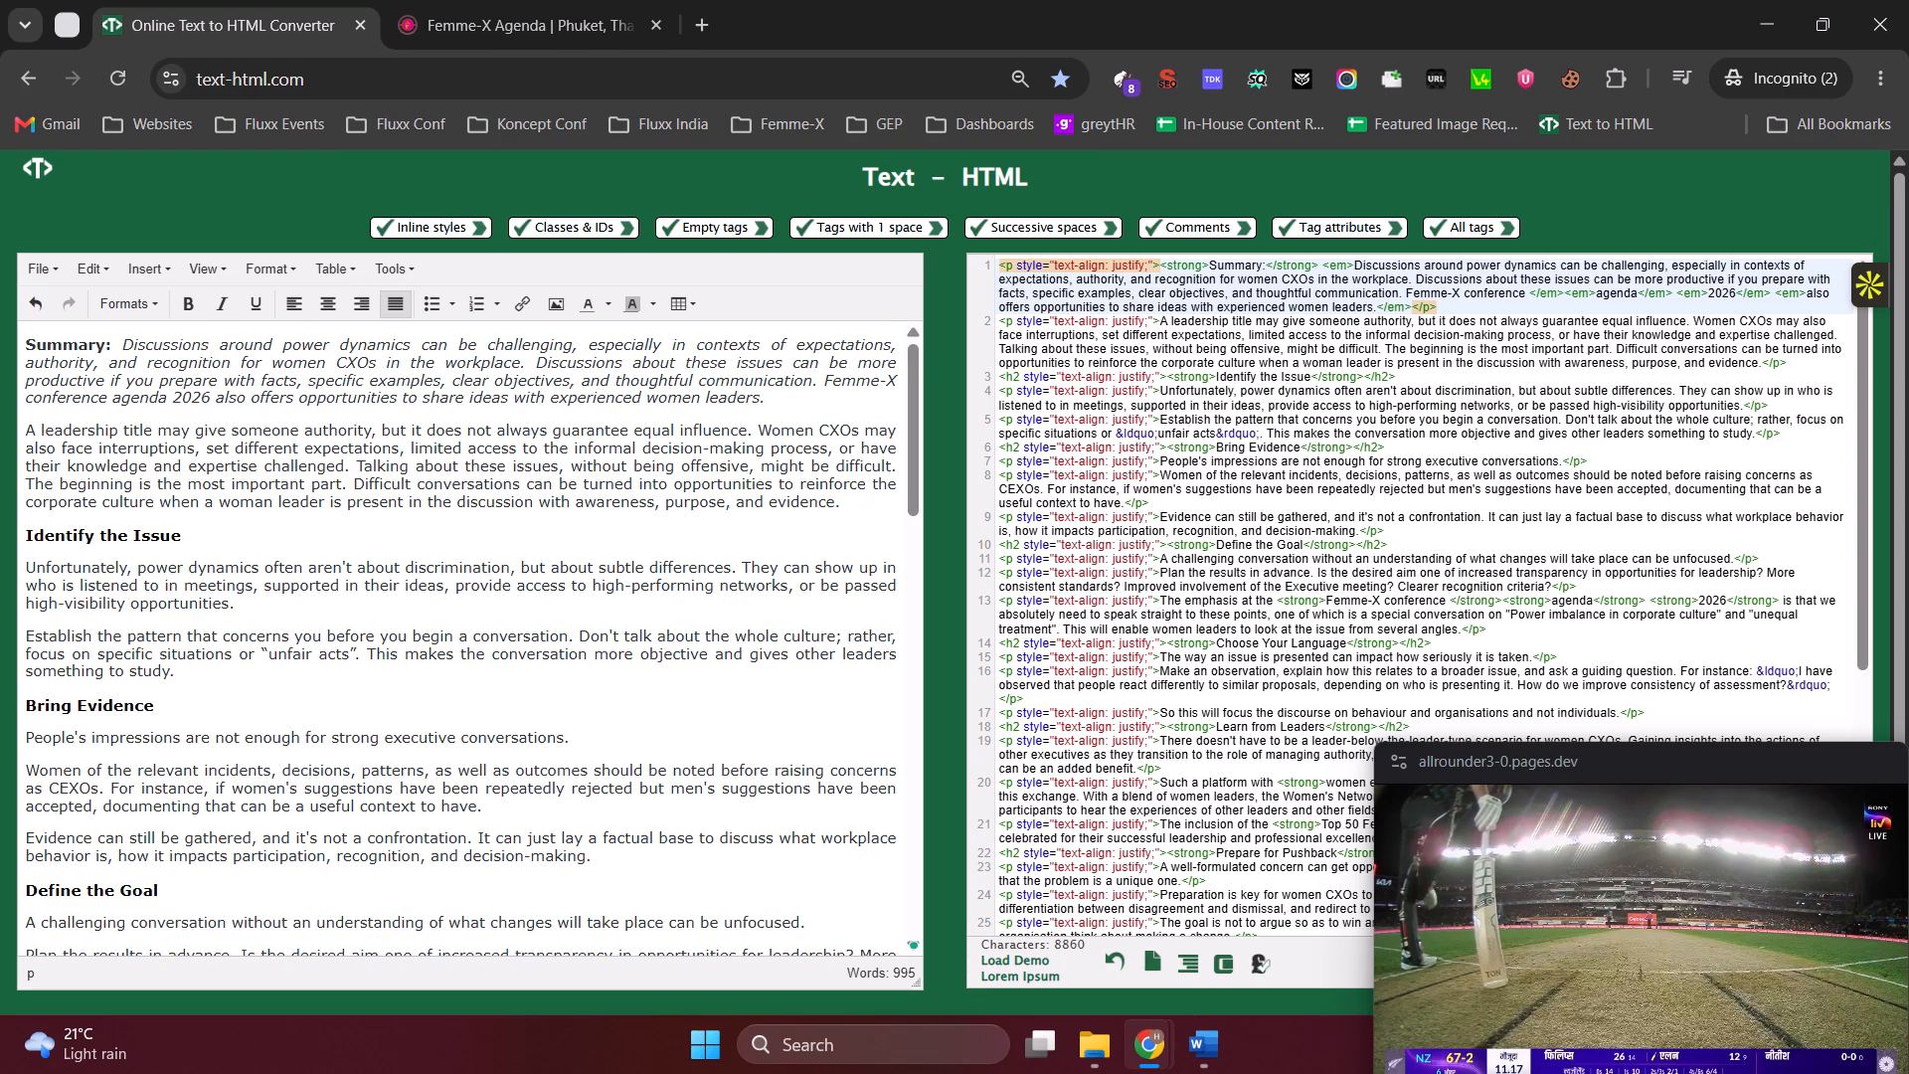
pyautogui.scroll(-1, 410, 651)
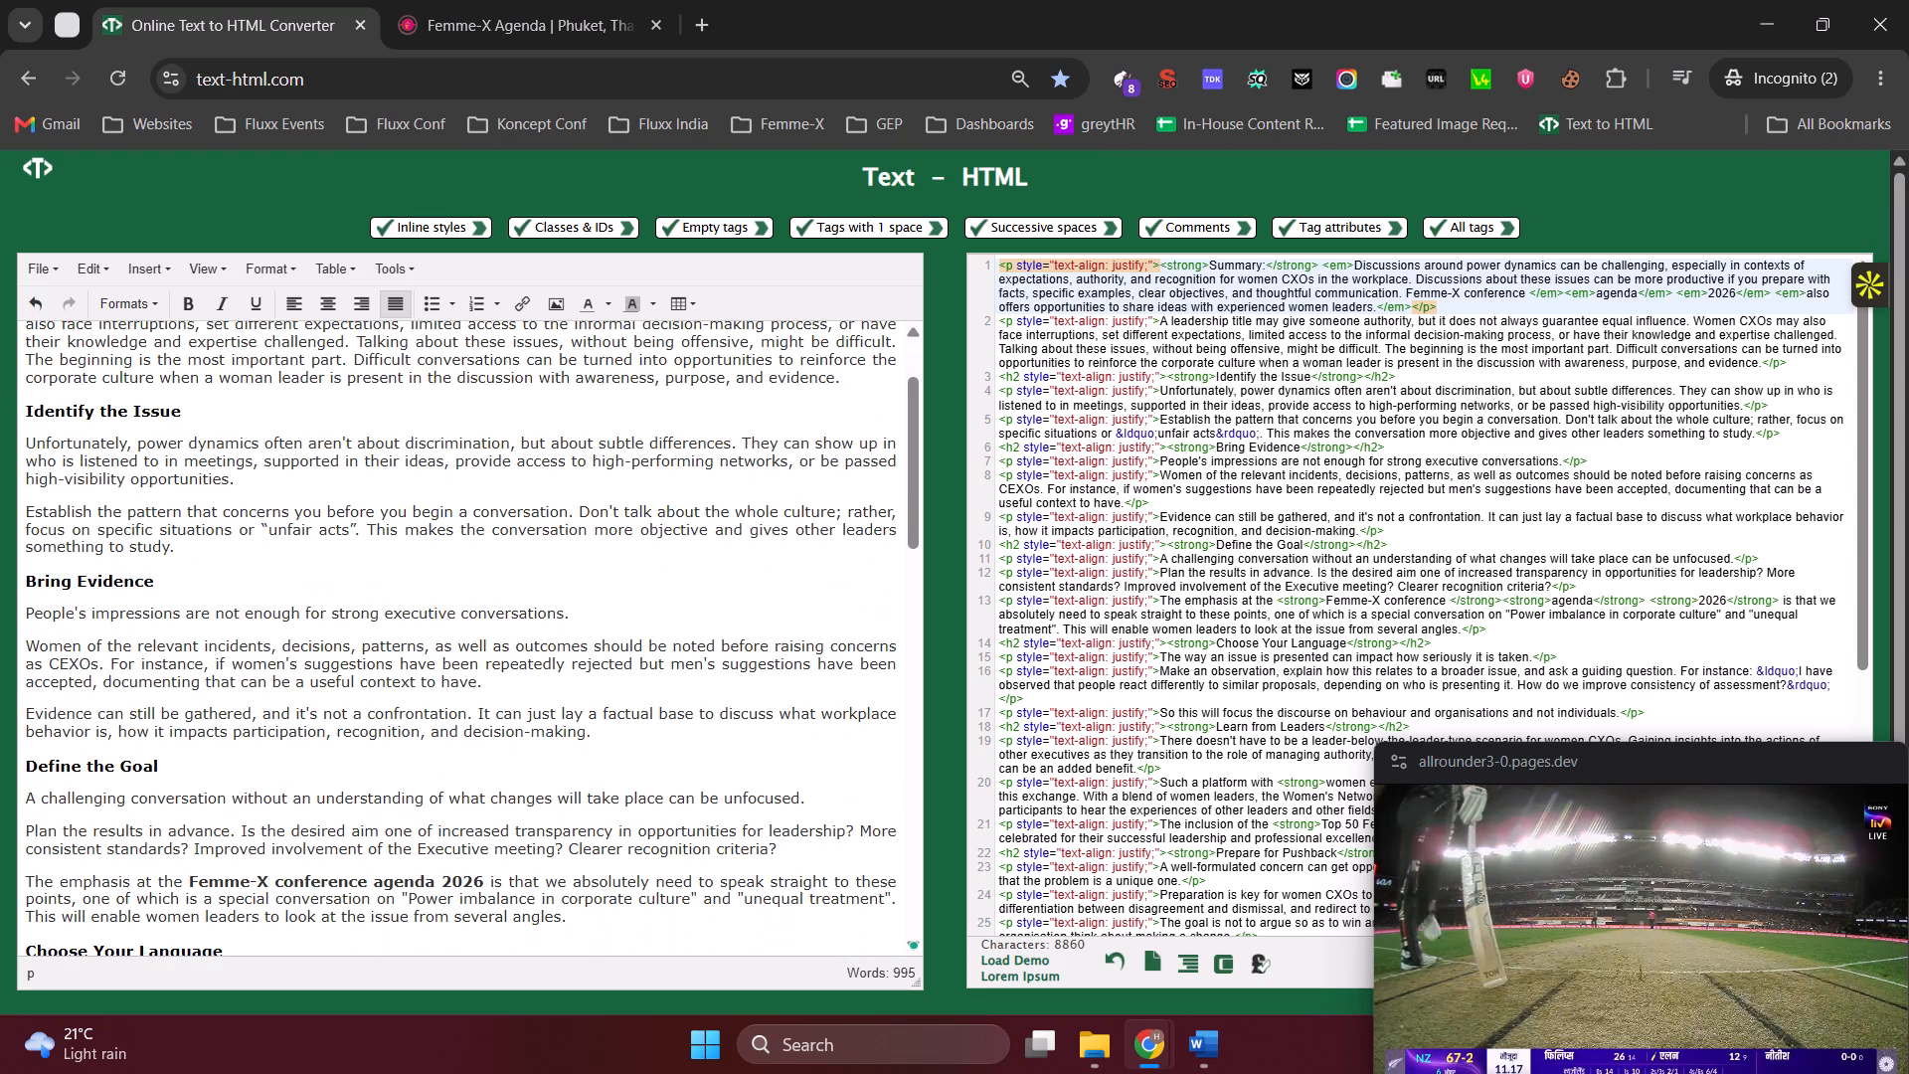
pyautogui.scroll(3, 410, 651)
pyautogui.scroll(-3, 410, 651)
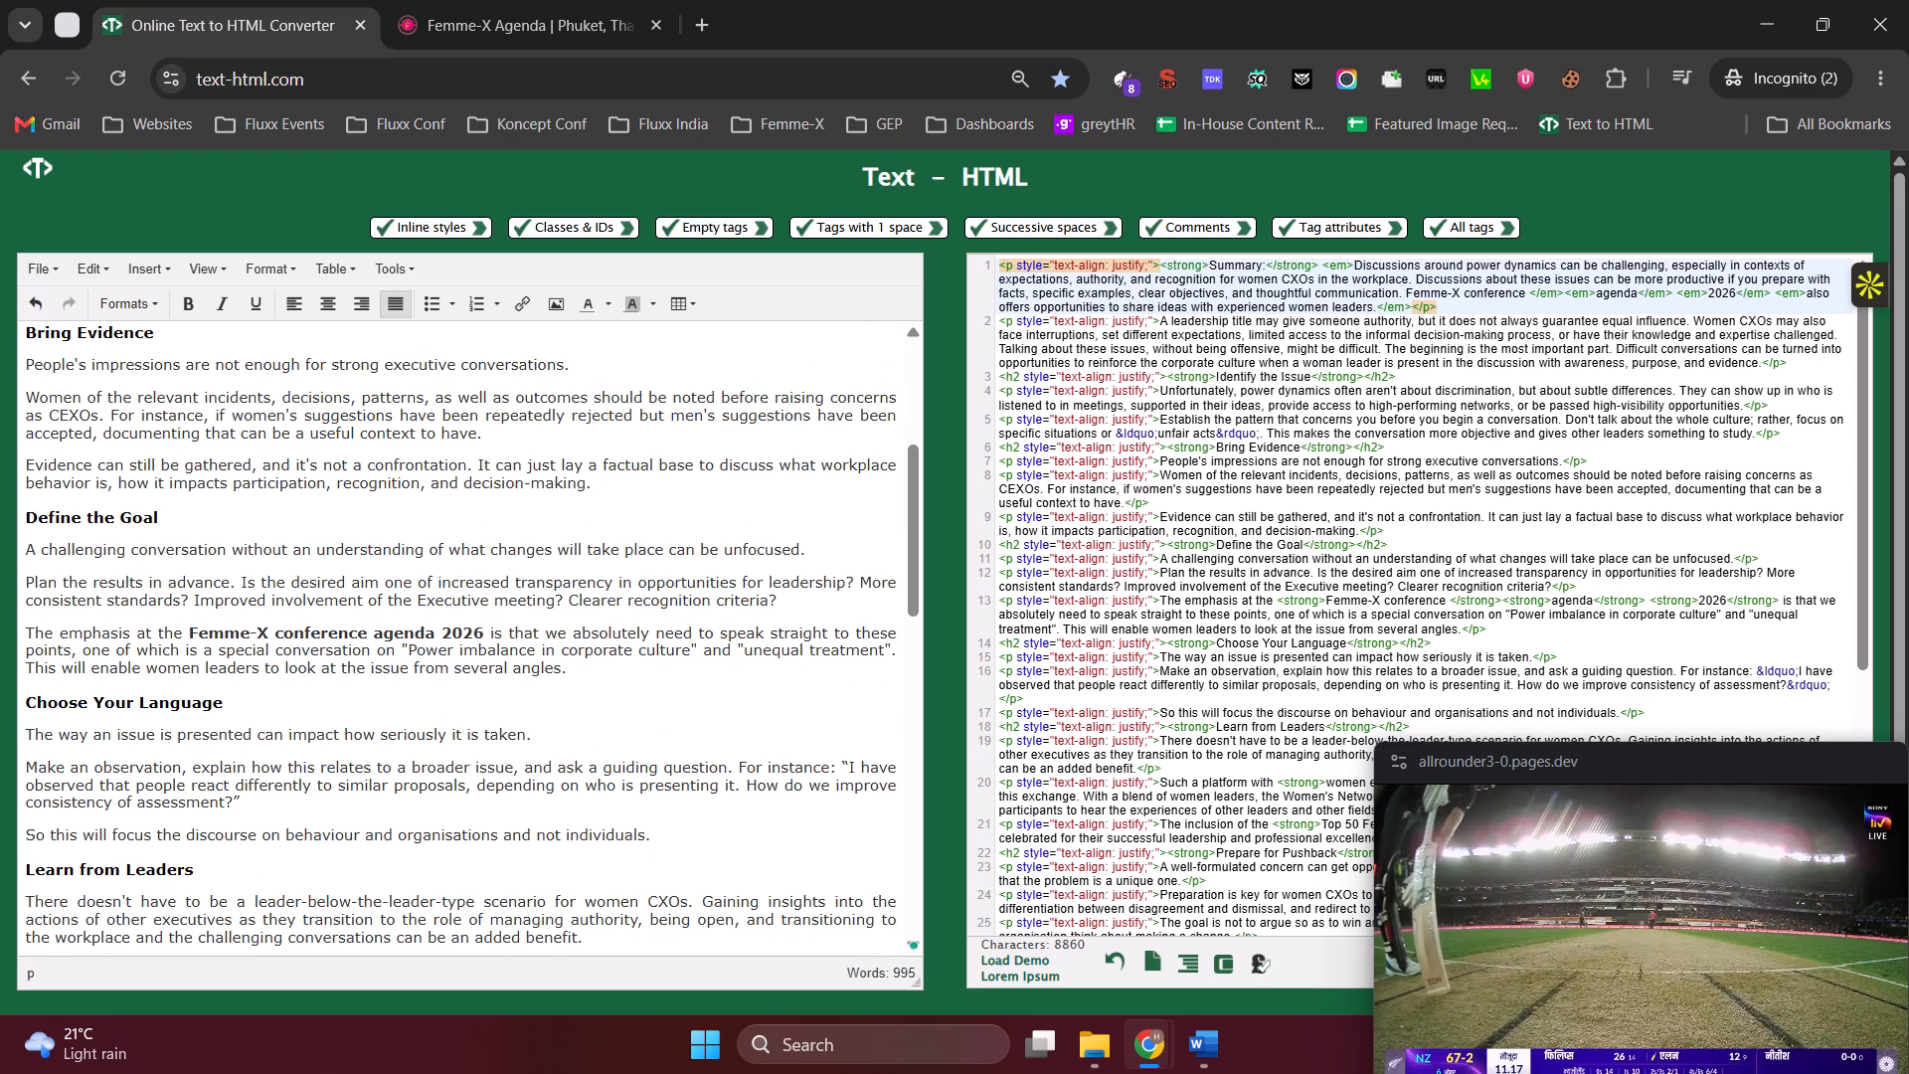
pyautogui.click(482, 629)
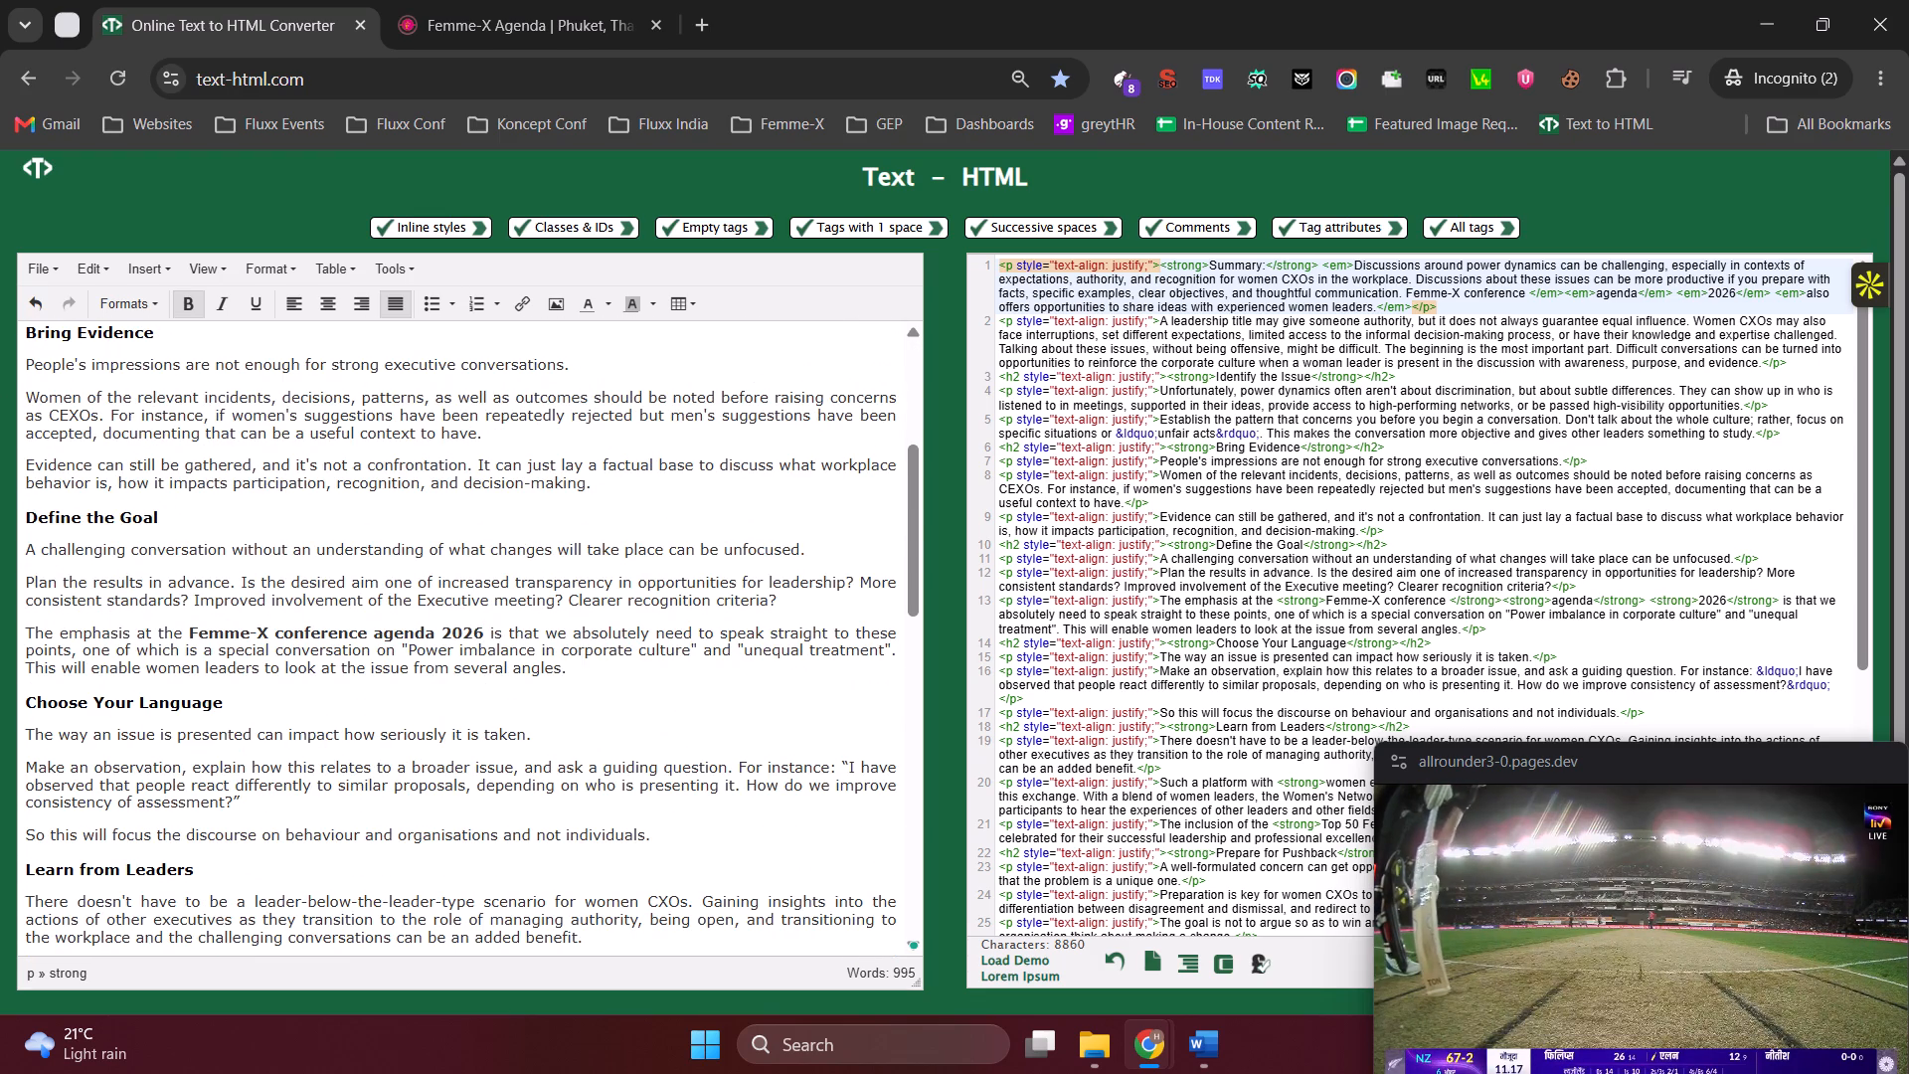
pyautogui.hotkey('ctrl', 'shift', 'Left')
pyautogui.hotkey('ctrl', 'shift', 'Left')
pyautogui.hotkey('ctrl', 'shift', 'Left')
pyautogui.hotkey('ctrl', 'shift', 'Left')
pyautogui.hotkey('ctrl', 'shift', 'Left')
pyautogui.hotkey('ctrl', 'shift', 'Left')
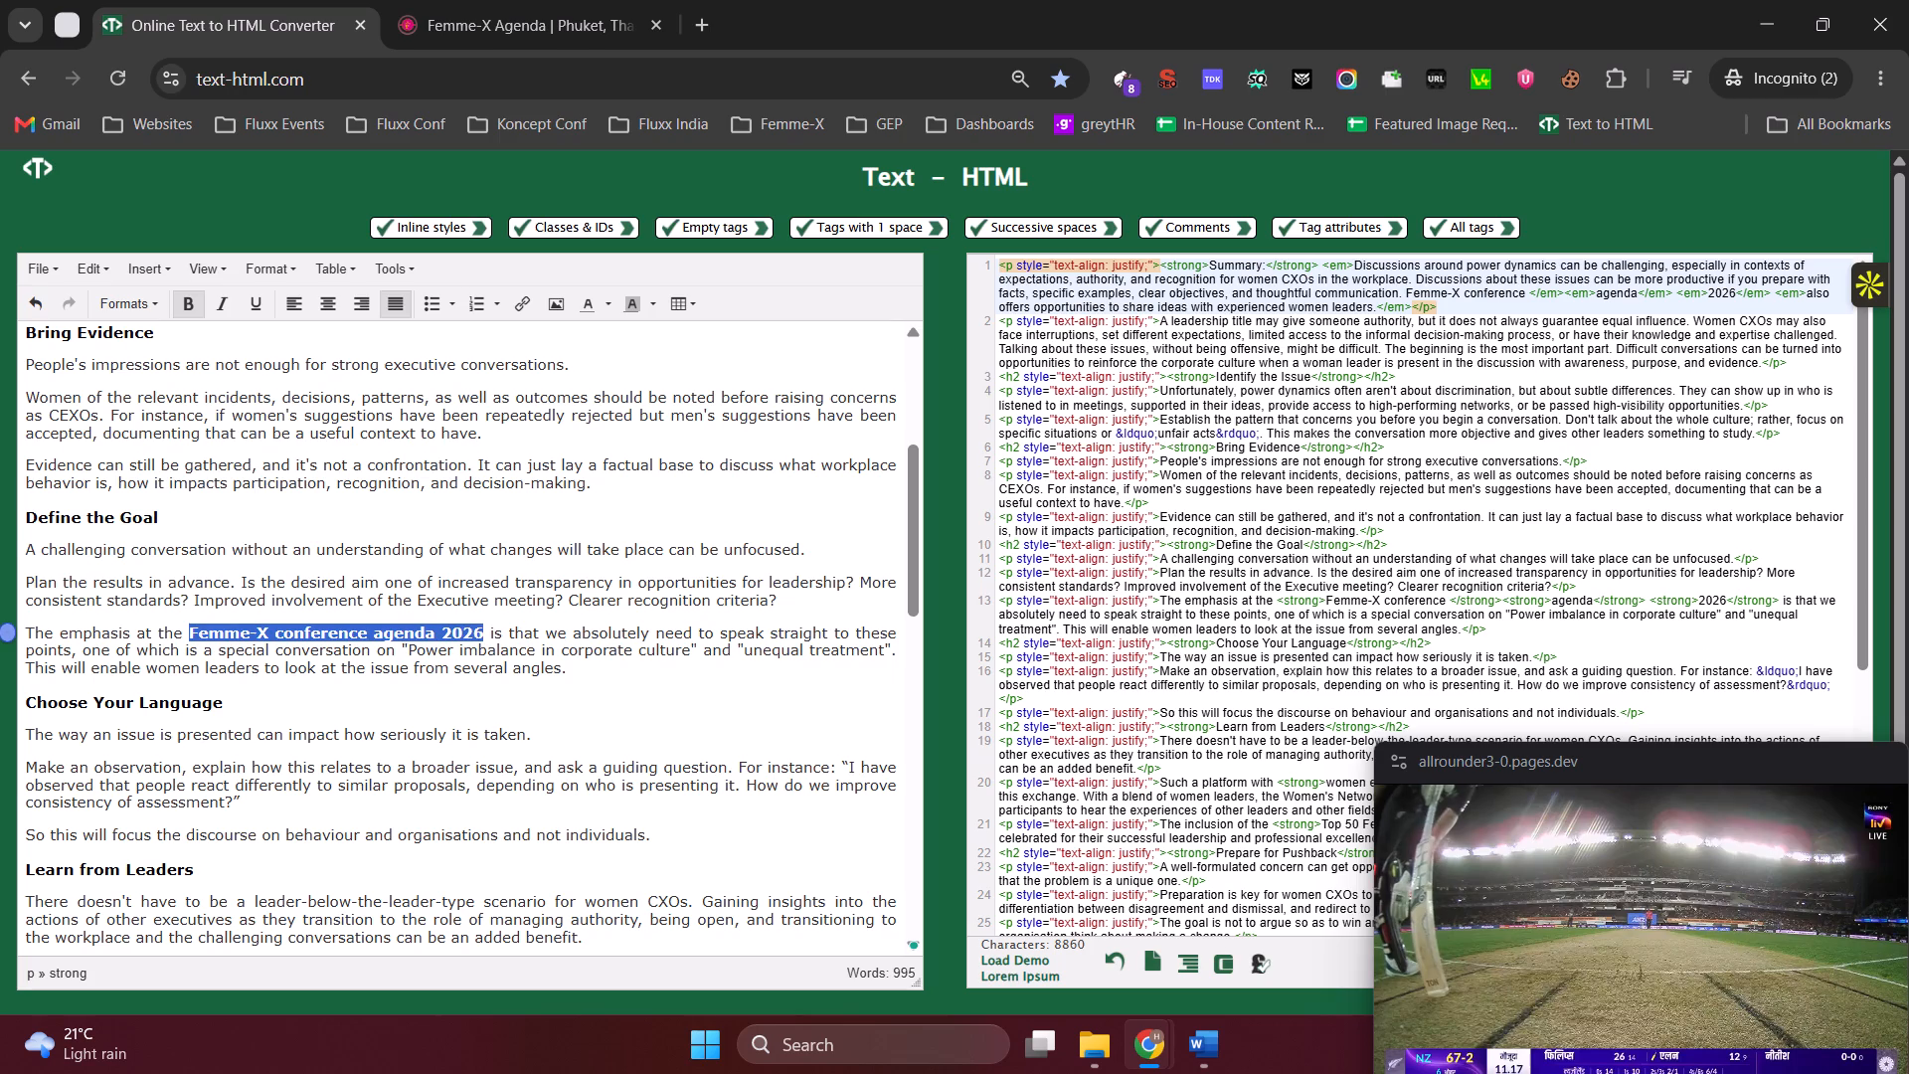
pyautogui.hotkey('ctrl', 'k')
pyautogui.hotkey('ctrl', 'v')
pyautogui.press('Return')
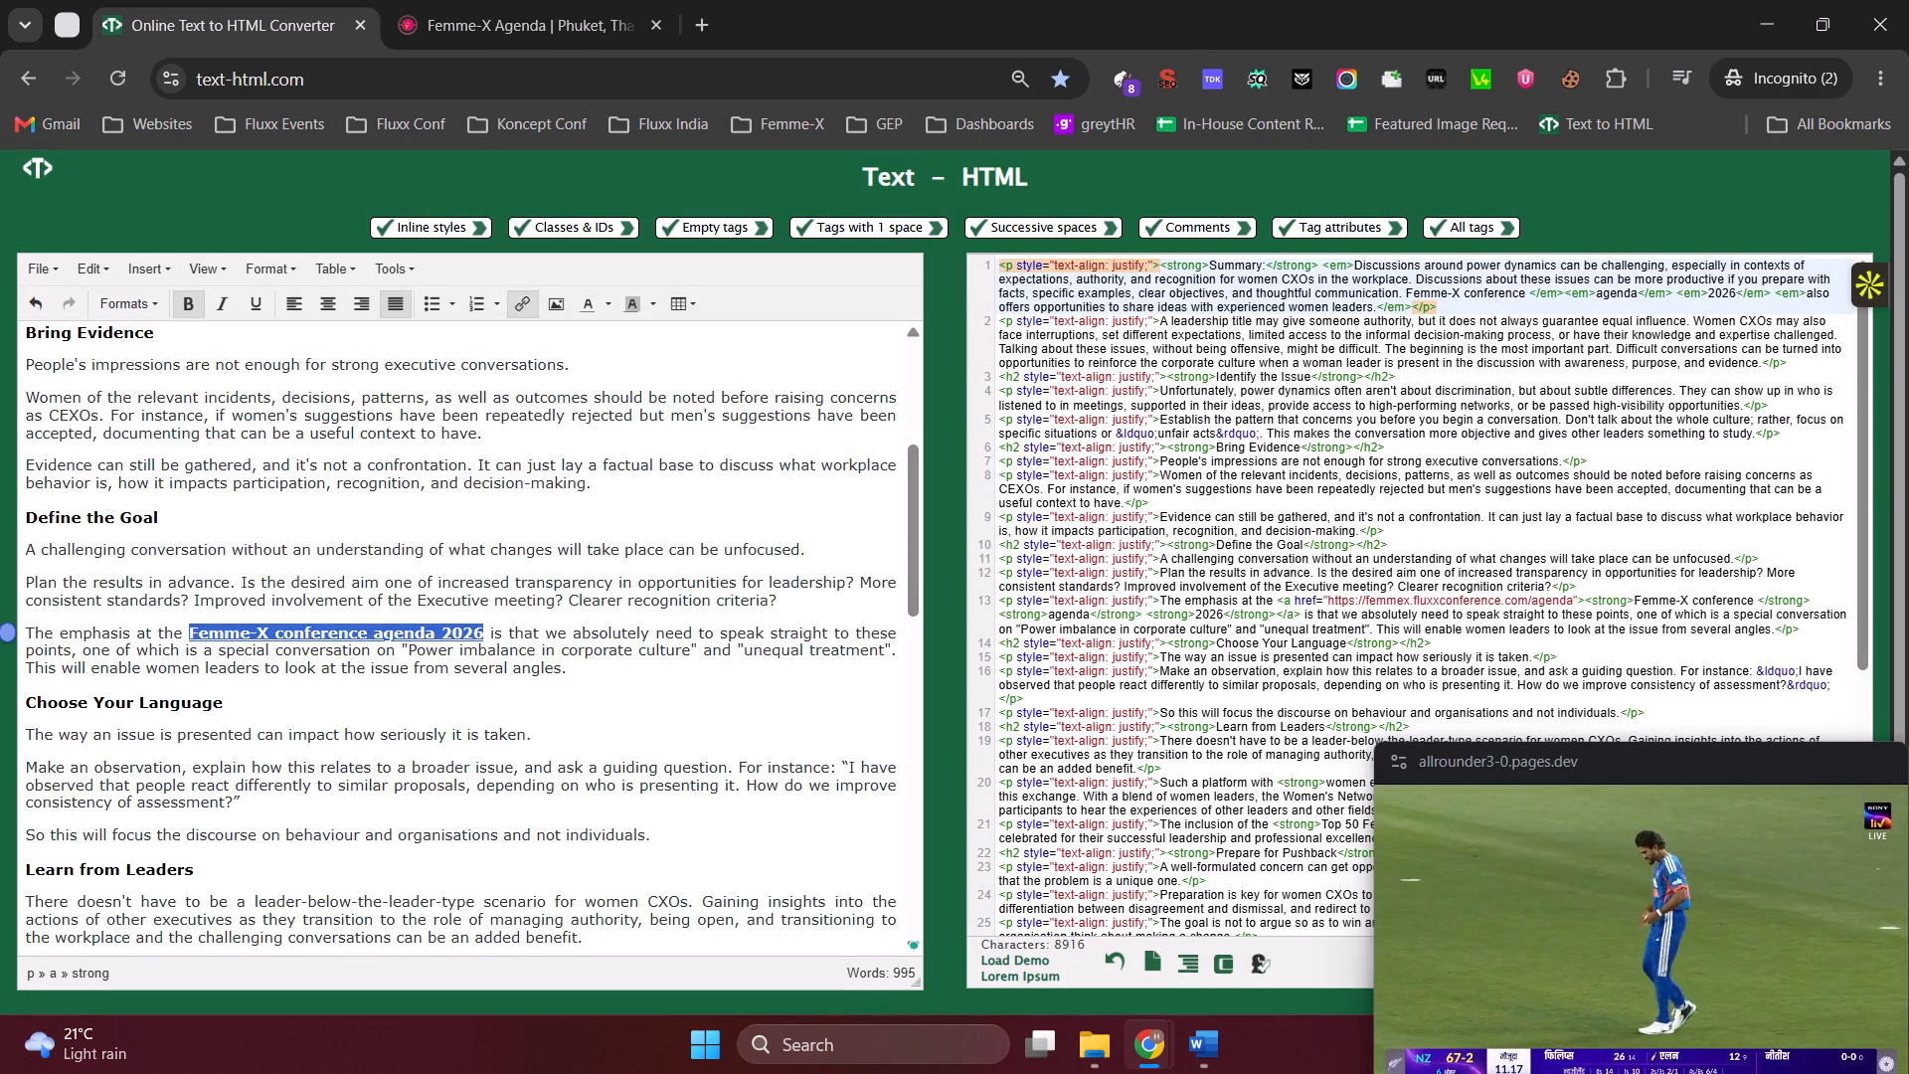
pyautogui.press('Right')
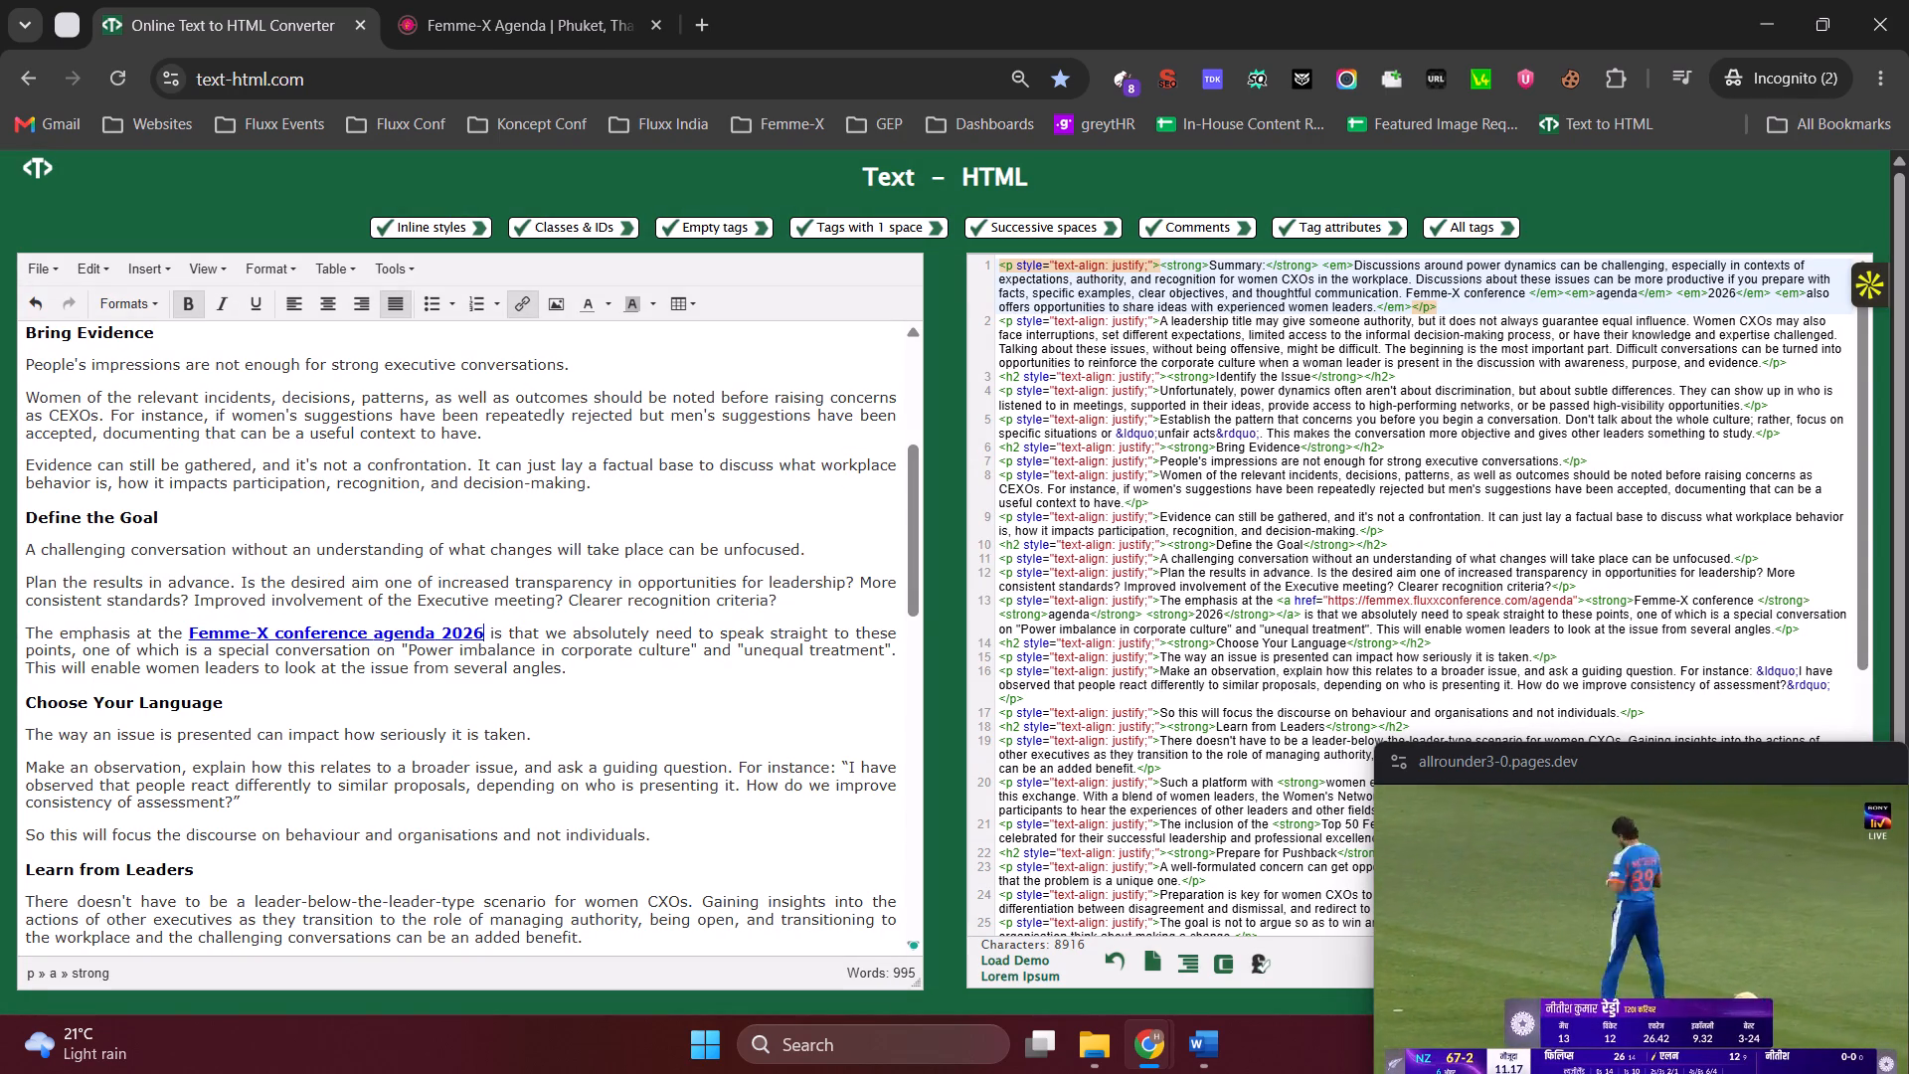
# Remove and reapply bold on the whole linked "Femme-X conference agenda 2026" text in the Define the Goal section.
pyautogui.press('Right')
pyautogui.press('Left')
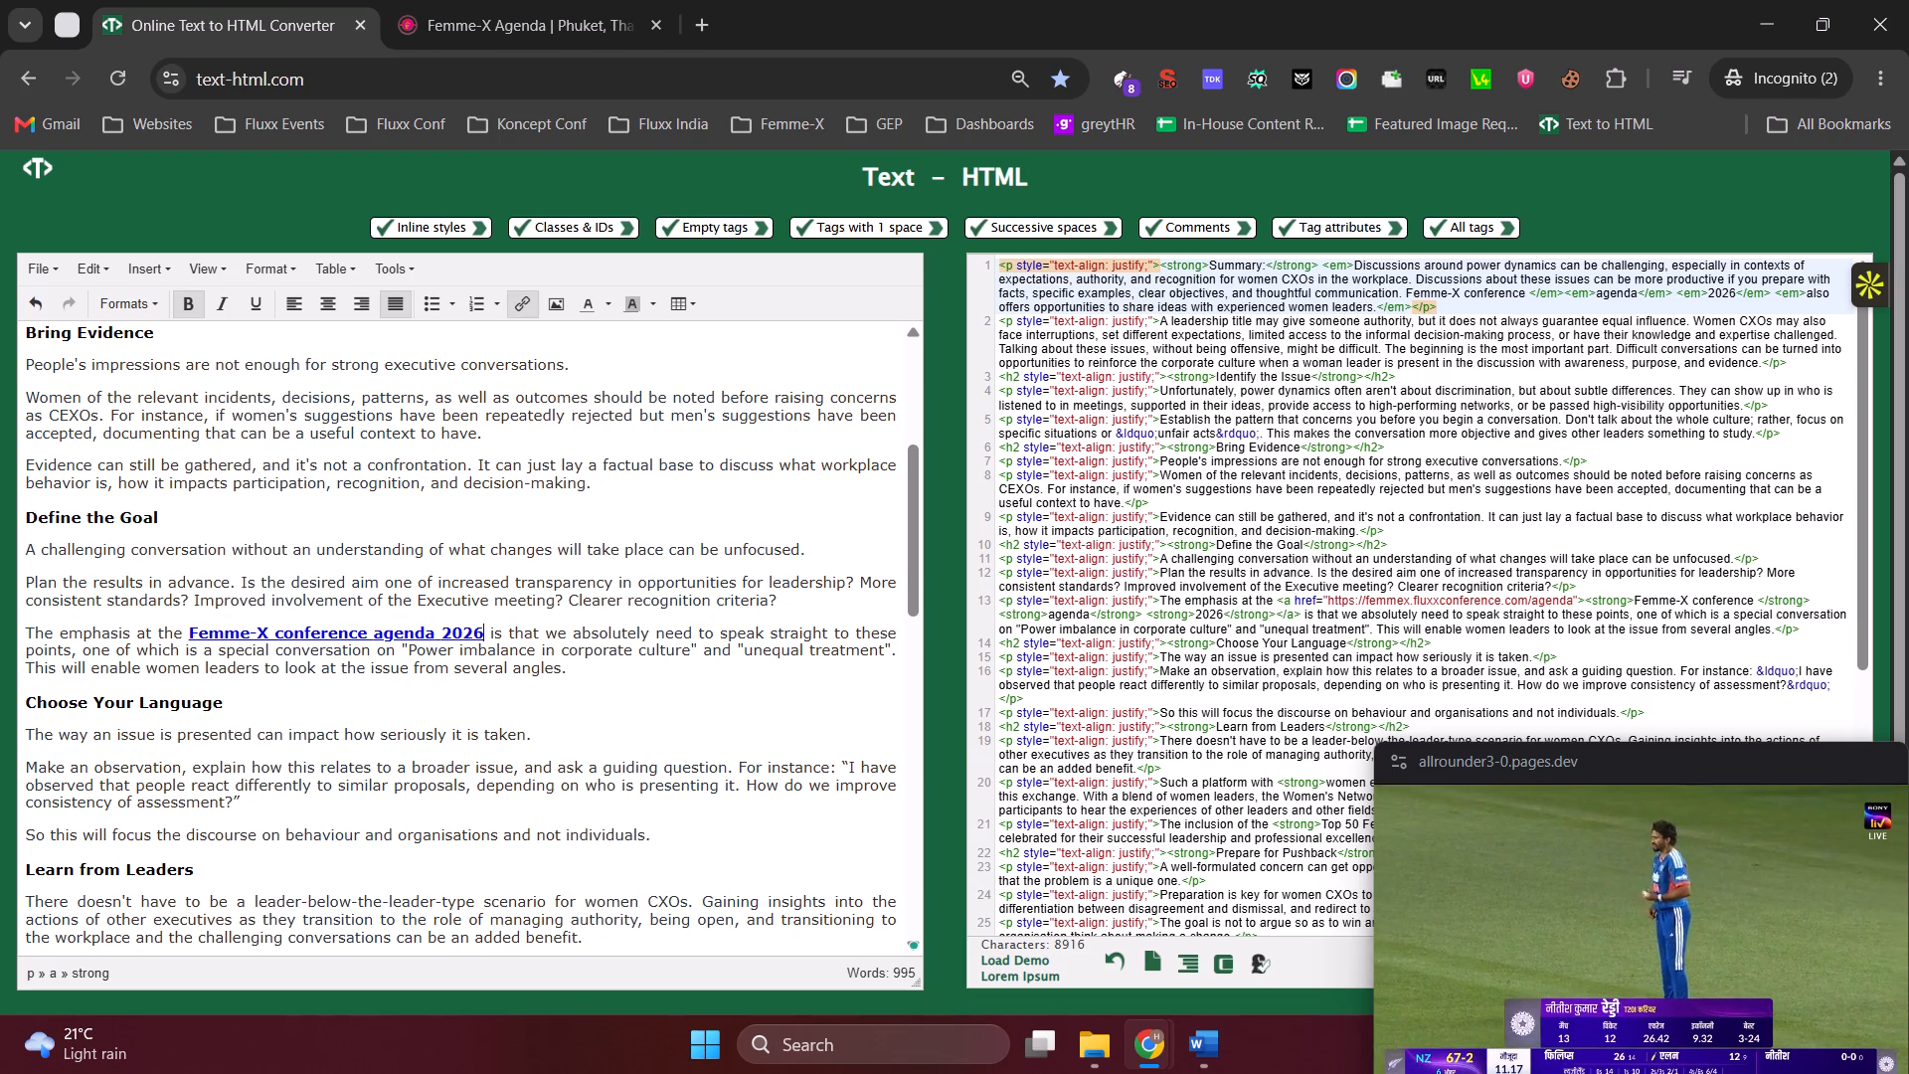
pyautogui.hotkey('ctrl', 'shift', 'Left')
pyautogui.hotkey('ctrl', 'shift', 'Left')
pyautogui.hotkey('ctrl', 'shift', 'Left')
pyautogui.hotkey('ctrl', 'shift', 'Left')
pyautogui.hotkey('ctrl', 'shift', 'Left')
pyautogui.hotkey('ctrl', 'shift', 'Left')
pyautogui.hotkey('ctrl', 'b')
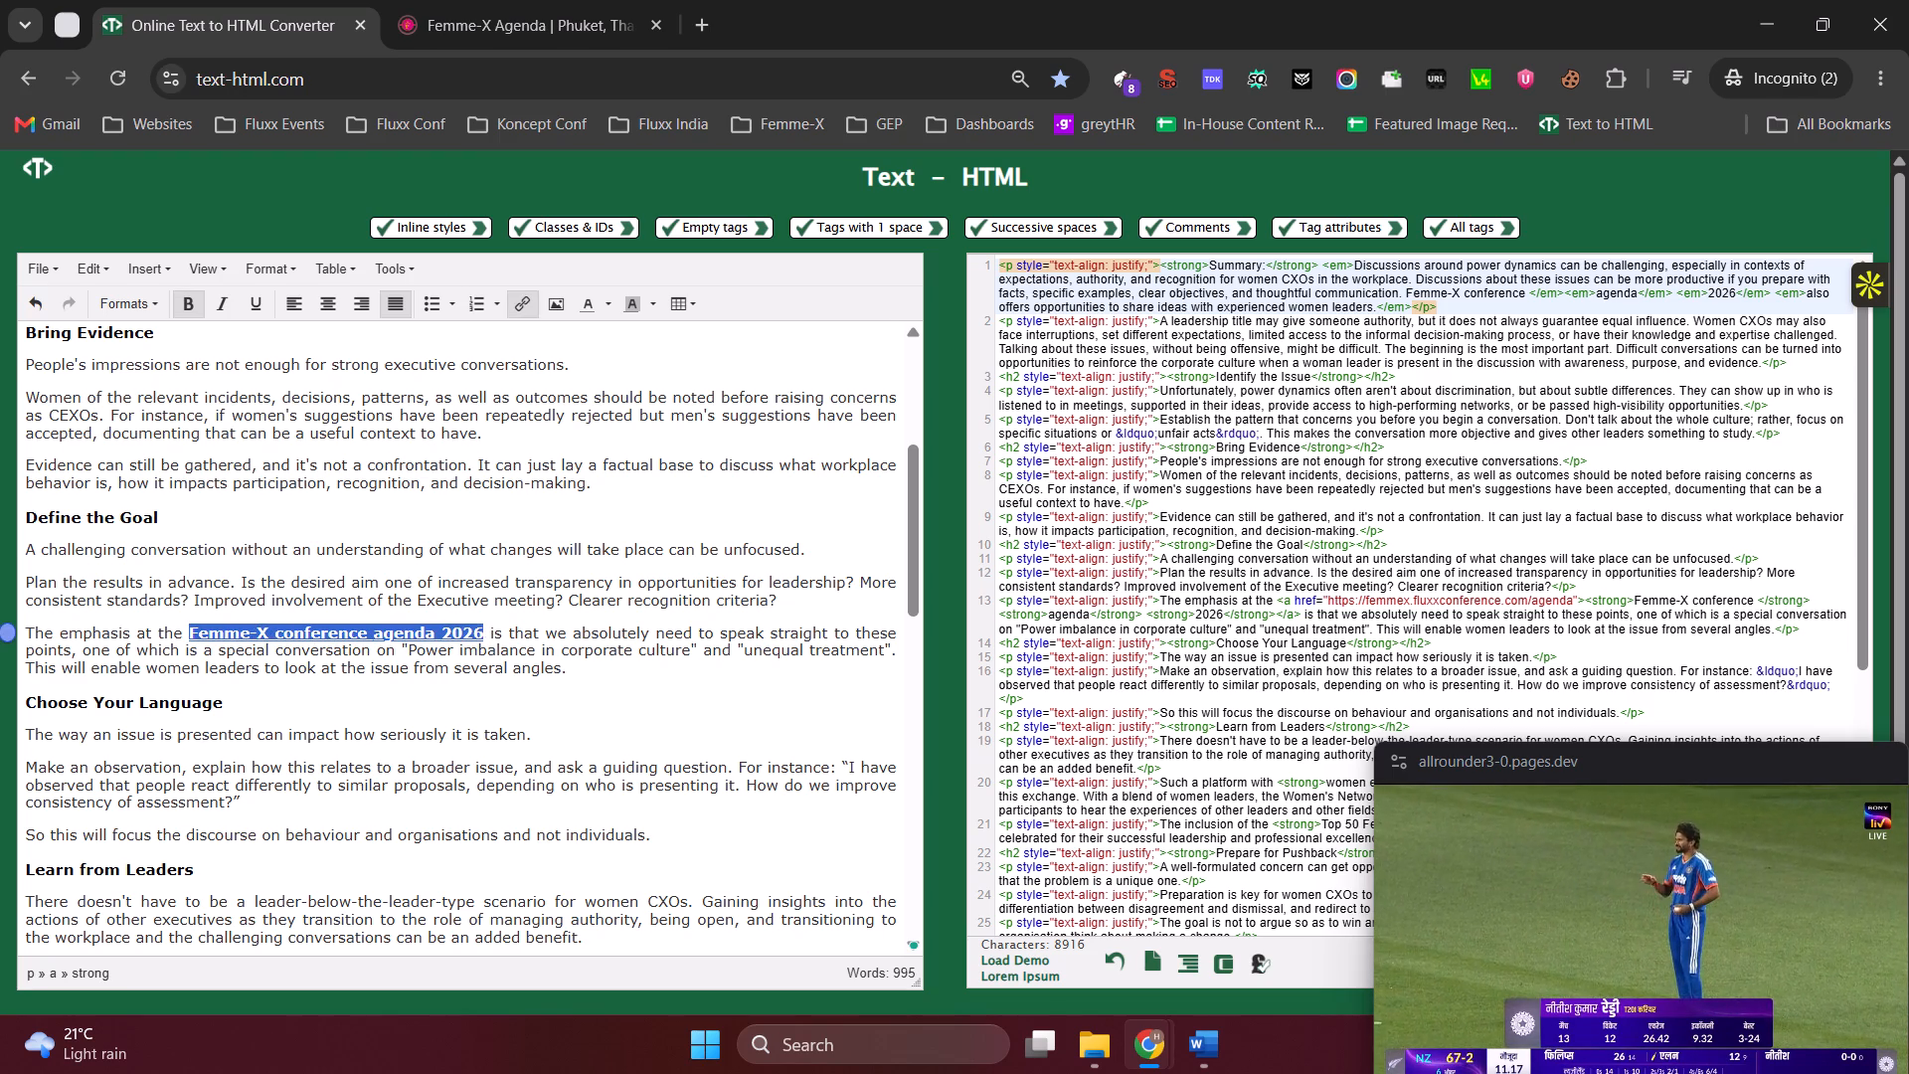
pyautogui.hotkey('ctrl', 'b')
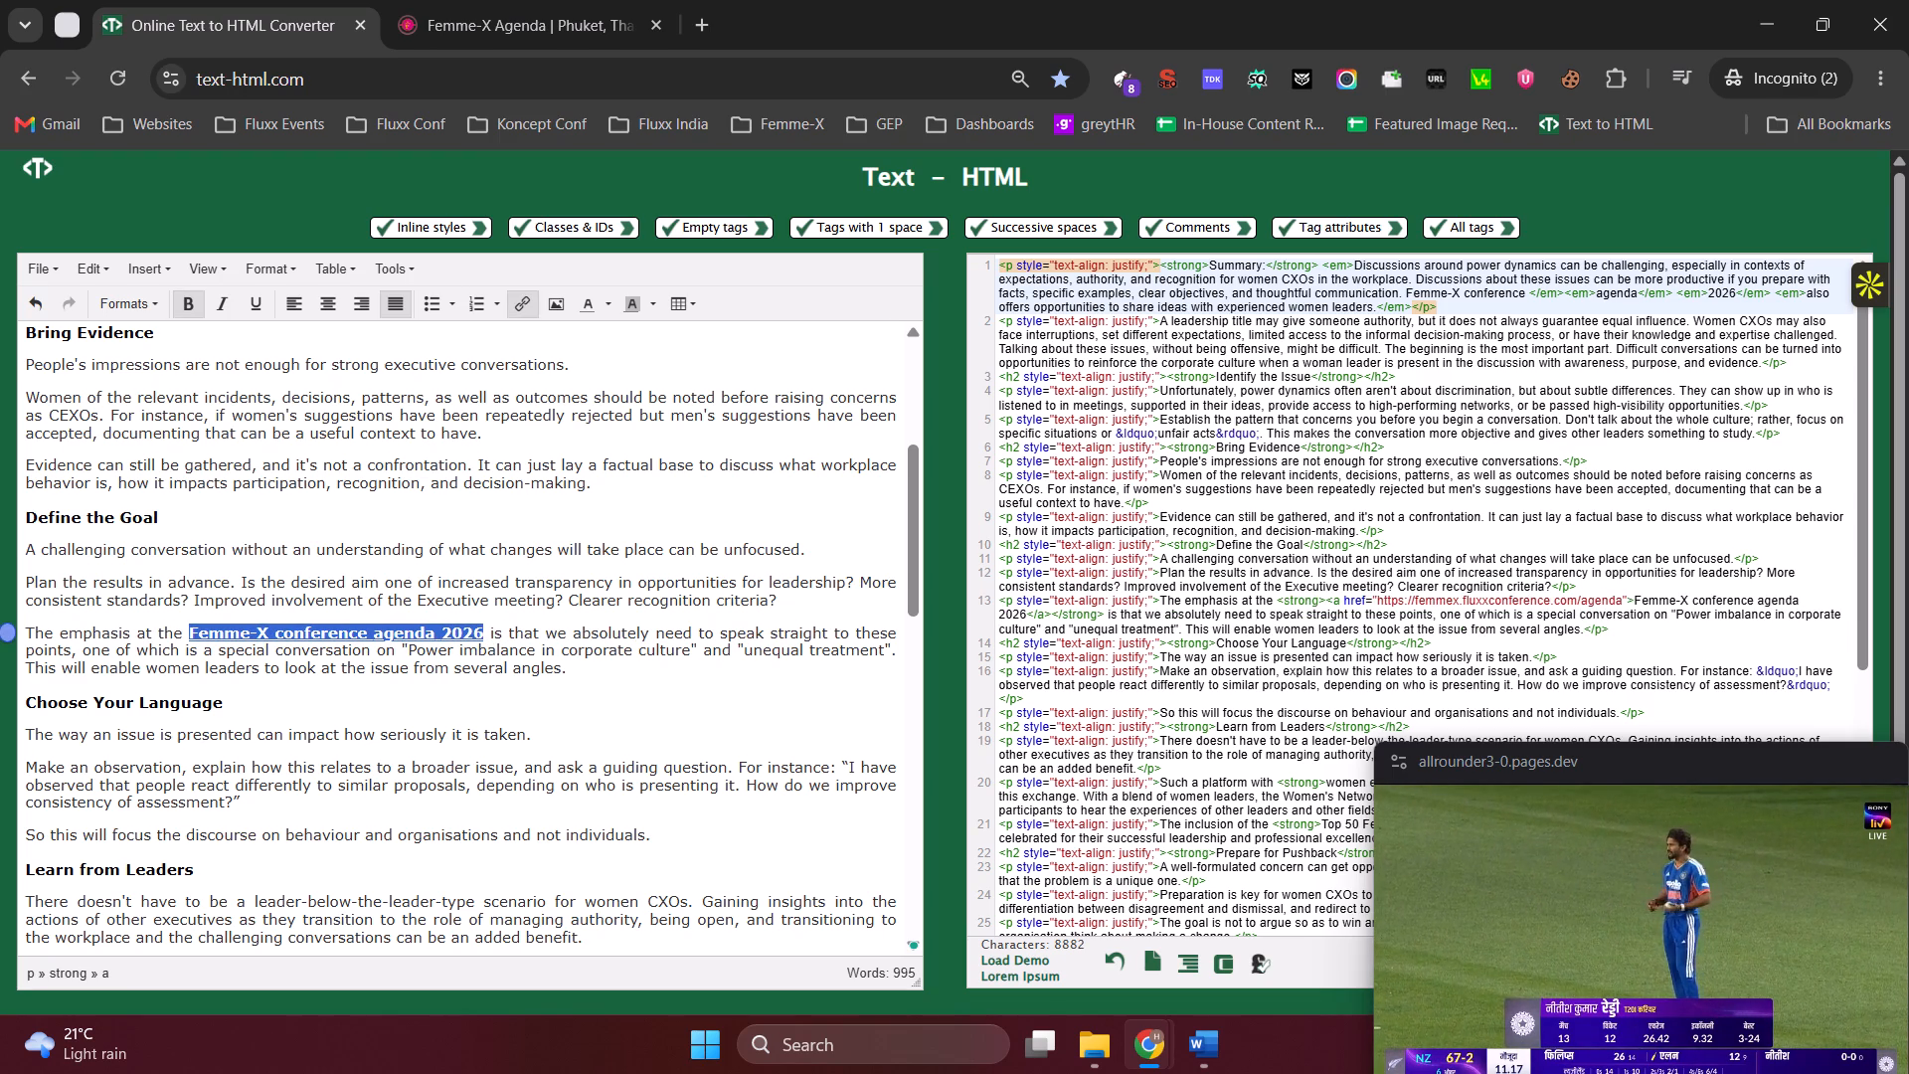
pyautogui.click(572, 606)
# Copy the web address of the Femme-X site's Speakers page and return to the text-to-HTML converter.
pyautogui.scroll(-1, 573, 606)
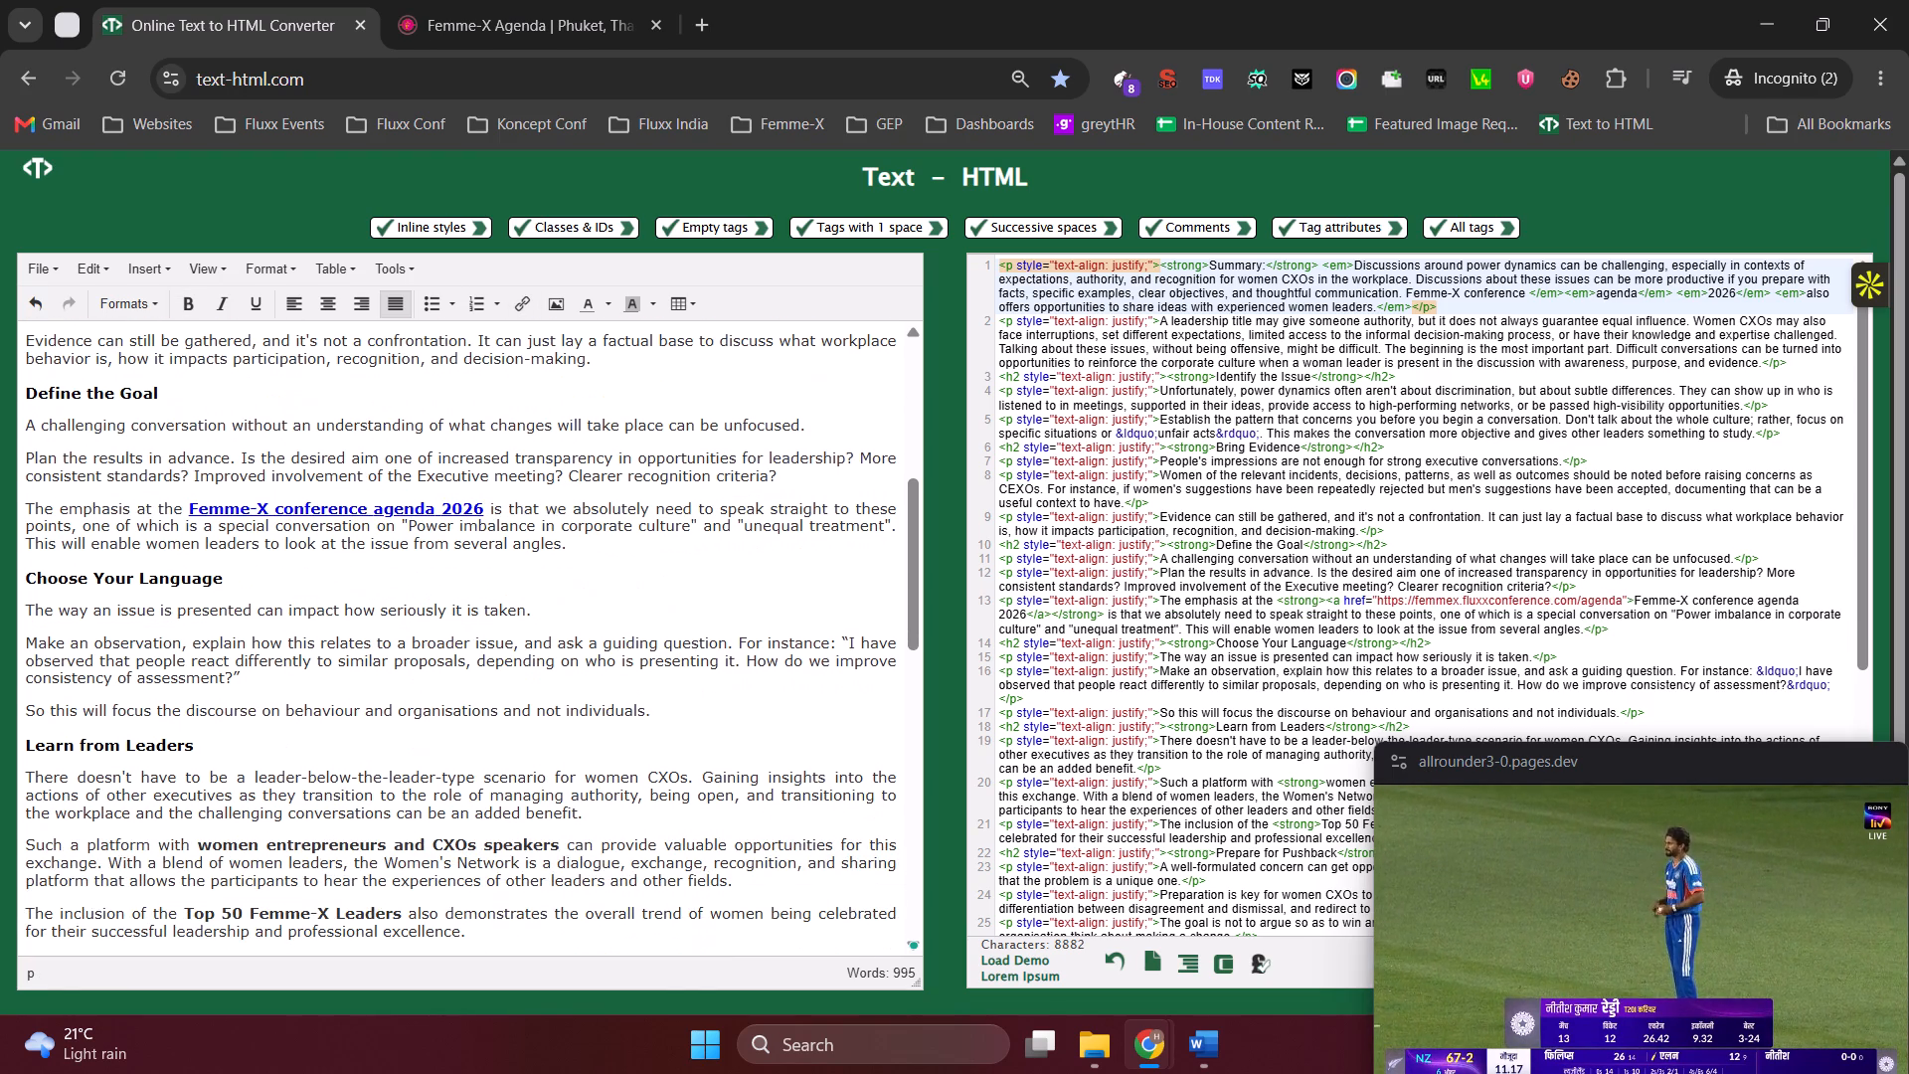
pyautogui.scroll(-1, 411, 679)
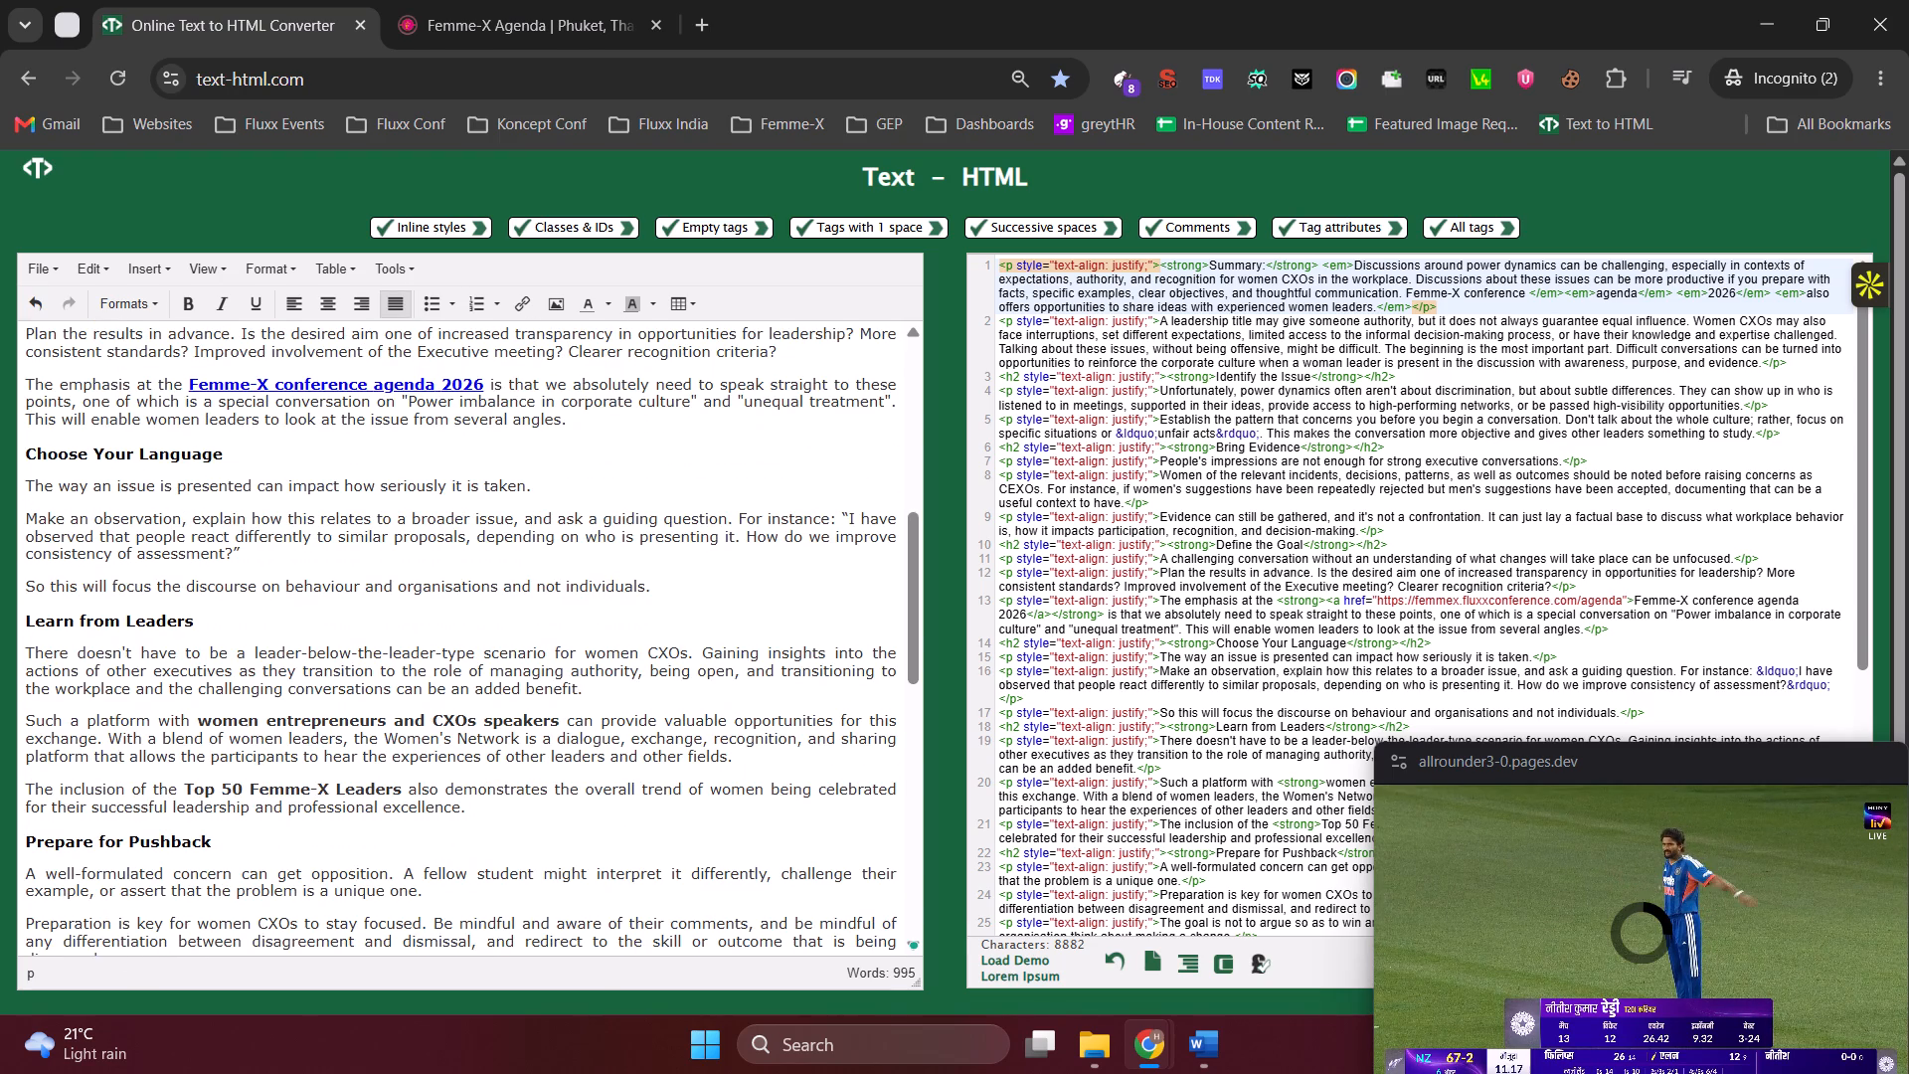
pyautogui.click(546, 0)
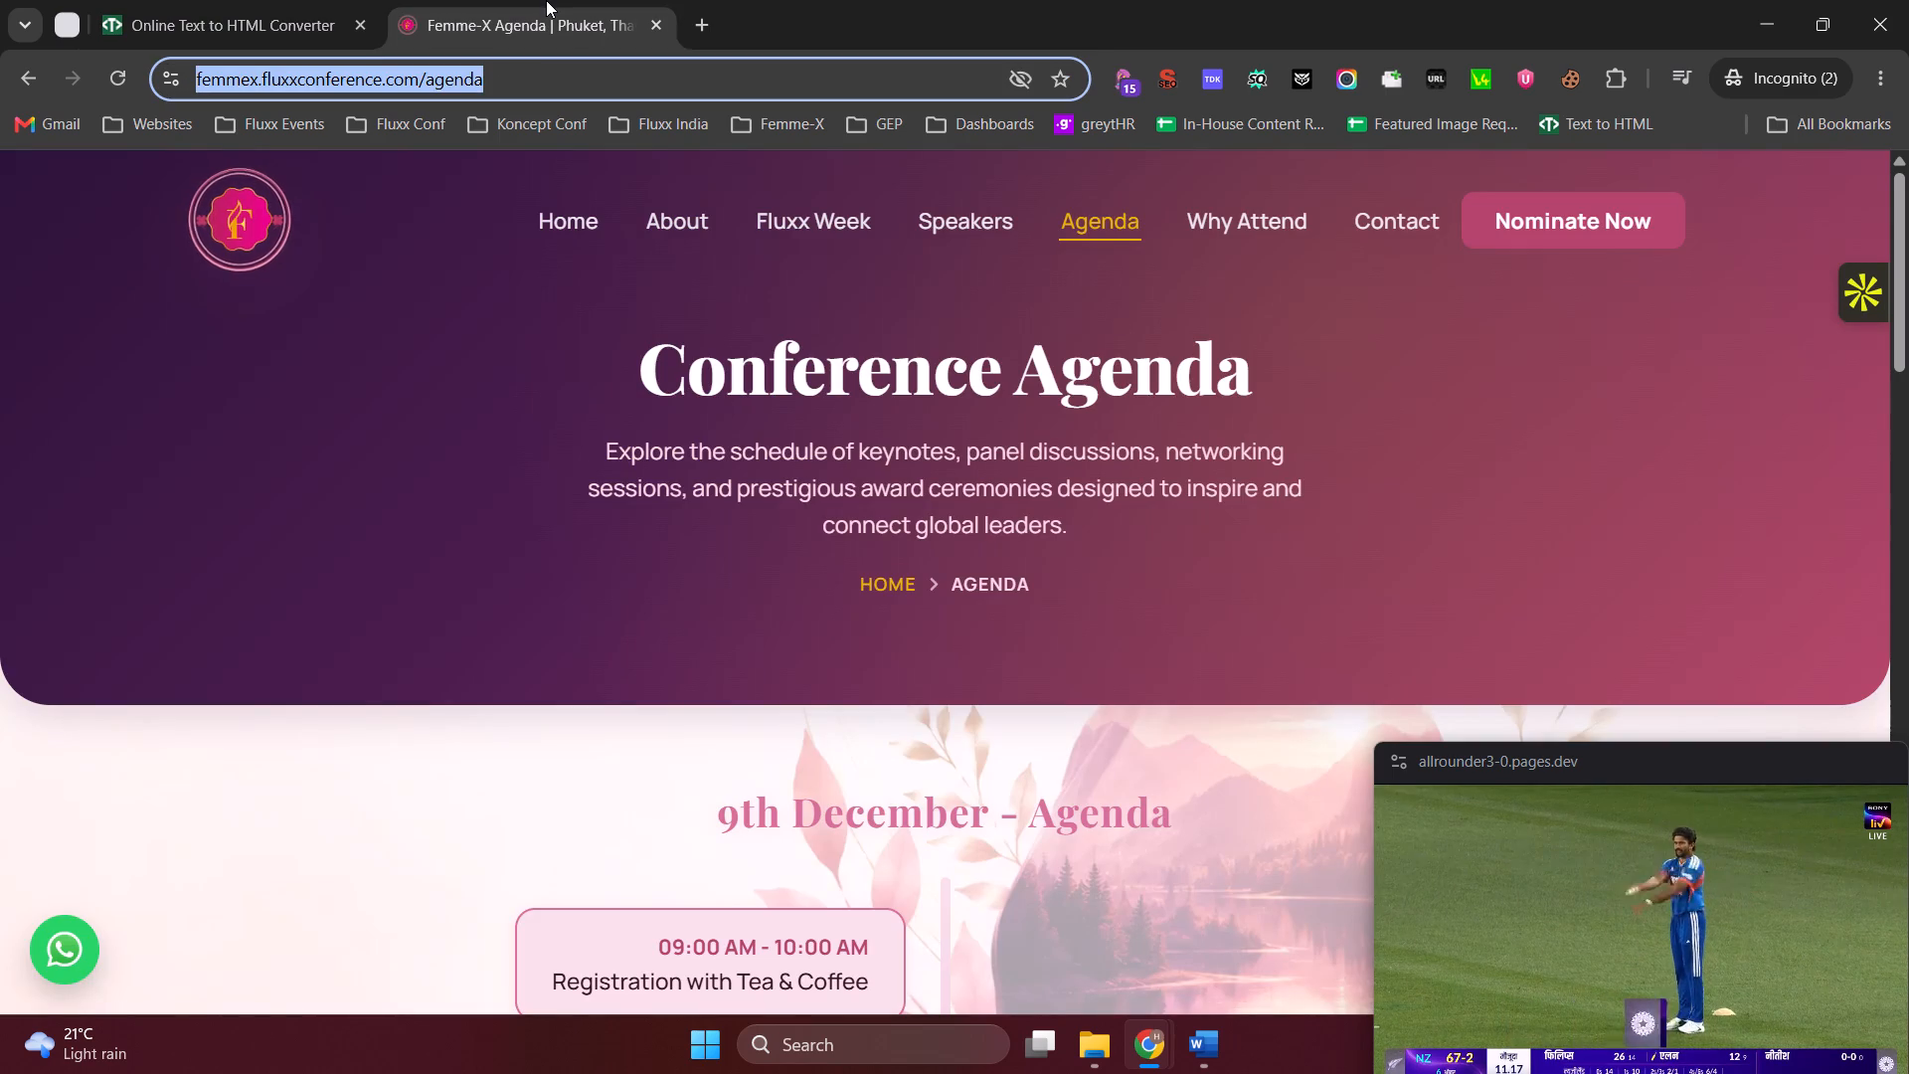
pyautogui.click(981, 219)
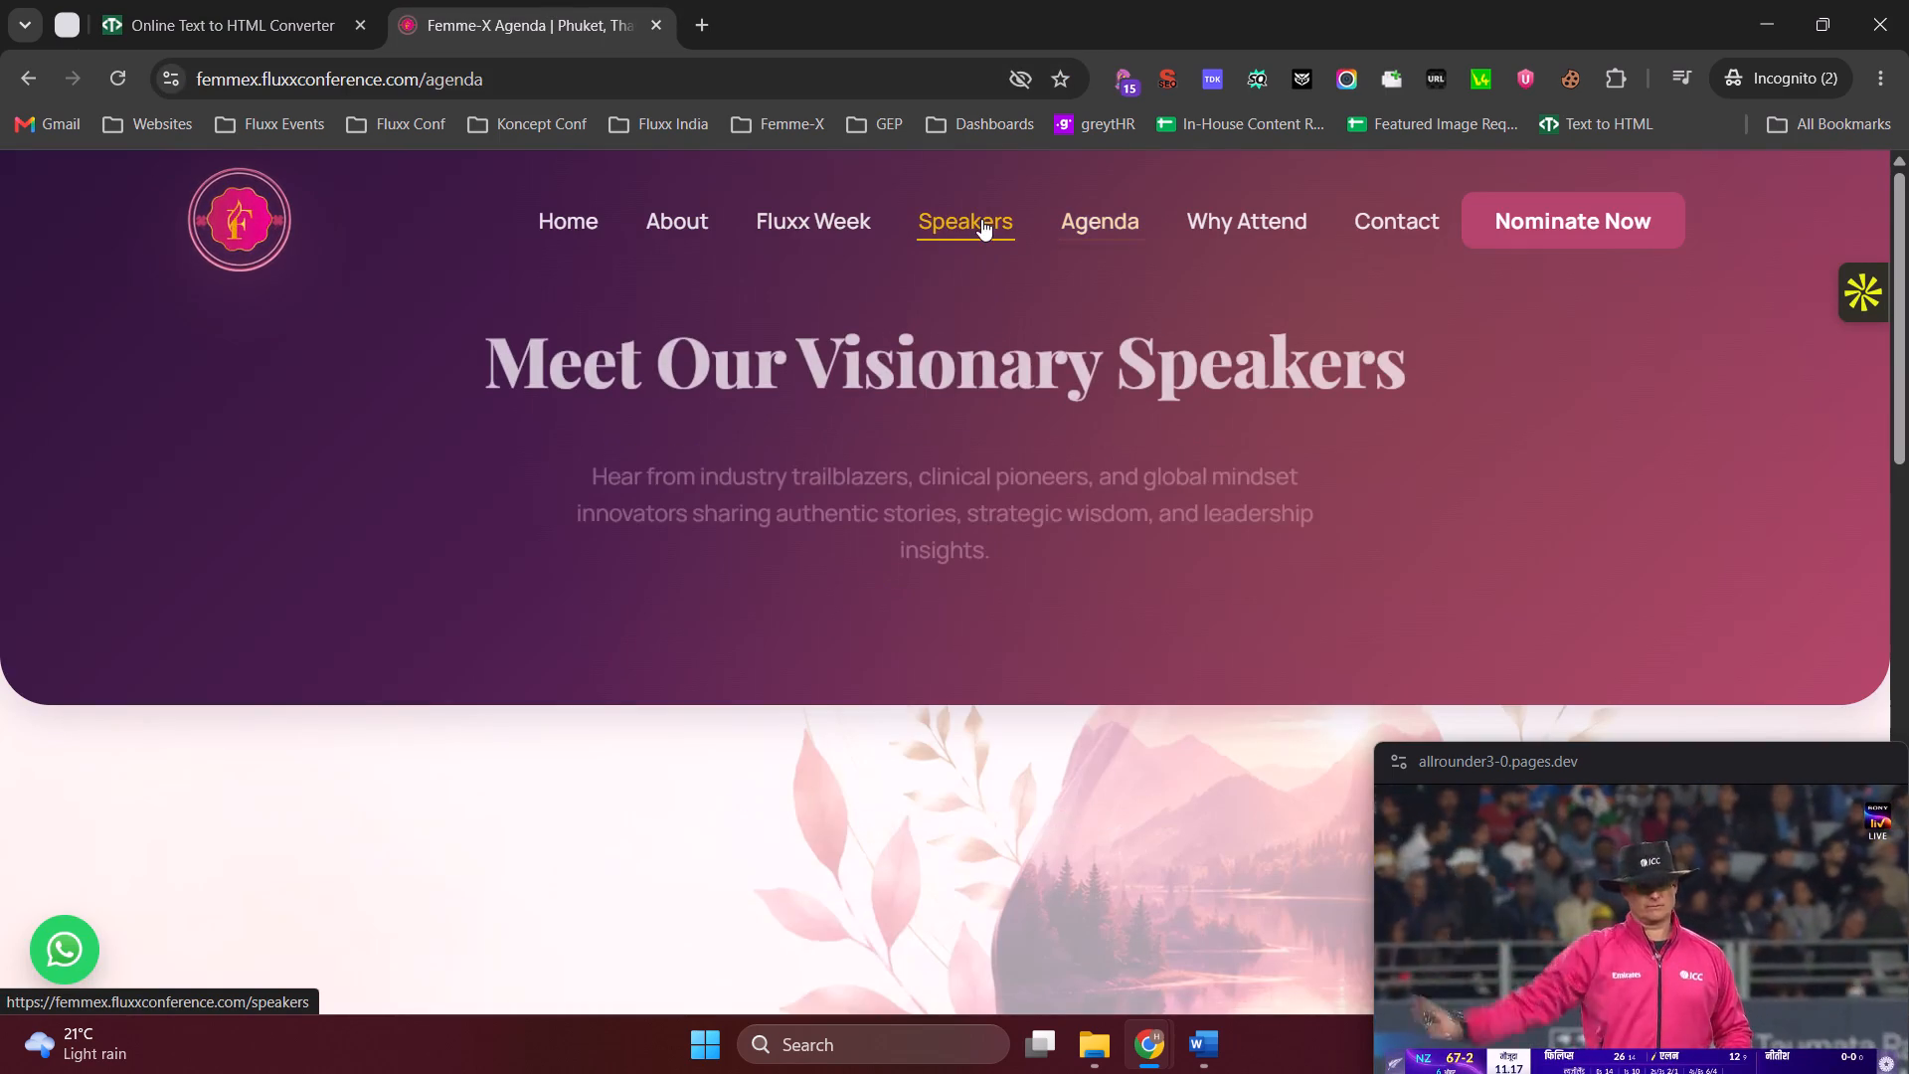
pyautogui.click(572, 82)
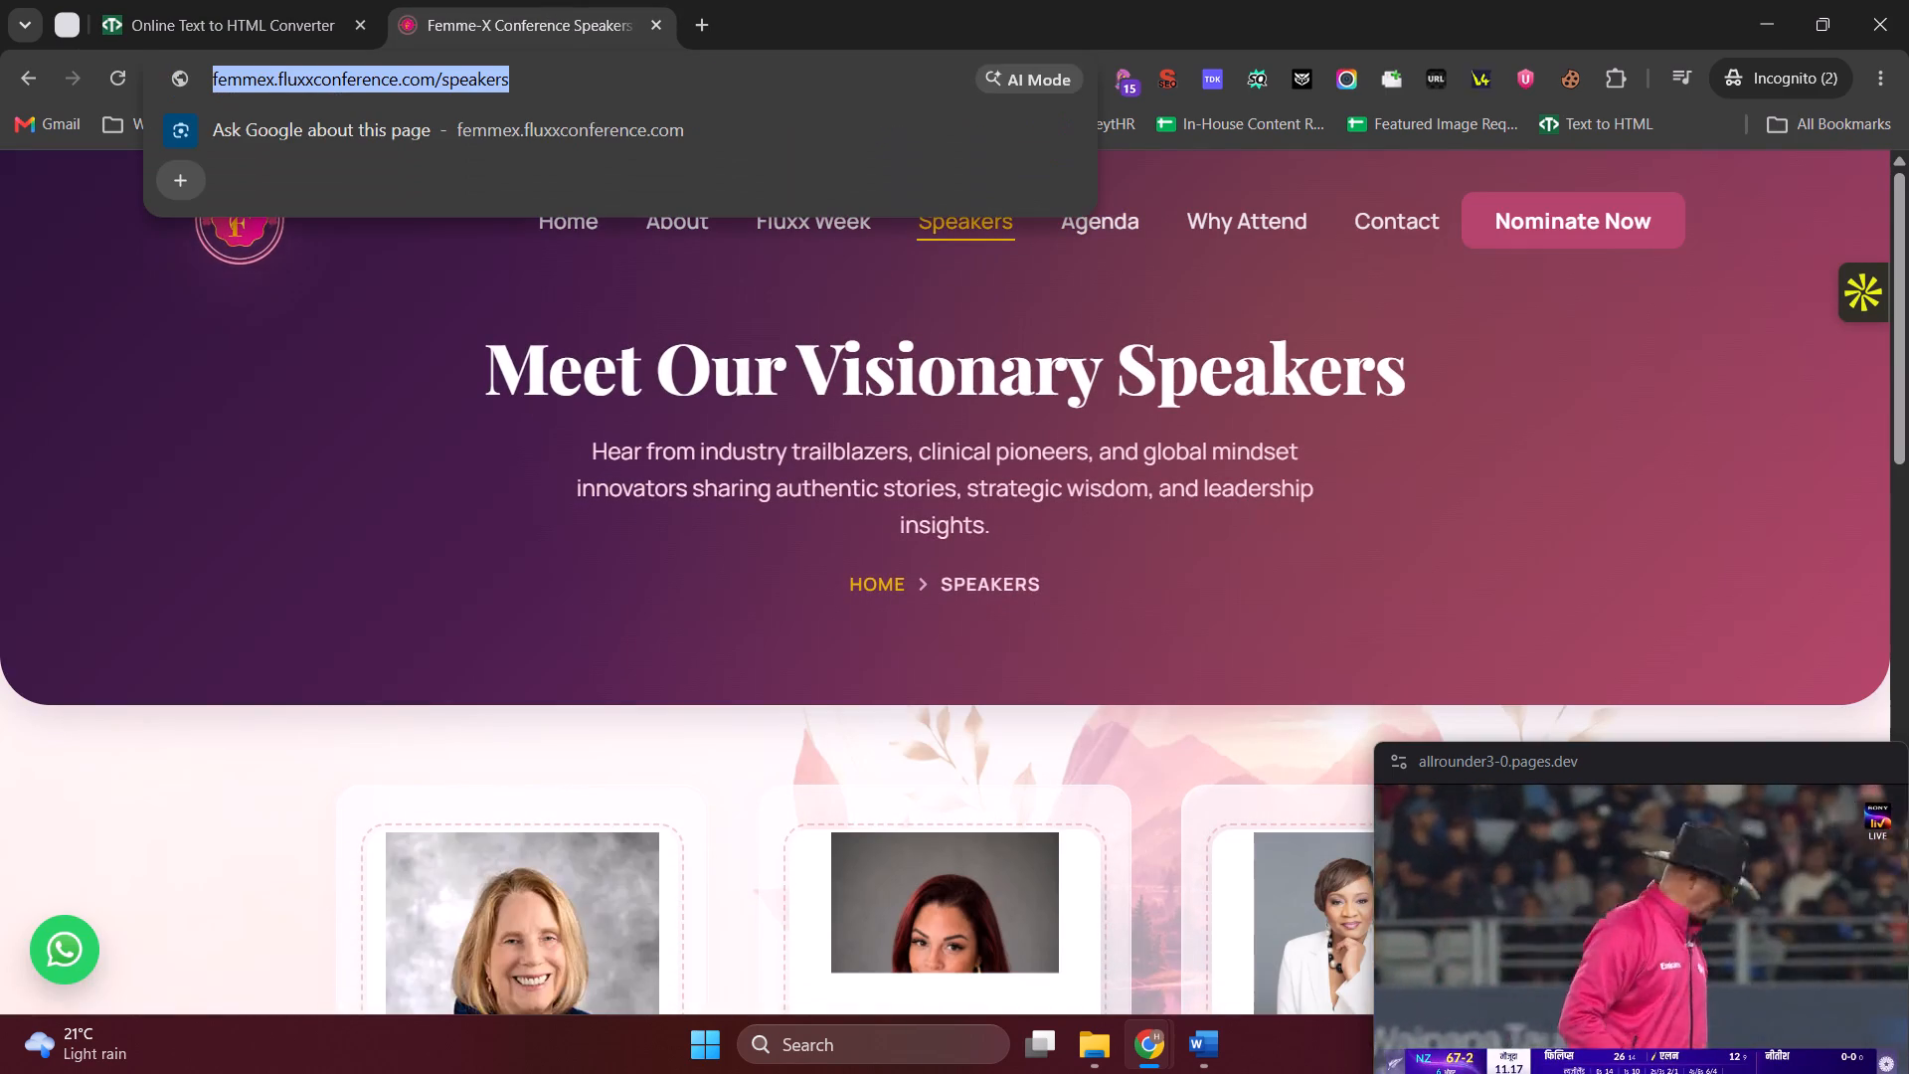
pyautogui.hotkey('ctrl', 'c')
pyautogui.hotkey('ctrl', 'c')
pyautogui.hotkey('ctrl', 'c')
pyautogui.click(187, 0)
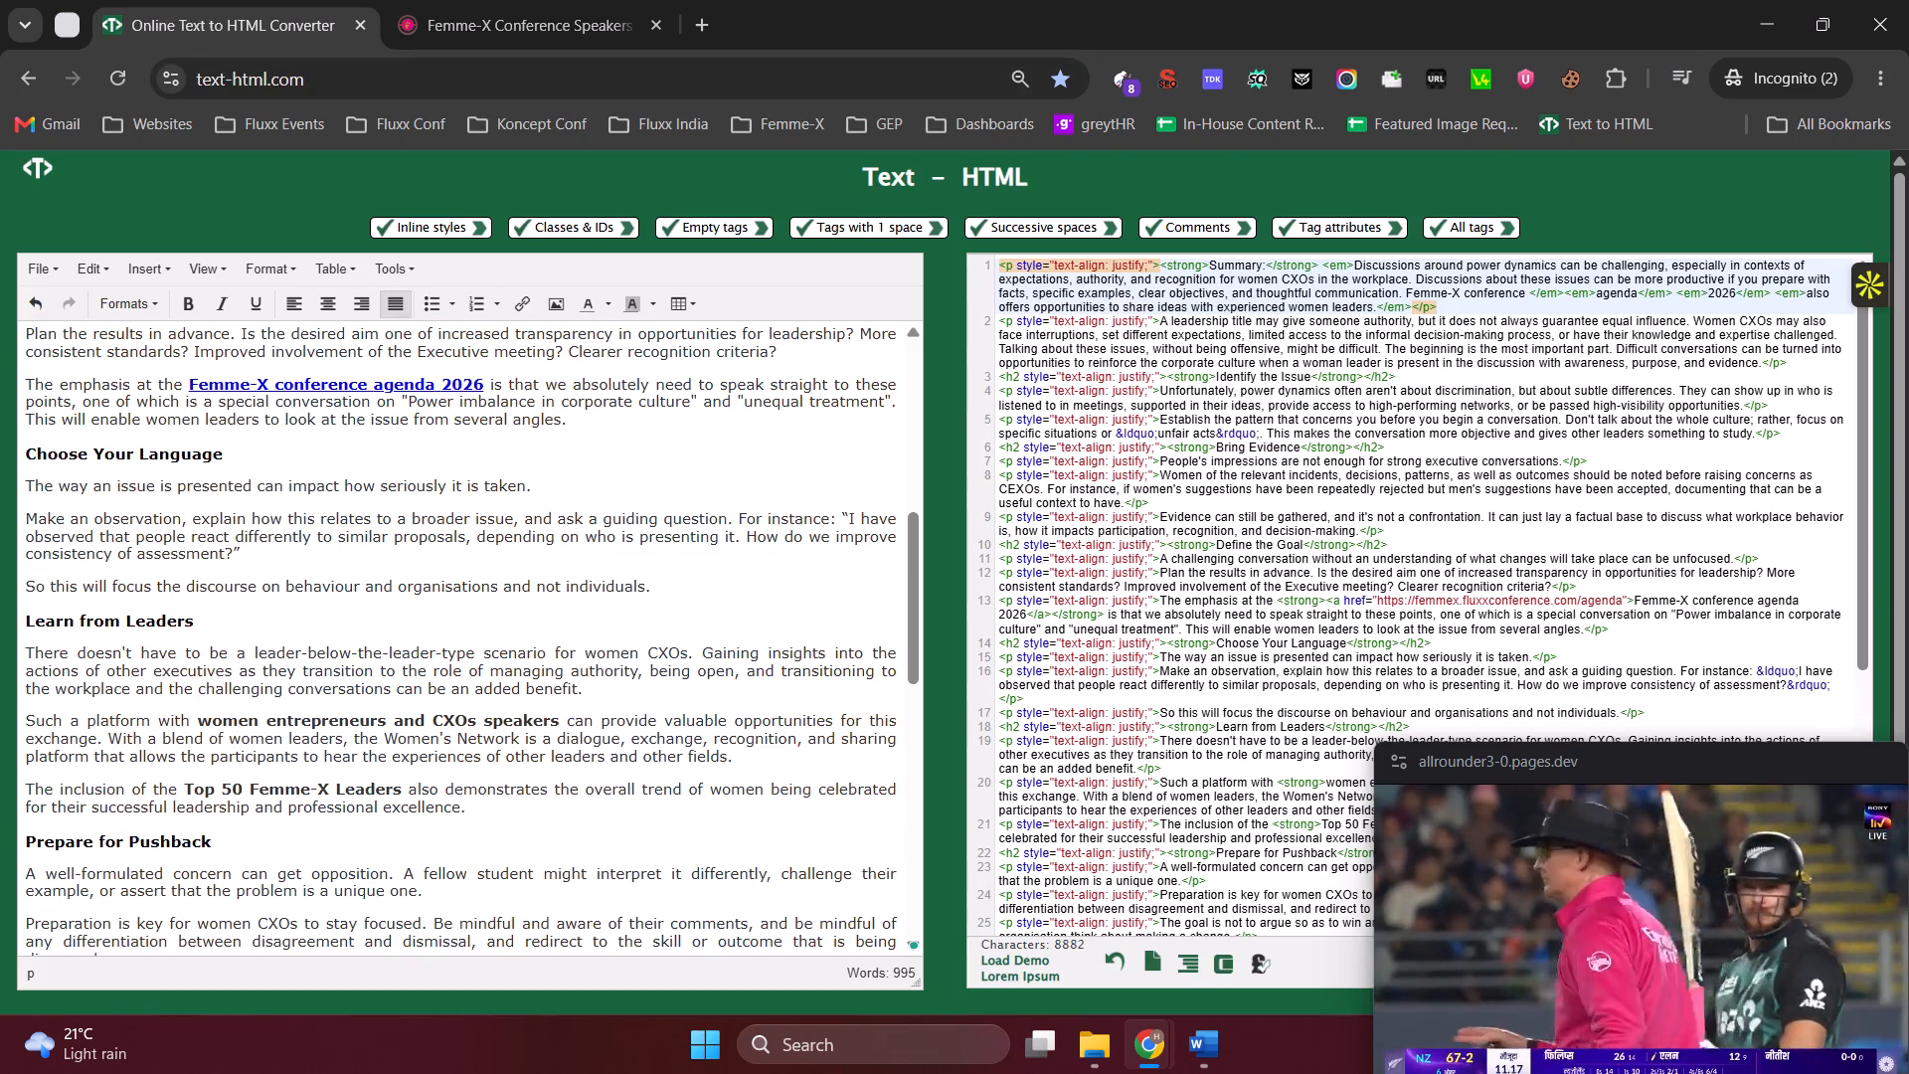
# Link "women entrepreneurs and CXOs speakers" in the Learn from Leaders section to femmex.fluxxconference.com/speakers.
pyautogui.click(558, 723)
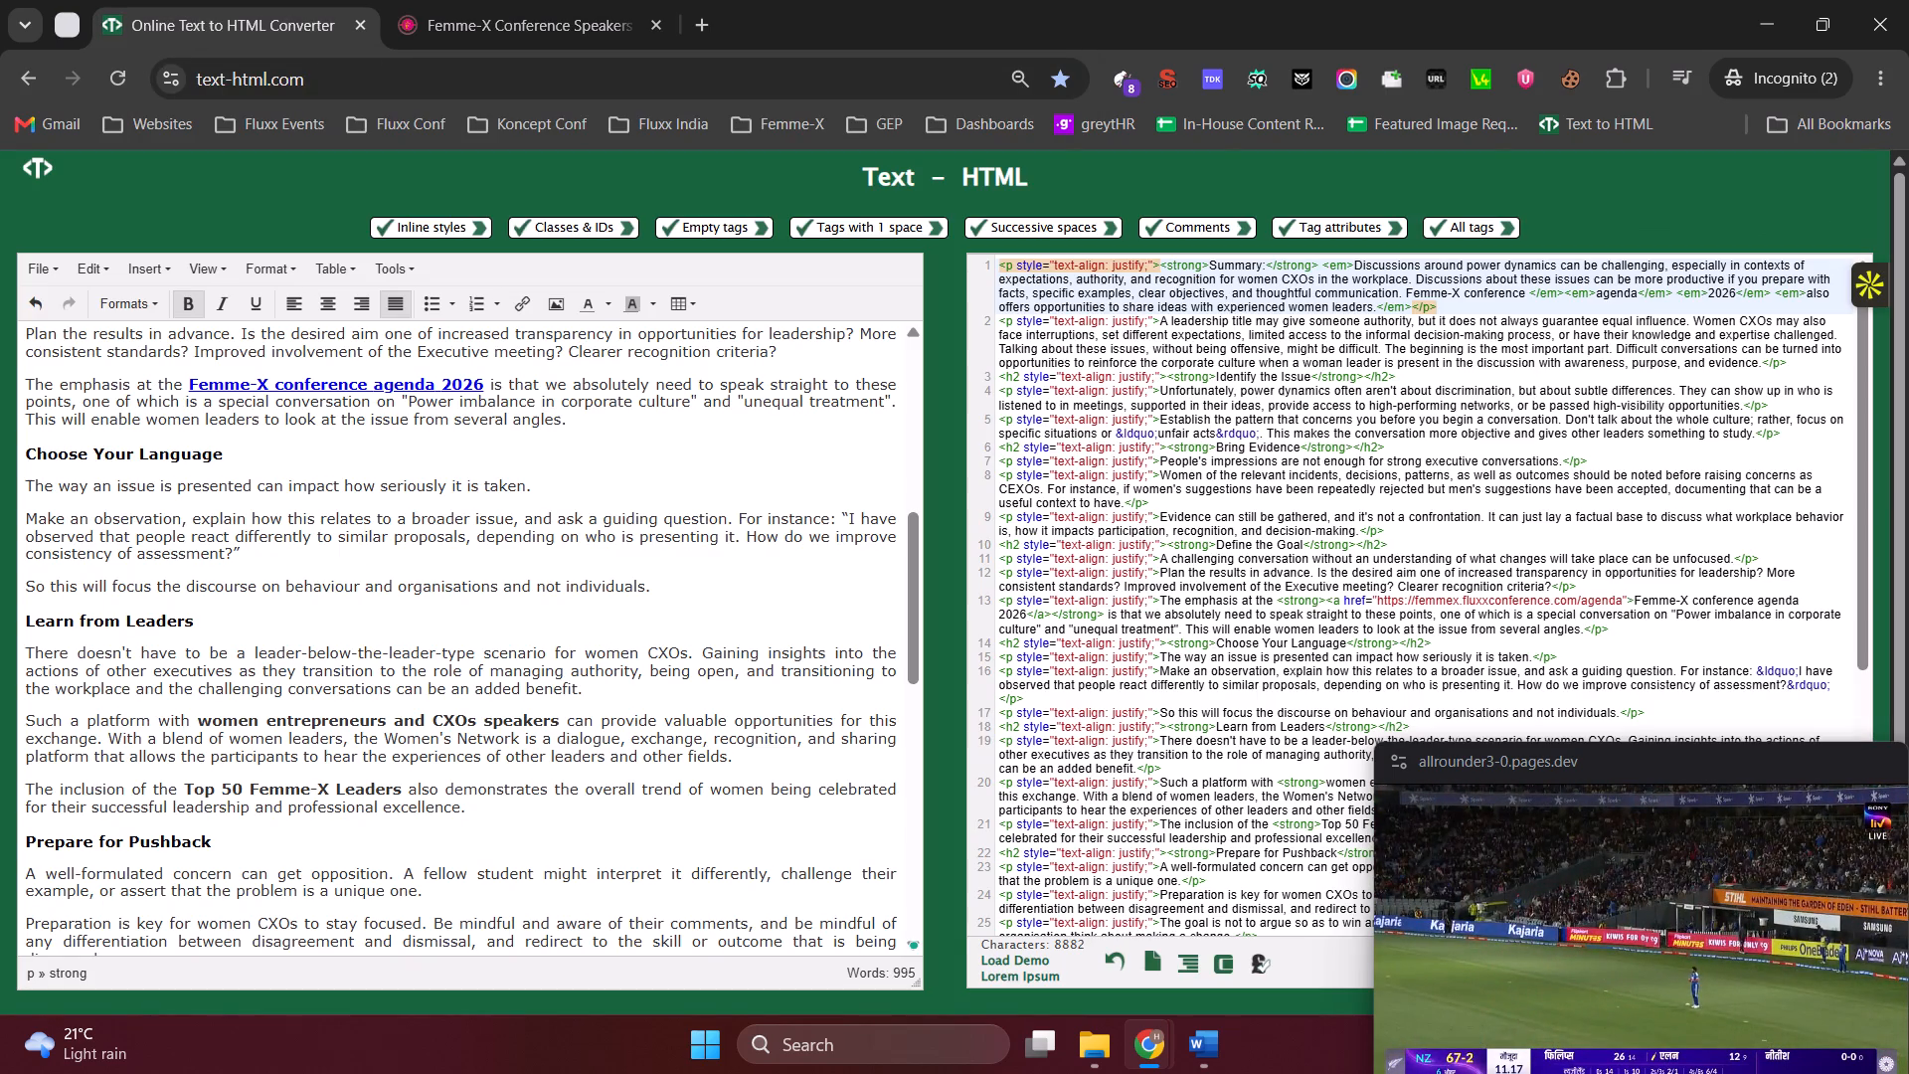
pyautogui.hotkey('ctrl', 'shift', 'Left')
pyautogui.hotkey('ctrl', 'shift', 'Left')
pyautogui.hotkey('ctrl', 'shift', 'Left')
pyautogui.hotkey('ctrl', 'shift', 'Left')
pyautogui.hotkey('ctrl', 'shift', 'Left')
pyautogui.hotkey('ctrl', 'shift', 'Left')
pyautogui.hotkey('ctrl', 'shift', 'Right')
pyautogui.hotkey('ctrl', 'k')
pyautogui.hotkey('ctrl', 'v')
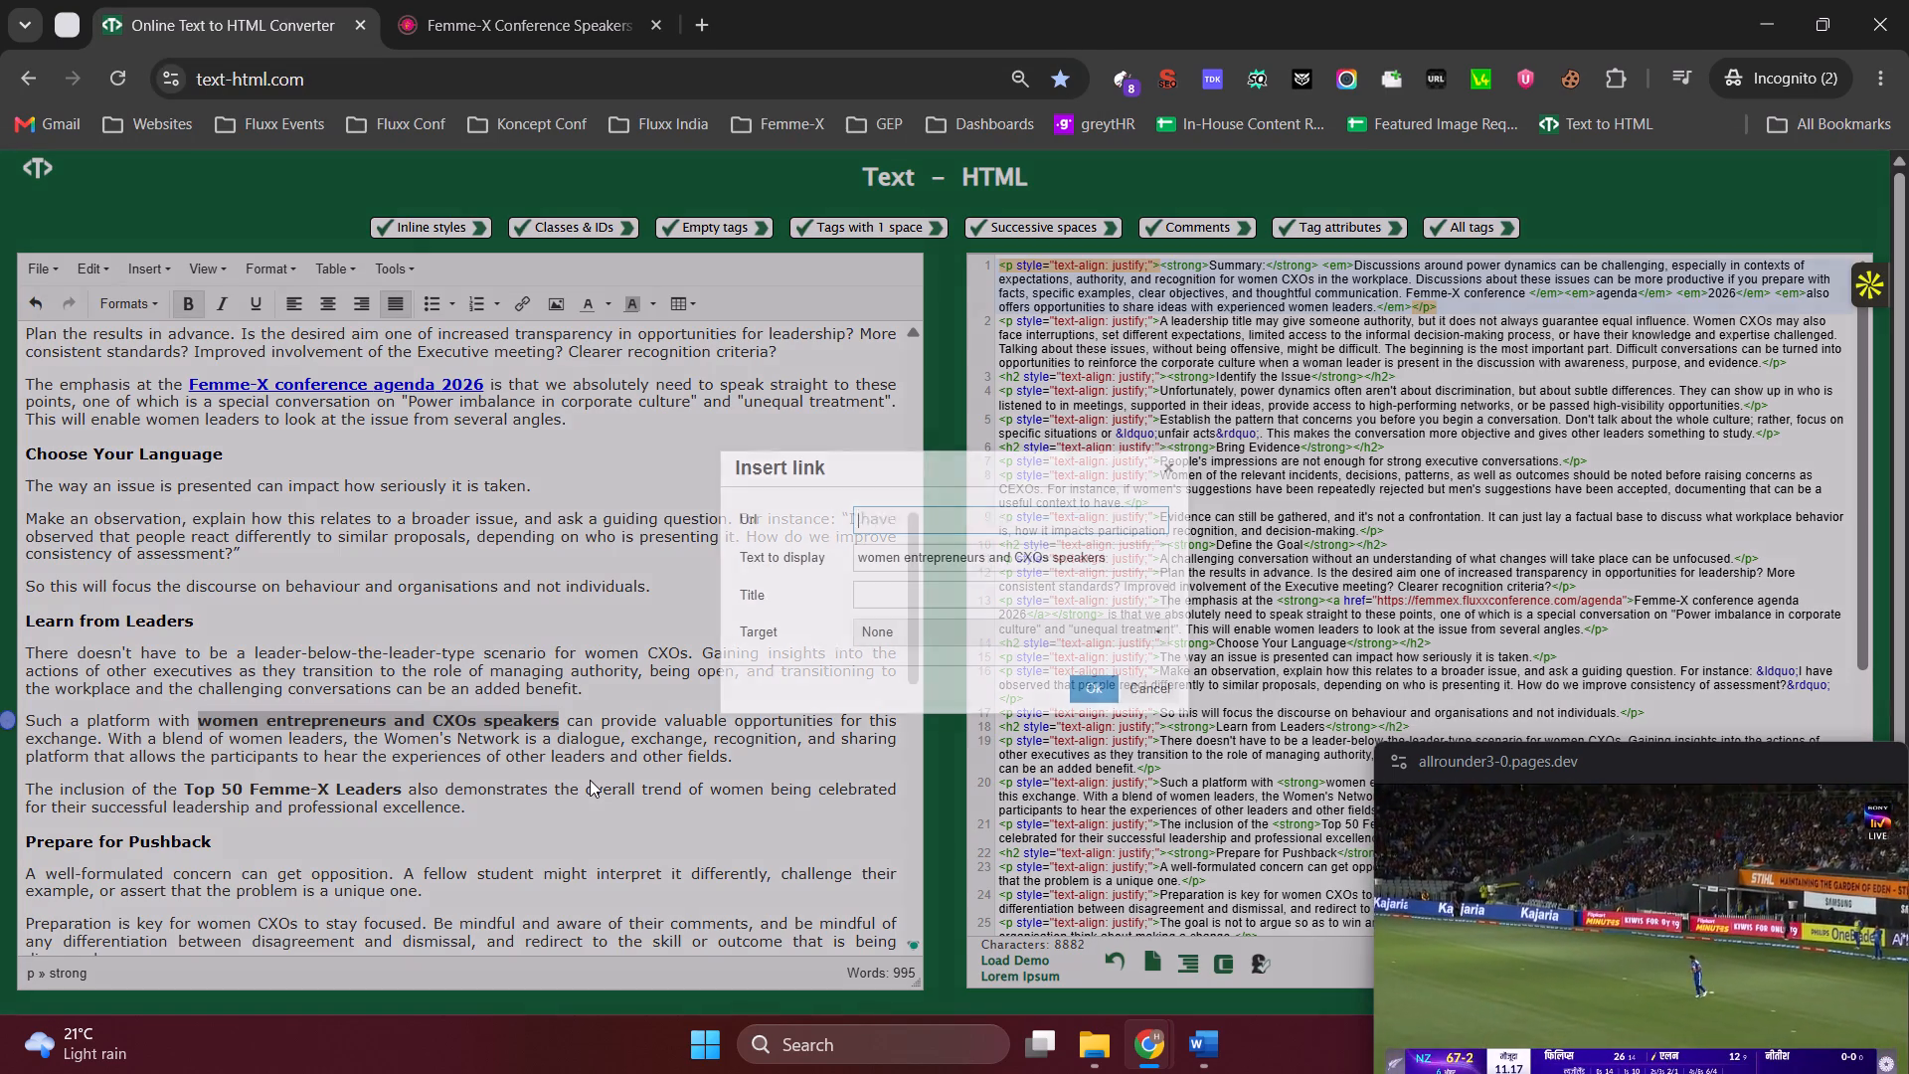
pyautogui.press('Return')
# Make the linked text "women entrepreneurs and CXOs speakers" in the Learn from Leaders section bold.
pyautogui.hotkey('ctrl', 'shift', 'Left')
pyautogui.hotkey('ctrl', 'shift', 'Left')
pyautogui.hotkey('ctrl', 'shift', 'Left')
pyautogui.hotkey('ctrl', 'shift', 'Left')
pyautogui.hotkey('ctrl', 'shift', 'Left')
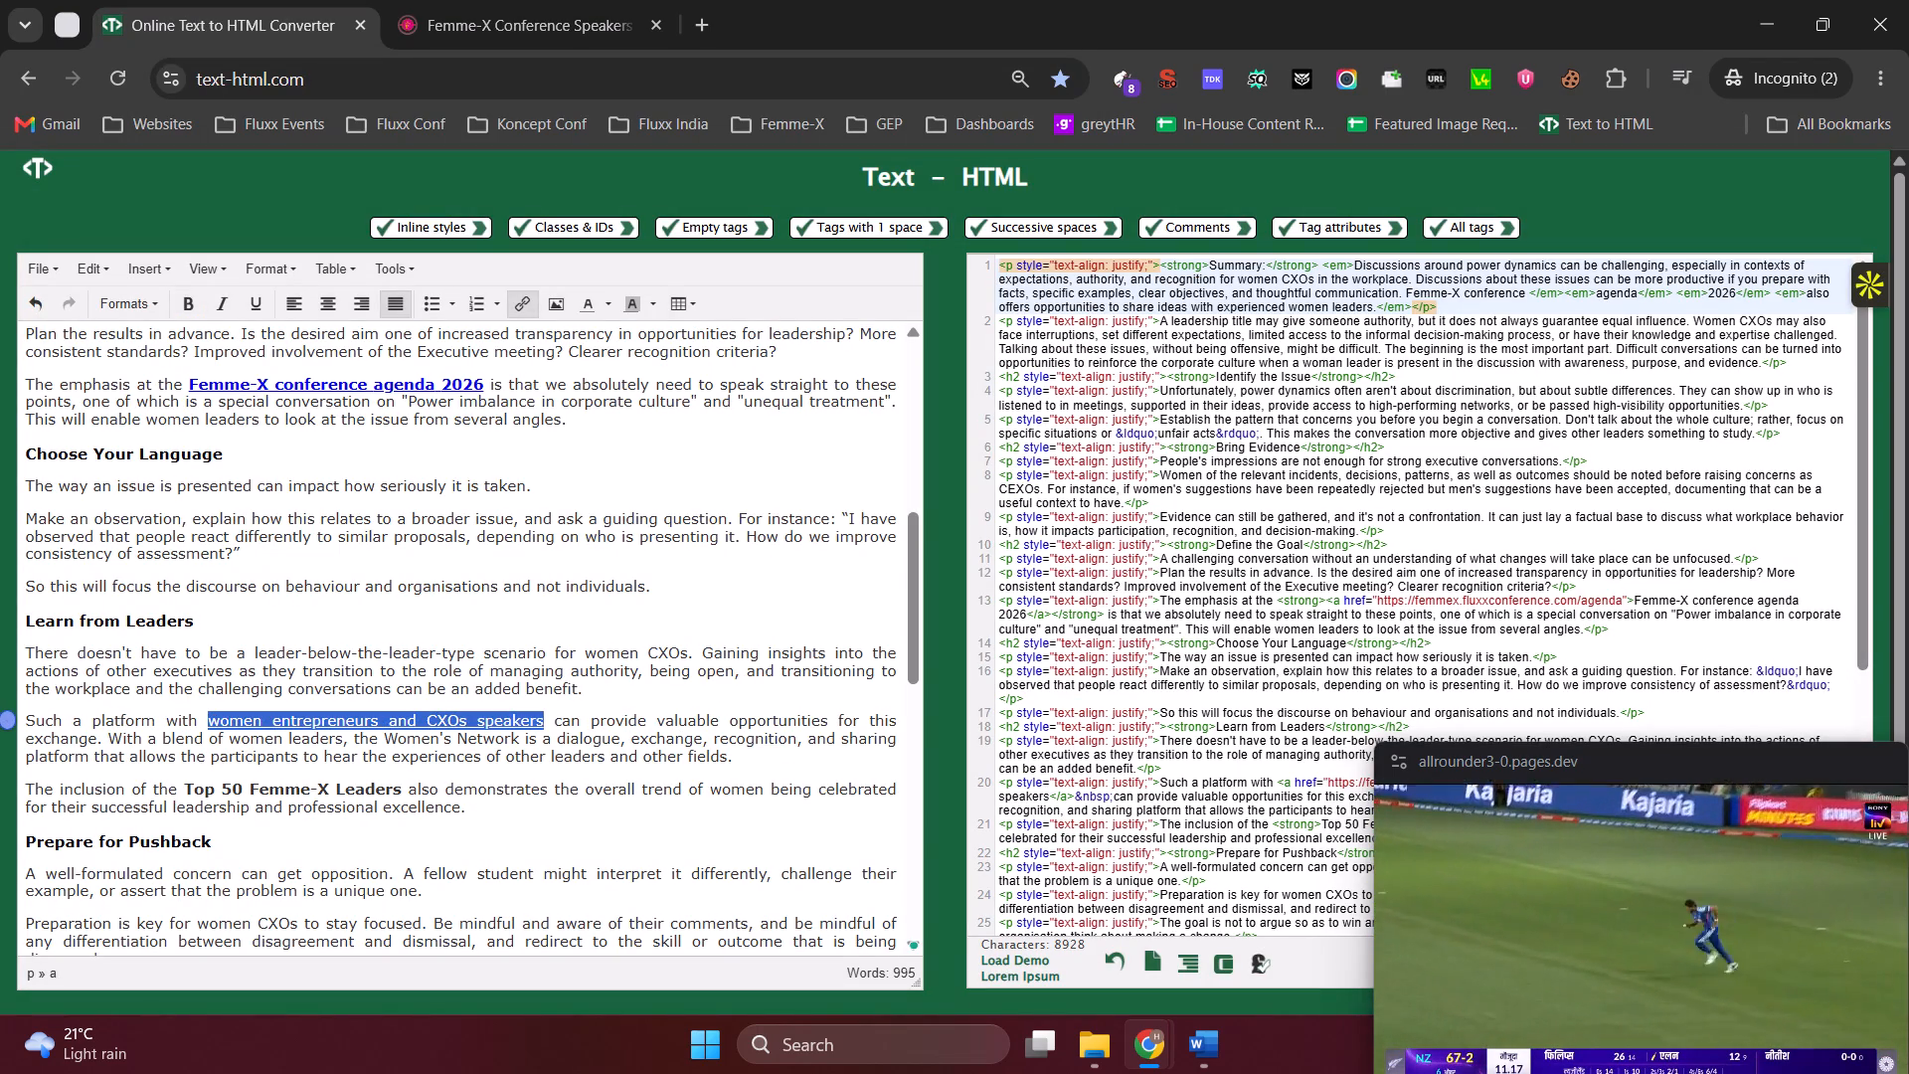
pyautogui.hotkey('ctrl', 'b')
pyautogui.click(636, 670)
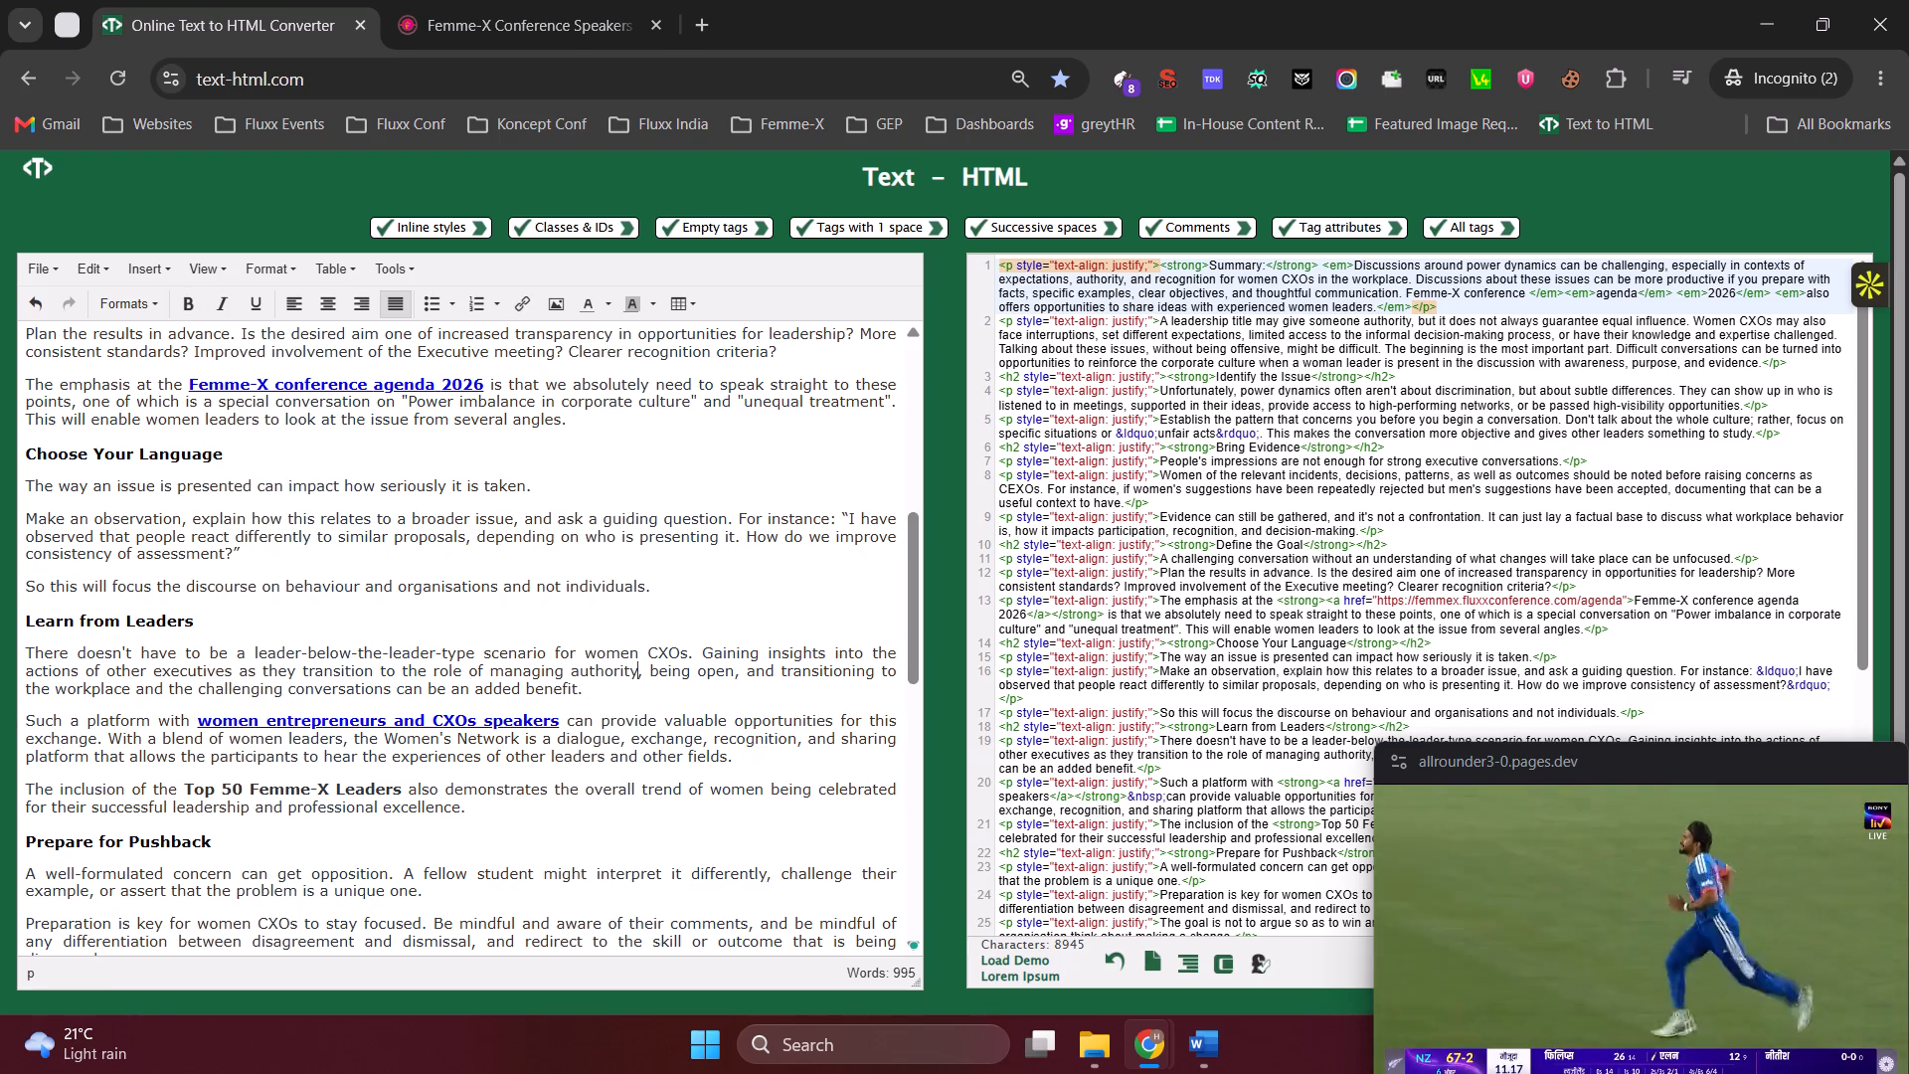
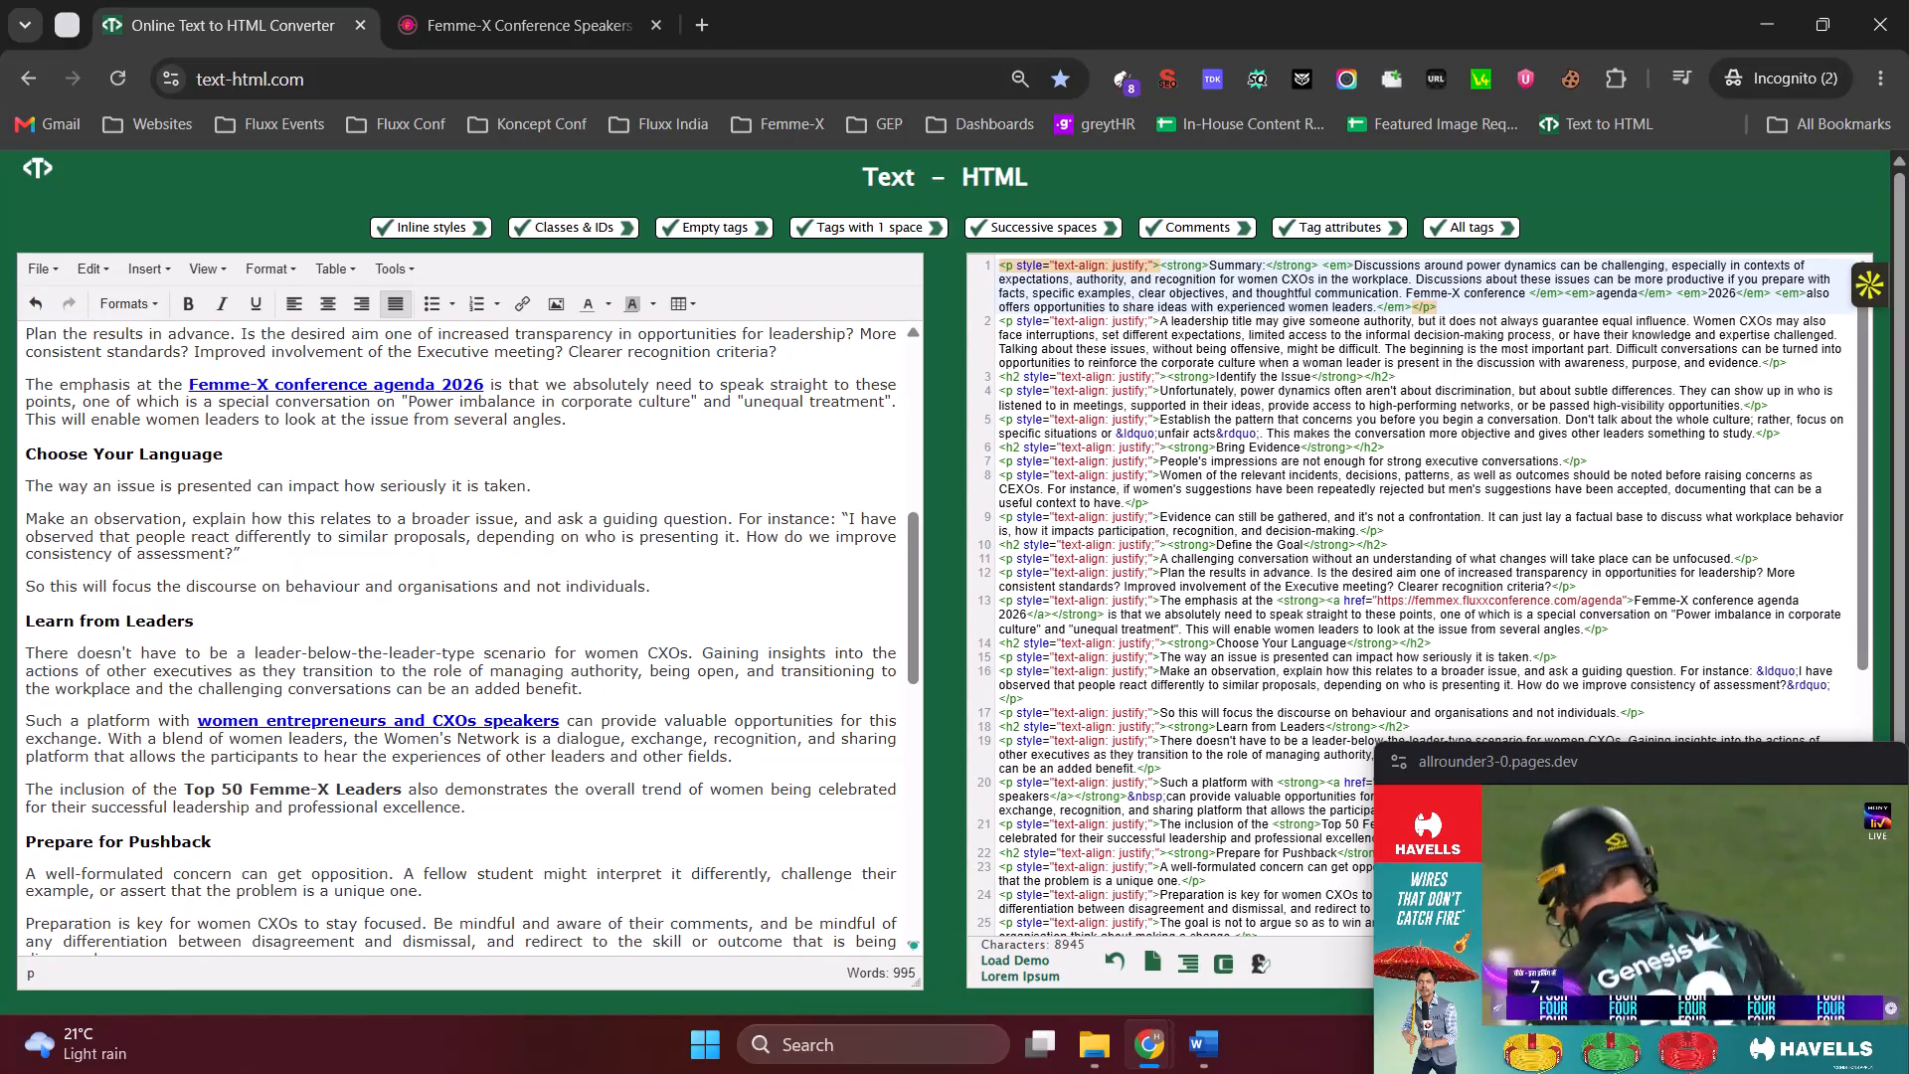
# Remove the bold formatting from "Top 50 Femme-X Leaders" in the Learn from Leaders section.
pyautogui.scroll(-4, 480, 740)
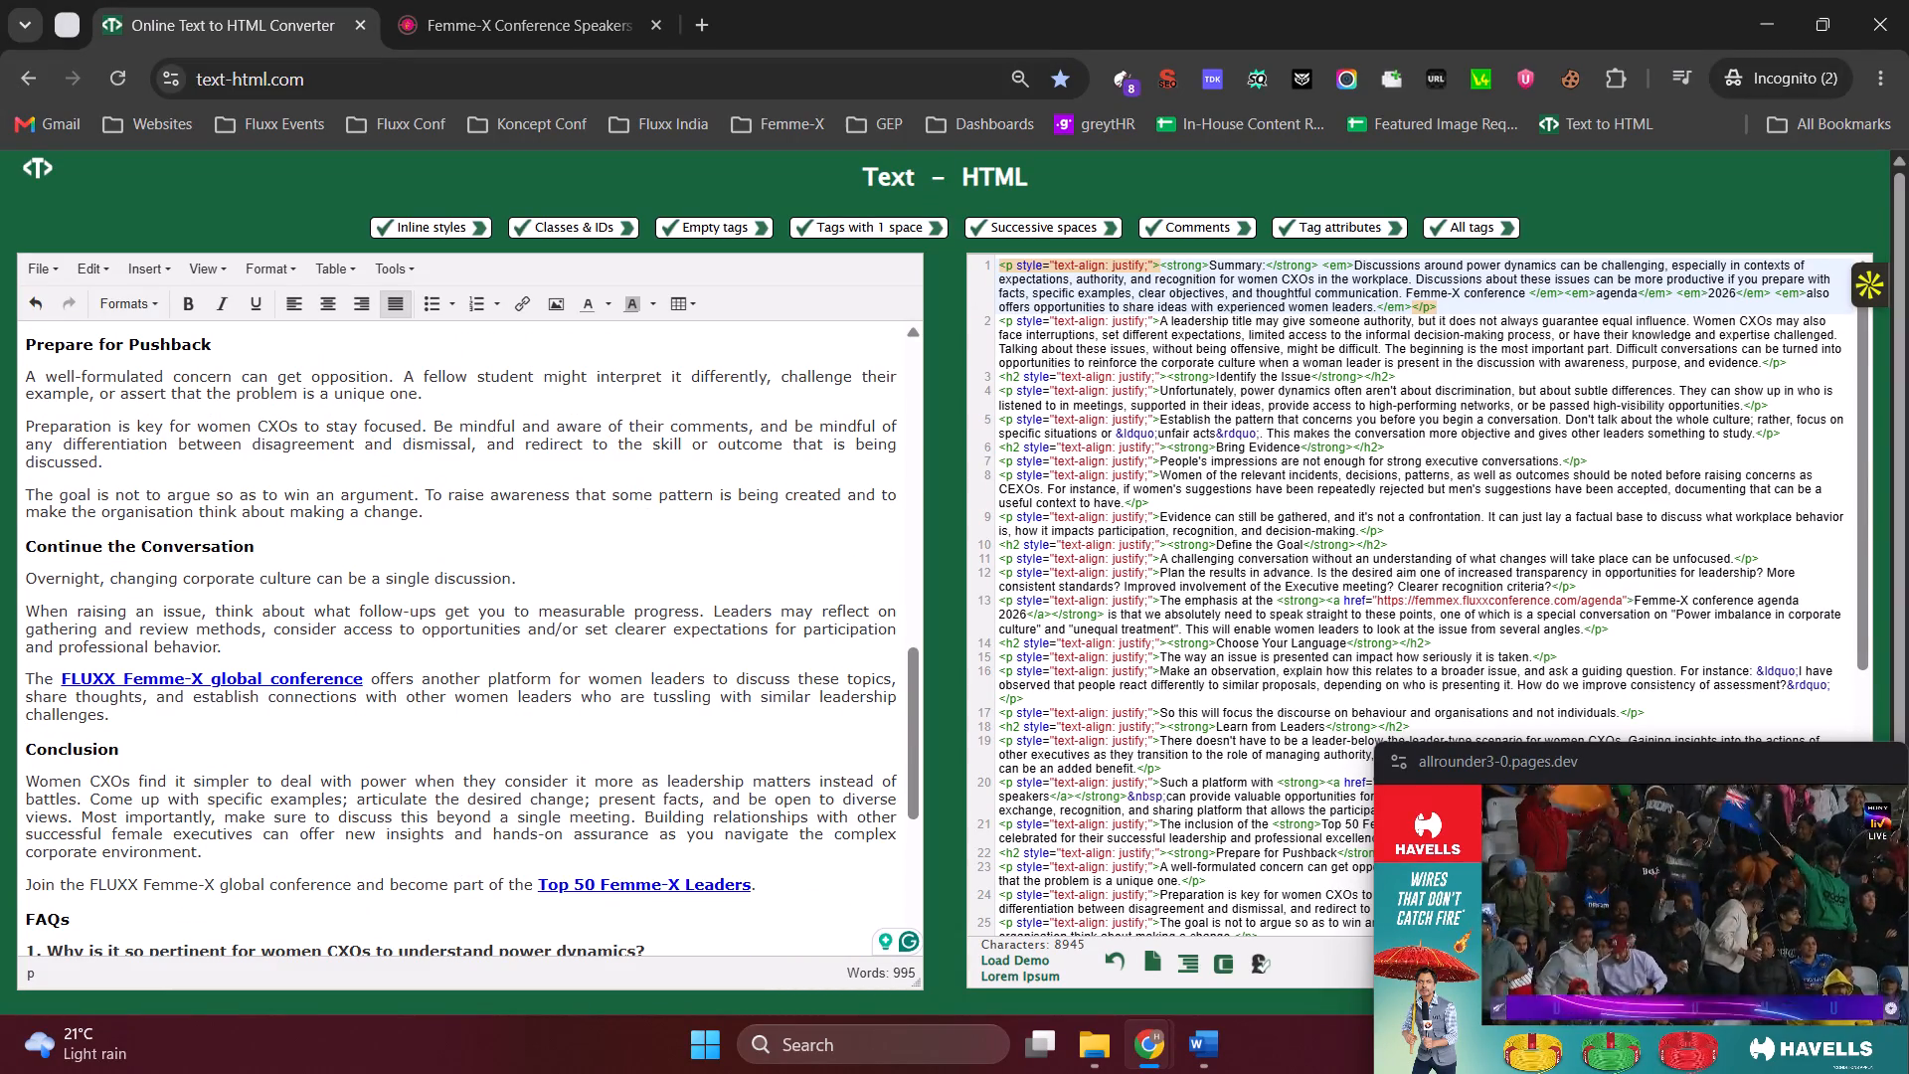
pyautogui.scroll(11, 480, 739)
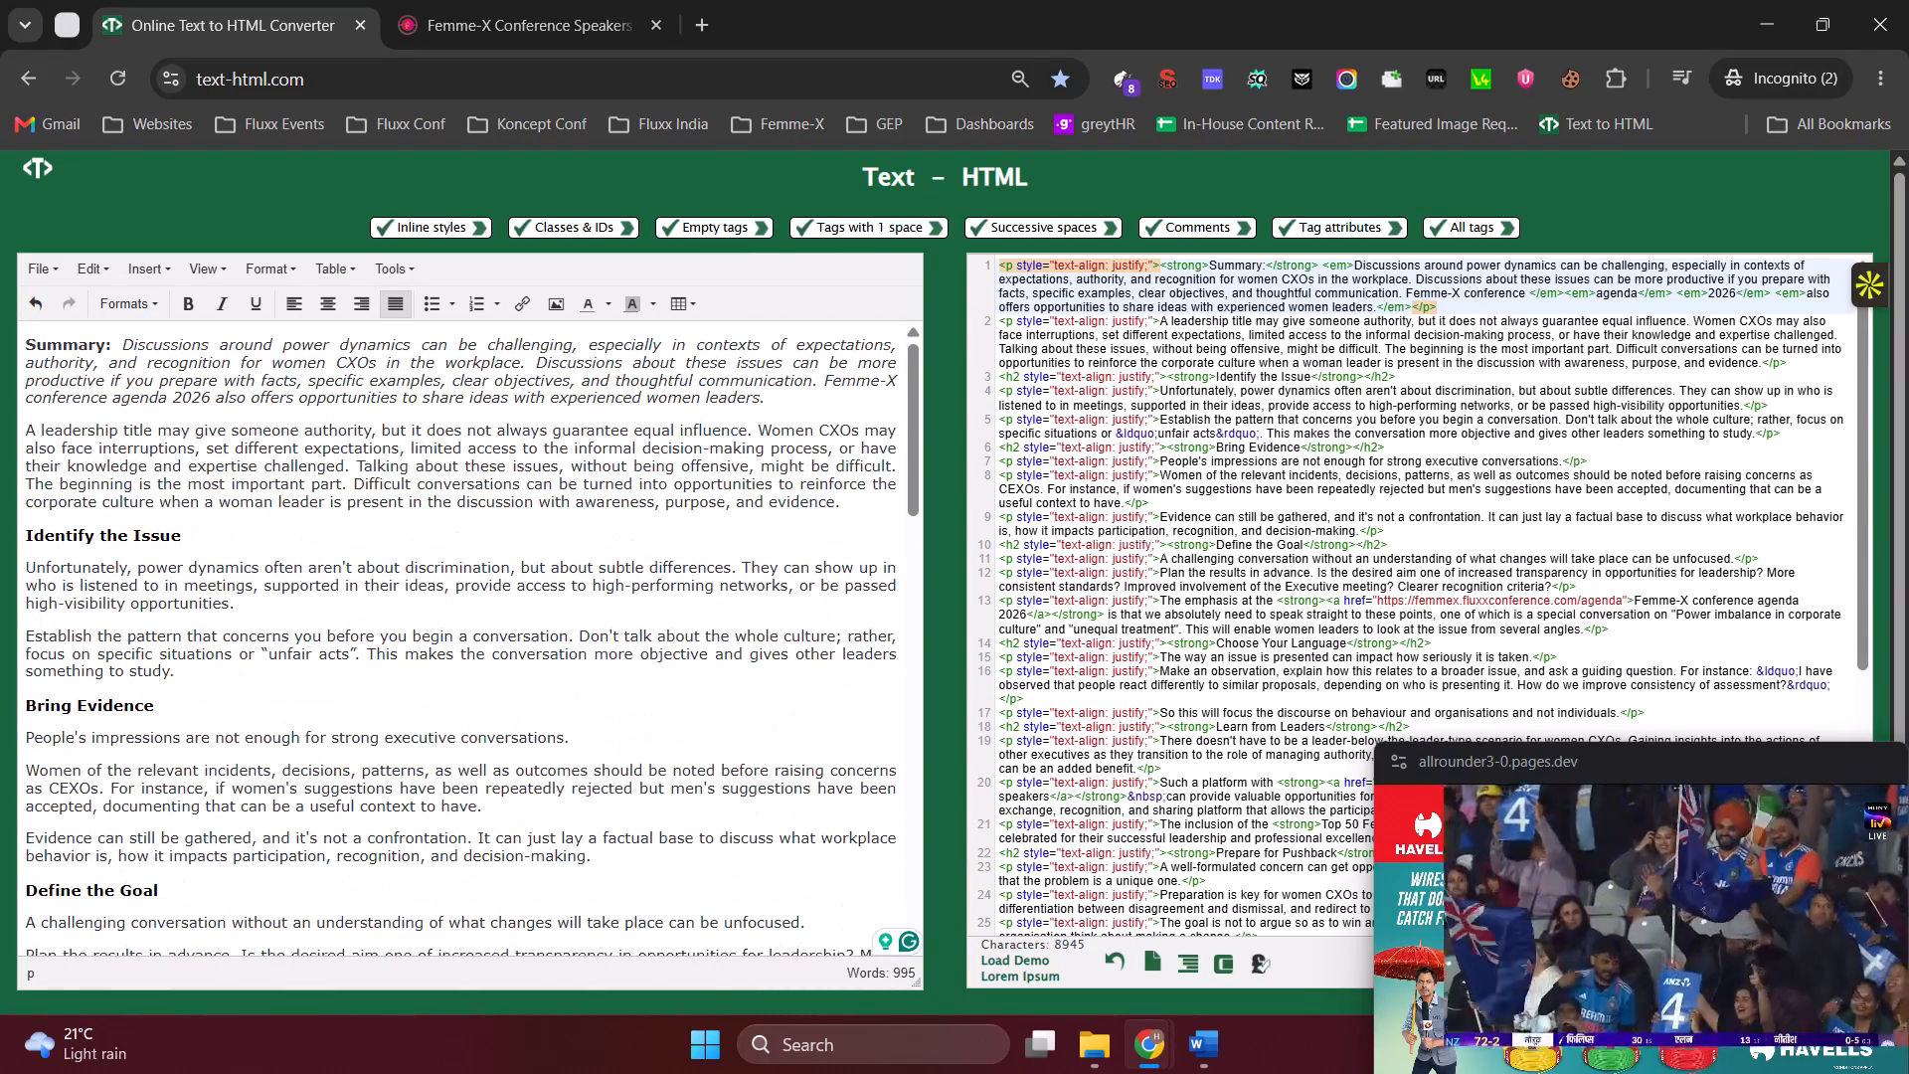
pyautogui.scroll(-8, 485, 741)
pyautogui.scroll(2, 485, 741)
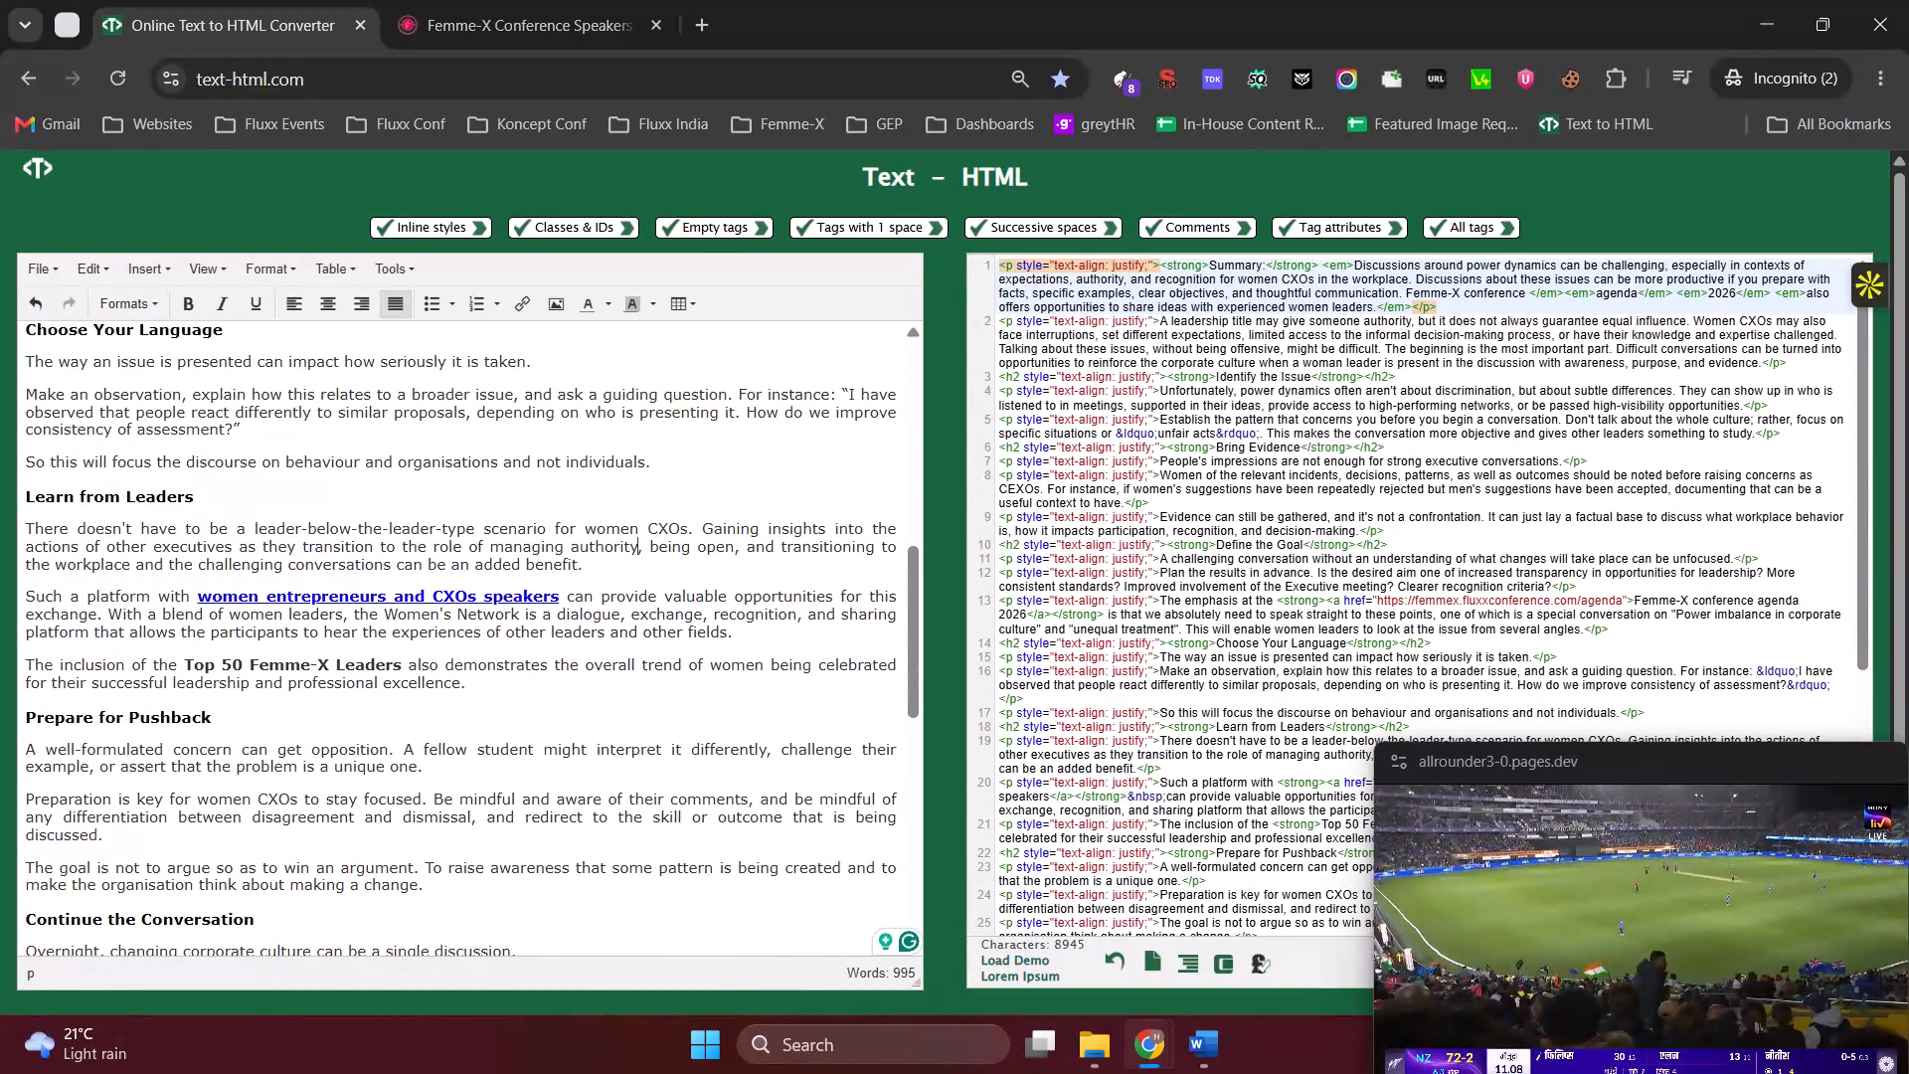
pyautogui.moveTo(404, 664); pyautogui.dragTo(182, 668)
pyautogui.hotkey('ctrl', 'b')
pyautogui.click(490, 677)
# Review the article's remaining sections, checking the formatting of headings and linked keywords.
pyautogui.scroll(-3, 446, 705)
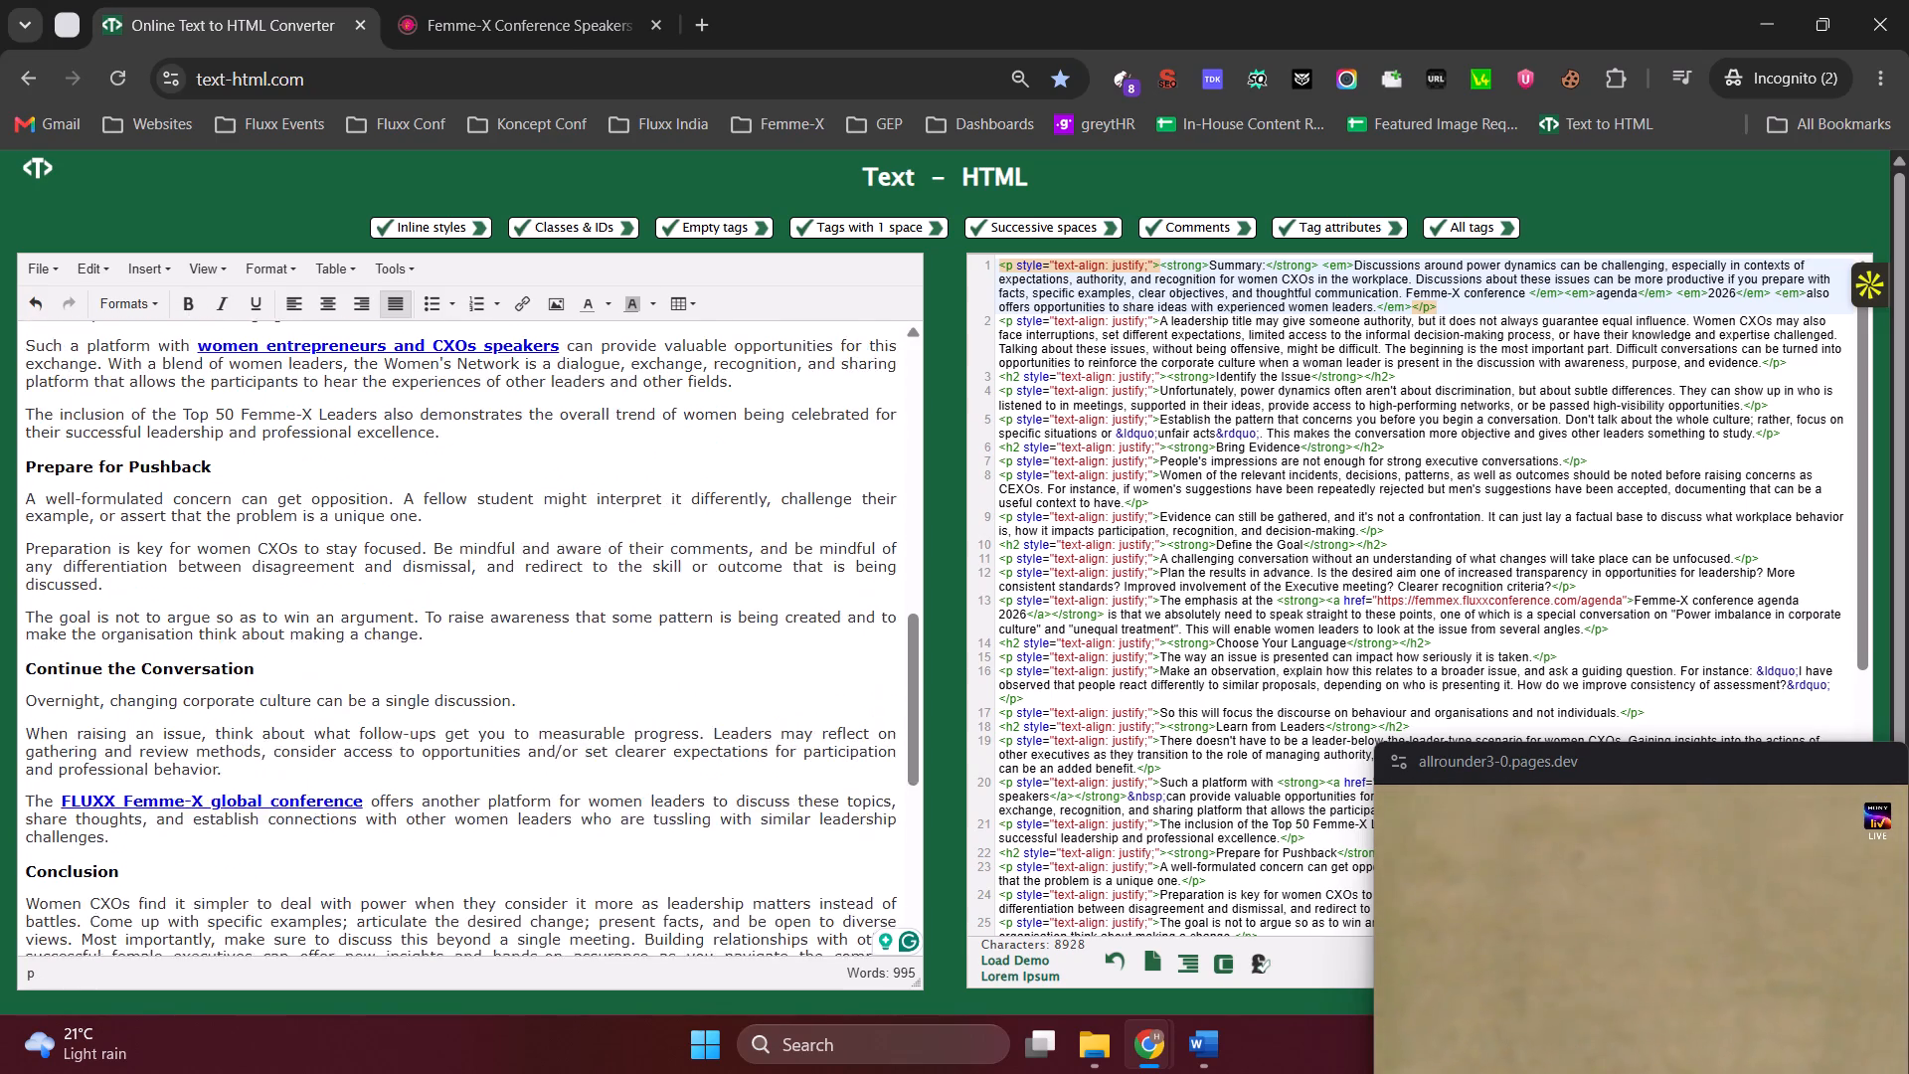
pyautogui.scroll(-7, 446, 705)
pyautogui.scroll(5, 446, 705)
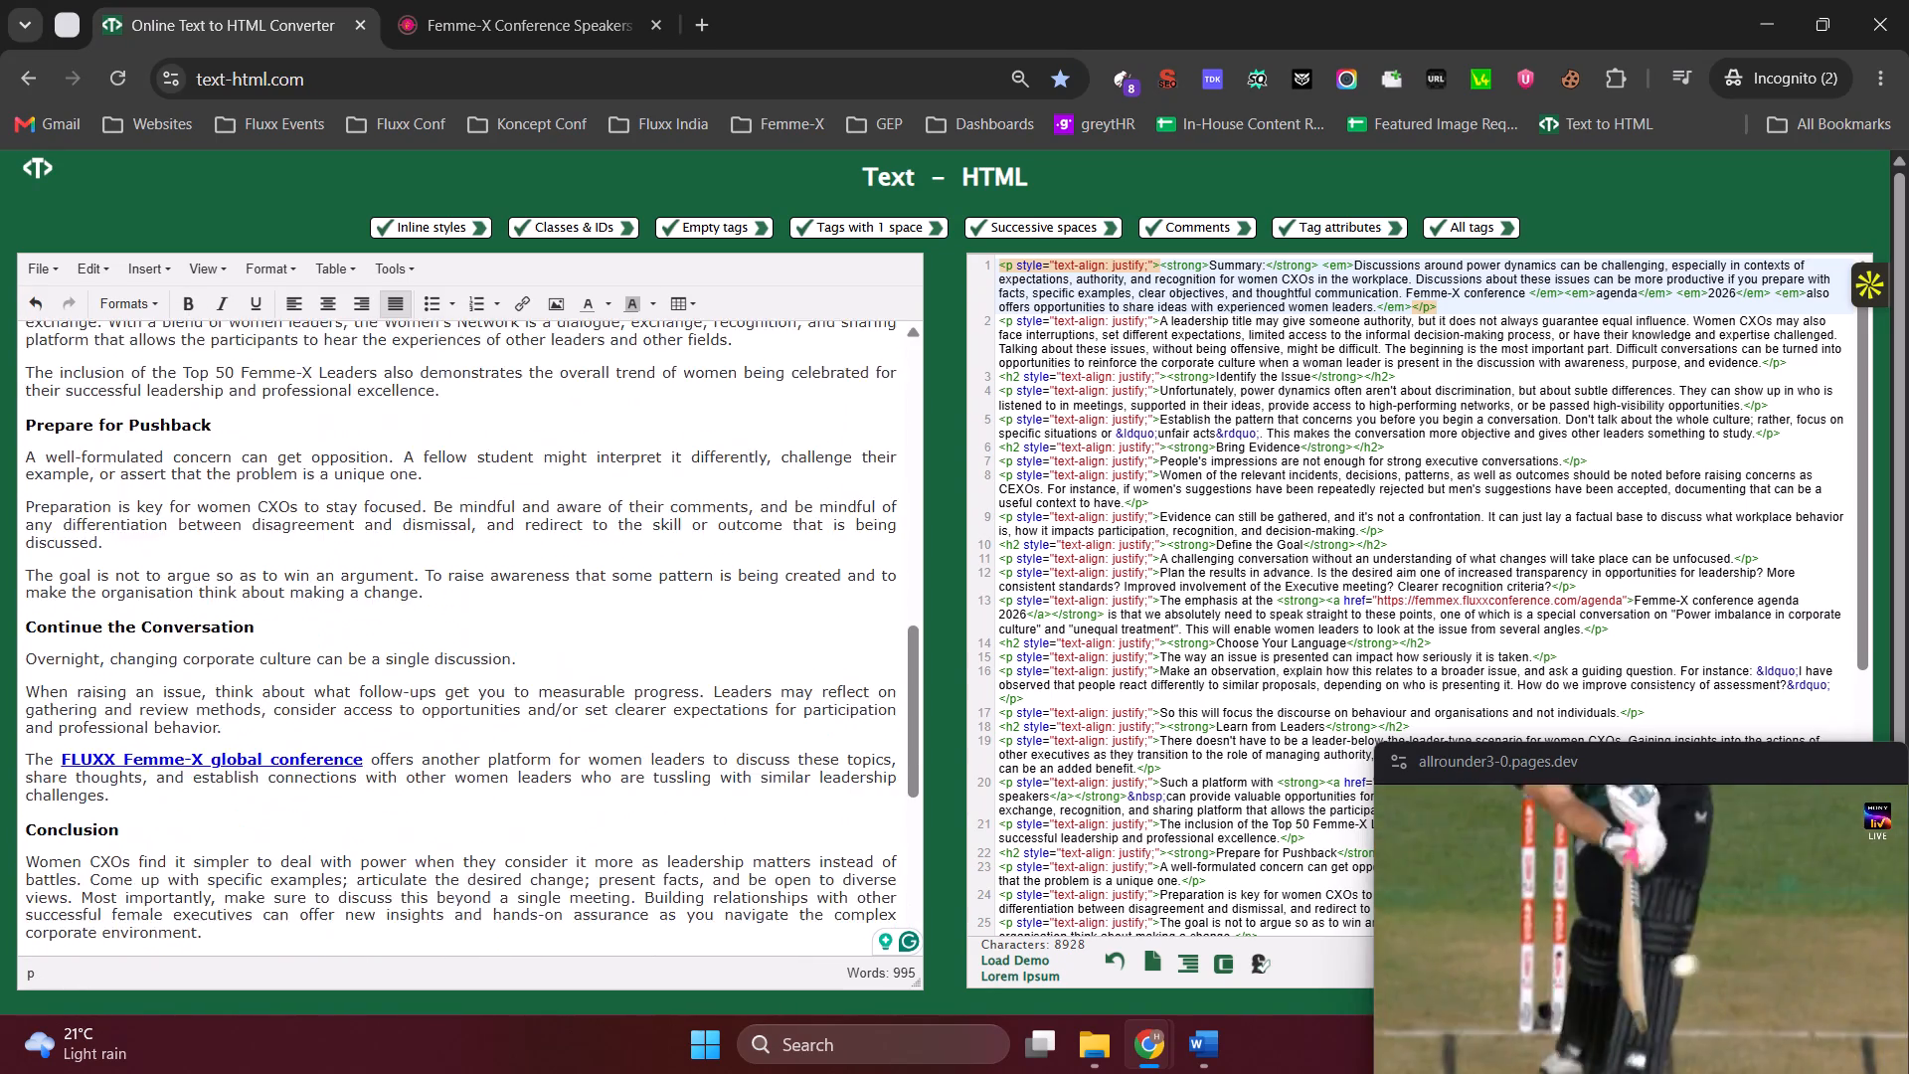
pyautogui.scroll(19, 446, 705)
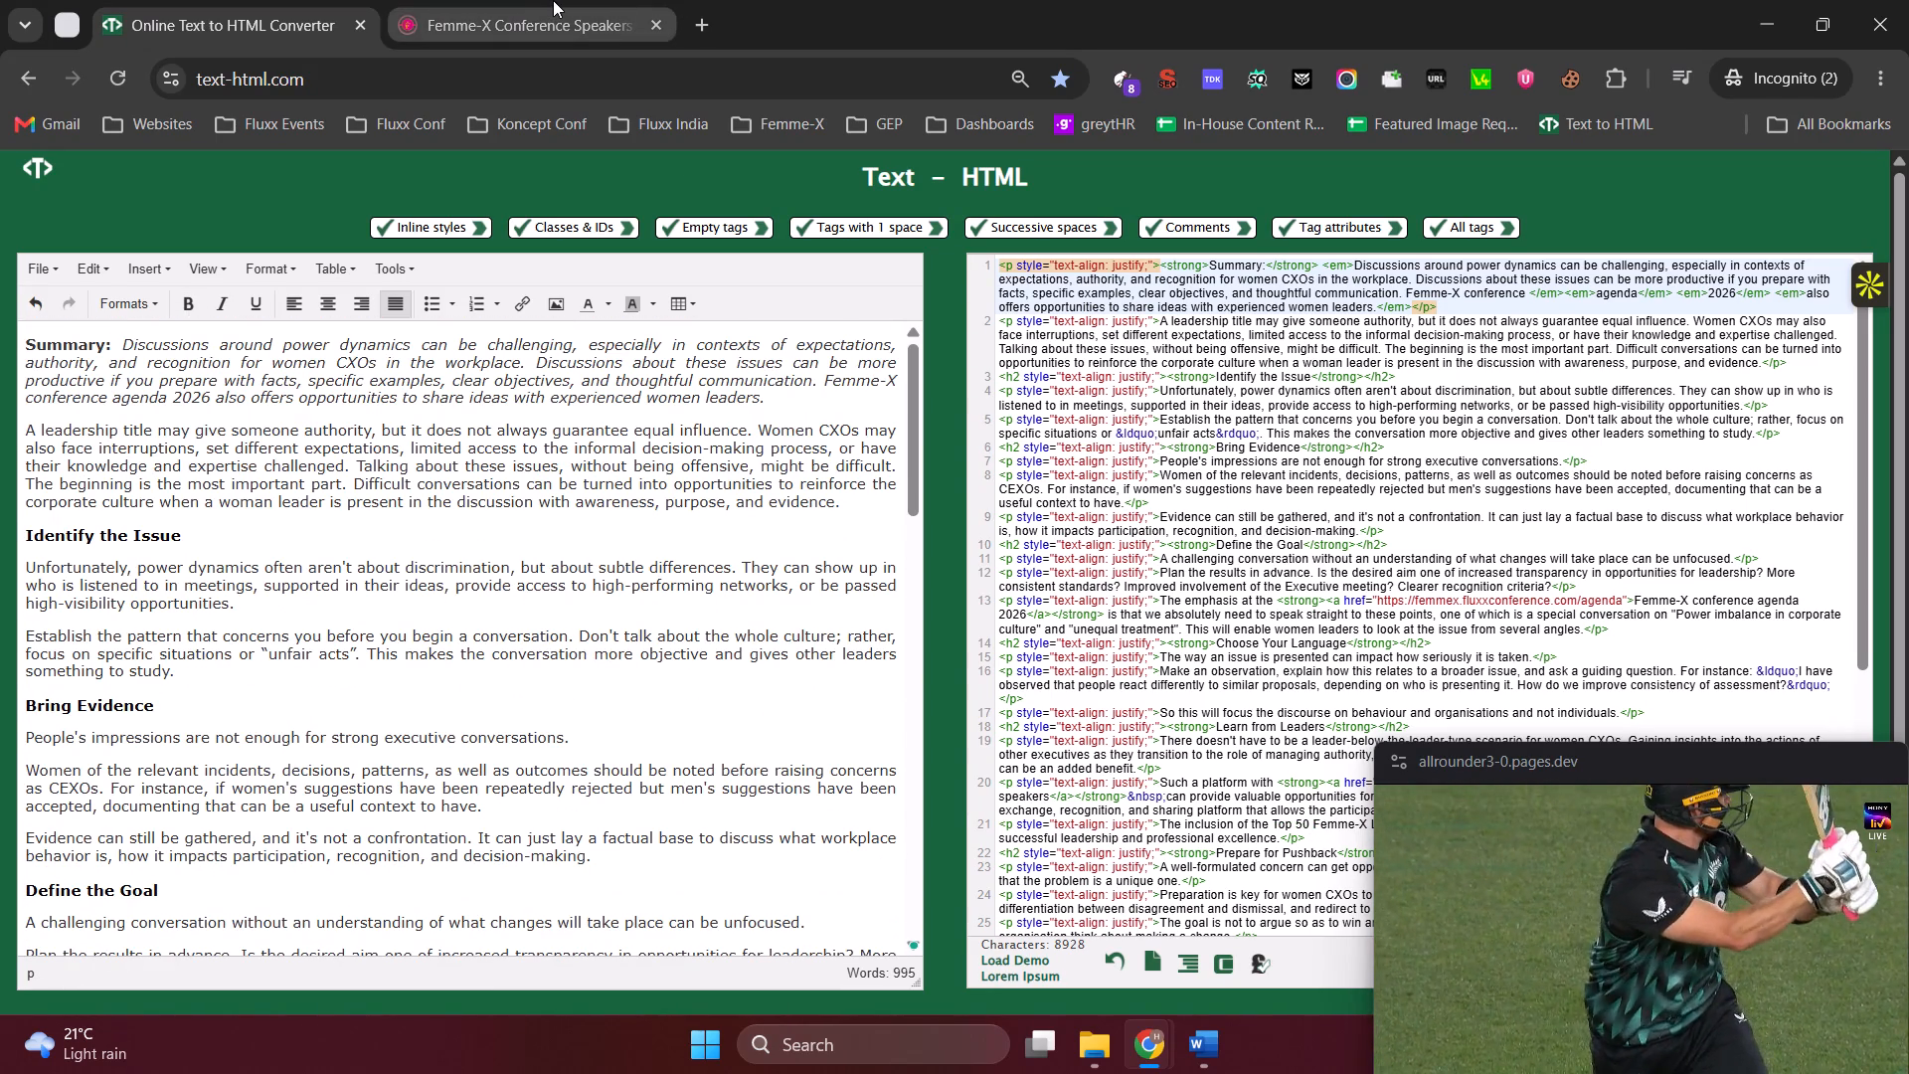
# Search the web for "fluxx conference" in the Femme-X speakers tab and open the Fluxx Conference website.
pyautogui.click(553, 0)
pyautogui.write('fluxx conference')
pyautogui.press('Return')
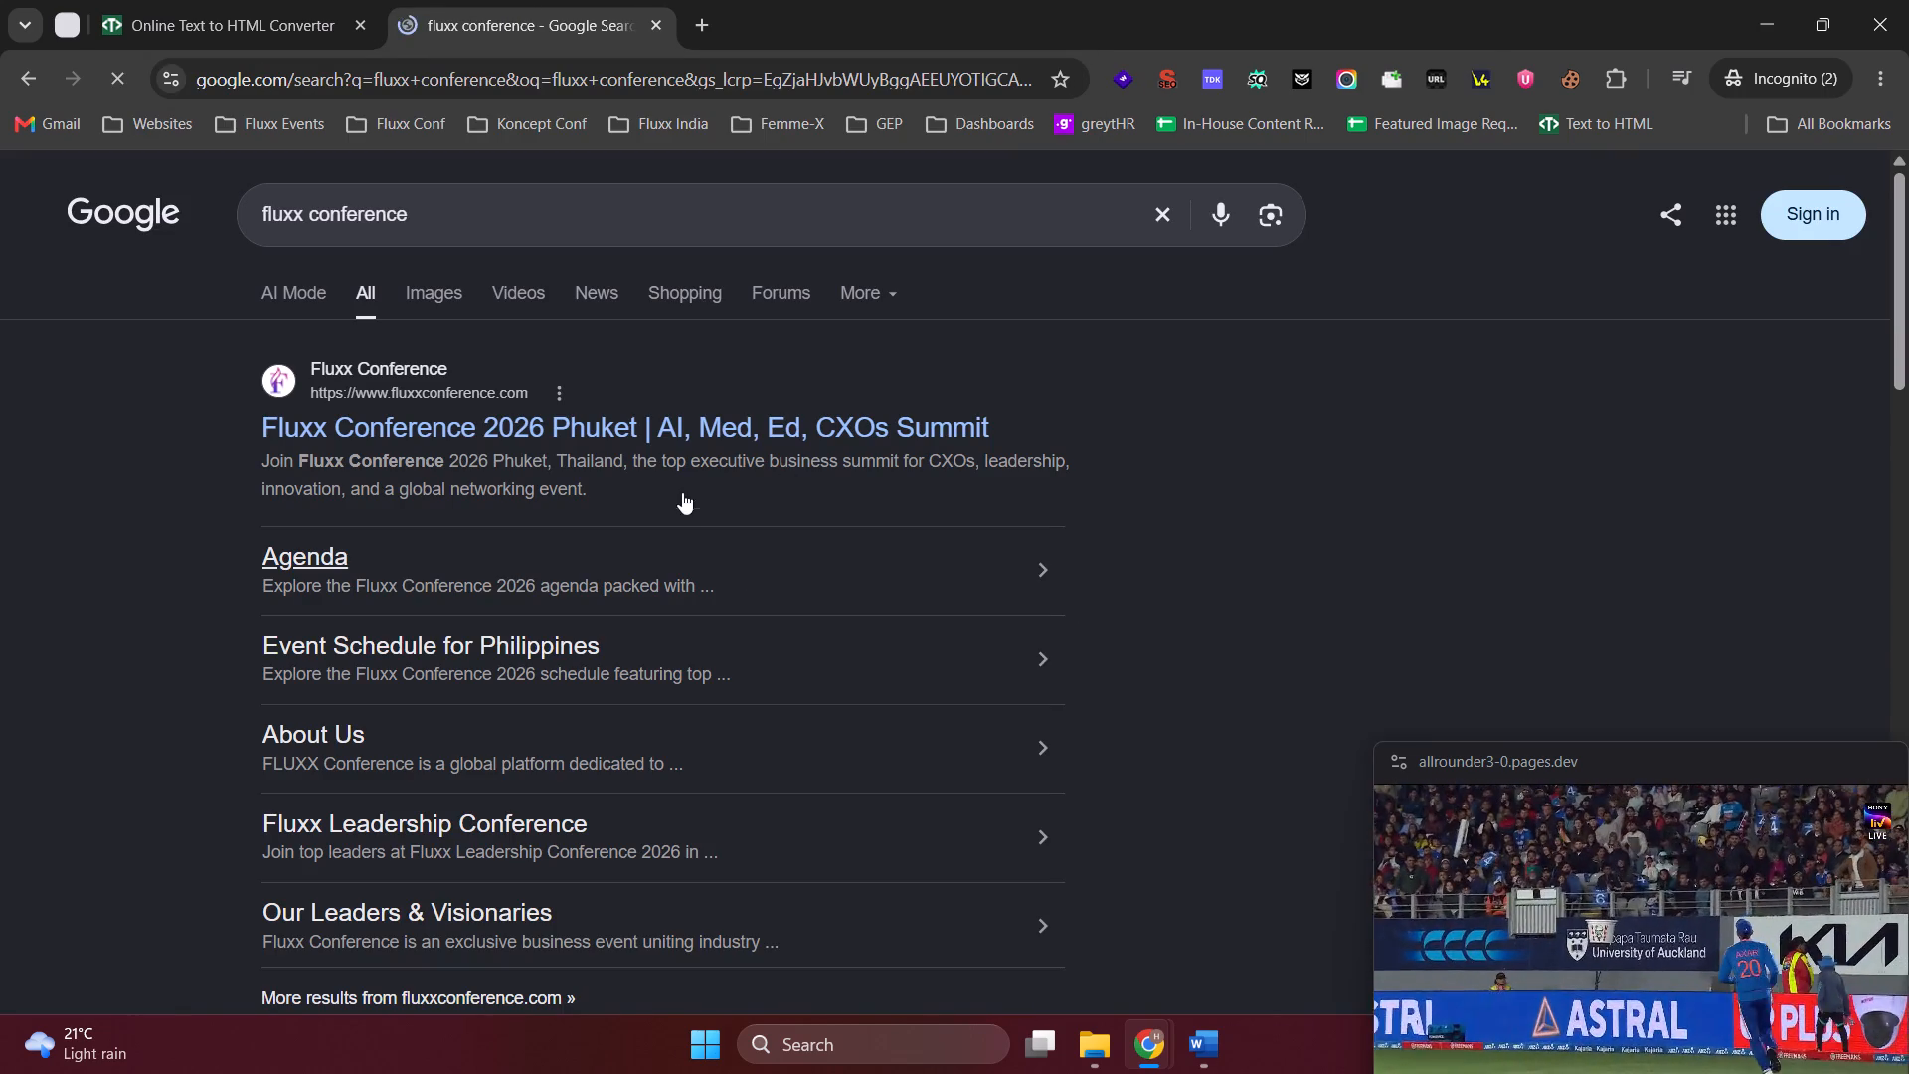
pyautogui.click(693, 440)
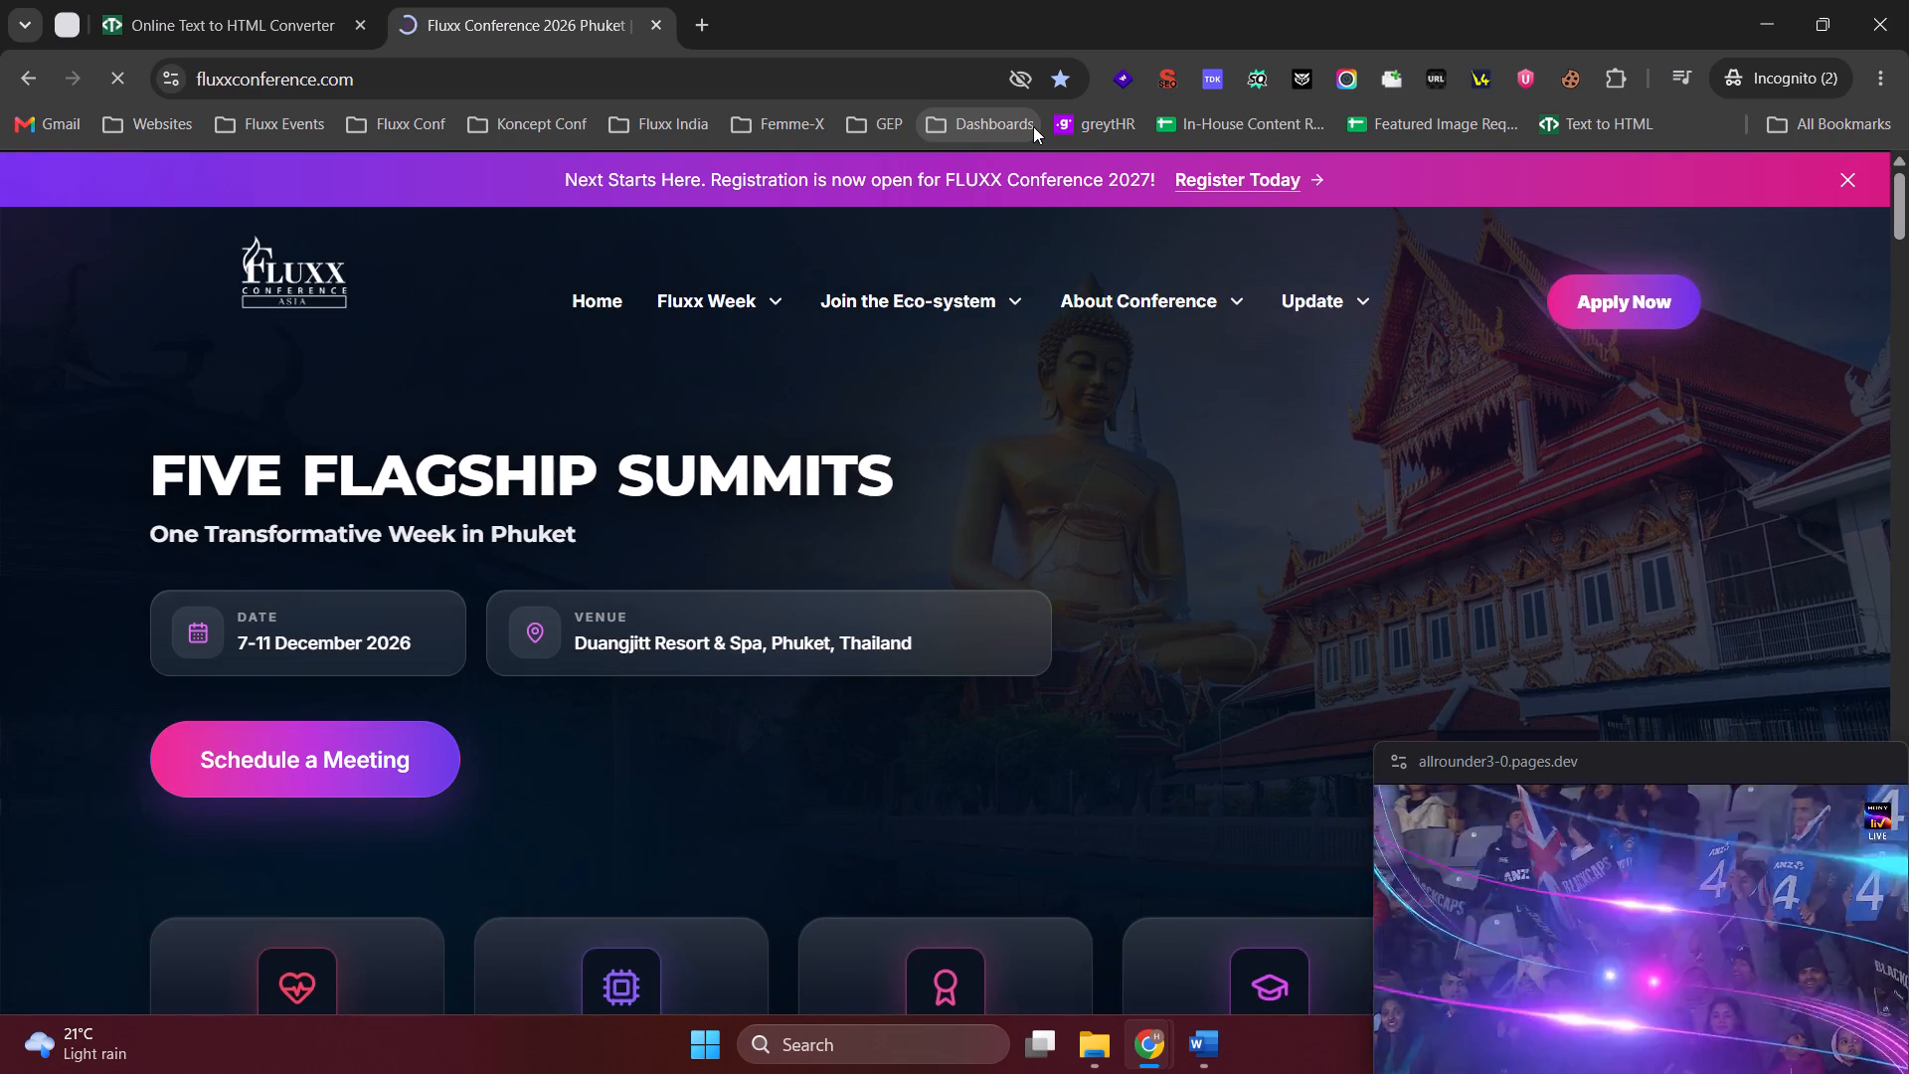
# Open the Stories & Insights page of the Fluxx Conference website.
pyautogui.scroll(-5, 1202, 559)
pyautogui.scroll(4, 1199, 560)
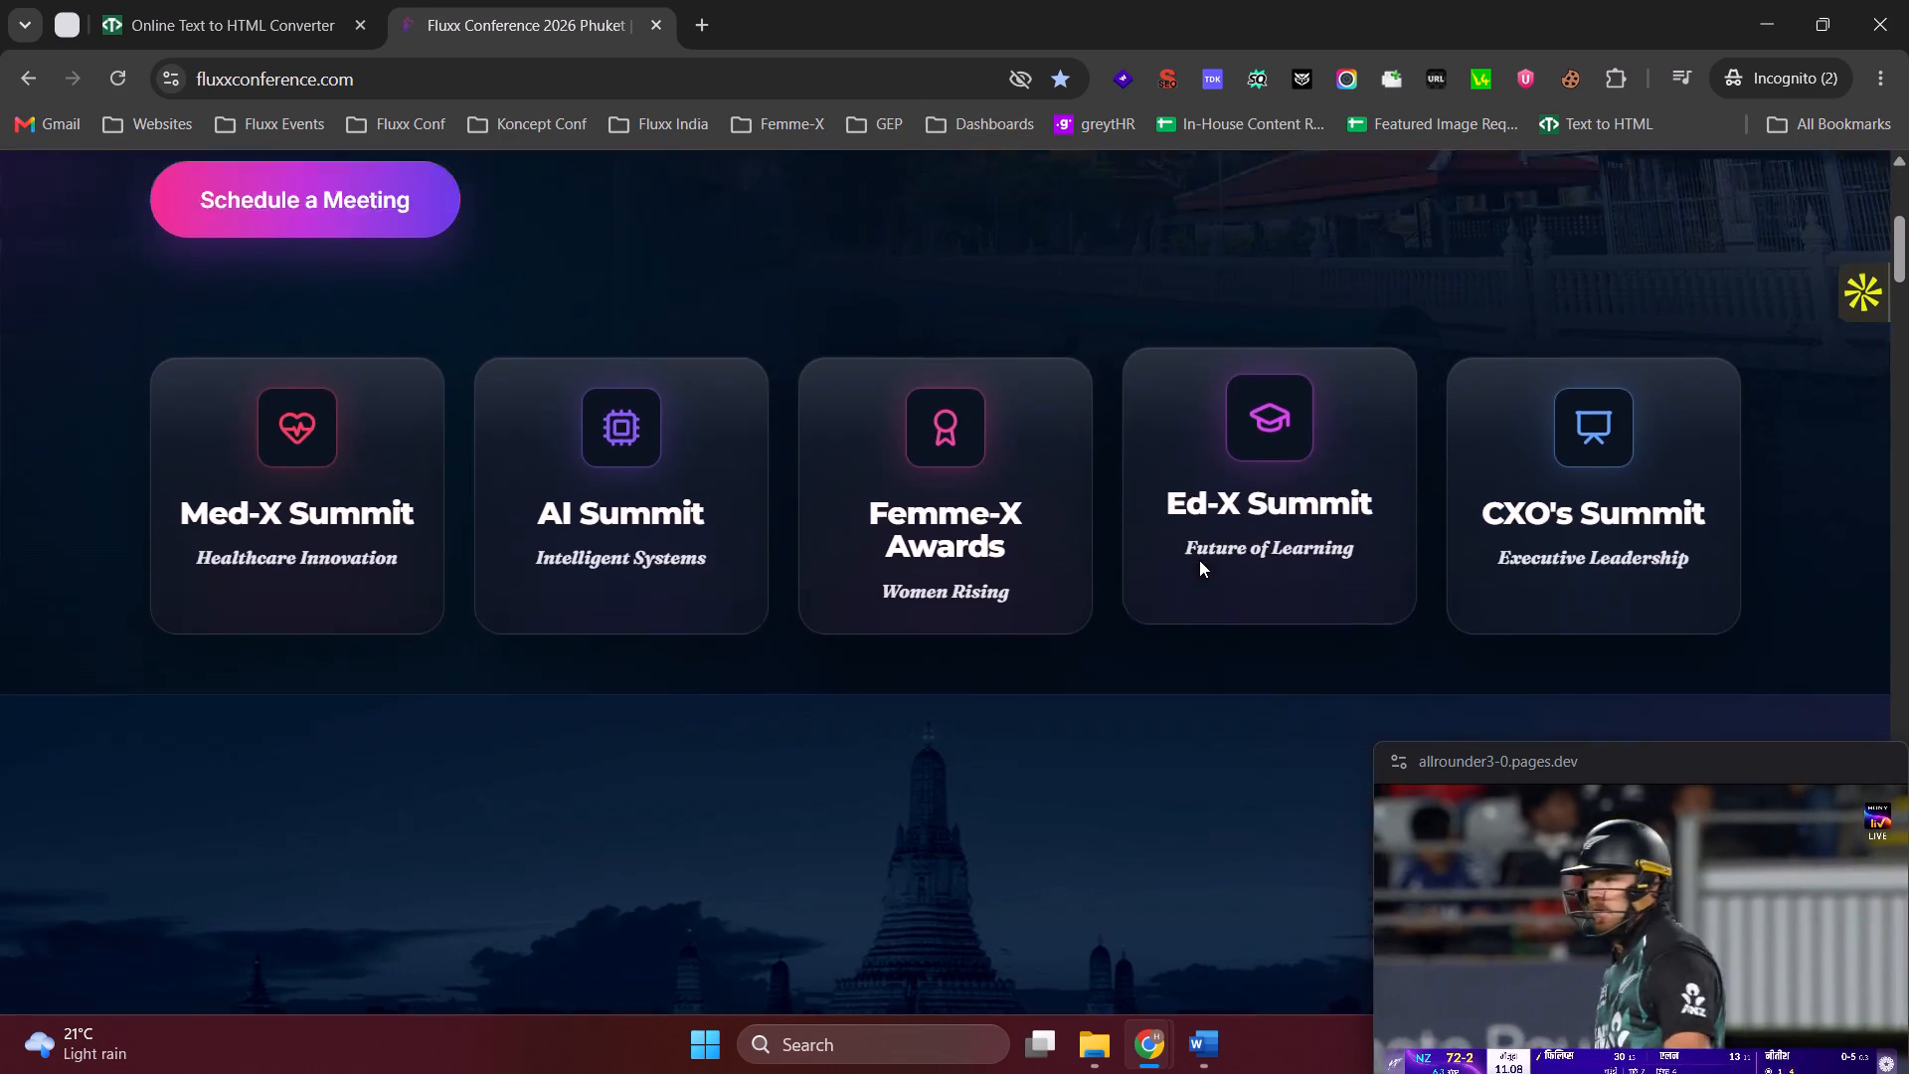
pyautogui.scroll(10, 1199, 560)
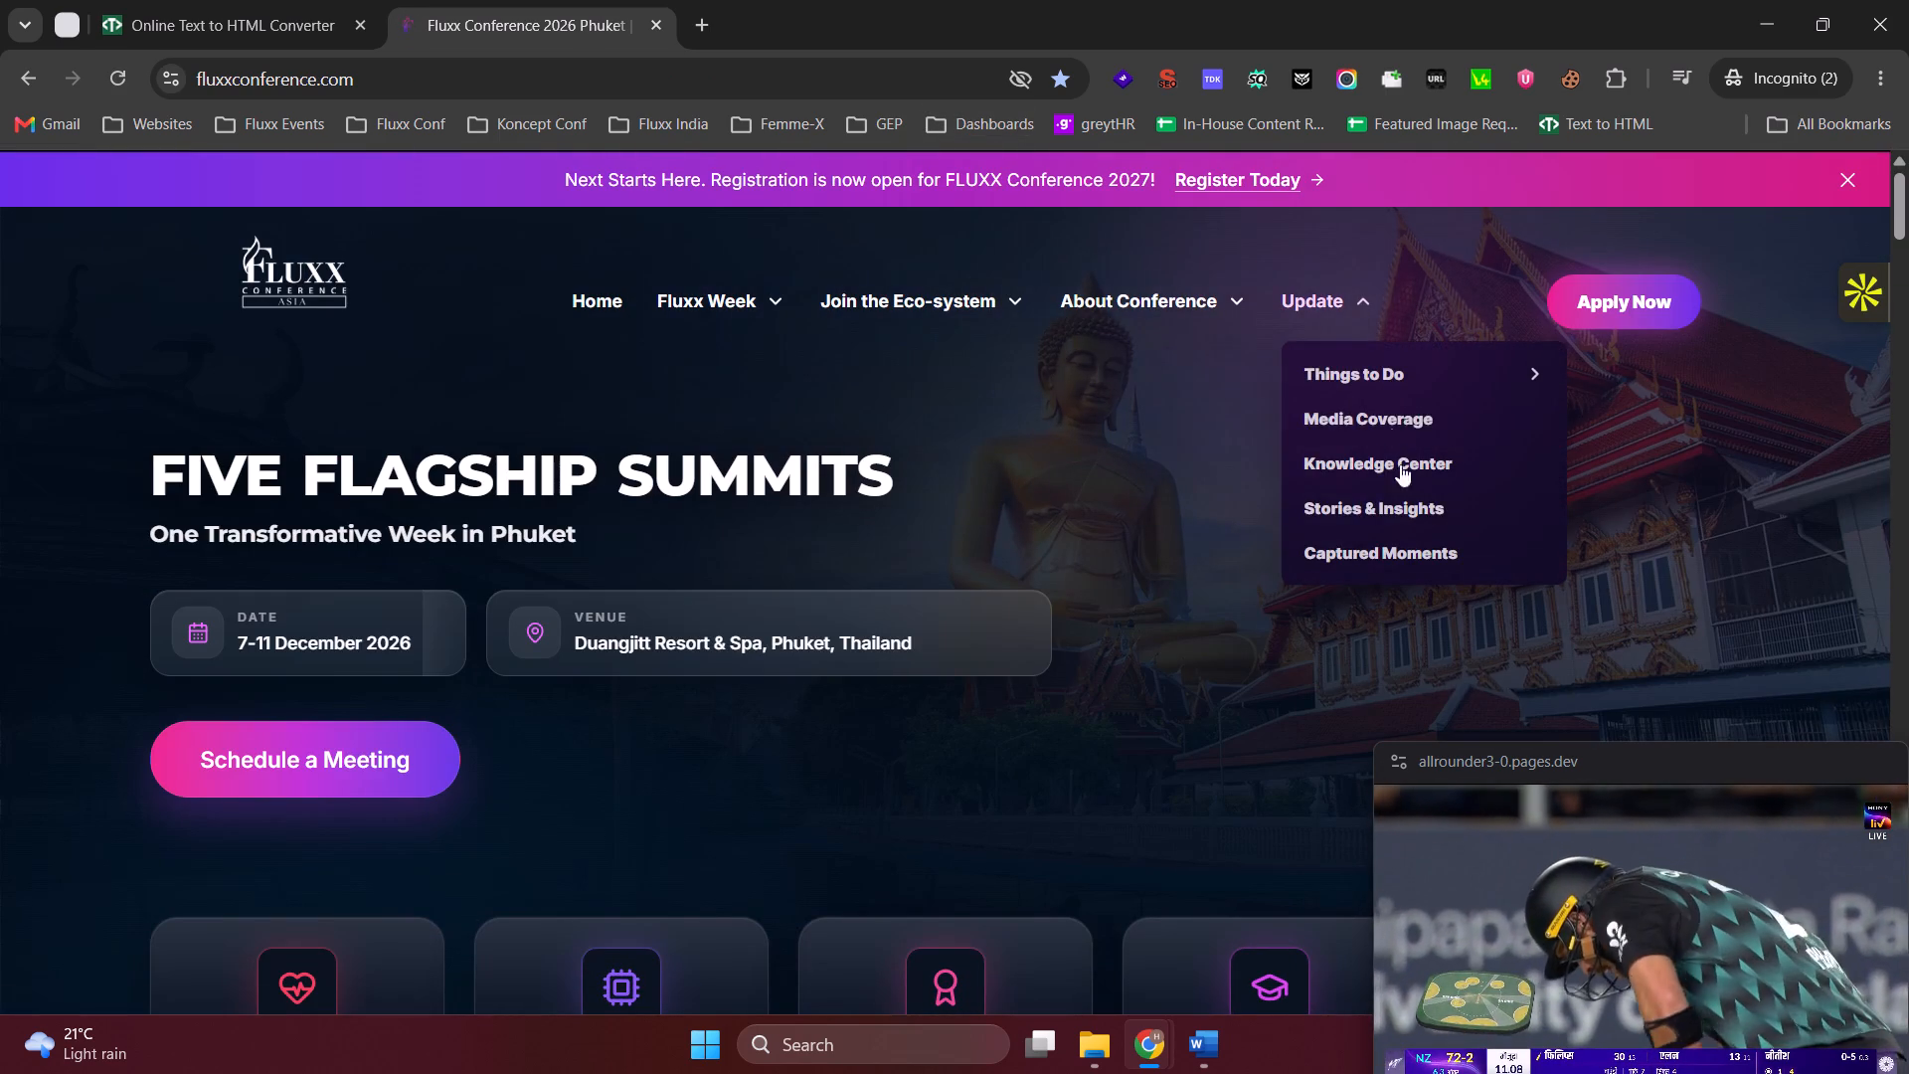
pyautogui.click(1416, 510)
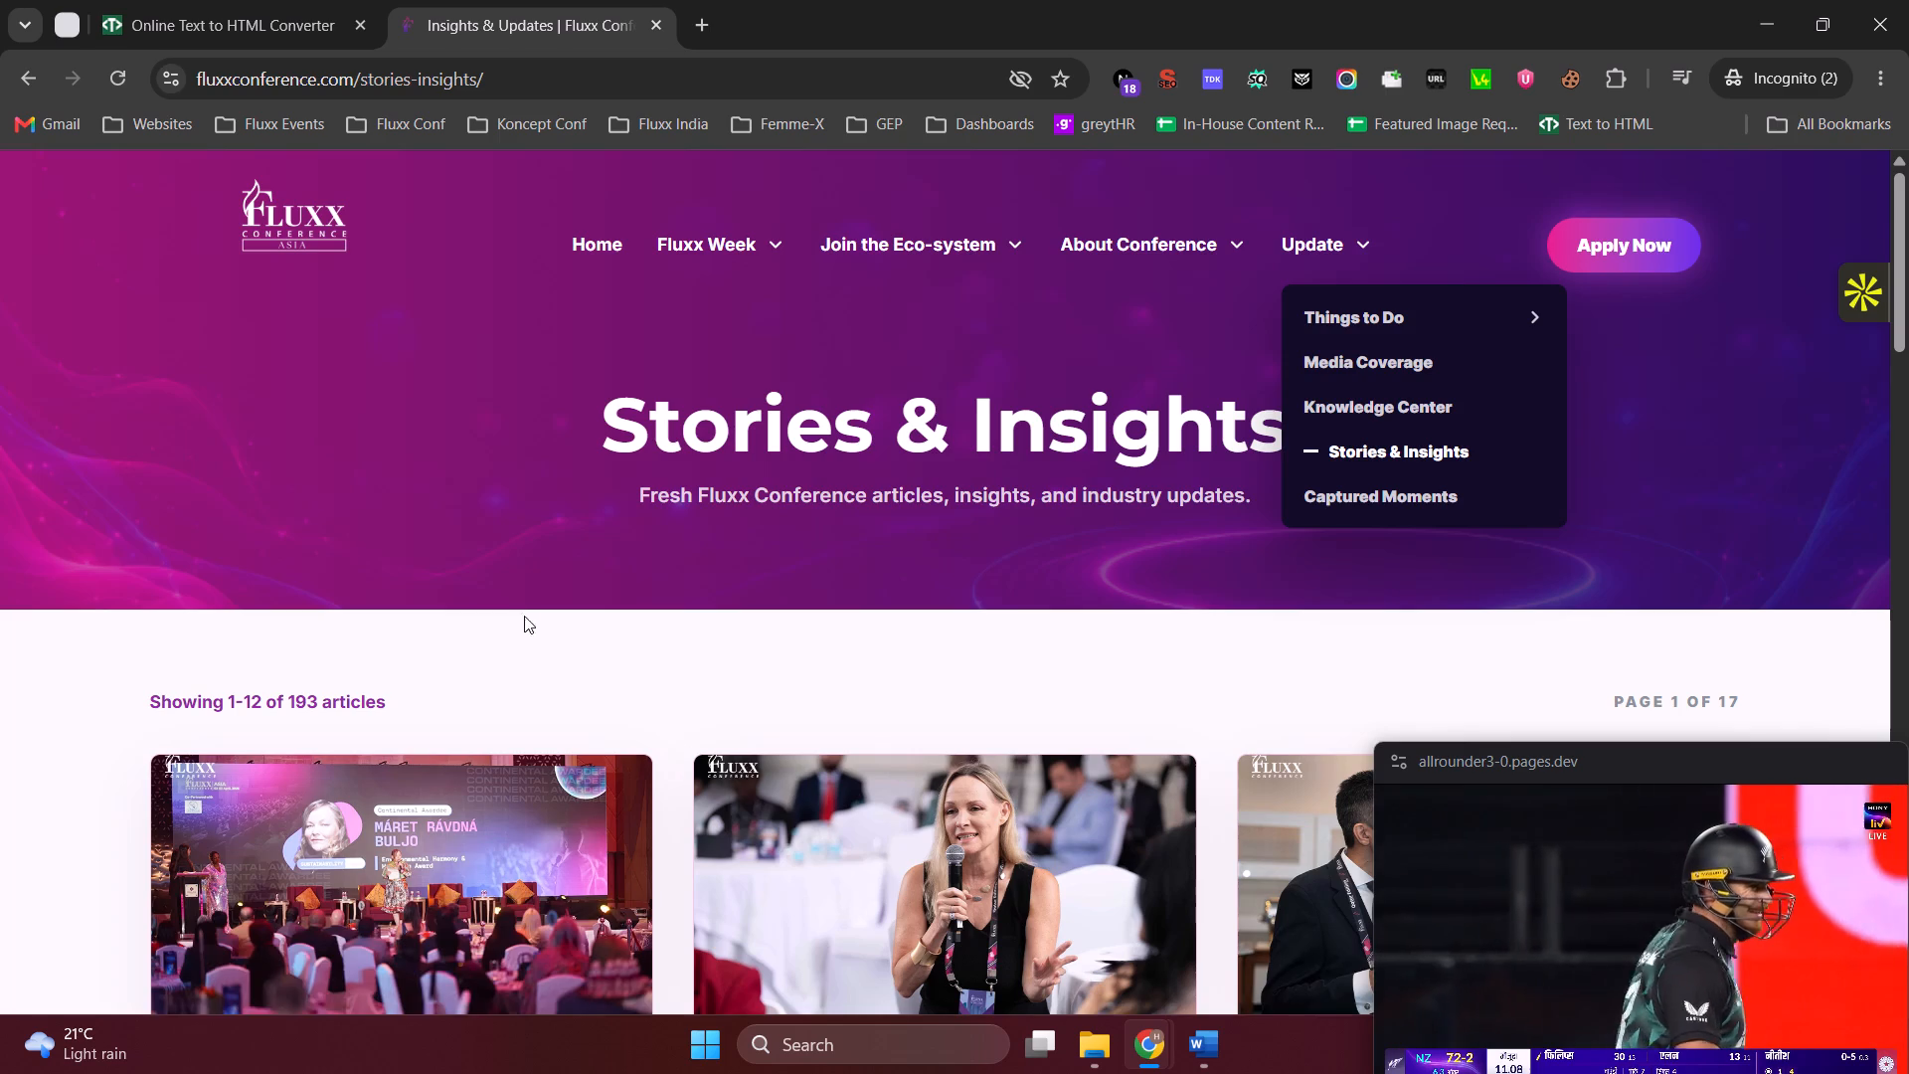
# Look through the articles listed on the Stories & Insights page.
pyautogui.scroll(-3, 524, 598)
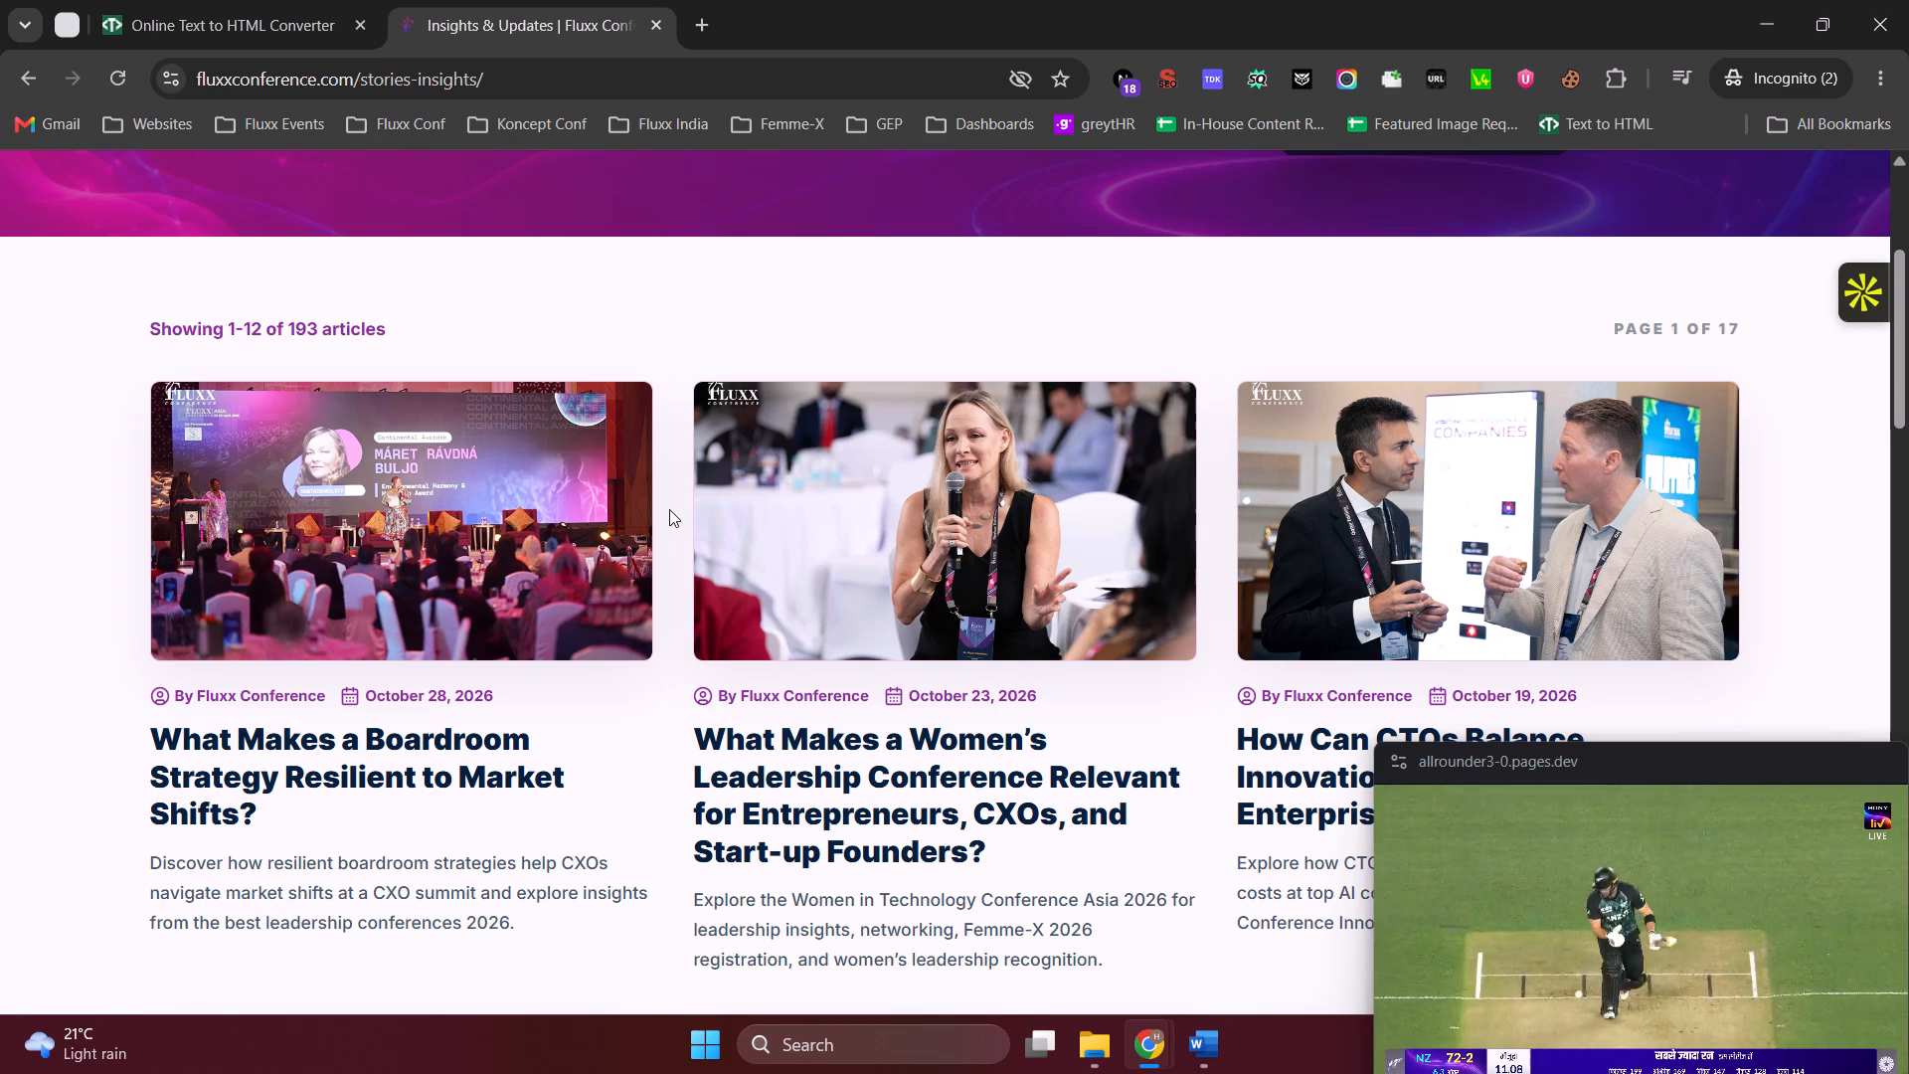
pyautogui.scroll(-1, 652, 593)
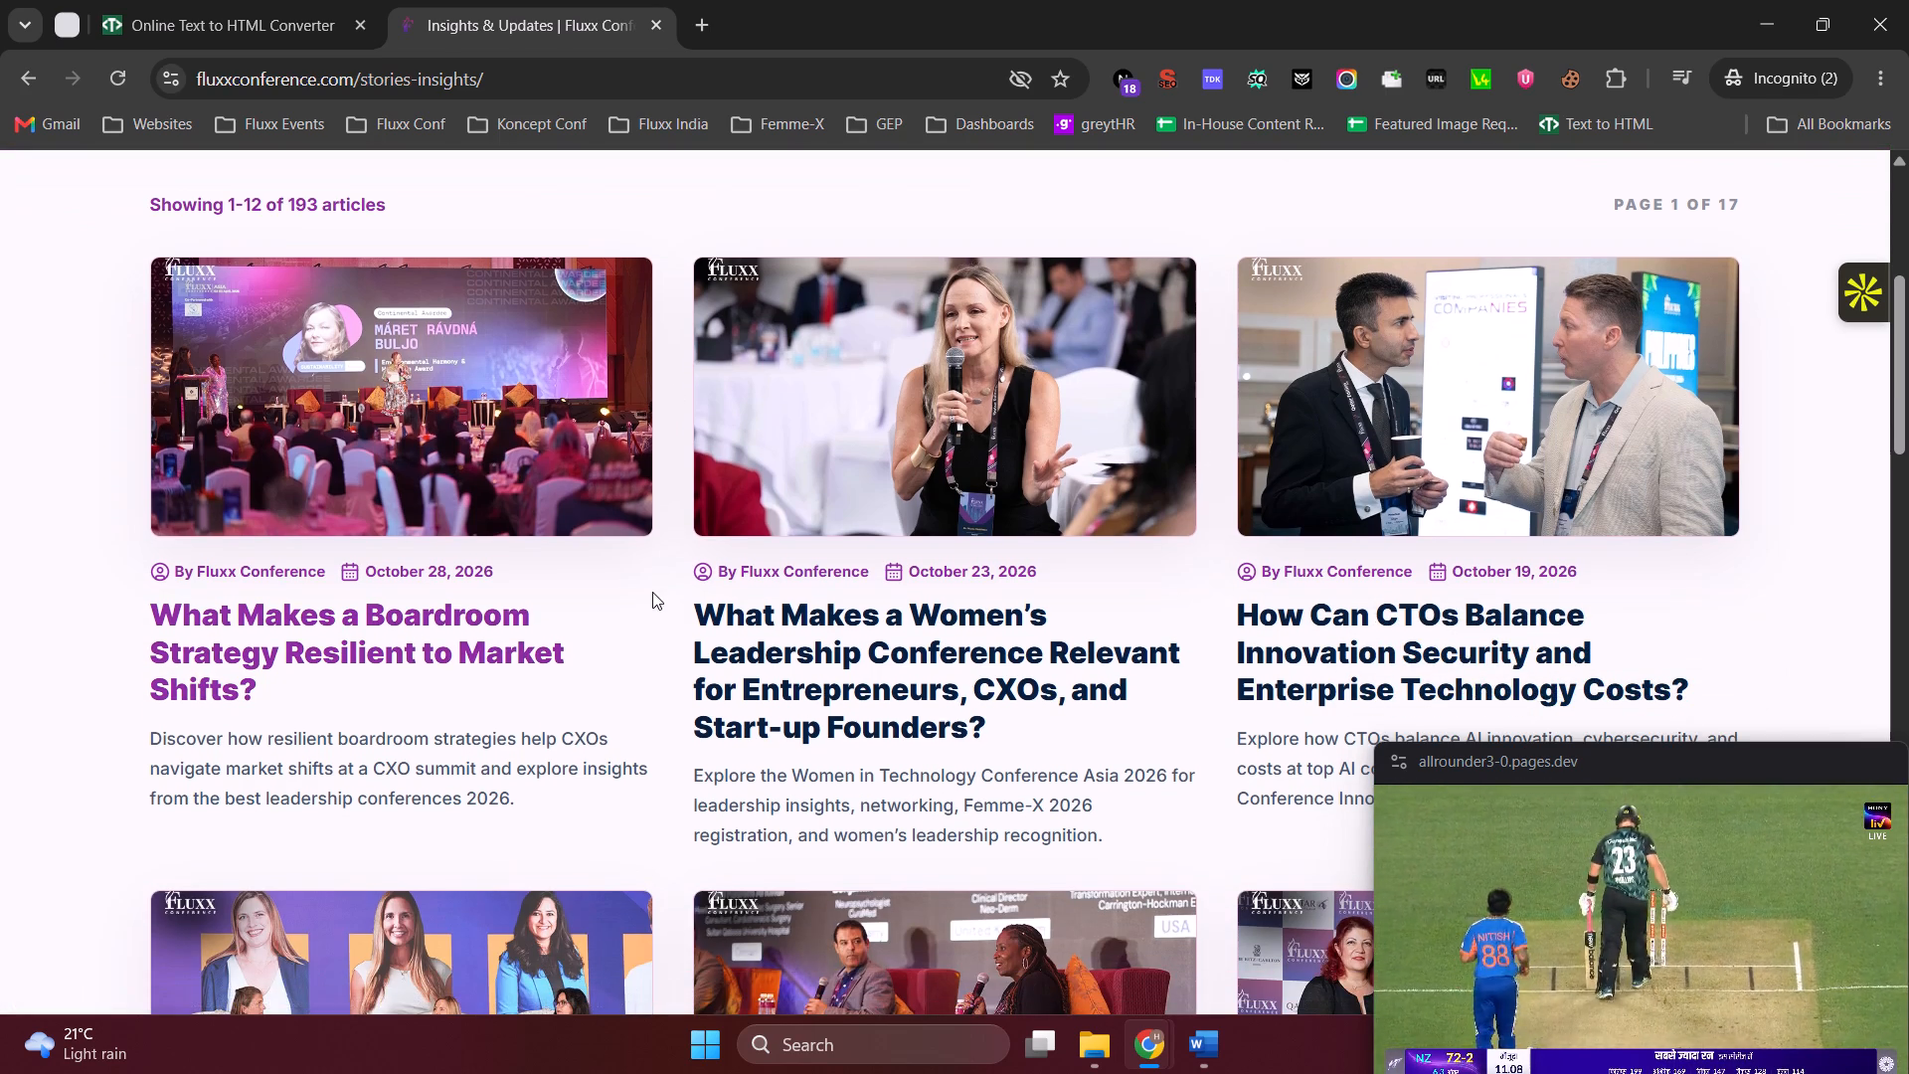
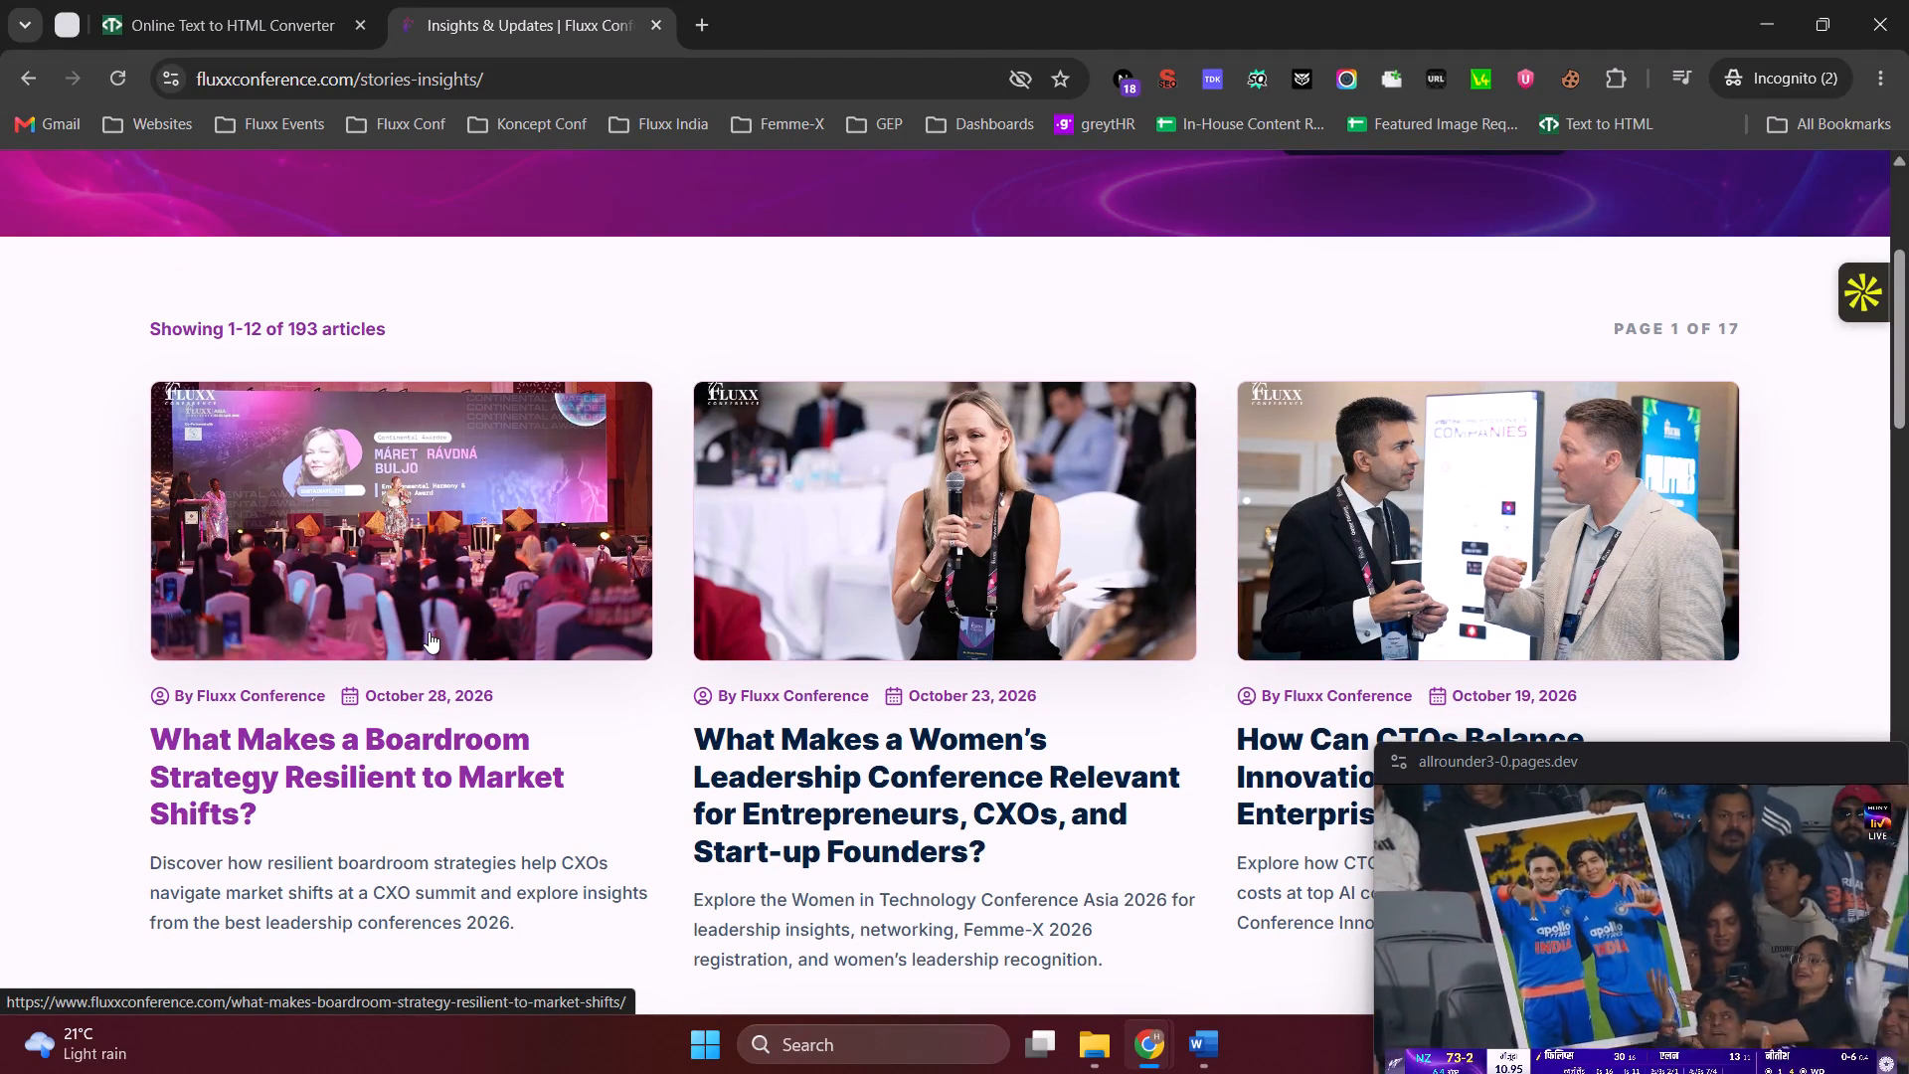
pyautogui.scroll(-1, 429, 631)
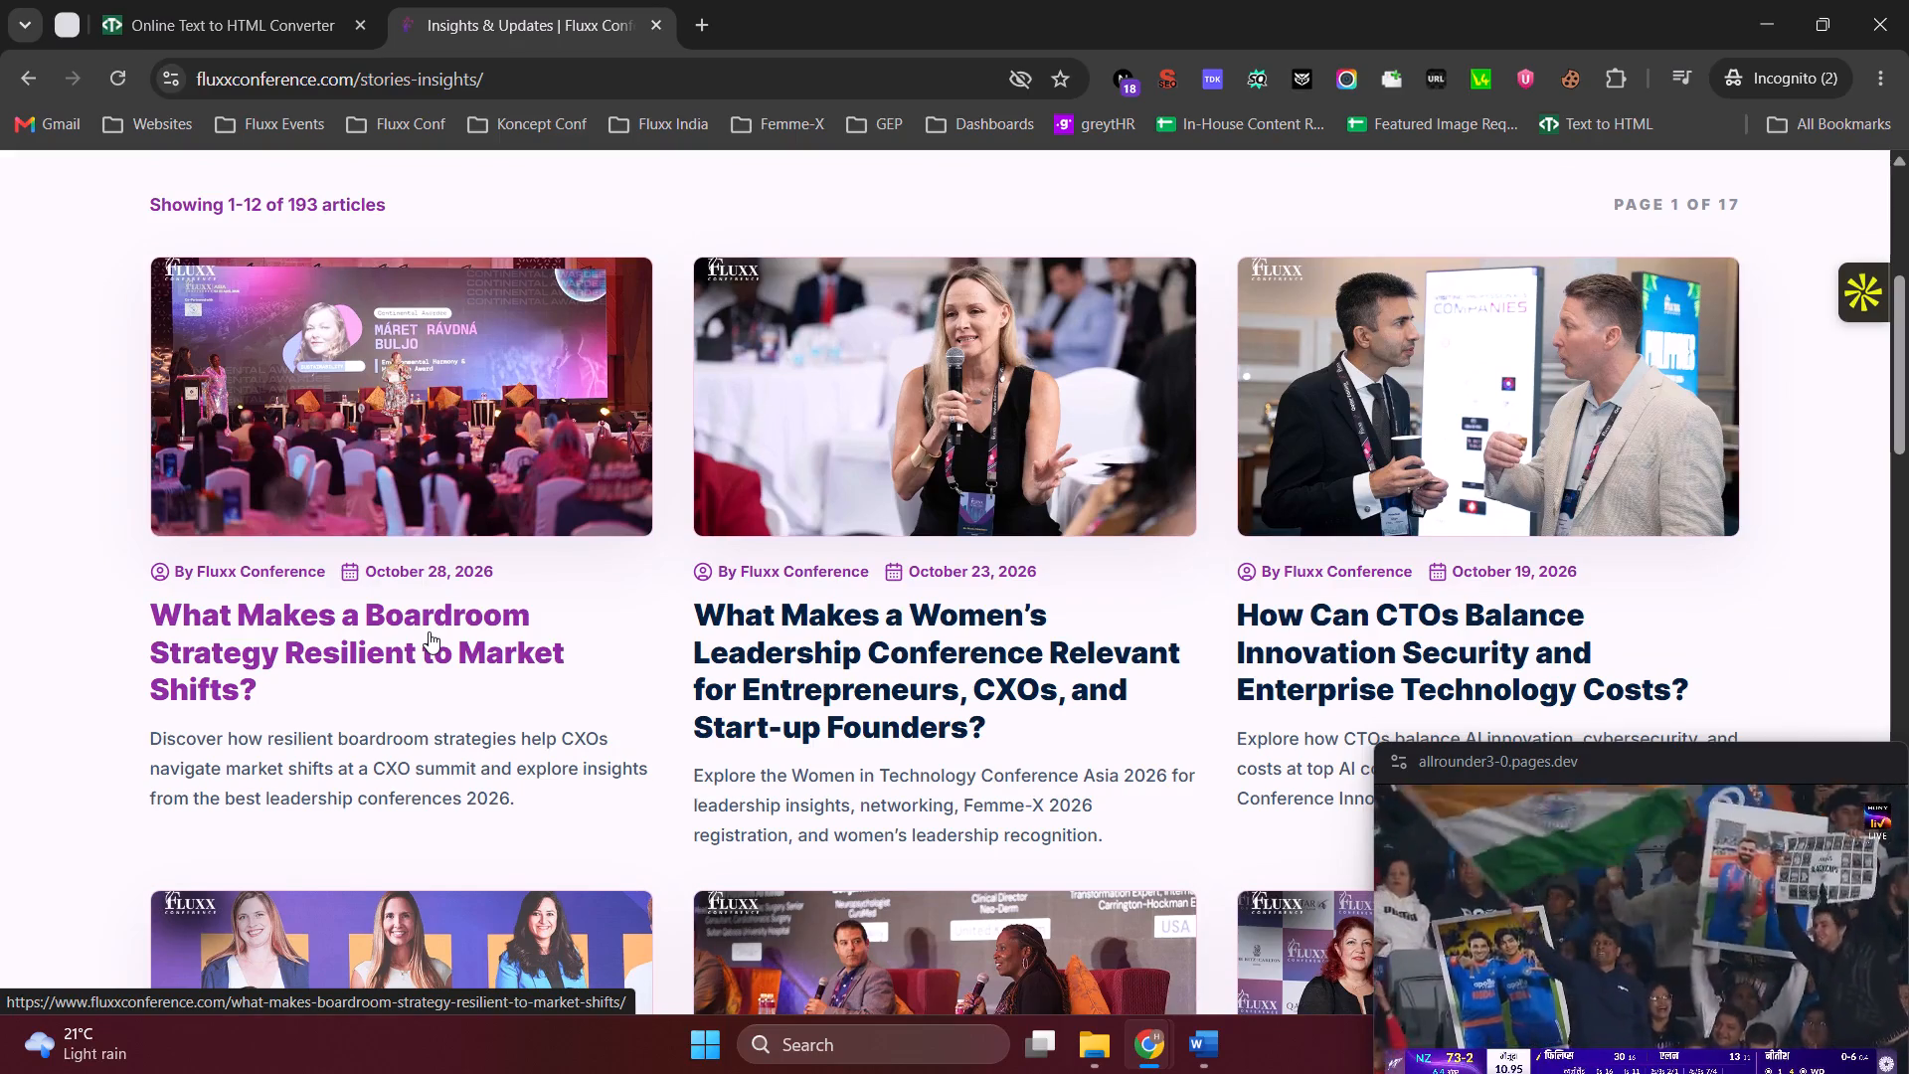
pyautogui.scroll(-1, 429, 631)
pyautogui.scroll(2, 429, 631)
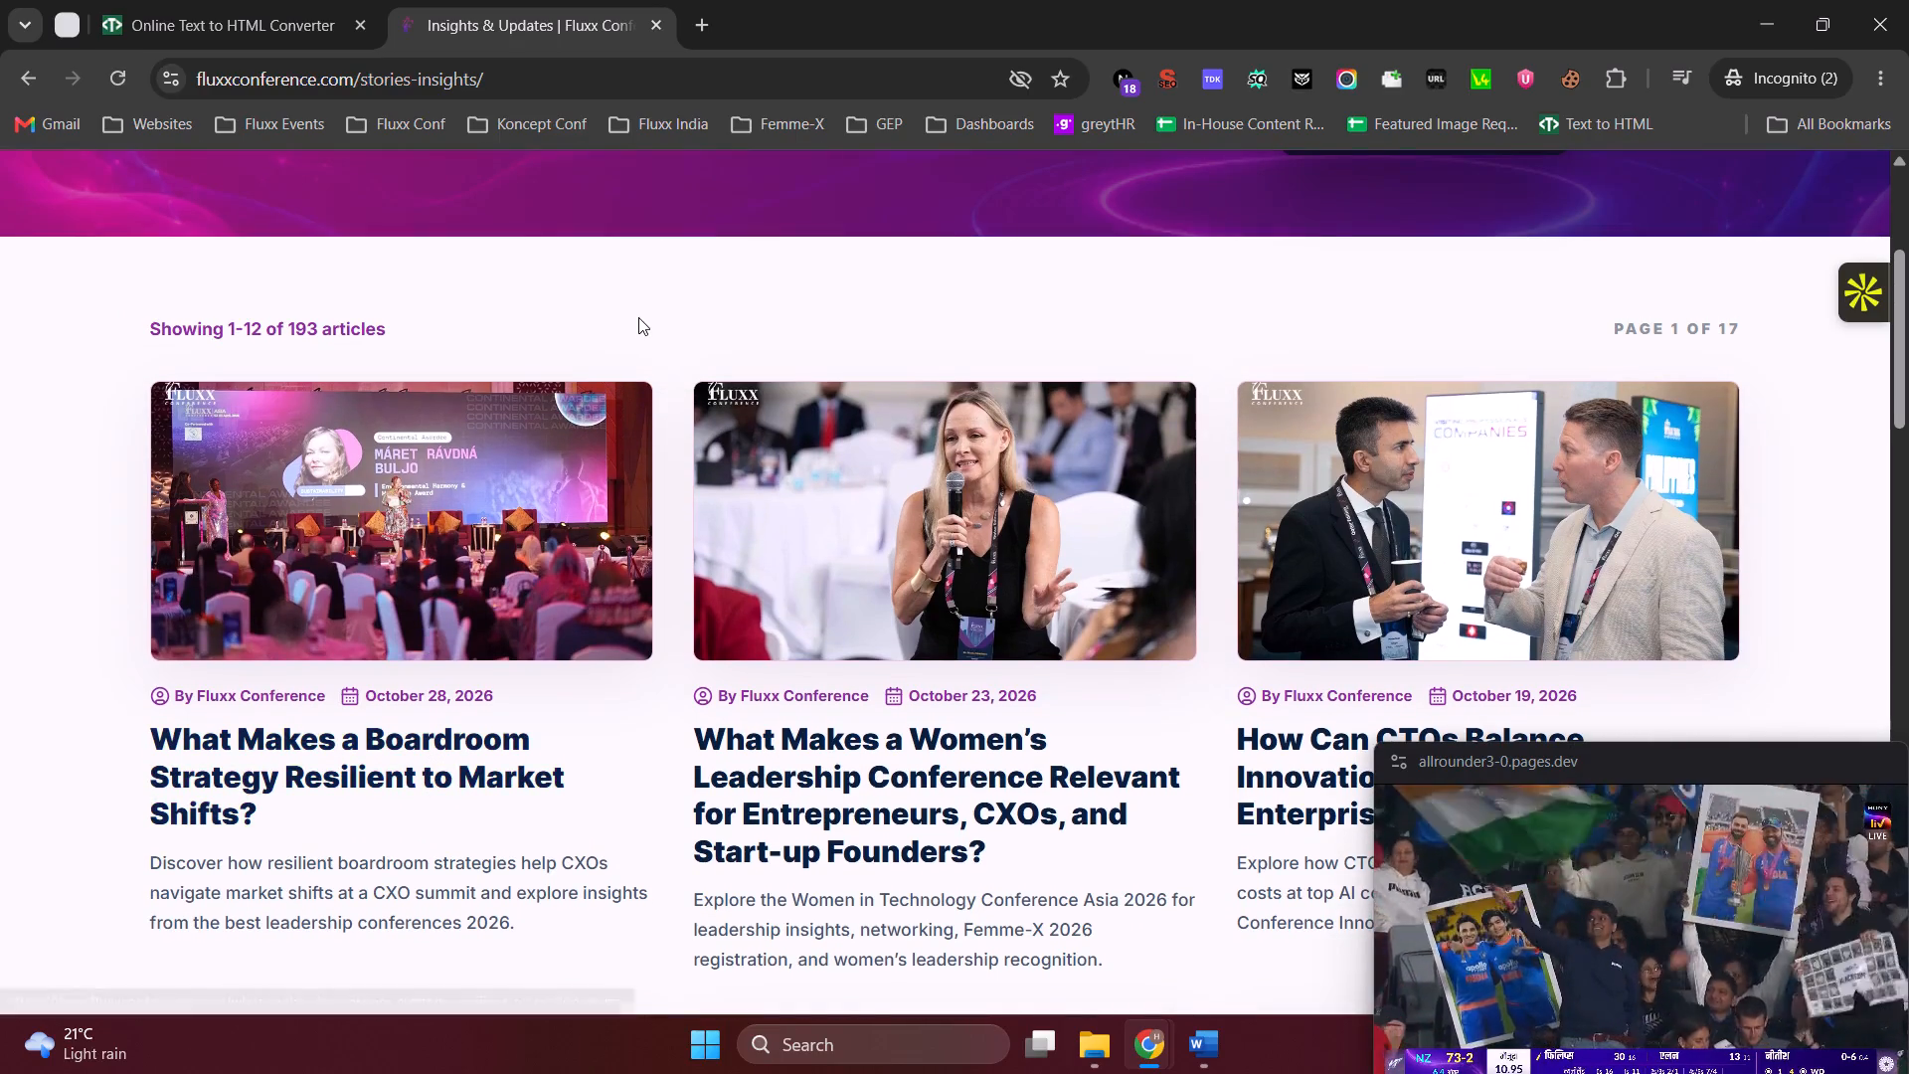
# Switch to the Femme-X article in Word and close its search navigation pane.
pyautogui.hotkey('alt', 'Tab')
pyautogui.hotkey('alt', 'Tab')
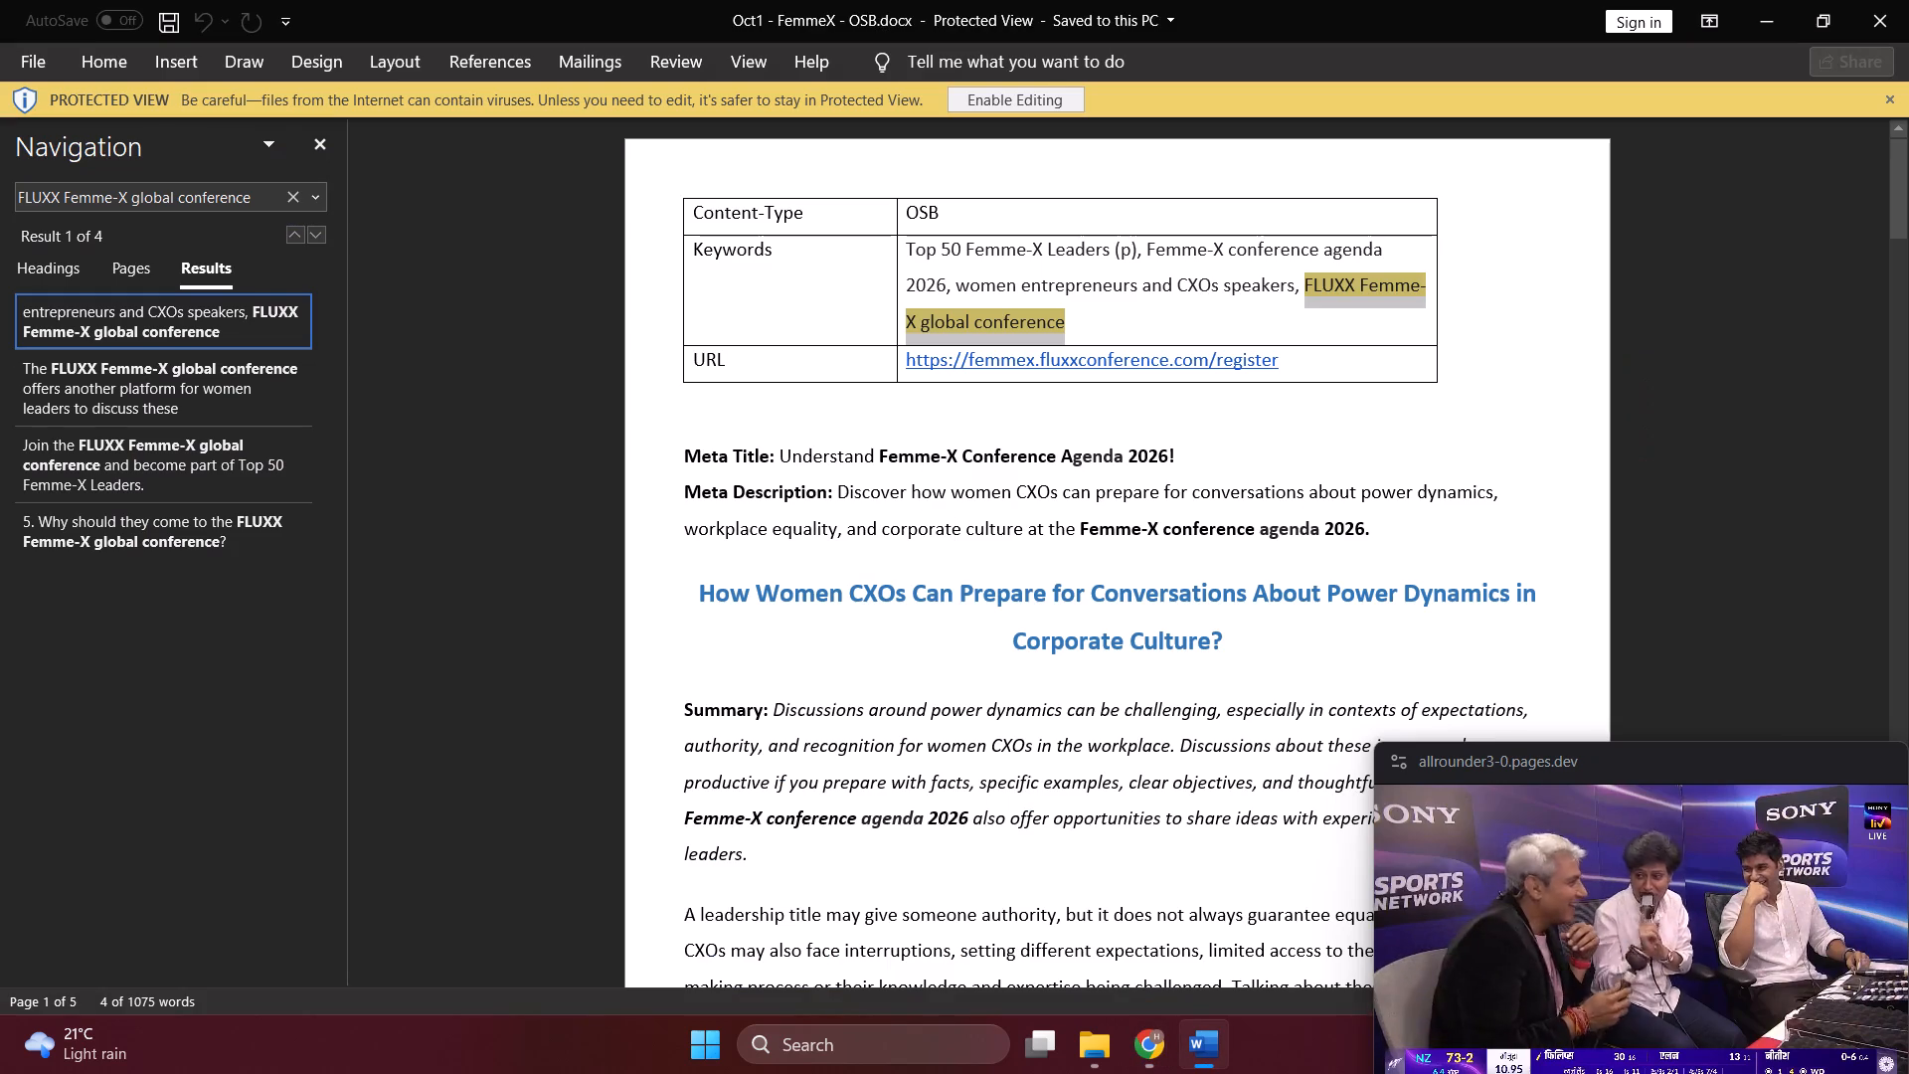
pyautogui.click(1128, 586)
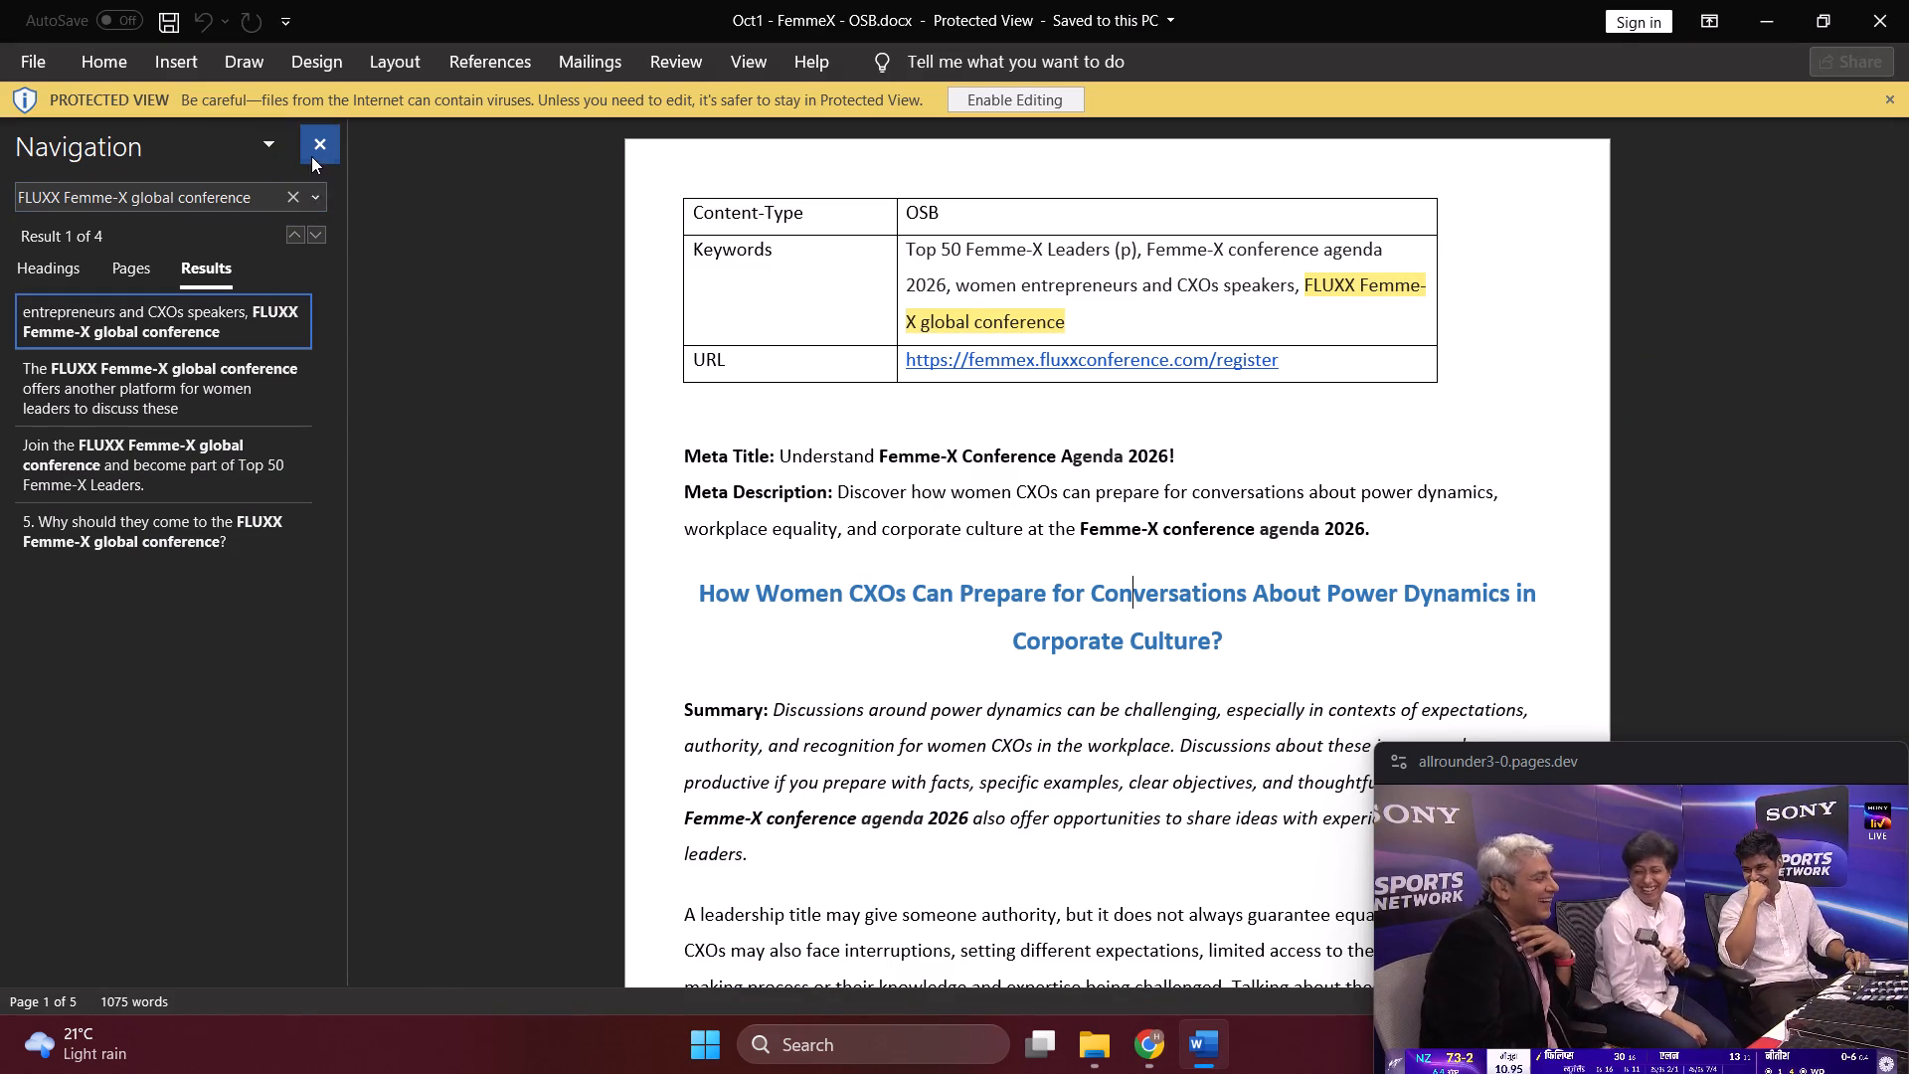
pyautogui.click(311, 156)
pyautogui.click(776, 534)
pyautogui.click(765, 587)
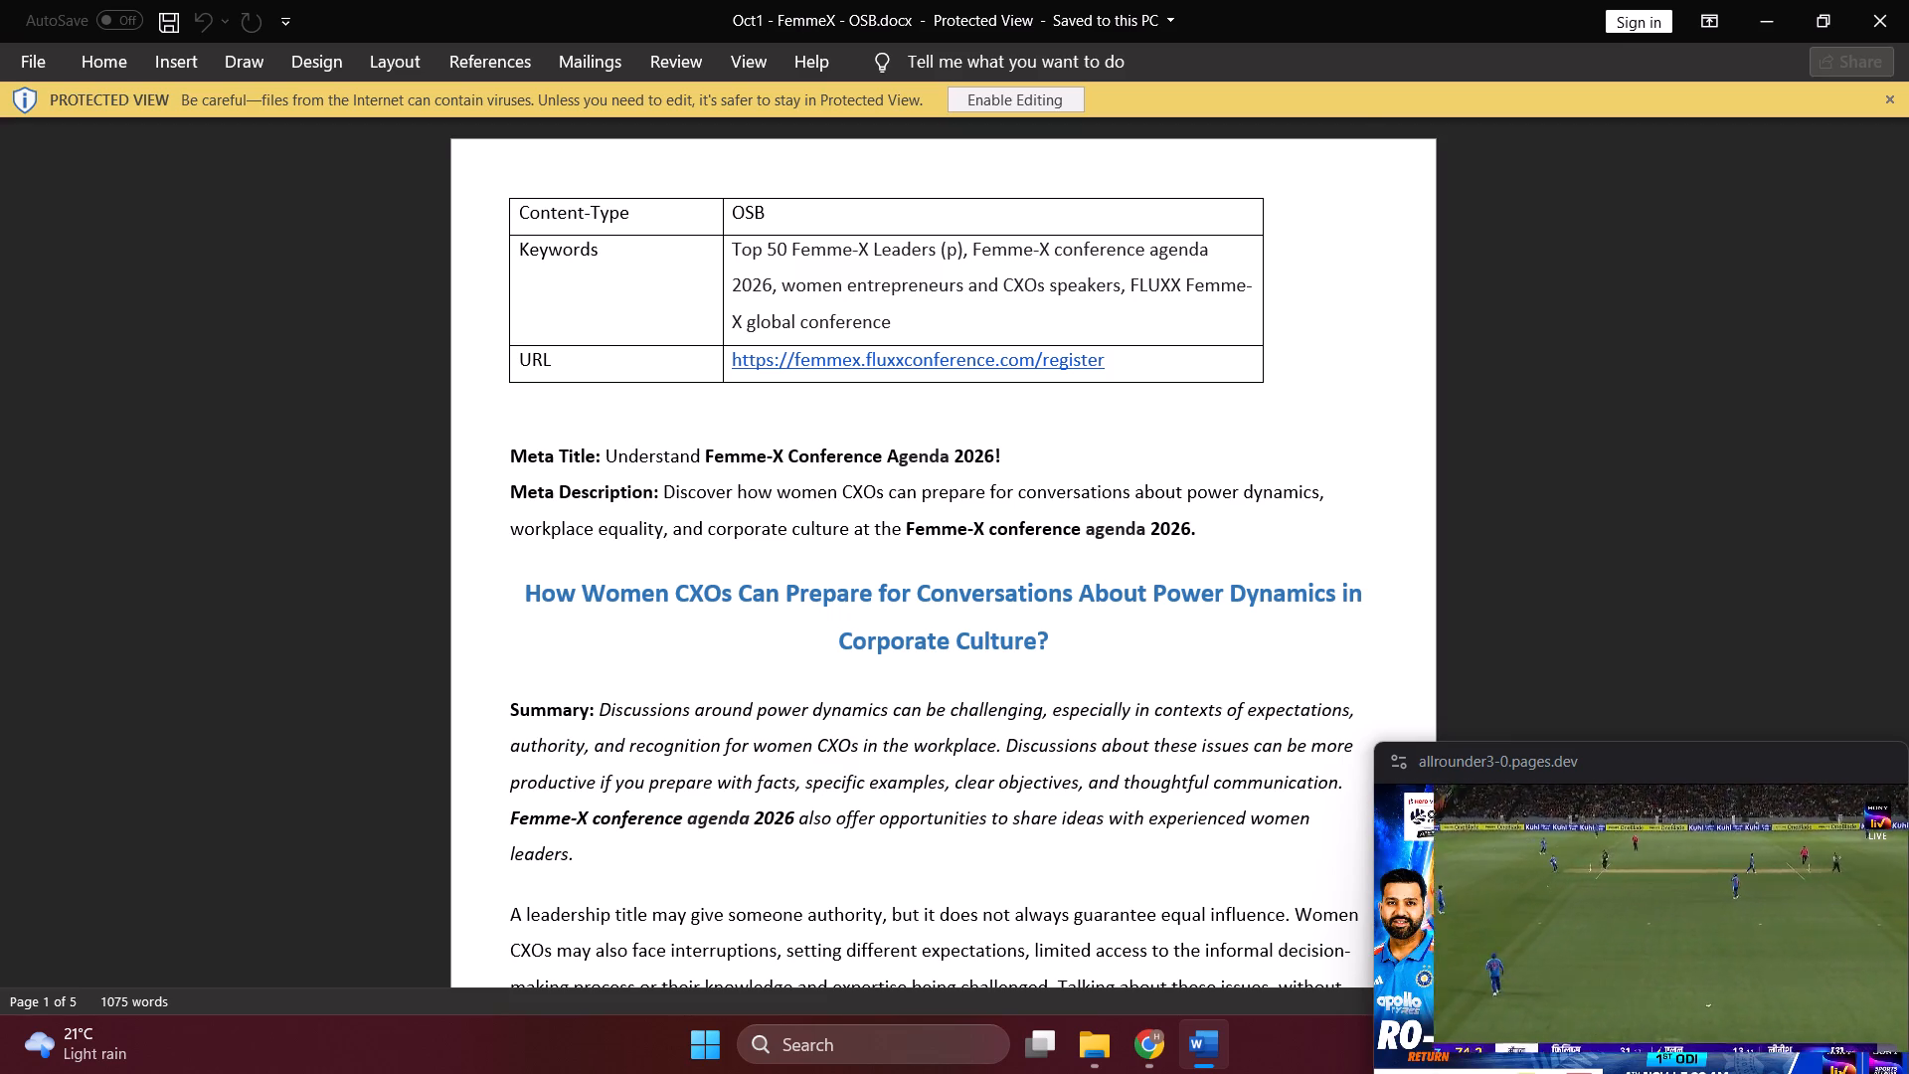
# Back on the Stories & Insights page, open the article on what makes a women's leadership conference relevant in a new tab.
pyautogui.hotkey('alt', 'Tab')
pyautogui.scroll(-1, 776, 605)
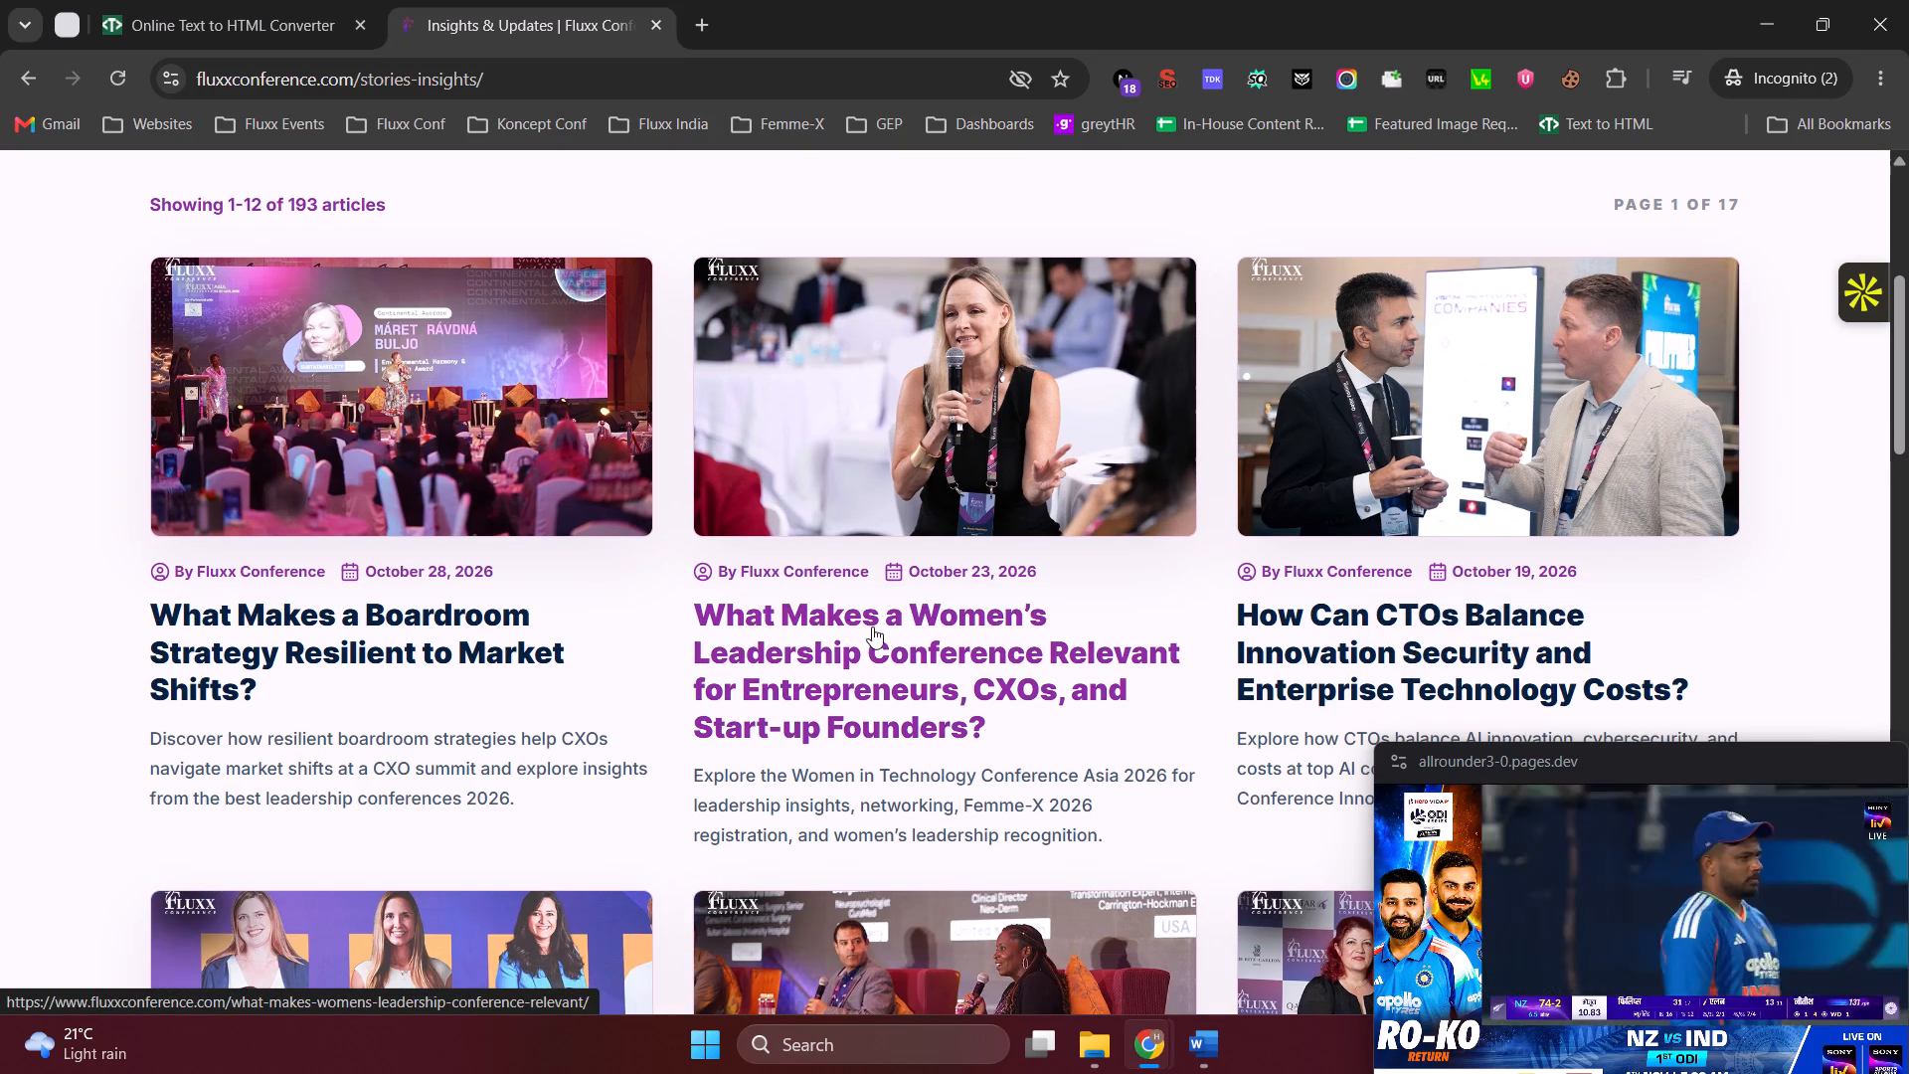
pyautogui.middleClick(932, 659)
# Look through the remaining articles on the Stories & Insights page and try to open page 2 of the listing.
pyautogui.scroll(-4, 932, 659)
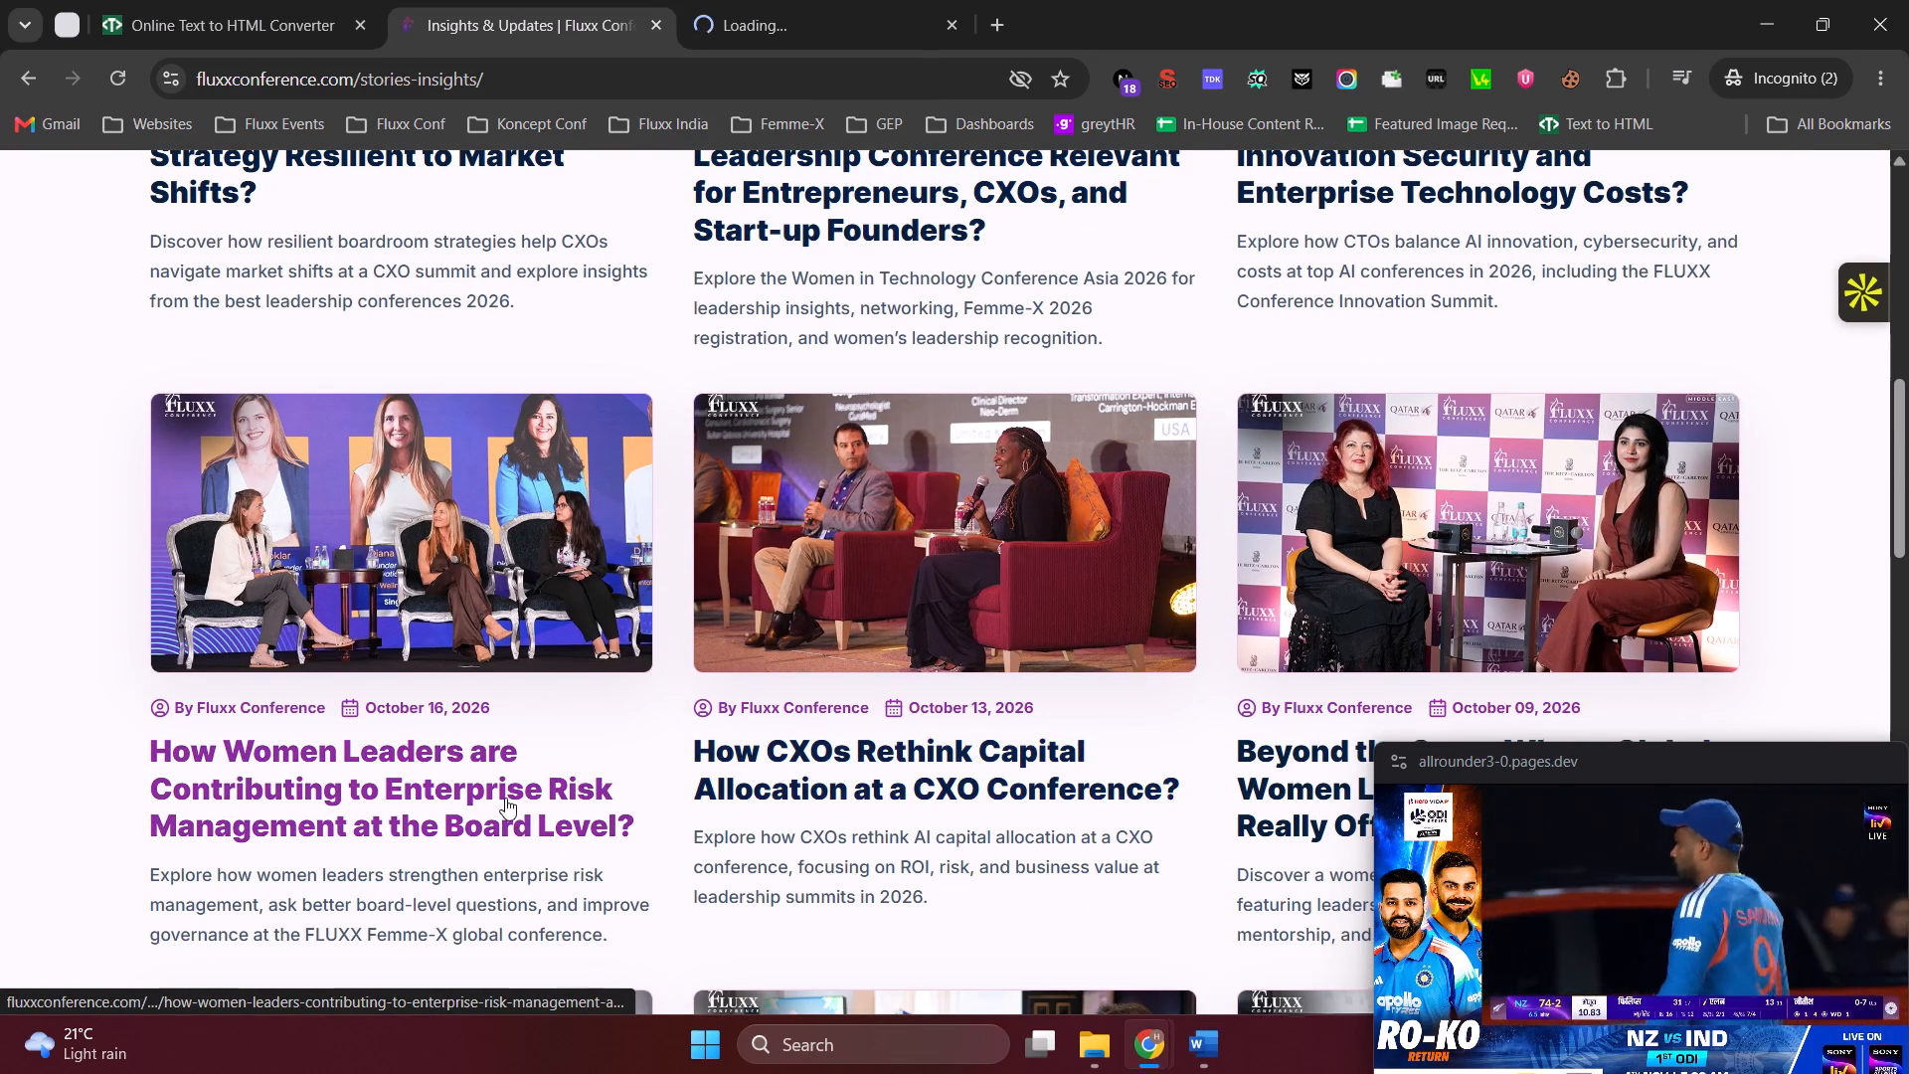
pyautogui.scroll(-3, 505, 798)
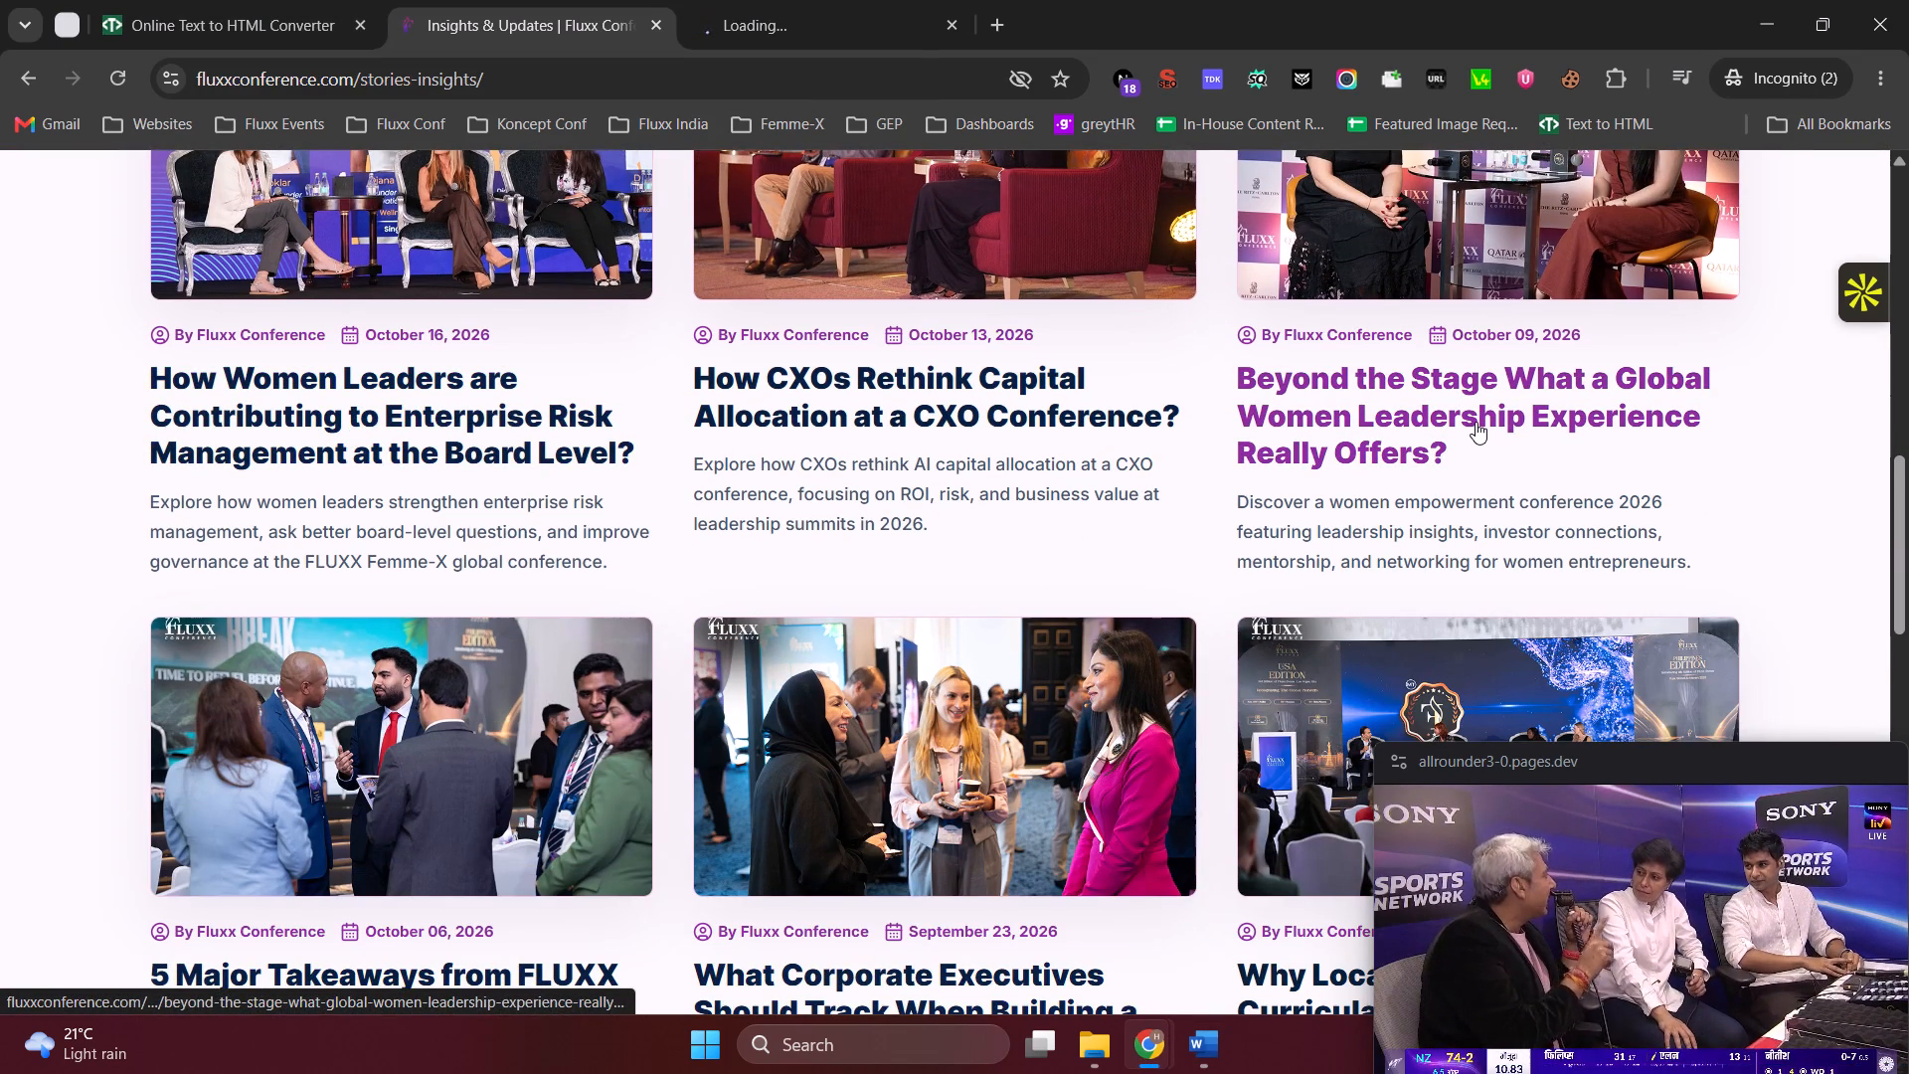
pyautogui.scroll(-2, 1475, 422)
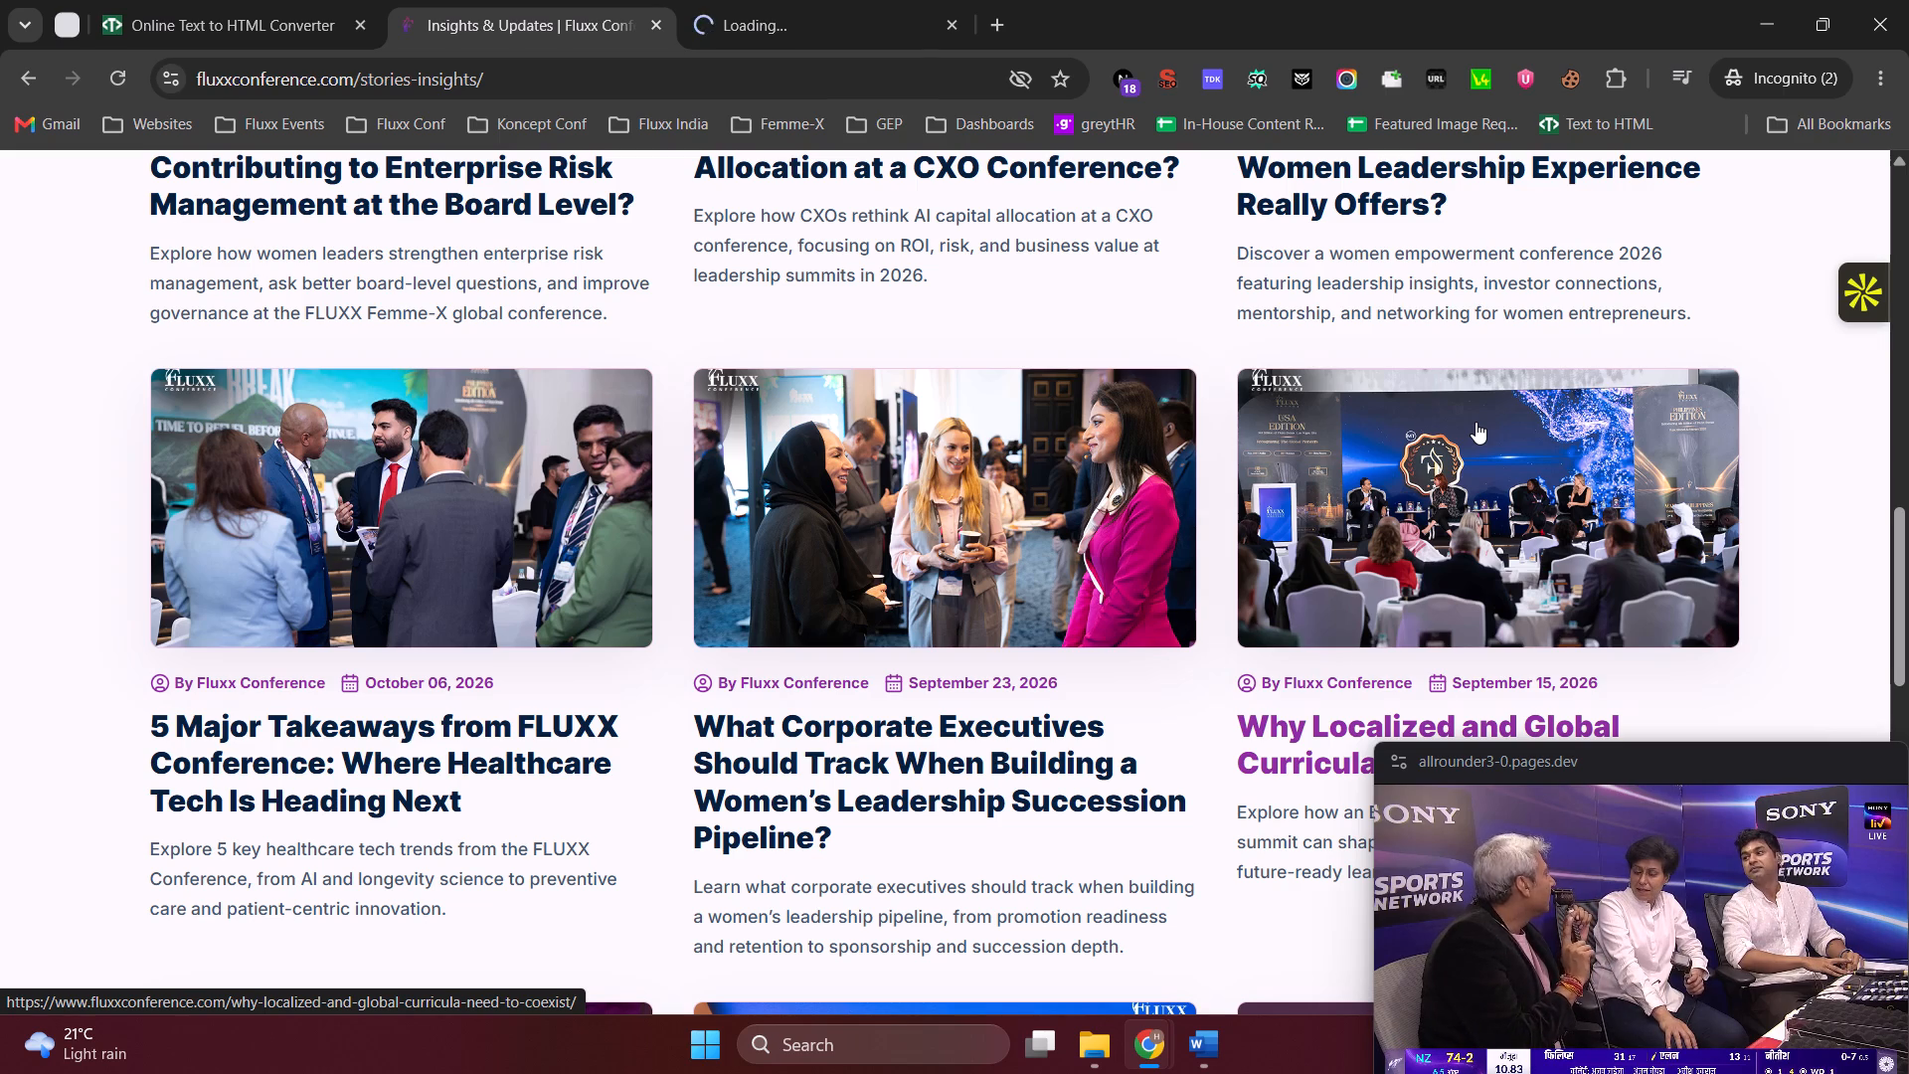
pyautogui.scroll(-1, 1475, 422)
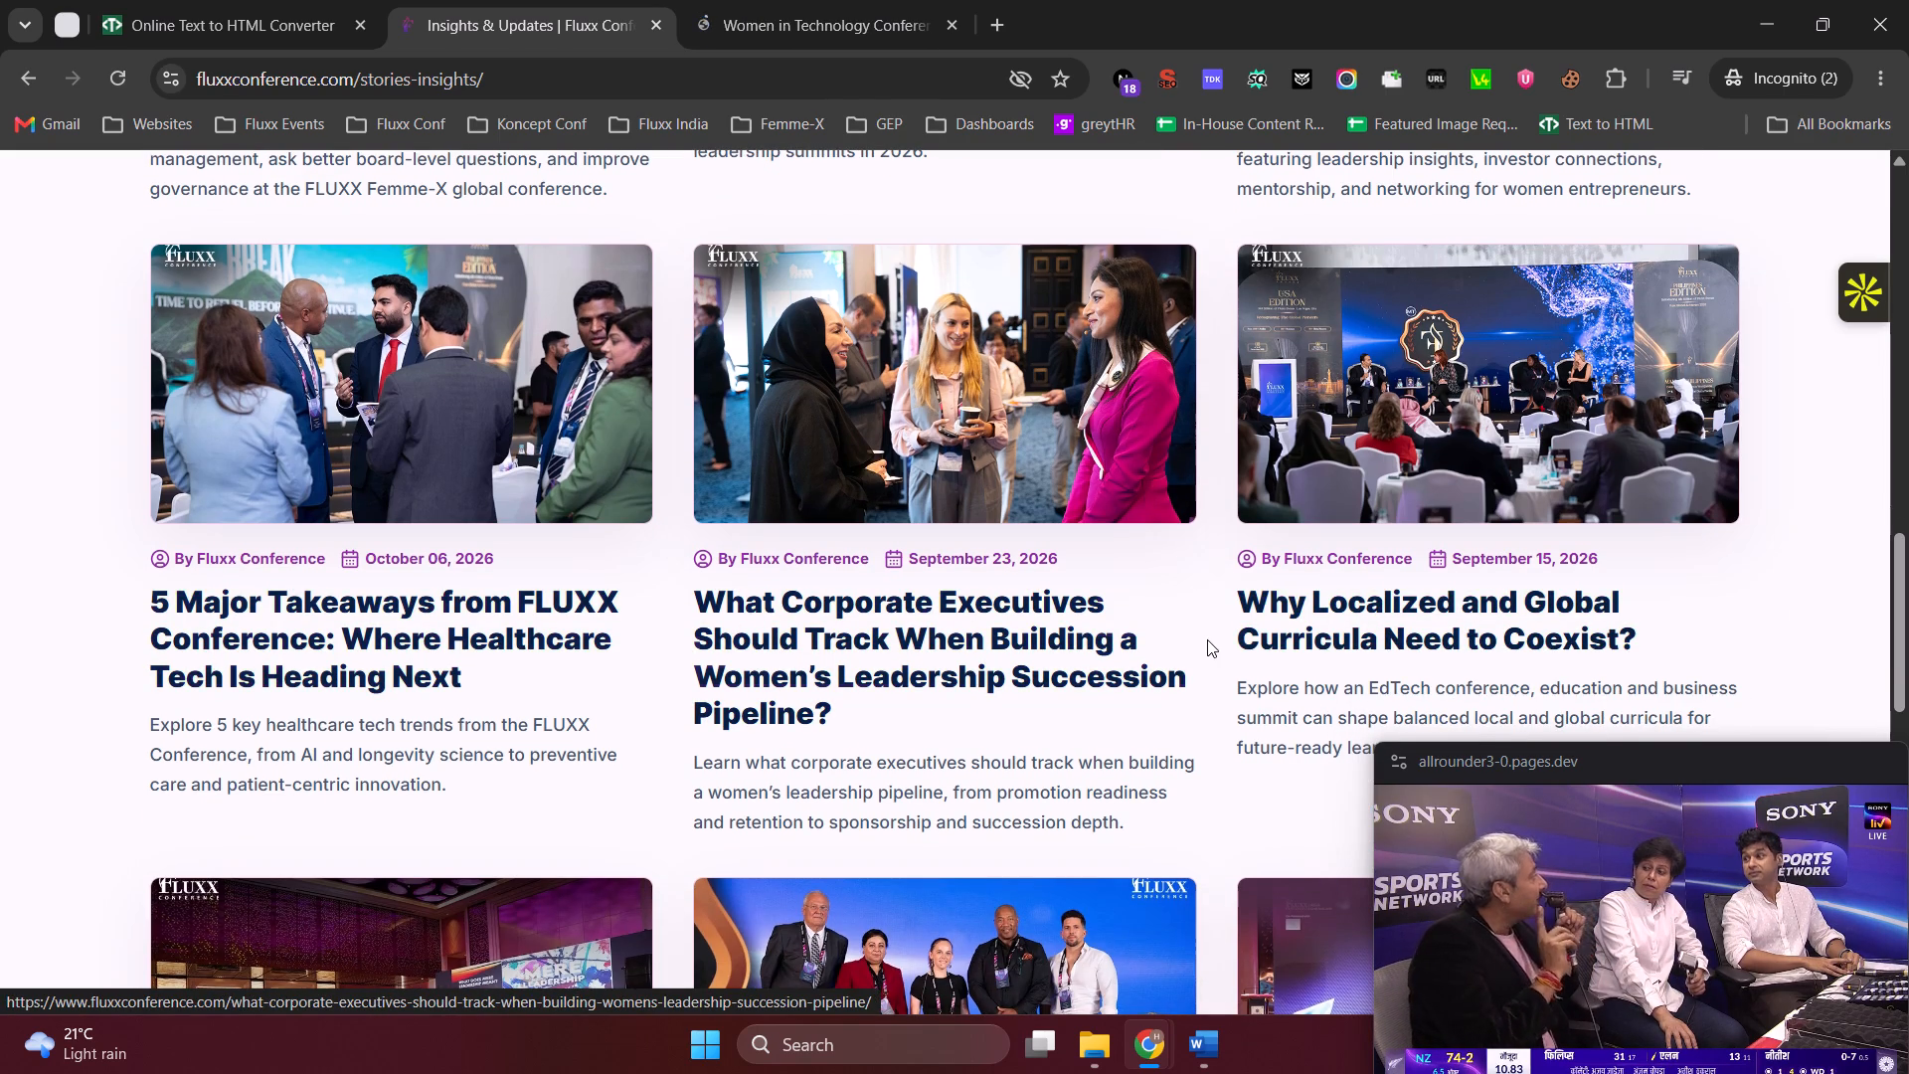
pyautogui.scroll(-4, 1278, 622)
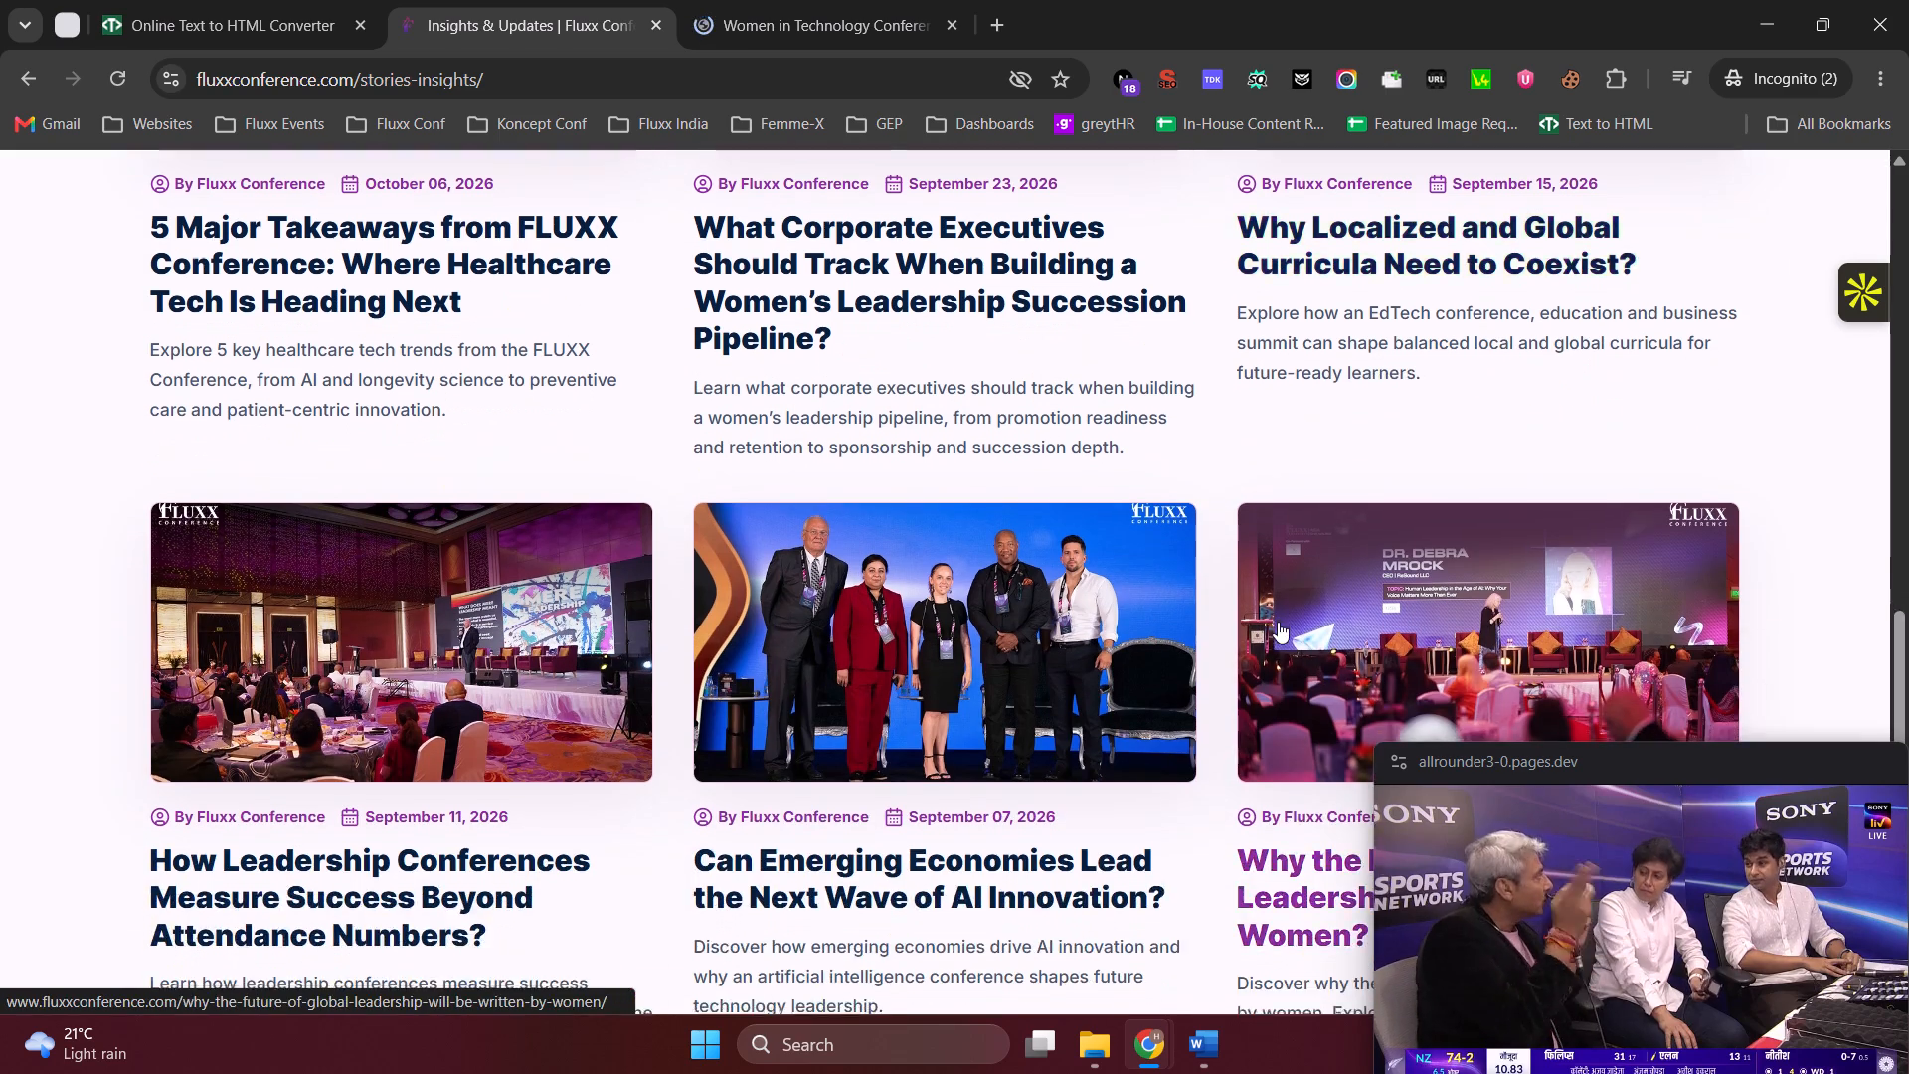
pyautogui.scroll(-2, 925, 697)
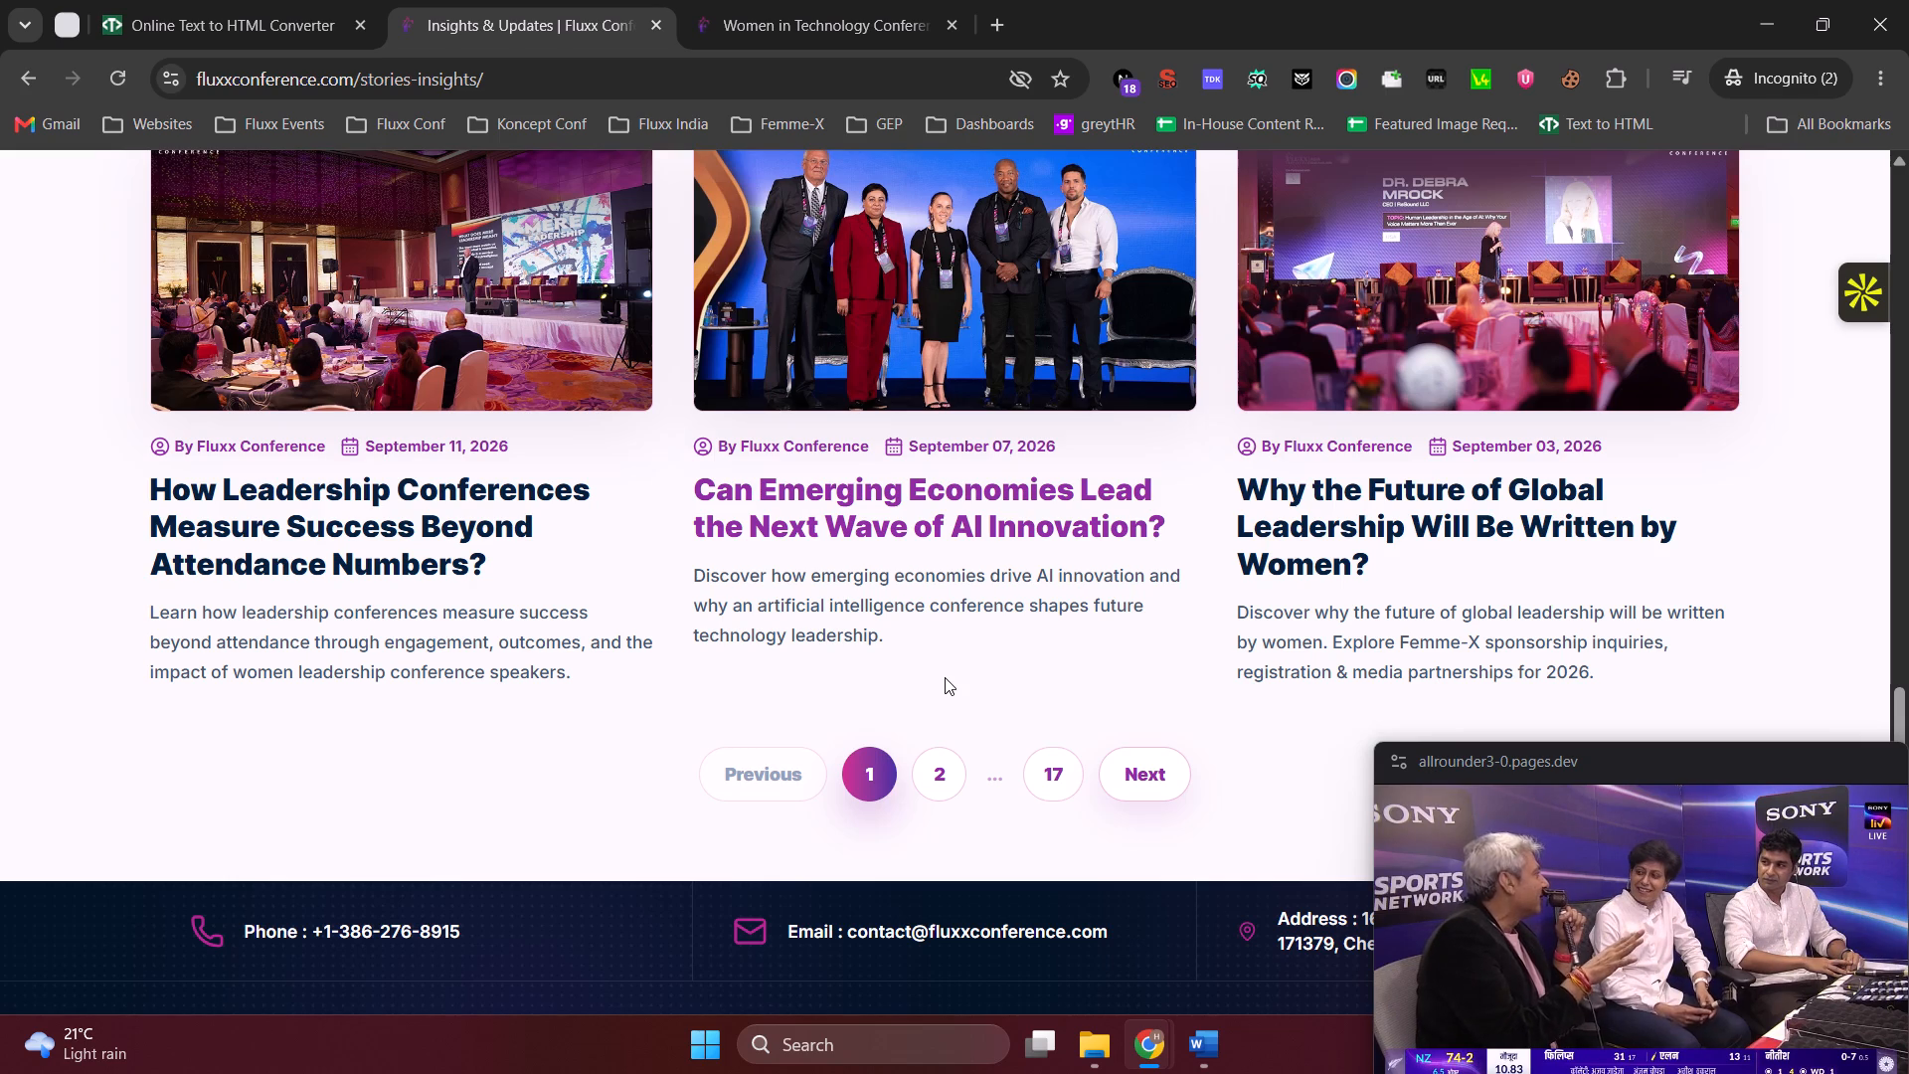
pyautogui.click(933, 778)
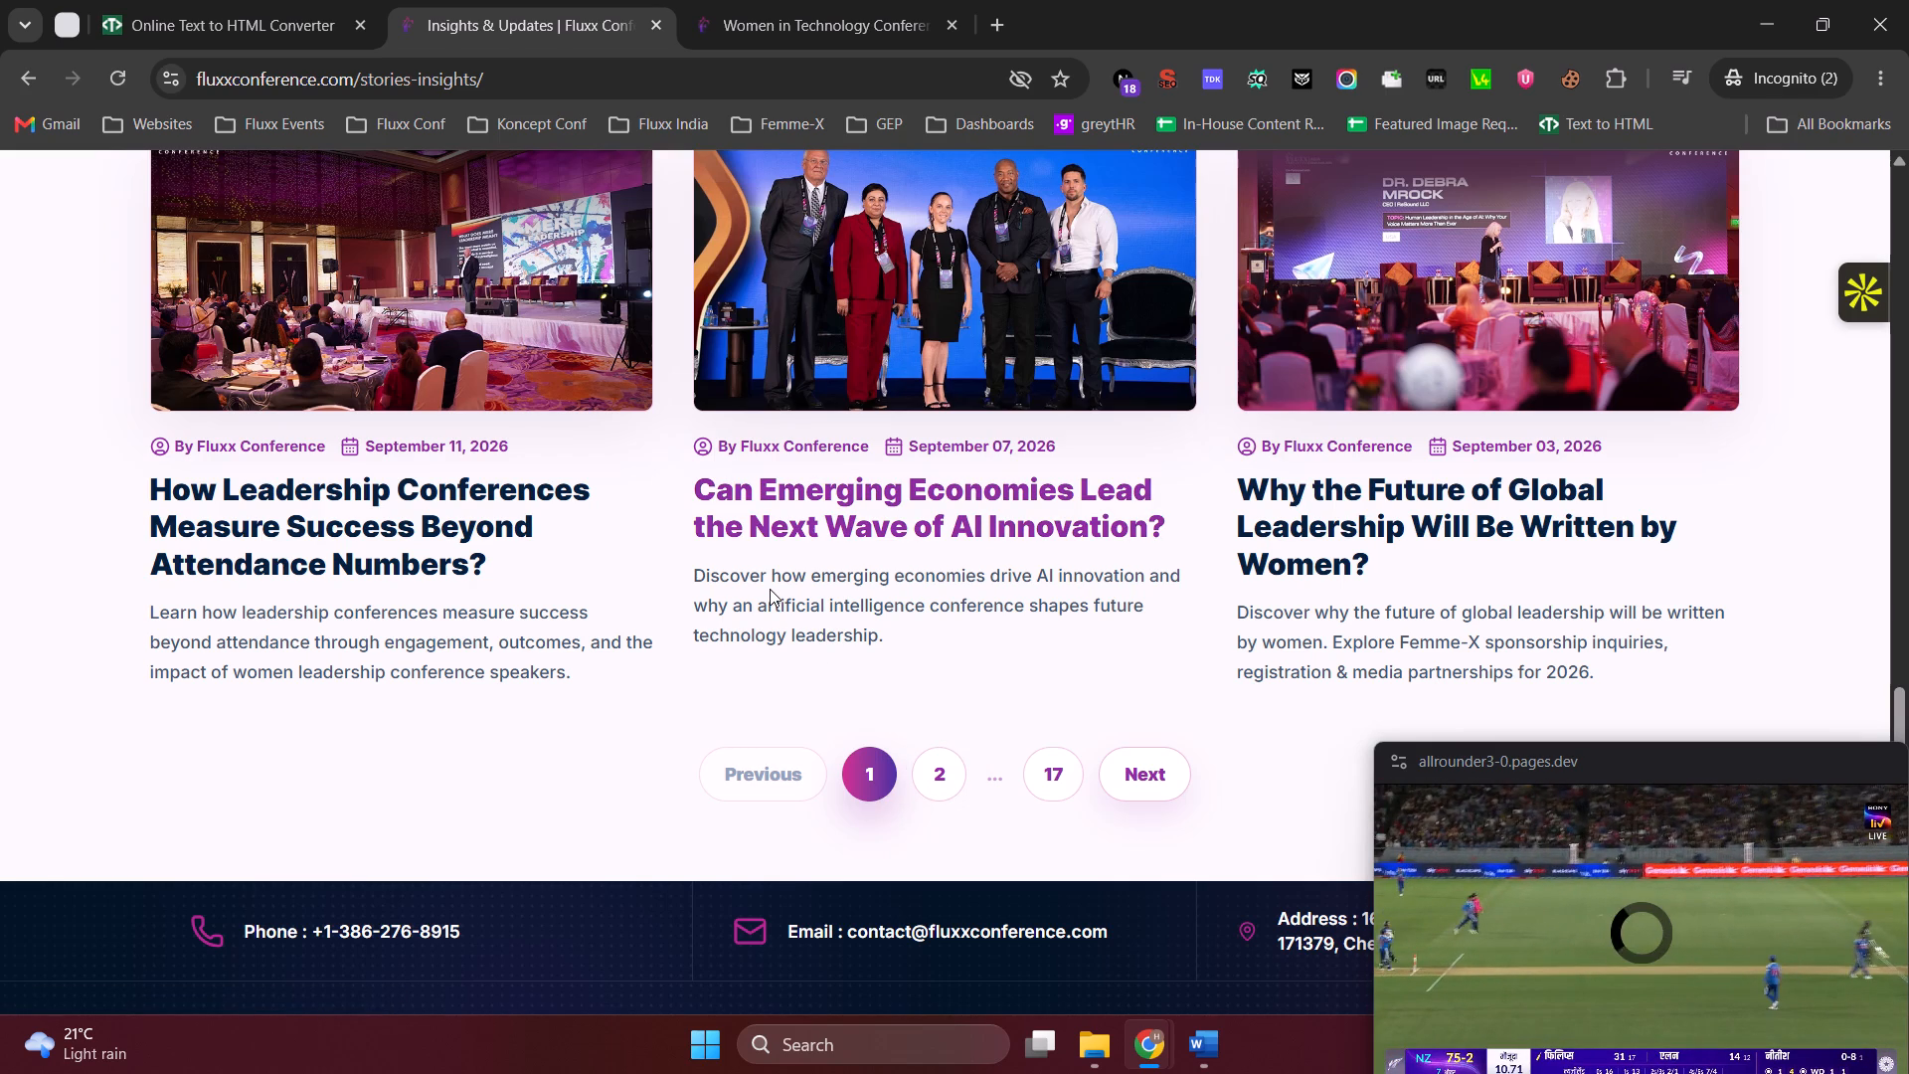
pyautogui.click(944, 773)
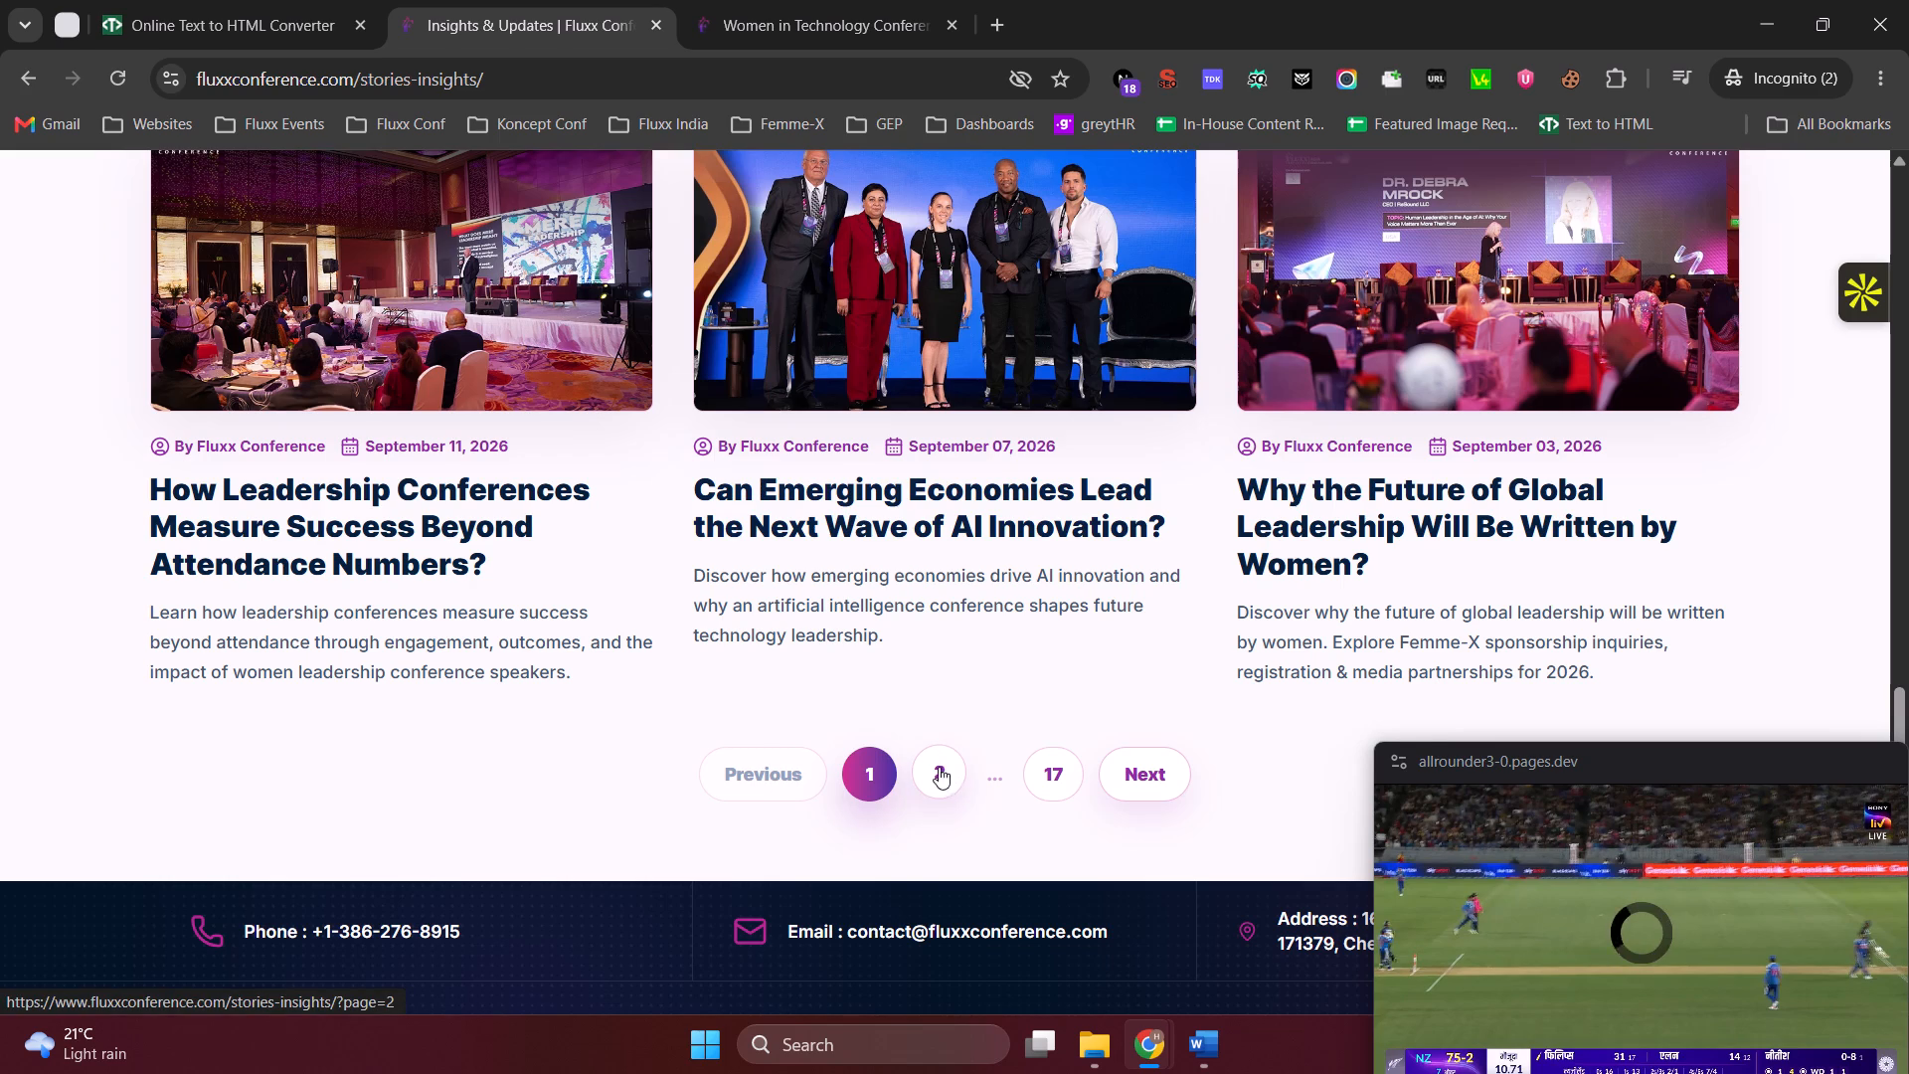
# Copy the bold "Interesting Reads:" heading from the opened article and add it after the last FAQ answer in the HTML converter, followed by a non-bold line.
pyautogui.click(810, 0)
pyautogui.scroll(-12, 712, 605)
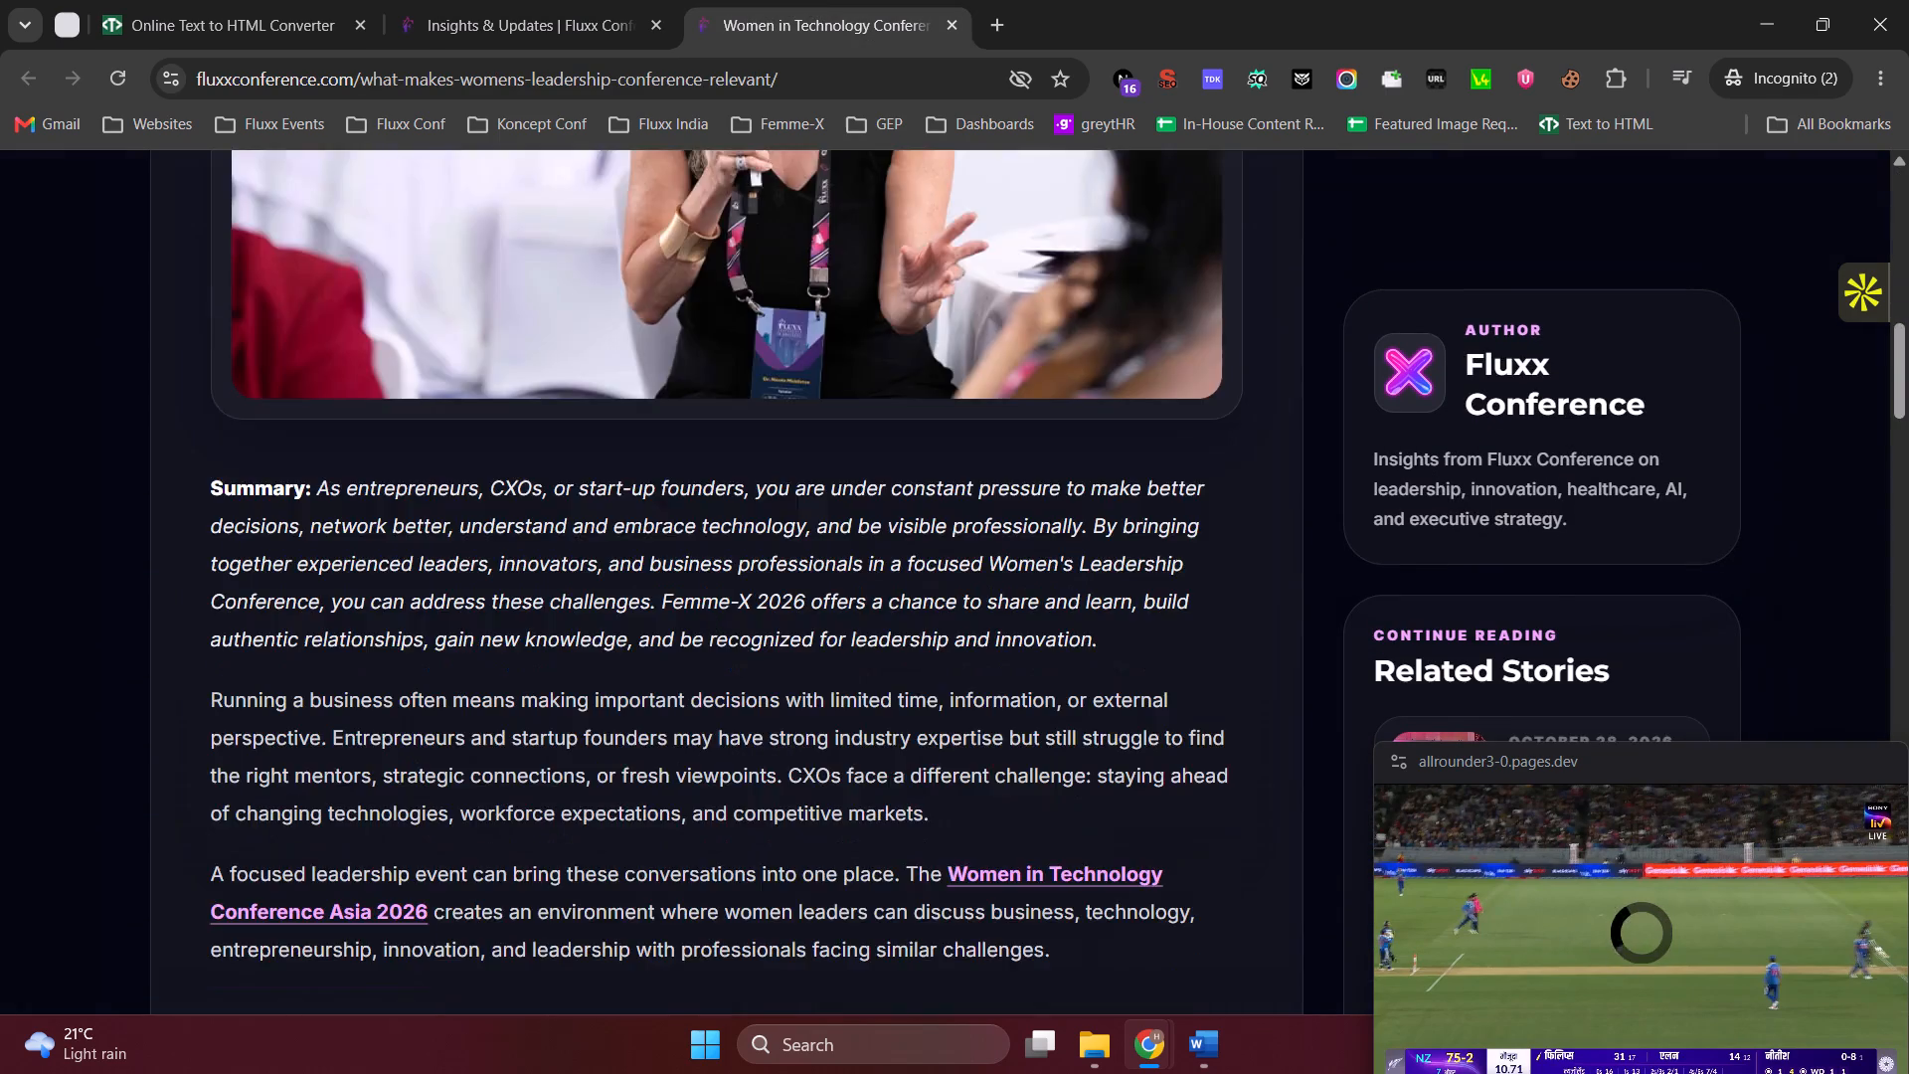
pyautogui.scroll(-20, 708, 613)
pyautogui.scroll(-14, 708, 613)
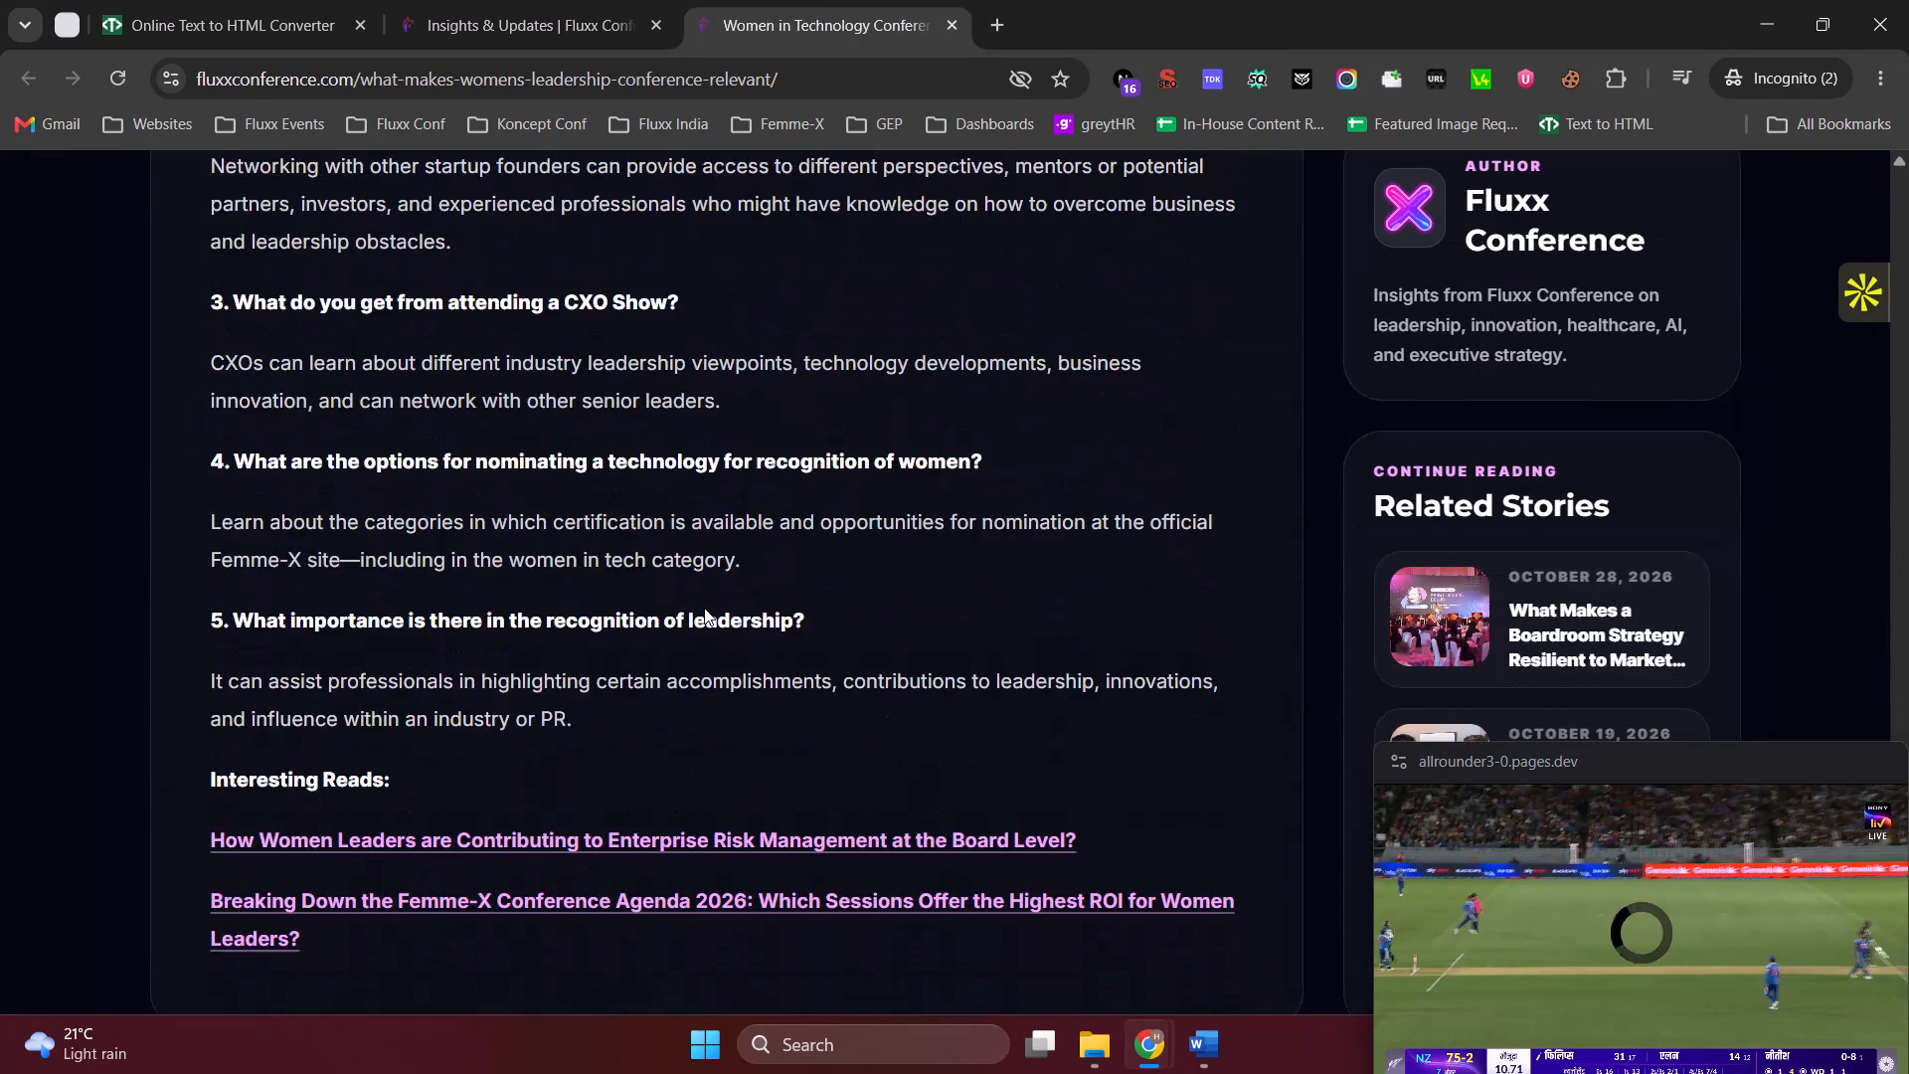
pyautogui.scroll(-1, 704, 608)
pyautogui.tripleClick(299, 664)
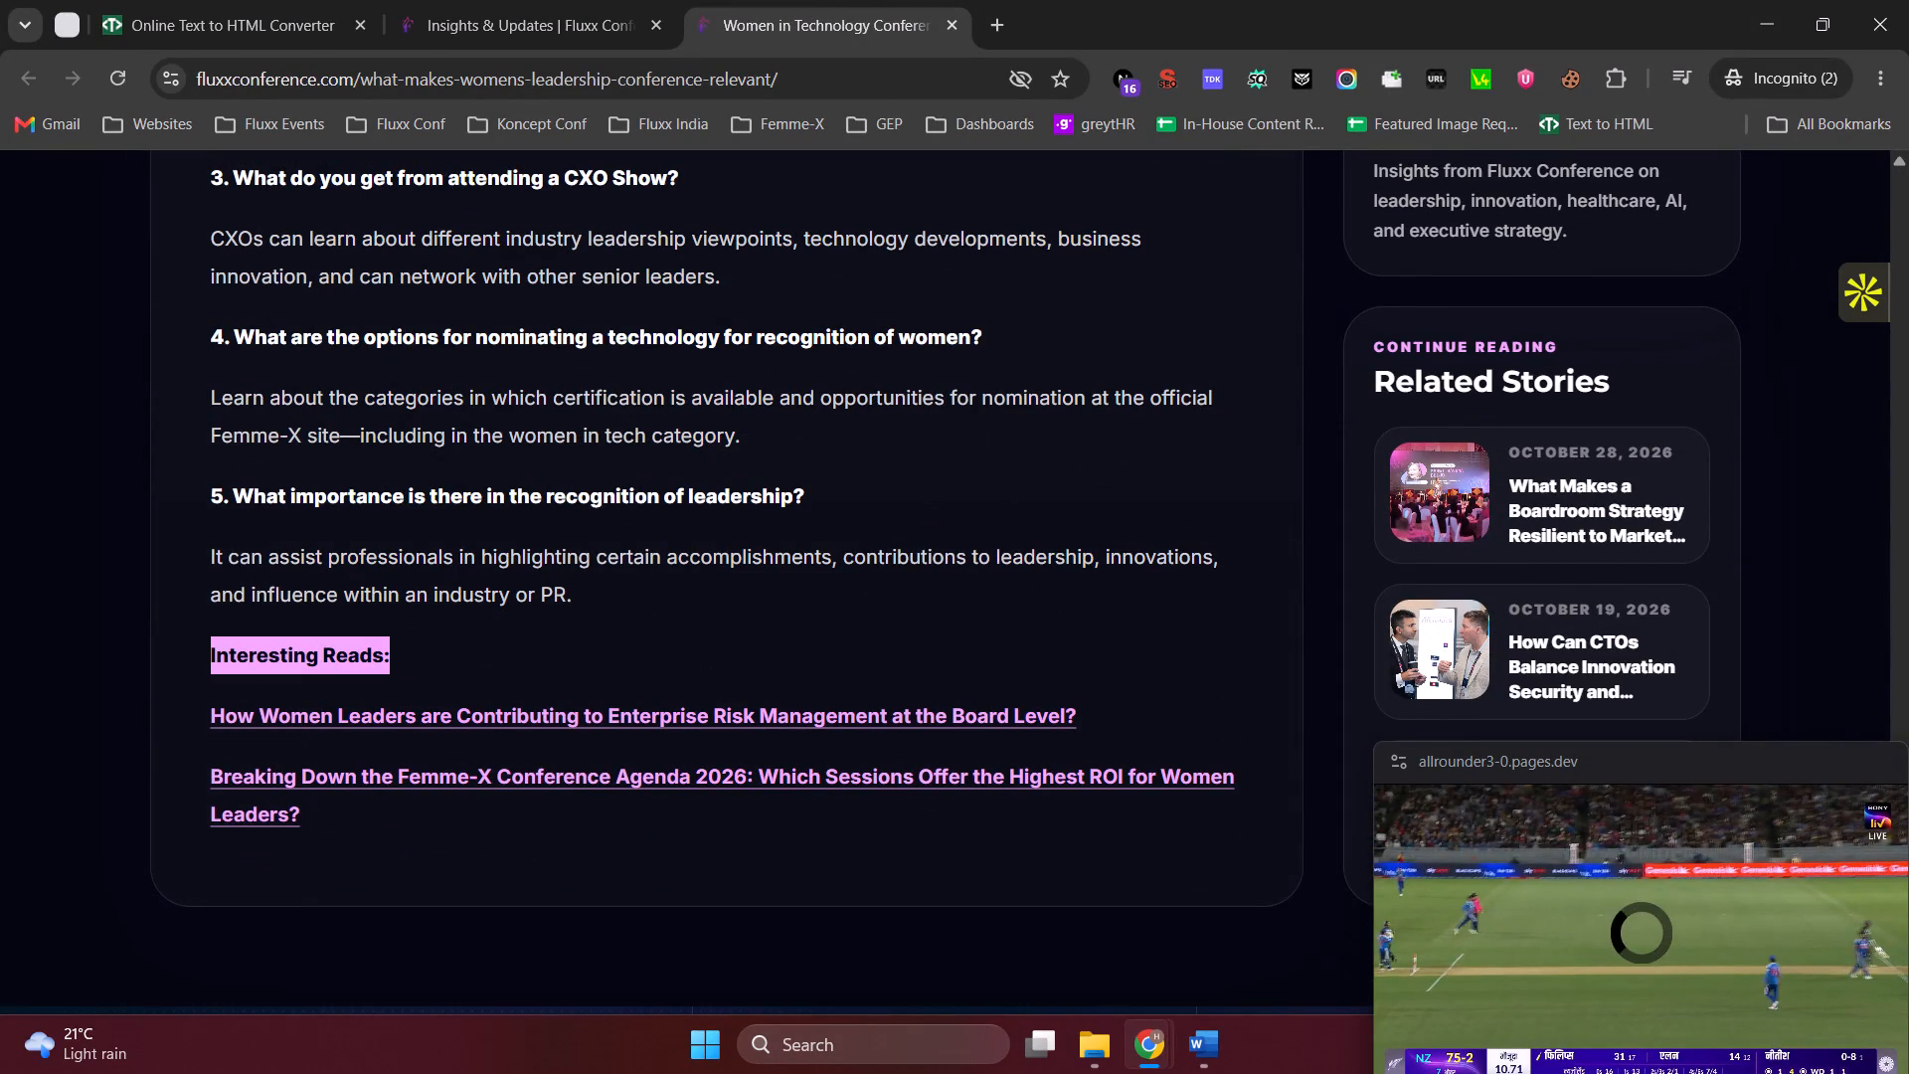
pyautogui.hotkey('ctrl', 'c')
pyautogui.hotkey('ctrl', 'c')
pyautogui.hotkey('ctrl', 'c')
pyautogui.click(158, 0)
pyautogui.scroll(-2, 340, 866)
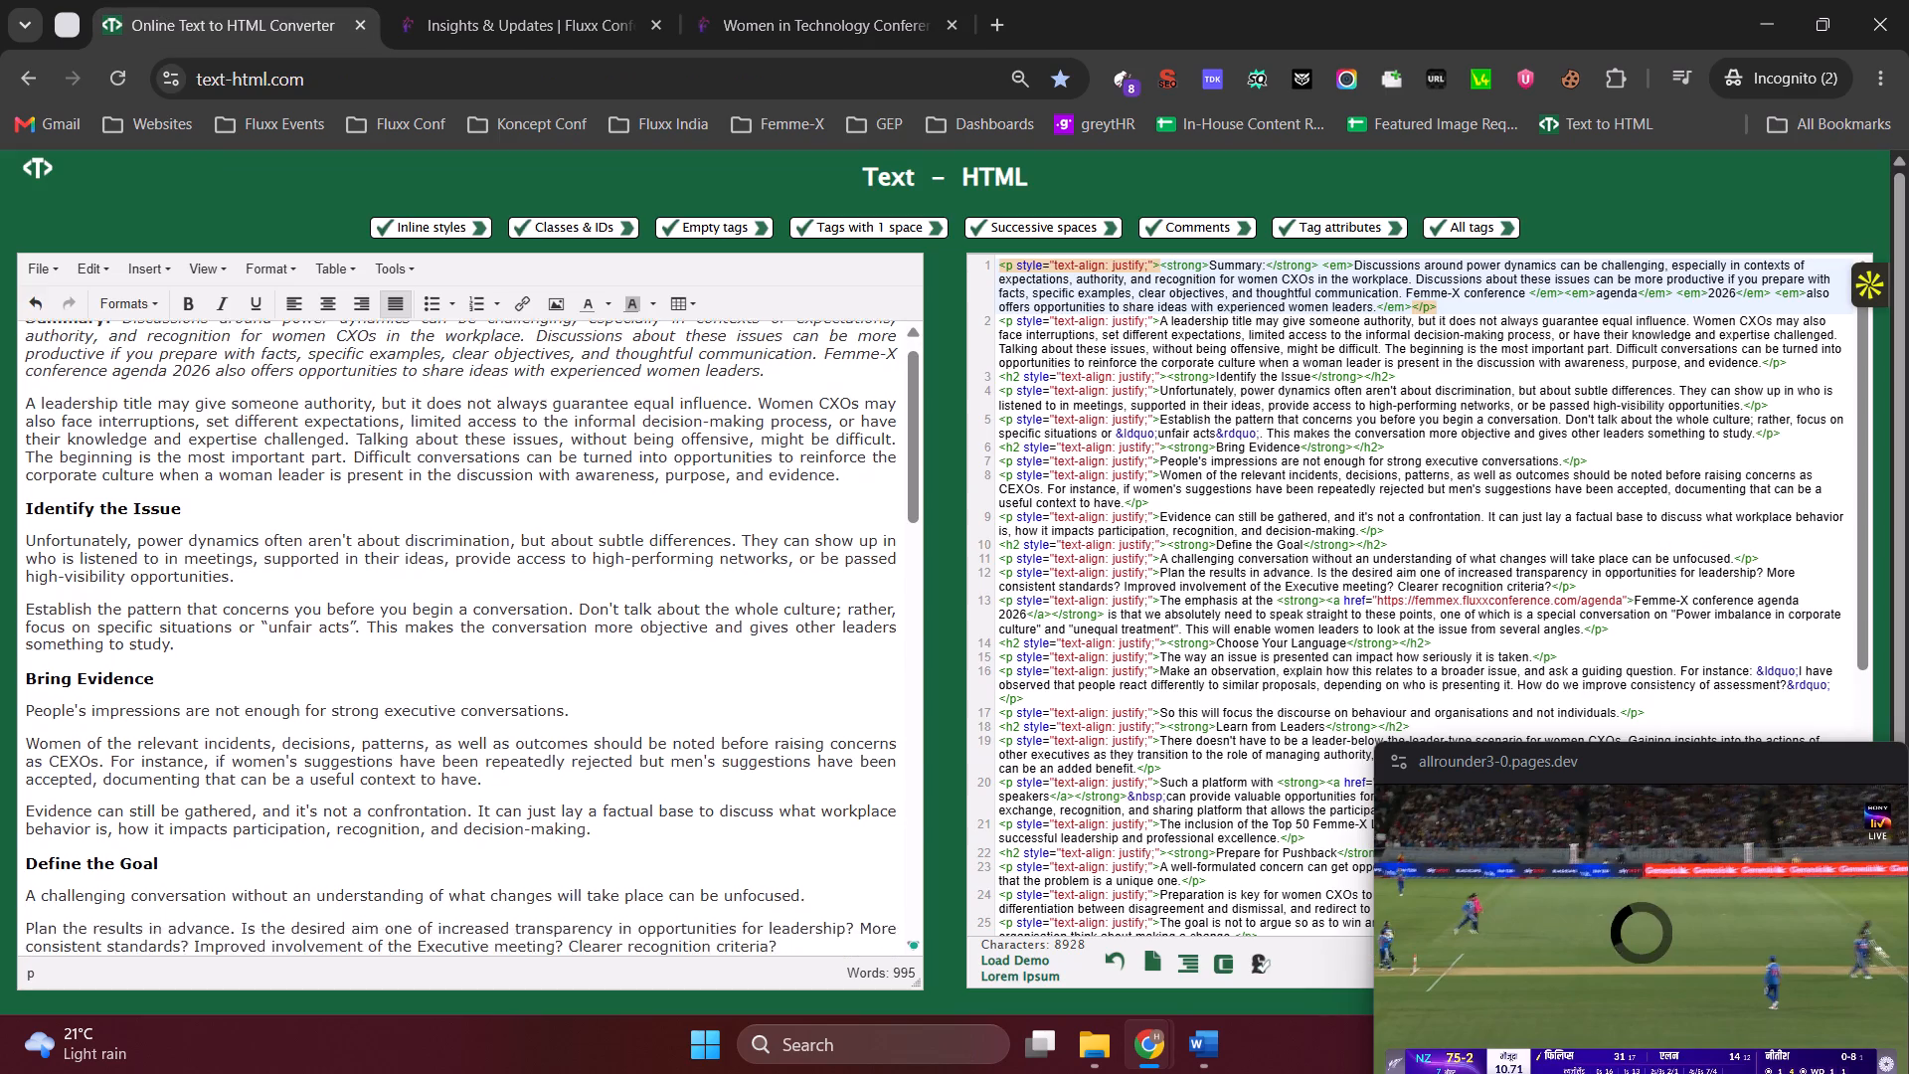
pyautogui.scroll(-19, 340, 866)
pyautogui.click(246, 940)
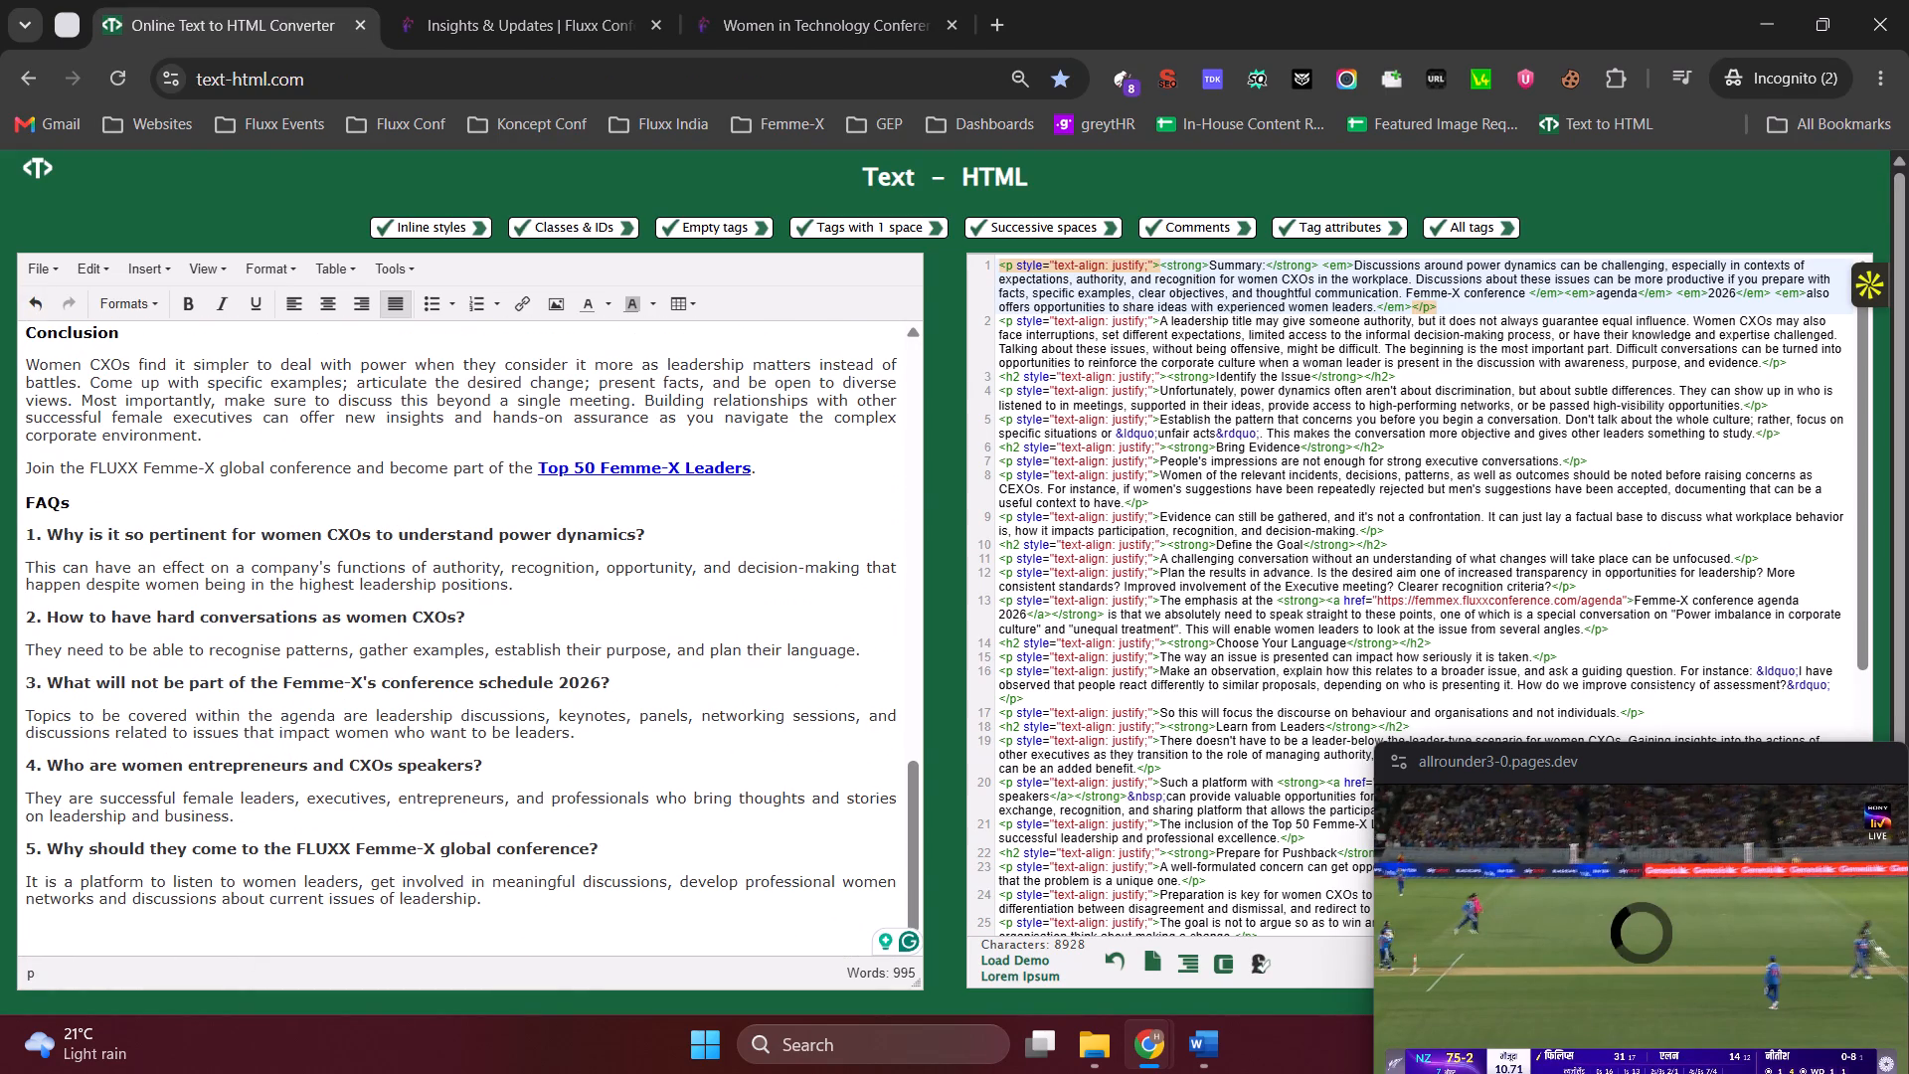
pyautogui.press('BackSpace')
pyautogui.press('BackSpace')
pyautogui.press('Return')
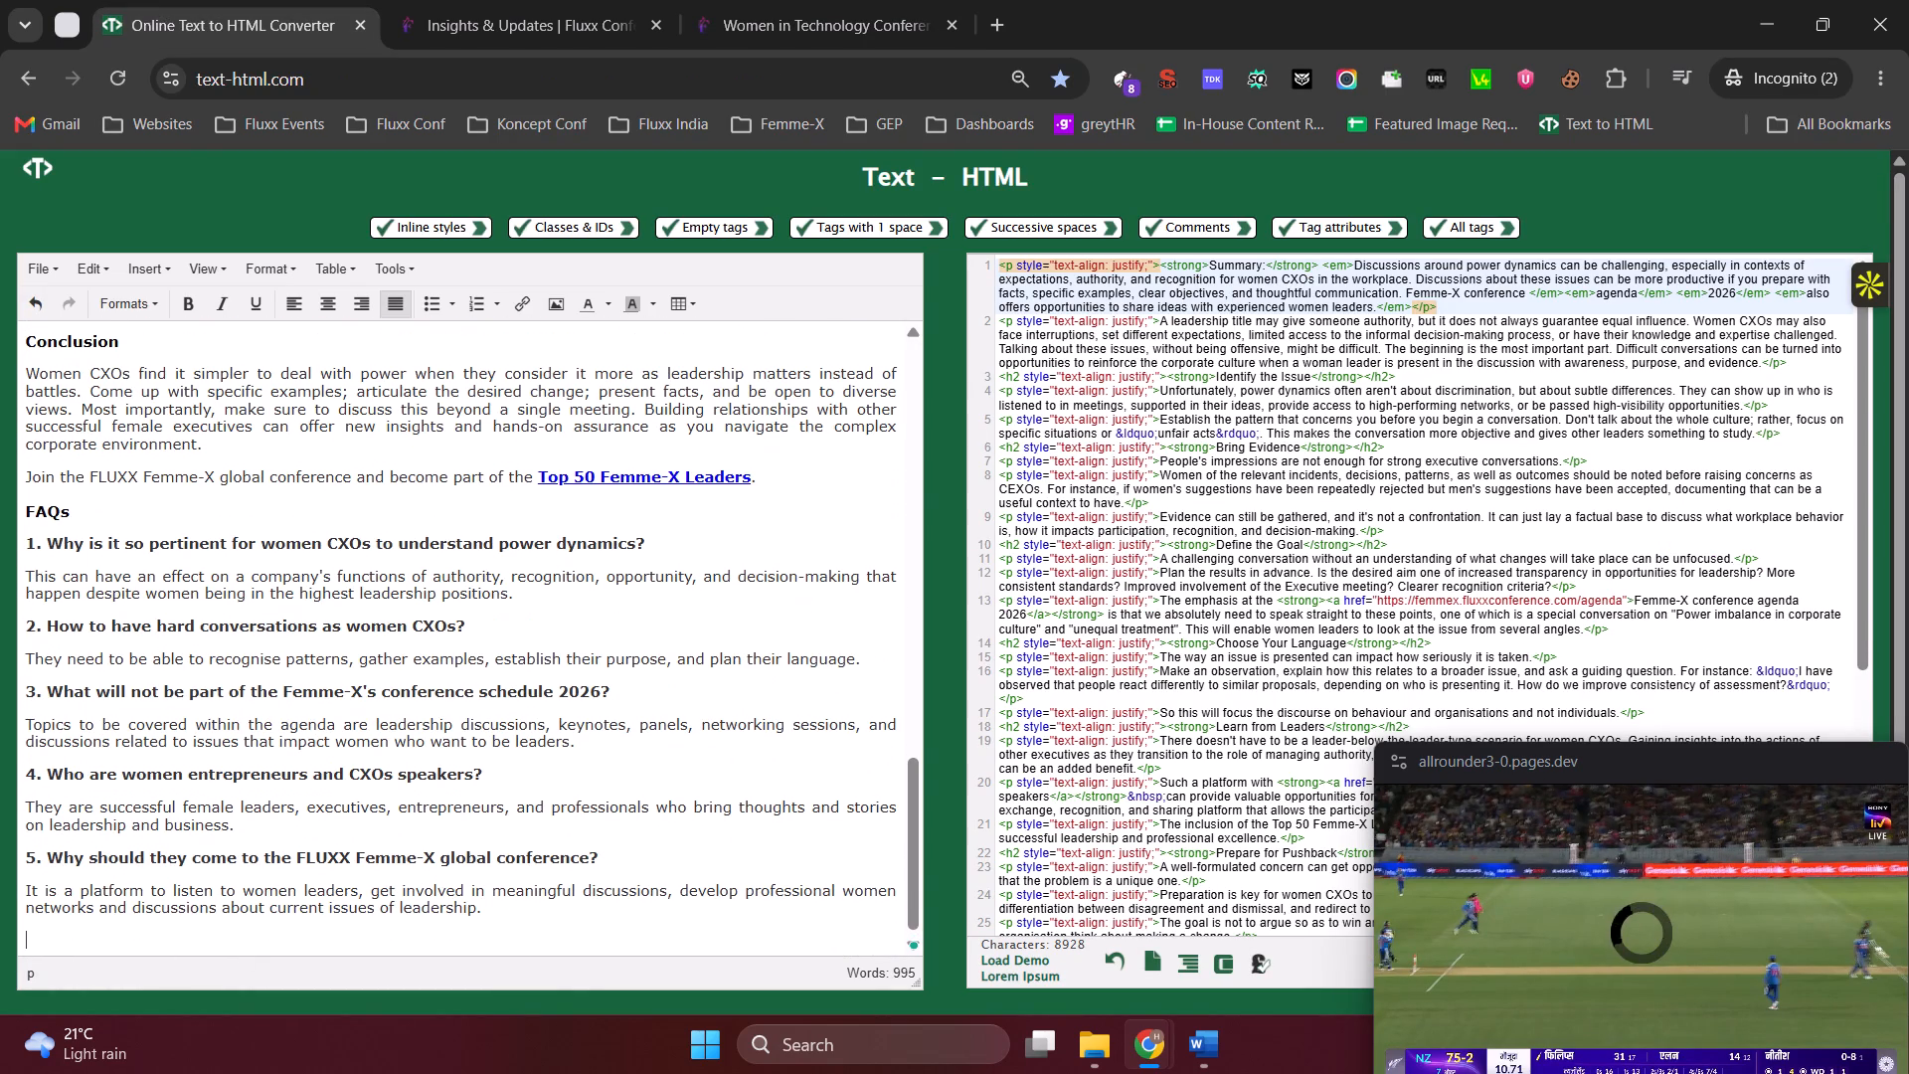
pyautogui.hotkey('ctrl', 'v')
pyautogui.press('Return')
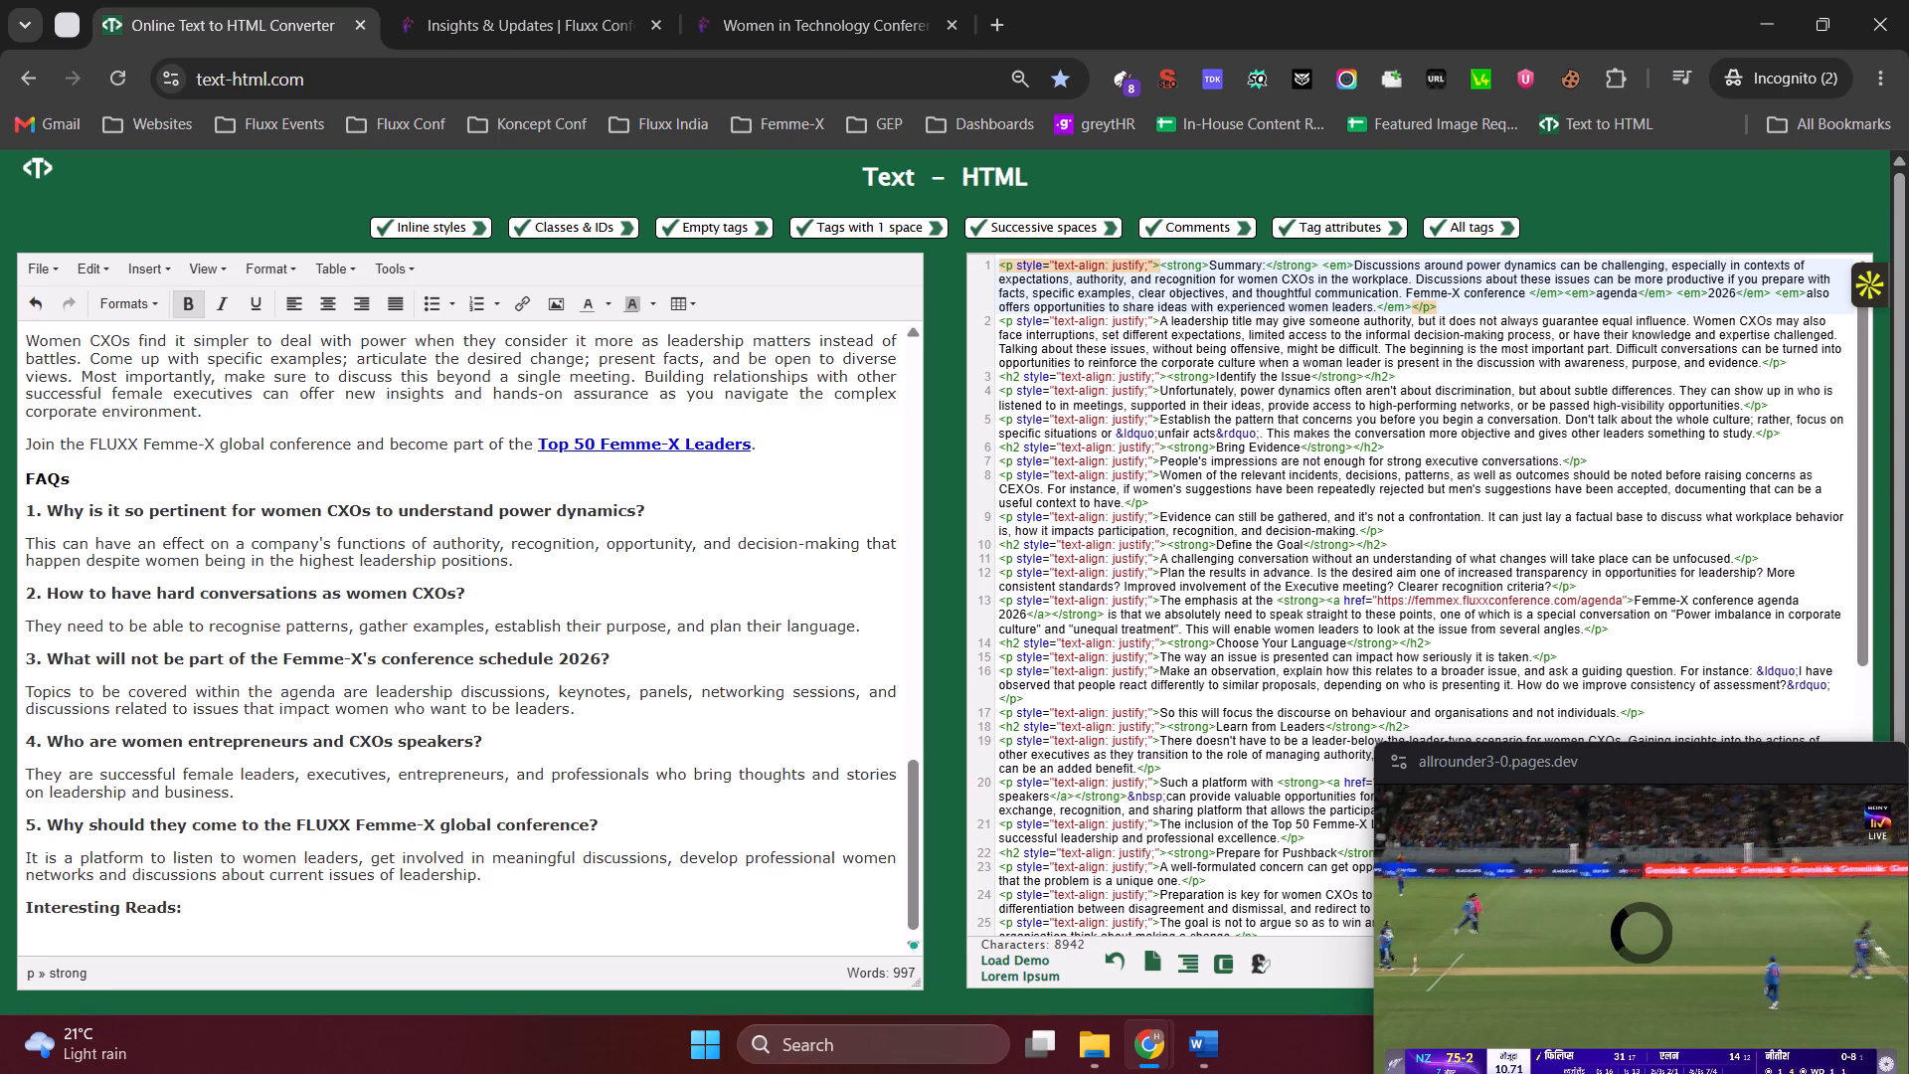
pyautogui.hotkey('ctrl', 'b')
# Copy the women's leadership conference article's title and paste it as plain text under "Interesting Reads:" in the converter.
pyautogui.click(721, 0)
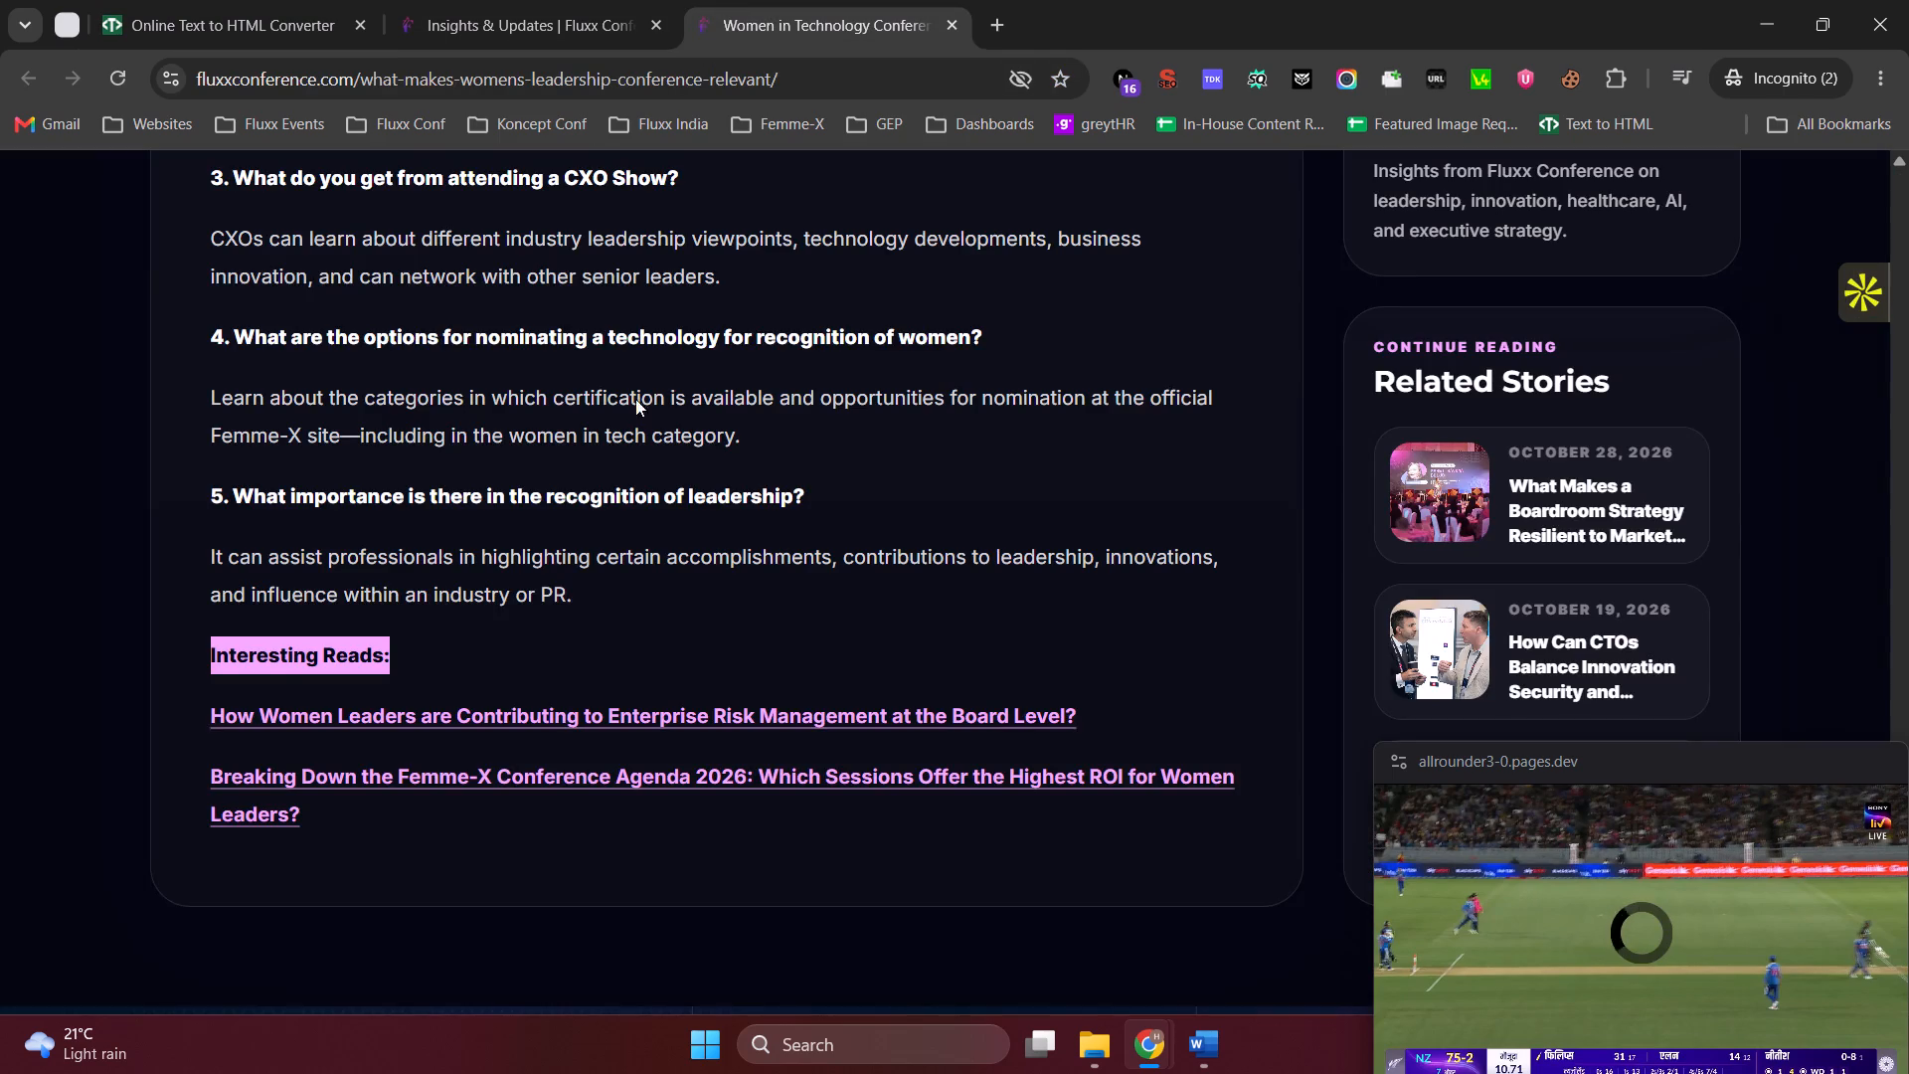
pyautogui.scroll(5, 822, 604)
pyautogui.scroll(13, 1902, 602)
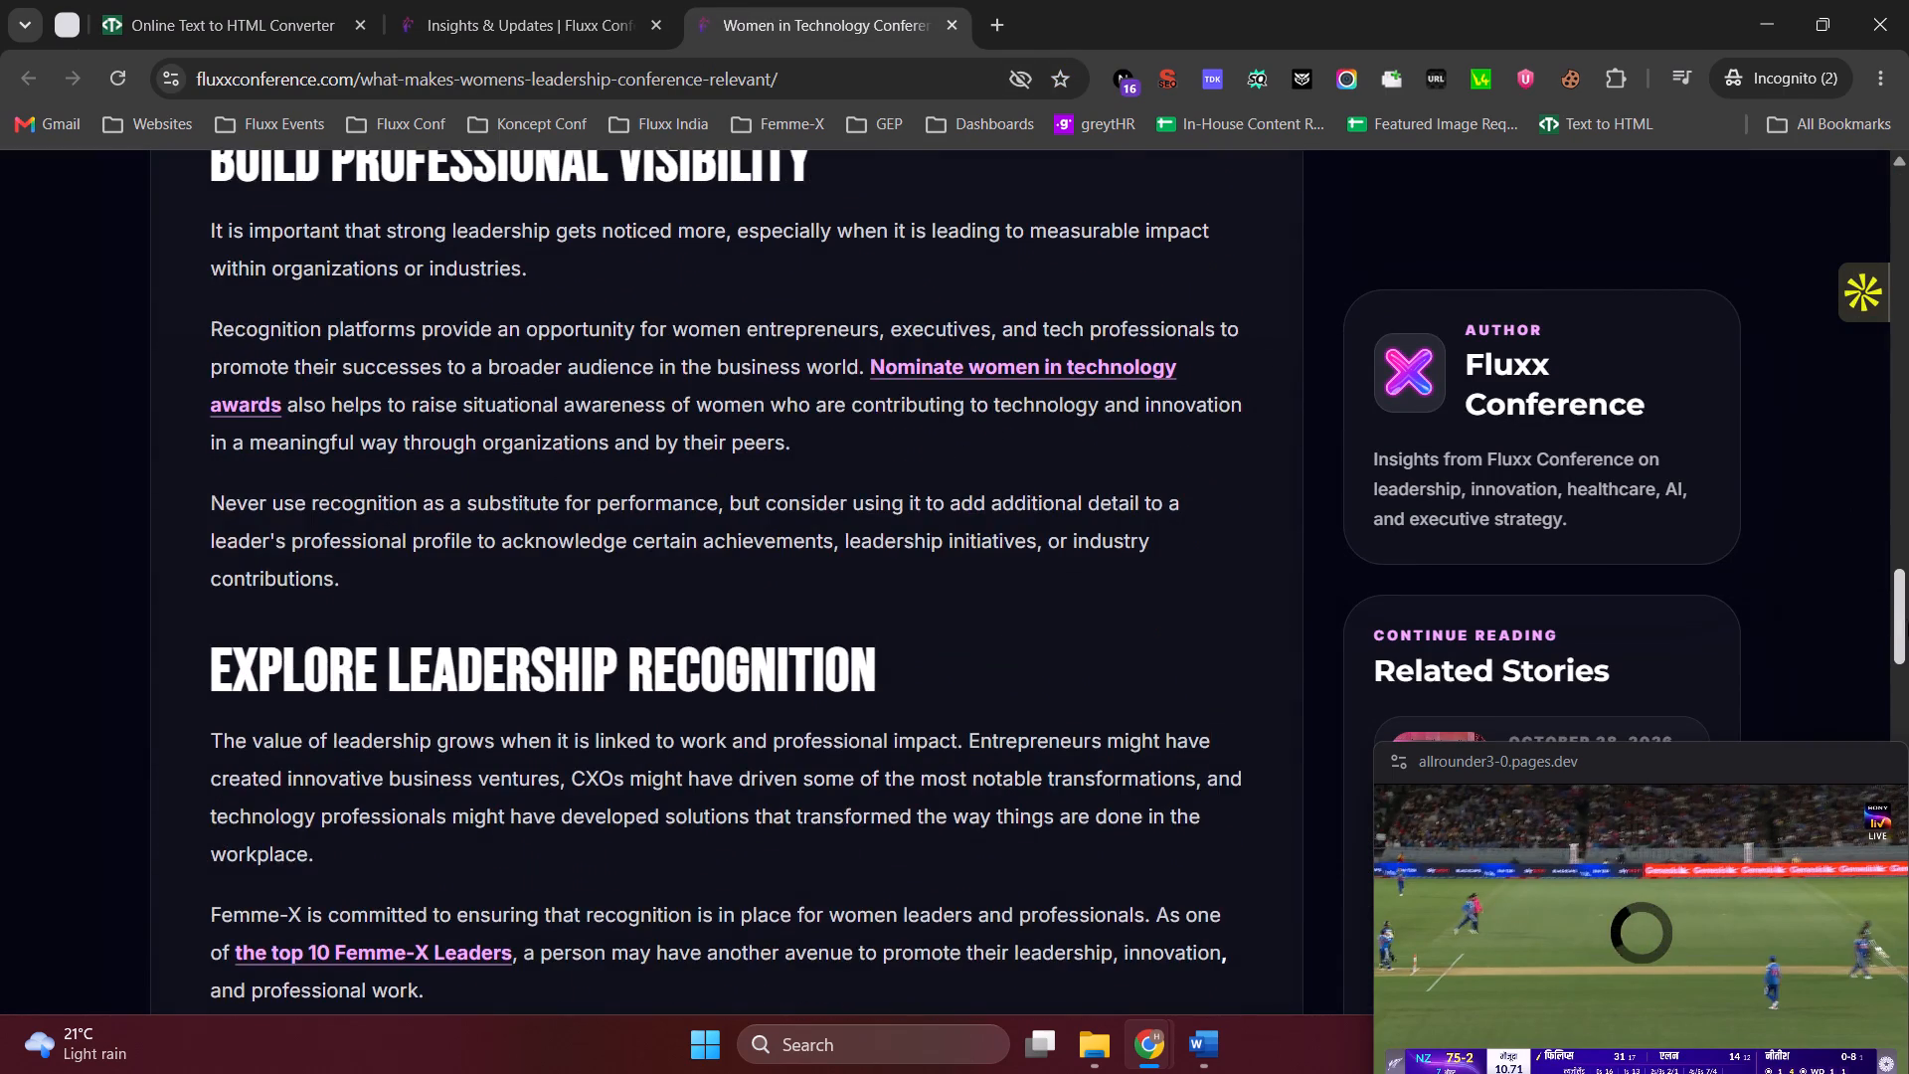
pyautogui.moveTo(1908, 622); pyautogui.dragTo(1908, 39)
pyautogui.tripleClick(650, 564)
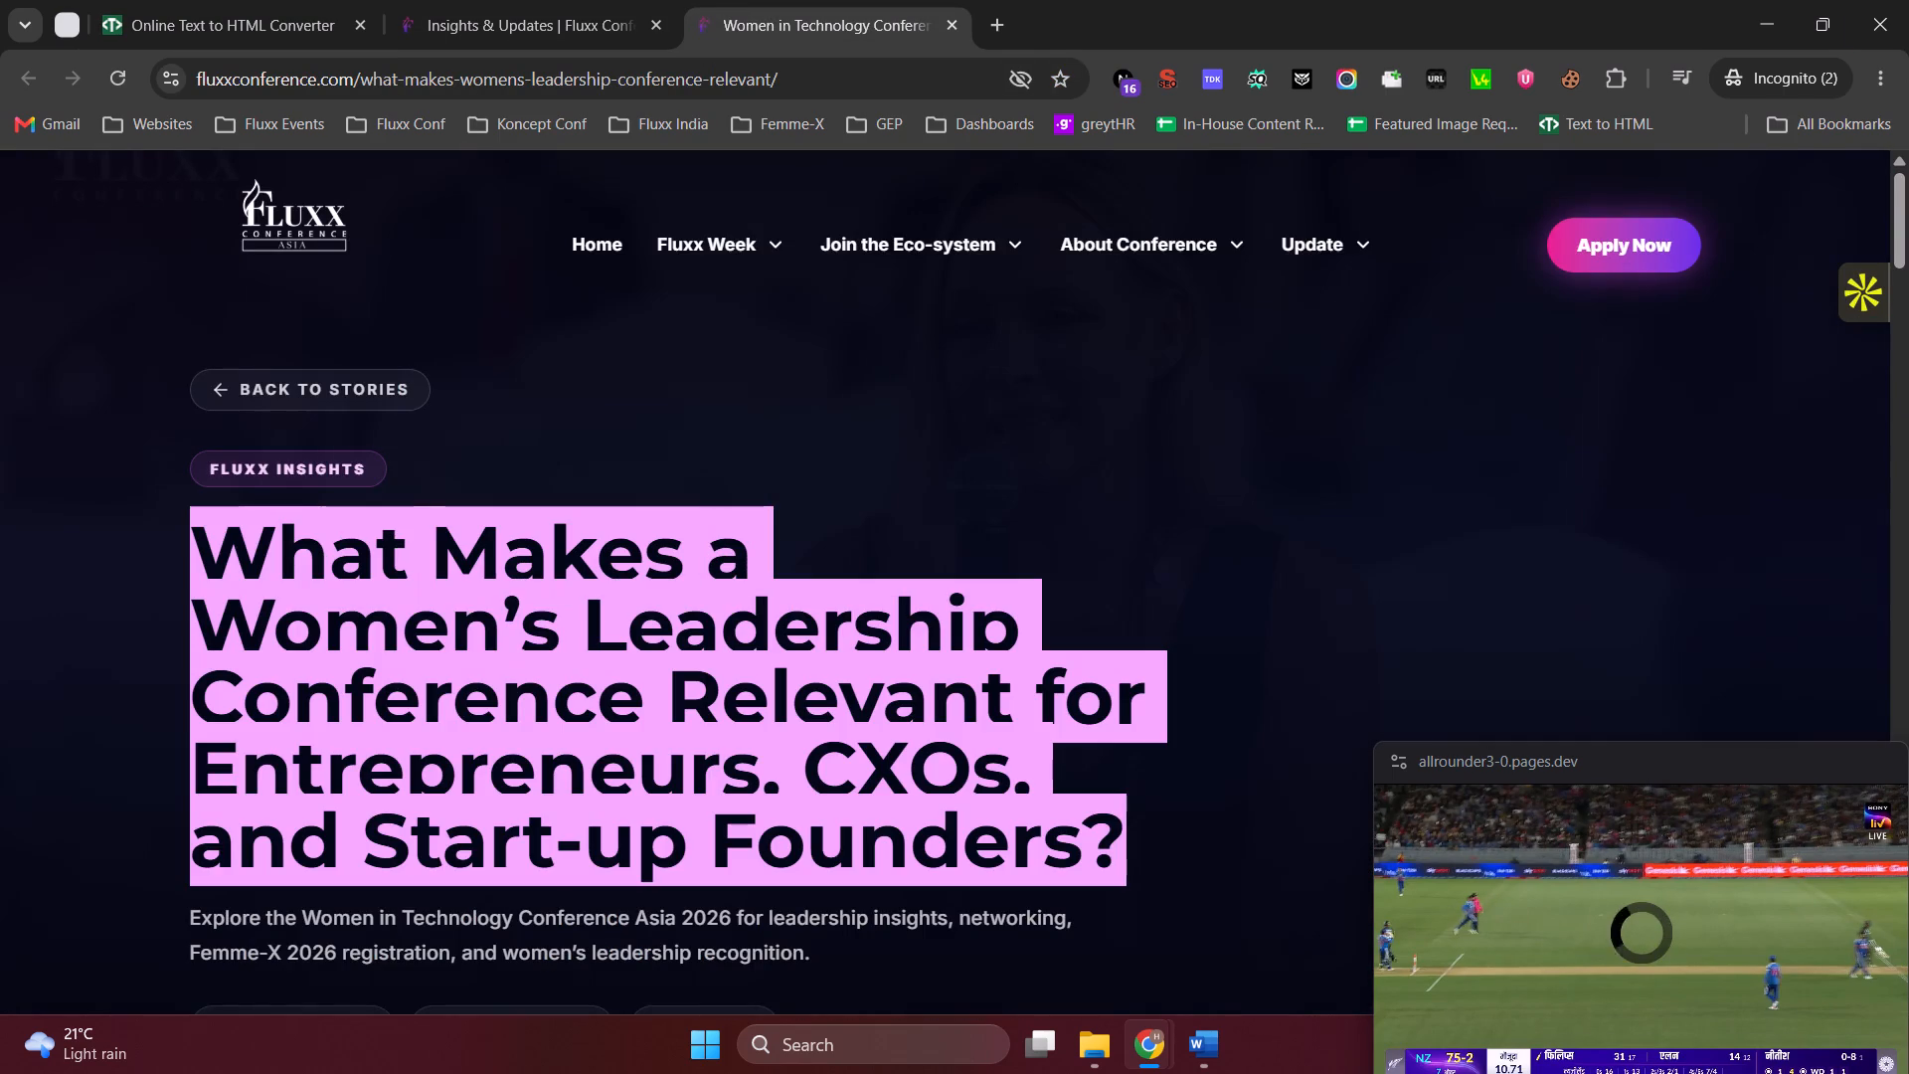
pyautogui.hotkey('ctrl', 'c')
pyautogui.hotkey('ctrl', 'c')
pyautogui.click(136, 0)
pyautogui.hotkey('ctrl', 'shift', 'v')
# Link the whole pasted title to fluxxconference.com/what-makes-womens-leadership-conference-relevant/ and start a new line below it.
pyautogui.hotkey('ctrl', 'shift', 'Left')
pyautogui.hotkey('ctrl', 'shift', 'Left')
pyautogui.hotkey('ctrl', 'shift', 'Left')
pyautogui.hotkey('ctrl', 'shift', 'Left')
pyautogui.hotkey('ctrl', 'shift', 'Left')
pyautogui.hotkey('ctrl', 'shift', 'Left')
pyautogui.hotkey('ctrl', 'shift', 'Left')
pyautogui.hotkey('ctrl', 'shift', 'Left')
pyautogui.hotkey('ctrl', 'shift', 'Left')
pyautogui.hotkey('ctrl', 'shift', 'Left')
pyautogui.hotkey('ctrl', 'shift', 'Left')
pyautogui.hotkey('ctrl', 'shift', 'Left')
pyautogui.hotkey('ctrl', 'shift', 'Left')
pyautogui.hotkey('ctrl', 'shift', 'Left')
pyautogui.hotkey('ctrl', 'shift', 'Left')
pyautogui.hotkey('ctrl', 'shift', 'Left')
pyautogui.hotkey('ctrl', 'shift', 'Left')
pyautogui.hotkey('ctrl', 'shift', 'Left')
pyautogui.hotkey('ctrl', 'shift', 'Left')
pyautogui.hotkey('ctrl', 'shift', 'Left')
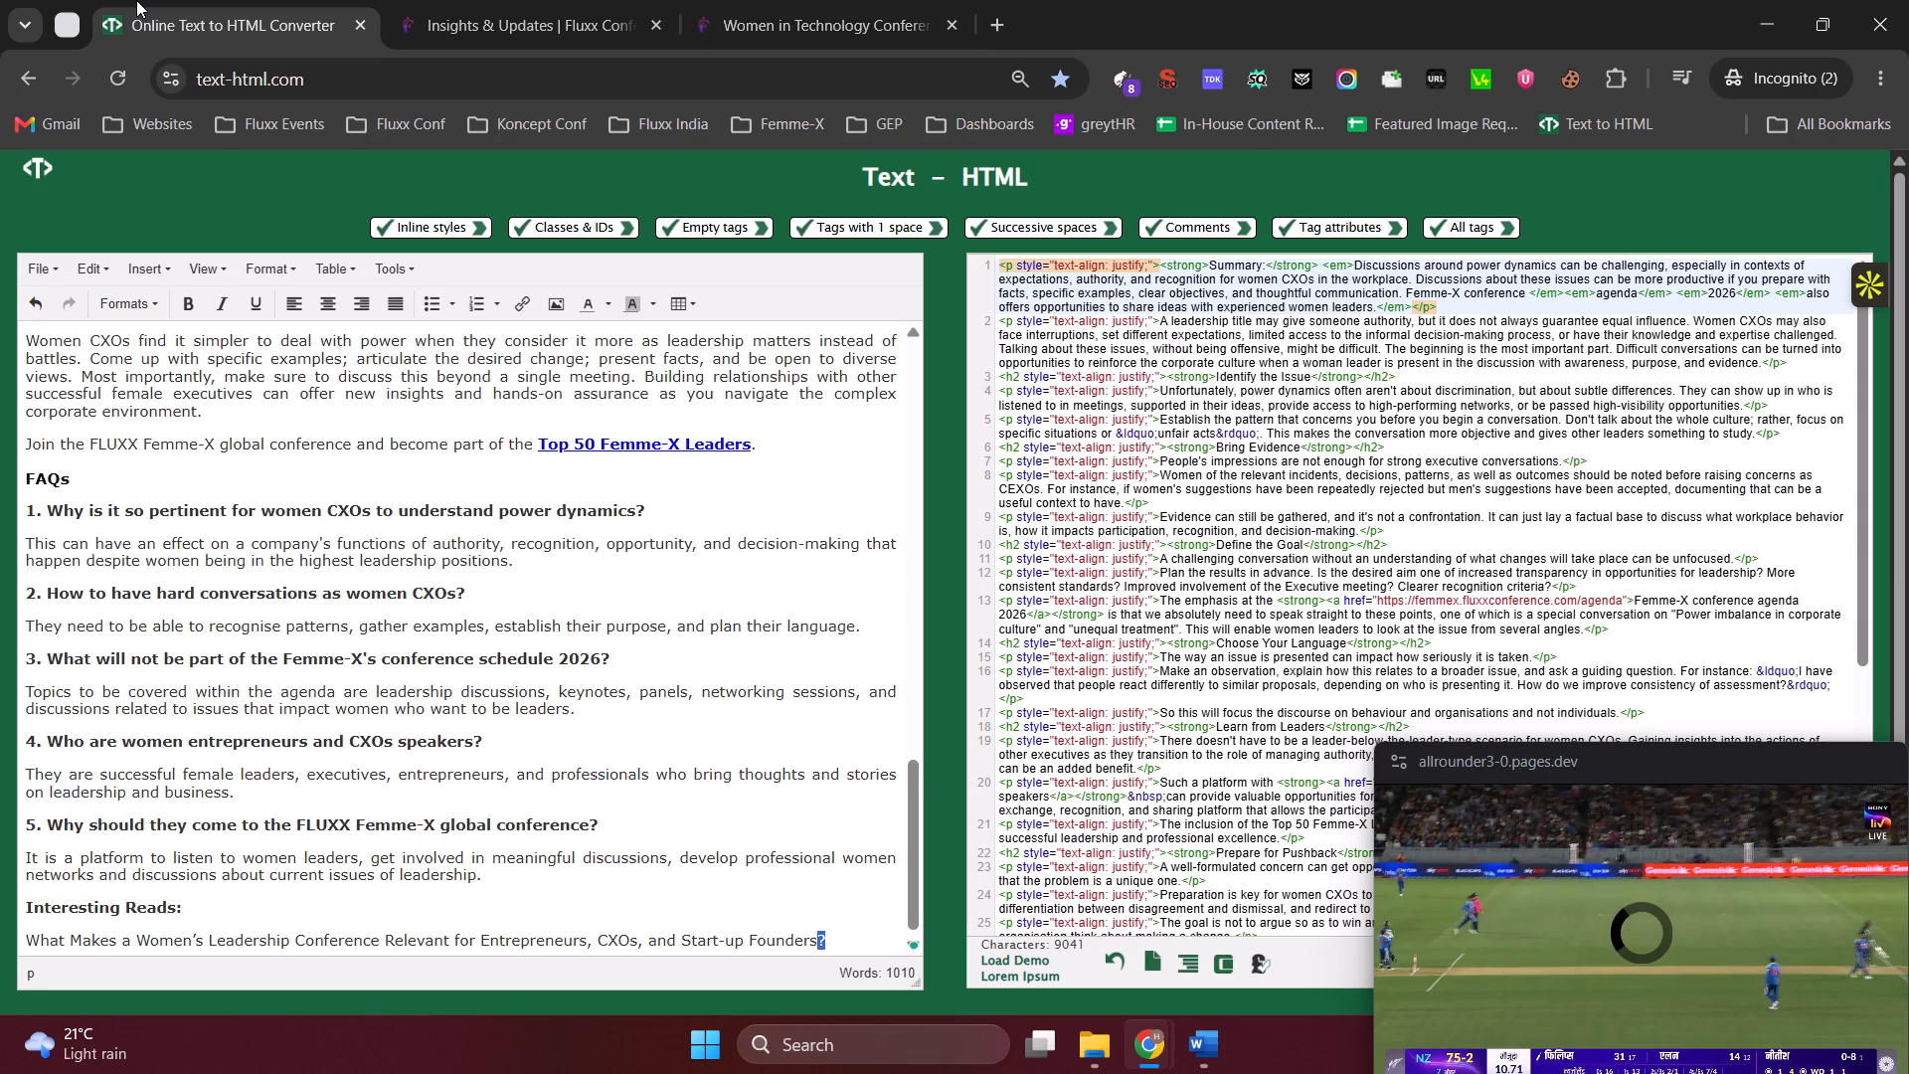
pyautogui.hotkey('ctrl', 'shift', 'Right')
pyautogui.hotkey('ctrl', 'shift', 'Right')
pyautogui.hotkey('ctrl', 'shift', 'Right')
pyautogui.hotkey('ctrl', 'shift', 'Left')
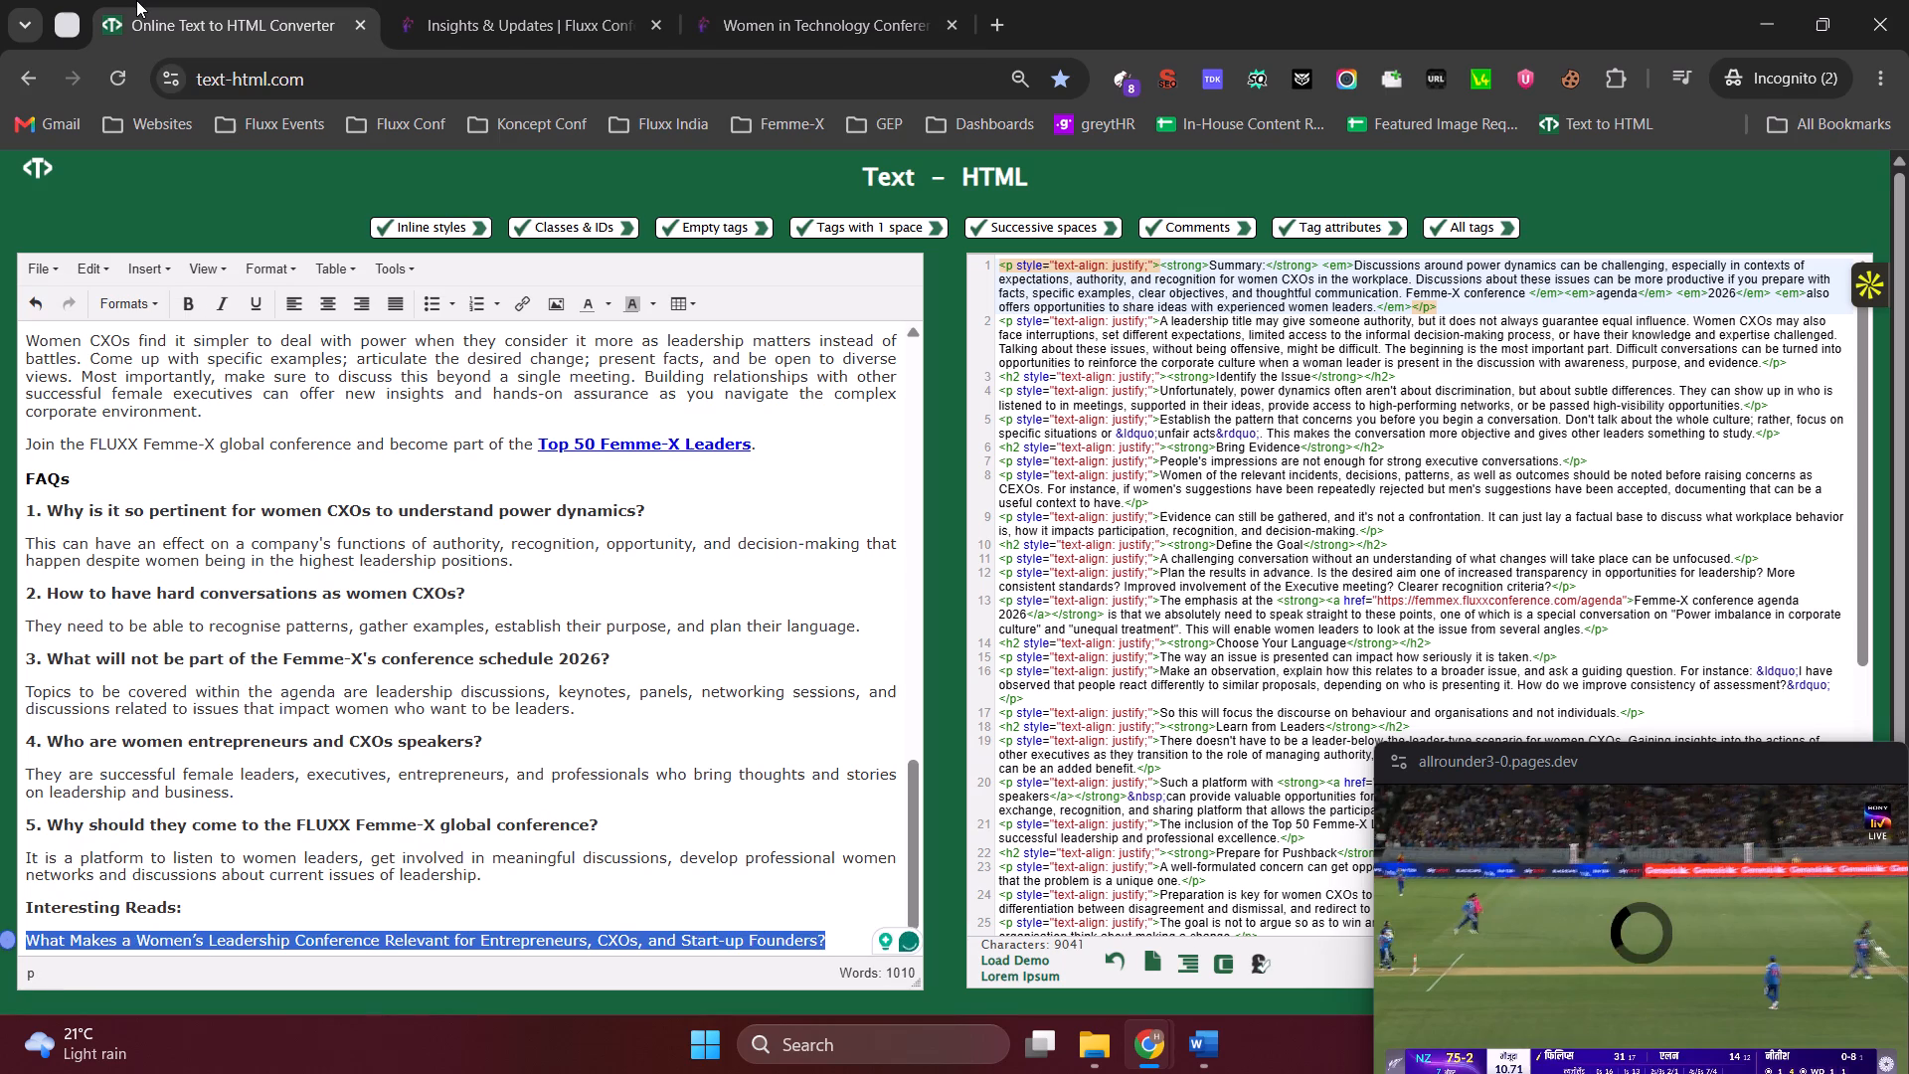
pyautogui.click(819, 0)
pyautogui.click(550, 79)
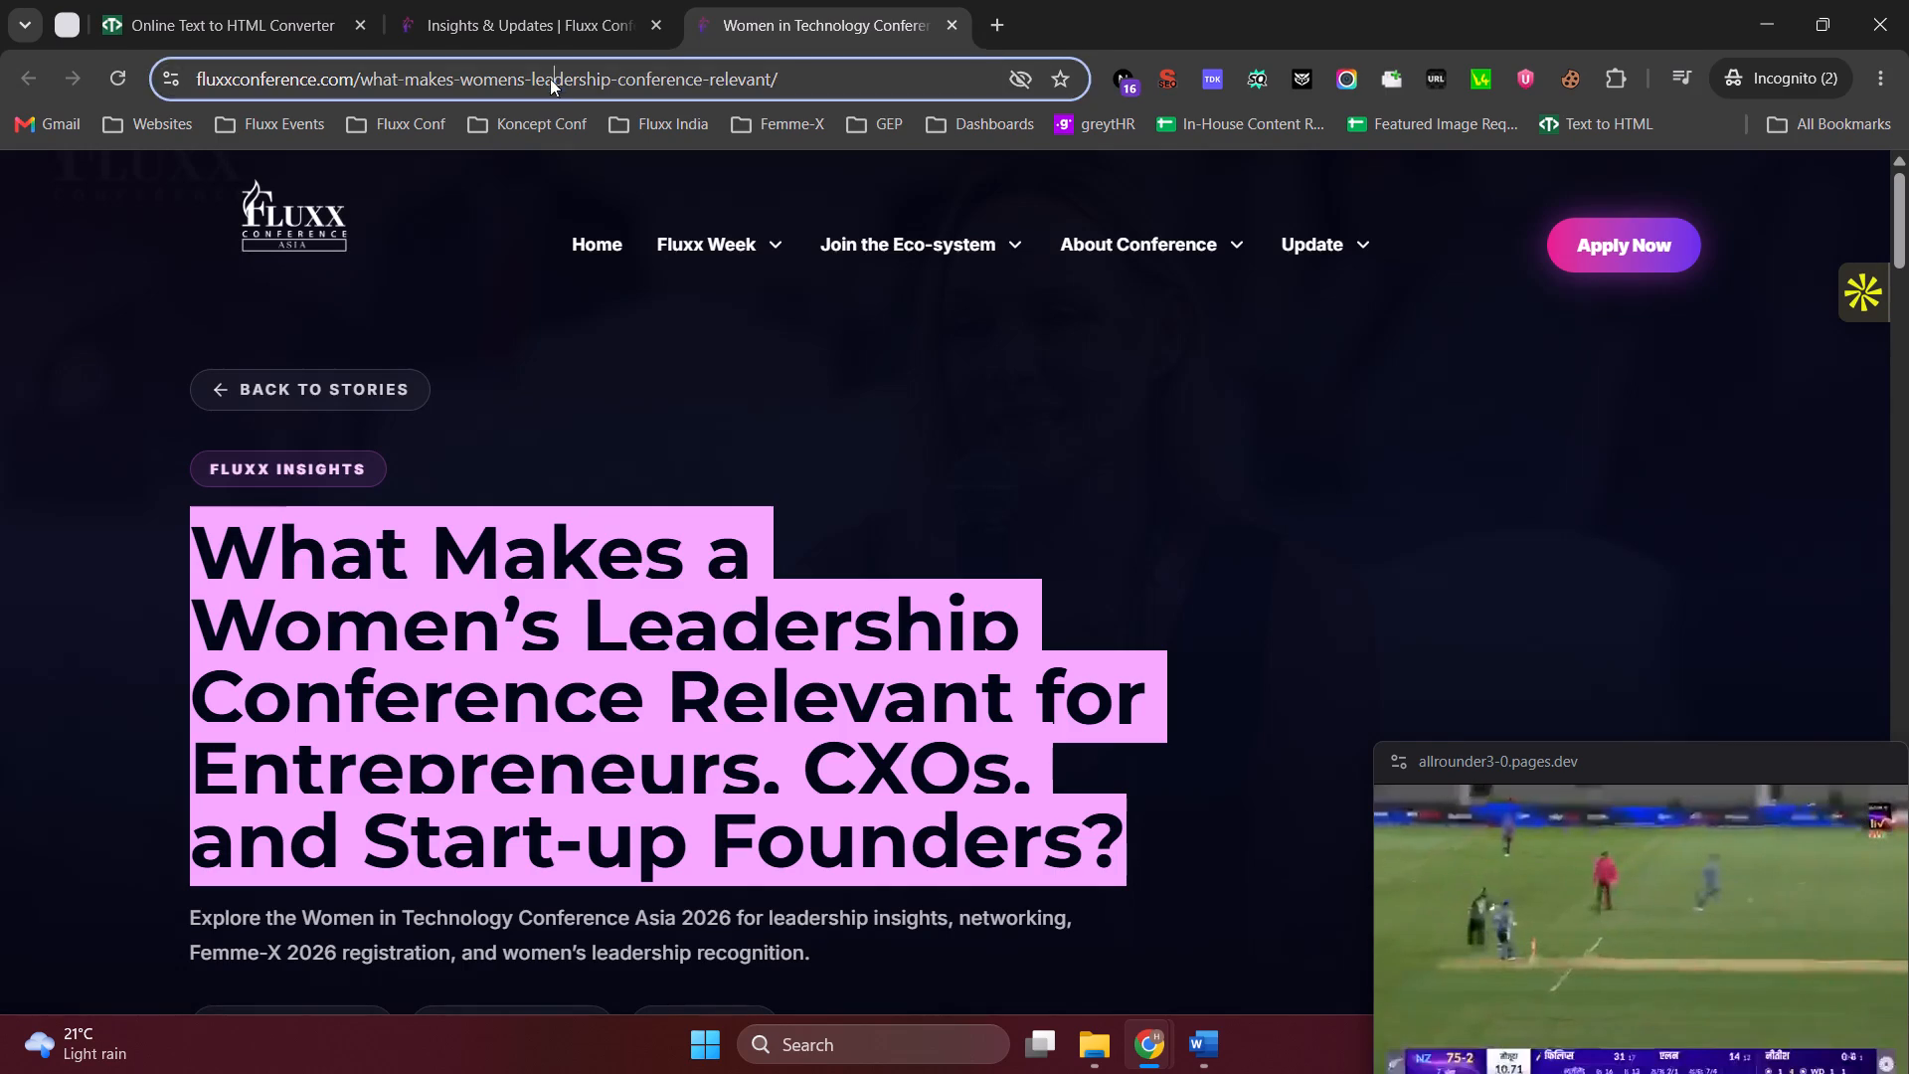
pyautogui.hotkey('ctrl', 'c')
pyautogui.hotkey('ctrl', 'c')
pyautogui.hotkey('ctrl', 'c')
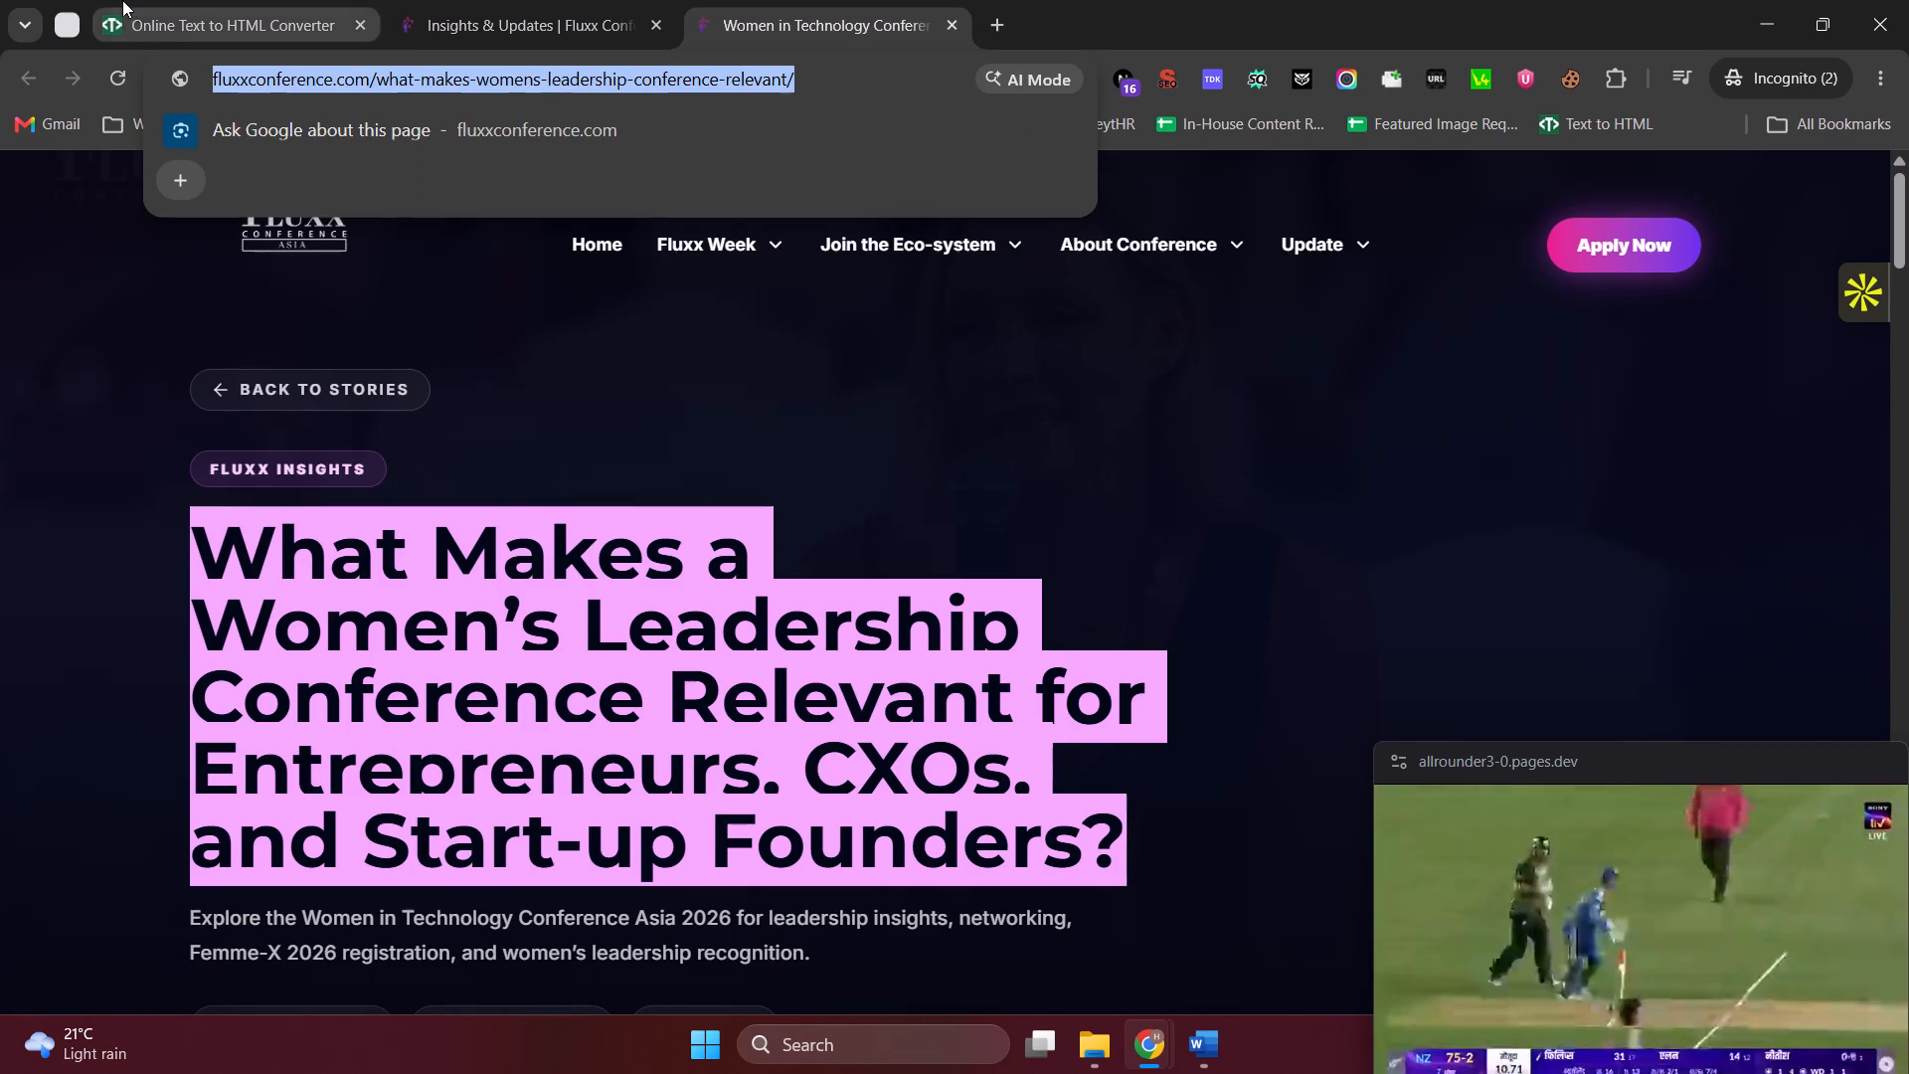
pyautogui.click(136, 0)
pyautogui.hotkey('ctrl', 'k')
pyautogui.hotkey('ctrl', 'v')
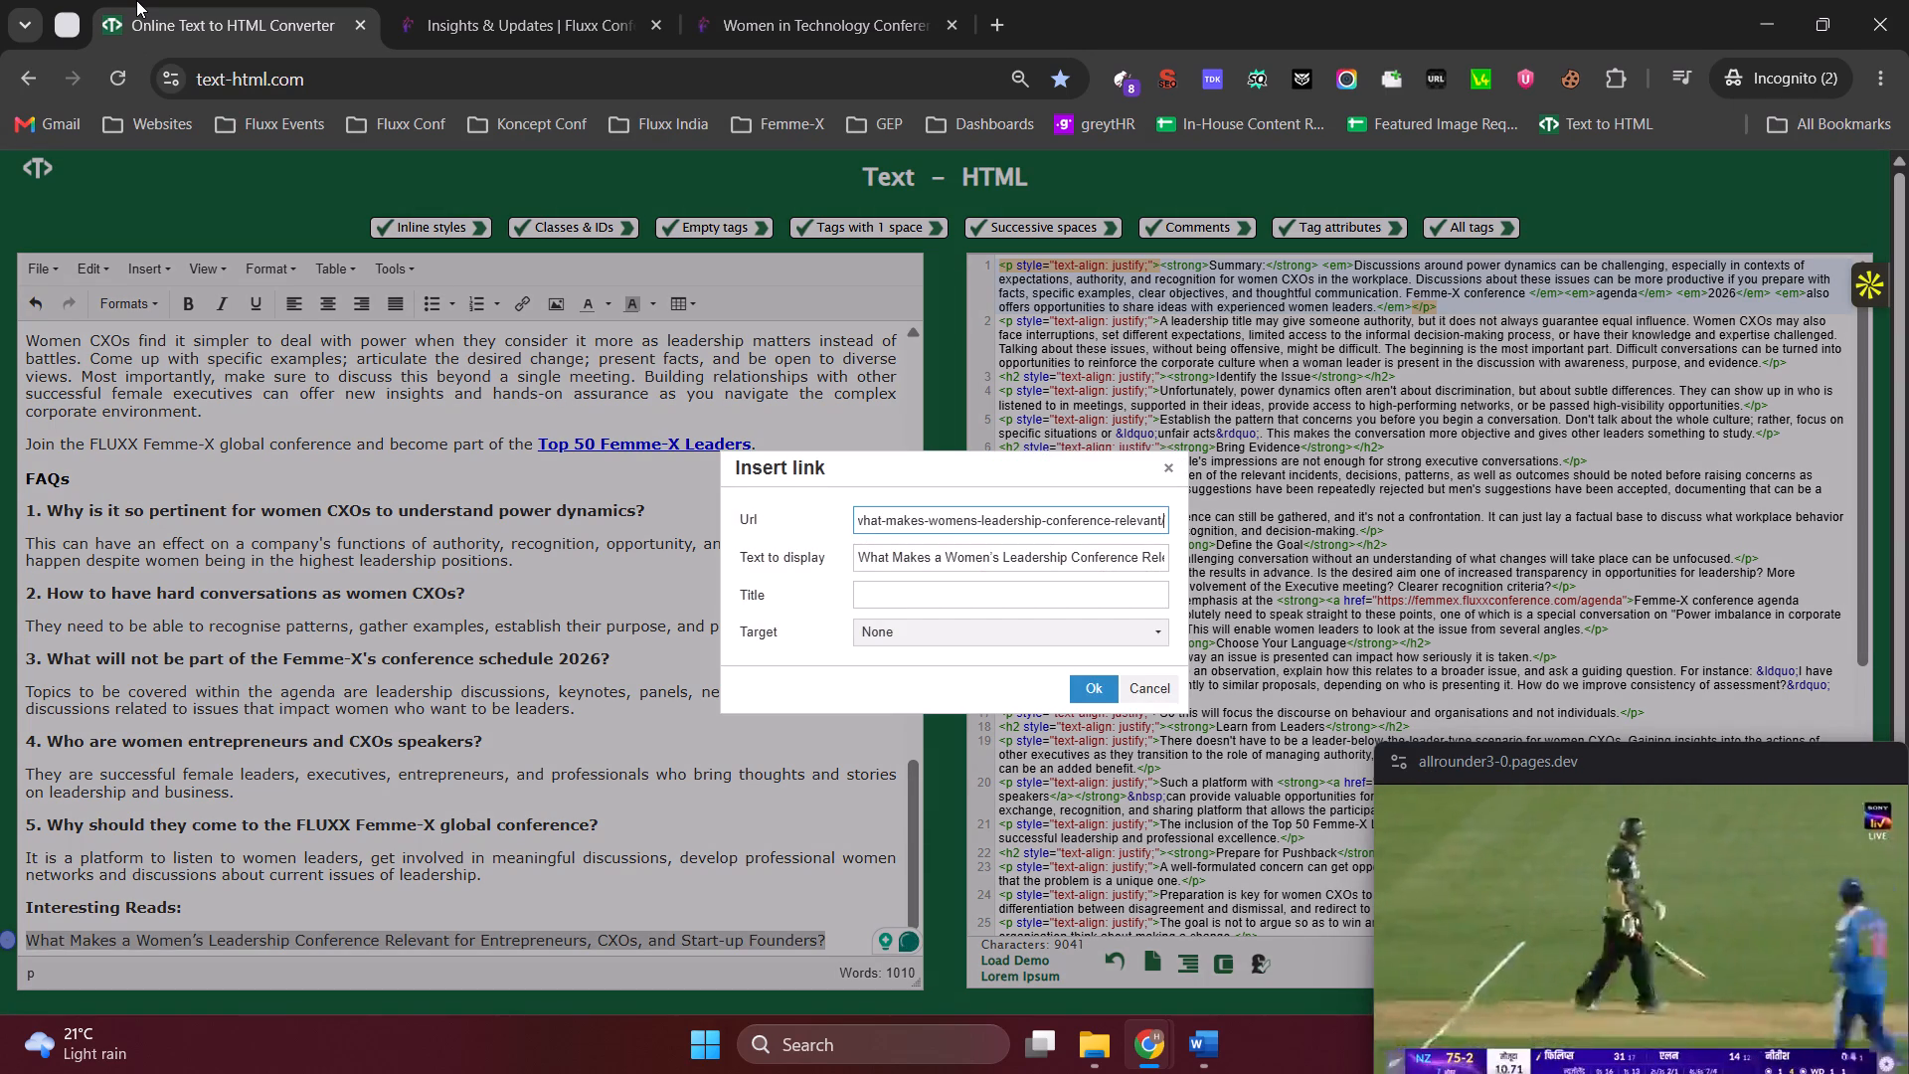
pyautogui.press('Return')
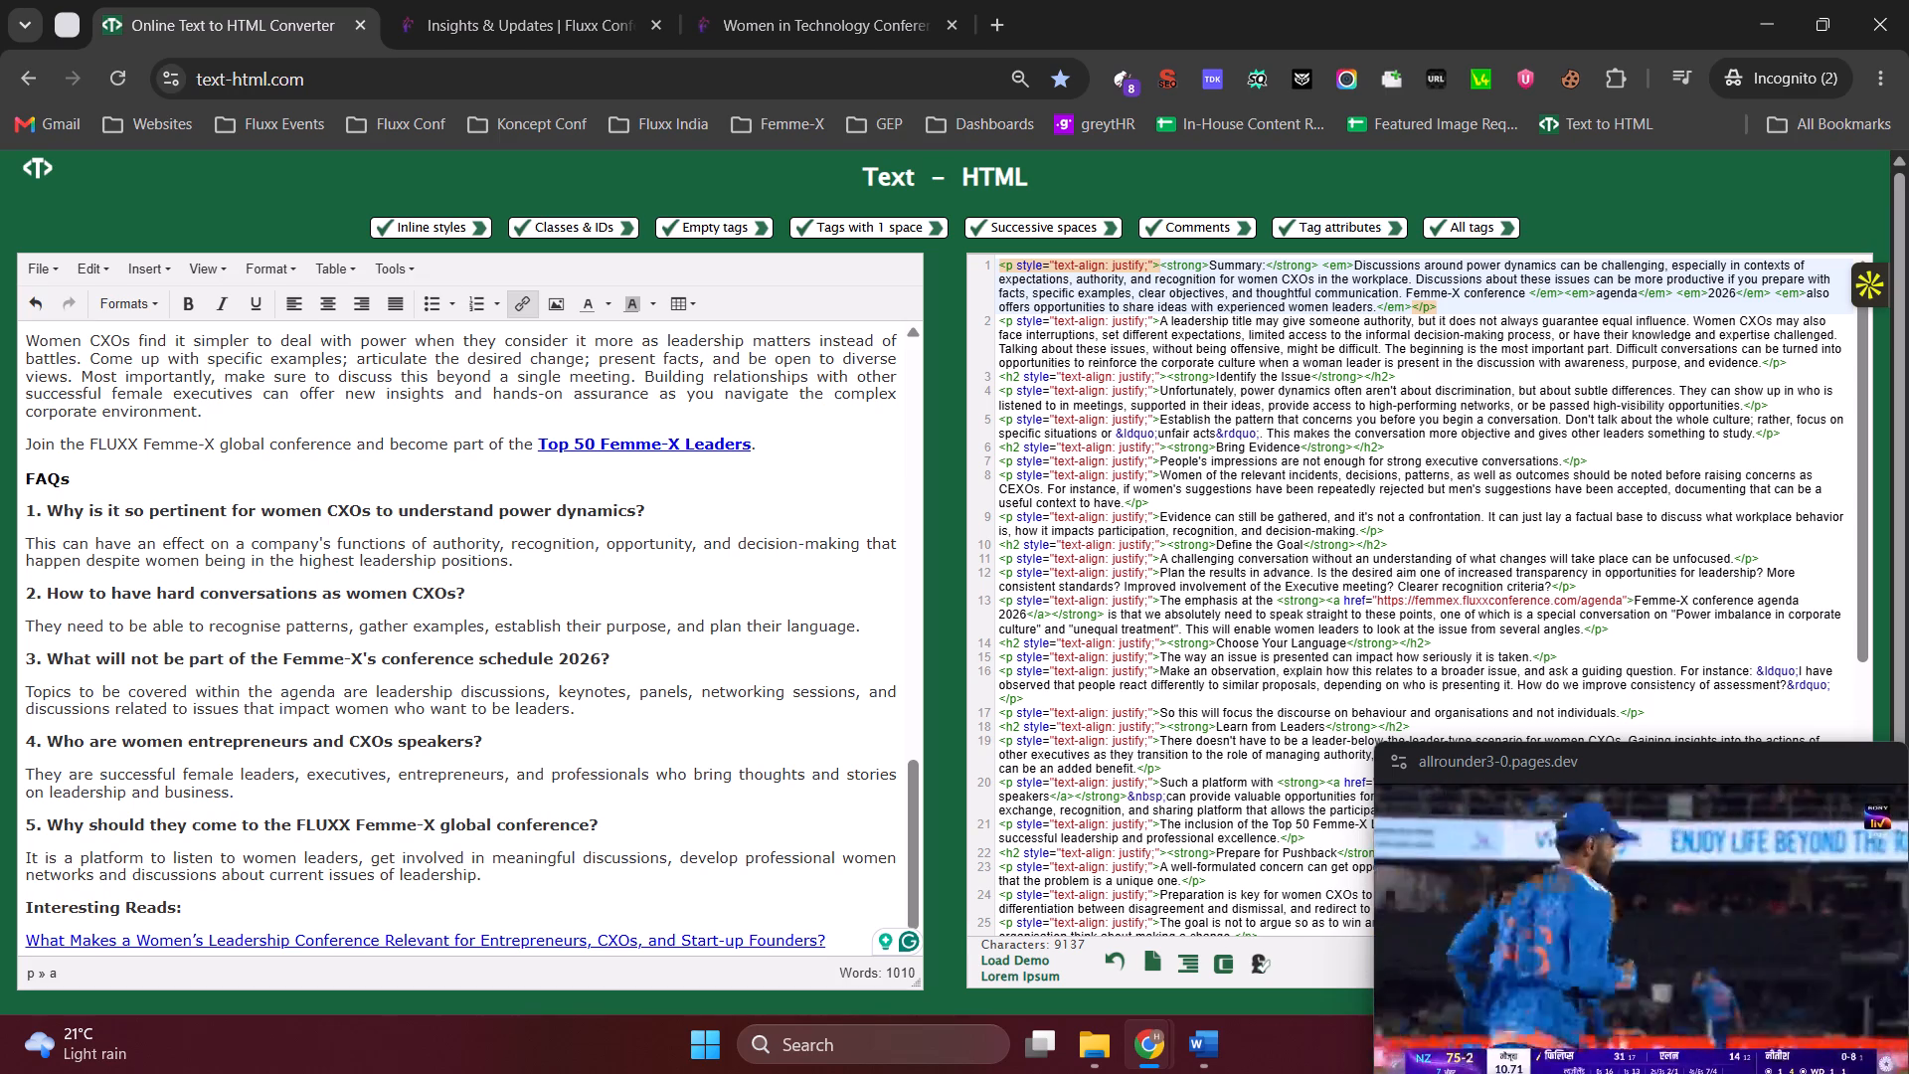
pyautogui.press('Return')
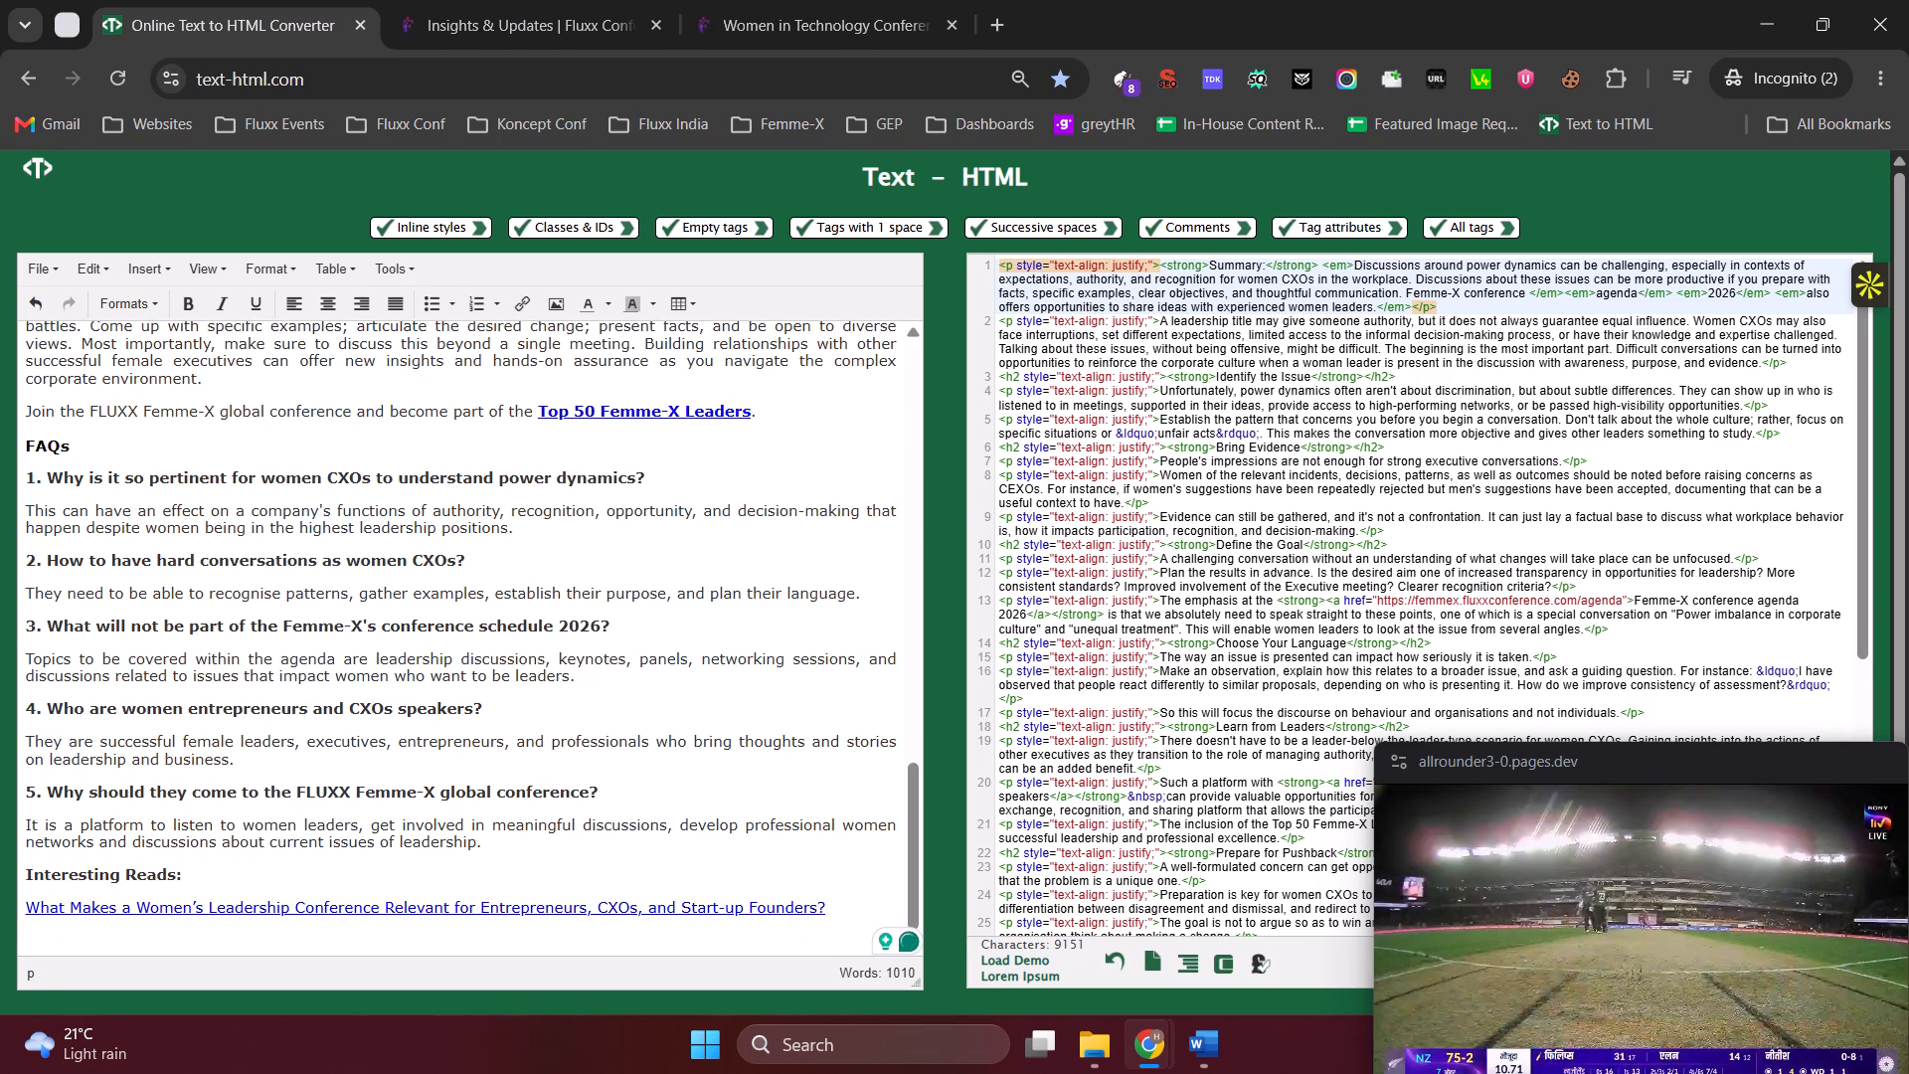
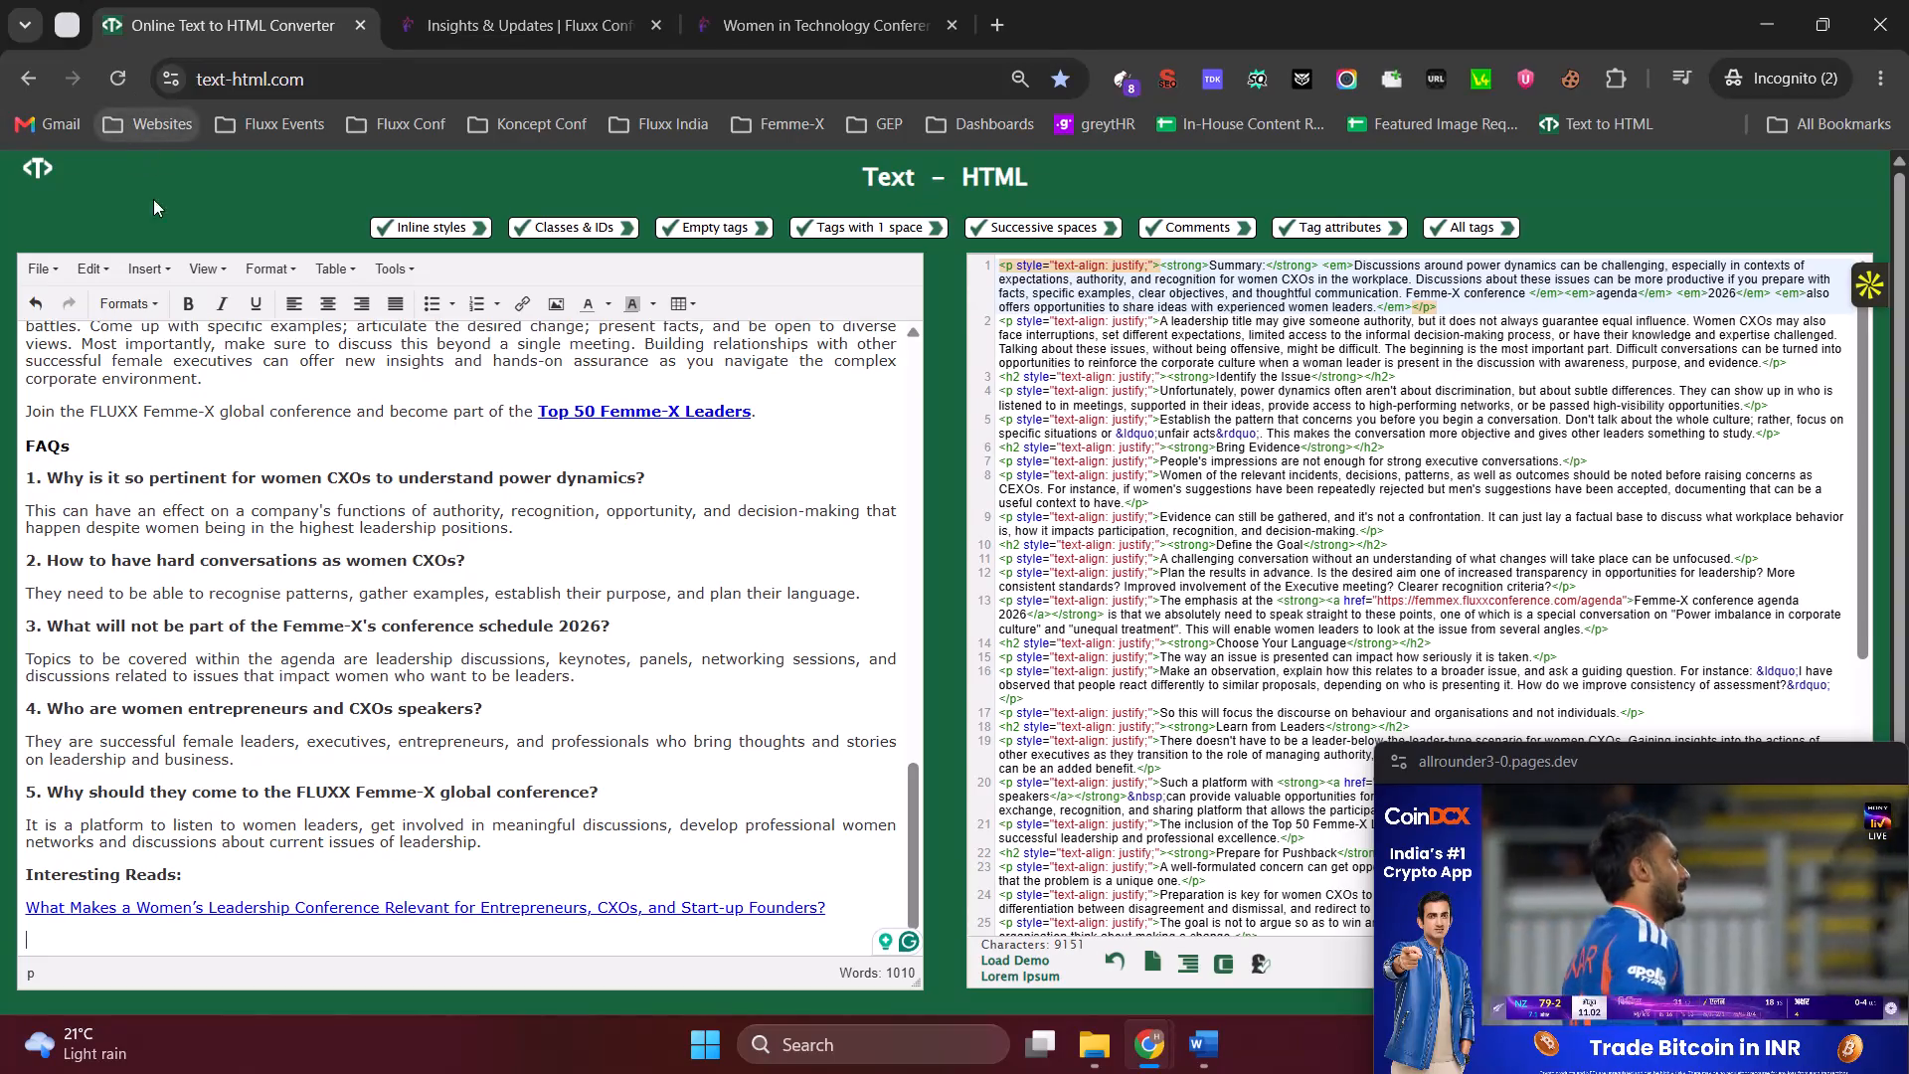
# Look through the articles on page 2 of the Stories & Insights listing for another related women's leadership read.
pyautogui.click(484, 0)
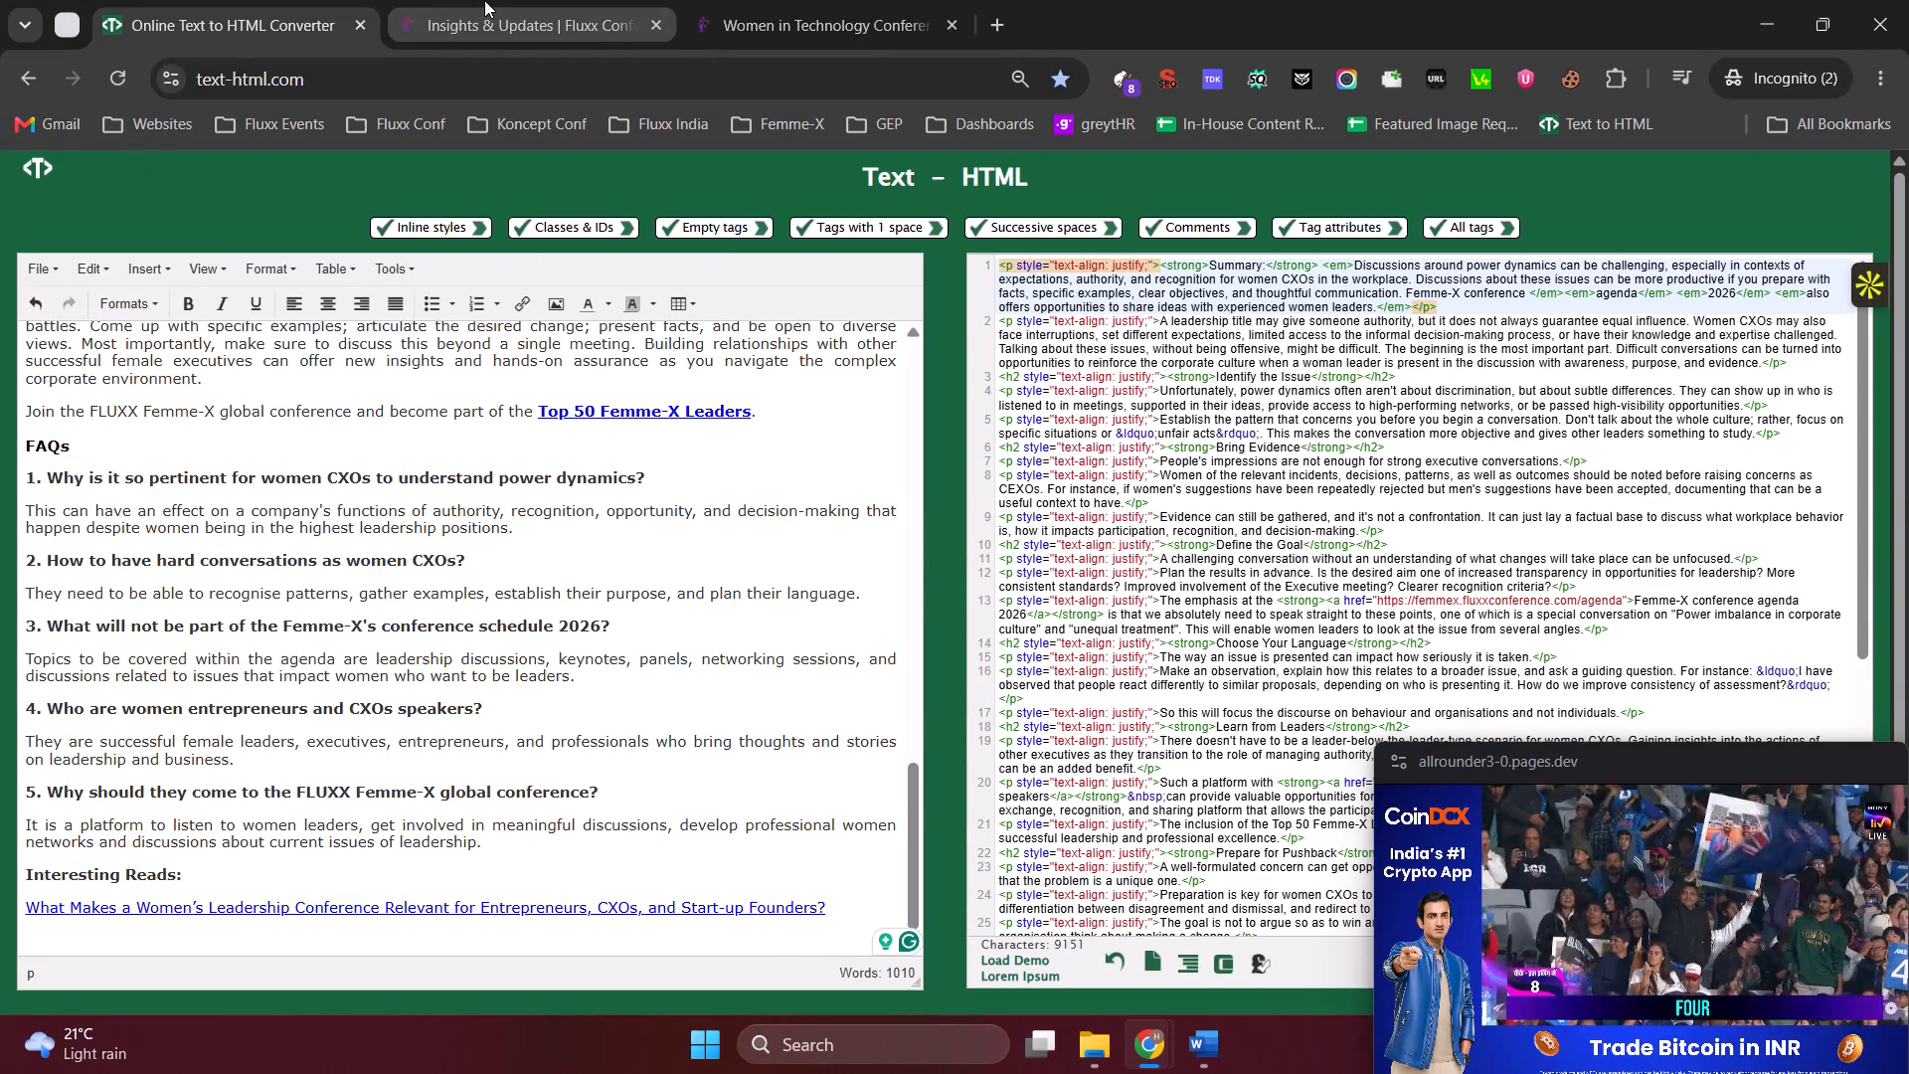
pyautogui.scroll(-3, 470, 546)
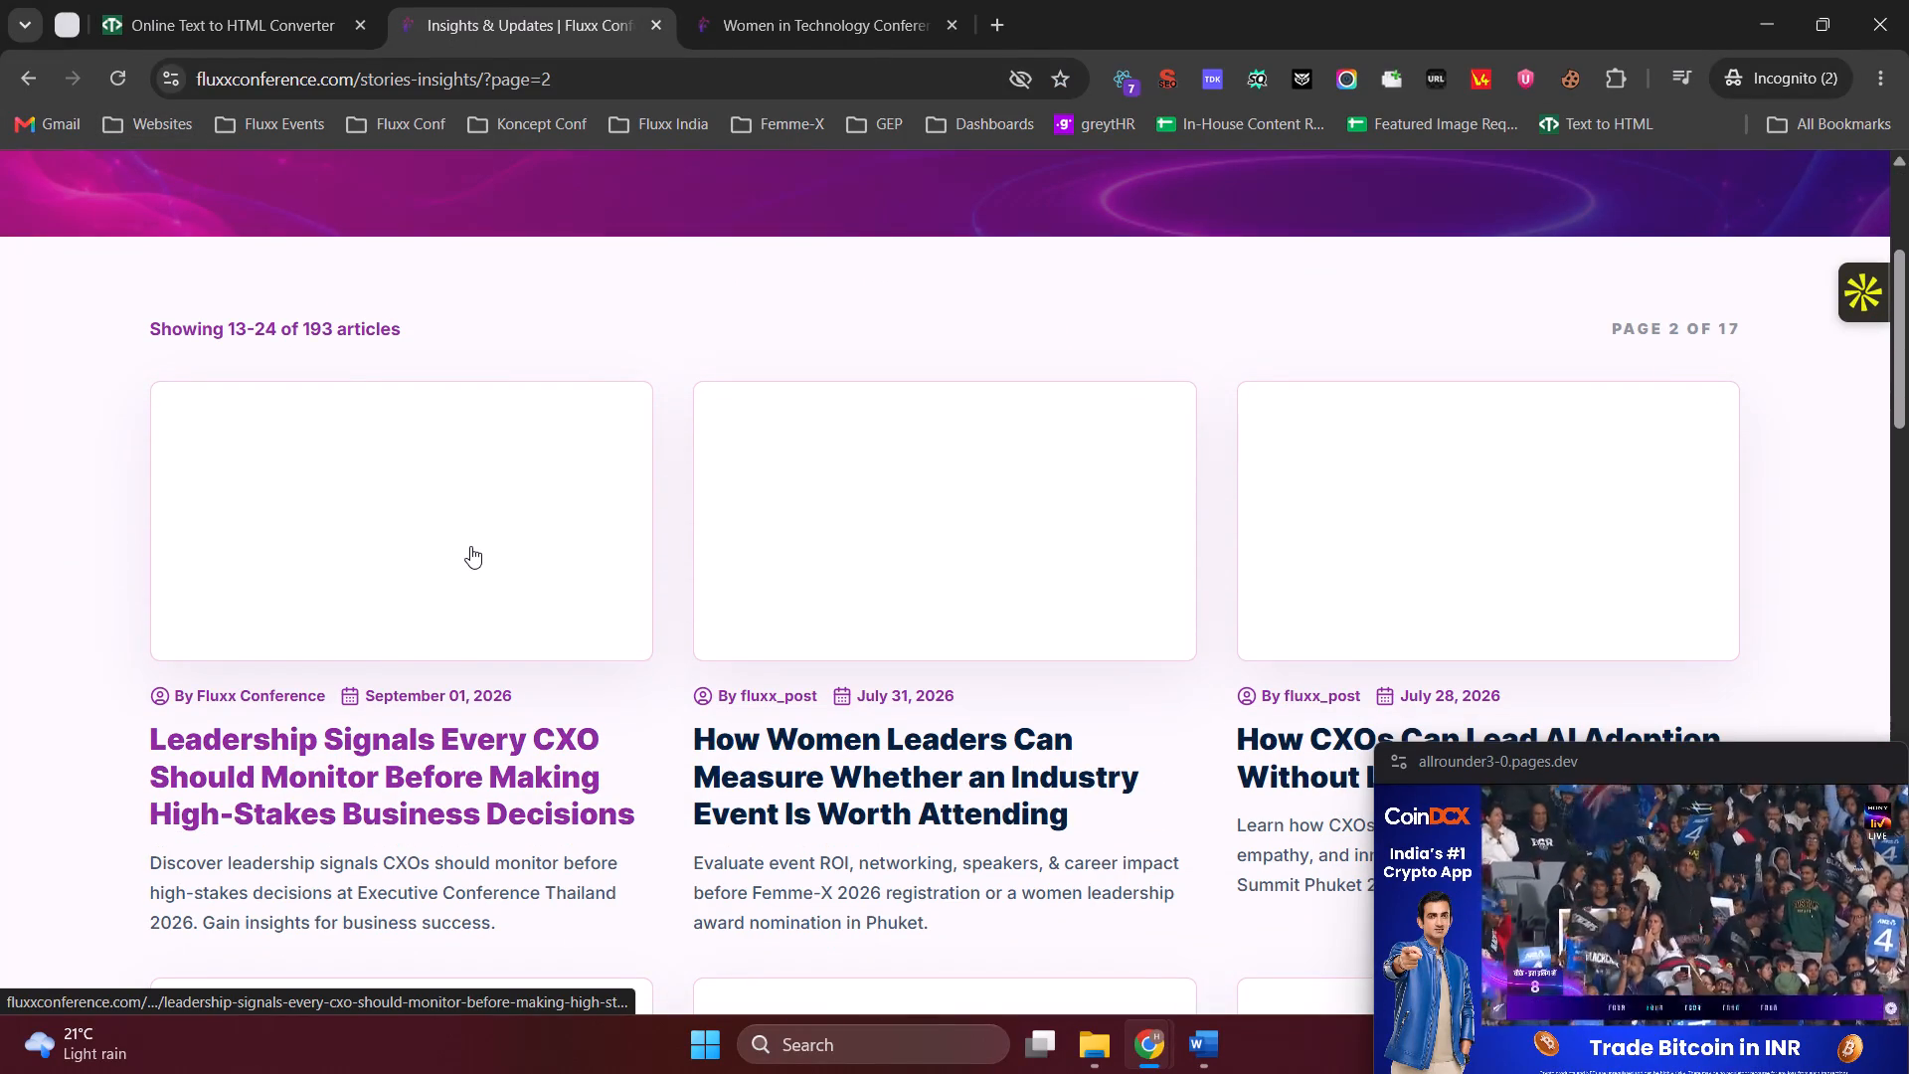
pyautogui.scroll(-1, 470, 546)
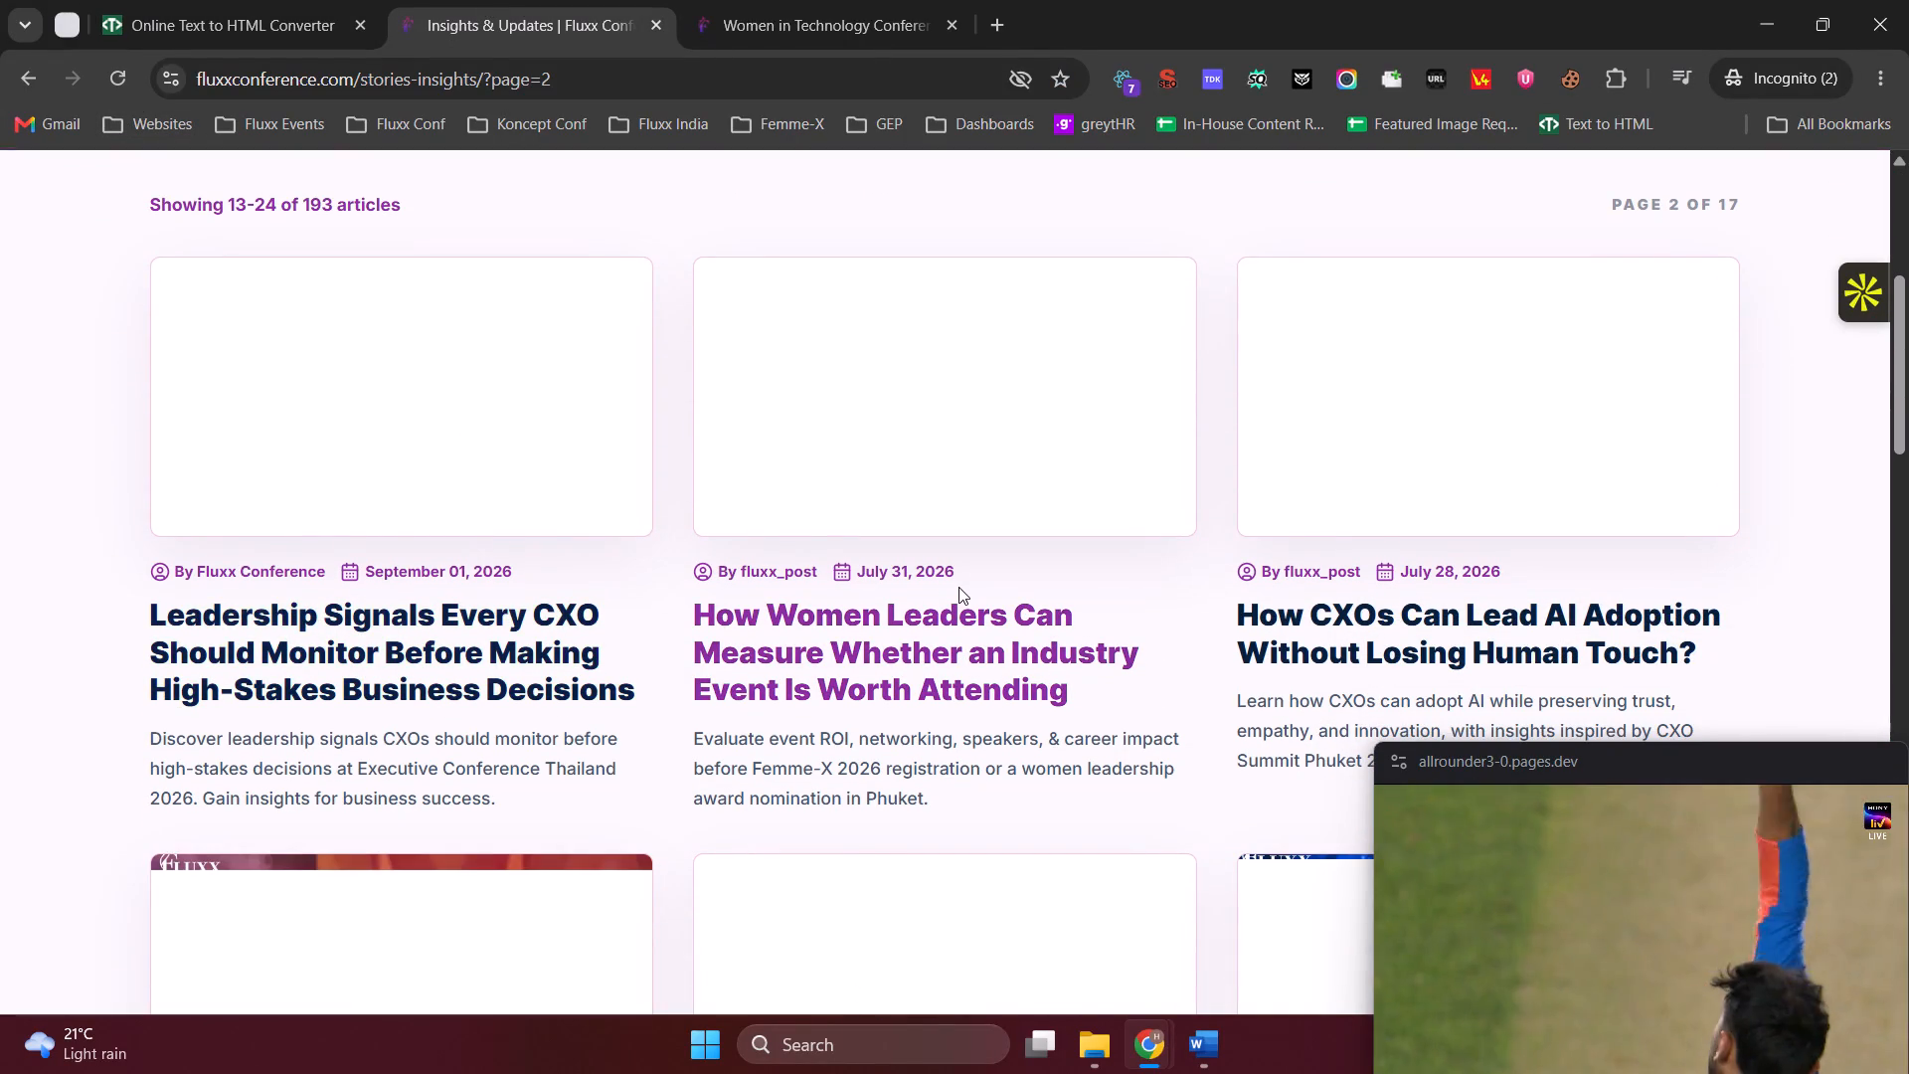
pyautogui.scroll(-5, 958, 587)
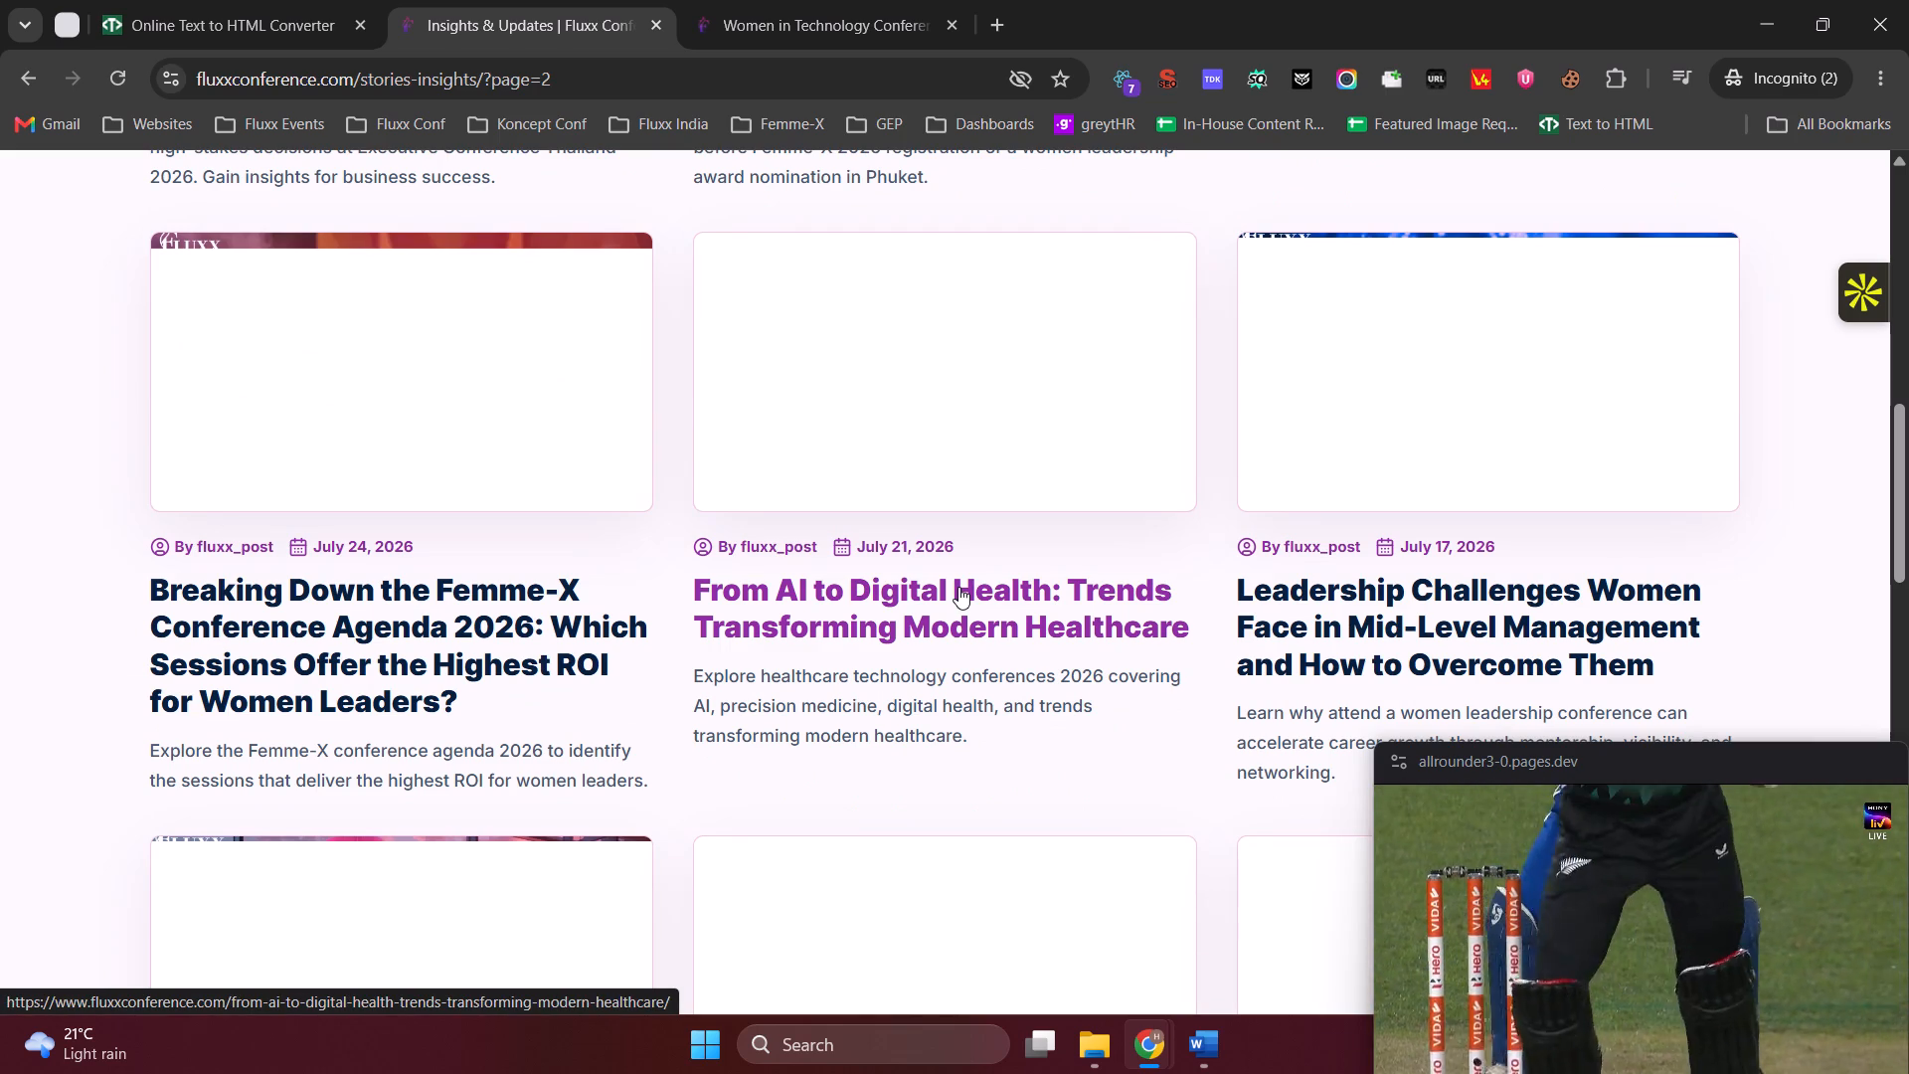
pyautogui.scroll(-2, 958, 587)
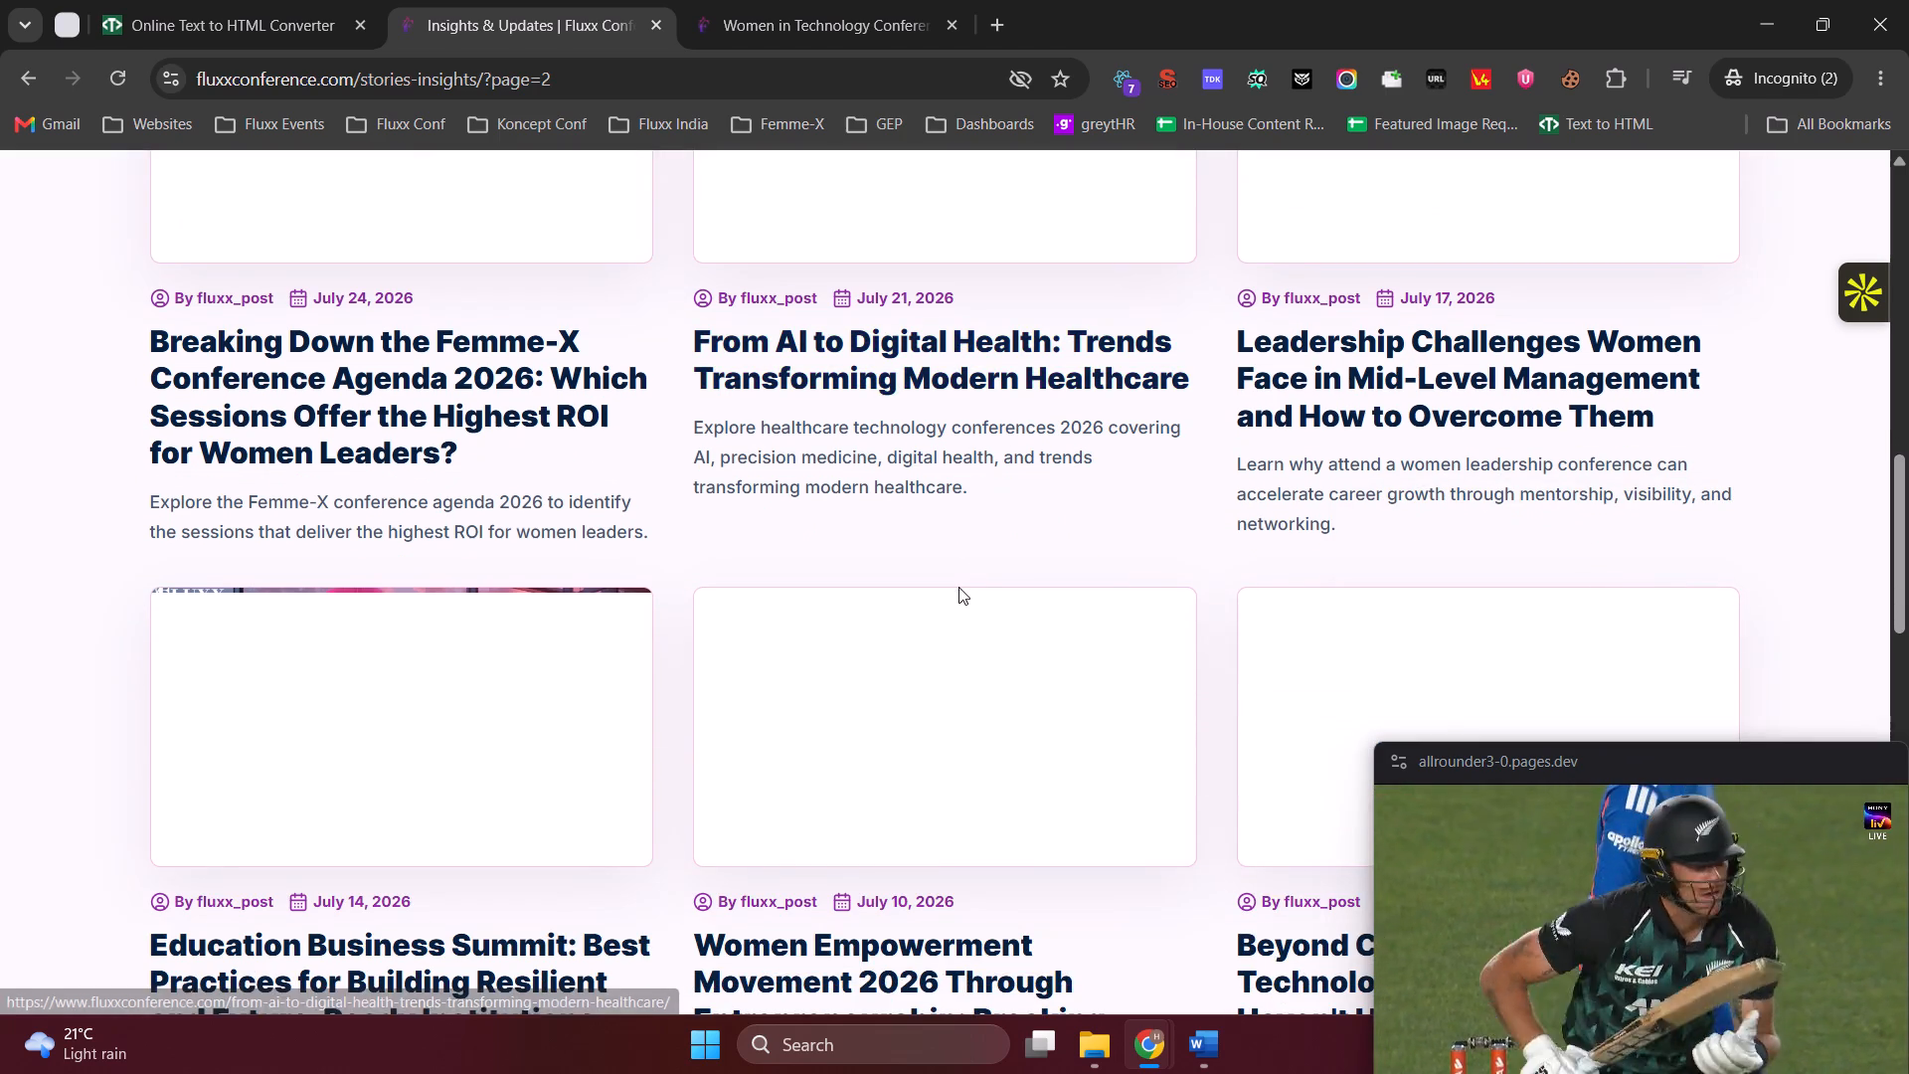
pyautogui.scroll(-4, 958, 587)
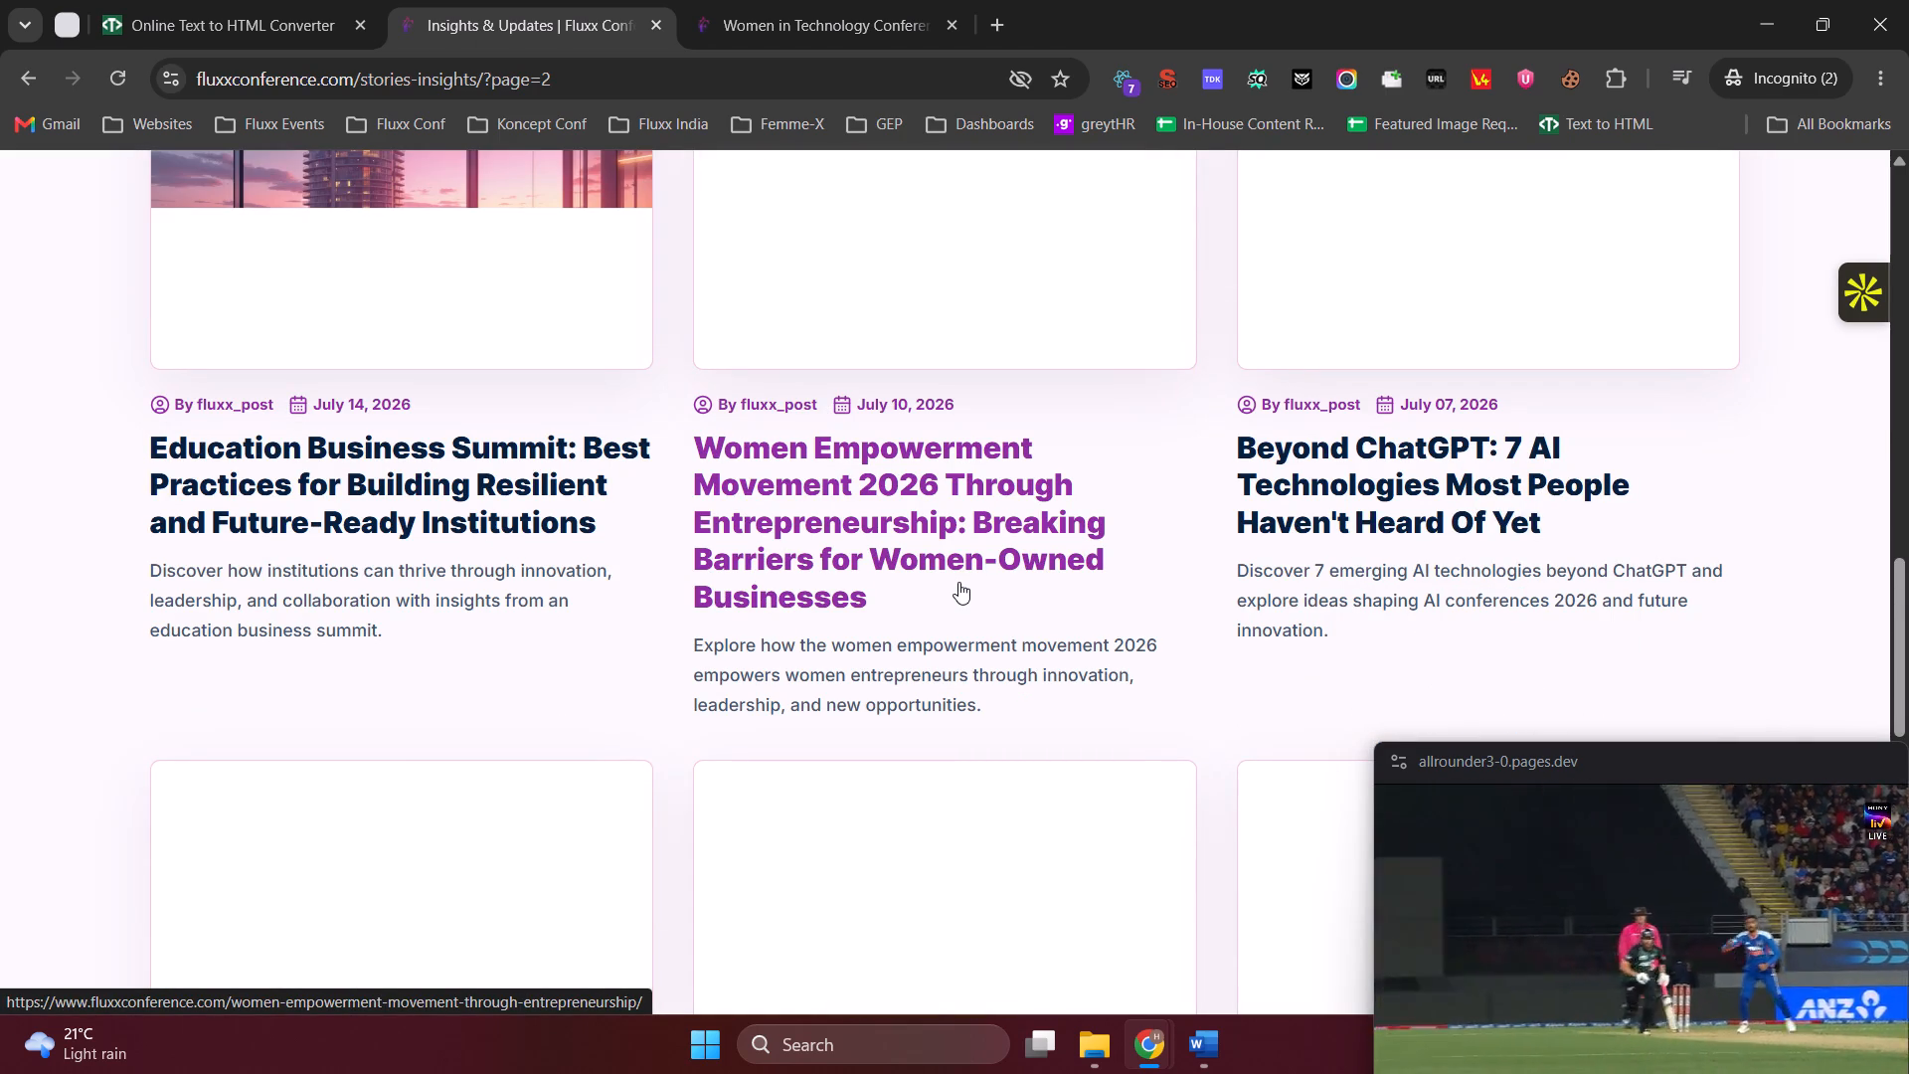
pyautogui.scroll(-5, 960, 572)
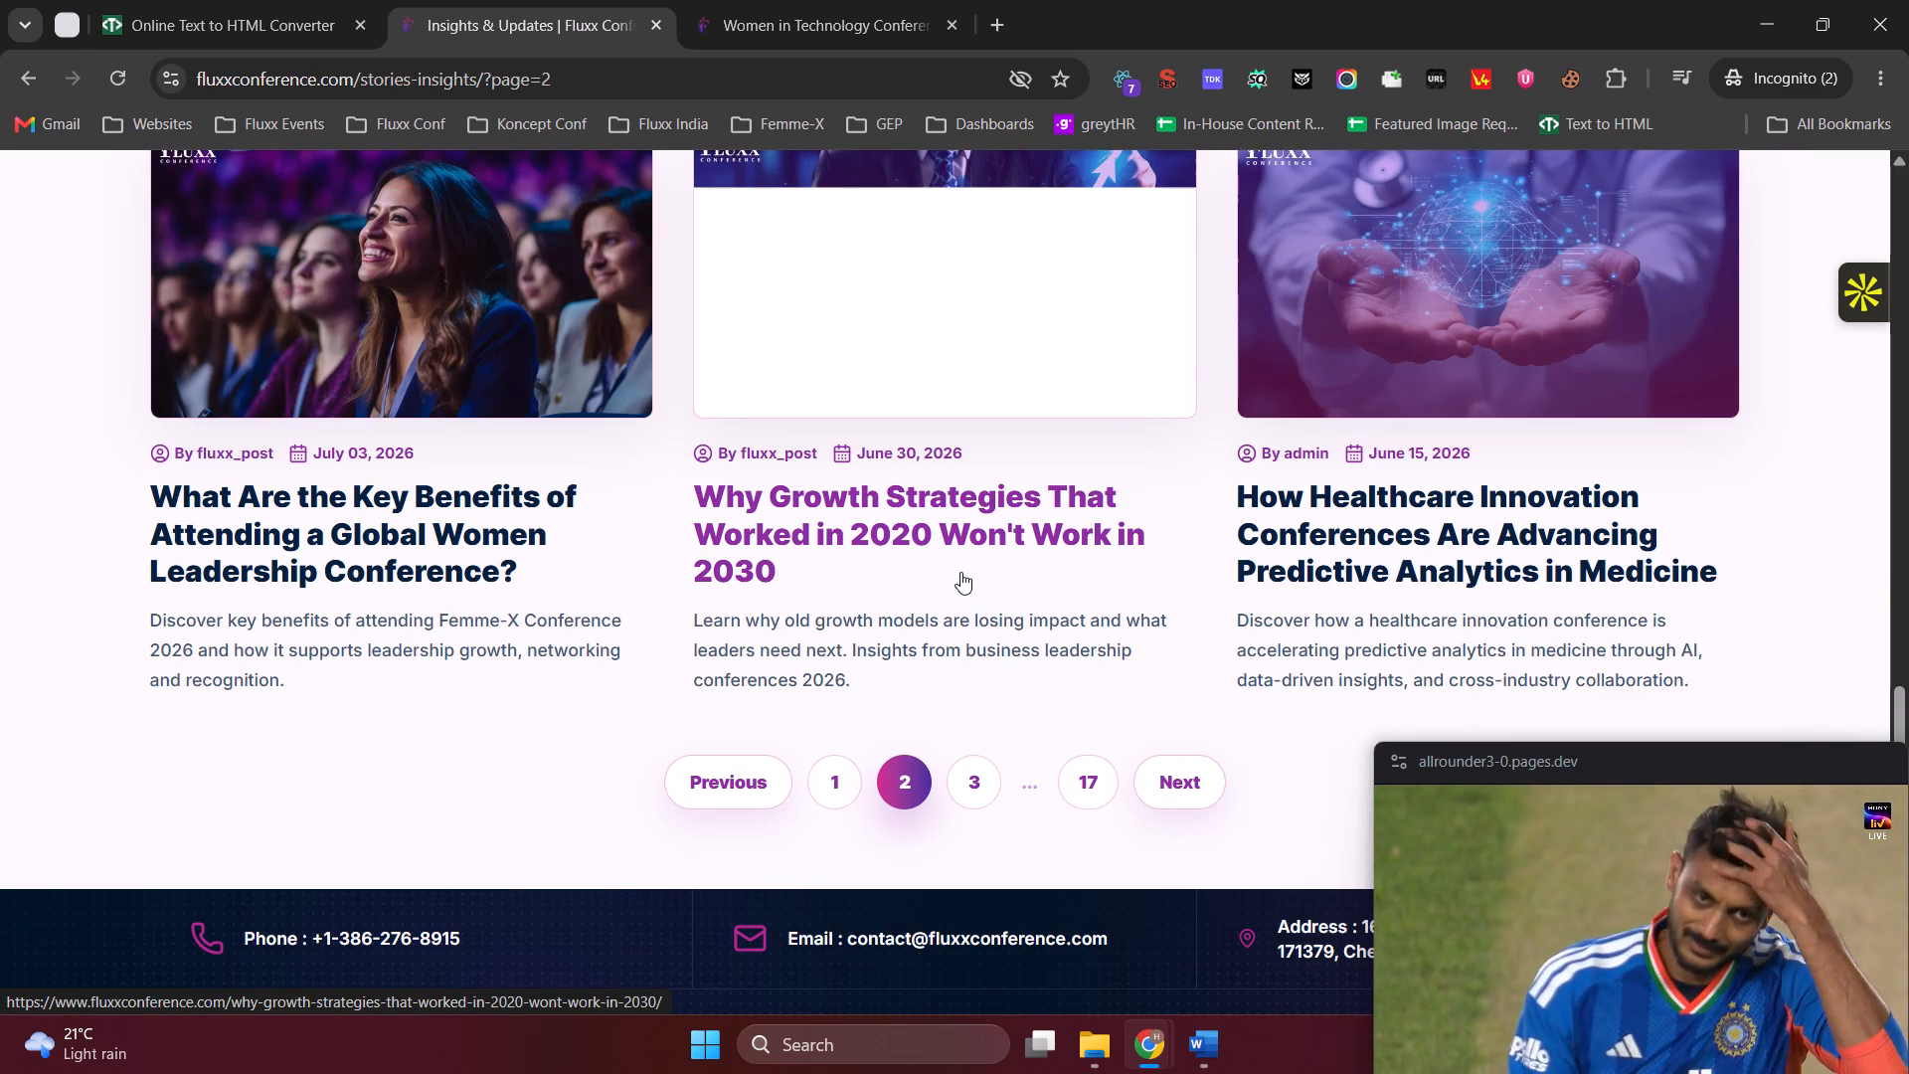
pyautogui.scroll(5, 960, 572)
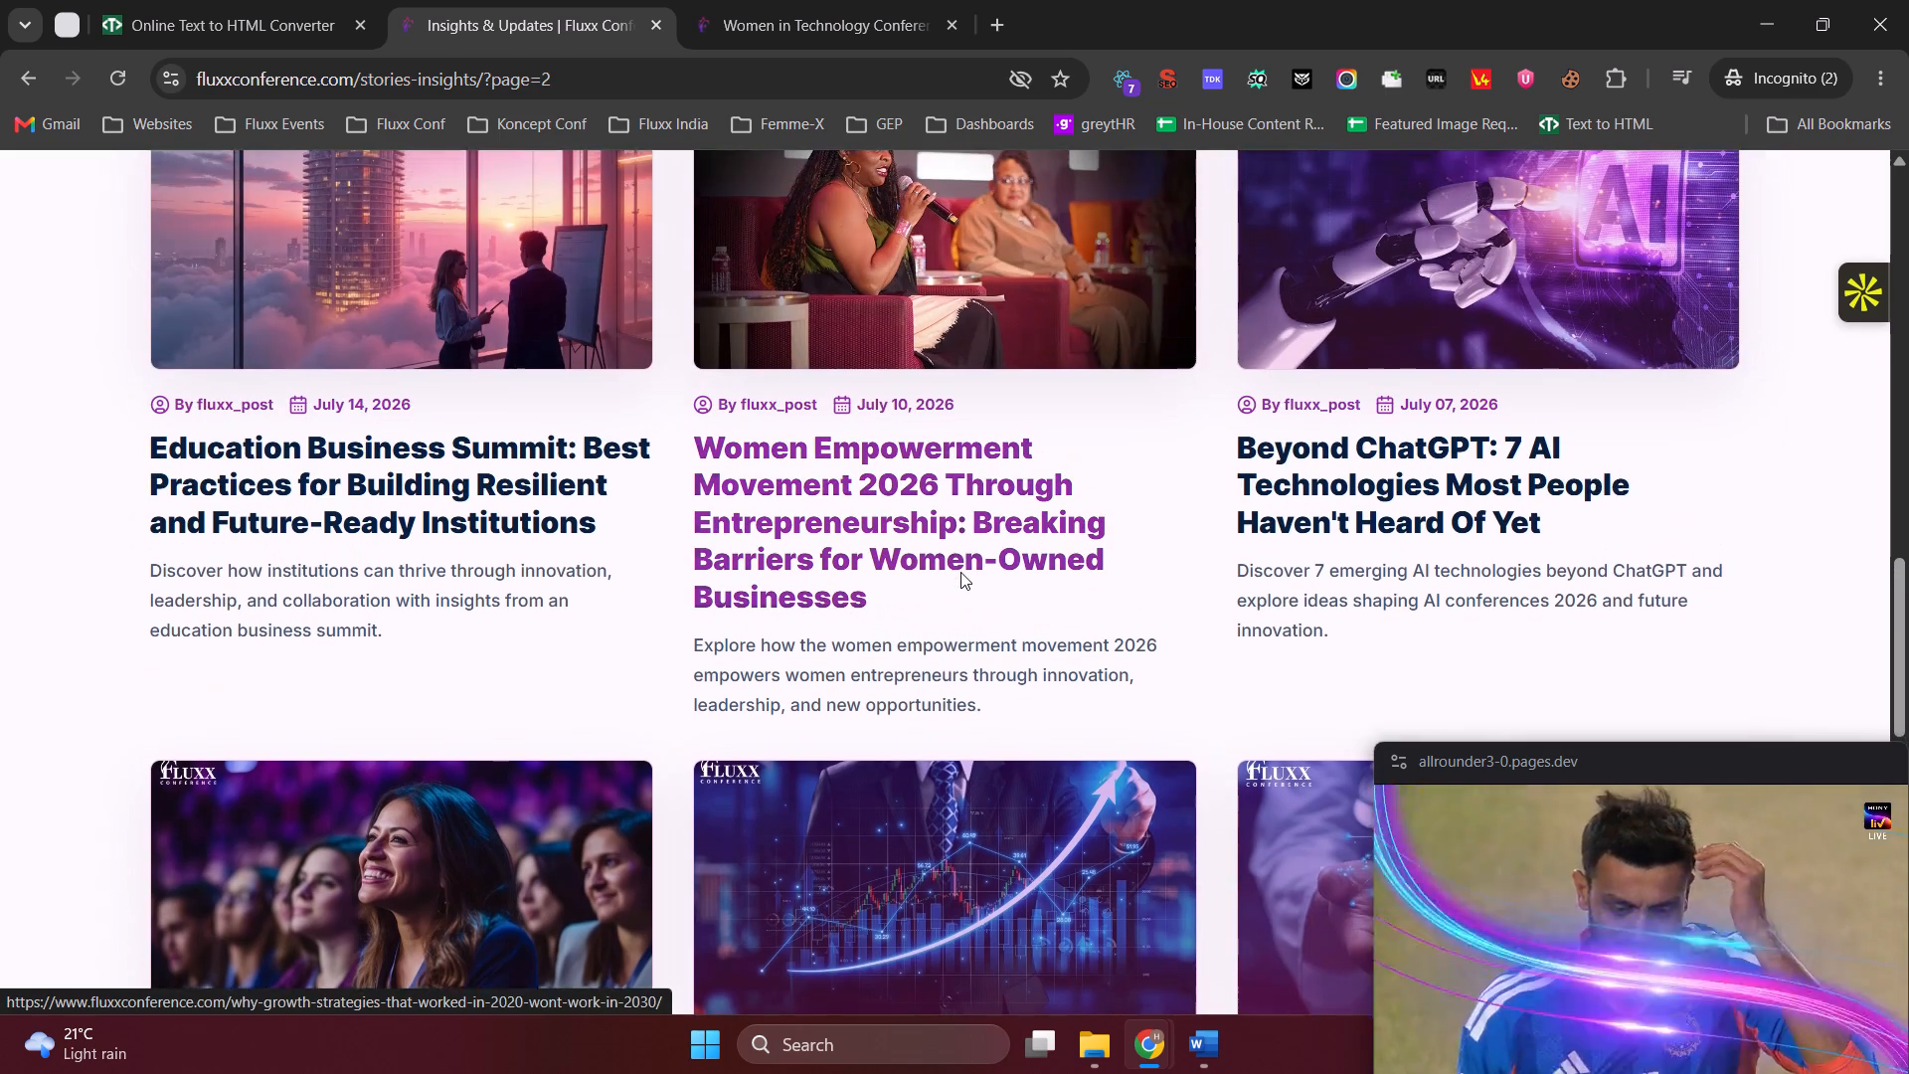
pyautogui.scroll(1, 960, 572)
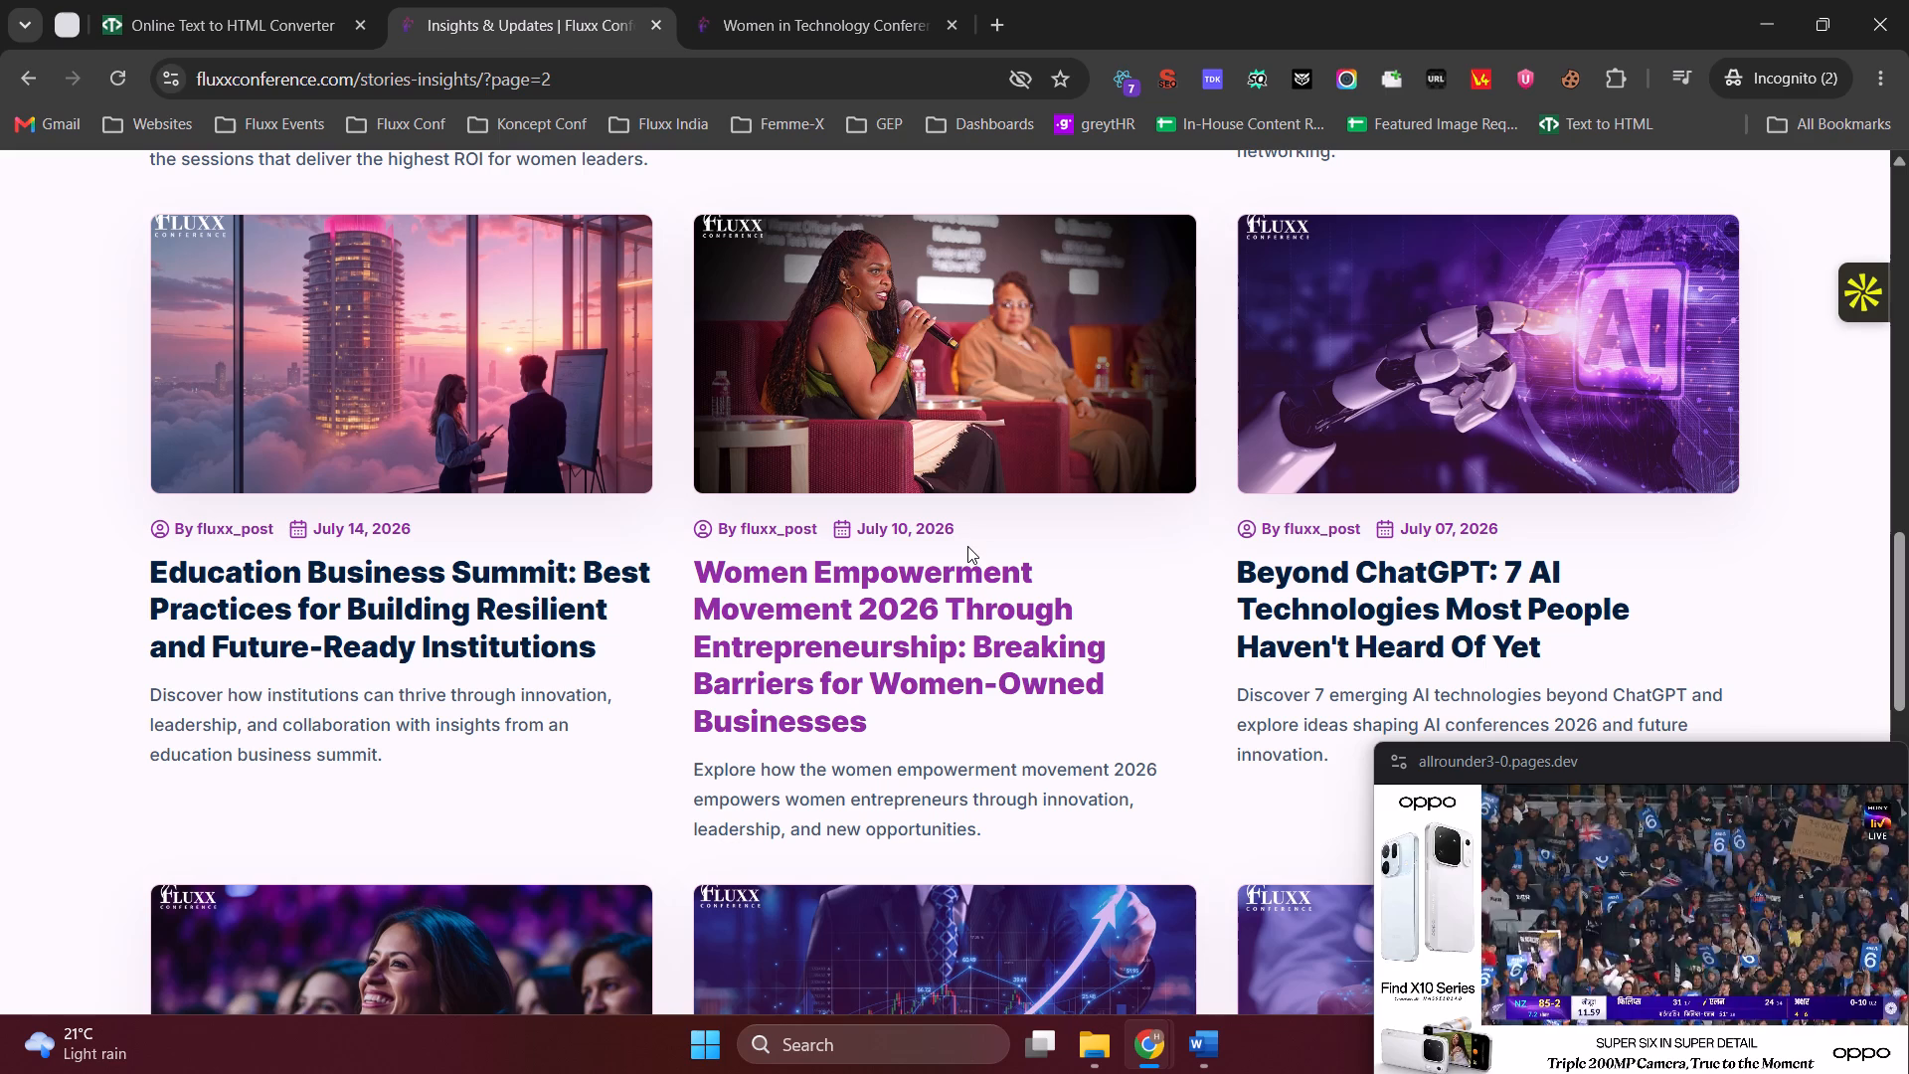
pyautogui.scroll(2, 967, 546)
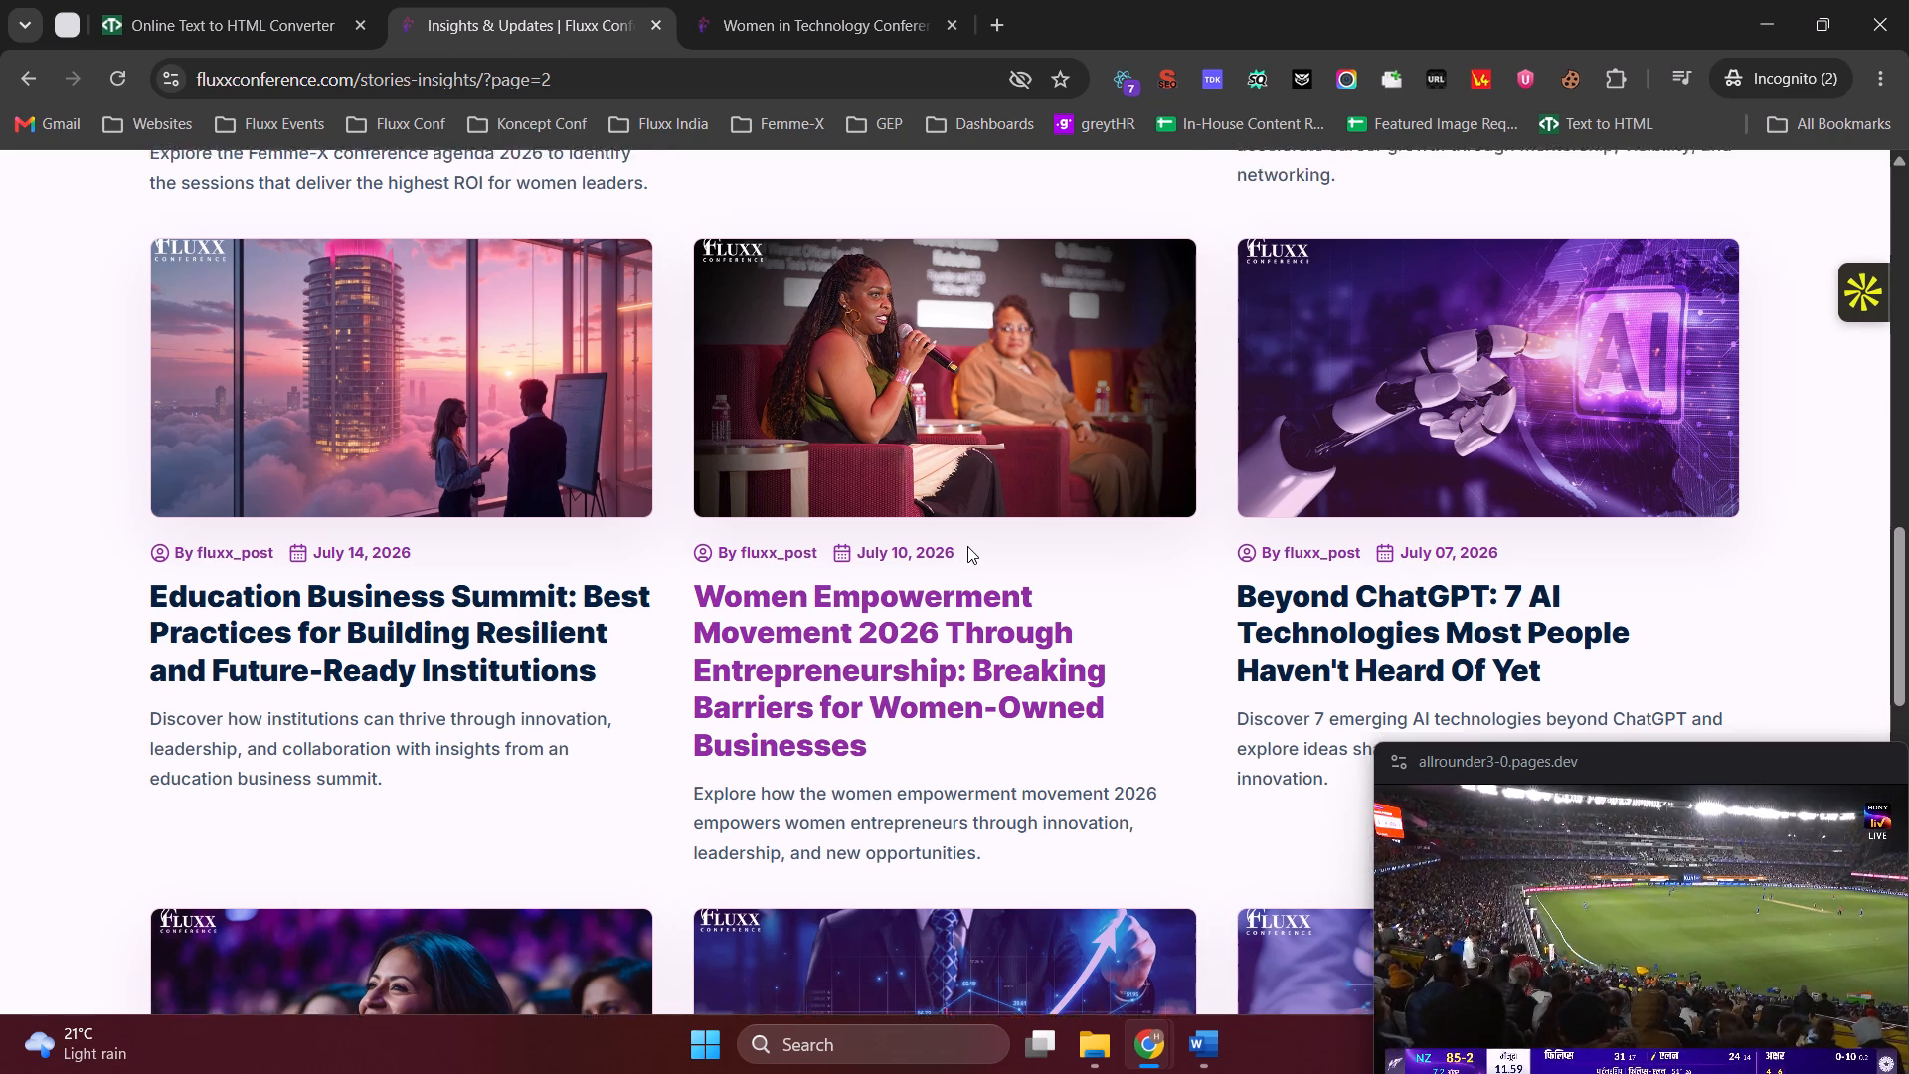
pyautogui.scroll(11, 967, 546)
pyautogui.scroll(-6, 967, 546)
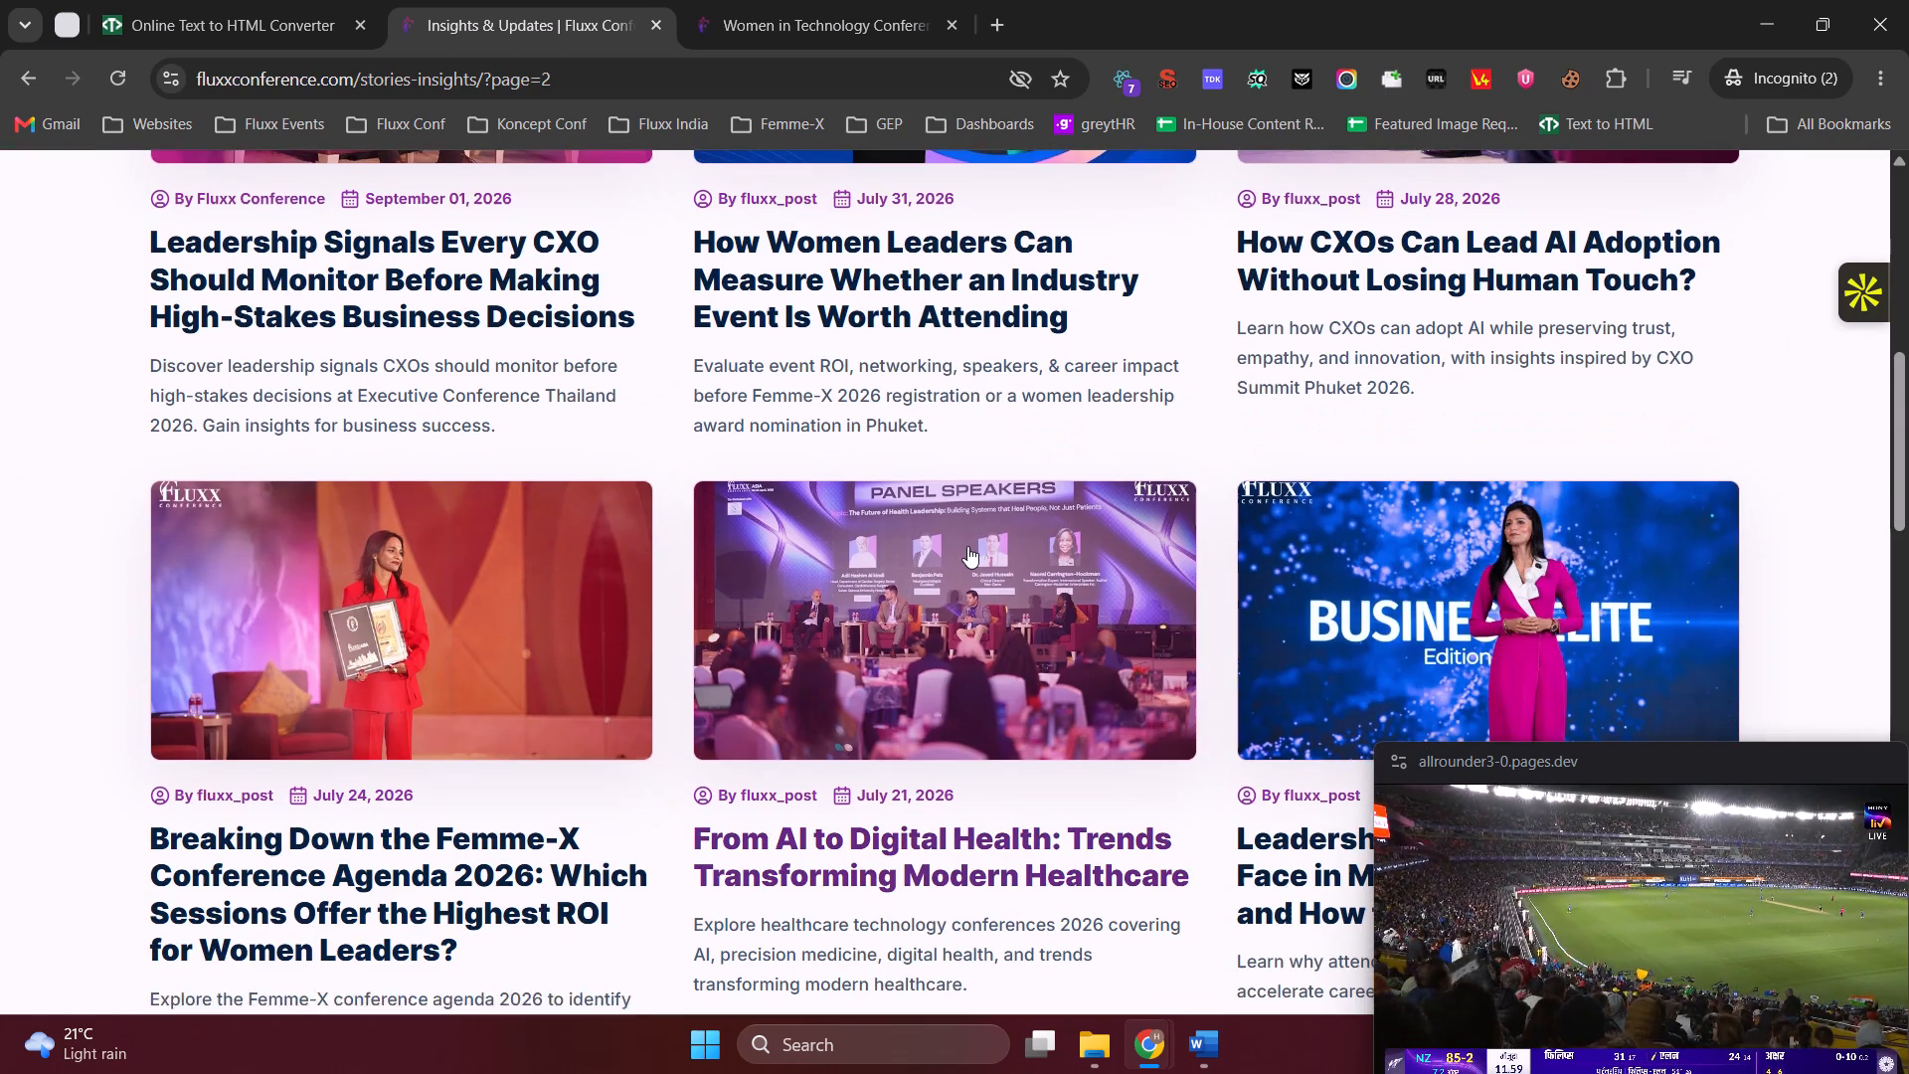
pyautogui.scroll(-12, 967, 546)
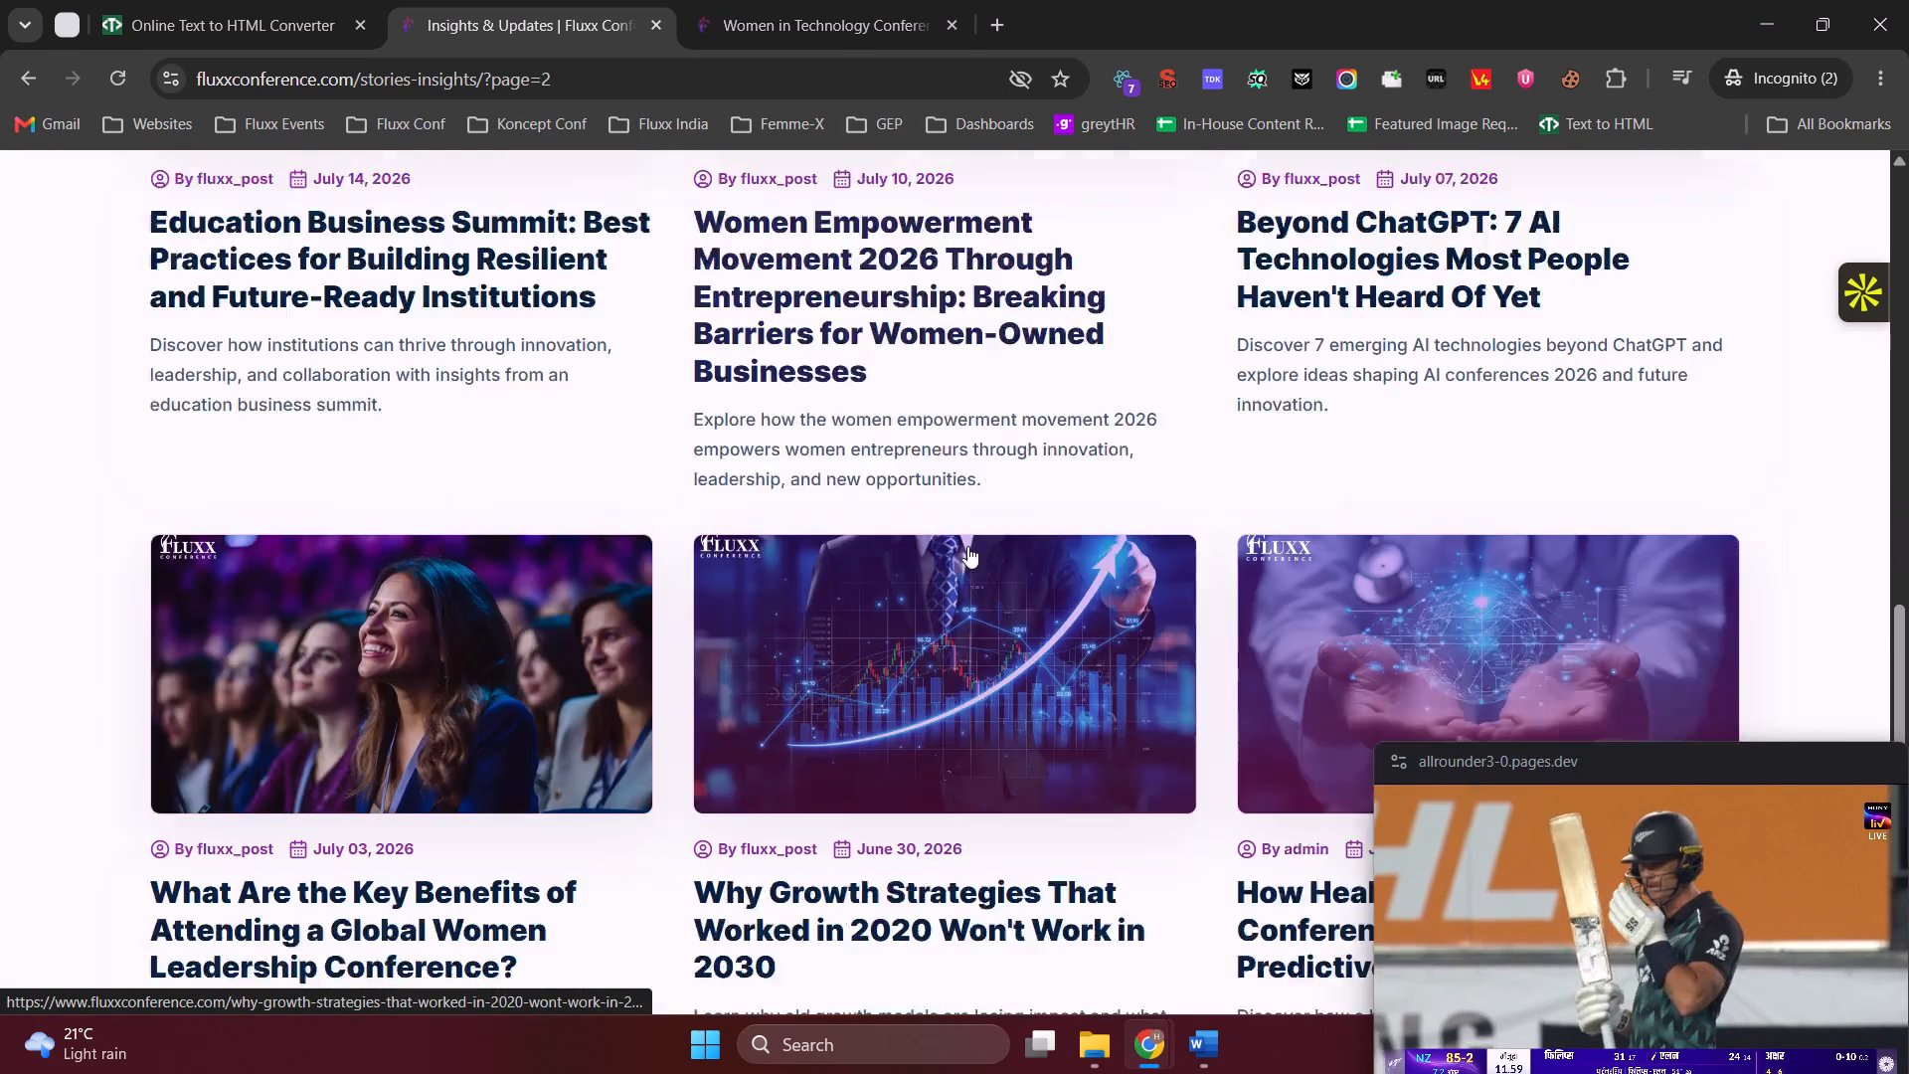
pyautogui.scroll(-5, 967, 546)
# Return to page 1 of the Stories & Insights listing and look through its articles for a second related read.
pyautogui.click(832, 298)
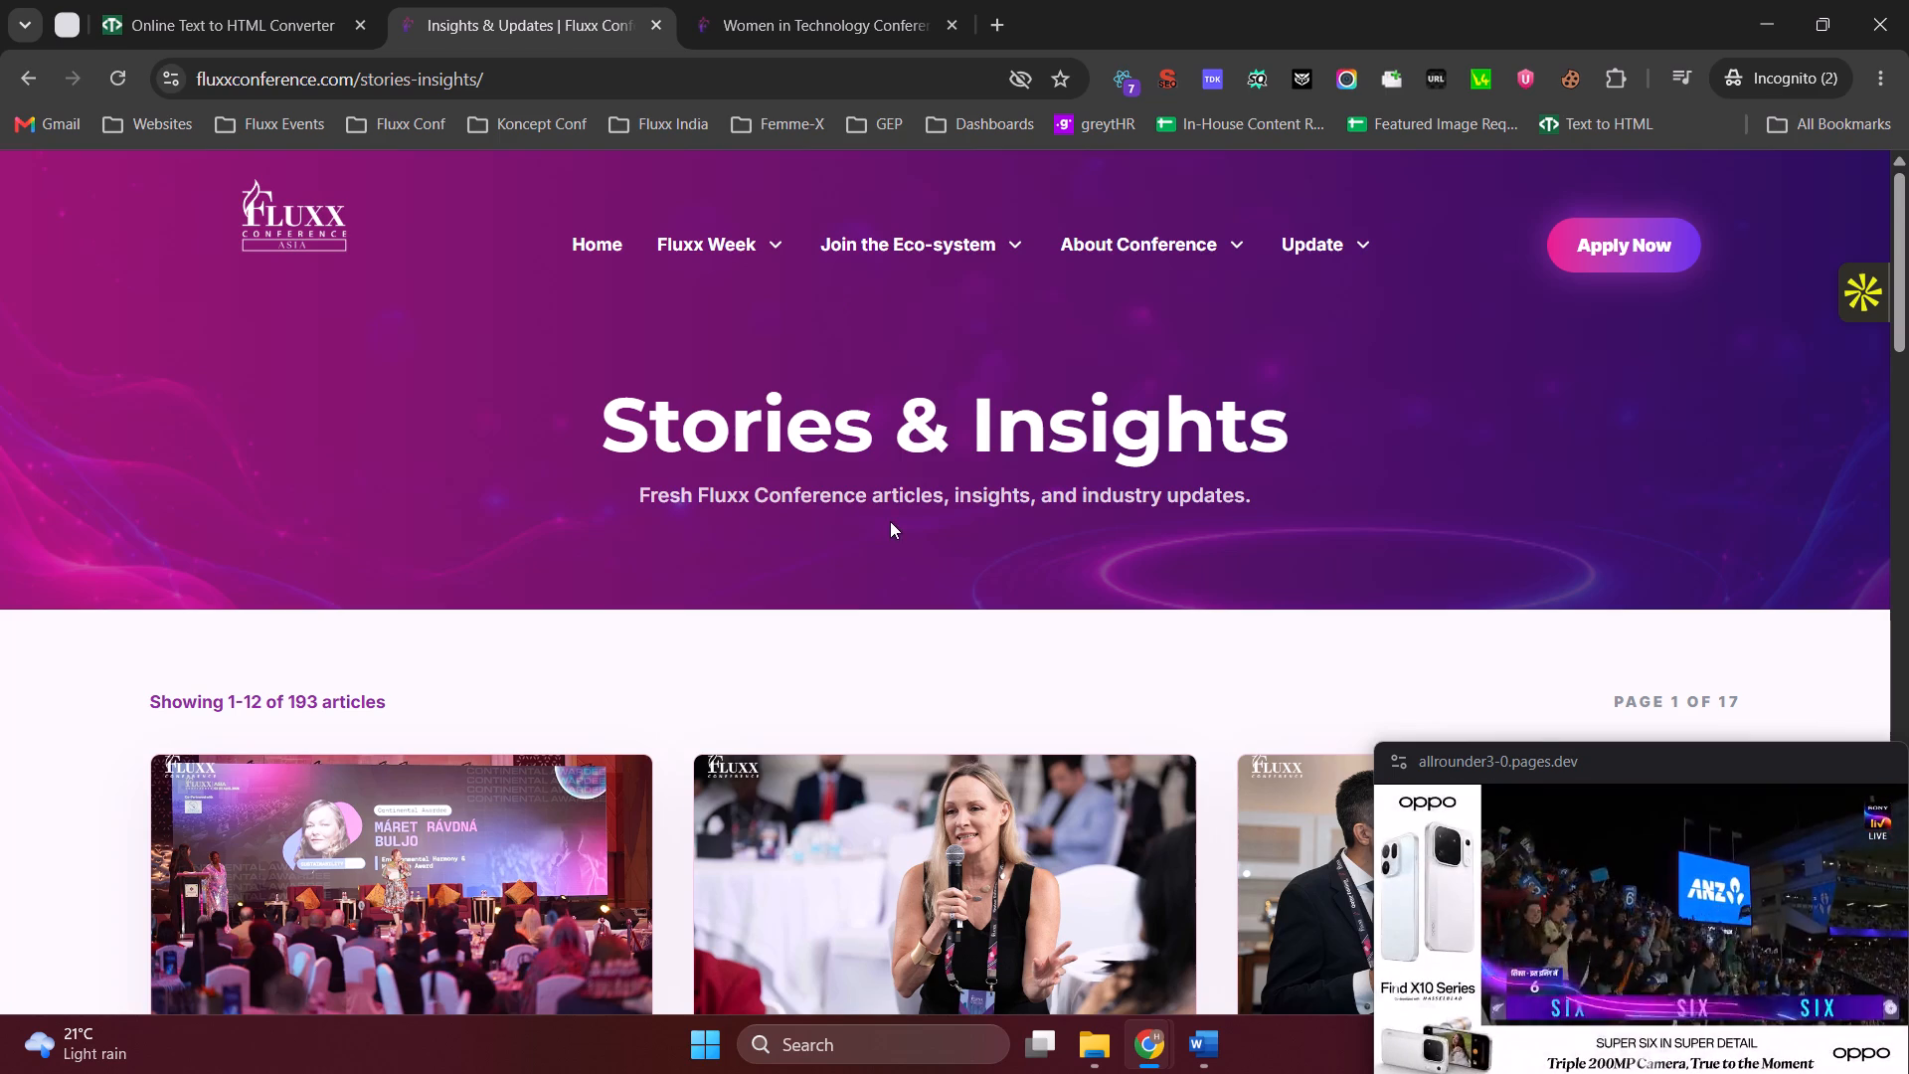
pyautogui.scroll(-3, 890, 521)
pyautogui.scroll(-1, 978, 500)
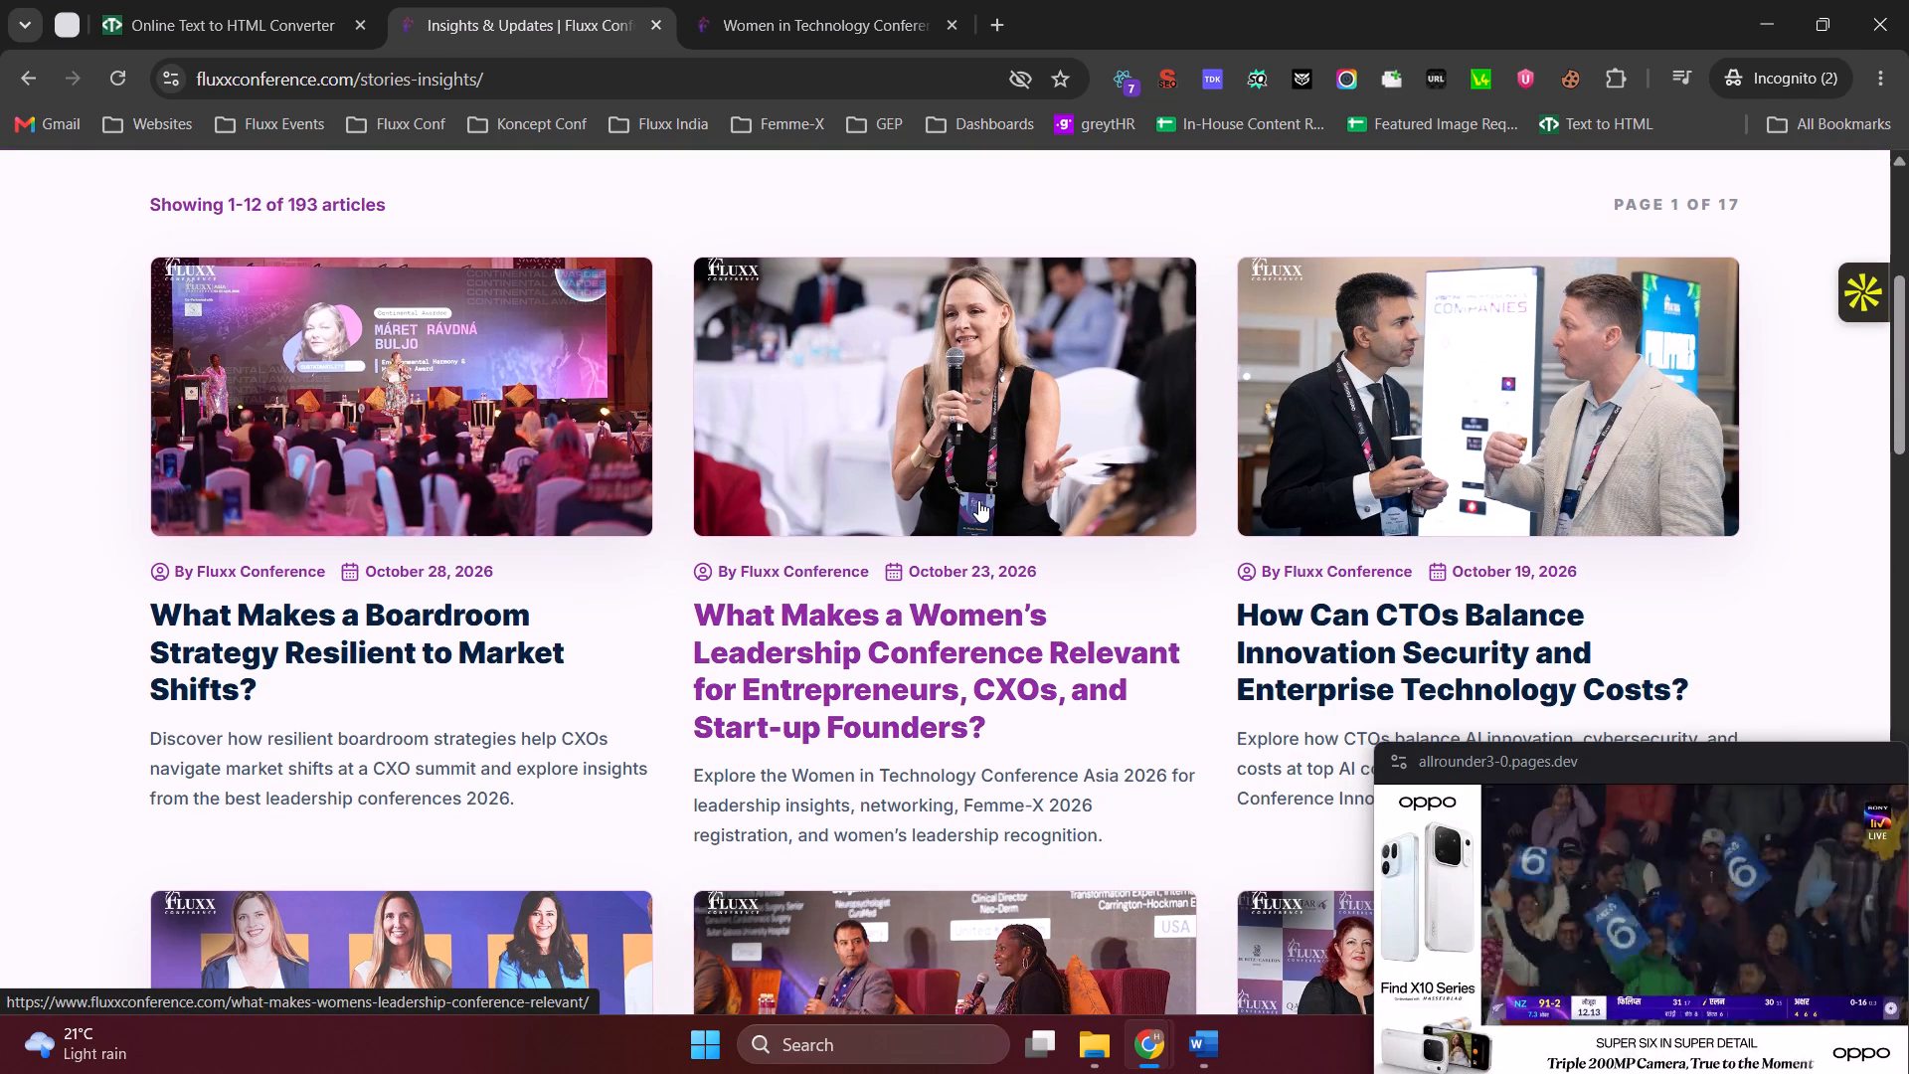
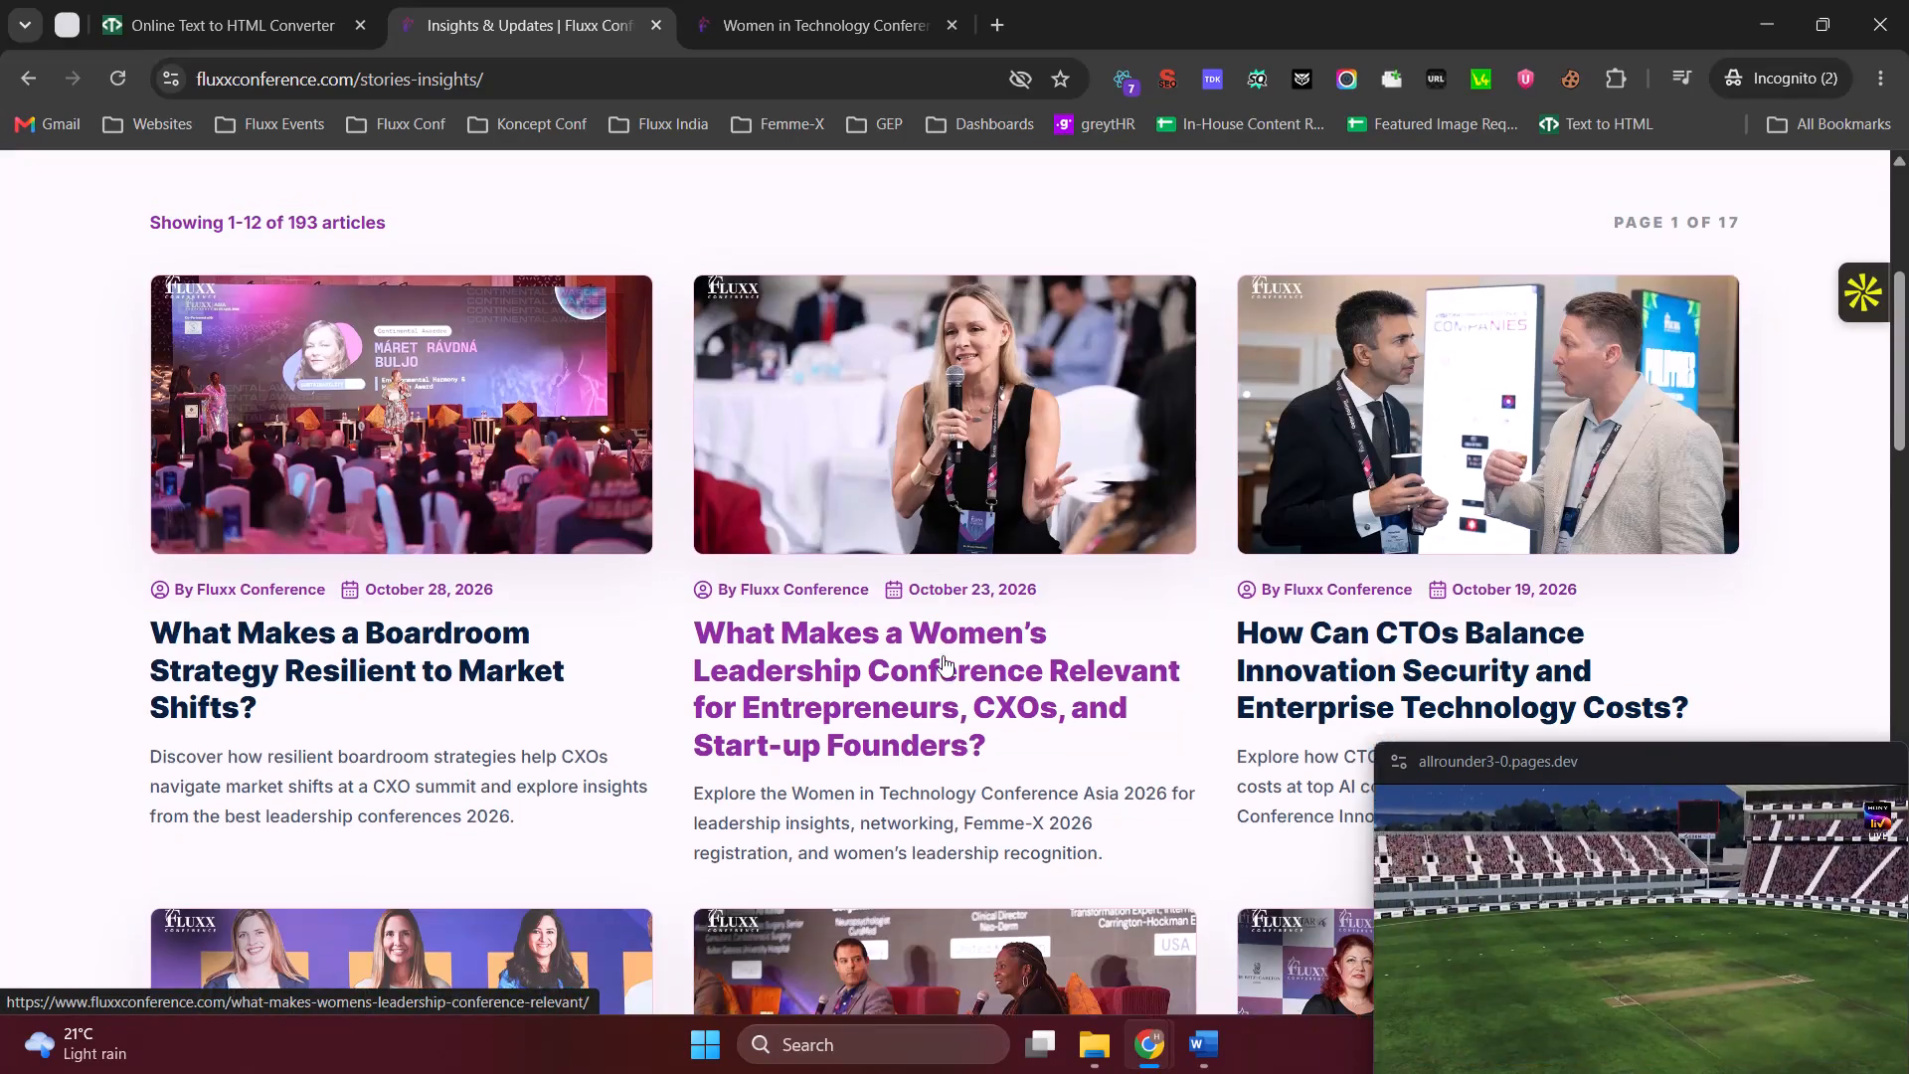
# Open the listing's article on women leaders contributing to enterprise risk management in a new tab, placed last among the tabs.
pyautogui.scroll(-5, 943, 651)
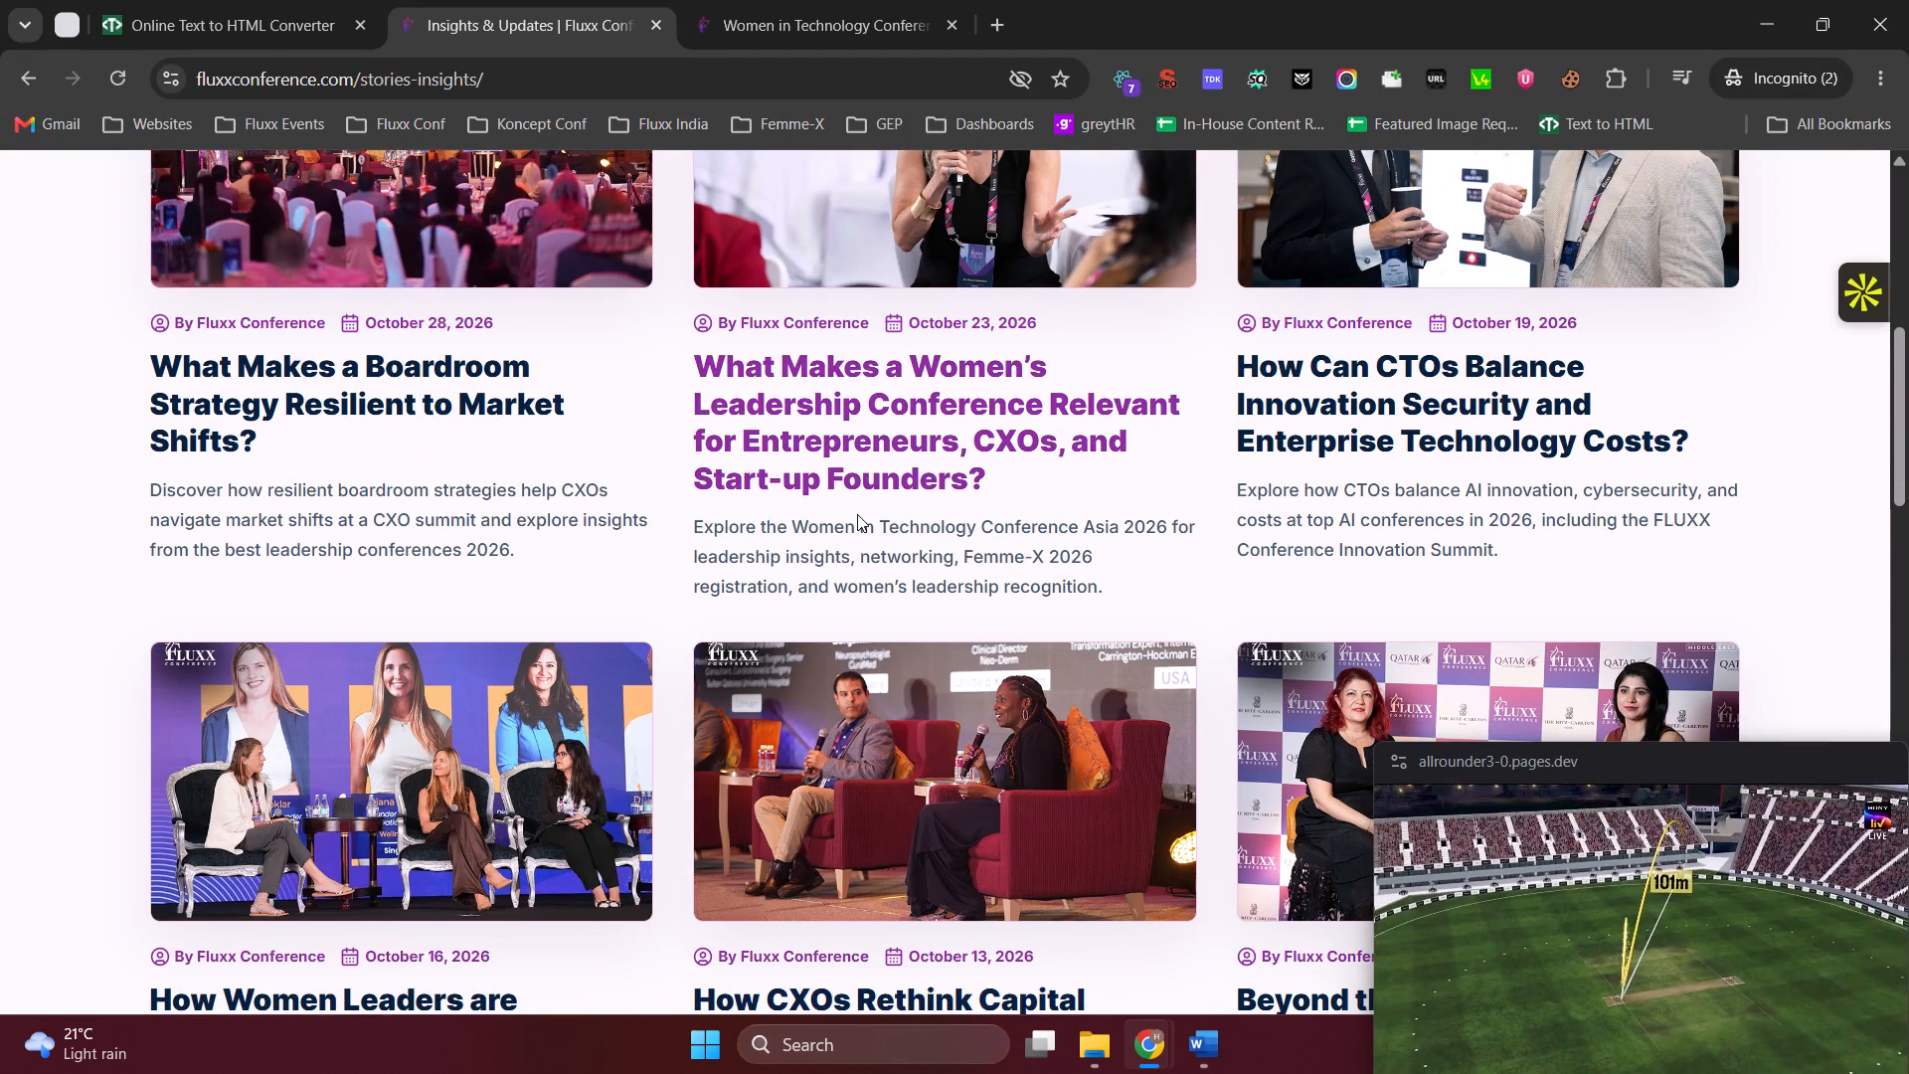
pyautogui.scroll(-1, 792, 546)
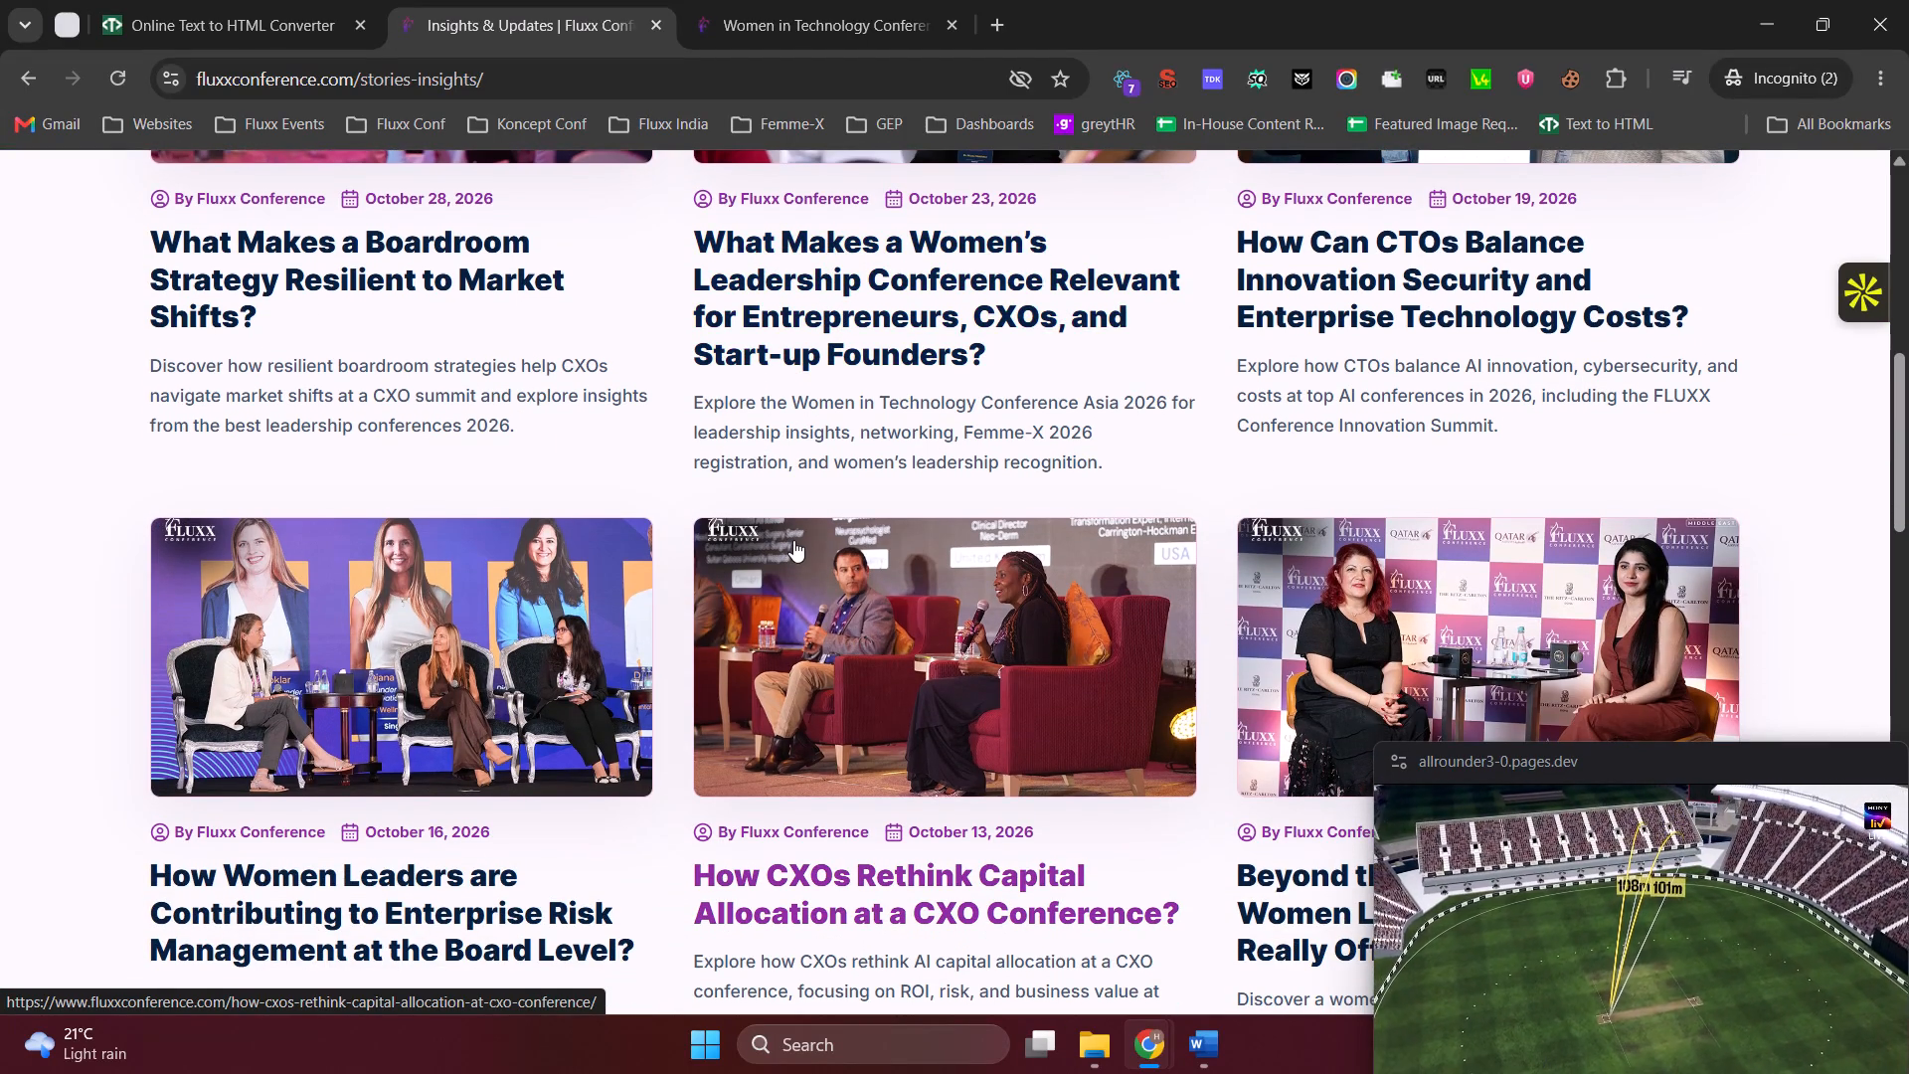
pyautogui.scroll(-1, 491, 691)
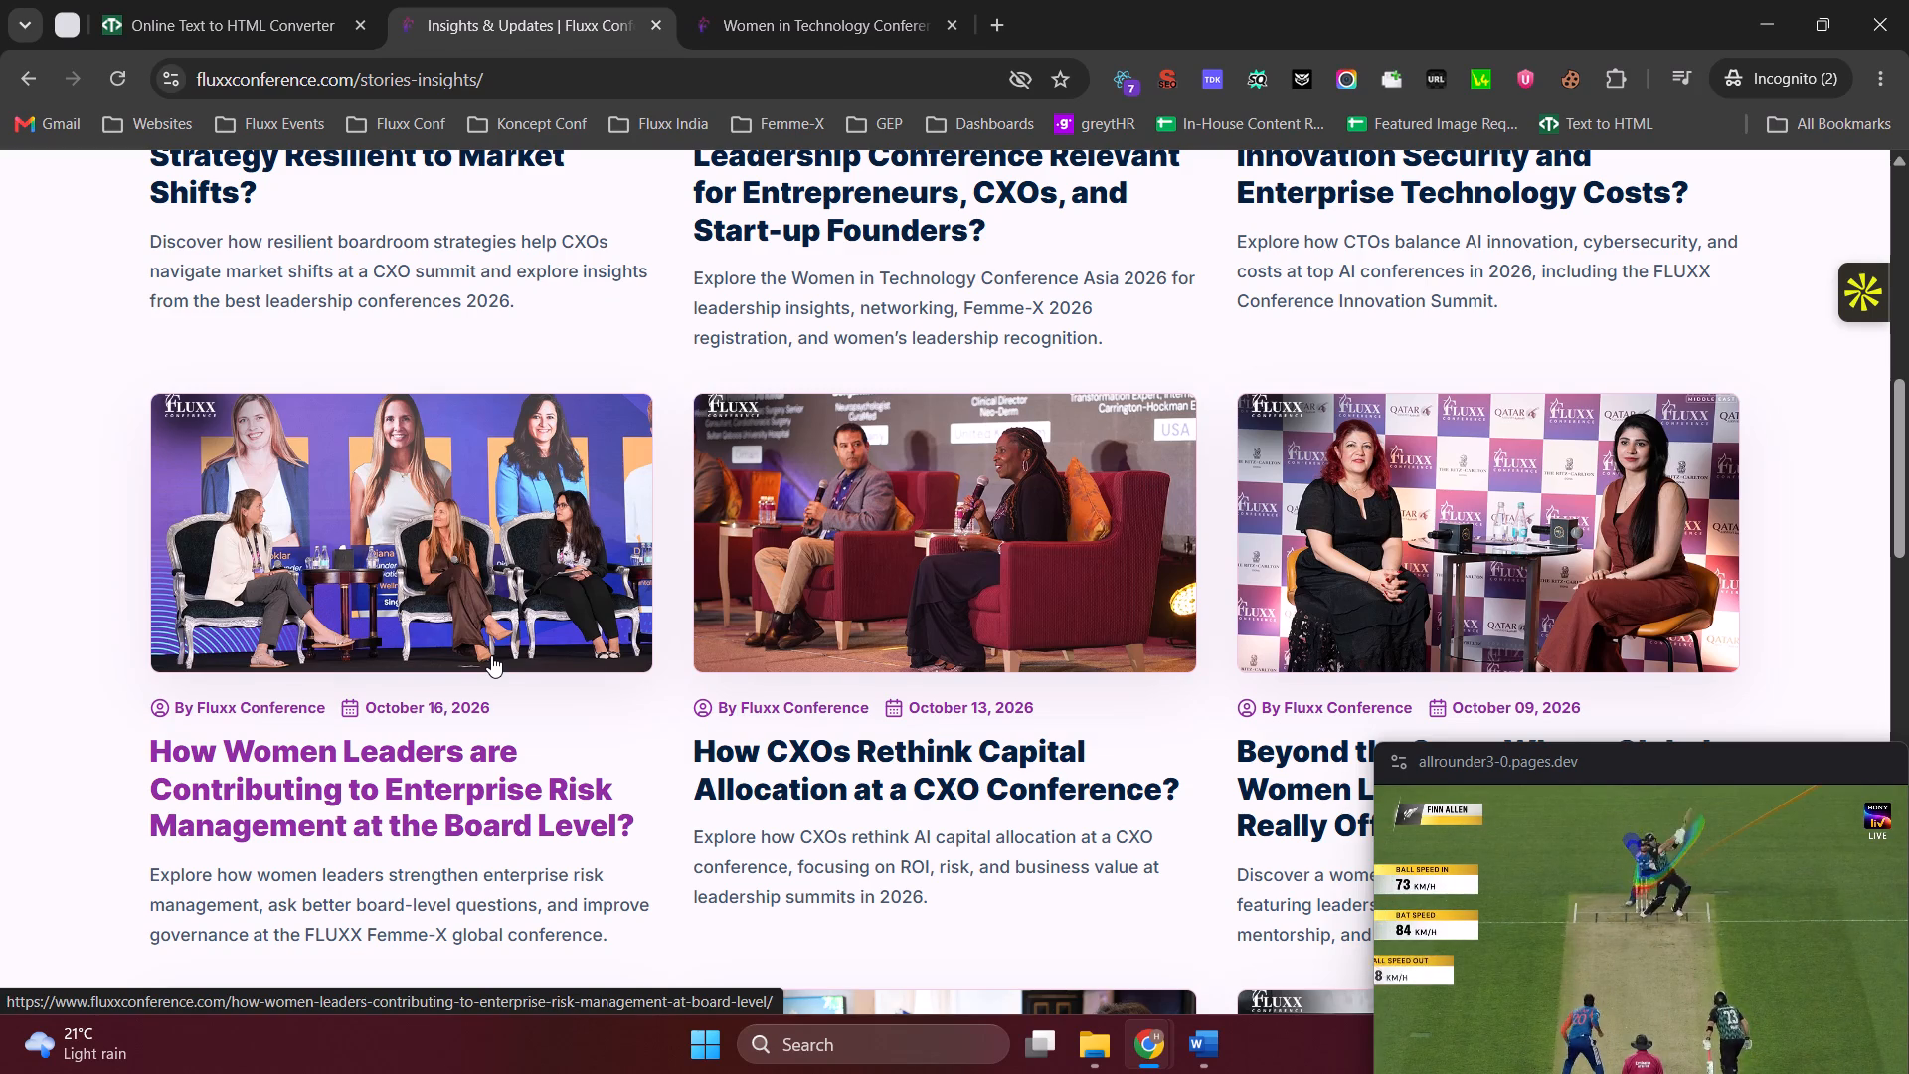
pyautogui.scroll(-2, 491, 655)
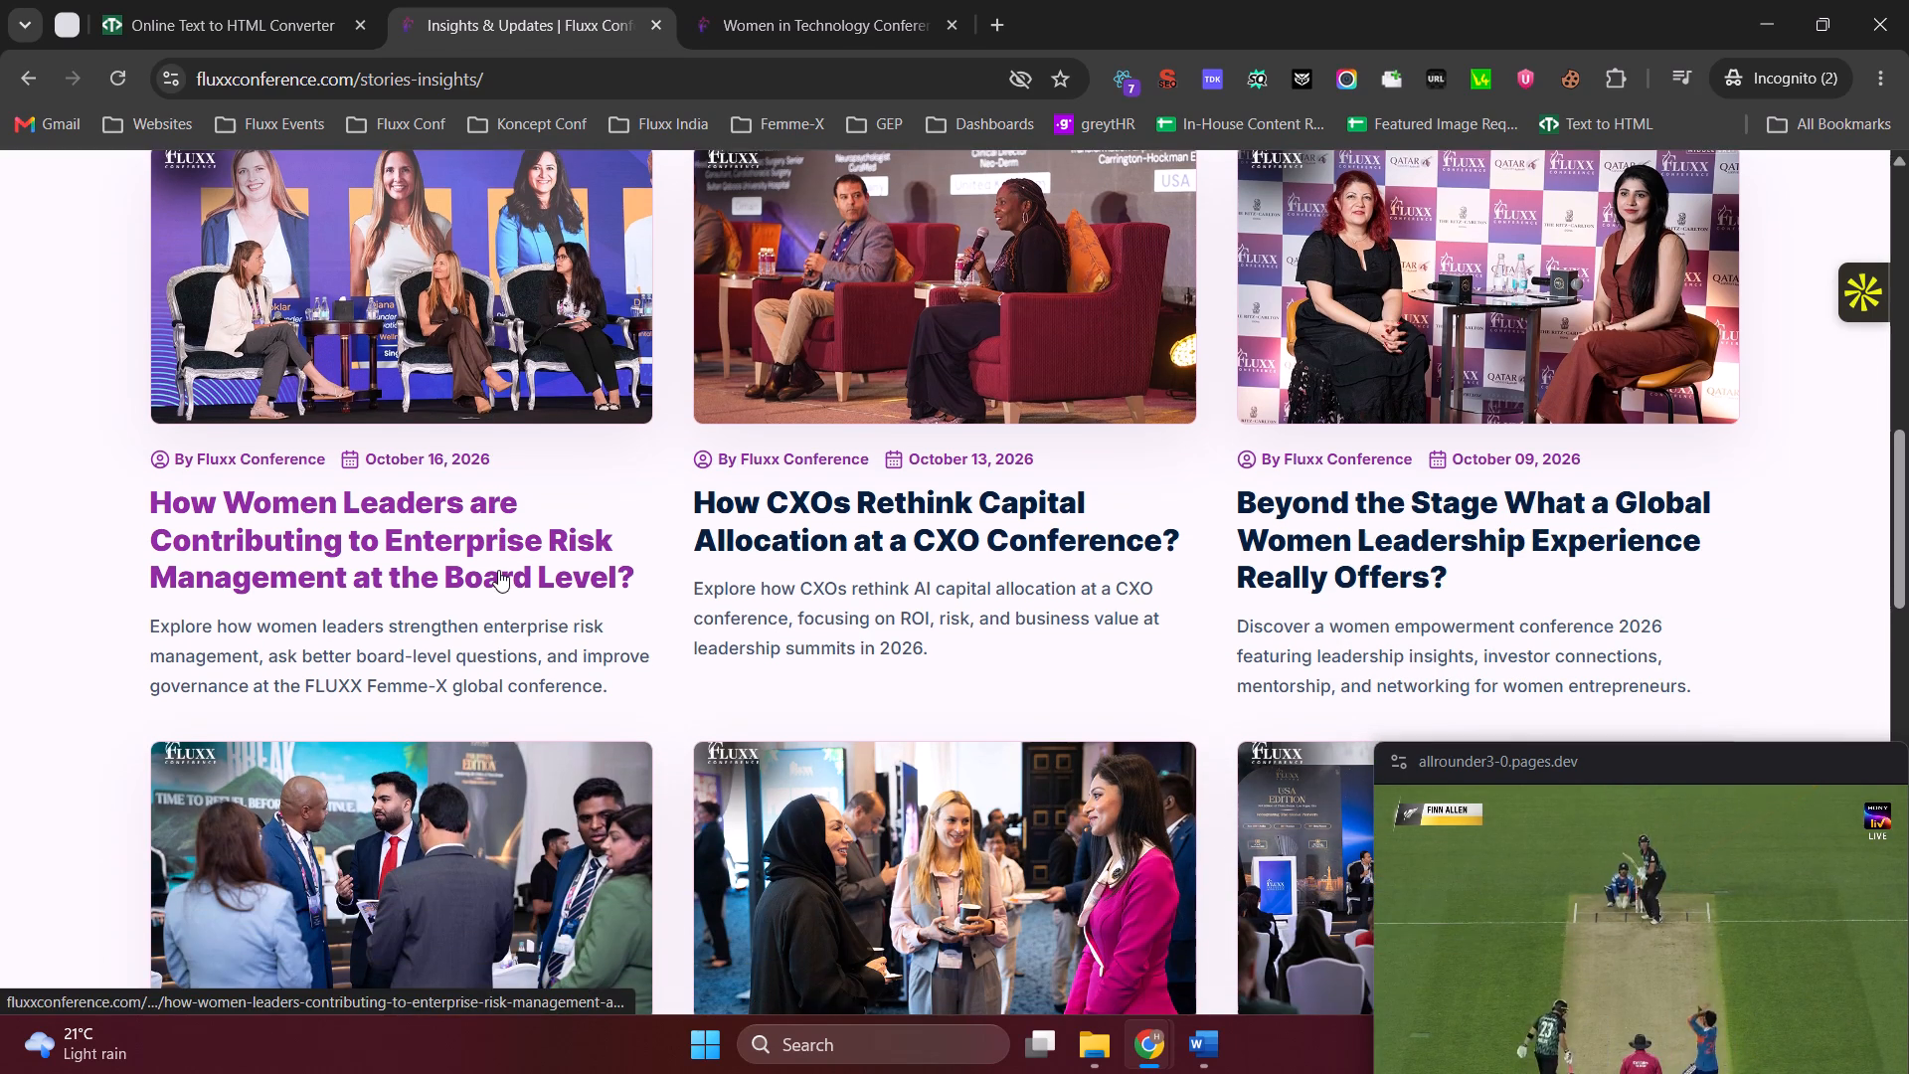
pyautogui.middleClick(498, 570)
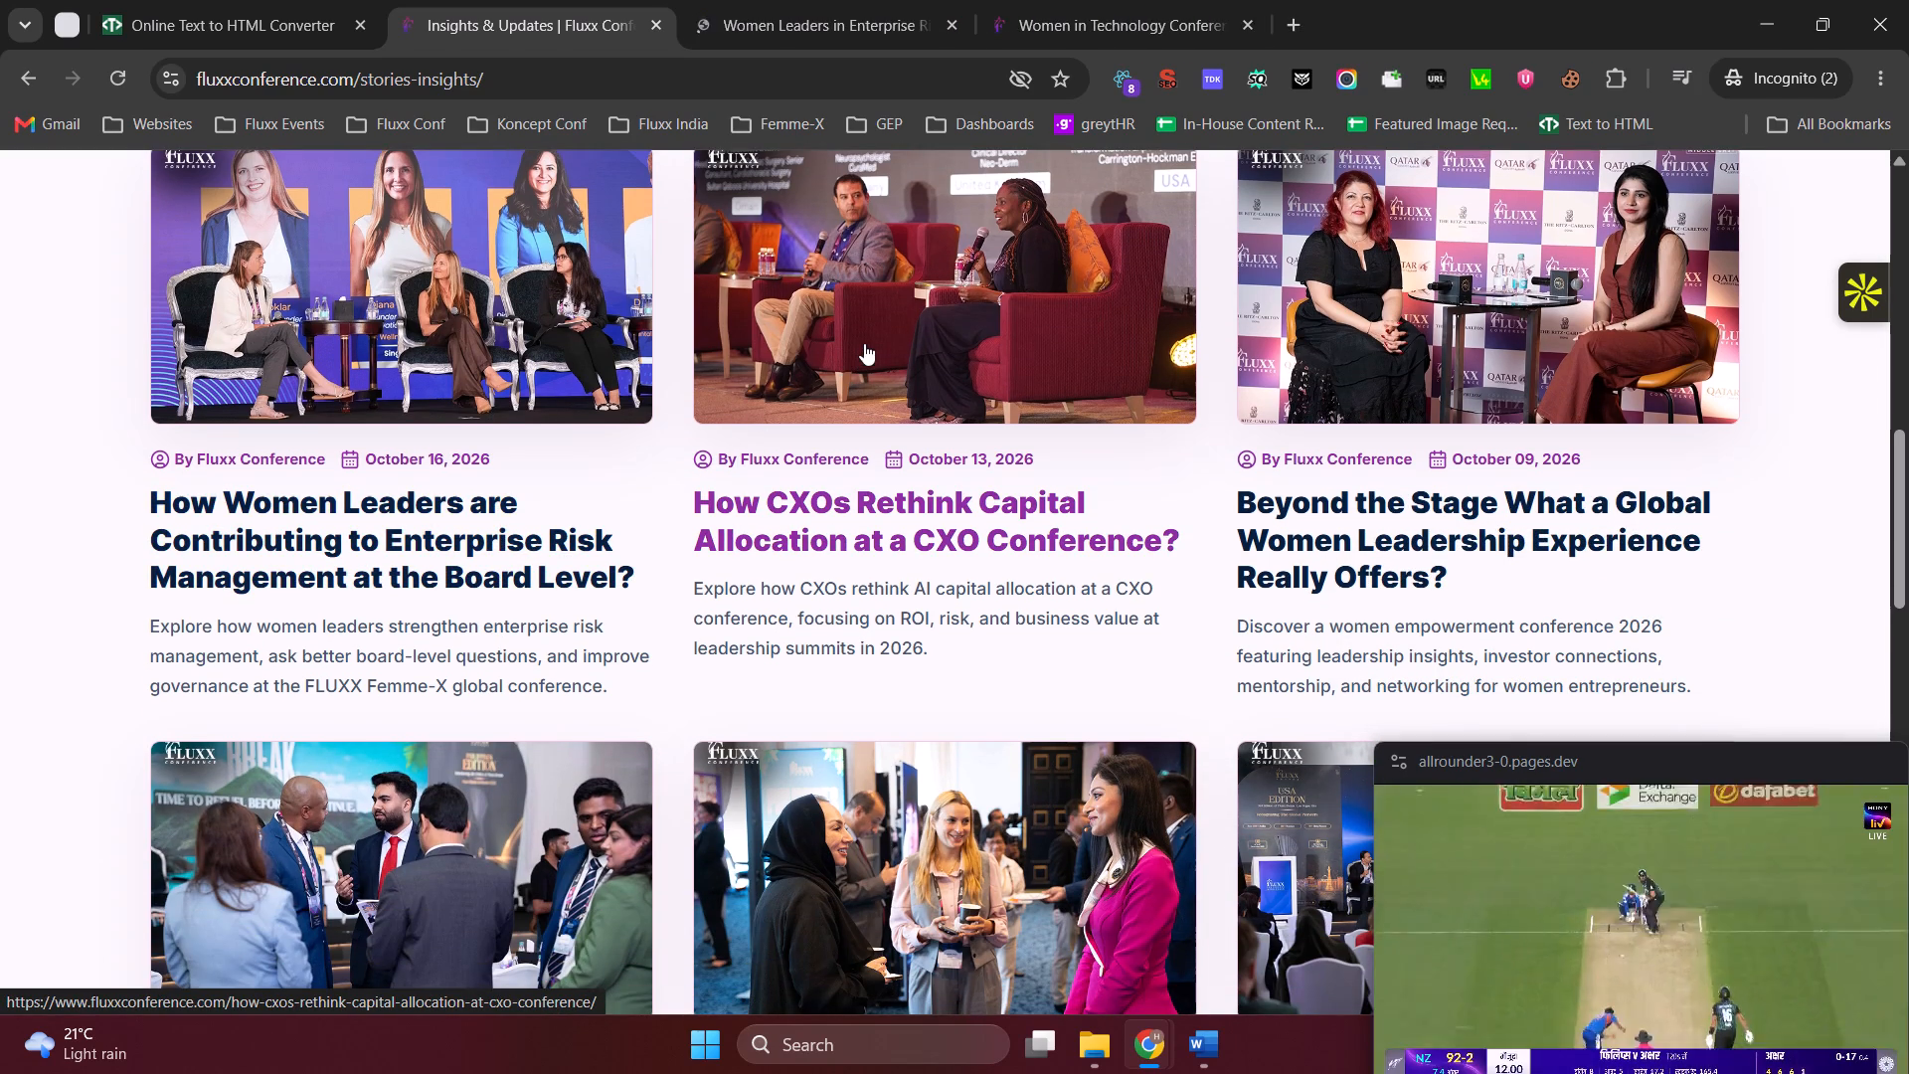
pyautogui.moveTo(869, 5); pyautogui.dragTo(1045, 0)
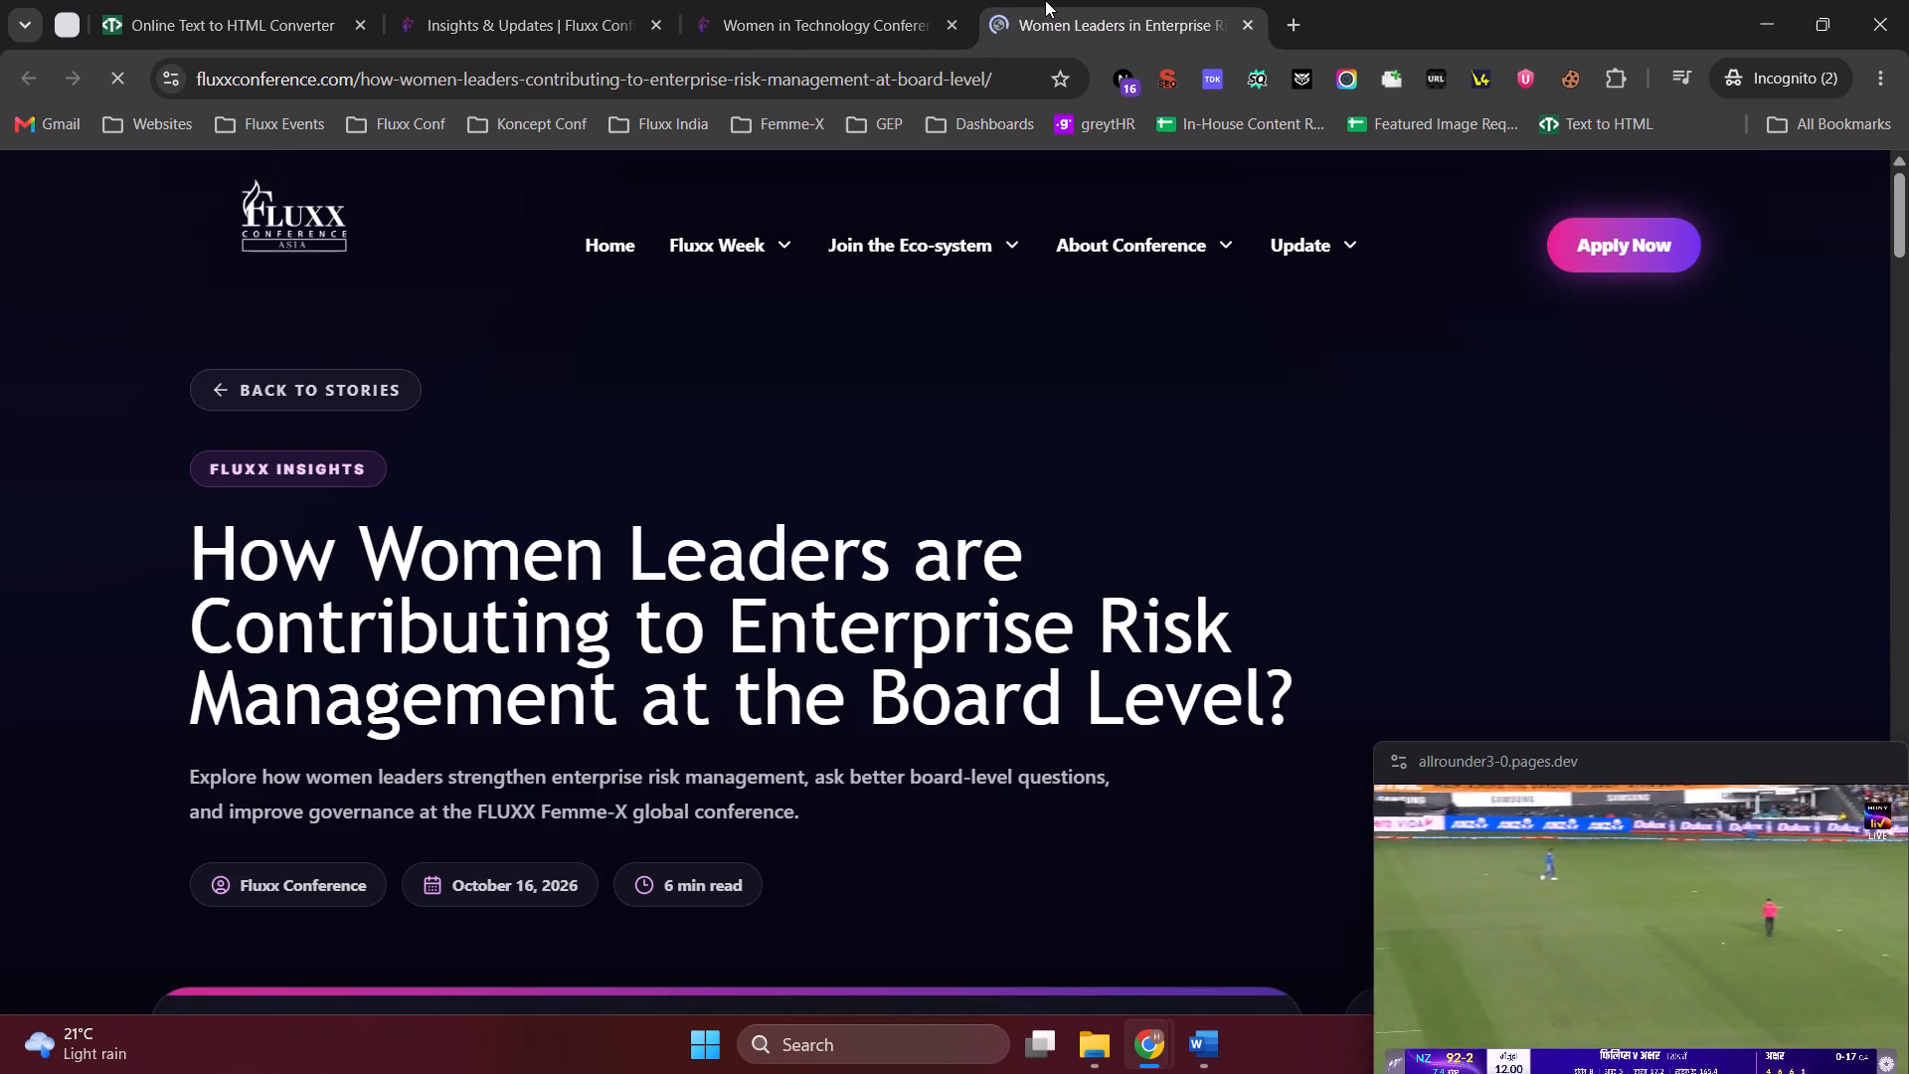
# Copy the article's title, "How Women Leaders are Contributing to Enterprise Risk Management at the Board Level?", as plain text below the first Interesting Reads link.
pyautogui.tripleClick(764, 616)
pyautogui.click(1138, 463)
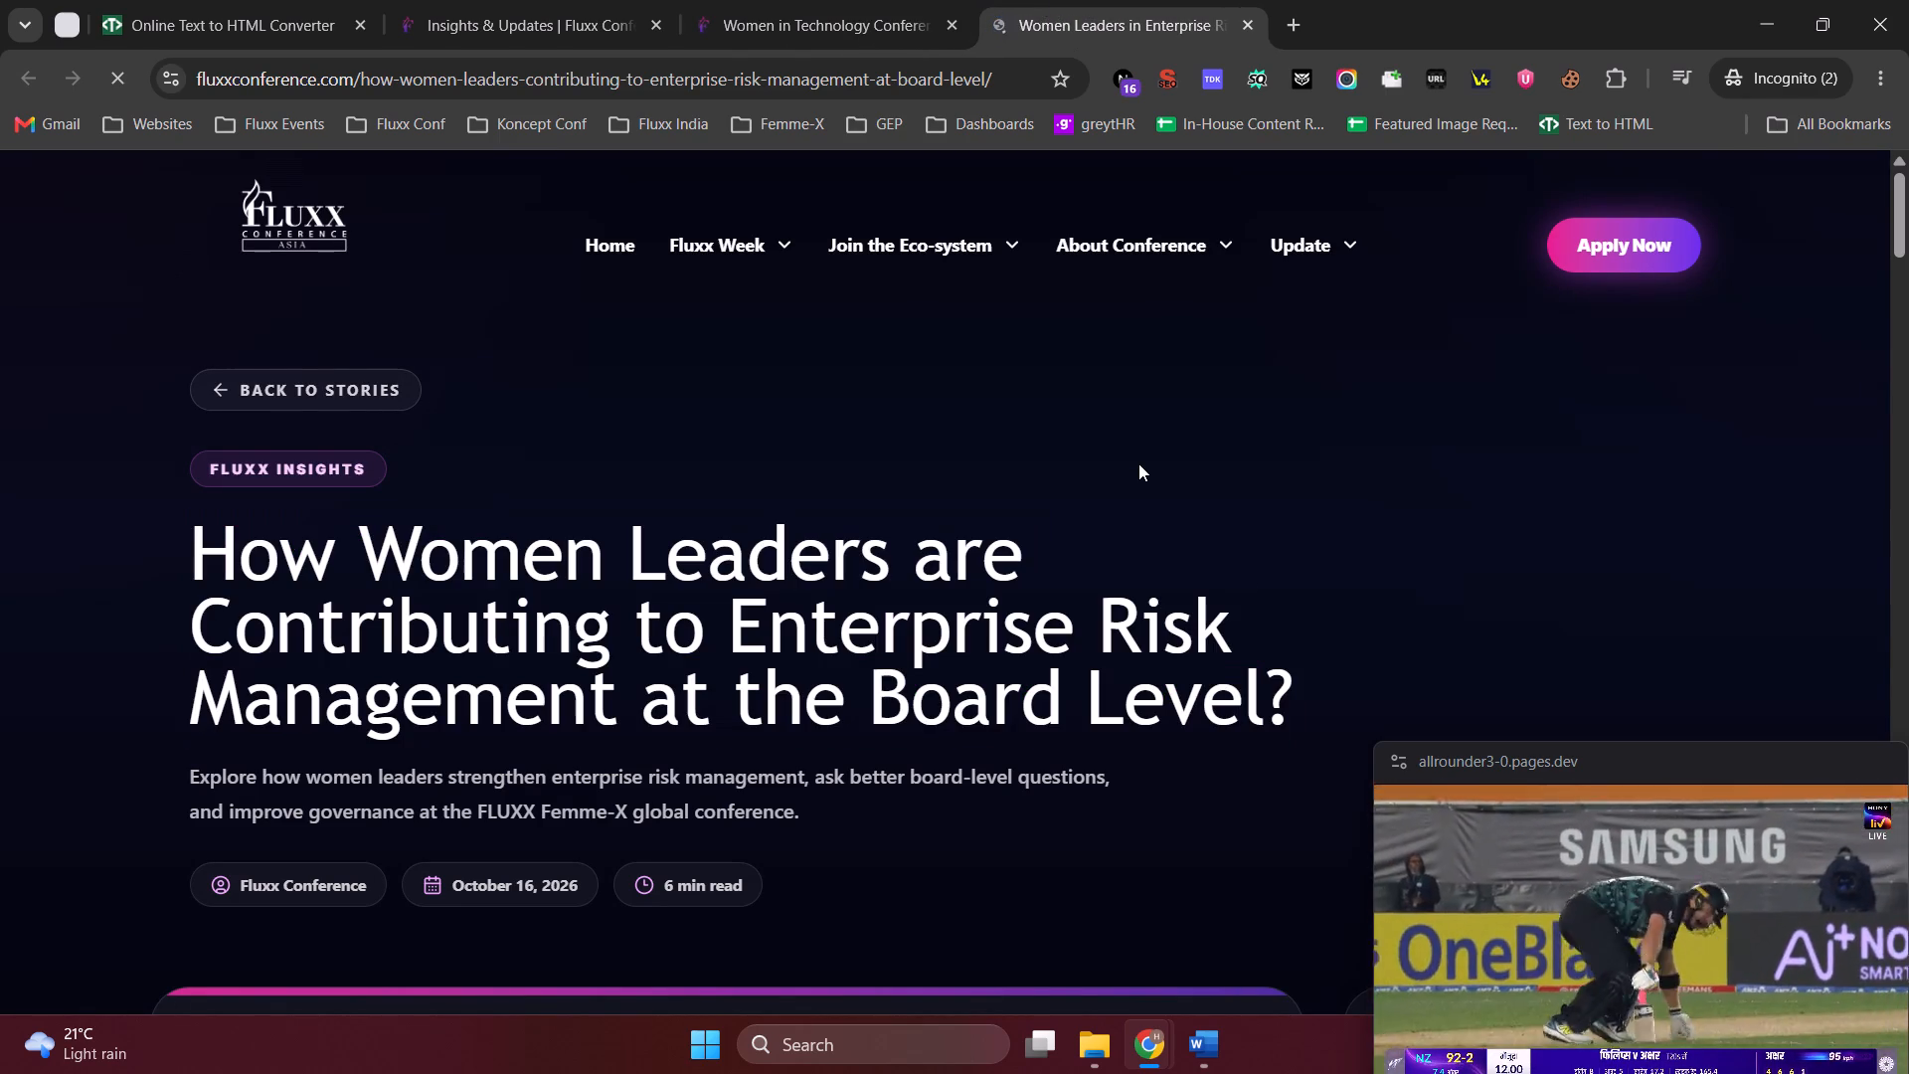
pyautogui.scroll(-11, 1011, 665)
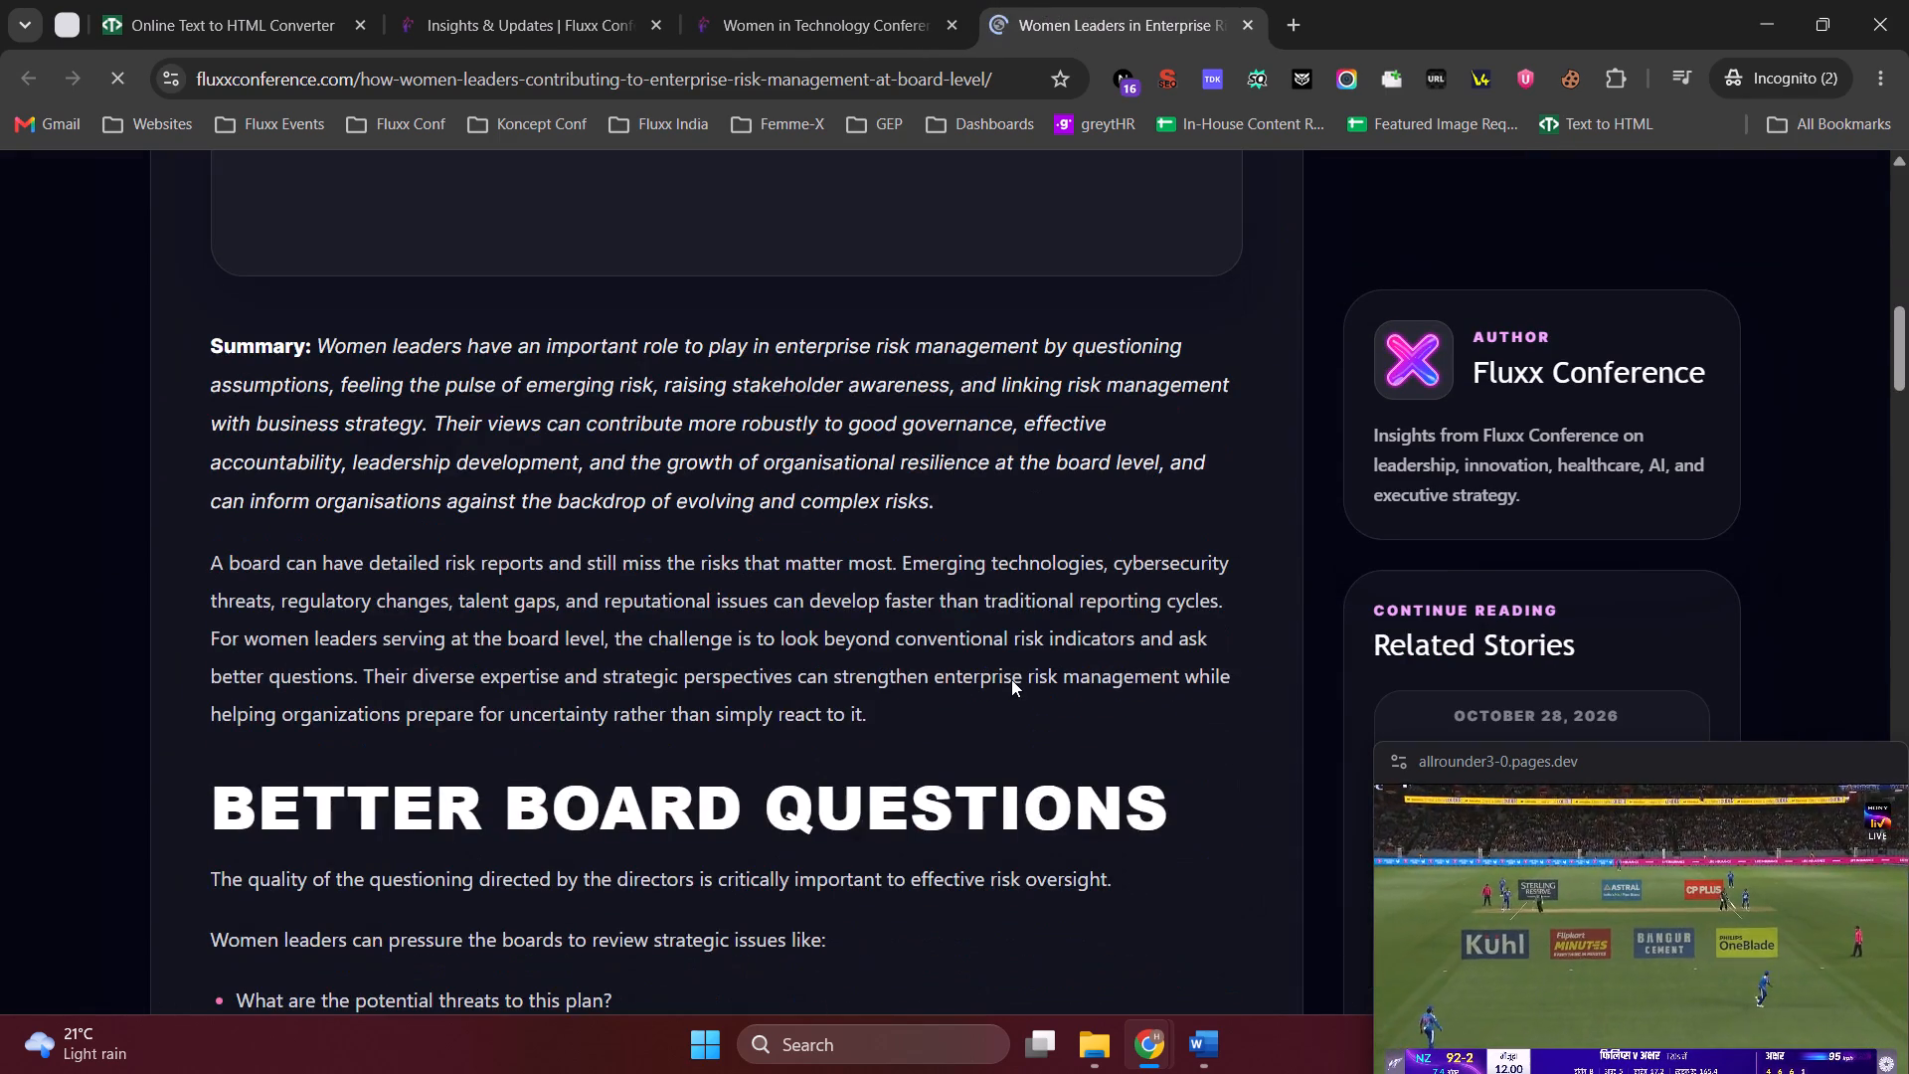
pyautogui.scroll(-5, 1011, 679)
pyautogui.scroll(14, 1011, 679)
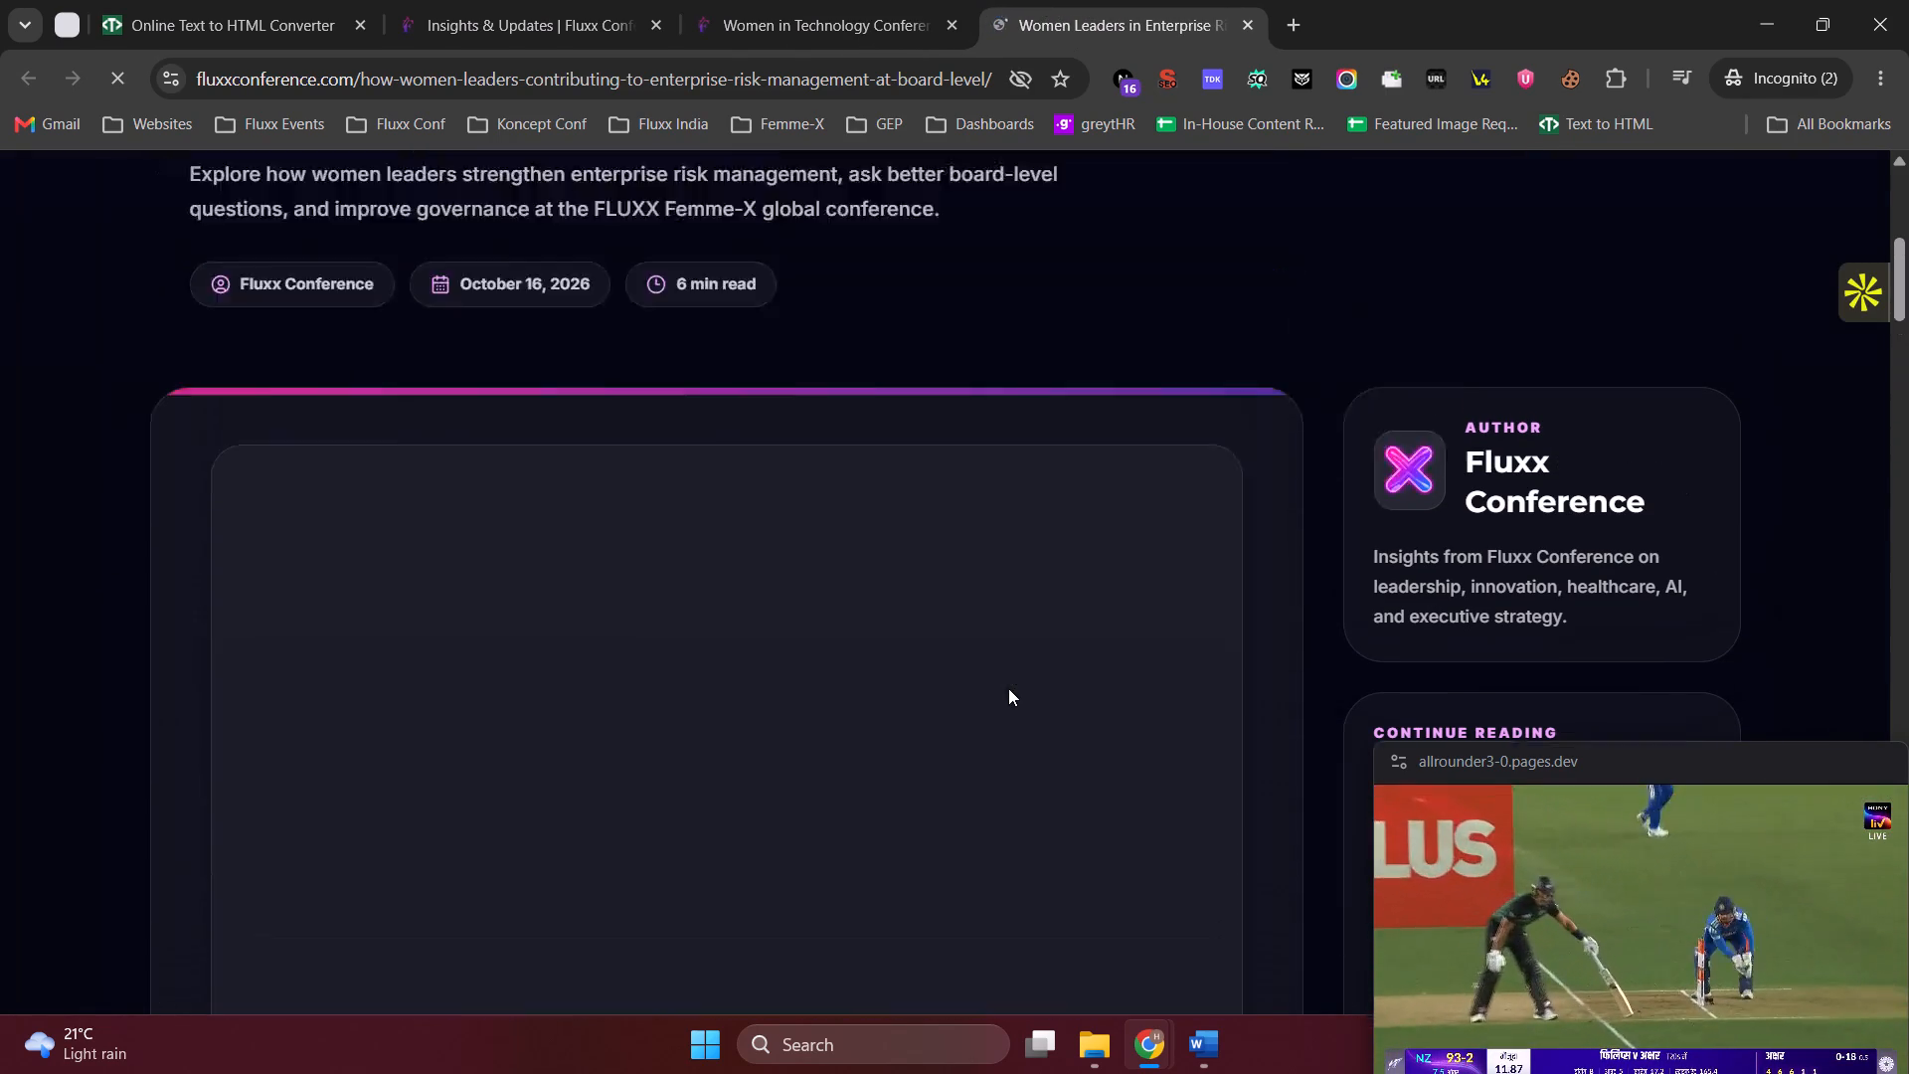
pyautogui.scroll(5, 1008, 688)
pyautogui.tripleClick(953, 621)
pyautogui.hotkey('ctrl', 'c')
pyautogui.hotkey('ctrl', 'c')
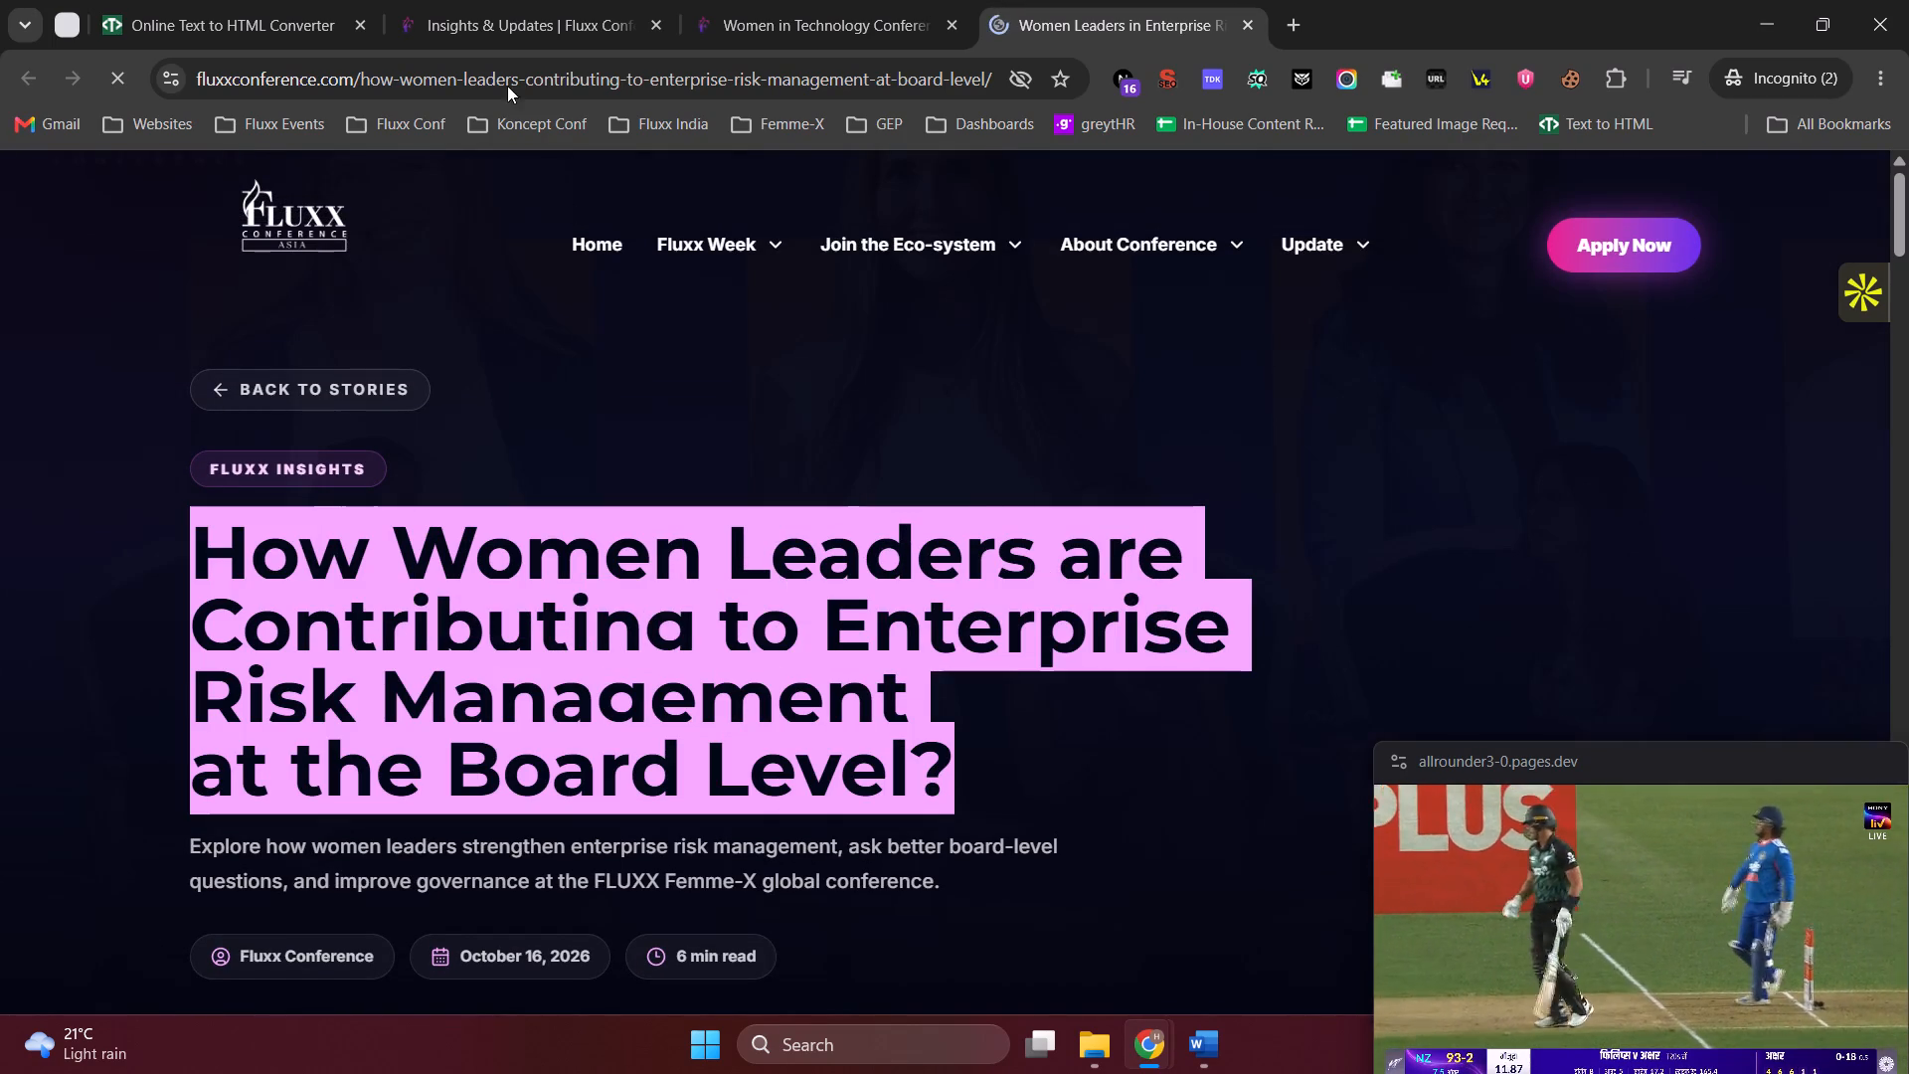
pyautogui.click(256, 0)
pyautogui.hotkey('ctrl', 'shift', 'v')
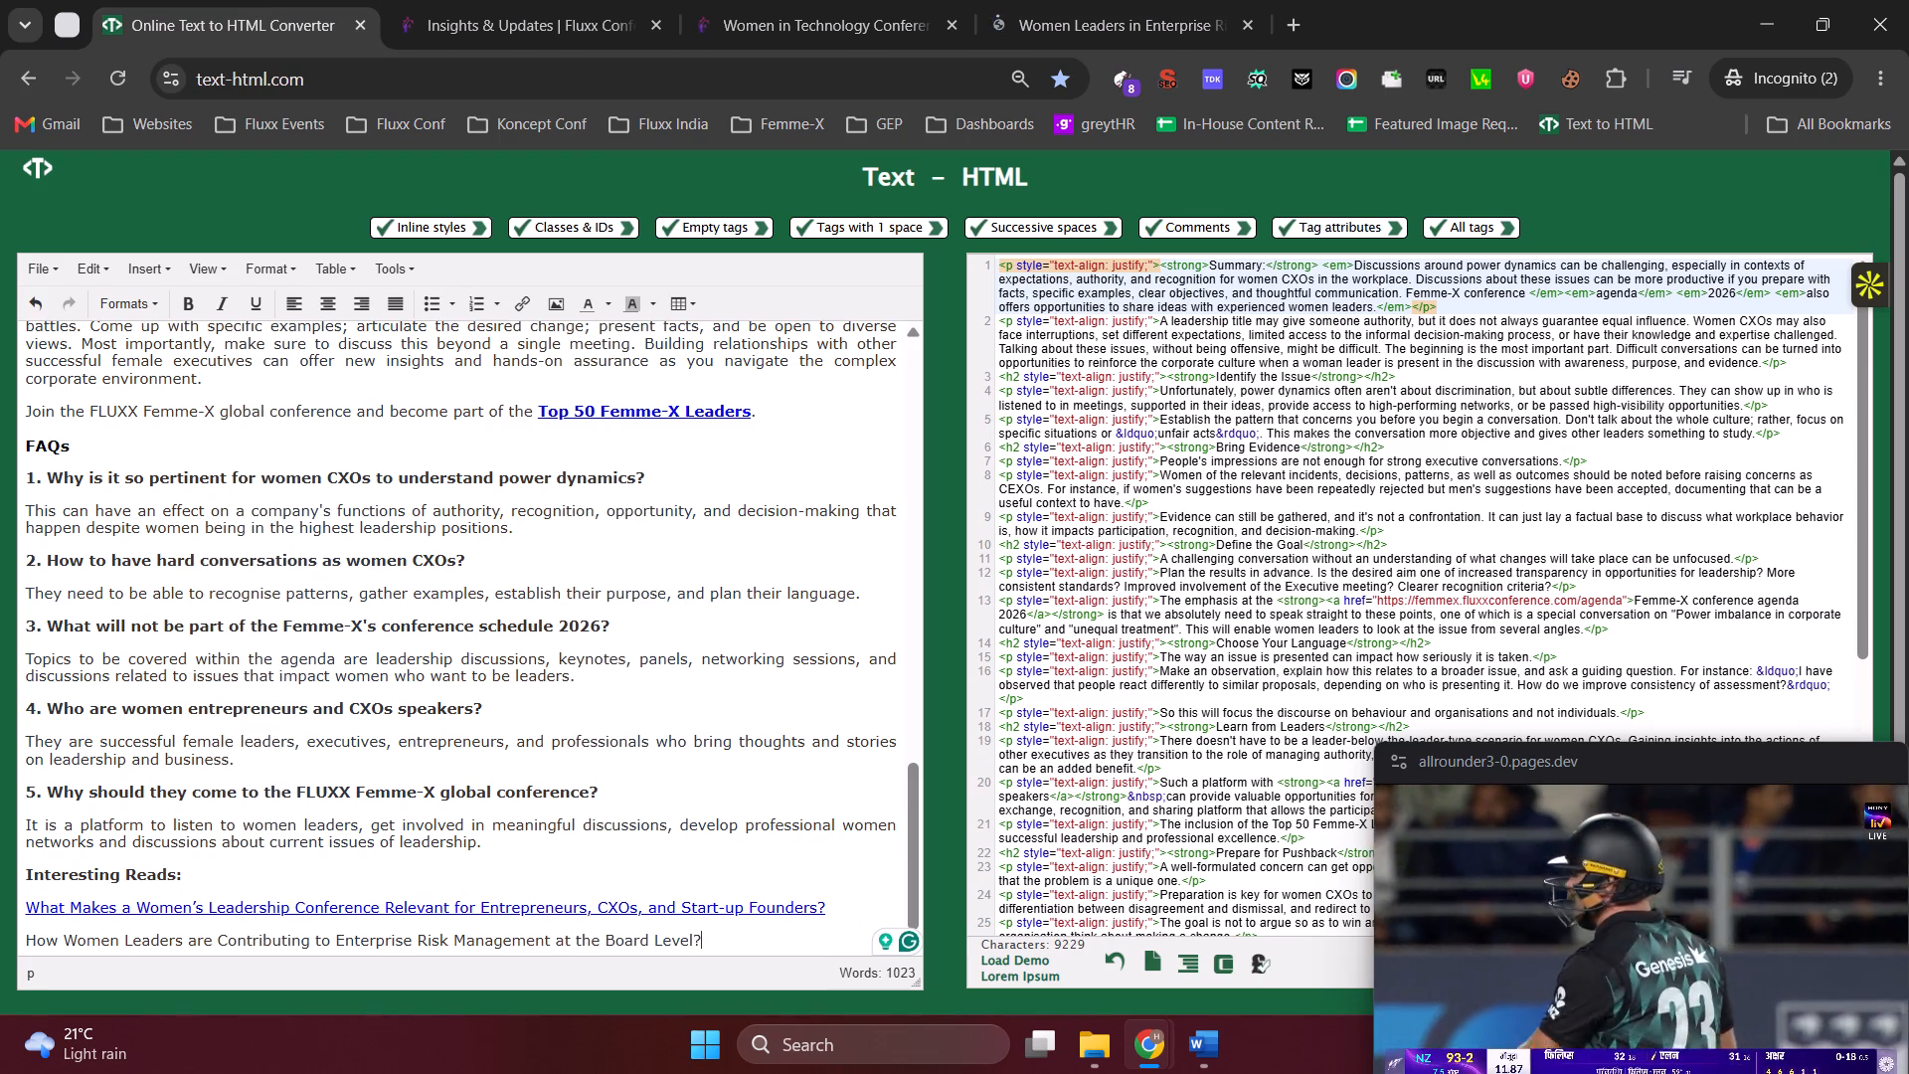
# Link the whole "How Women Leaders are Contributing to Enterprise Risk Management at the Board Level?" line to that article's page URL.
pyautogui.hotkey('ctrl', 'shift', 'Left')
pyautogui.hotkey('ctrl', 'shift', 'Left')
pyautogui.hotkey('ctrl', 'shift', 'Left')
pyautogui.hotkey('ctrl', 'shift', 'Left')
pyautogui.hotkey('ctrl', 'shift', 'Left')
pyautogui.hotkey('ctrl', 'shift', 'Left')
pyautogui.hotkey('ctrl', 'shift', 'Left')
pyautogui.hotkey('ctrl', 'shift', 'Left')
pyautogui.hotkey('ctrl', 'shift', 'Left')
pyautogui.hotkey('ctrl', 'shift', 'Left')
pyautogui.hotkey('ctrl', 'shift', 'Left')
pyautogui.hotkey('ctrl', 'shift', 'Left')
pyautogui.hotkey('ctrl', 'shift', 'Left')
pyautogui.hotkey('ctrl', 'shift', 'Left')
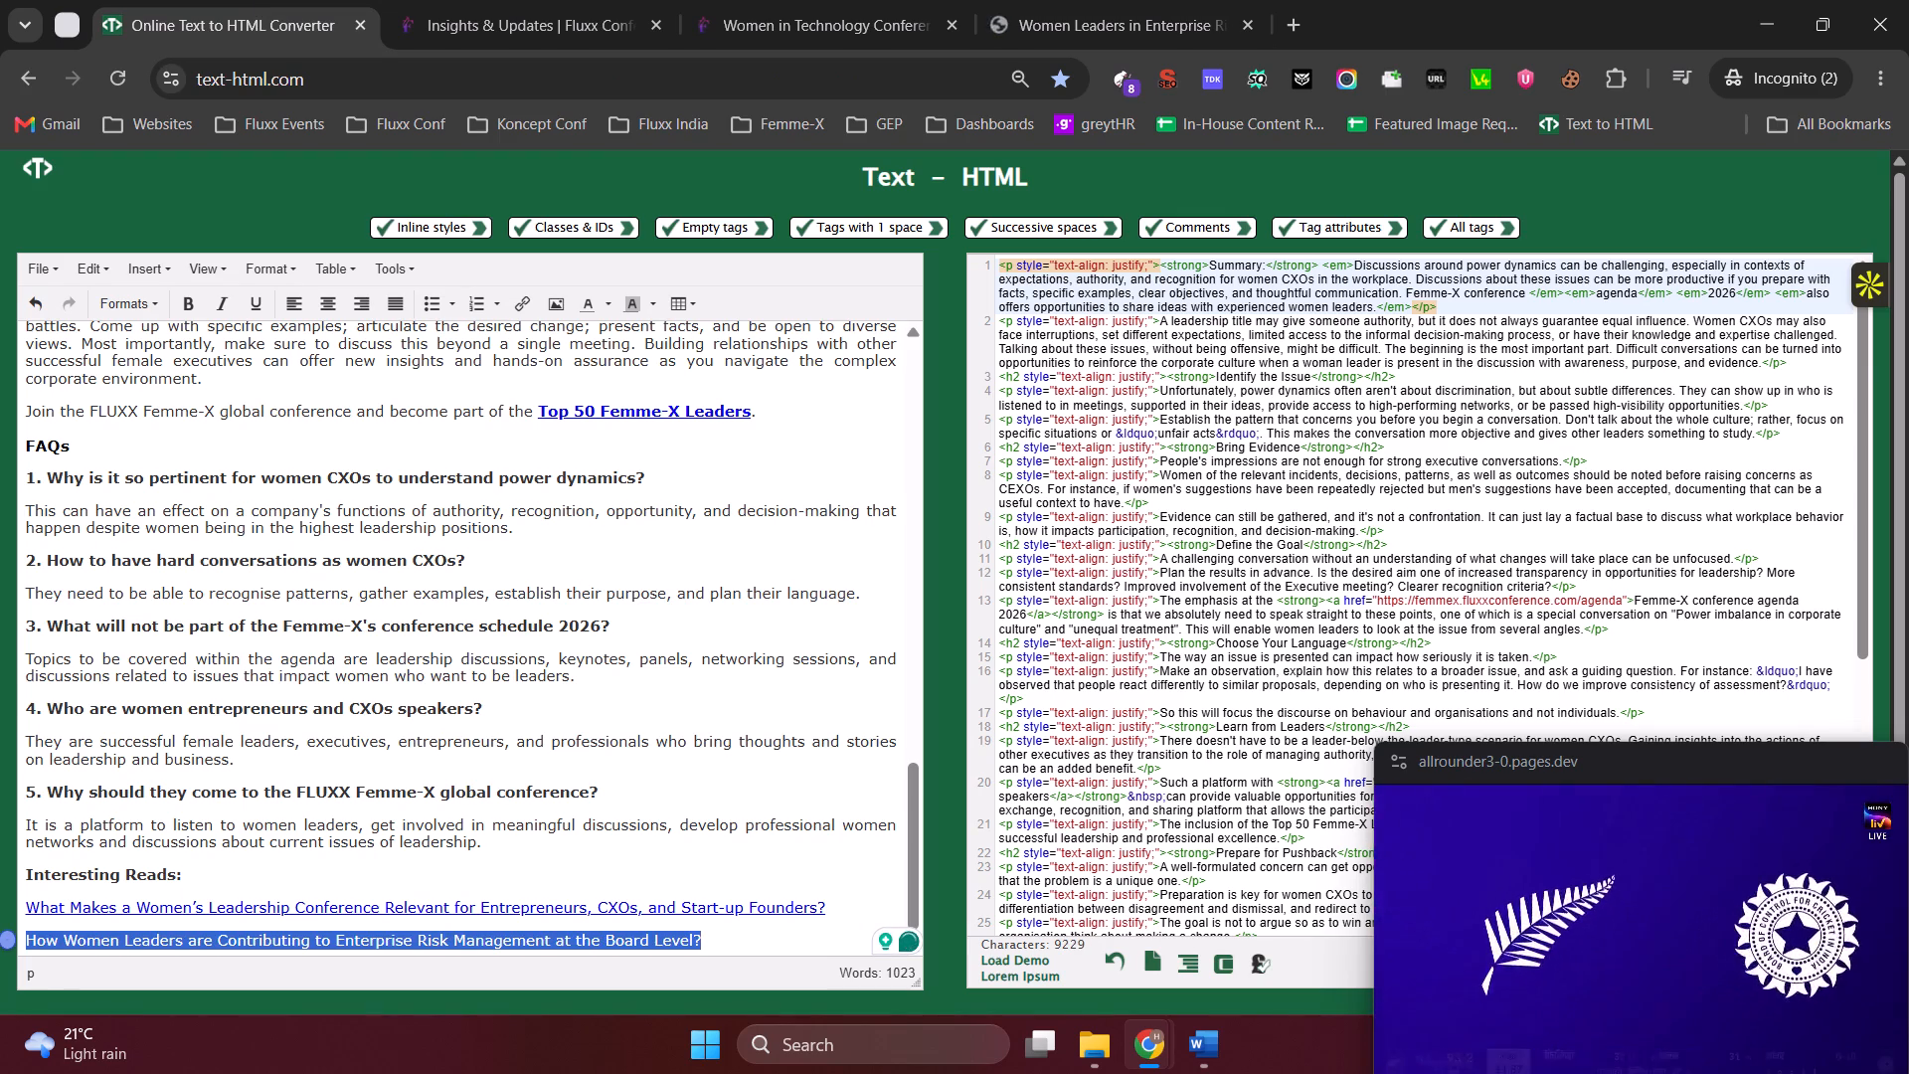
pyautogui.click(1082, 0)
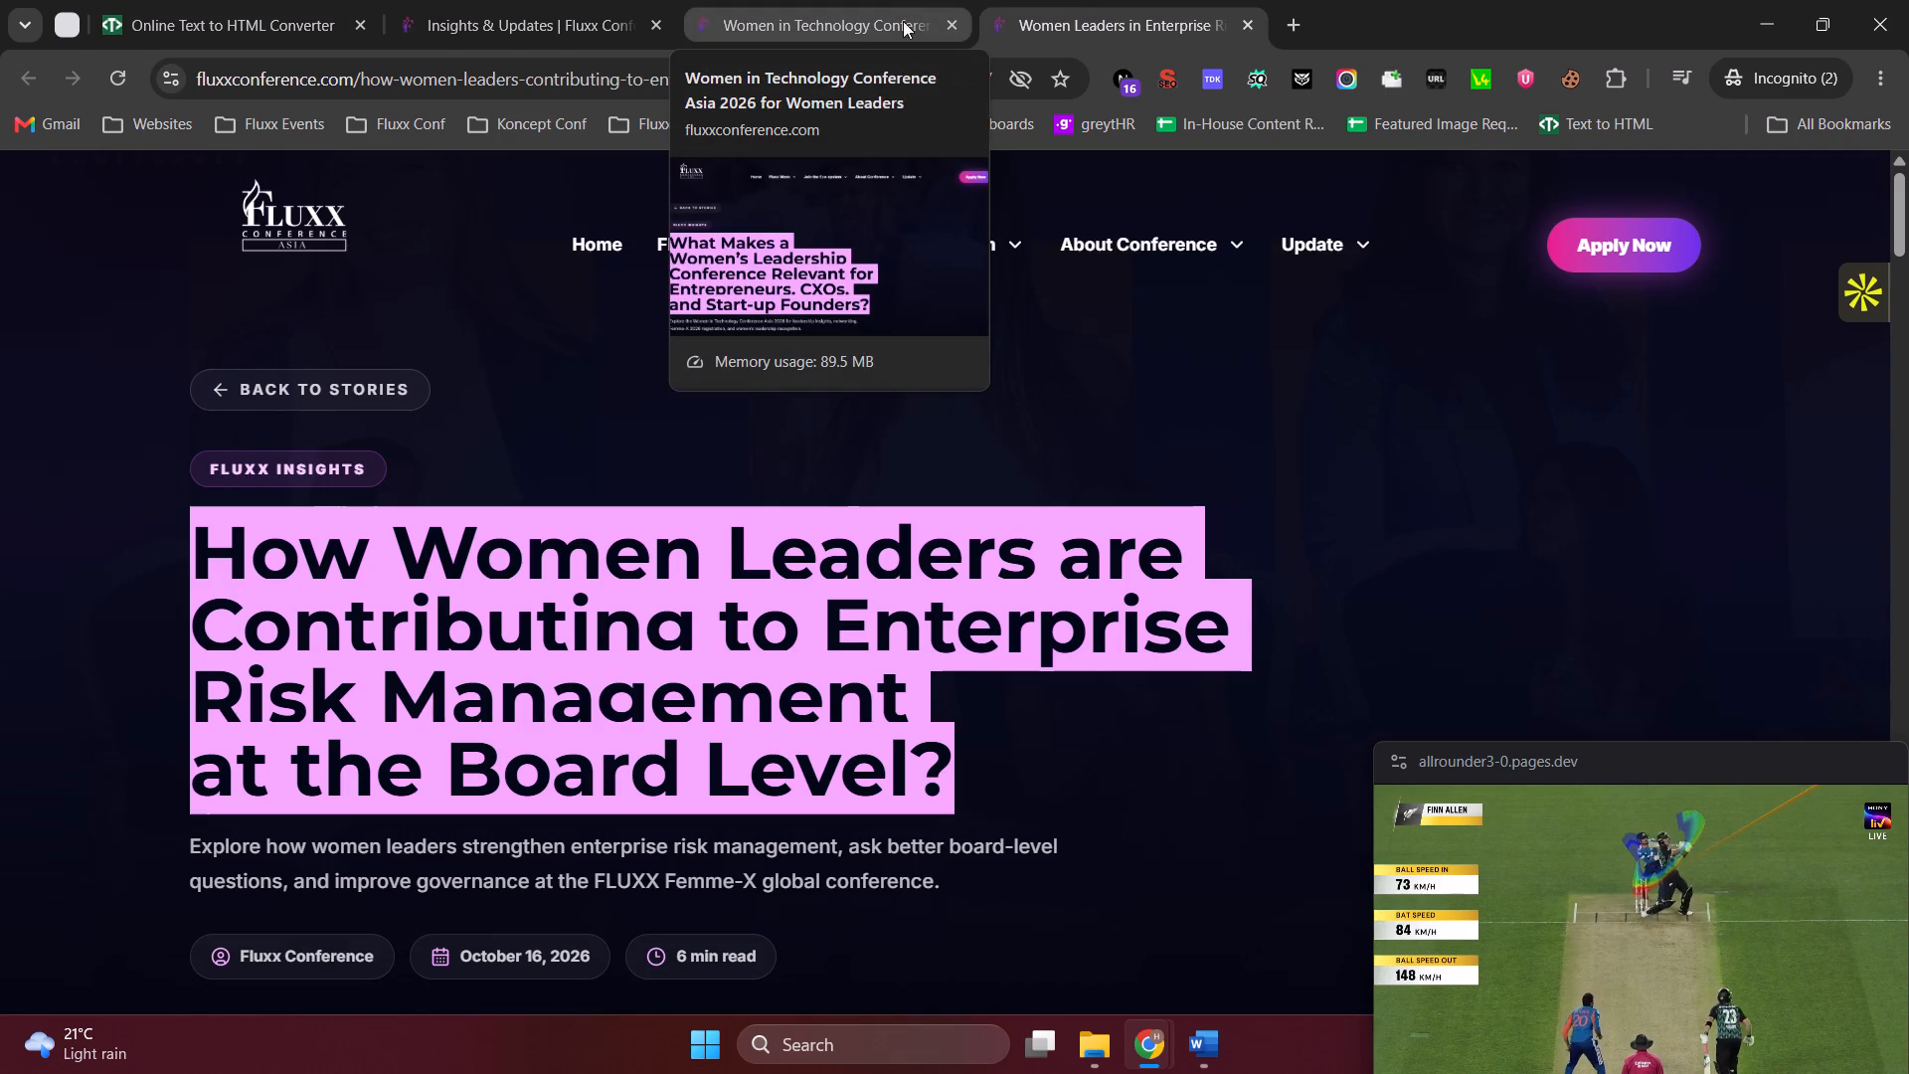
pyautogui.click(627, 77)
pyautogui.hotkey('ctrl', 'c')
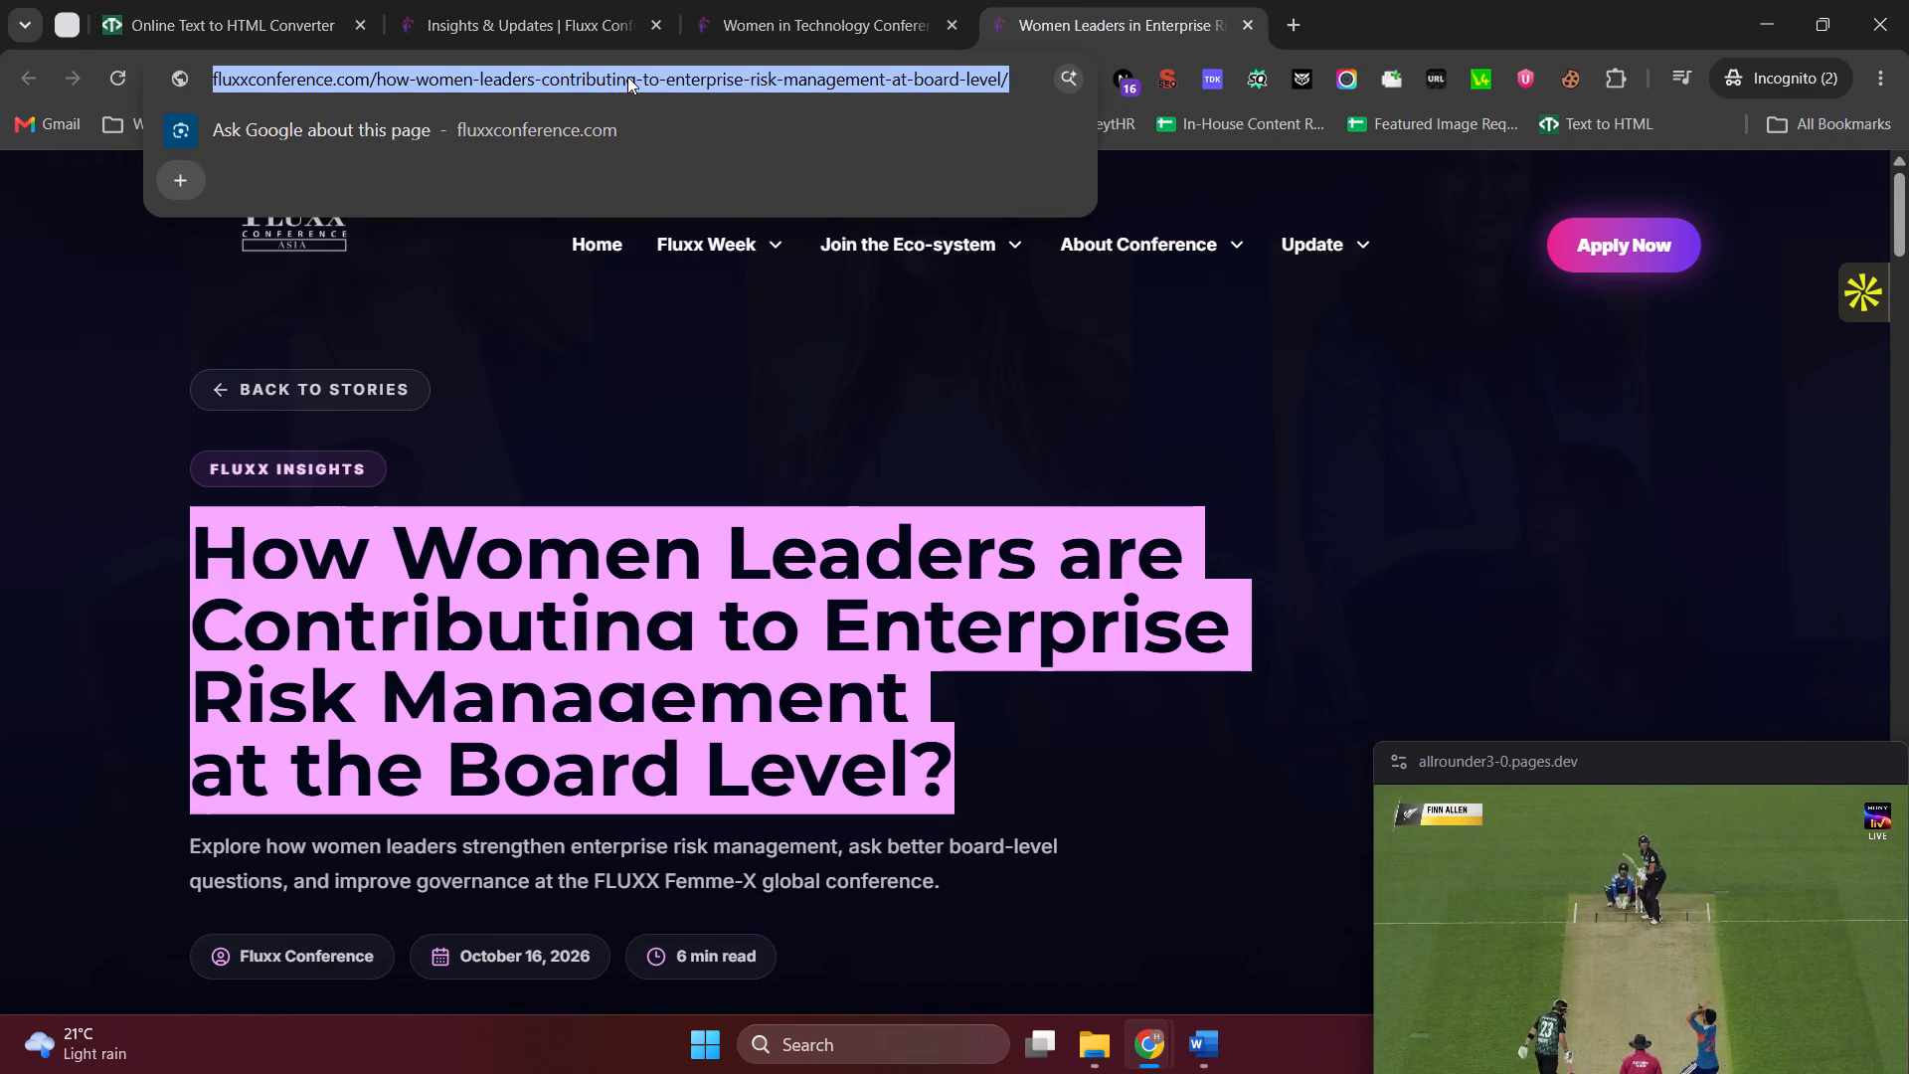
pyautogui.hotkey('ctrl', 'c')
pyautogui.hotkey('ctrl', 'c')
pyautogui.hotkey('ctrl', 'c')
pyautogui.click(245, 0)
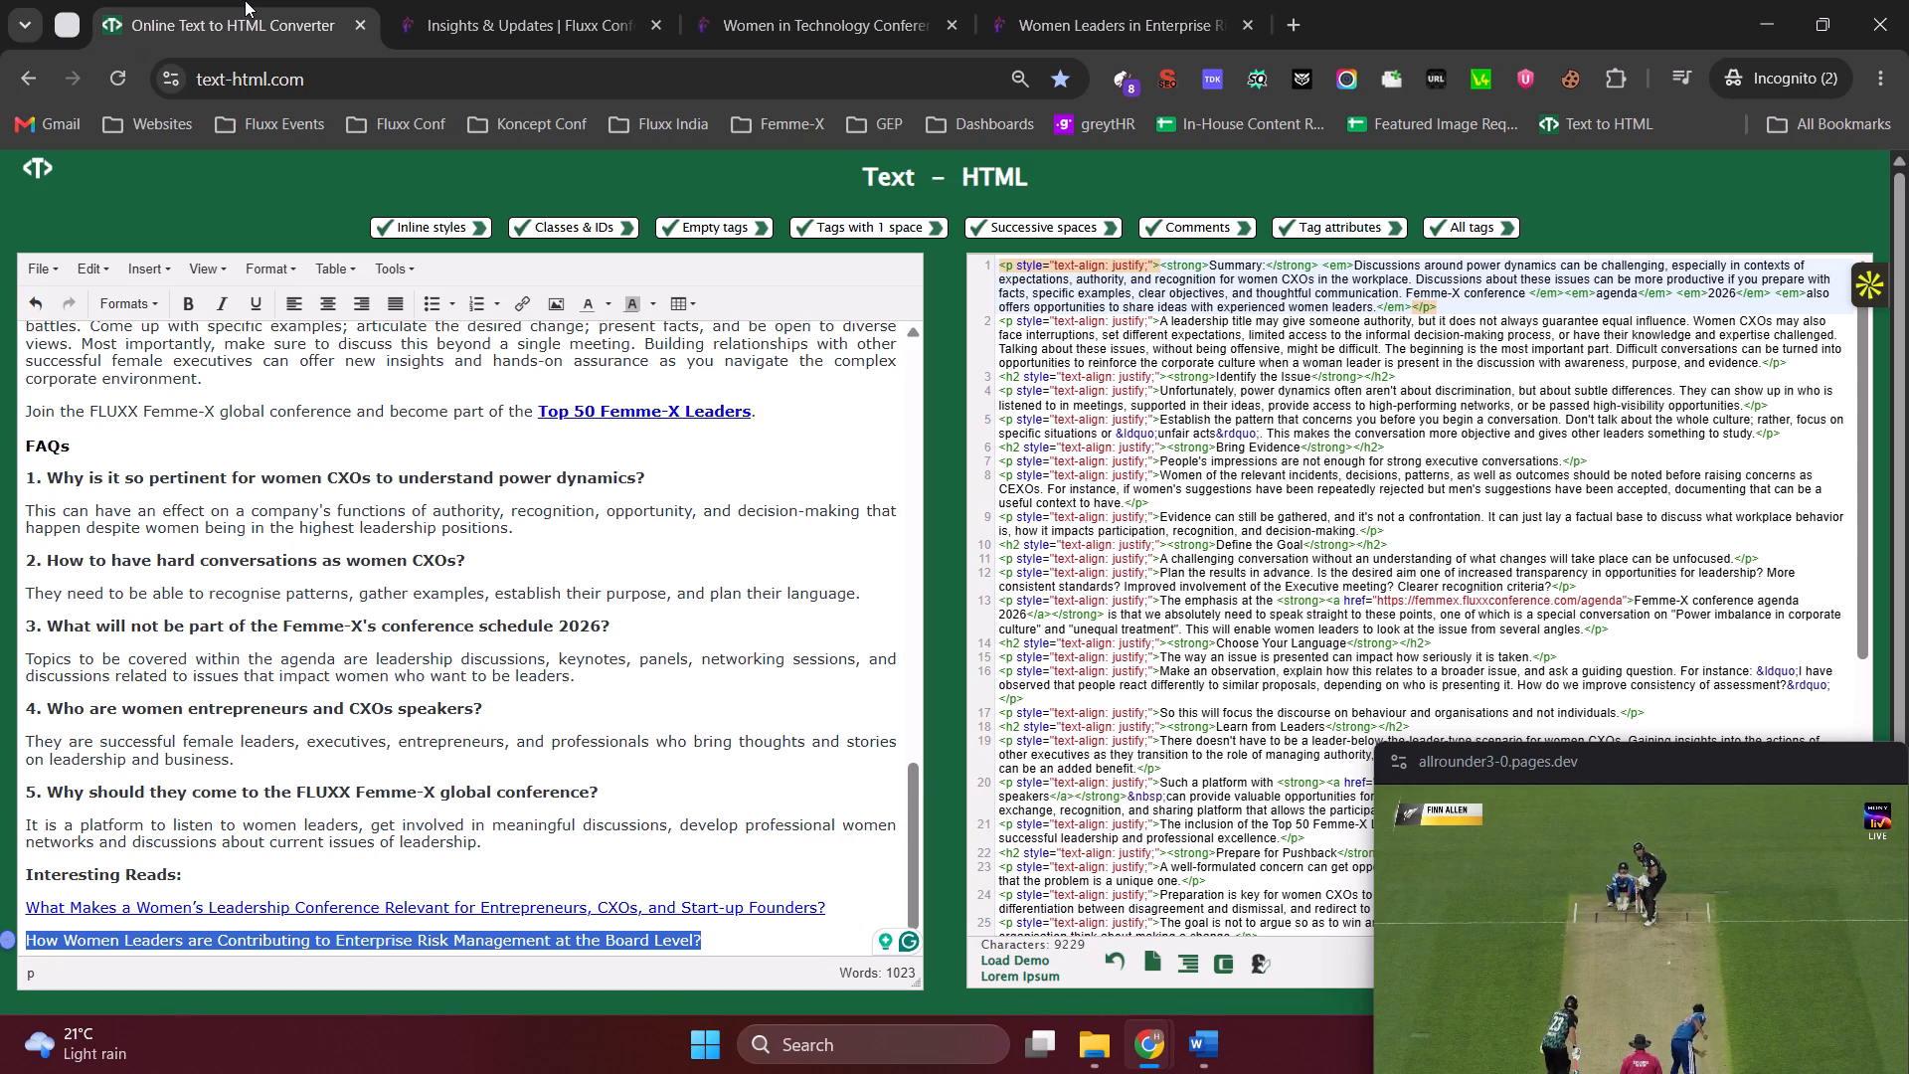
pyautogui.hotkey('ctrl', 'k')
pyautogui.hotkey('ctrl', 'v')
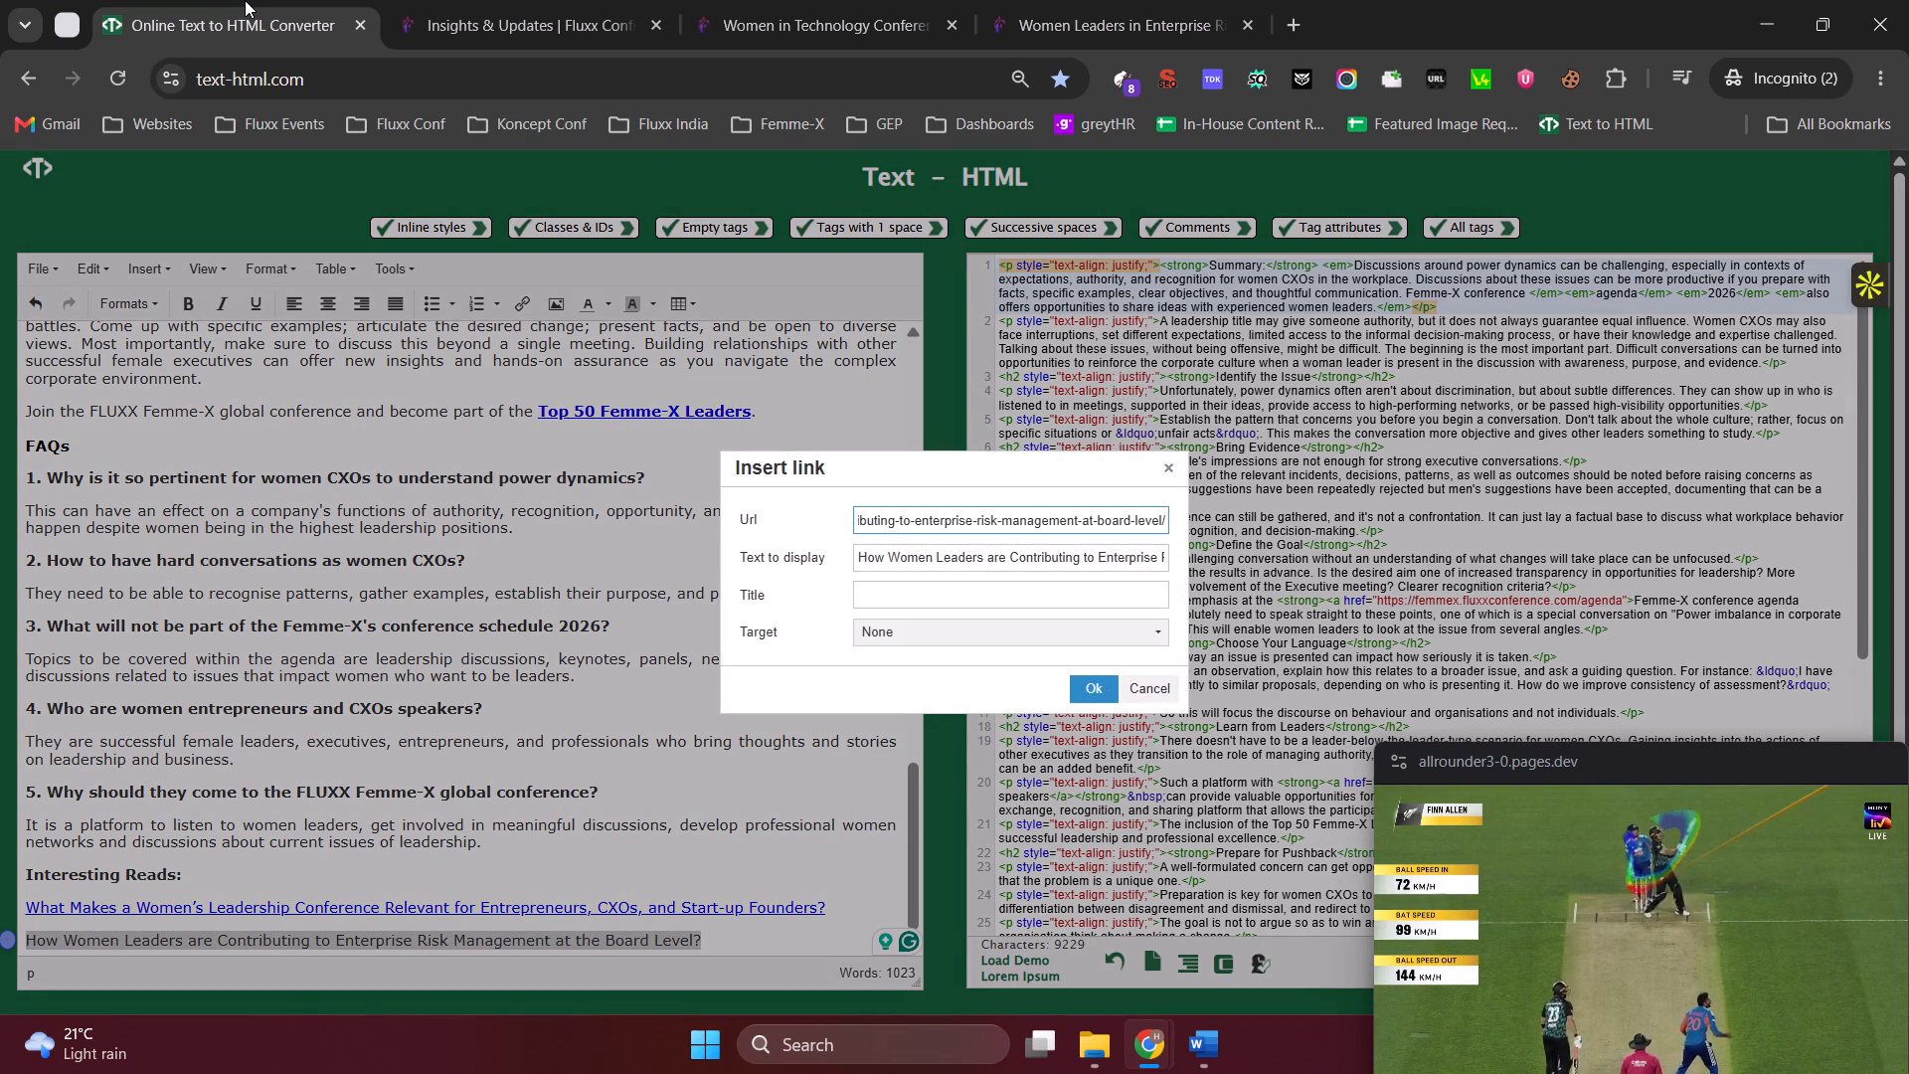
pyautogui.press('Return')
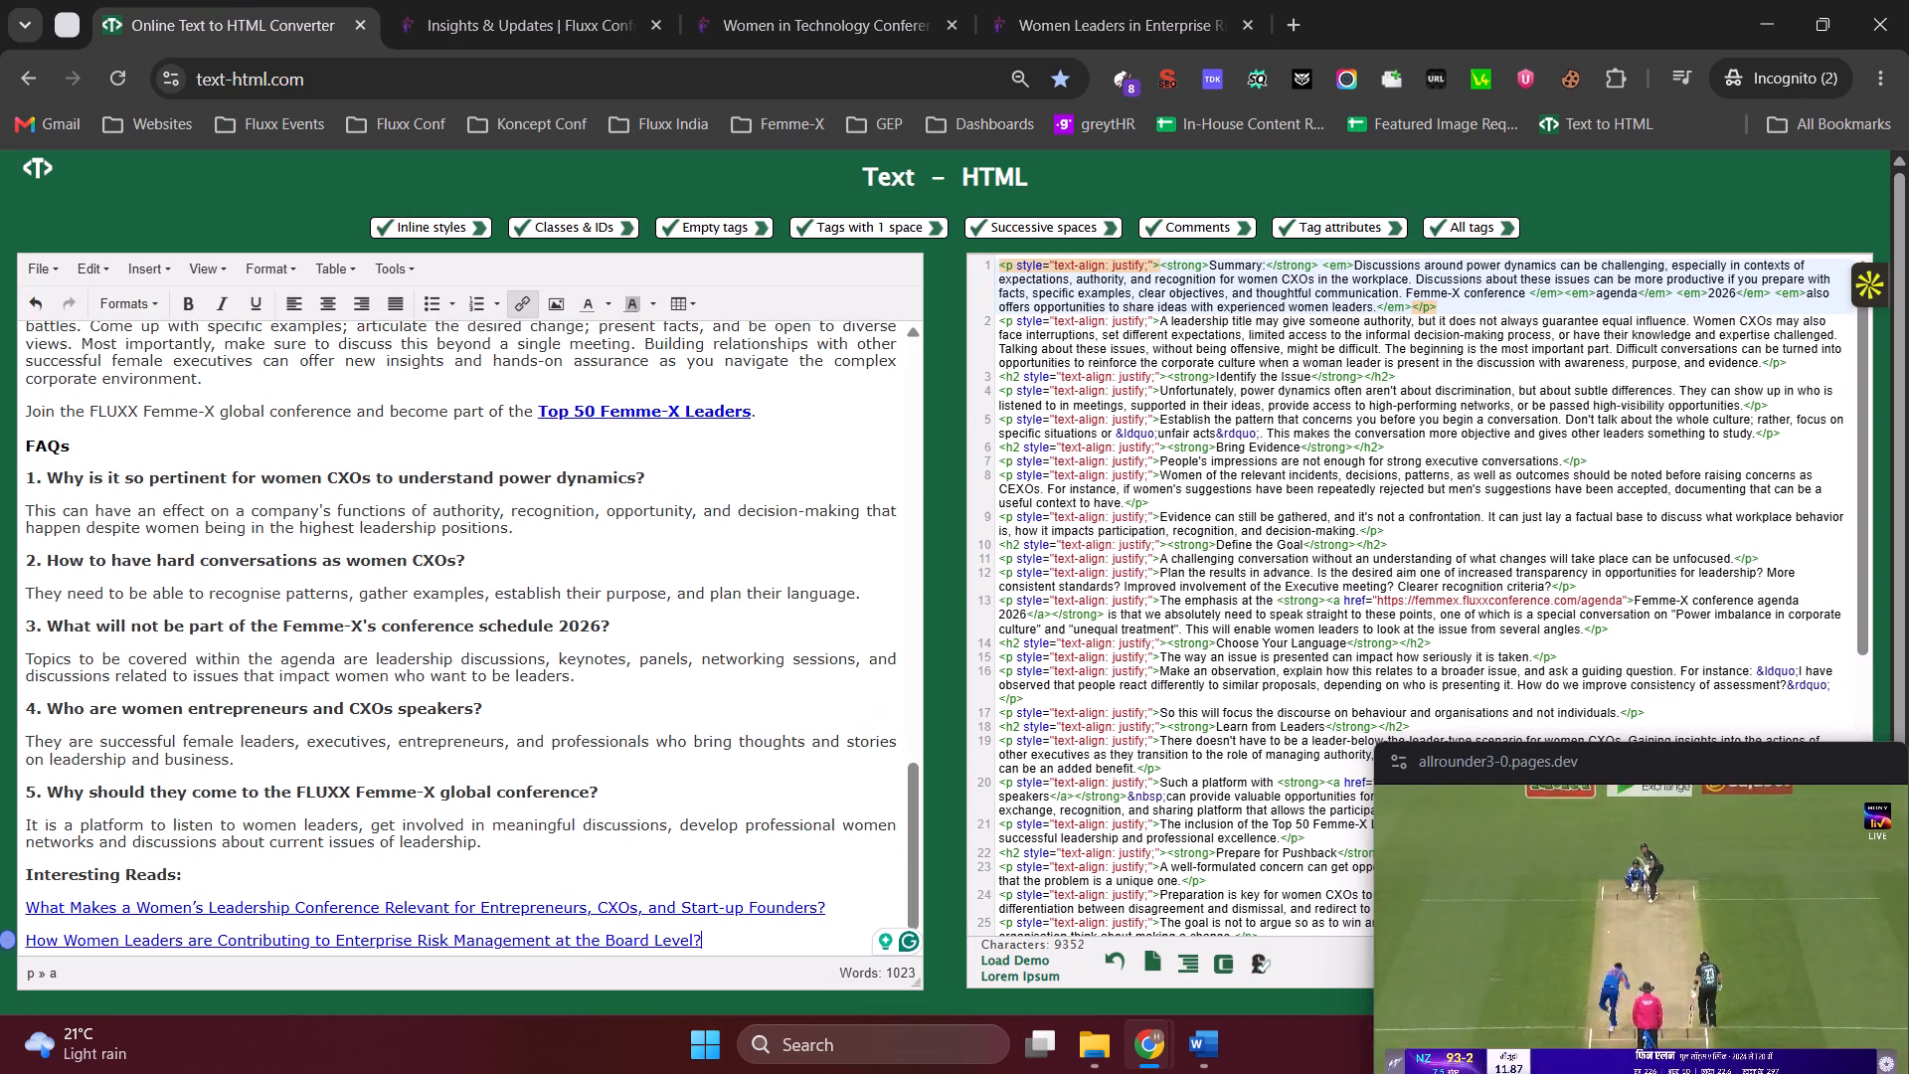
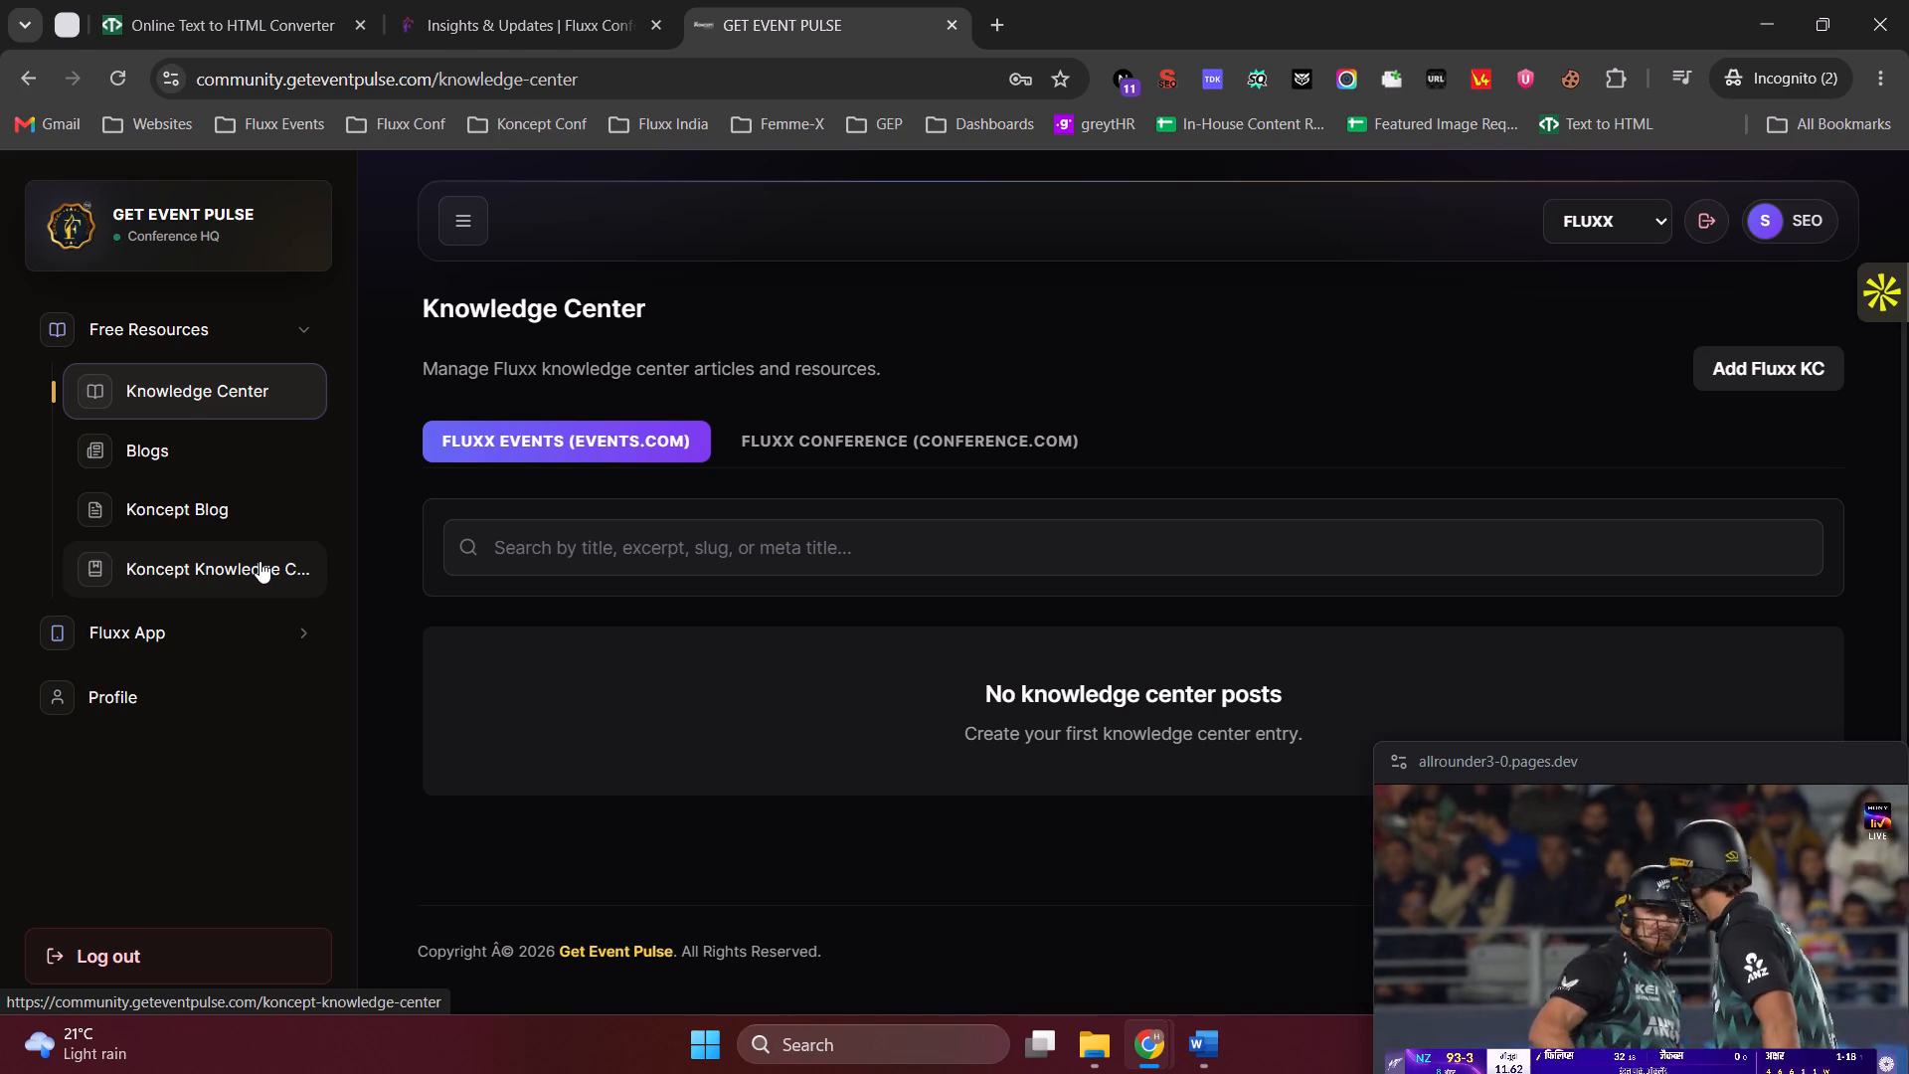
# Open the Fluxx Blog management page in Get Event Pulse and start a new blog entry.
pyautogui.click(260, 561)
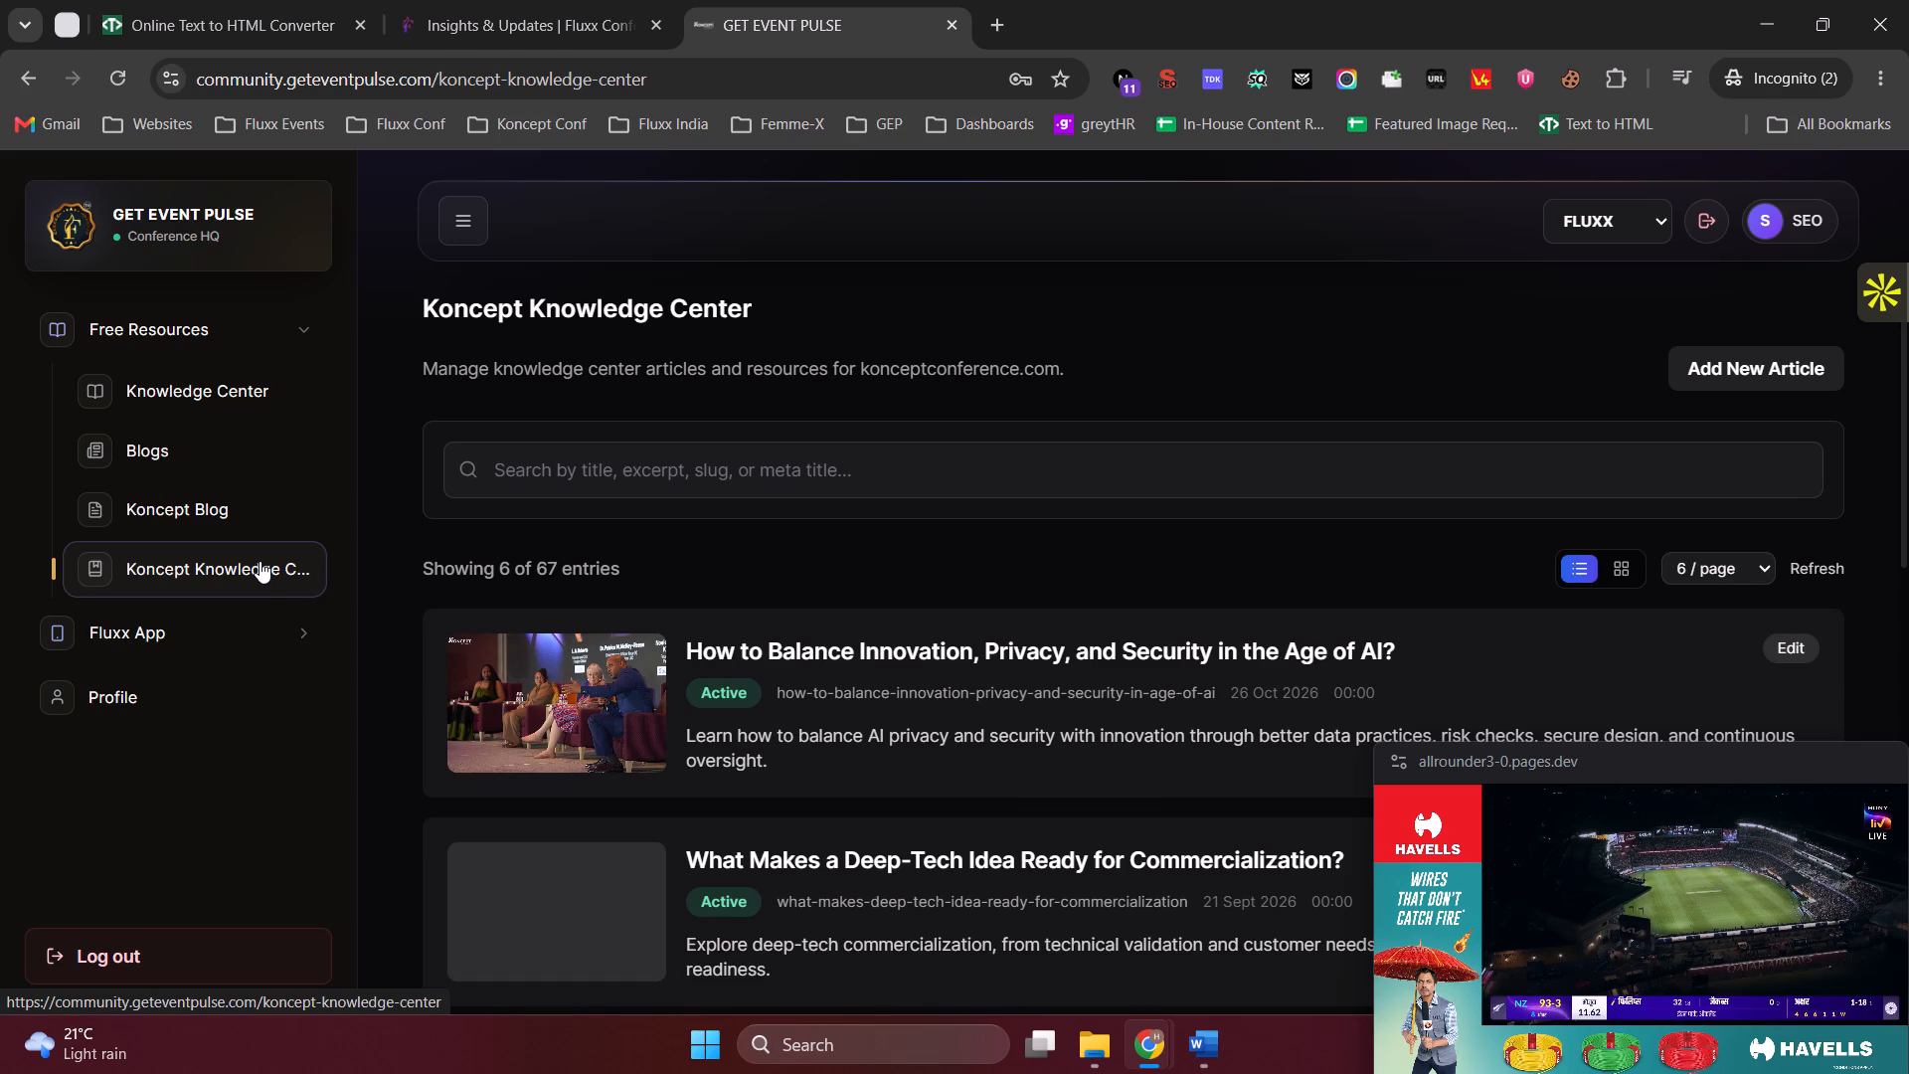
pyautogui.click(210, 451)
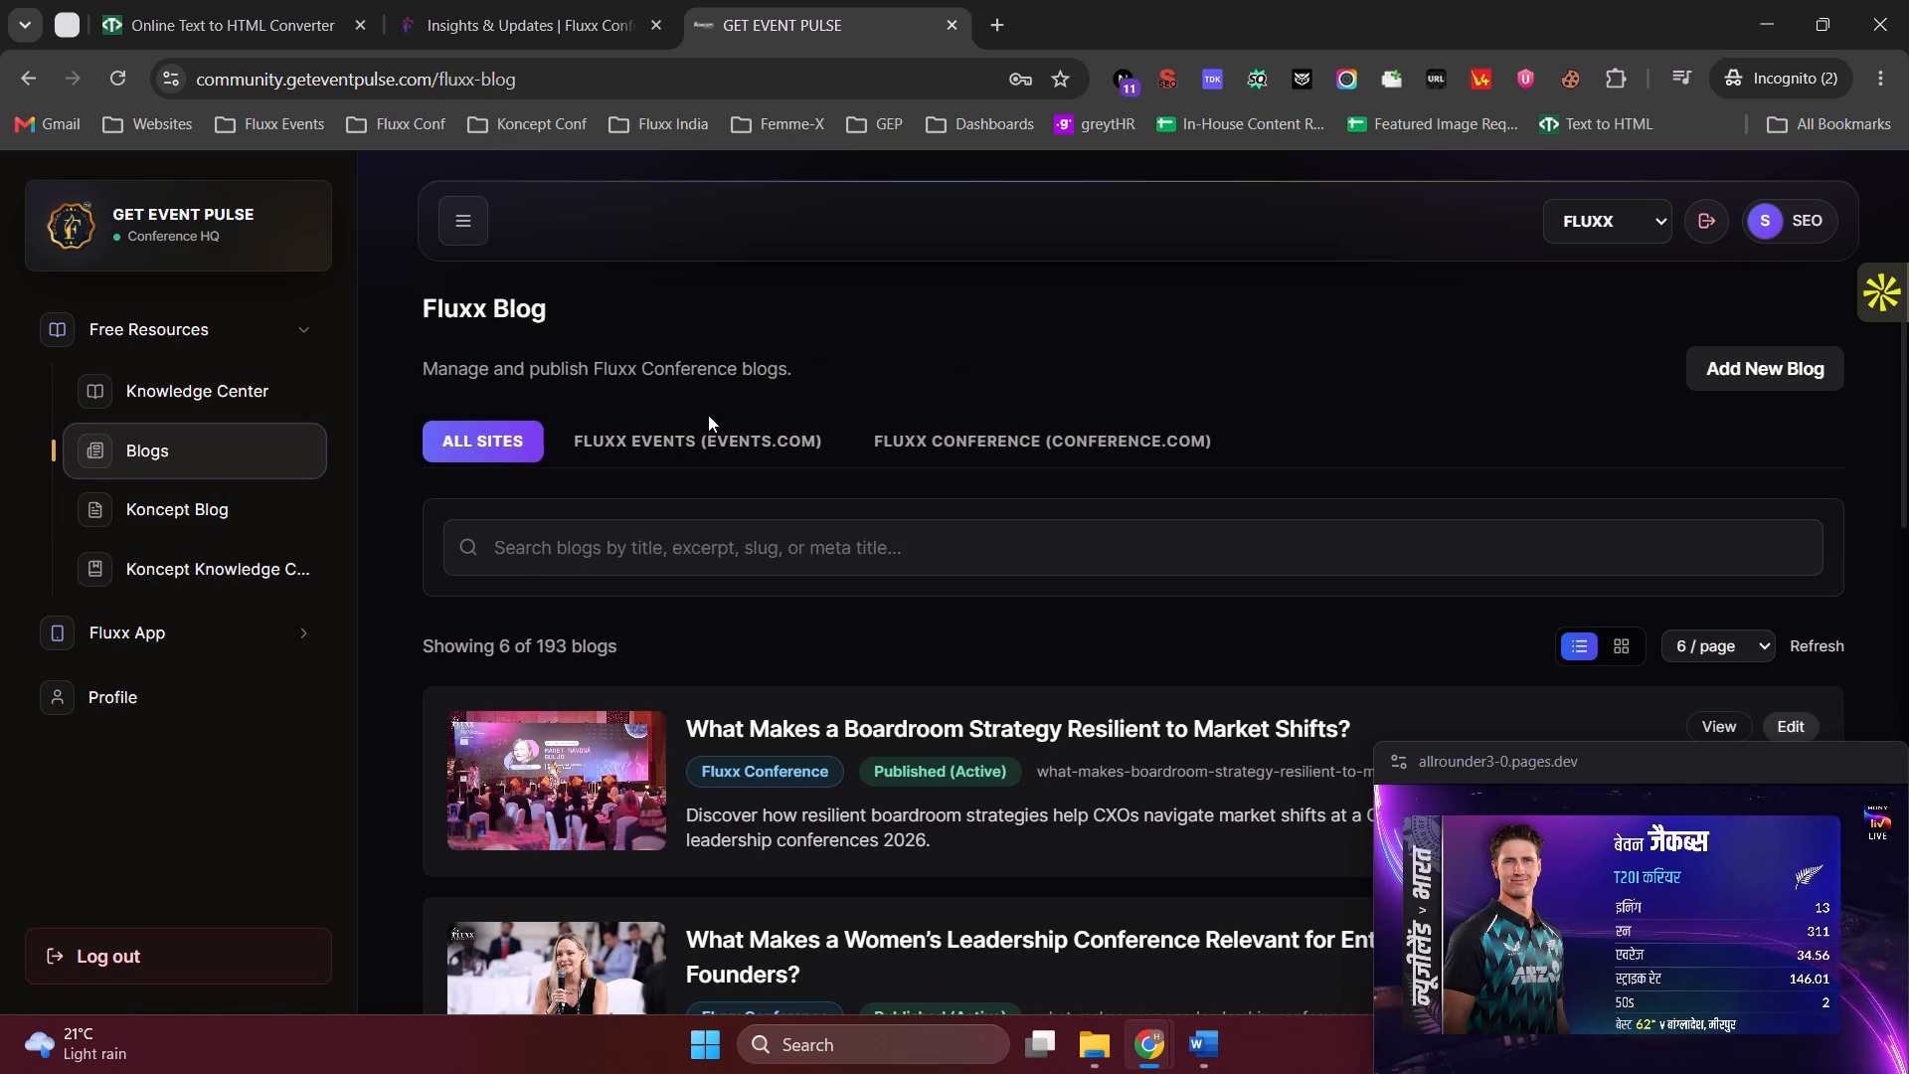
pyautogui.scroll(-1, 1154, 545)
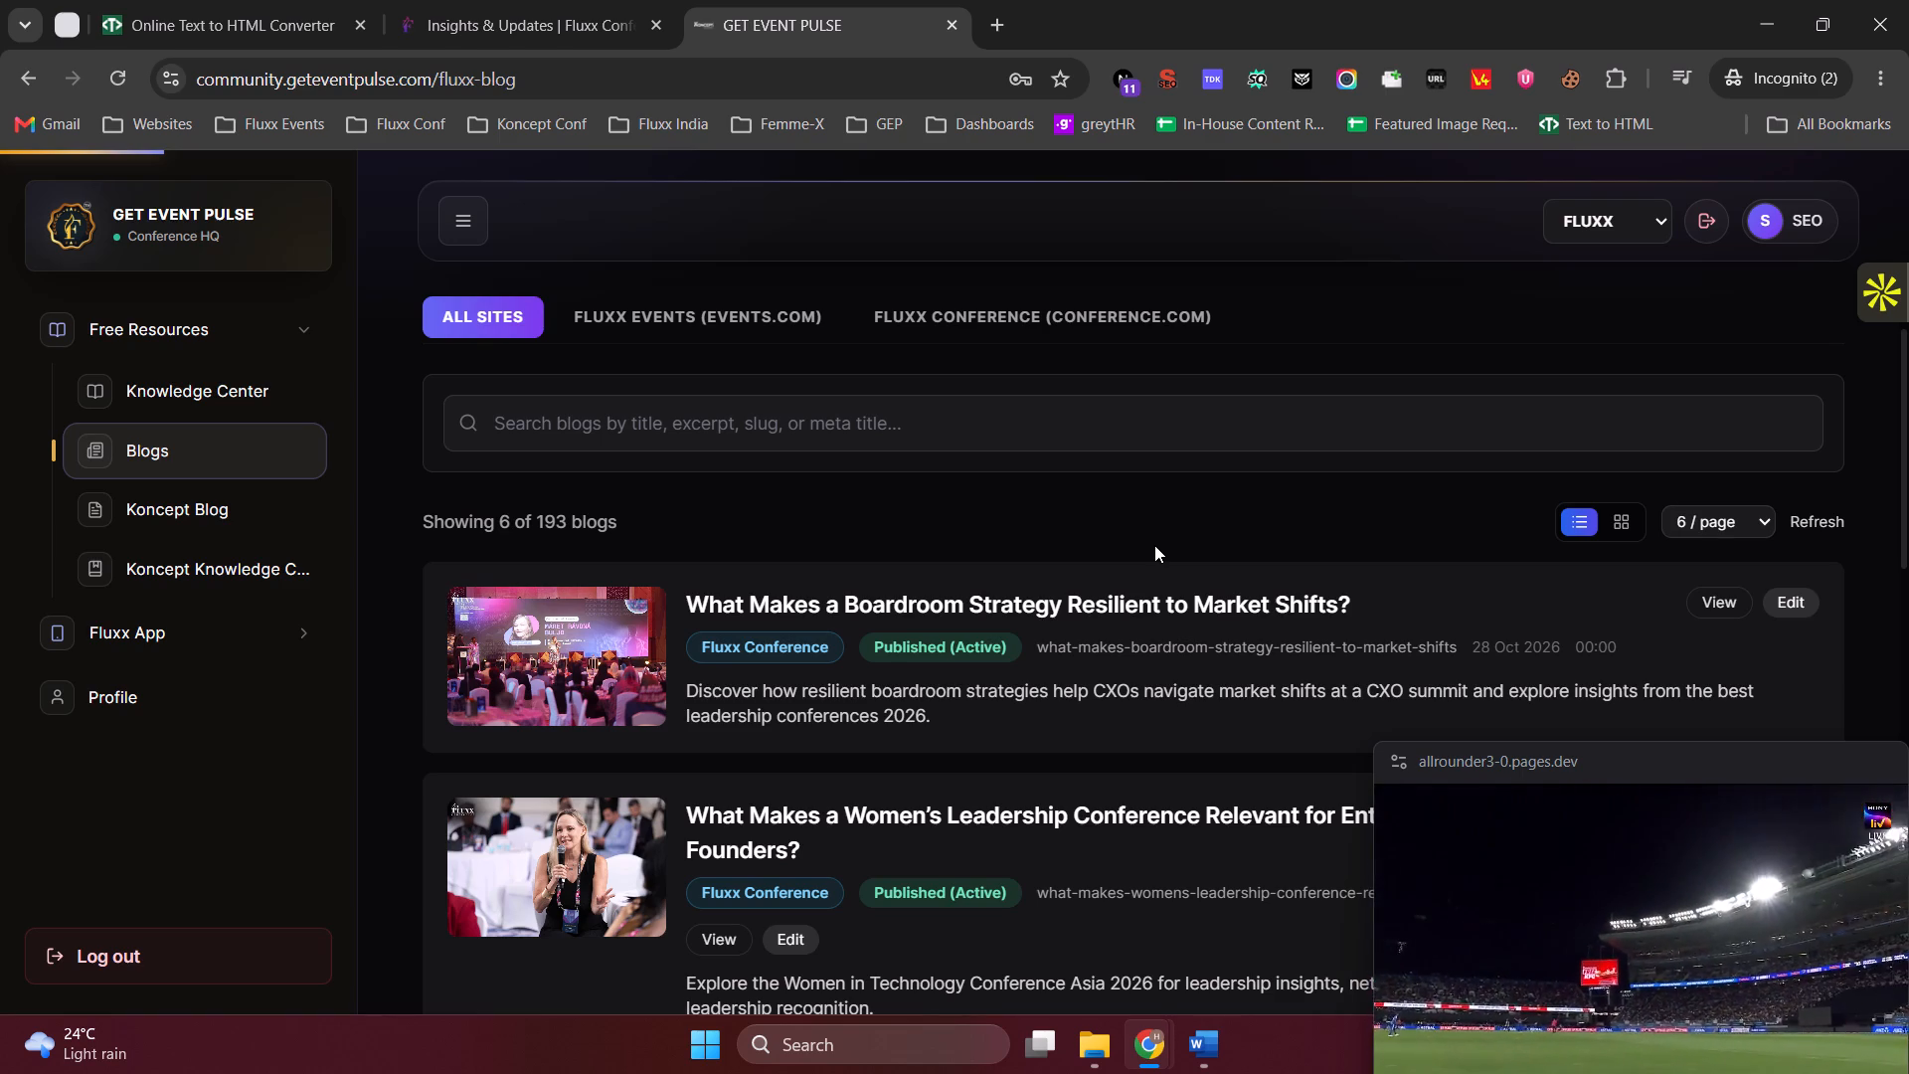
pyautogui.scroll(-1, 1154, 545)
pyautogui.scroll(3, 1409, 441)
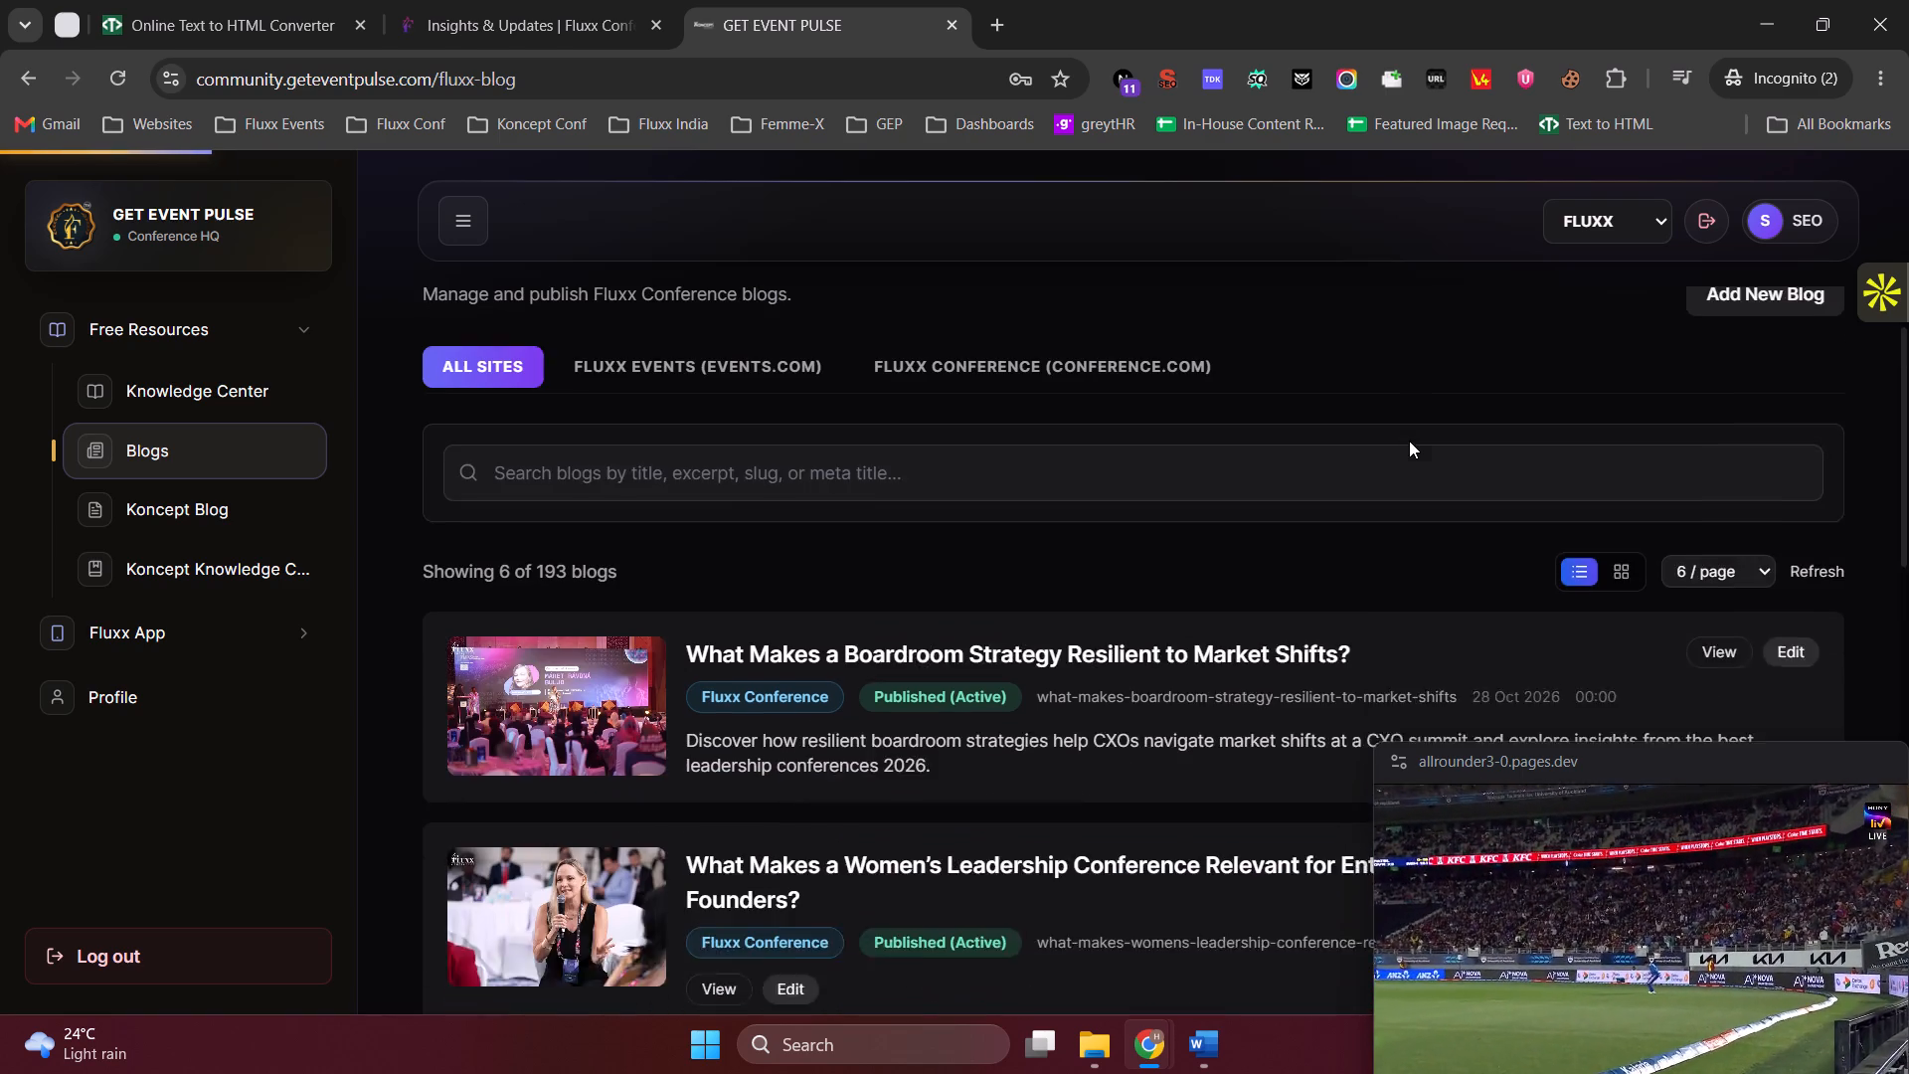
pyautogui.click(1747, 363)
# Fill the blog title with the Word article's heading, "How Women CXOs Can Prepare for Conversations About Power Dynamics in Corporate Culture?".
pyautogui.click(675, 784)
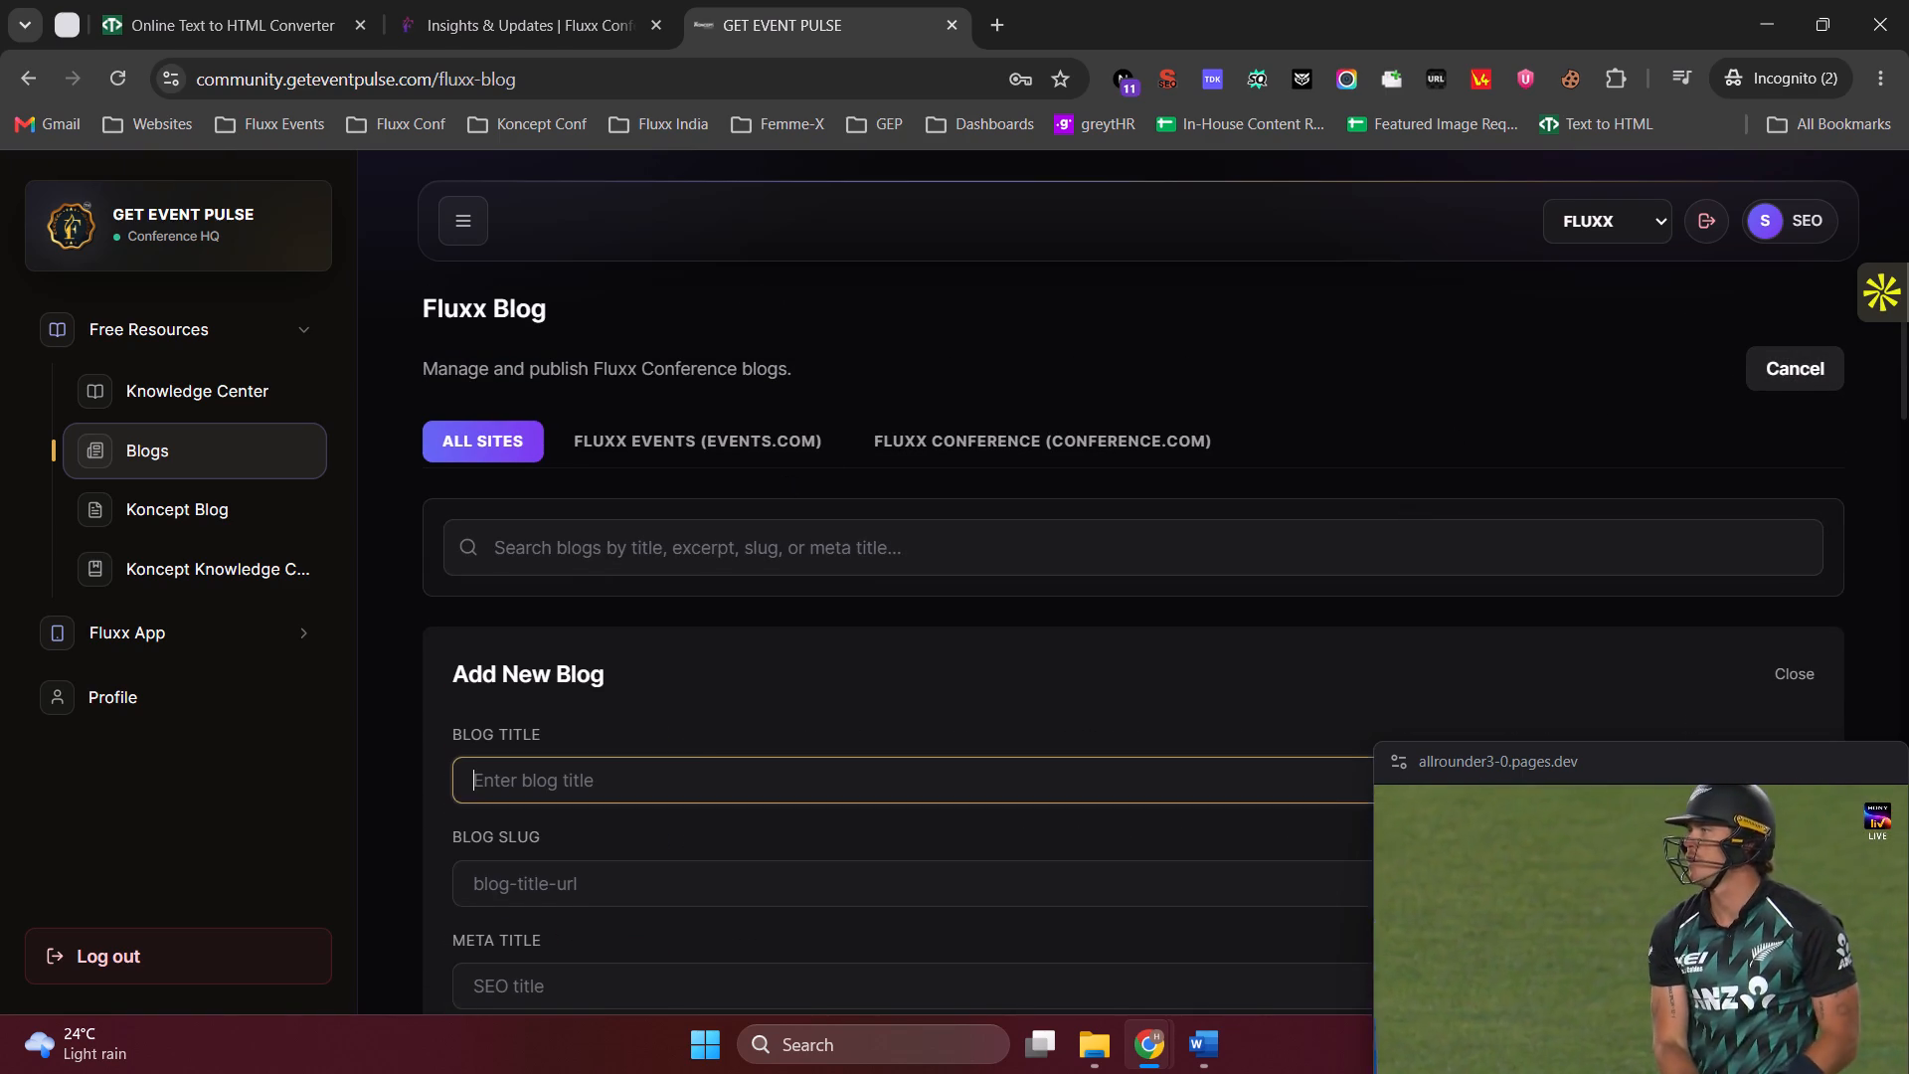
pyautogui.scroll(-1, 716, 722)
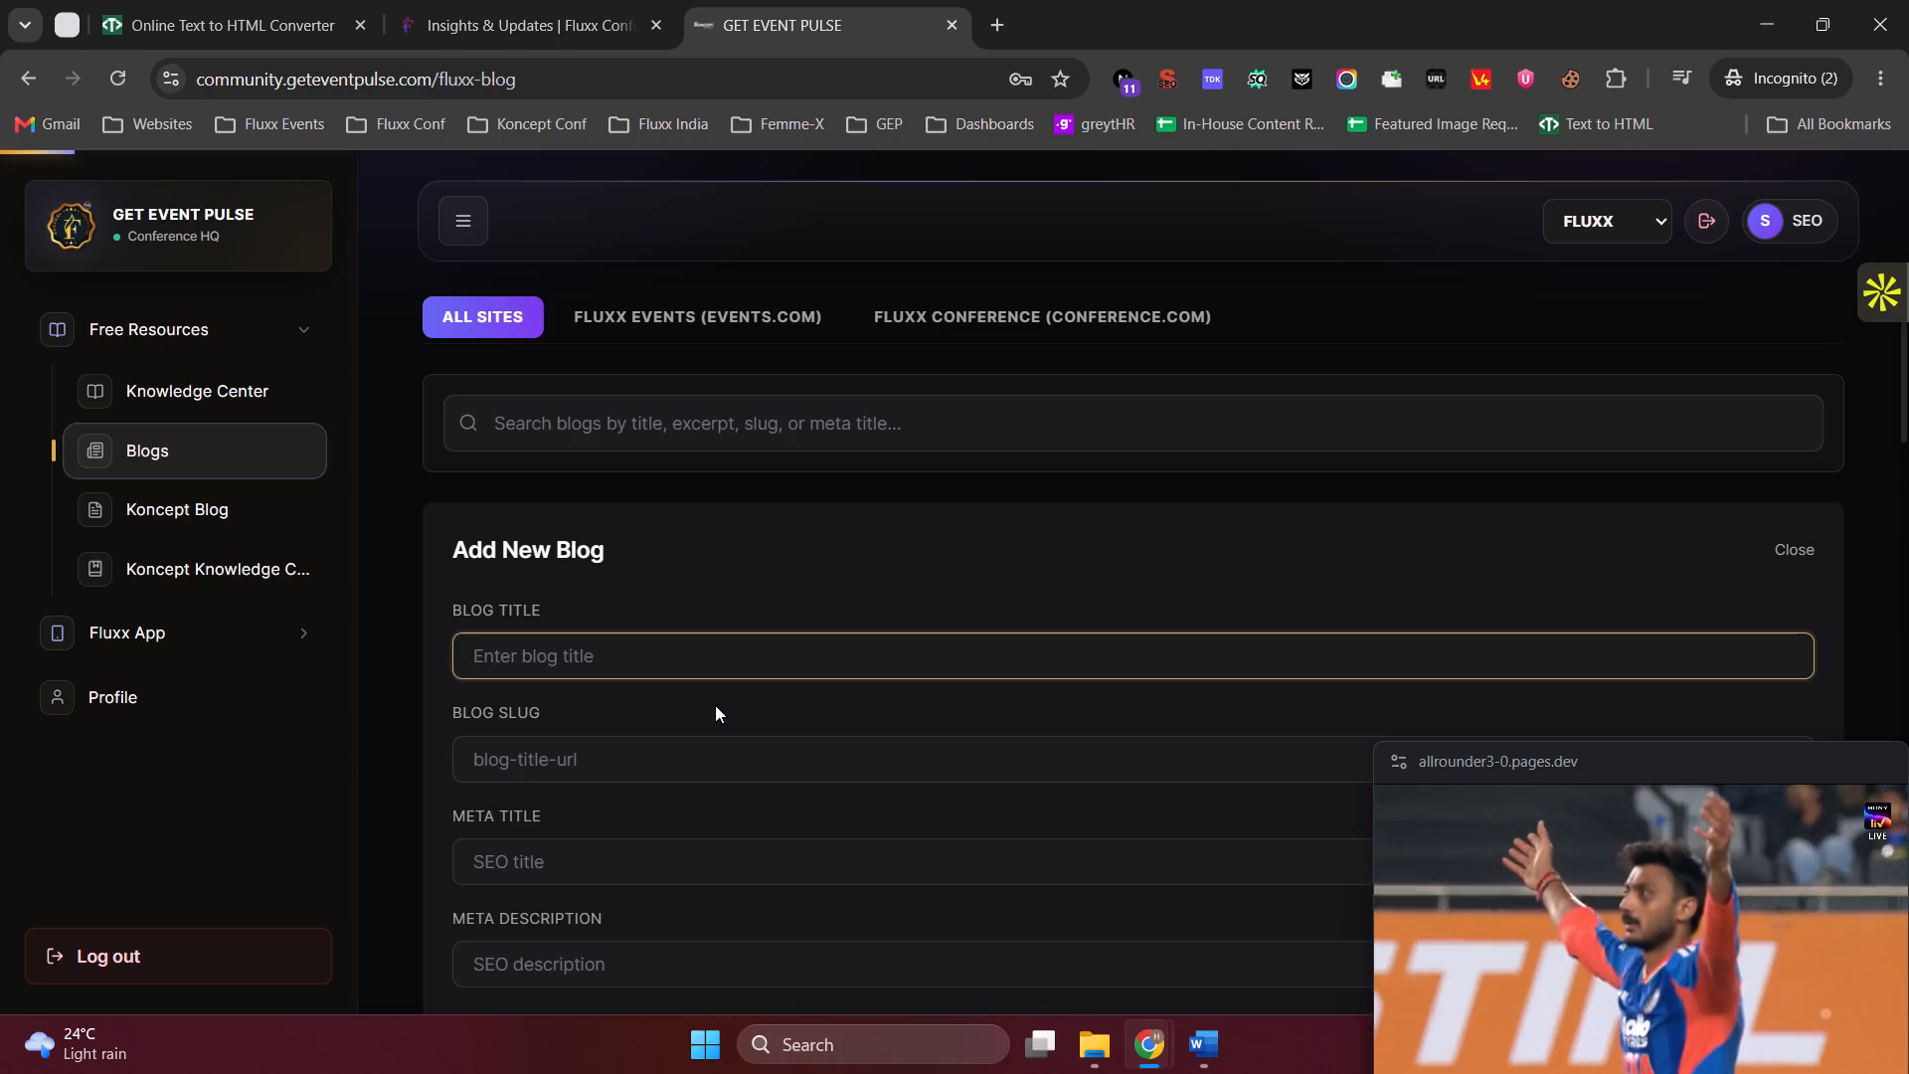
pyautogui.hotkey('alt', 'Tab')
pyautogui.hotkey('alt', 'Tab')
pyautogui.hotkey('alt', 'Tab')
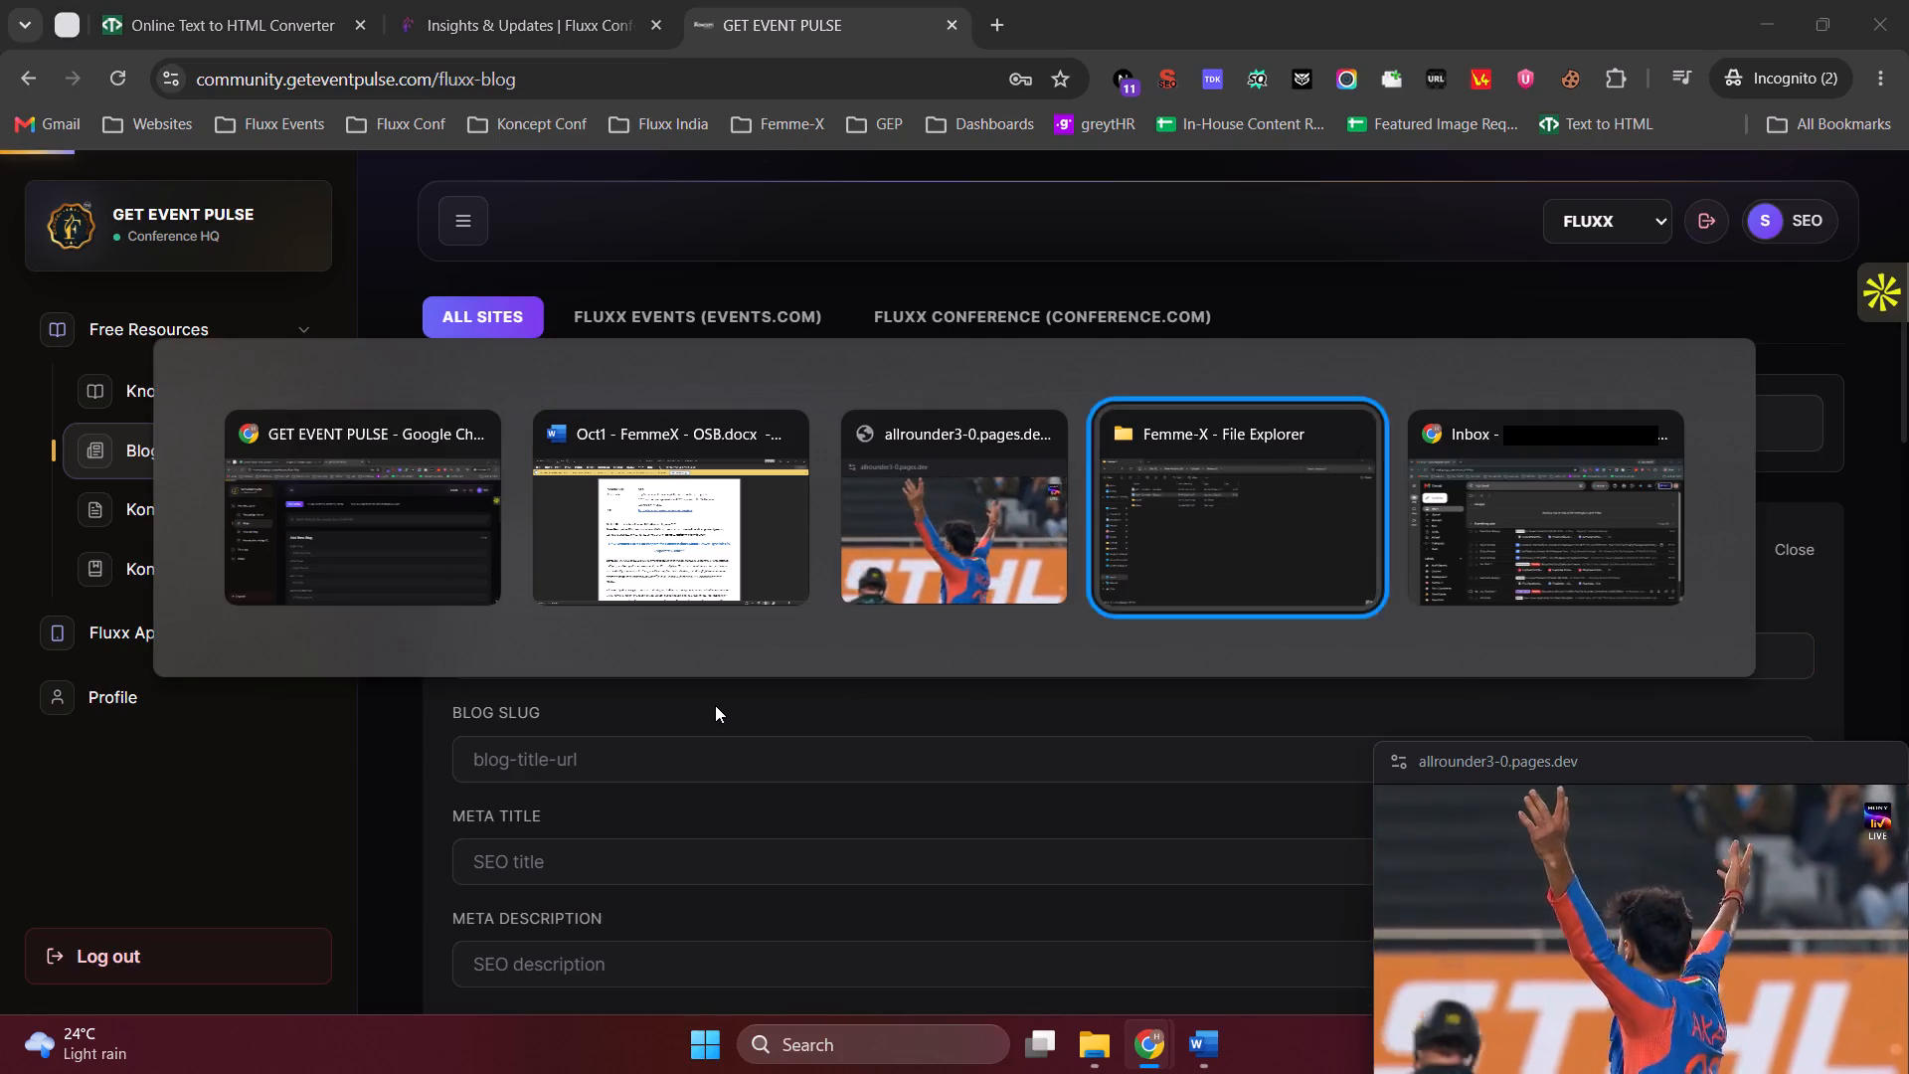
pyautogui.hotkey('alt', 'Tab')
pyautogui.hotkey('alt', 'Tab')
pyautogui.hotkey('alt', 'Tab')
pyautogui.hotkey('alt', 'Tab')
pyautogui.hotkey('alt', 'Tab')
pyautogui.hotkey('alt', 'Tab')
pyautogui.hotkey('alt', 'Tab')
pyautogui.hotkey('alt', 'Tab')
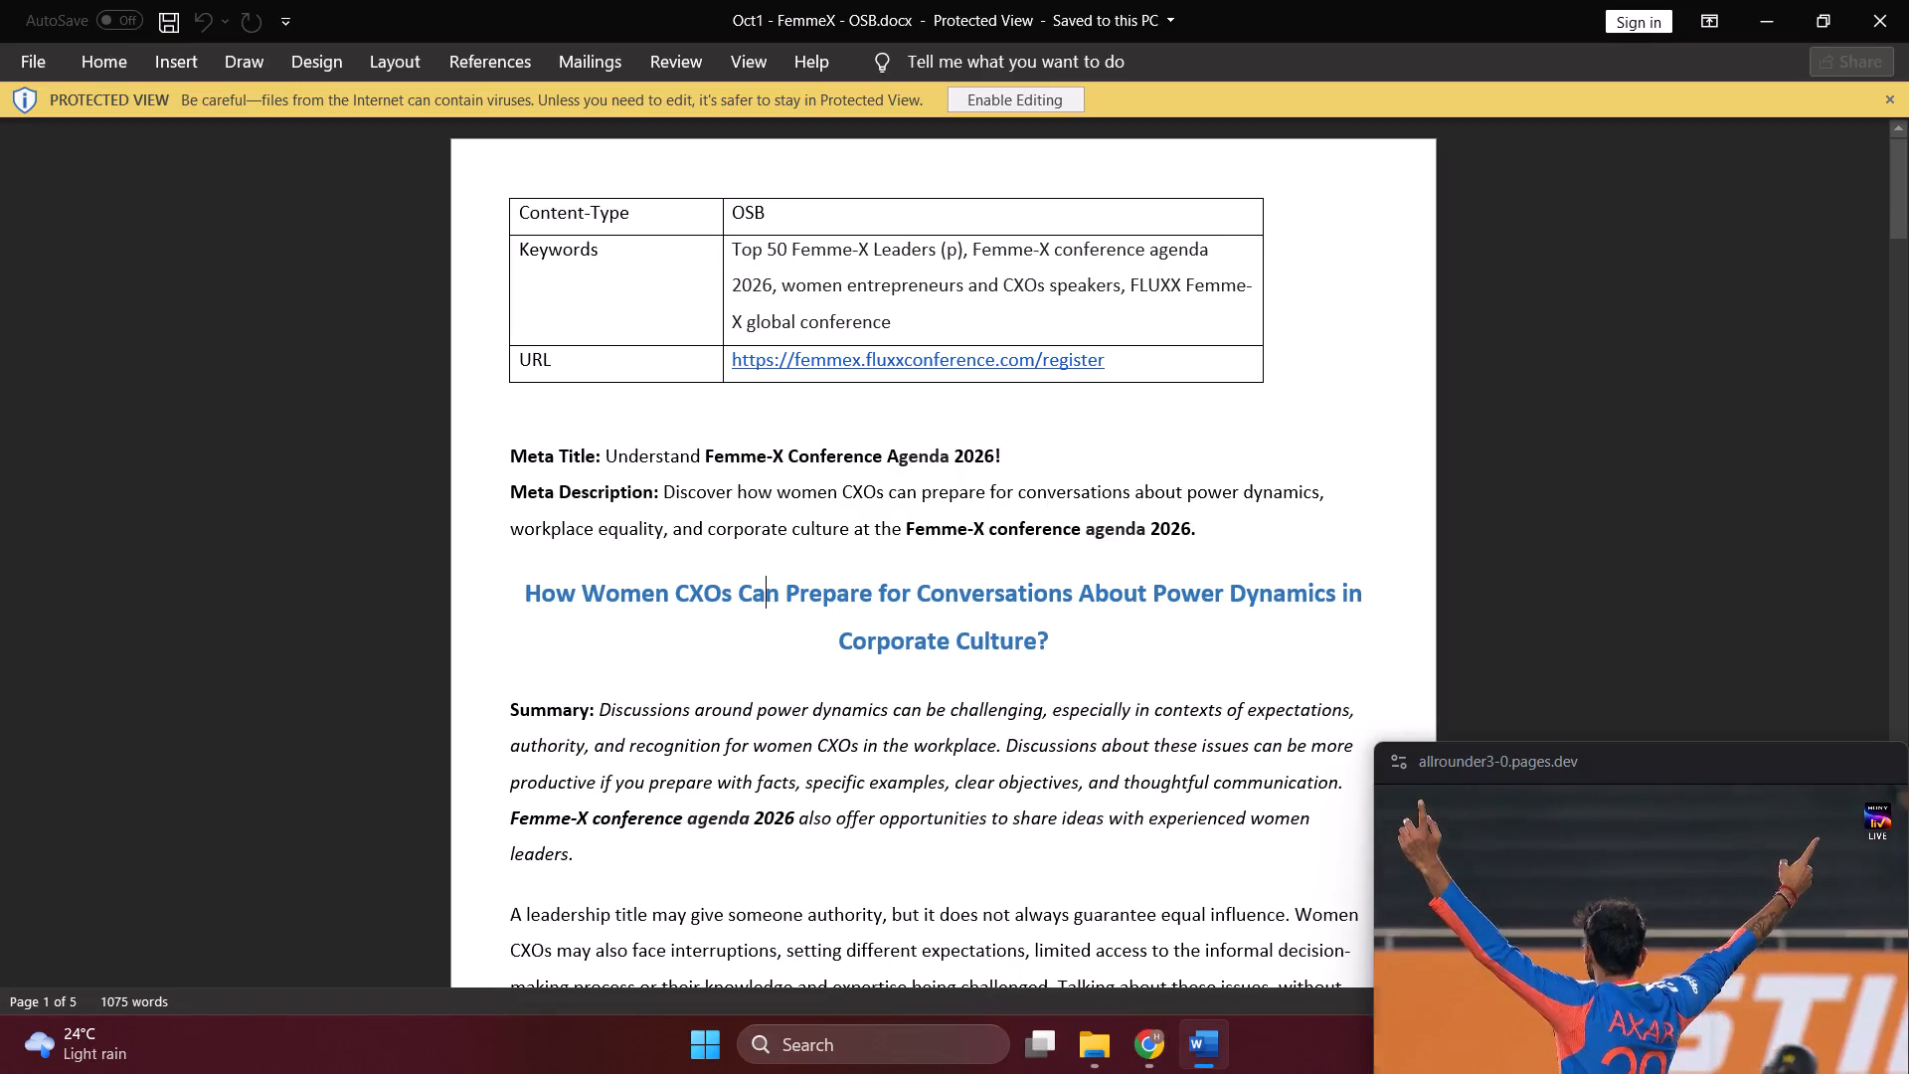
pyautogui.tripleClick(802, 604)
pyautogui.hotkey('ctrl', 'c')
pyautogui.hotkey('ctrl', 'c')
pyautogui.hotkey('alt', 'Tab')
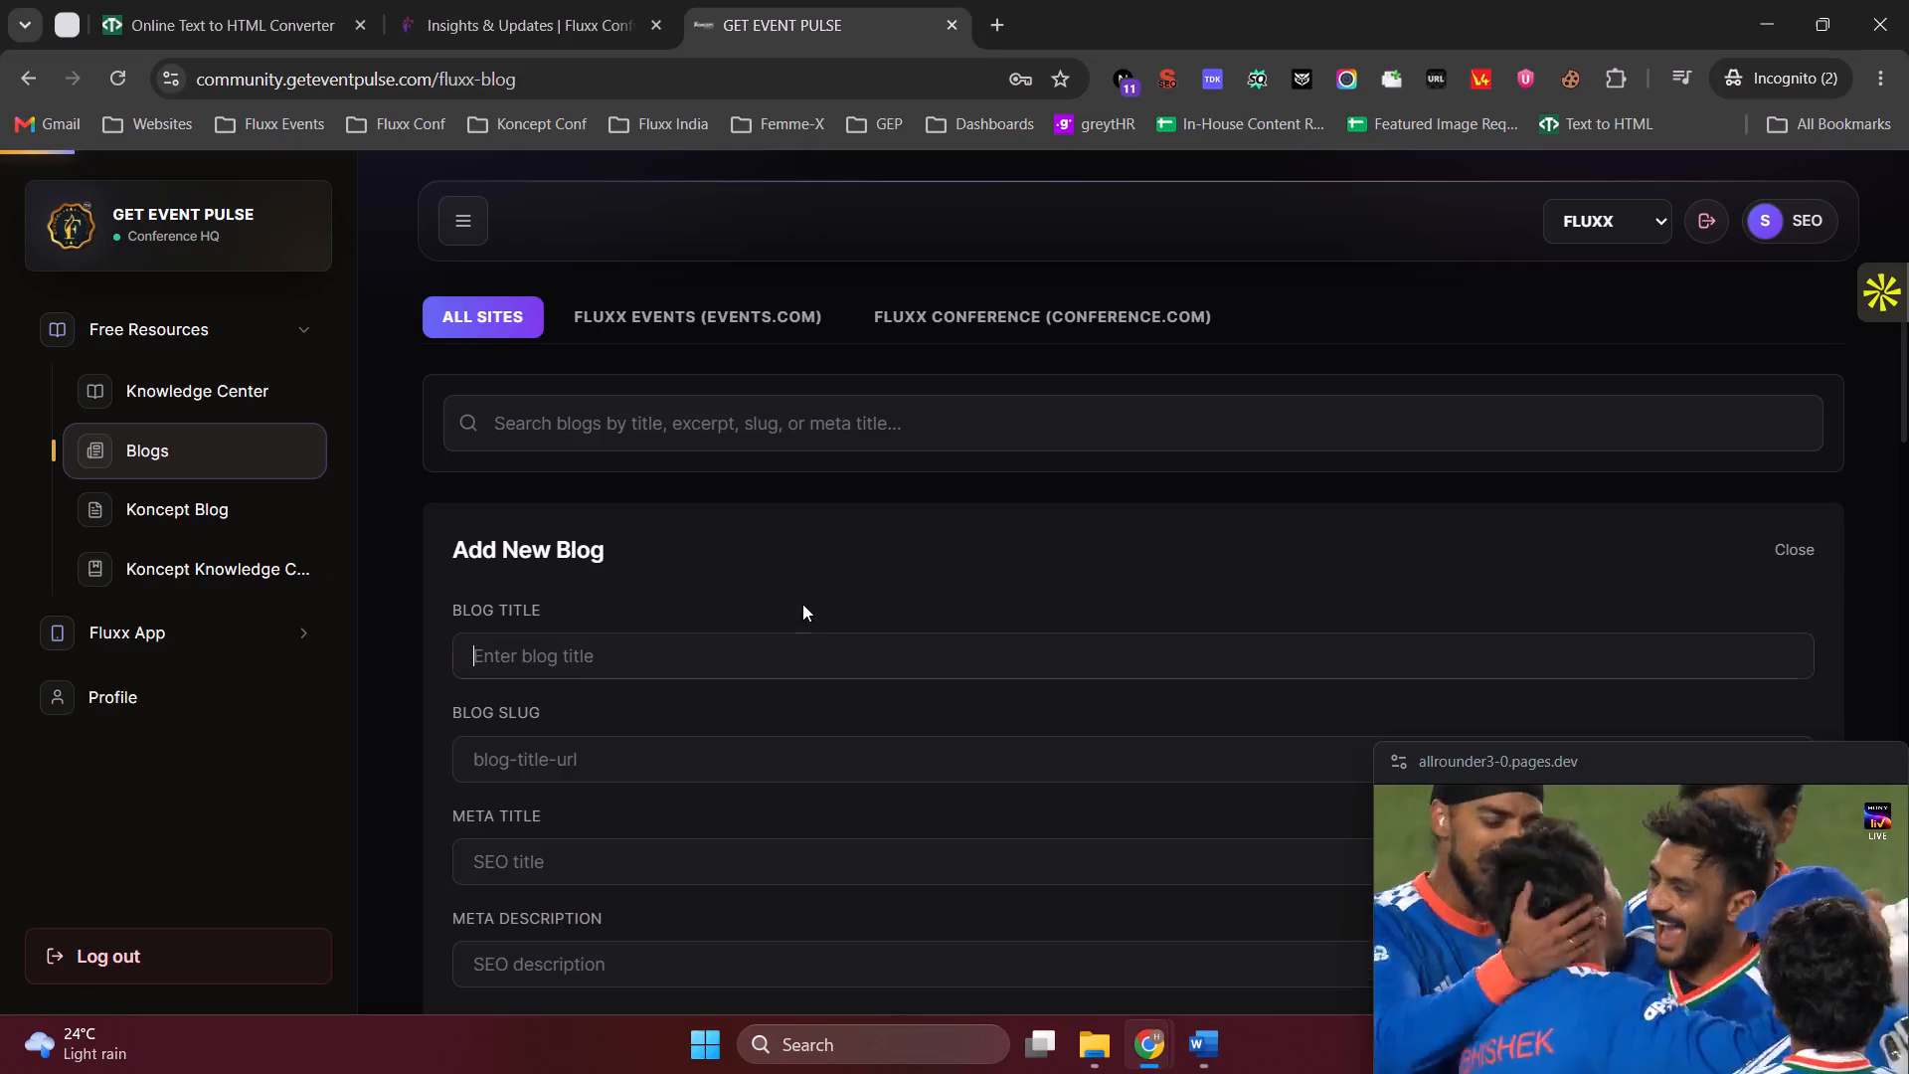
pyautogui.hotkey('ctrl', 'v')
# Remove the word "can" and its hyphen from the blog slug.
pyautogui.click(649, 759)
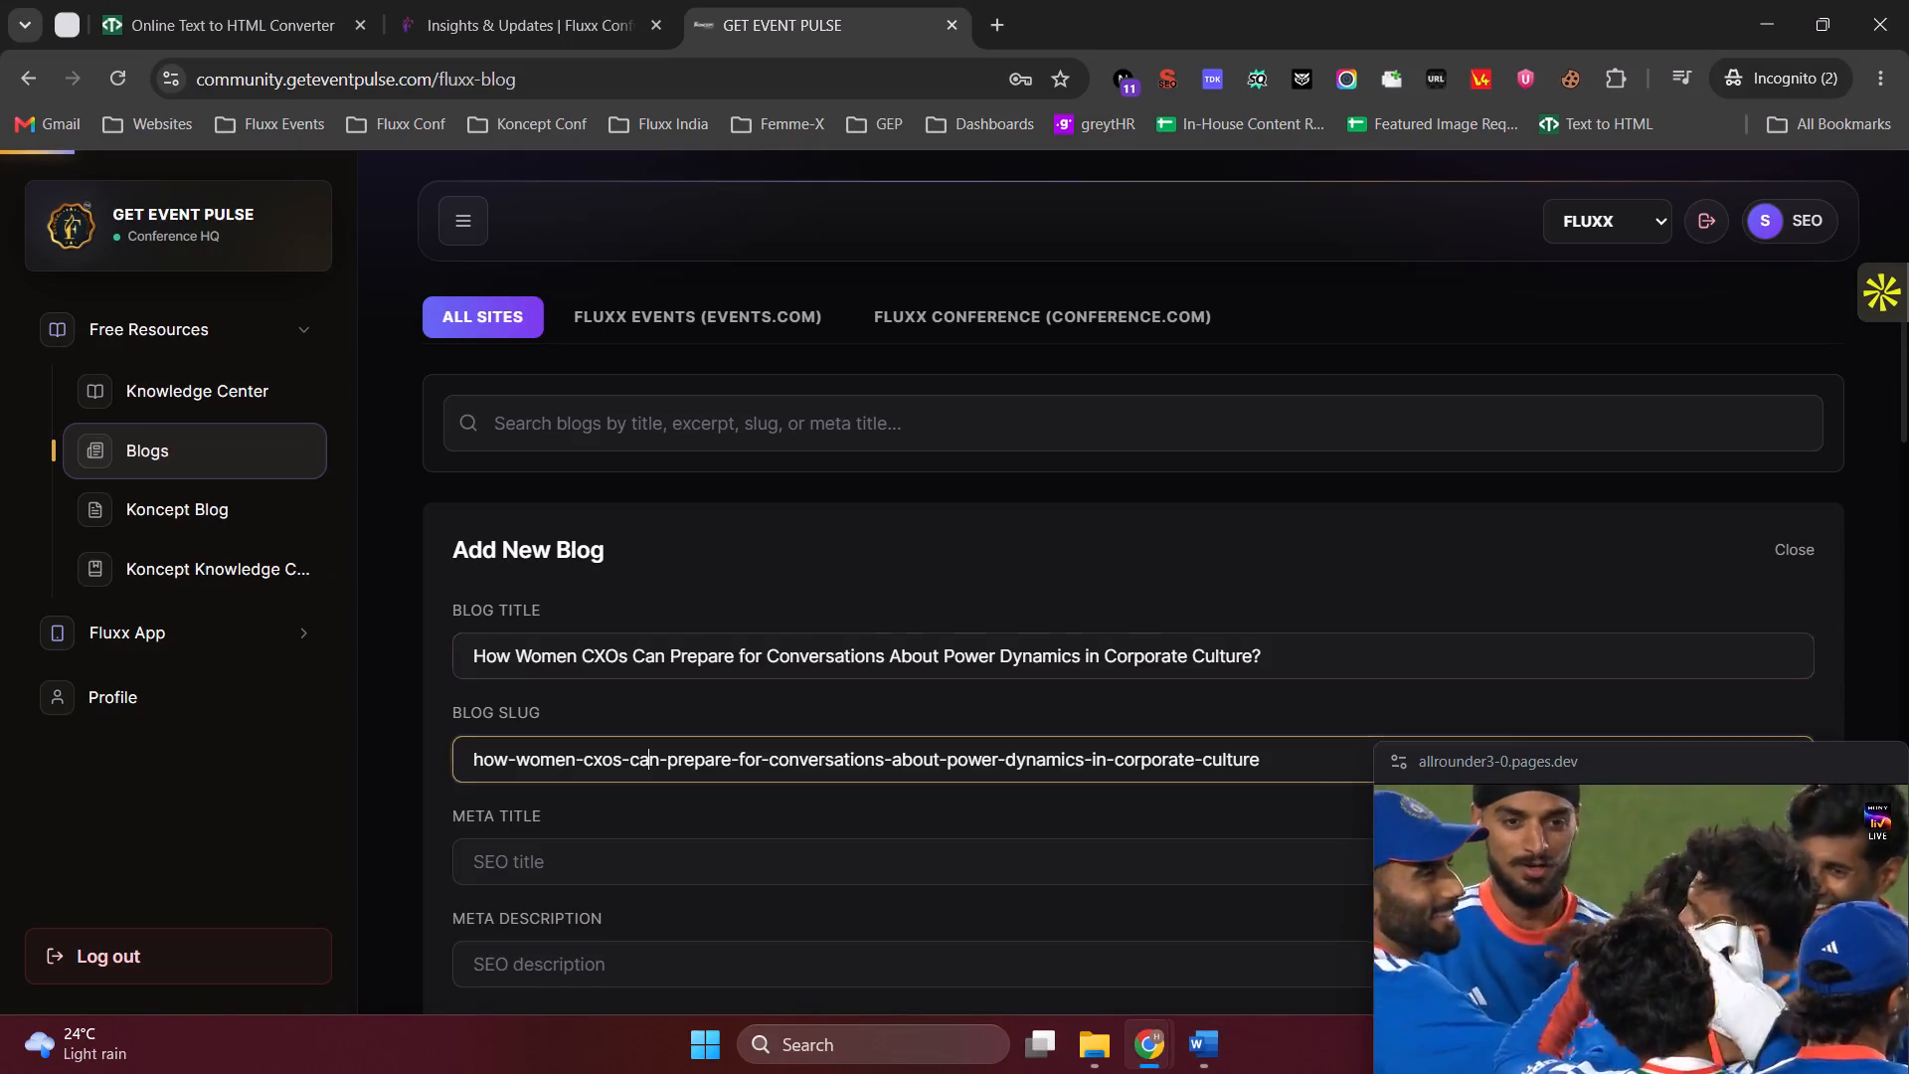
pyautogui.doubleClick(656, 758)
pyautogui.press('BackSpace')
pyautogui.press('BackSpace')
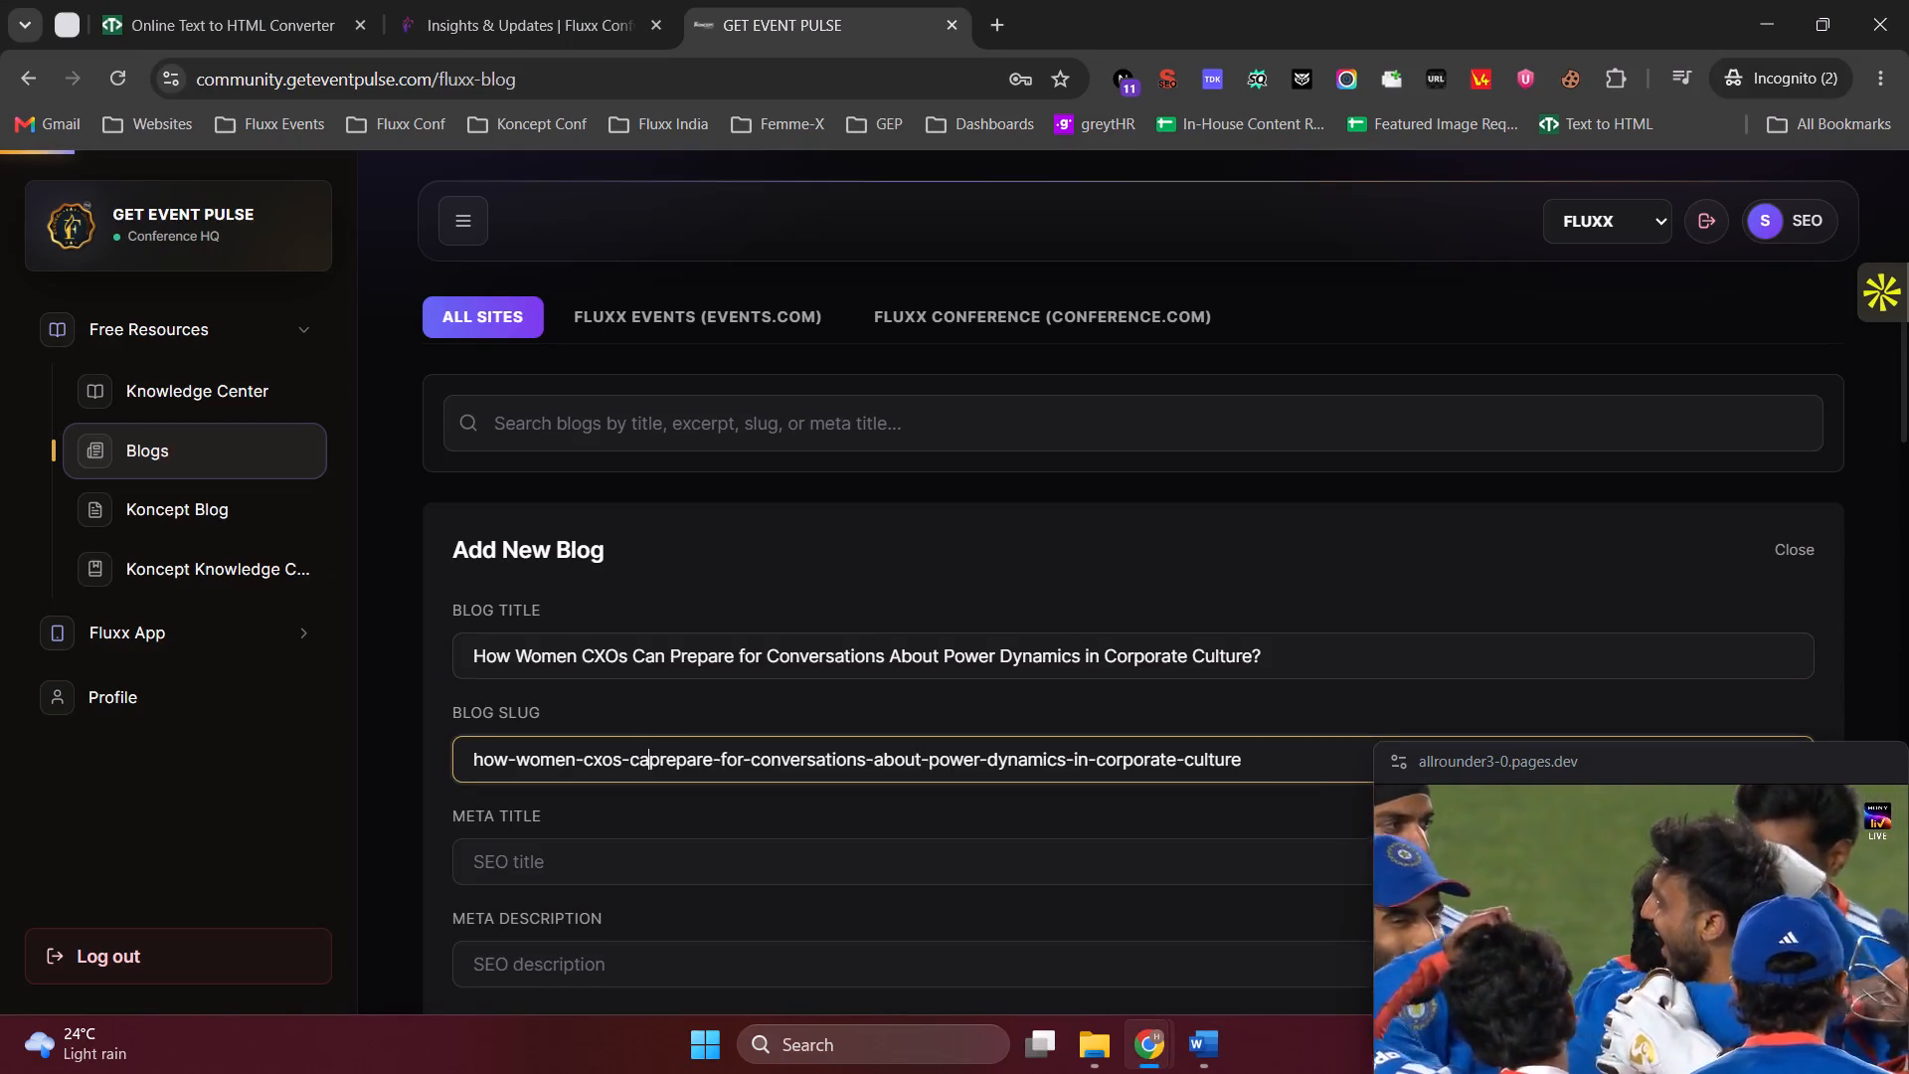
pyautogui.press('BackSpace')
pyautogui.press('BackSpace')
# Cut "-in-corporate-culture" from the end of the slug, leaving "how-women-cxos-prepare-for-conversations-about-power-dynamics".
pyautogui.hotkey('ctrl', 'Right')
pyautogui.hotkey('ctrl', 'Right')
pyautogui.hotkey('ctrl', 'Right')
pyautogui.hotkey('ctrl', 'Right')
pyautogui.hotkey('ctrl', 'Right')
pyautogui.hotkey('ctrl', 'Right')
pyautogui.hotkey('ctrl', 'Right')
pyautogui.hotkey('ctrl', 'Right')
pyautogui.hotkey('ctrl', 'Right')
pyautogui.hotkey('ctrl', 'Right')
pyautogui.hotkey('ctrl', 'Right')
pyautogui.hotkey('ctrl', 'Right')
pyautogui.hotkey('ctrl', 'Right')
pyautogui.hotkey('ctrl', 'Right')
pyautogui.hotkey('ctrl', 'Right')
pyautogui.hotkey('ctrl', 'Right')
pyautogui.hotkey('ctrl', 'Right')
pyautogui.hotkey('ctrl', 'Right')
pyautogui.hotkey('ctrl', 'Right')
pyautogui.hotkey('ctrl', 'Right')
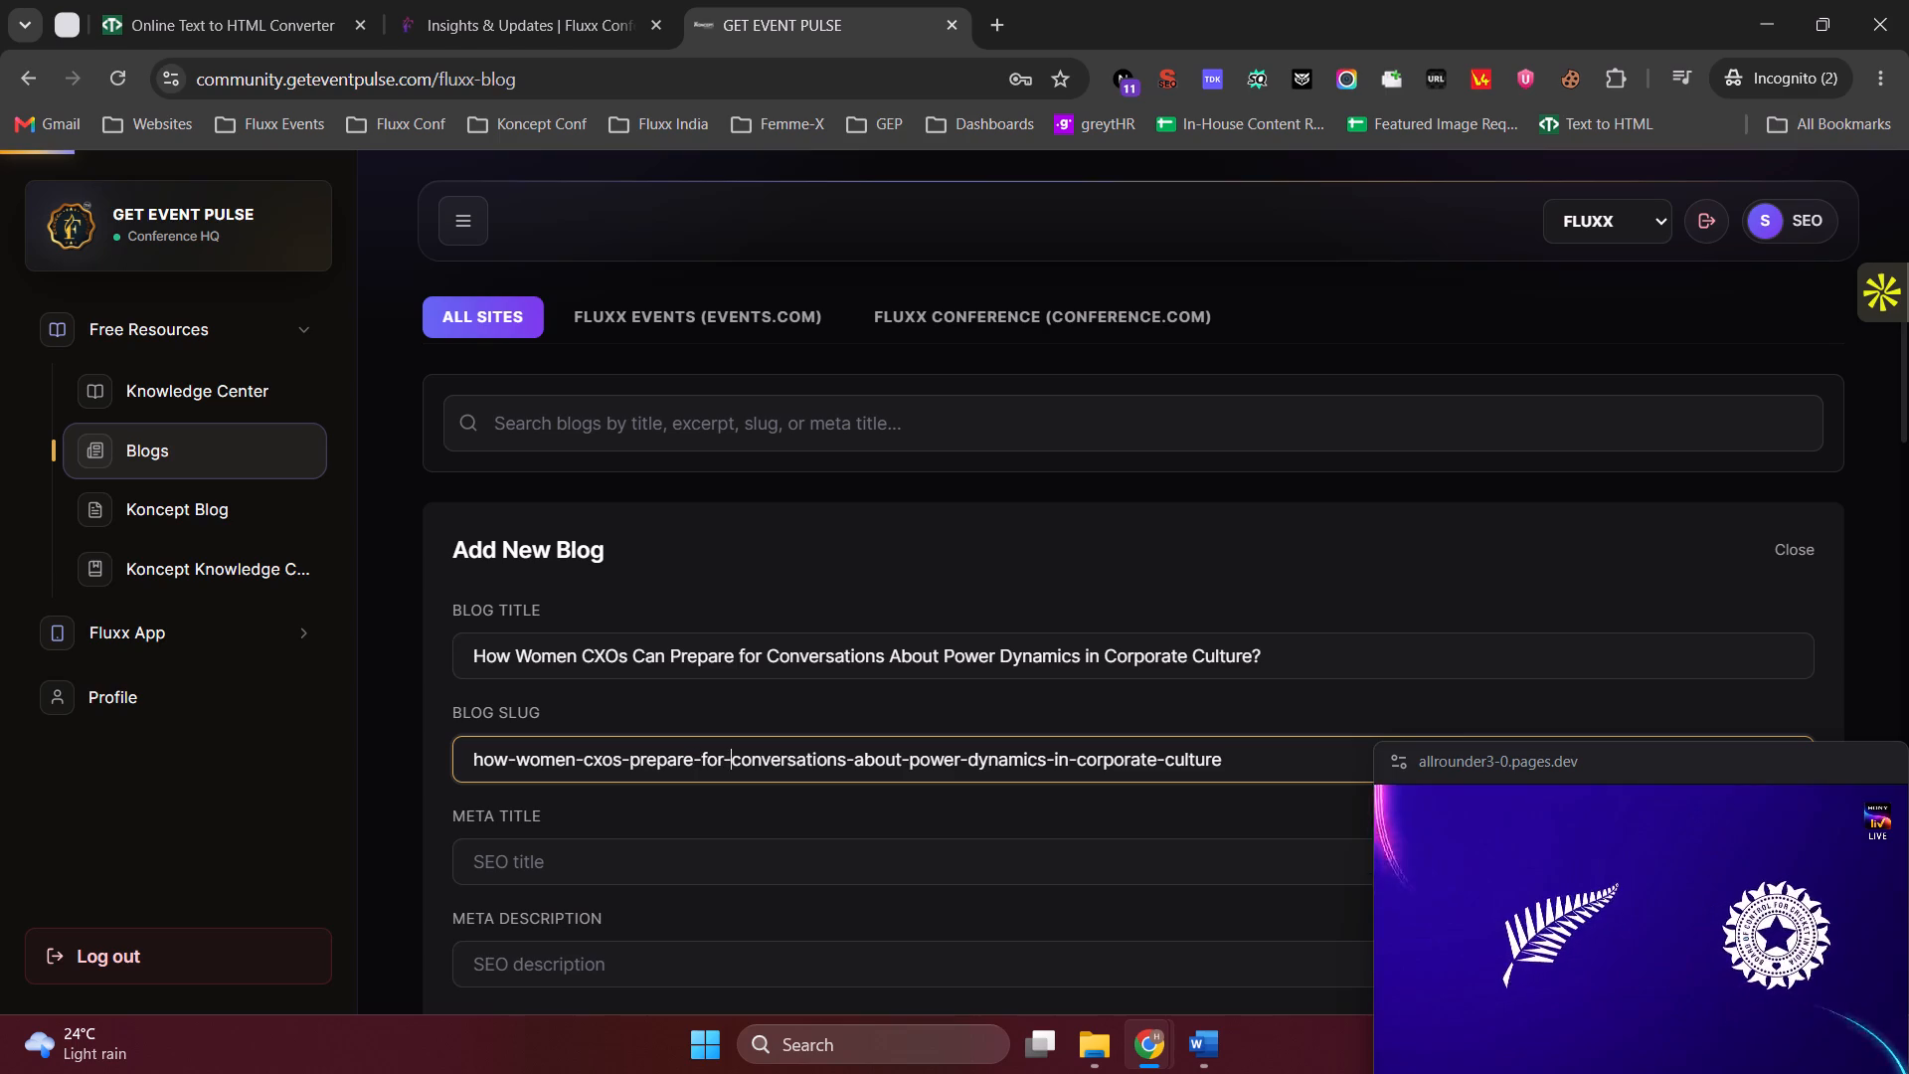
pyautogui.hotkey('ctrl', 'Left')
pyautogui.hotkey('ctrl', 'Left')
pyautogui.hotkey('ctrl', 'Left')
pyautogui.hotkey('ctrl', 'Left')
pyautogui.hotkey('ctrl', 'Right')
pyautogui.hotkey('ctrl', 'Right')
pyautogui.hotkey('ctrl', 'Right')
pyautogui.hotkey('ctrl', 'Right')
pyautogui.hotkey('ctrl', 'Right')
pyautogui.hotkey('ctrl', 'Right')
pyautogui.hotkey('ctrl', 'Right')
pyautogui.hotkey('ctrl', 'Right')
pyautogui.hotkey('ctrl', 'Right')
pyautogui.hotkey('ctrl', 'Right')
pyautogui.hotkey('ctrl', 'Right')
pyautogui.hotkey('ctrl', 'Right')
pyautogui.hotkey('ctrl', 'Right')
pyautogui.hotkey('ctrl', 'Right')
pyautogui.hotkey('ctrl', 'Right')
pyautogui.hotkey('ctrl', 'Right')
pyautogui.hotkey('ctrl', 'Right')
pyautogui.hotkey('ctrl', 'Right')
pyautogui.hotkey('ctrl', 'Right')
pyautogui.hotkey('ctrl', 'Right')
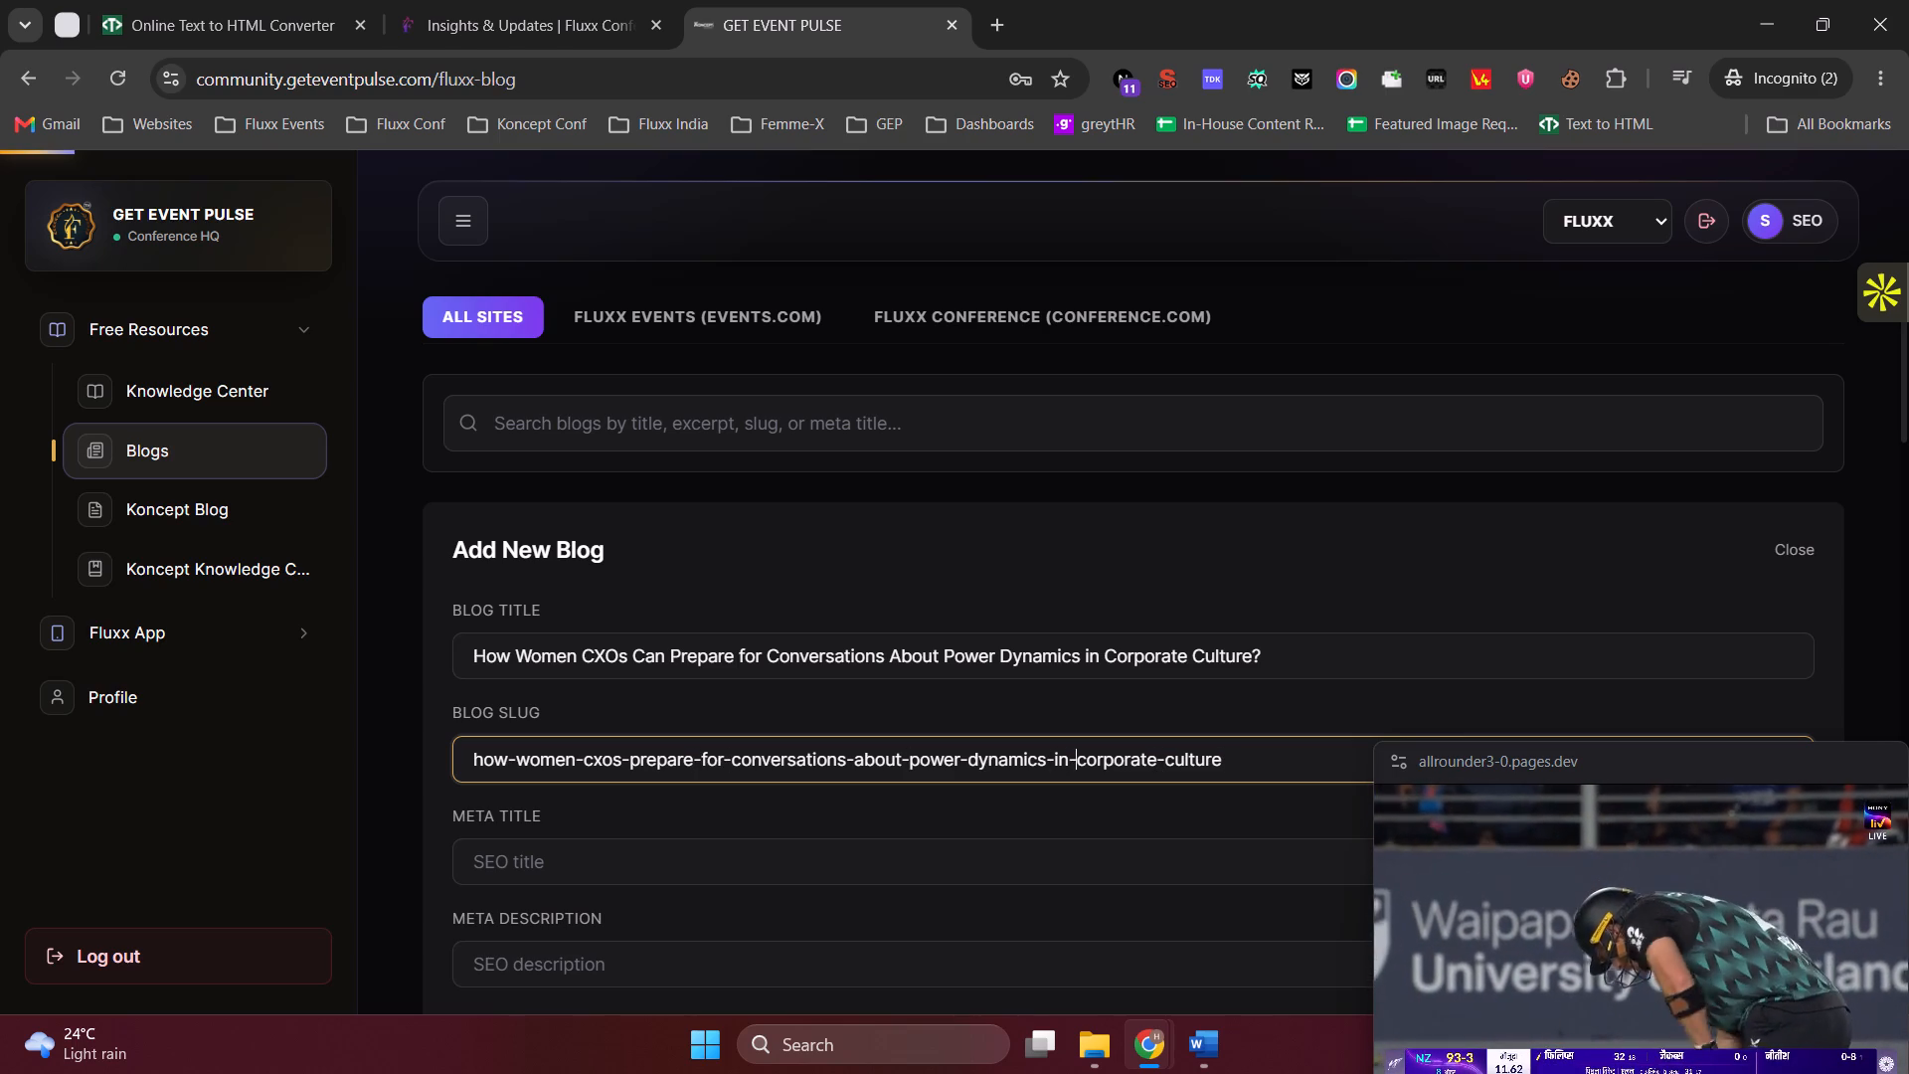
pyautogui.hotkey('ctrl', 'shift', 'Left')
pyautogui.hotkey('ctrl', 'shift', 'Left')
pyautogui.hotkey('ctrl', 'shift', 'Left')
pyautogui.hotkey('ctrl', 'shift', 'Left')
pyautogui.hotkey('ctrl', 'shift', 'Left')
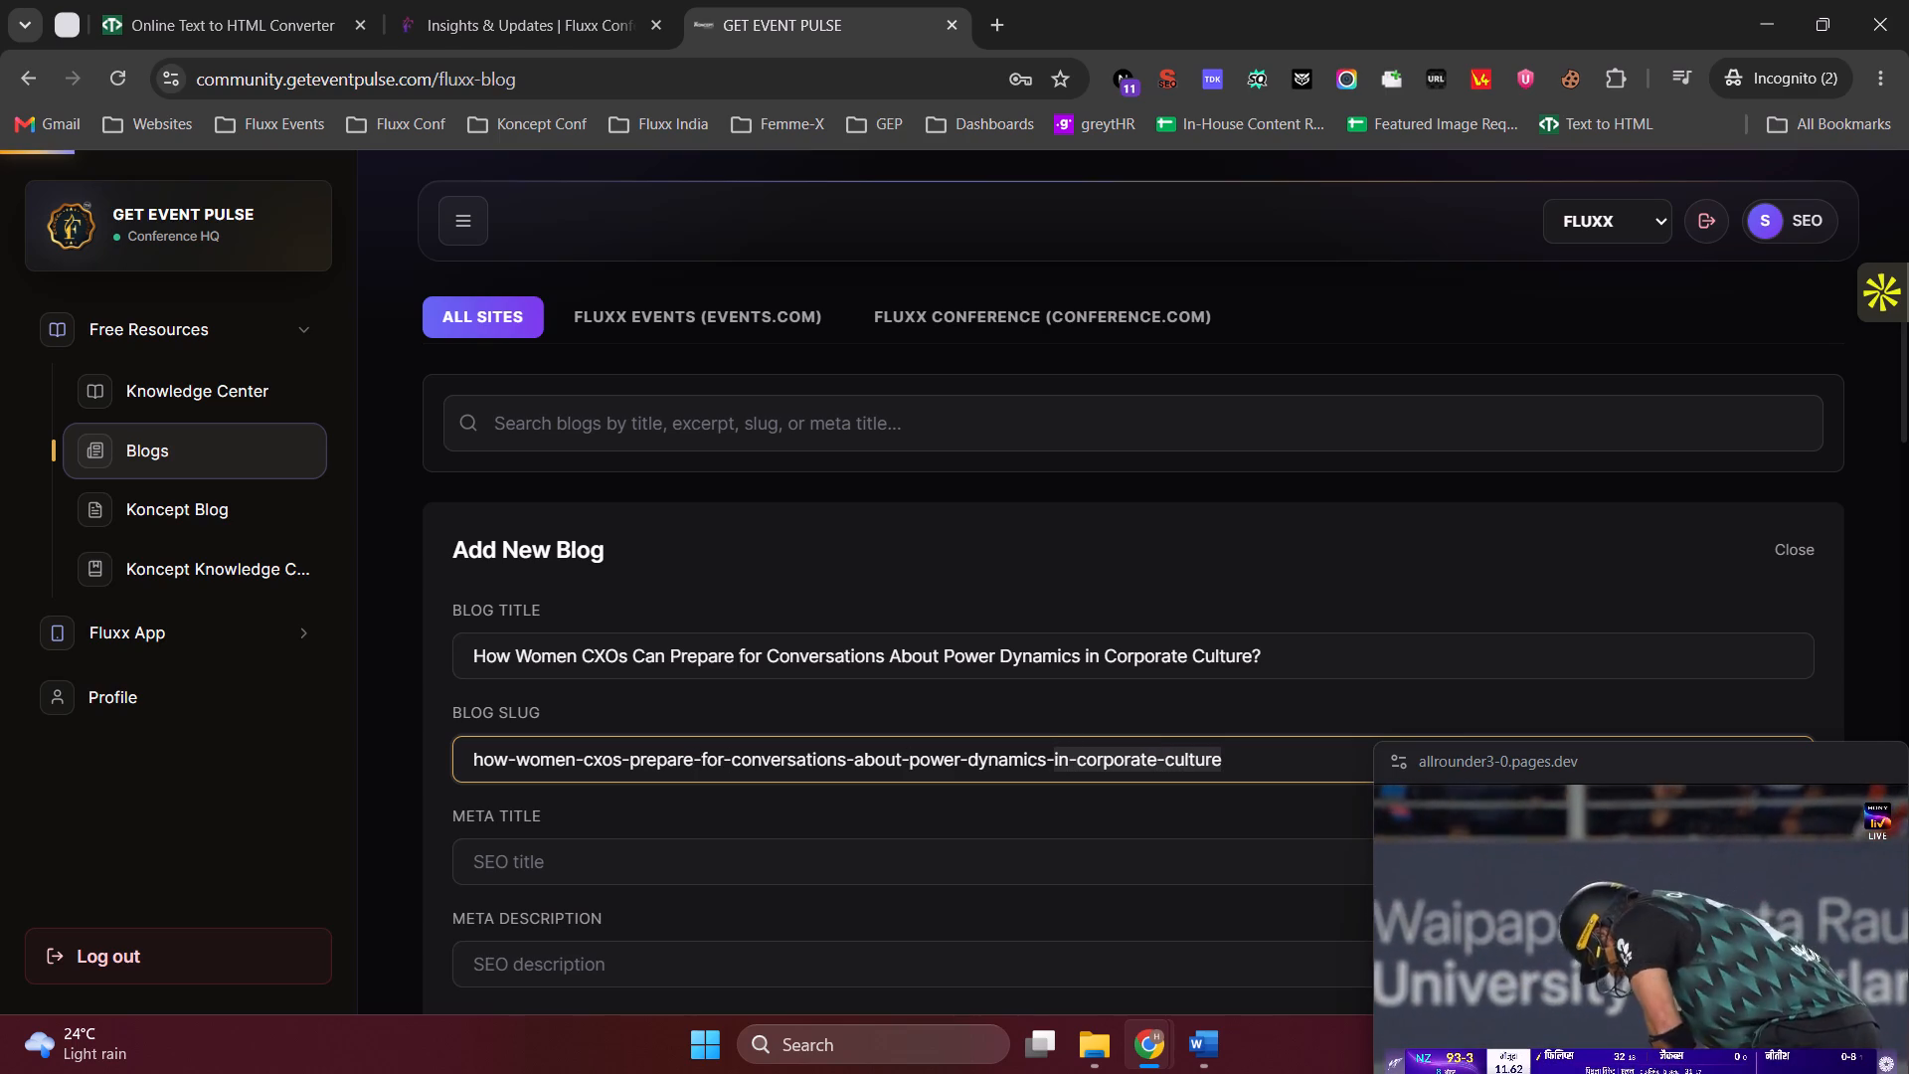
pyautogui.press('BackSpace')
pyautogui.press('BackSpace')
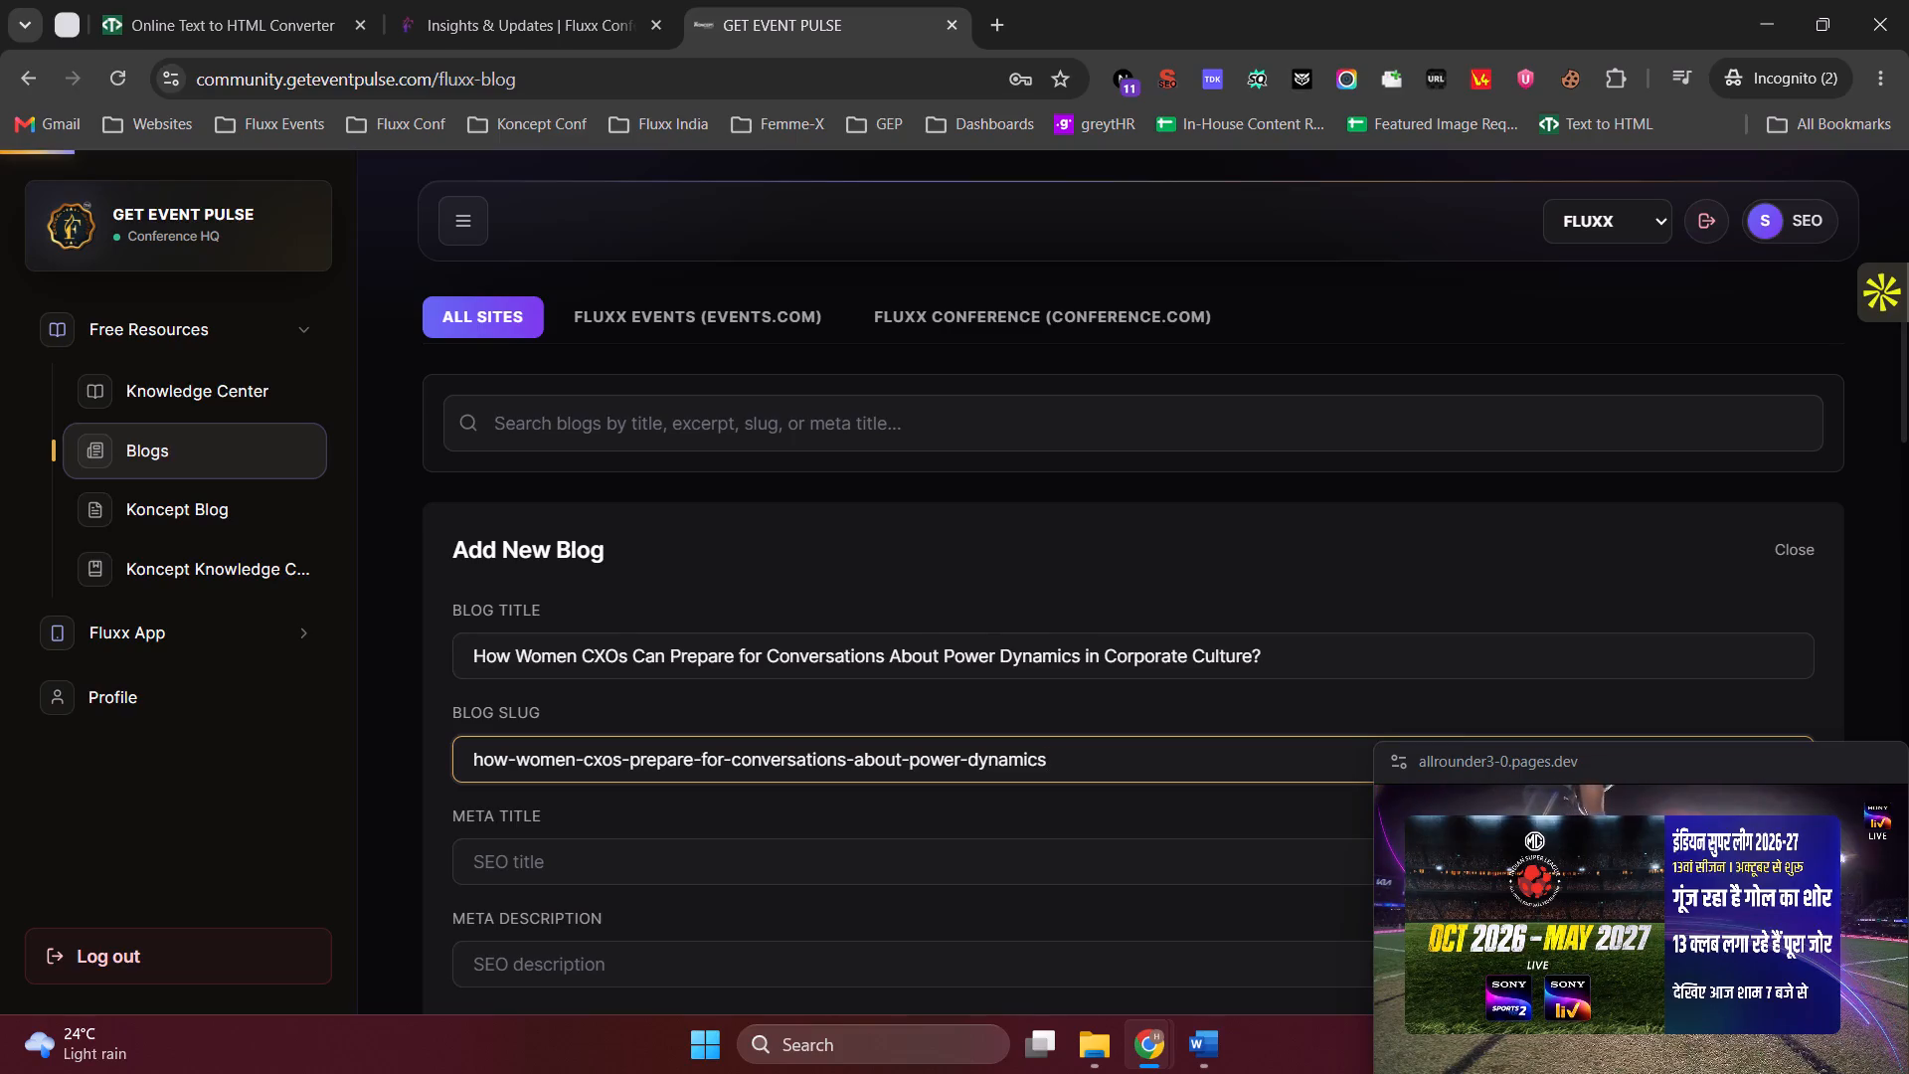
pyautogui.scroll(-2, 556, 805)
pyautogui.click(657, 629)
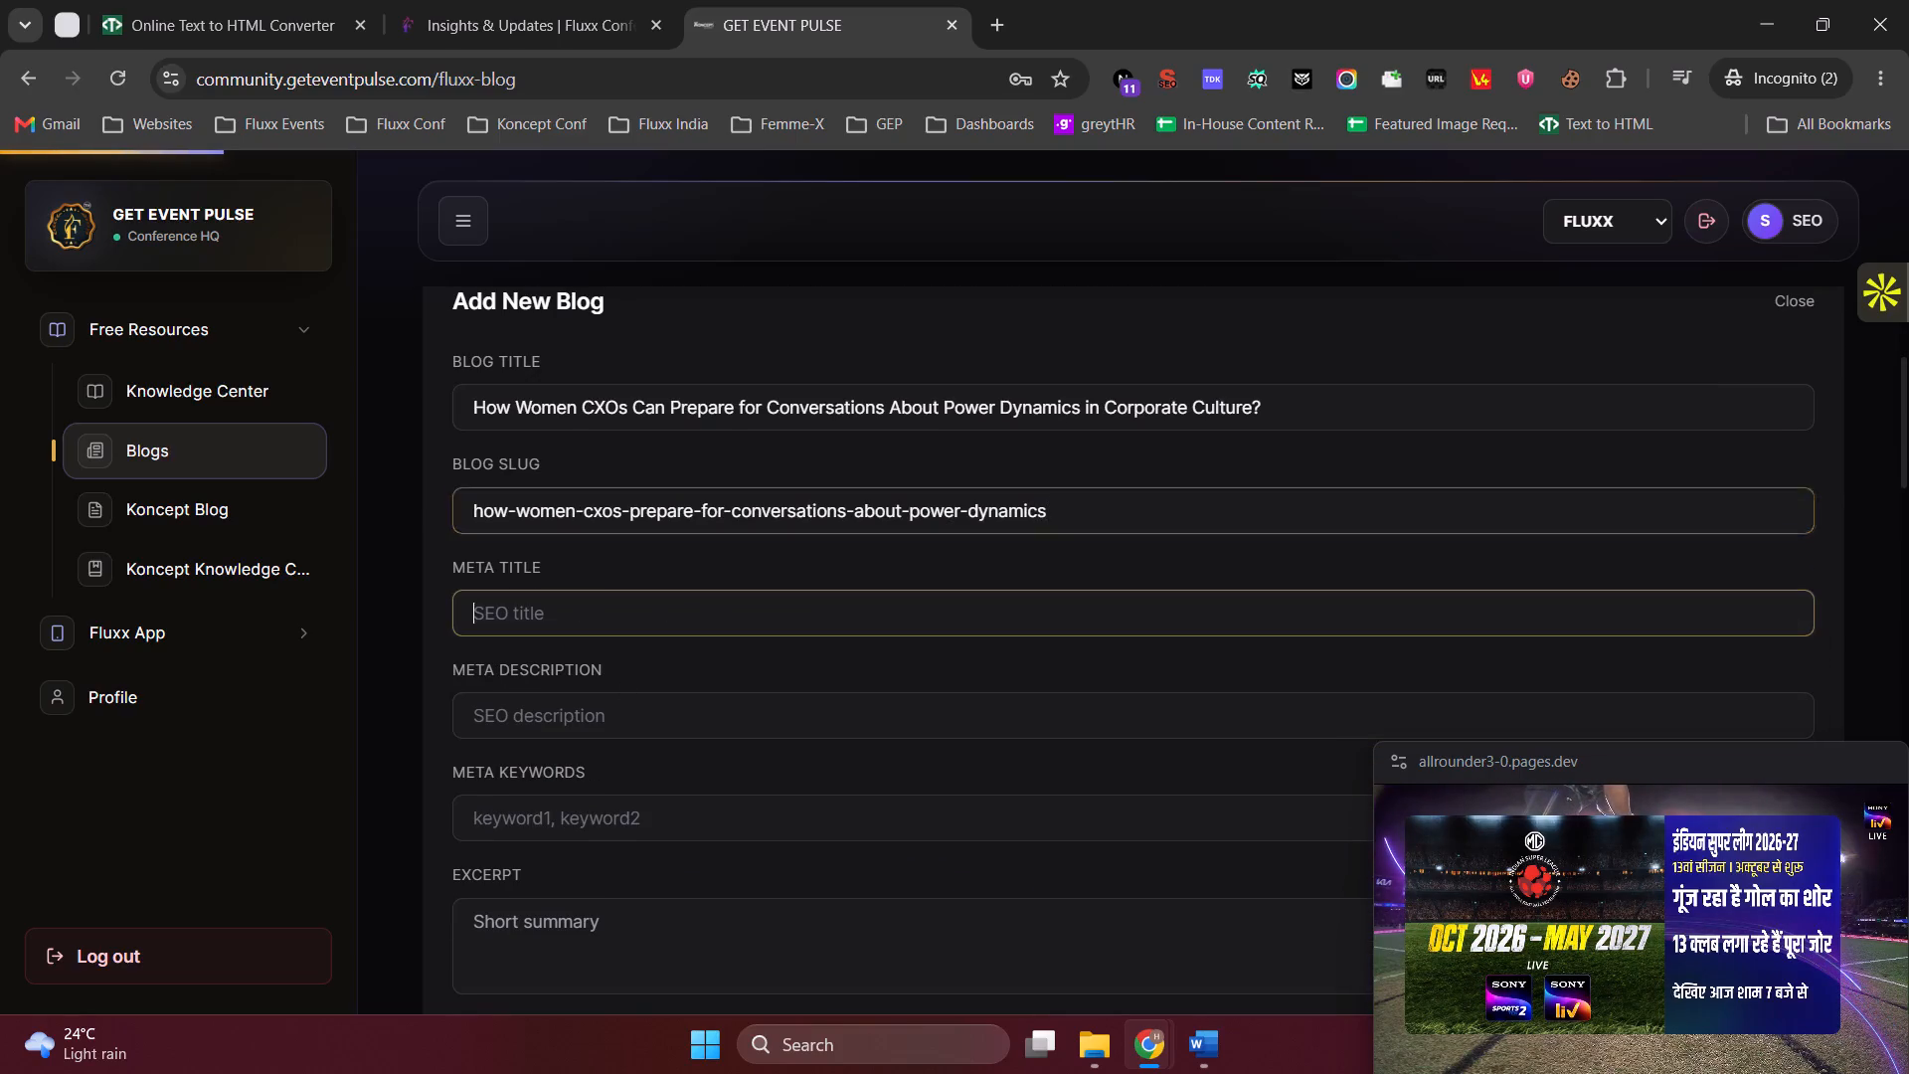
pyautogui.hotkey('alt', 'Tab')
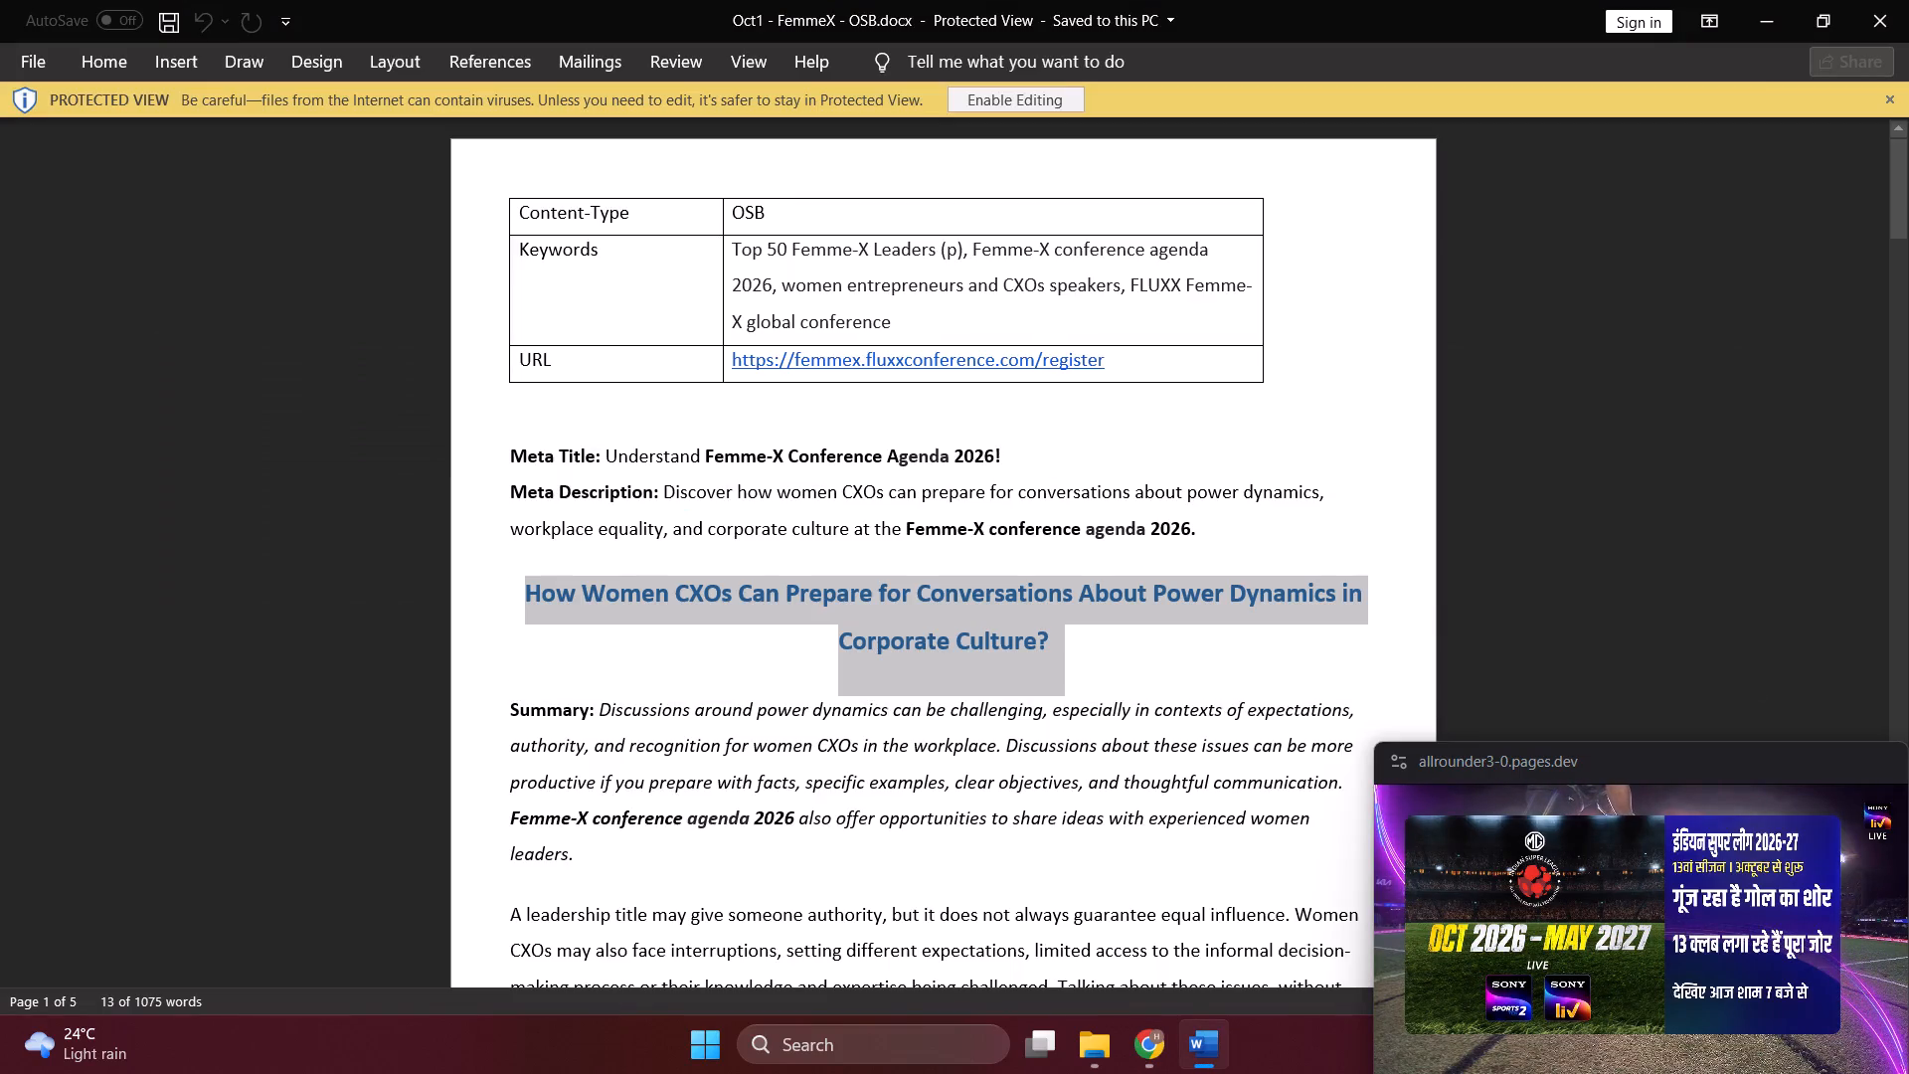
pyautogui.click(798, 530)
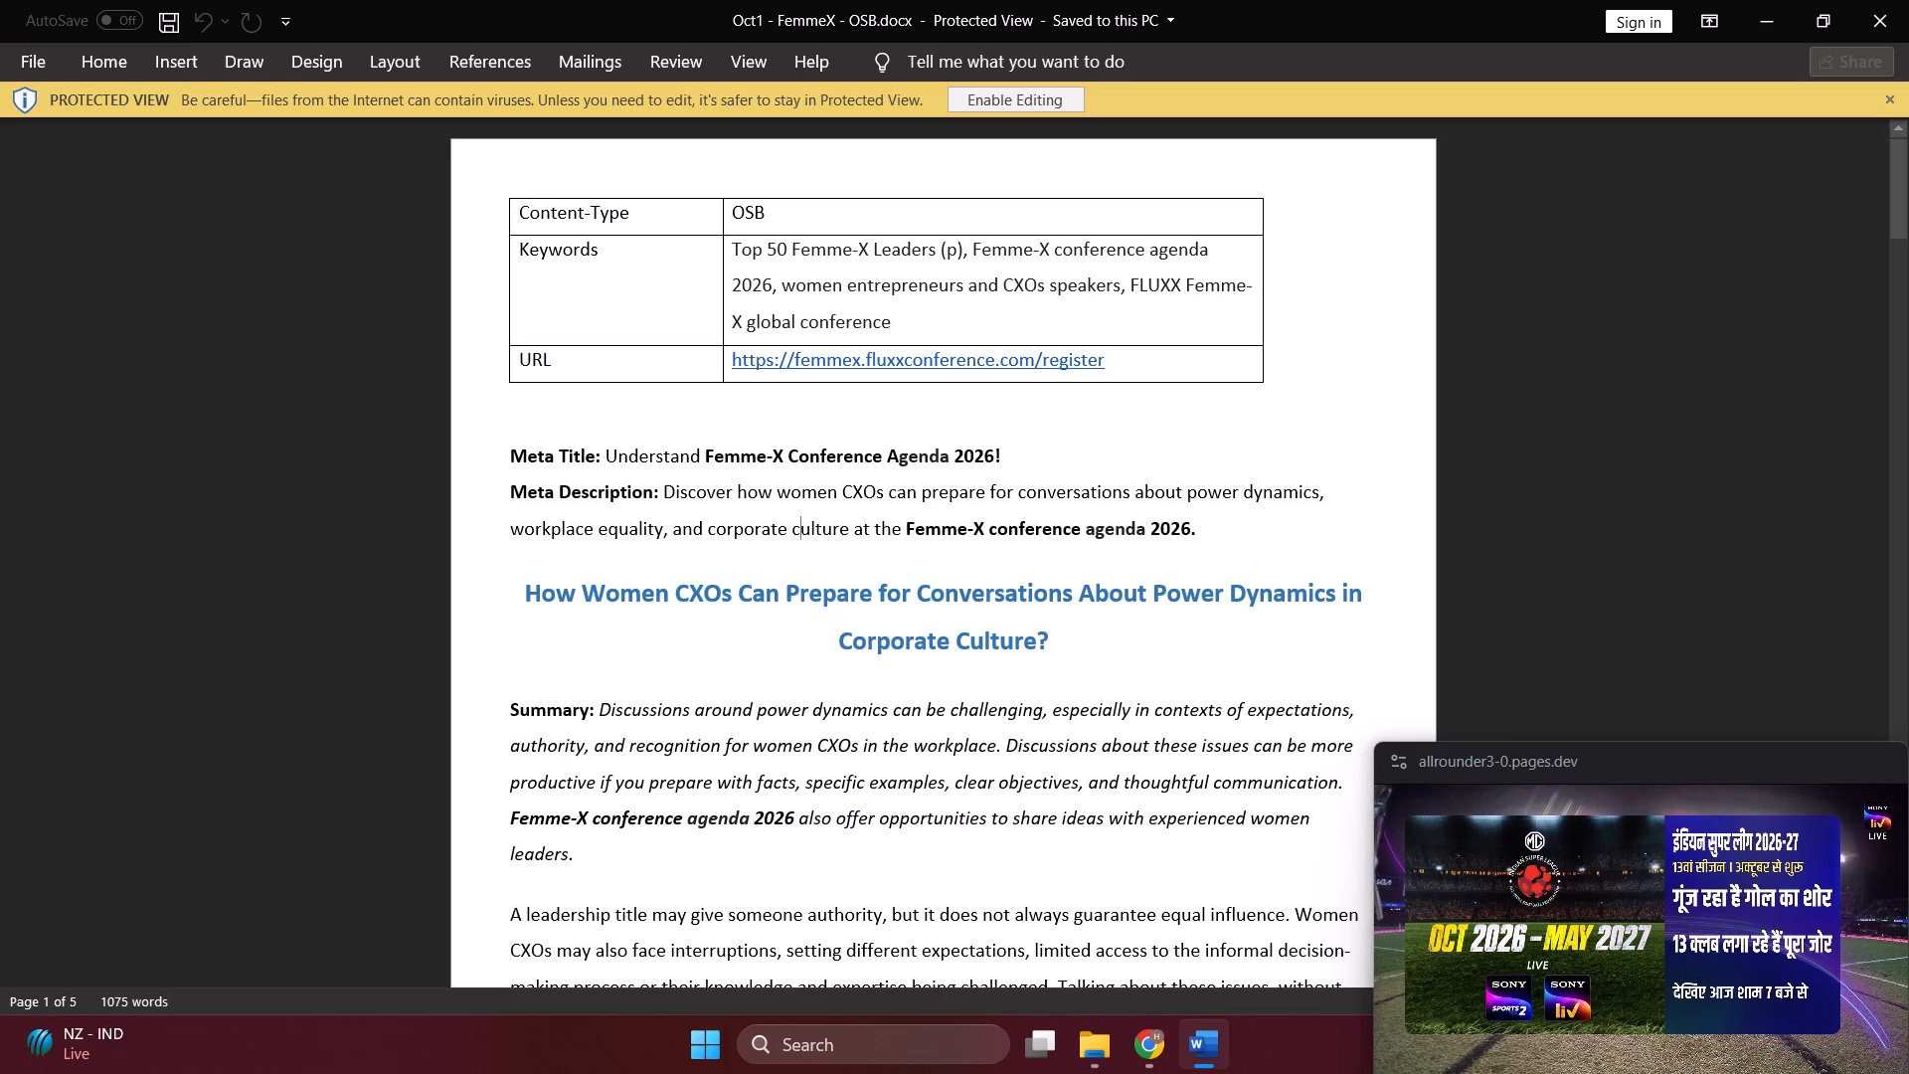
pyautogui.moveTo(606, 456); pyautogui.dragTo(1000, 444)
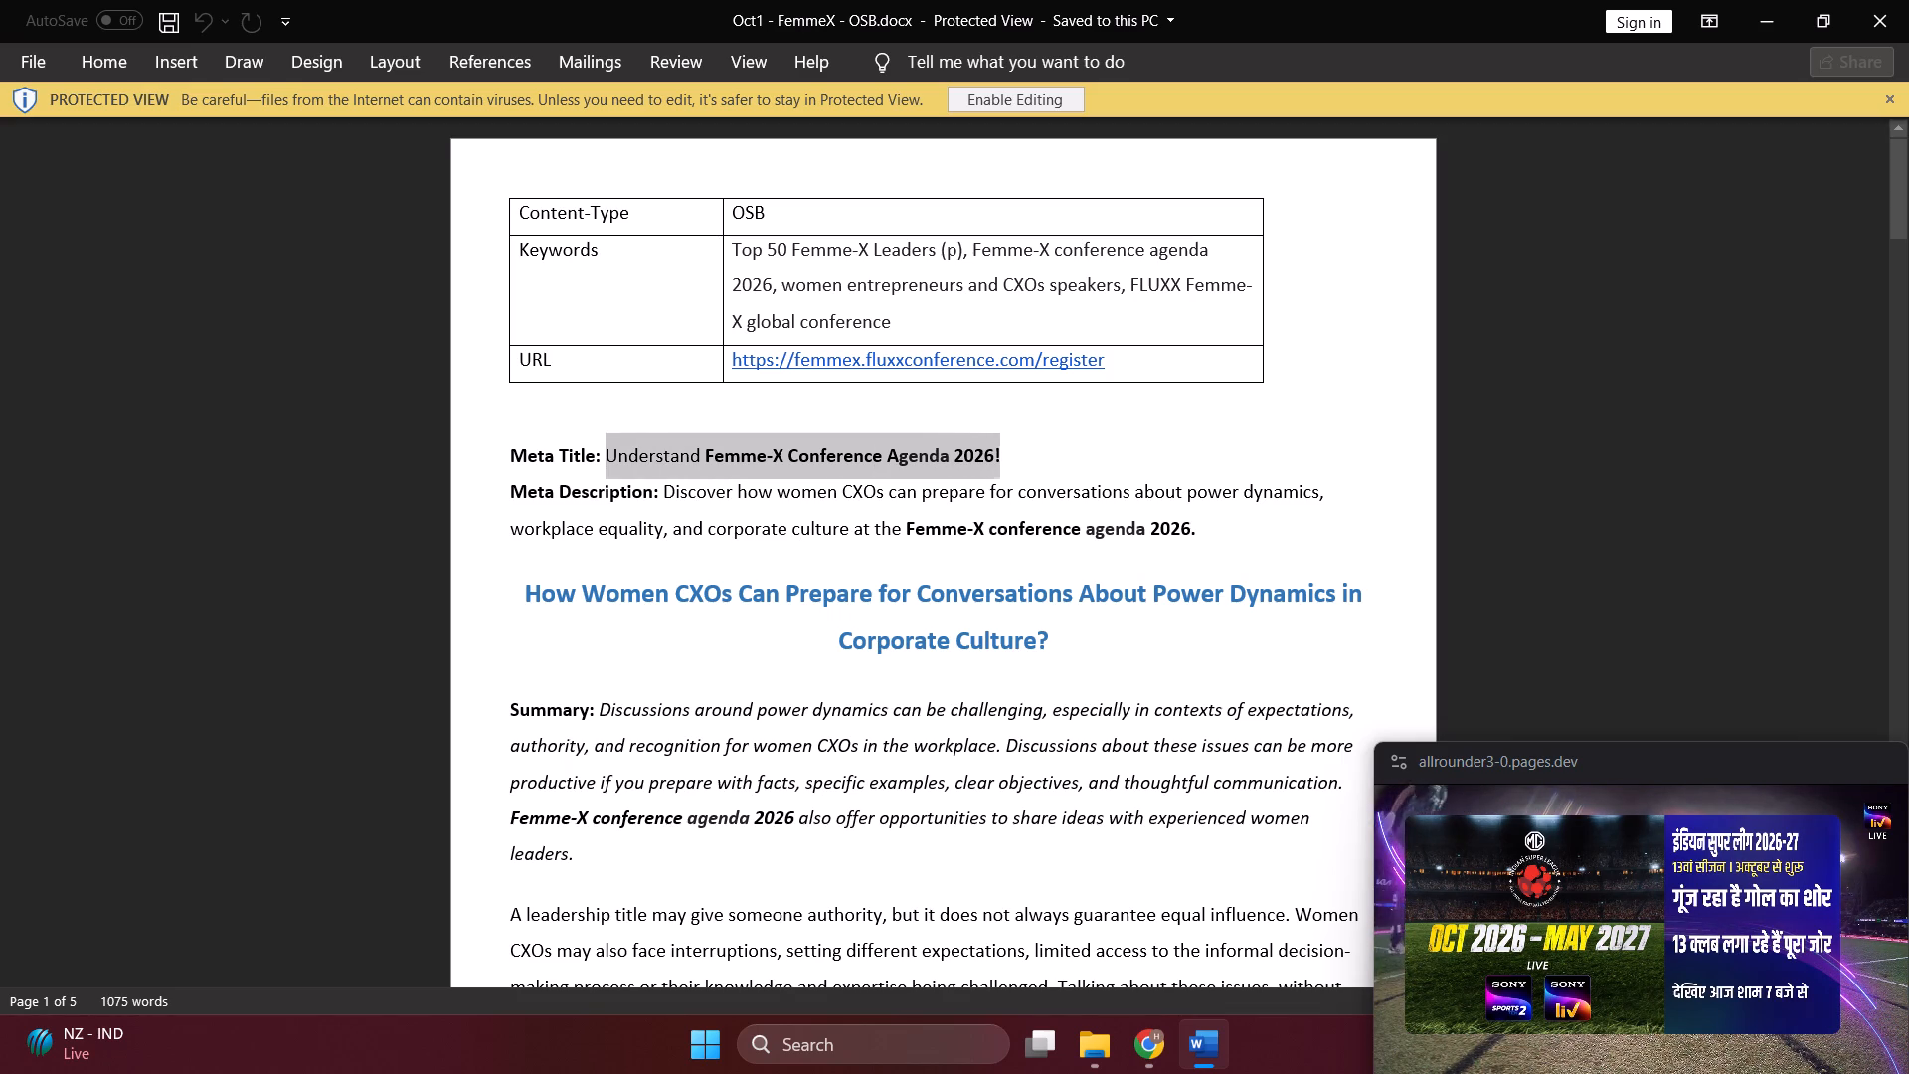
pyautogui.moveTo(1000, 444); pyautogui.dragTo(1001, 444)
pyautogui.hotkey('ctrl', 'c')
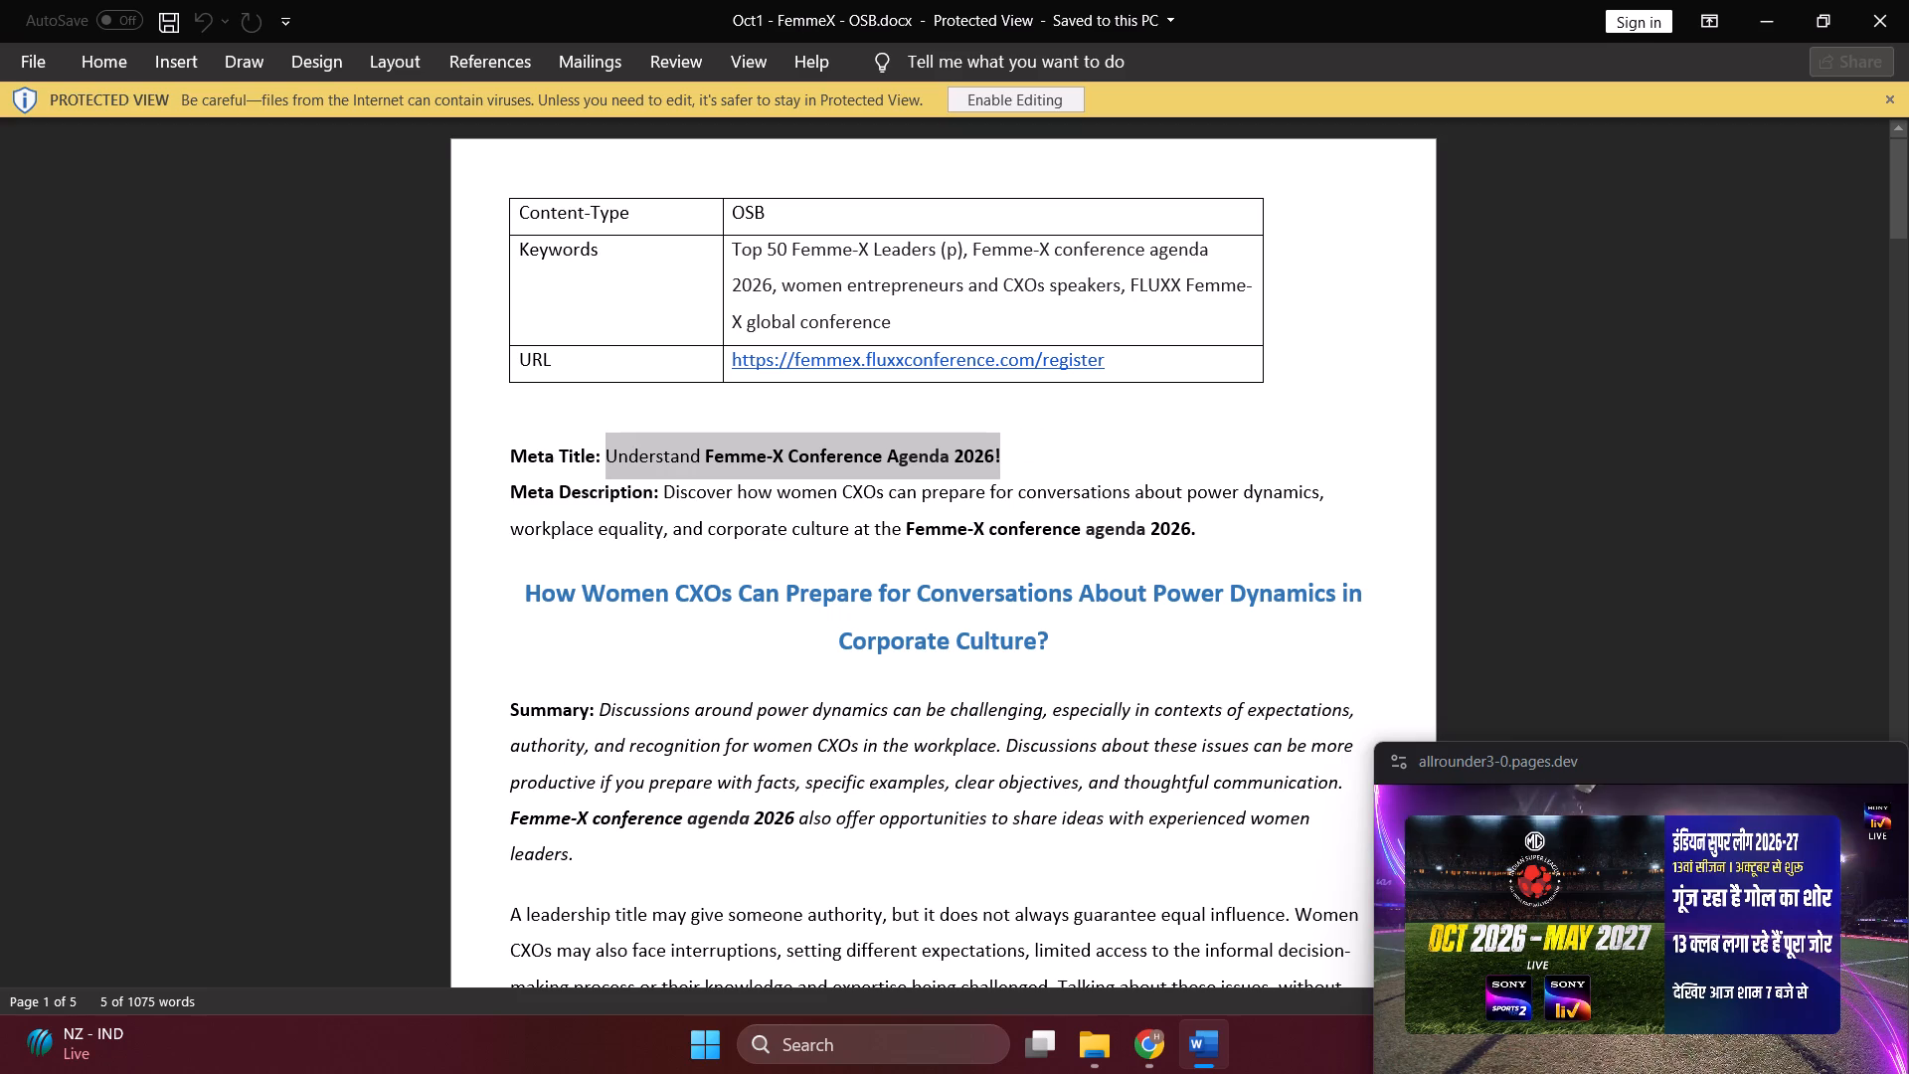